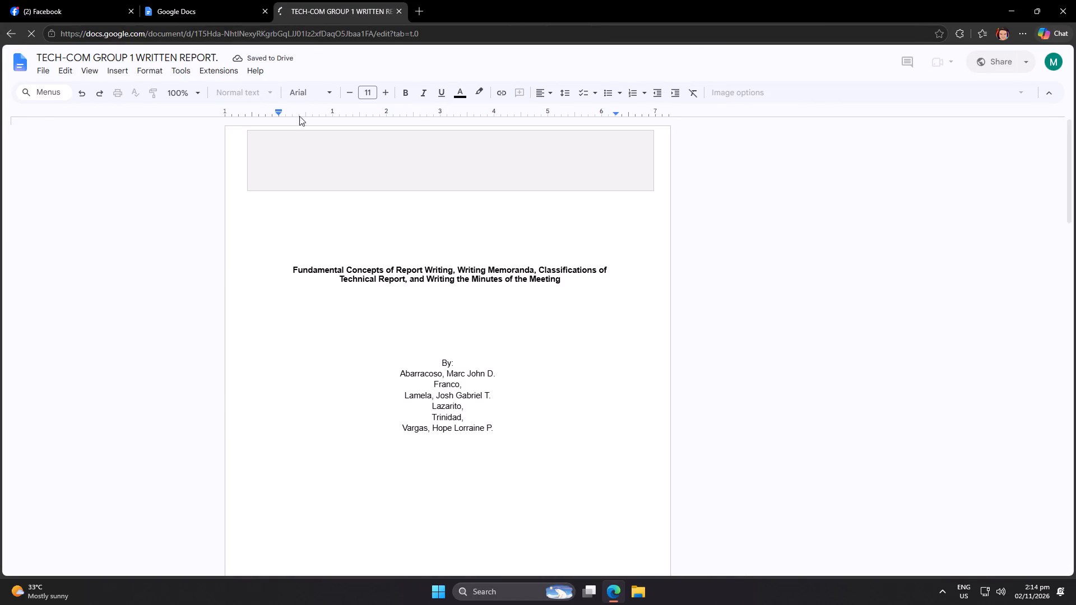
Resolve the comment asking for full names and complete the fifth author's cover-page entry with the given names and middle initial.
{"action": "left_click", "coordinate": [461, 420]}
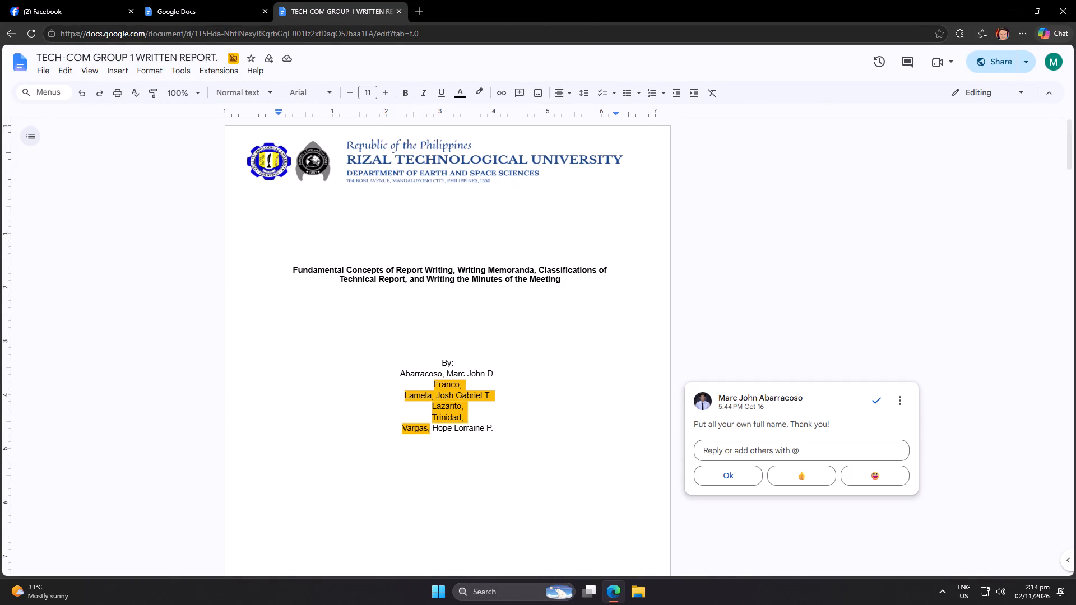
{"action": "key", "text": "Right"}
{"action": "key", "text": "space"}
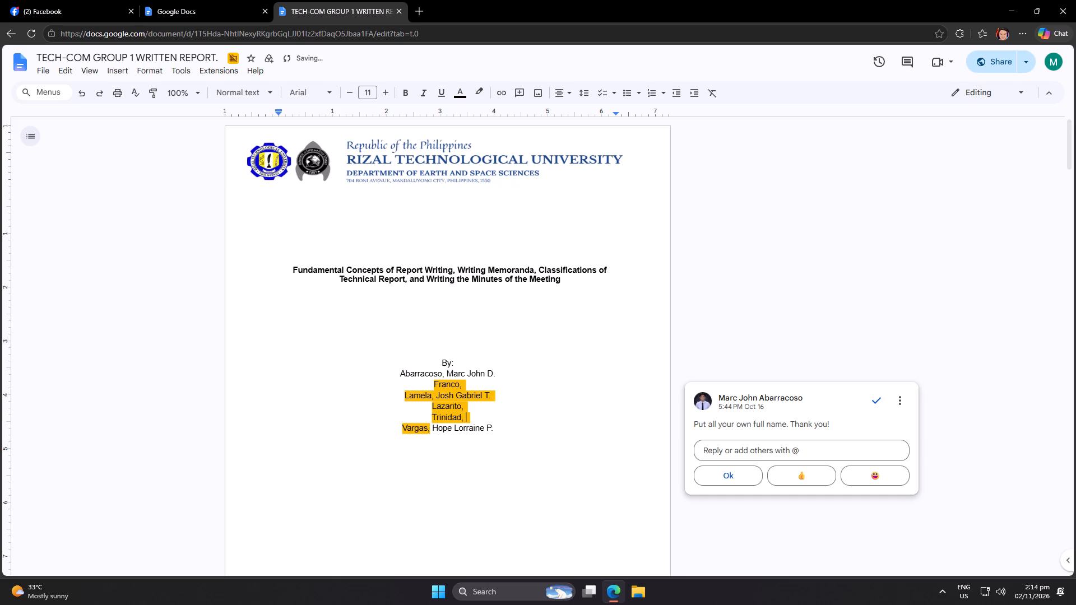
{"action": "left_click", "coordinate": [876, 401]}
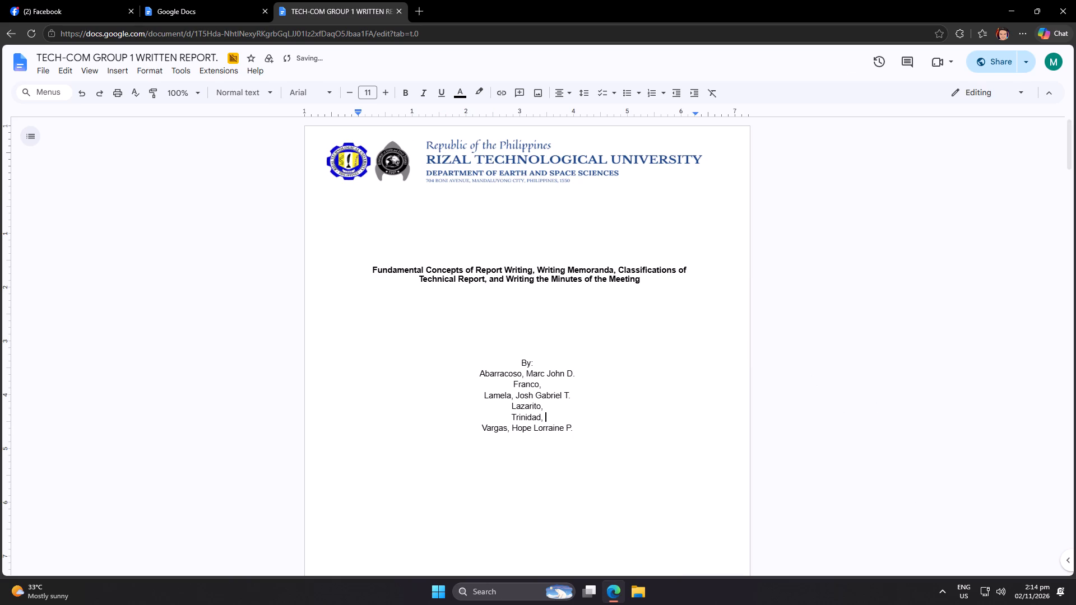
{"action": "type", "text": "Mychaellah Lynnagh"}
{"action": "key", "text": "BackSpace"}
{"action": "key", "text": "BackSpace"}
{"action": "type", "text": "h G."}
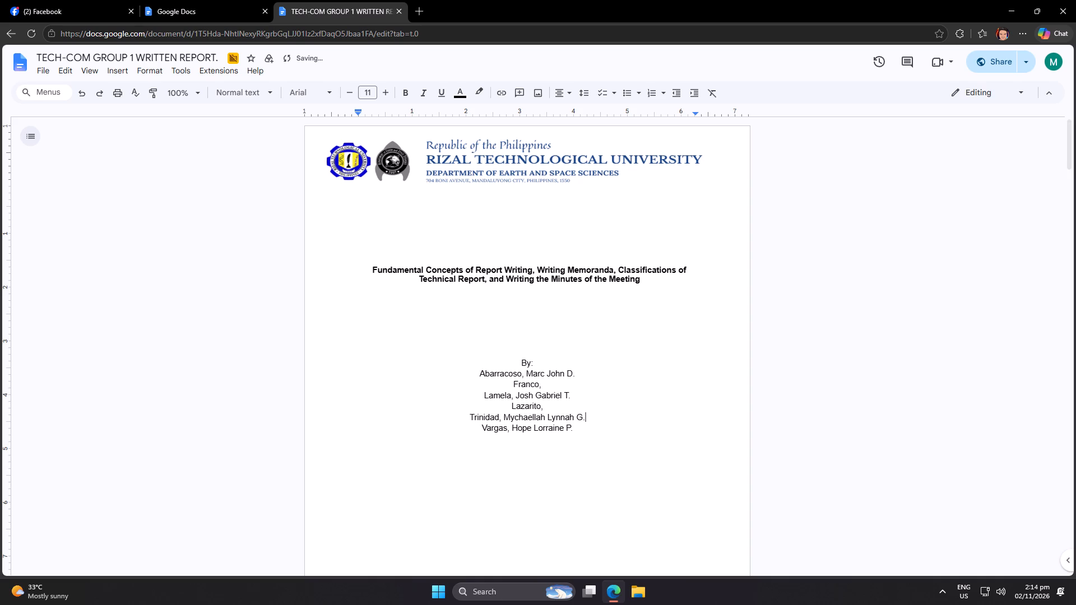
{"action": "left_click", "coordinate": [880, 318]}
Review the report's contents past the cover page, focusing on the outline of section II, Writing Memoranda.
{"action": "scroll", "coordinate": [756, 325], "scroll_direction": "down", "scroll_amount": 4}
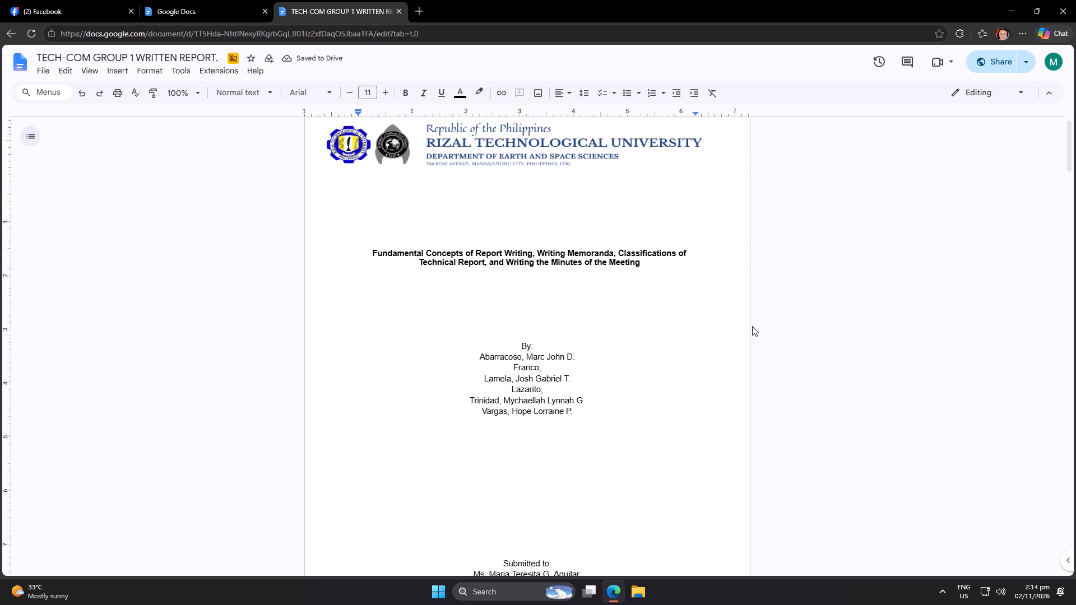
{"action": "scroll", "coordinate": [750, 326], "scroll_direction": "down", "scroll_amount": 1}
{"action": "scroll", "coordinate": [750, 326], "scroll_direction": "up", "scroll_amount": 2}
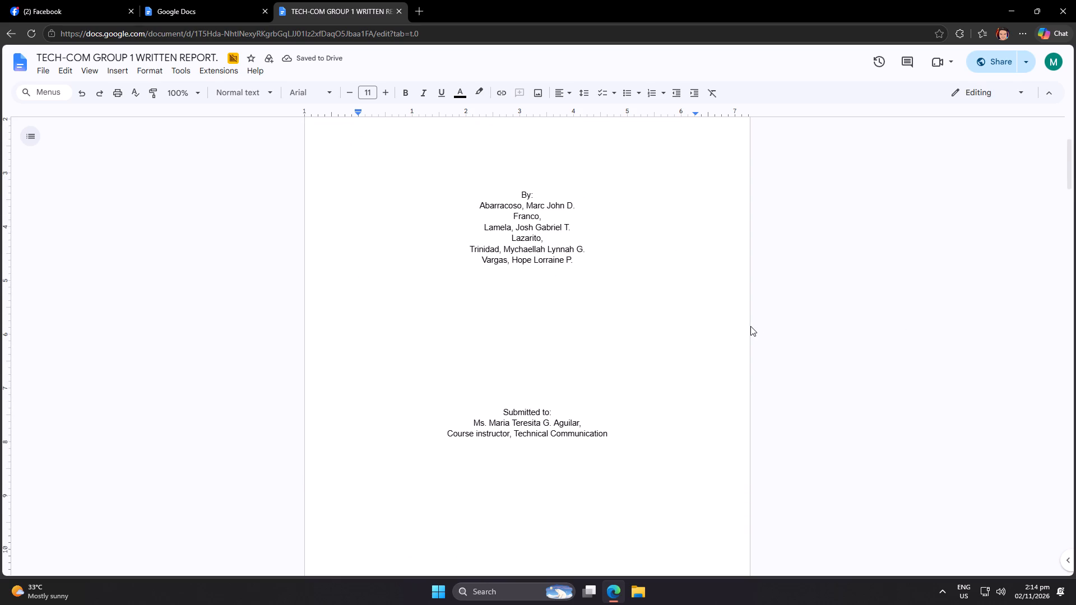
{"action": "scroll", "coordinate": [750, 326], "scroll_direction": "down", "scroll_amount": 6}
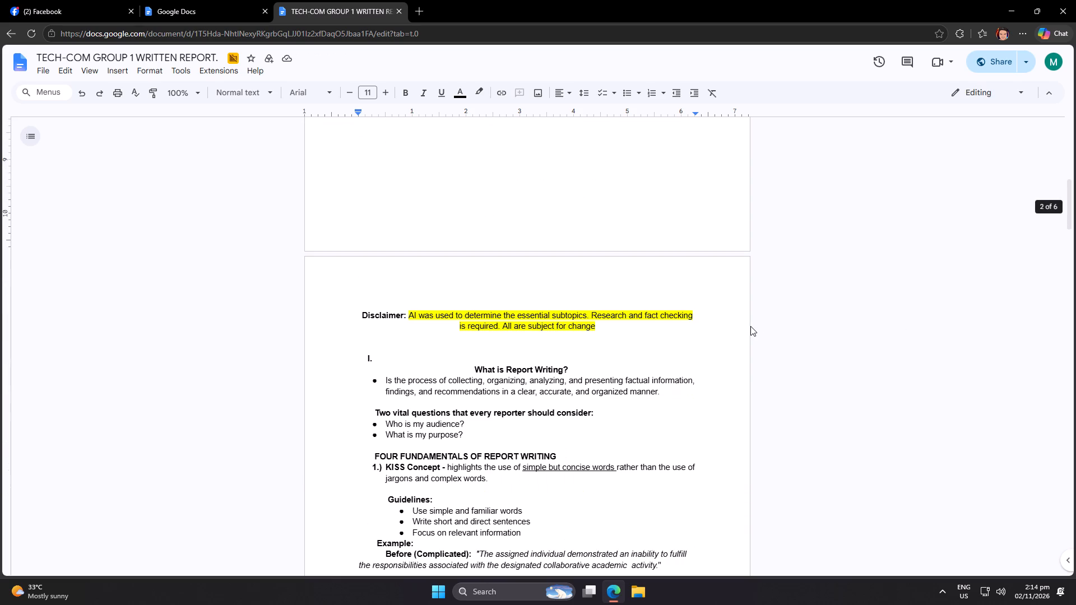
{"action": "scroll", "coordinate": [750, 326], "scroll_direction": "down", "scroll_amount": 4}
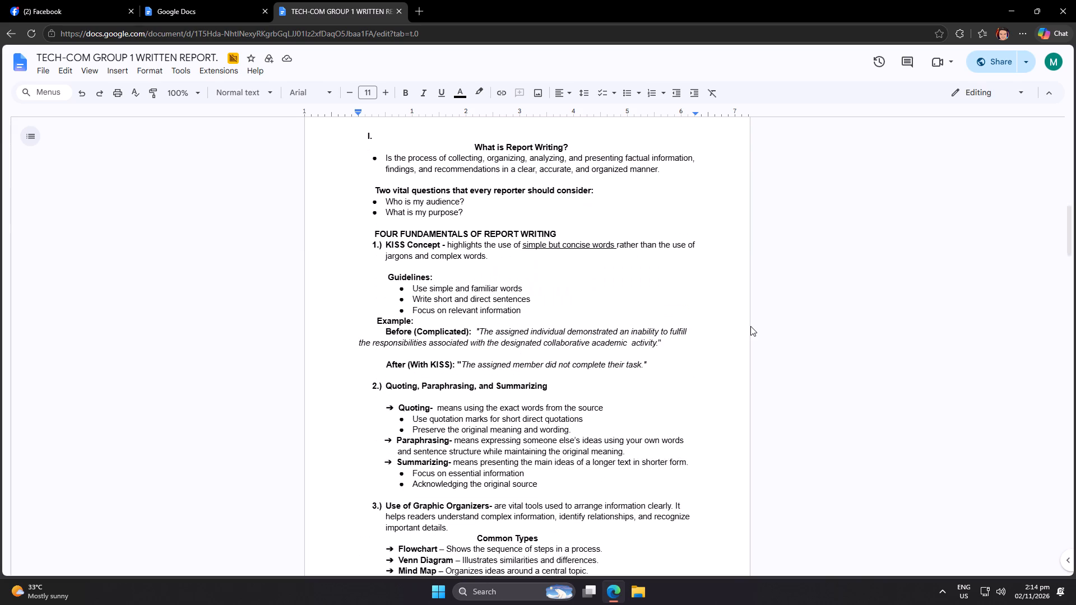
{"action": "scroll", "coordinate": [750, 326], "scroll_direction": "down", "scroll_amount": 17}
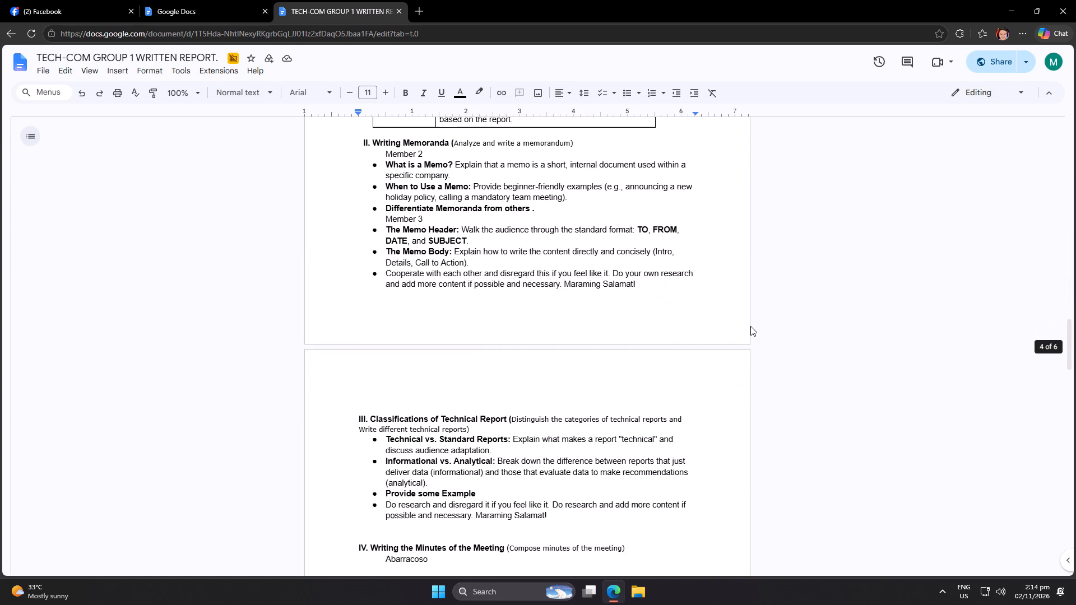
{"action": "scroll", "coordinate": [750, 326], "scroll_direction": "up", "scroll_amount": 2}
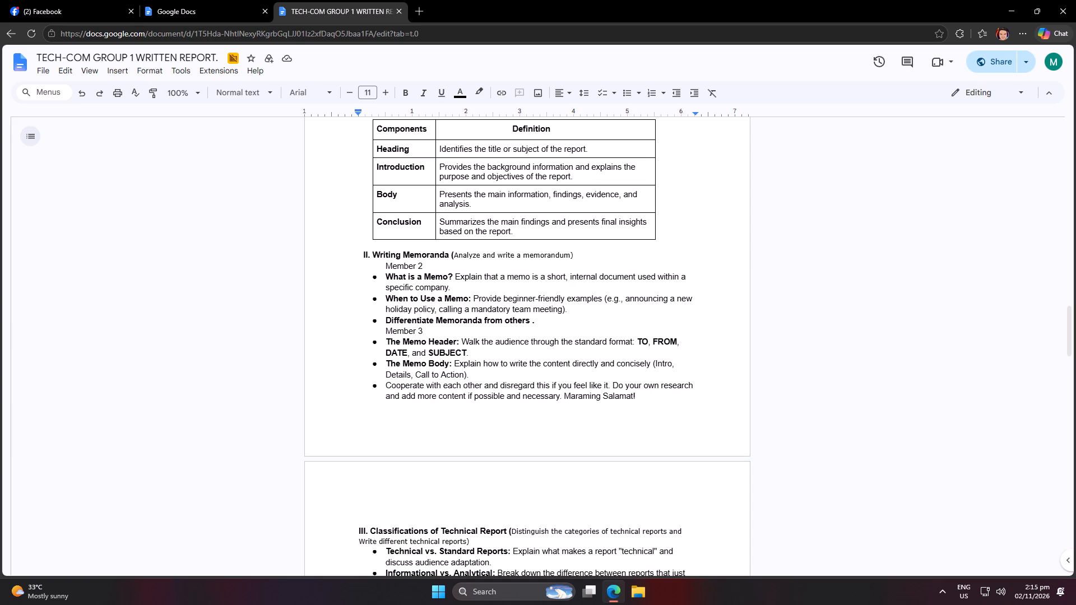
{"action": "scroll", "coordinate": [653, 265], "scroll_direction": "up", "scroll_amount": 2}
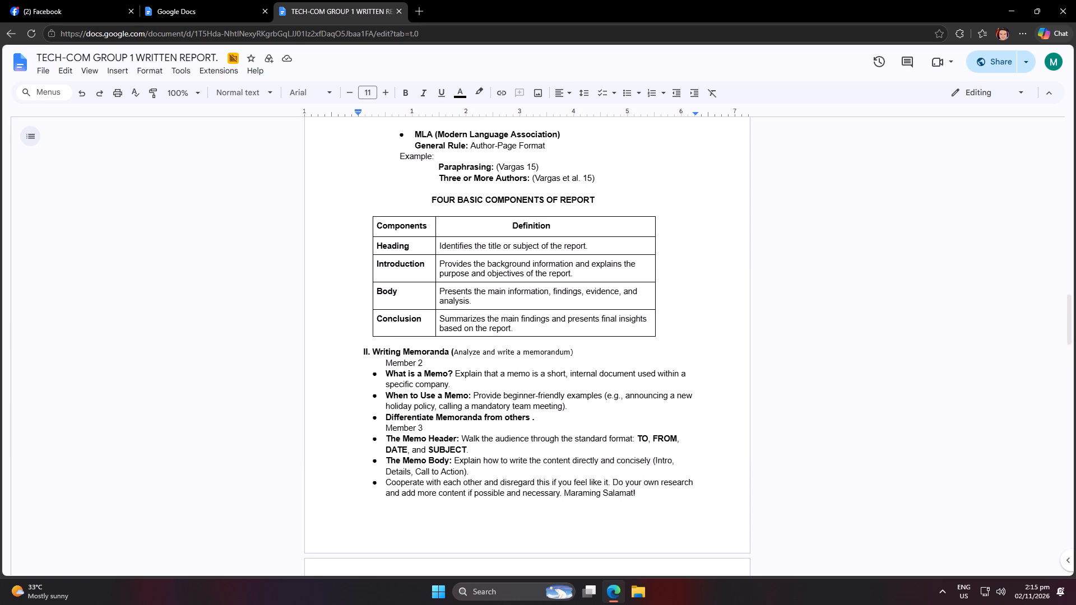
{"action": "scroll", "coordinate": [773, 273], "scroll_direction": "down", "scroll_amount": 1}
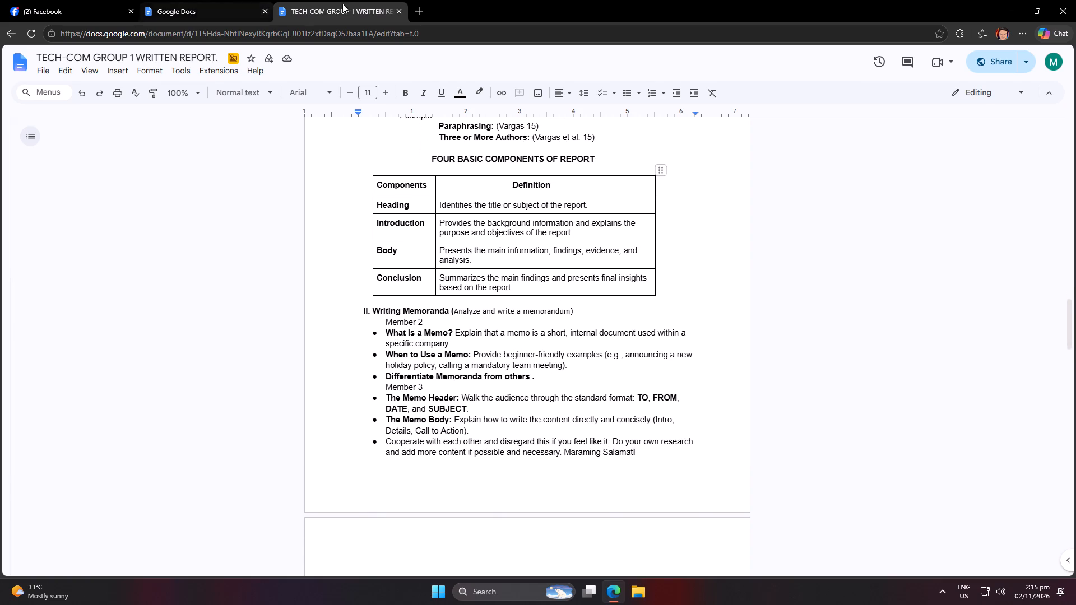
Search the web for memorandum in a new browser tab.
{"action": "left_click", "coordinate": [432, 12]}
{"action": "left_click", "coordinate": [421, 12]}
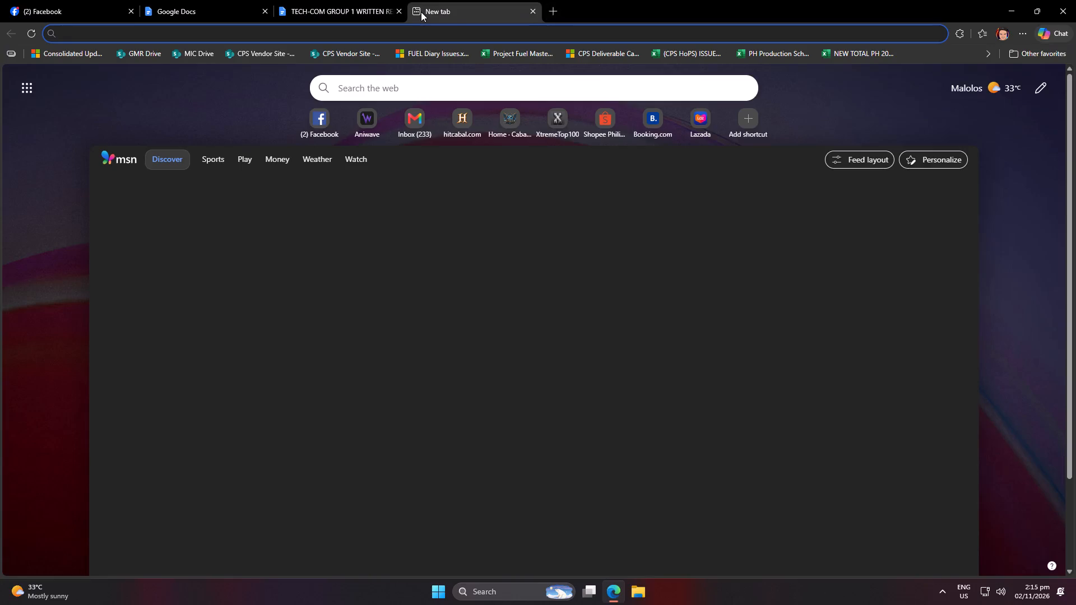
{"action": "type", "text": "memoranddum"}
{"action": "key", "text": "Return"}
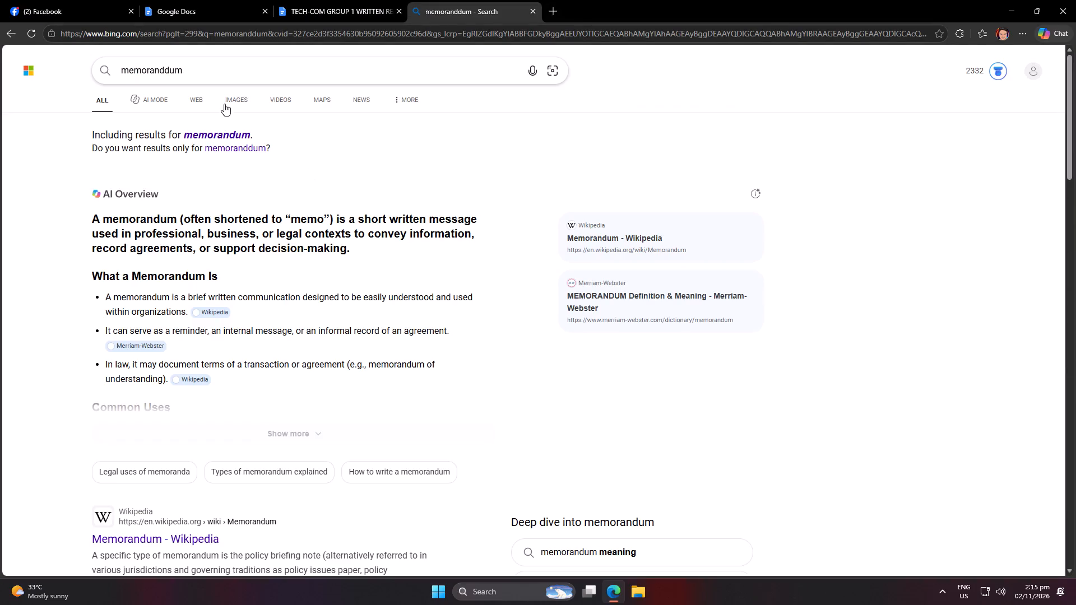
Browse memorandum images, narrow them to the Letter Sample category, and examine a Memorandum of Understanding and an Official Memo sample.
{"action": "left_click", "coordinate": [233, 100]}
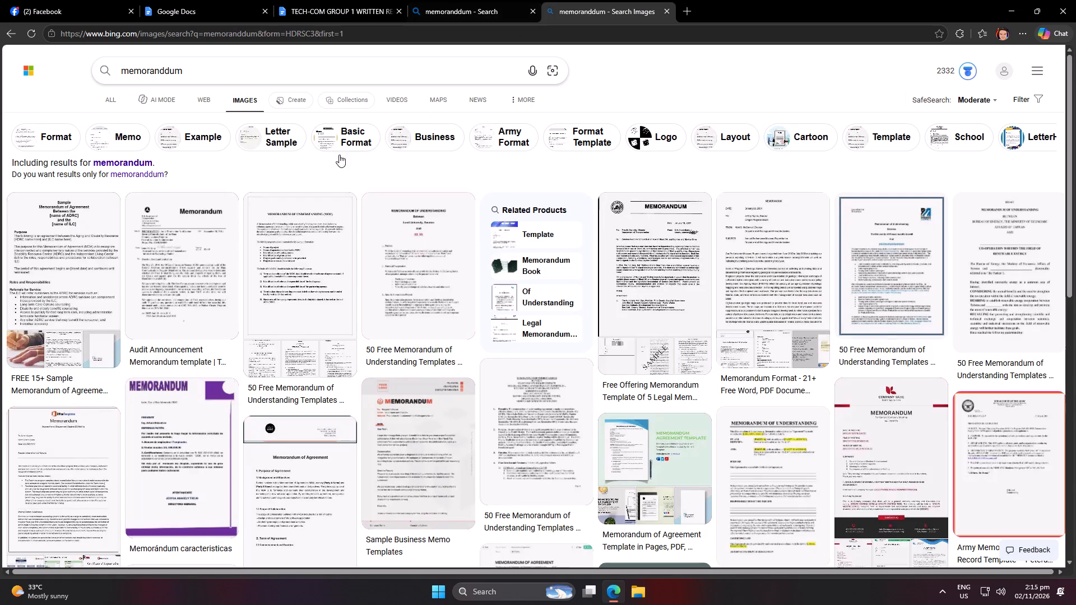
{"action": "left_click", "coordinate": [259, 257]}
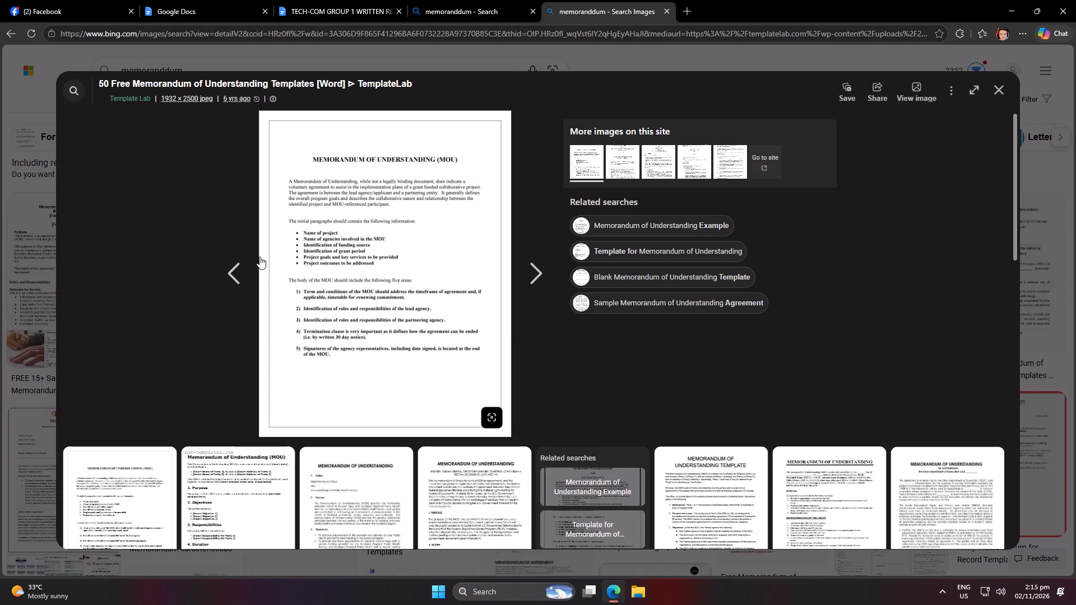
{"action": "left_click", "coordinate": [992, 88]}
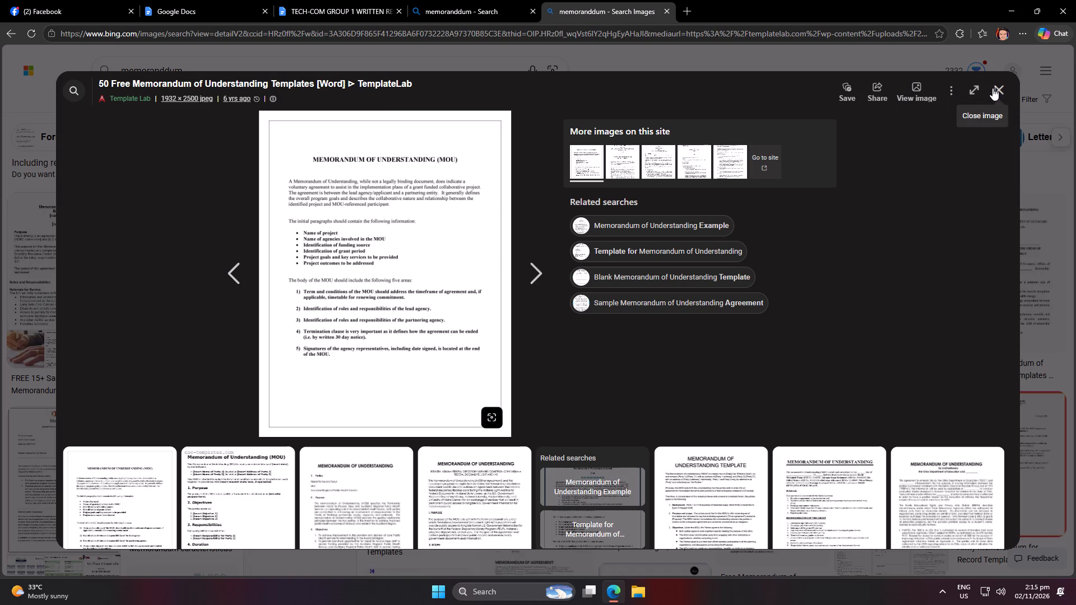
{"action": "scroll", "coordinate": [152, 392], "scroll_direction": "down", "scroll_amount": 1}
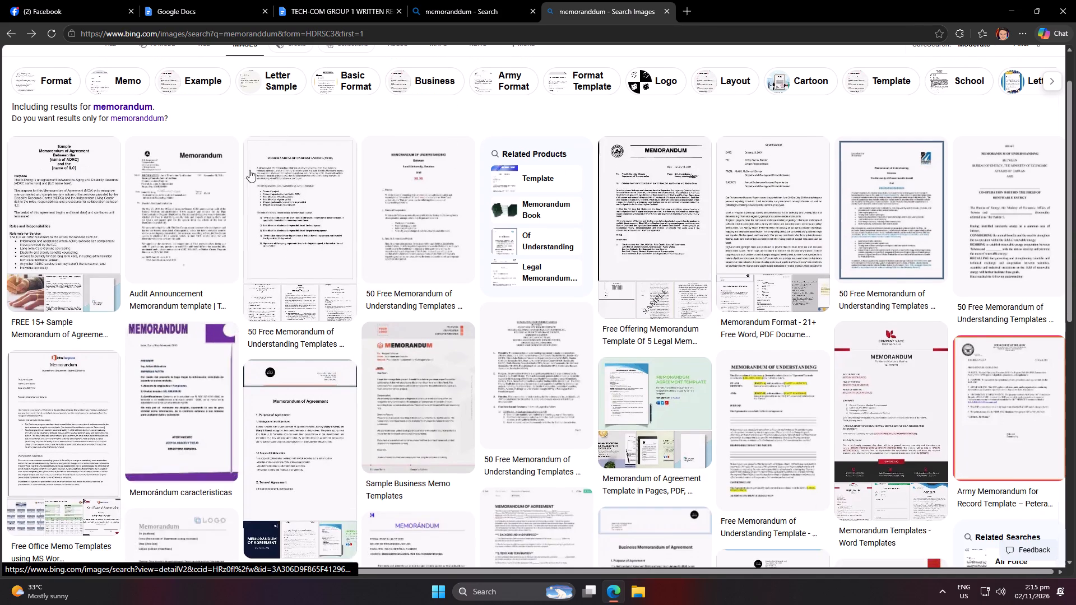
{"action": "scroll", "coordinate": [248, 179], "scroll_direction": "up", "scroll_amount": 3}
{"action": "left_click", "coordinate": [261, 134]}
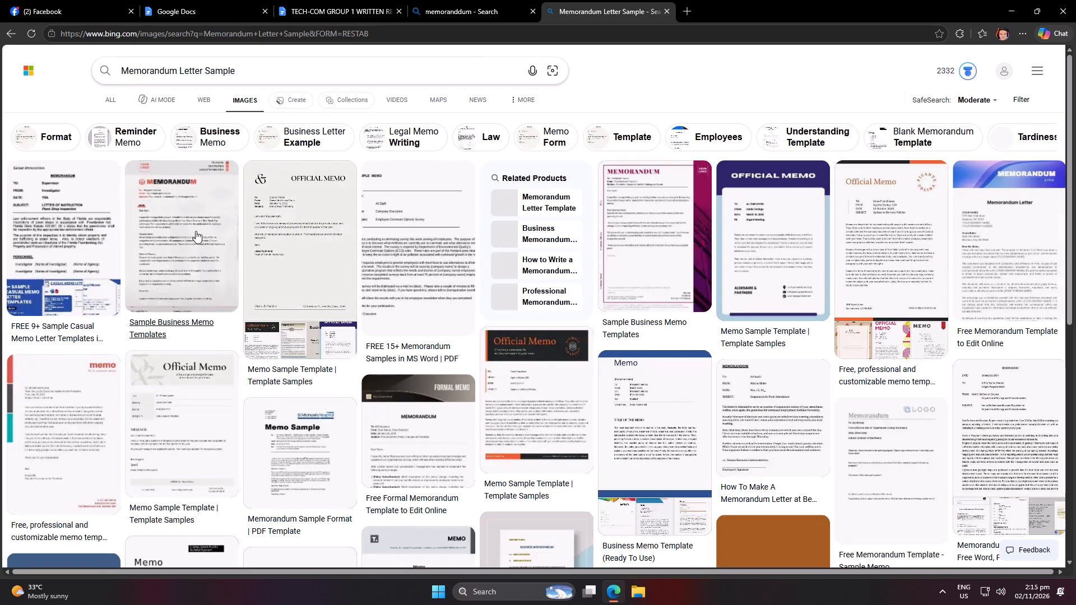
{"action": "left_click", "coordinate": [296, 258]}
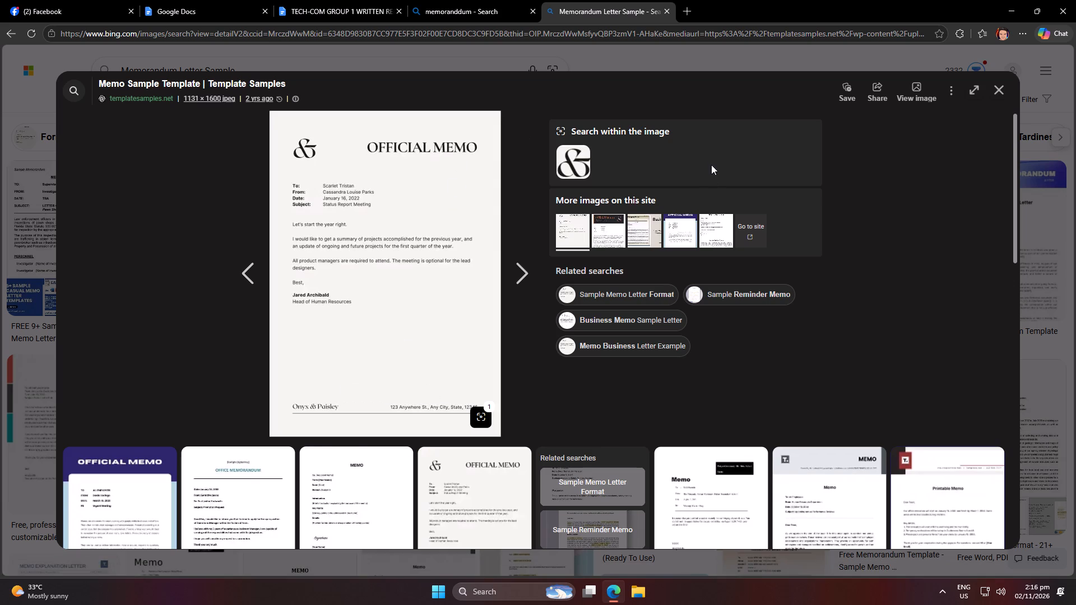
{"action": "left_click", "coordinate": [995, 81]}
{"action": "left_click", "coordinate": [995, 86]}
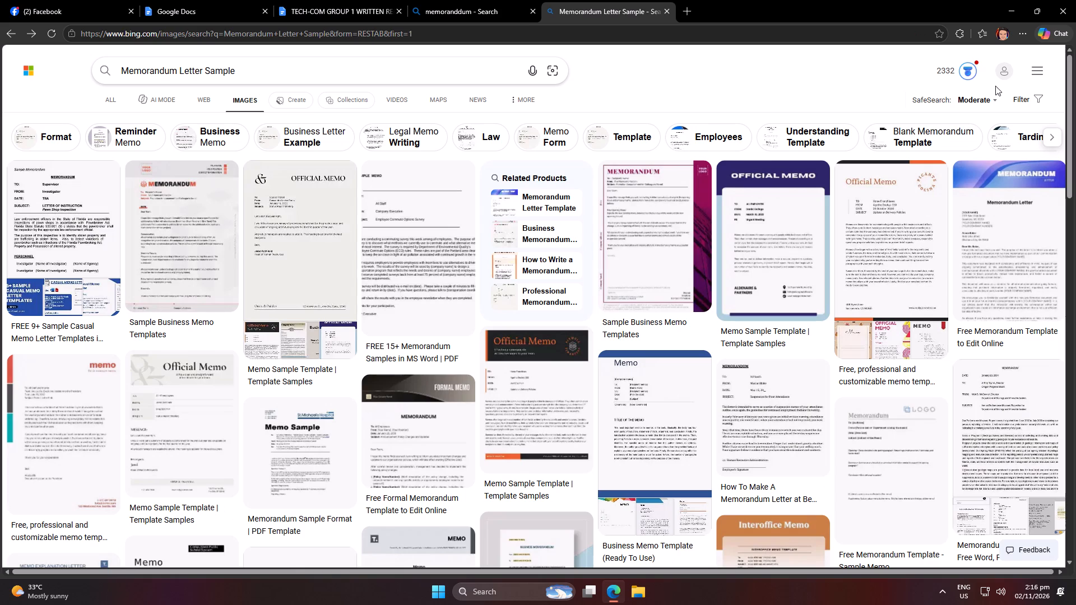
Compare the report's Writing Memoranda outline with the memorandum definition in the web search results.
{"action": "left_click", "coordinate": [327, 0]}
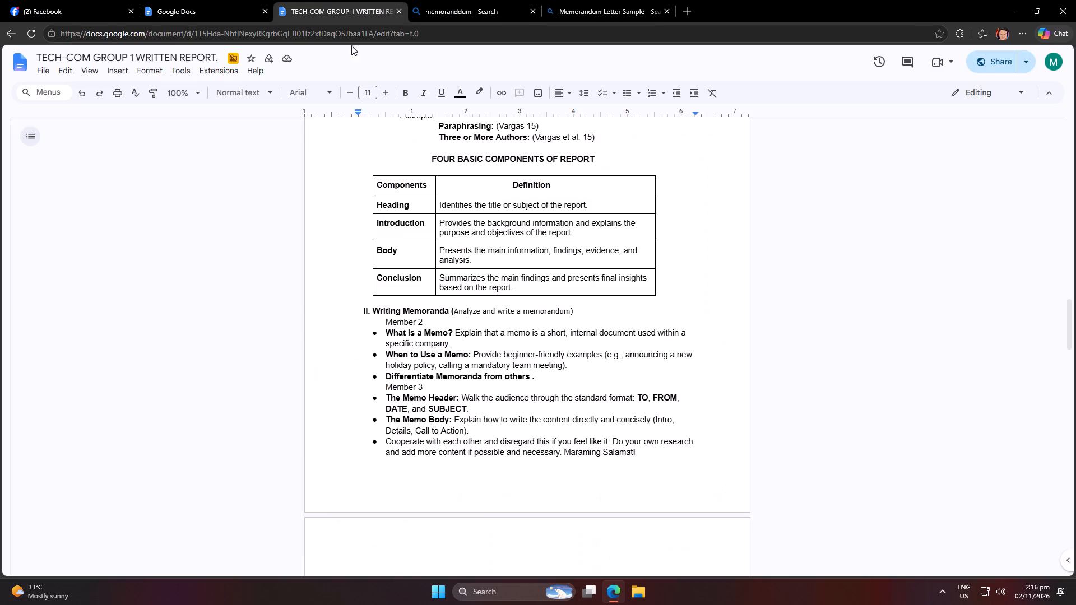
{"action": "left_click", "coordinate": [435, 0]}
{"action": "left_click", "coordinate": [475, 32]}
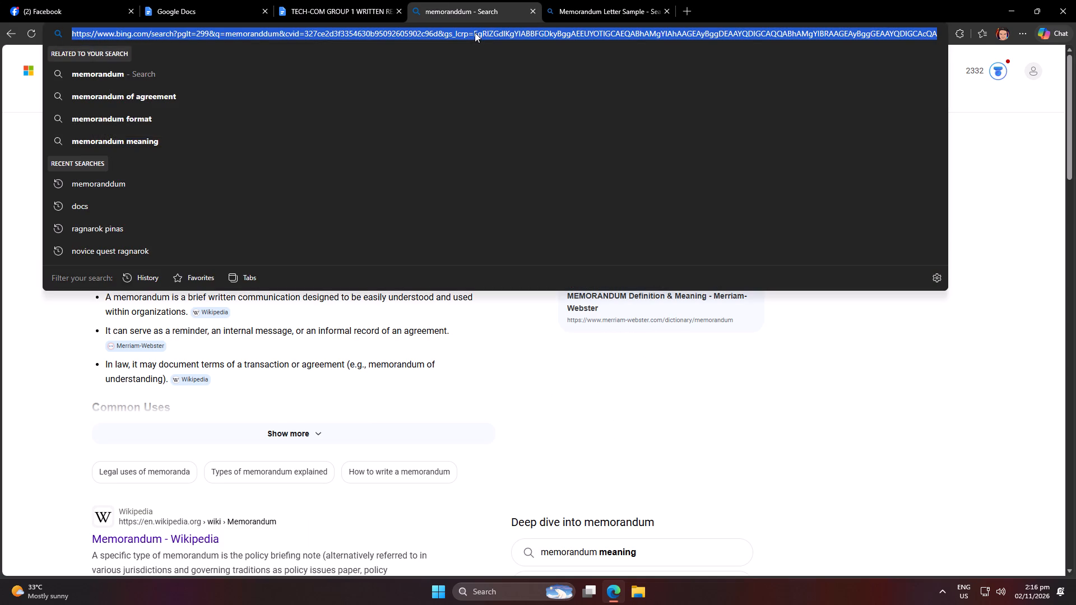
{"action": "left_click", "coordinate": [8, 394]}
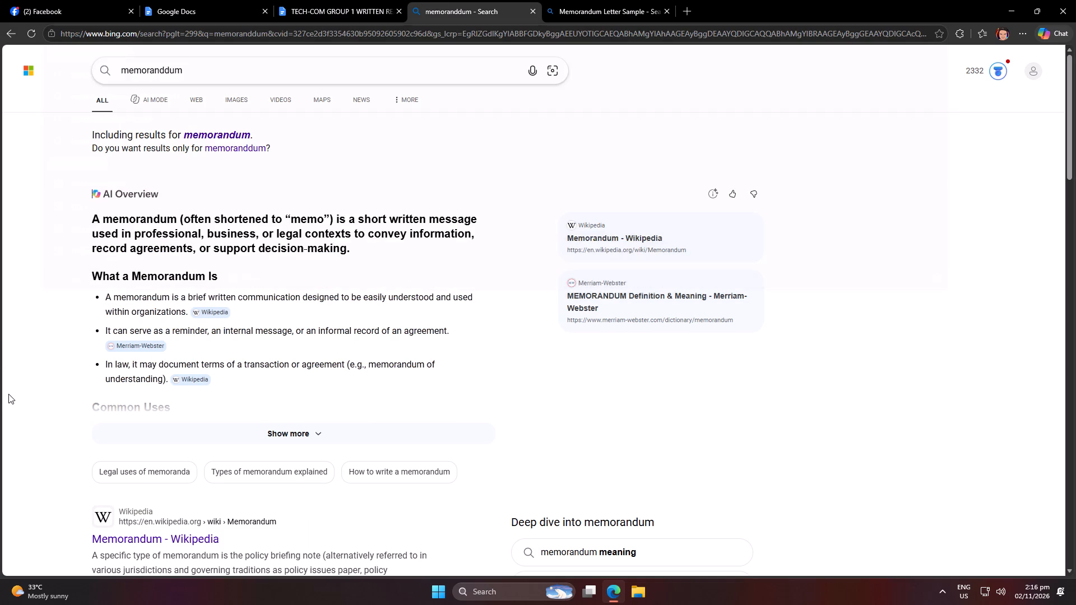
{"action": "scroll", "coordinate": [27, 371], "scroll_direction": "down", "scroll_amount": 1}
Reread the report's instructions for Writing Memoranda and the following sections on technical reports and minutes of the meeting.
{"action": "left_click", "coordinate": [341, 0]}
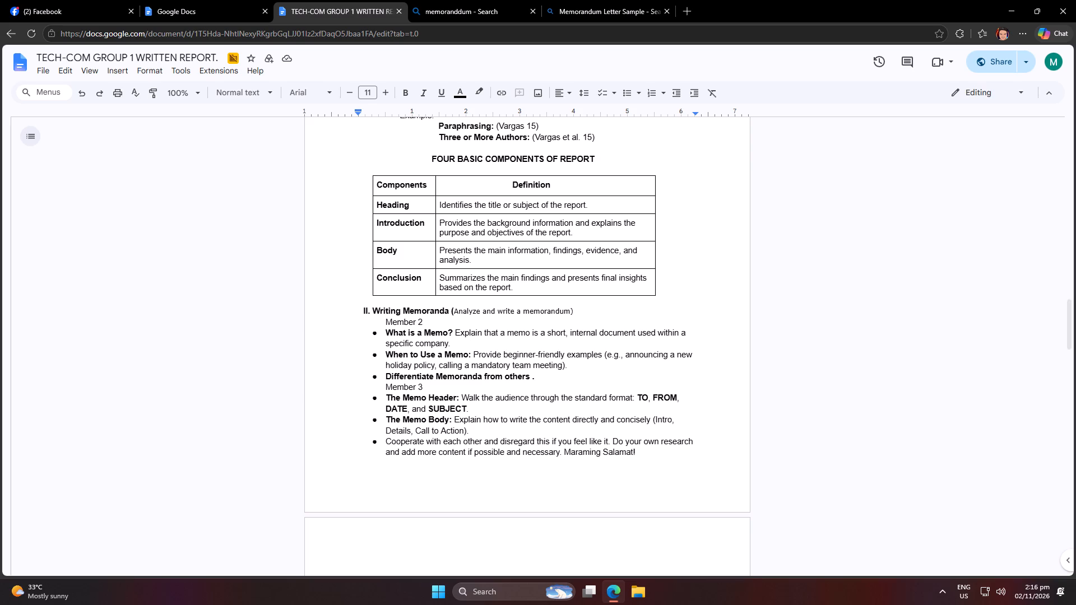
{"action": "scroll", "coordinate": [522, 398], "scroll_direction": "down", "scroll_amount": 3}
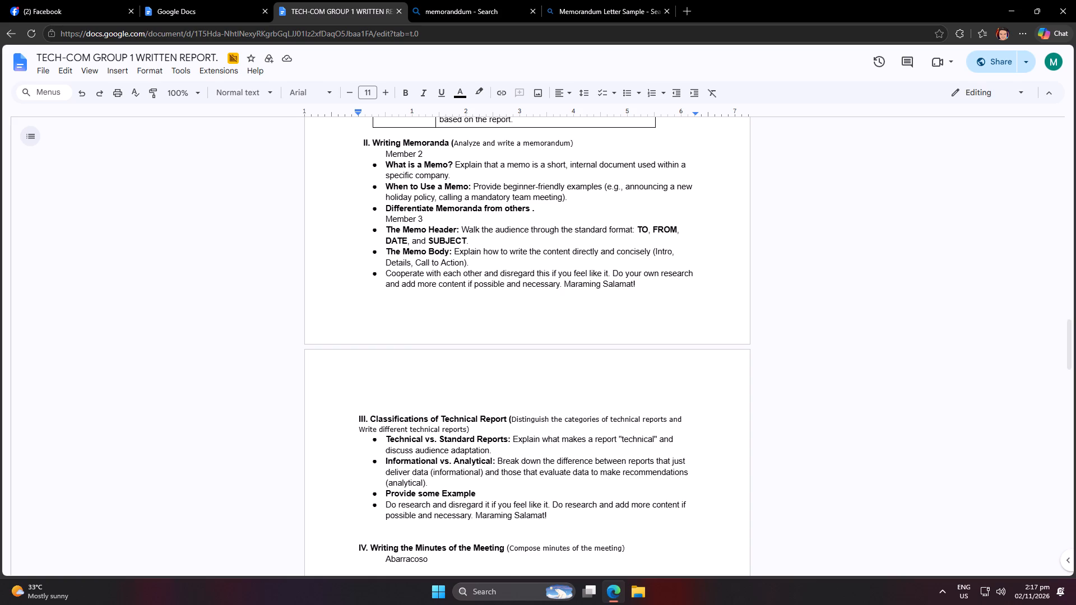
{"action": "scroll", "coordinate": [484, 324], "scroll_direction": "up", "scroll_amount": 1}
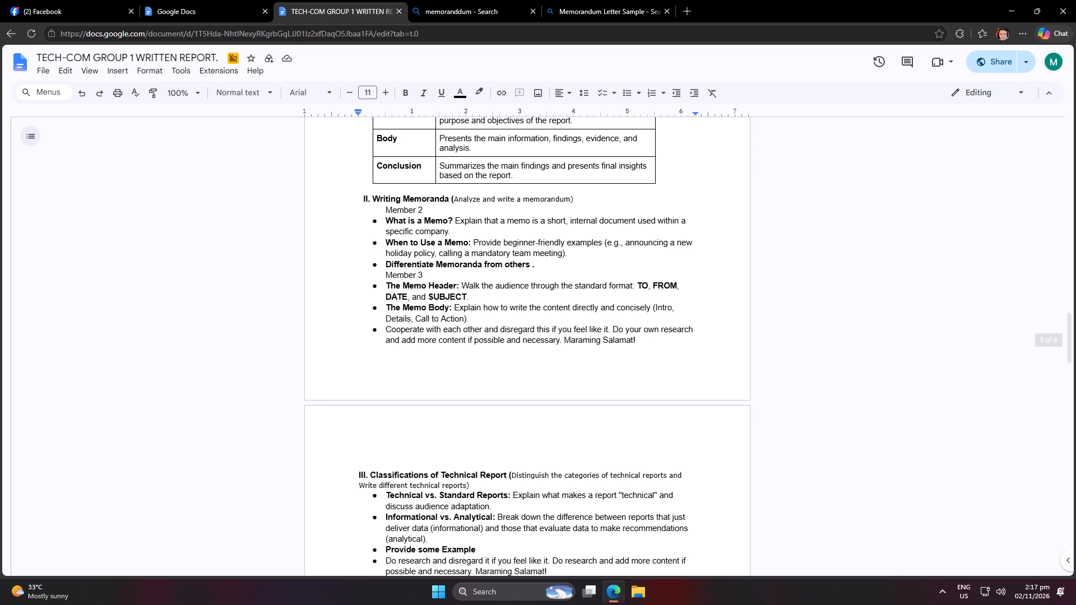
{"action": "scroll", "coordinate": [486, 282], "scroll_direction": "up", "scroll_amount": 5}
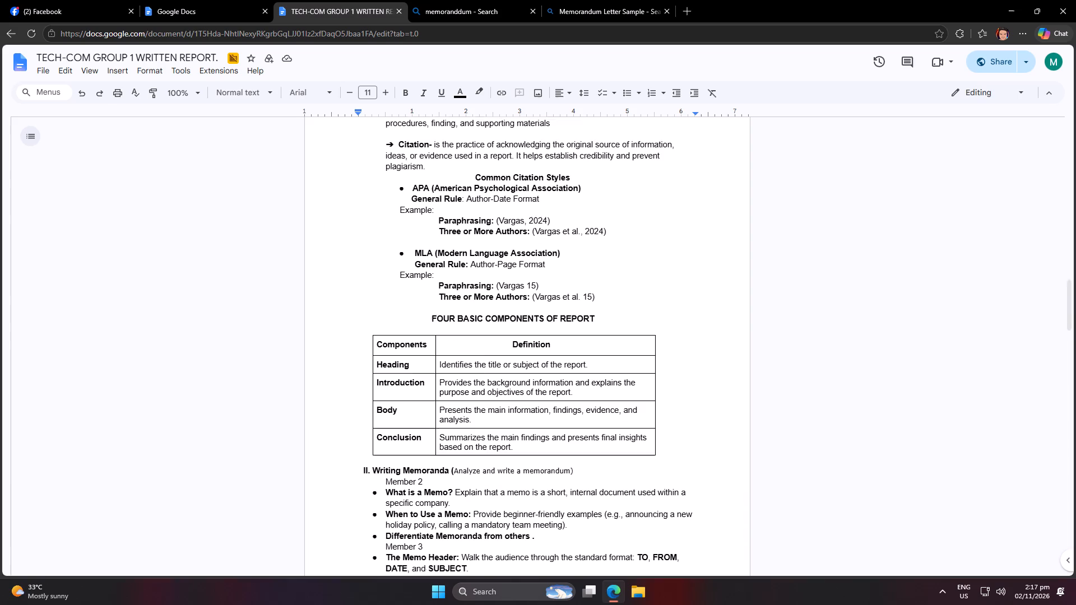
{"action": "scroll", "coordinate": [493, 286], "scroll_direction": "down", "scroll_amount": 3}
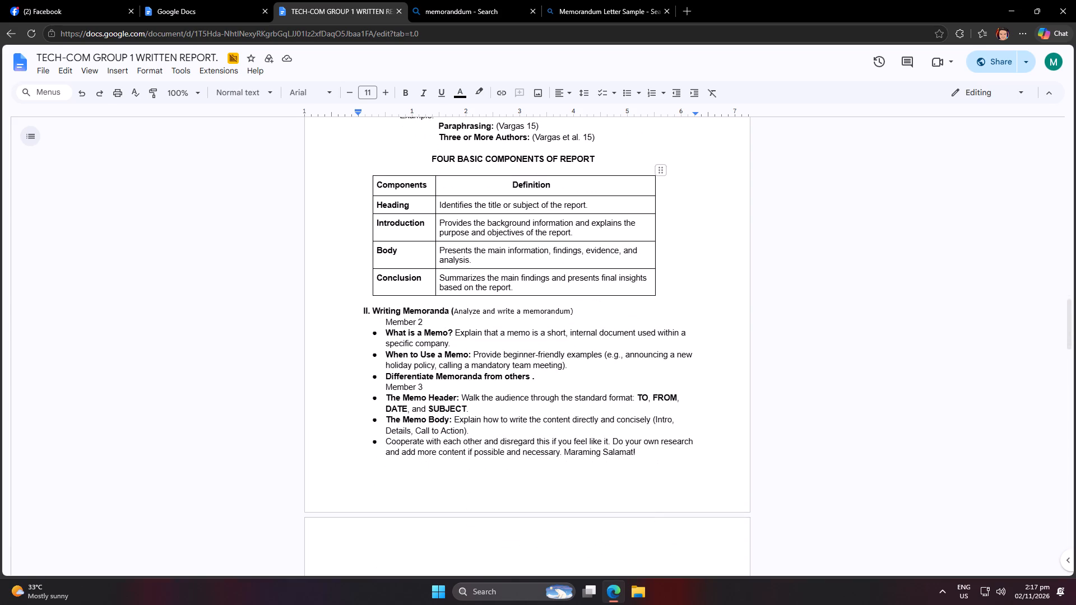
{"action": "scroll", "coordinate": [478, 271], "scroll_direction": "down", "scroll_amount": 5}
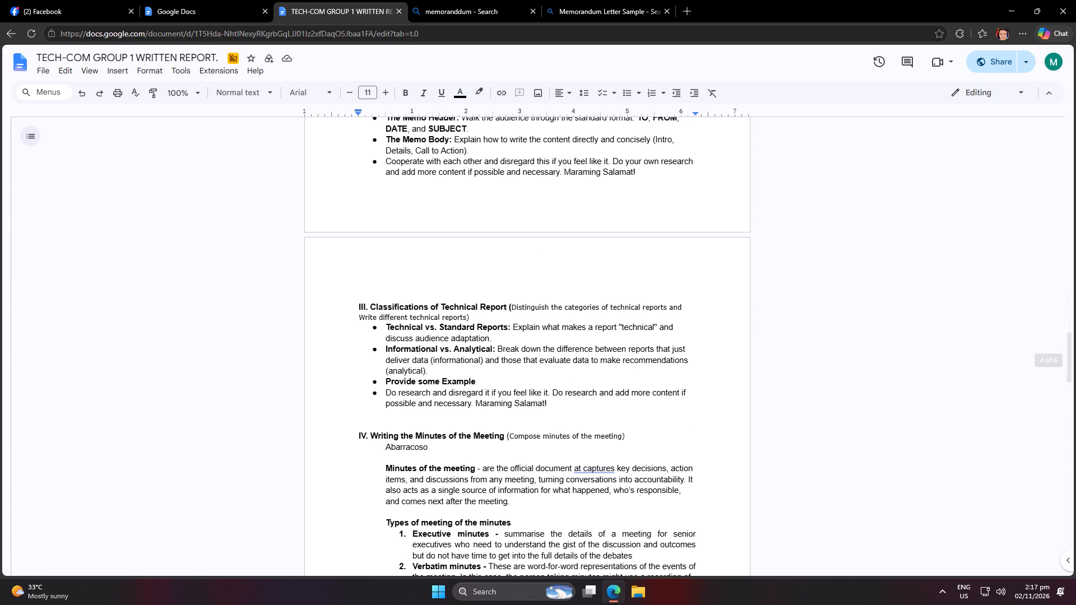
{"action": "scroll", "coordinate": [478, 271], "scroll_direction": "down", "scroll_amount": 1}
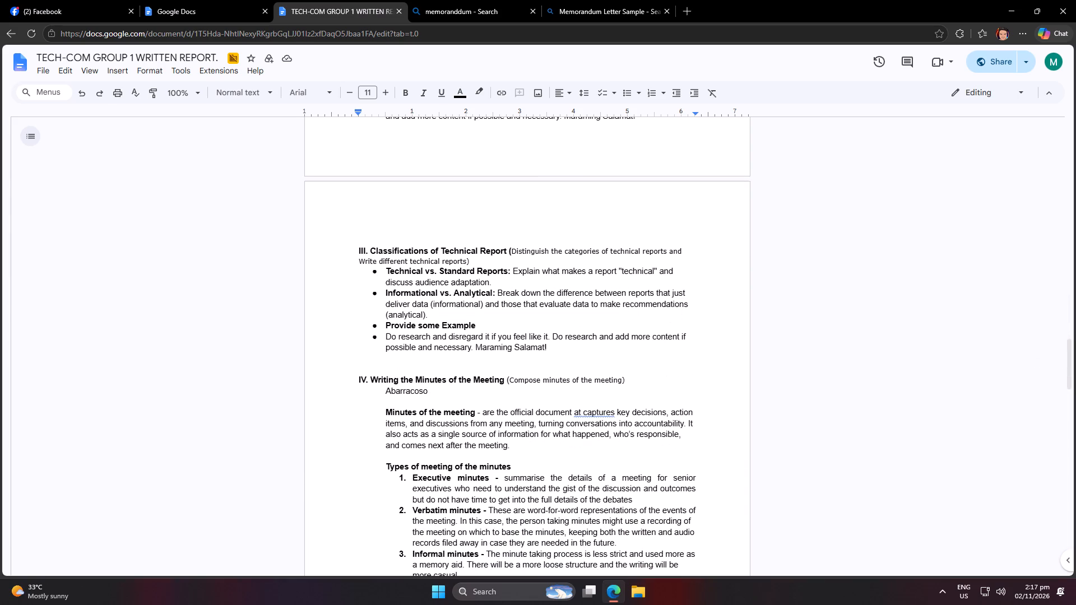
{"action": "scroll", "coordinate": [478, 271], "scroll_direction": "down", "scroll_amount": 2}
{"action": "scroll", "coordinate": [478, 271], "scroll_direction": "up", "scroll_amount": 7}
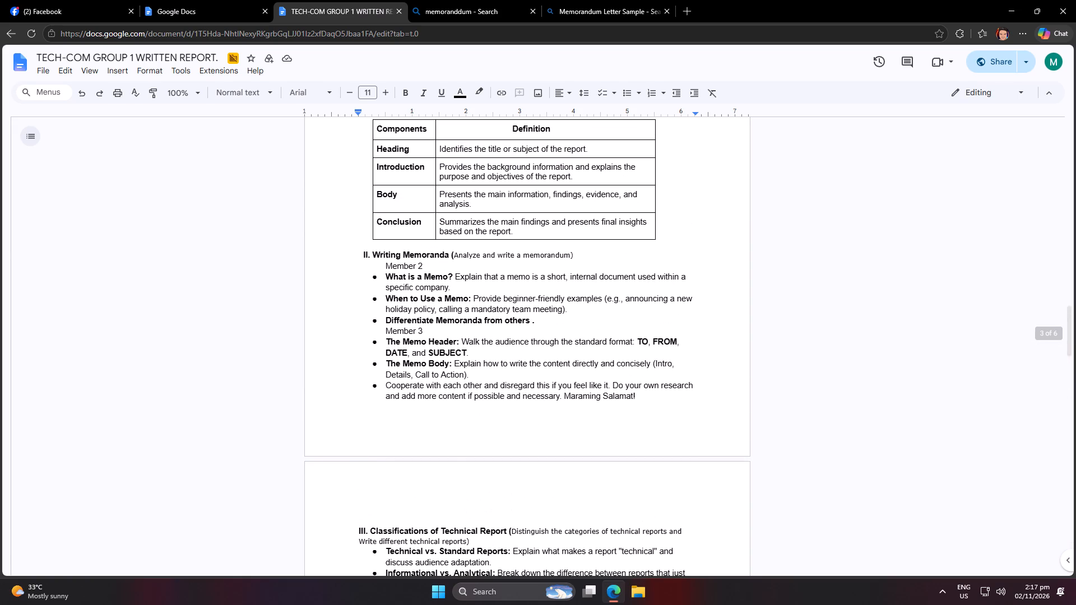
{"action": "scroll", "coordinate": [594, 250], "scroll_direction": "up", "scroll_amount": 1}
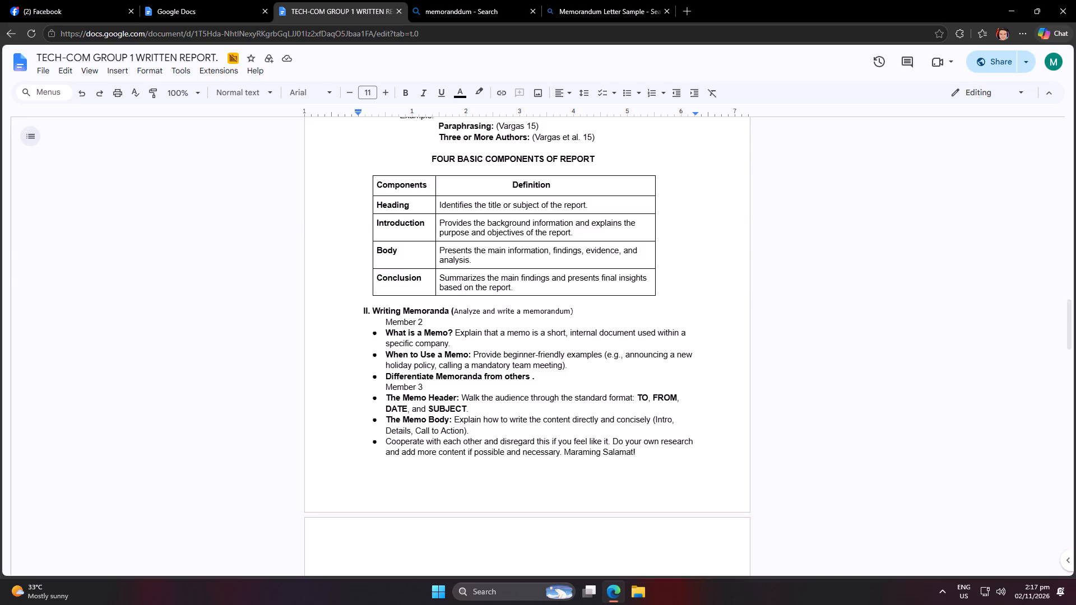
Switch to Facebook and open the GROUP 1 - TECH COM group chat.
{"action": "left_click", "coordinate": [175, 0]}
{"action": "left_click", "coordinate": [97, 0]}
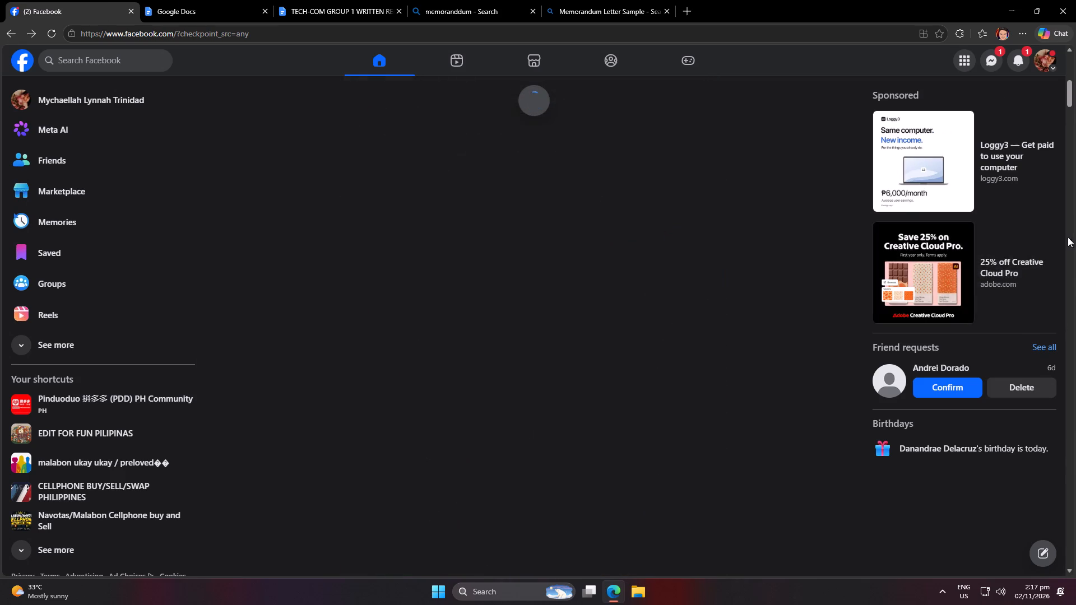
{"action": "left_click", "coordinate": [991, 64]}
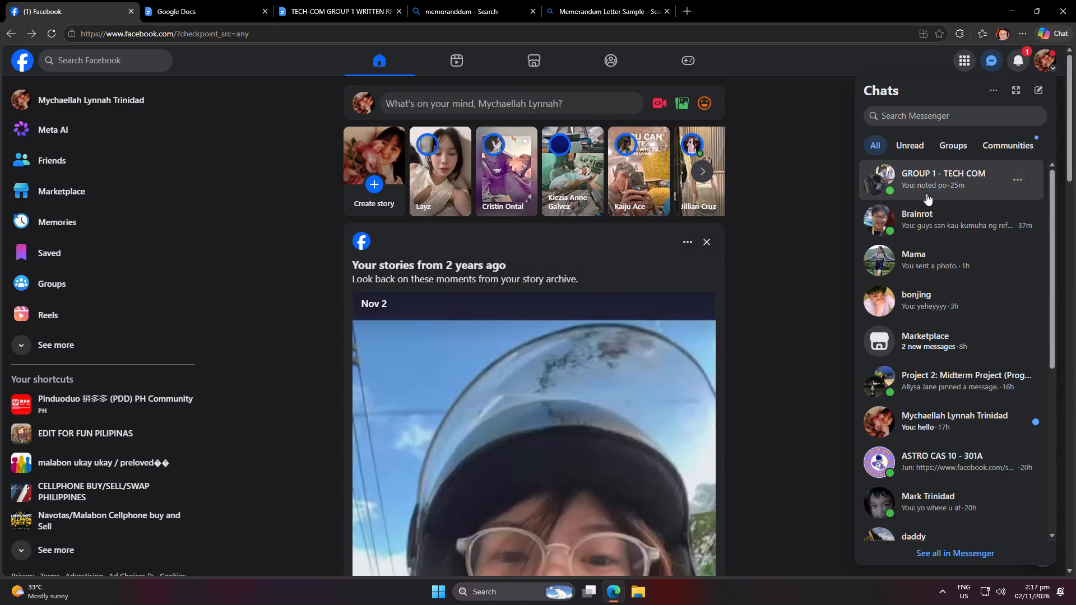
{"action": "left_click", "coordinate": [926, 193]}
{"action": "left_click", "coordinate": [927, 555]}
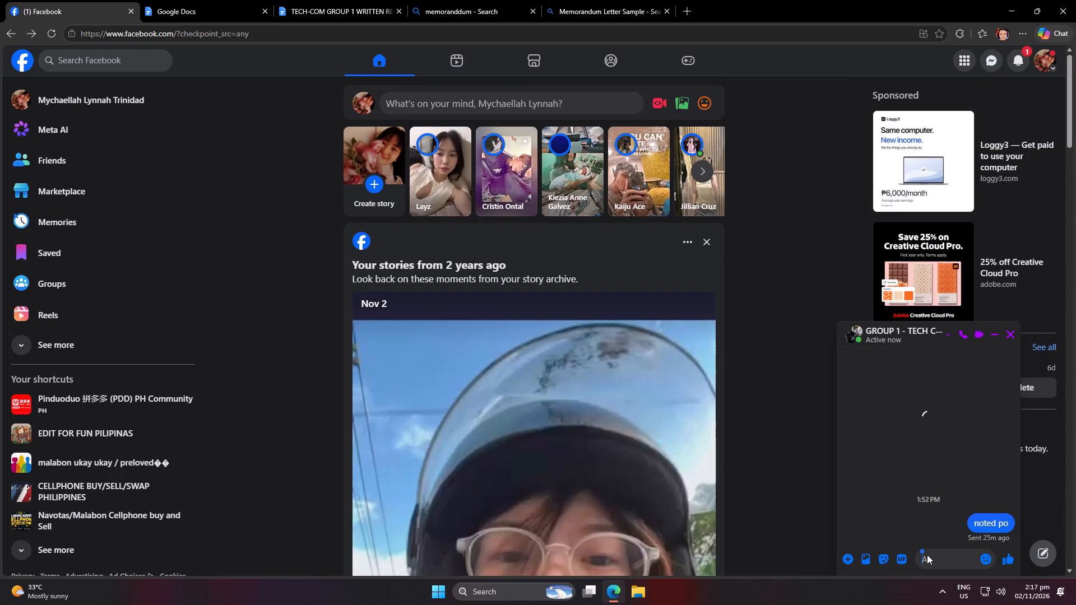
{"action": "left_click", "coordinate": [934, 562]}
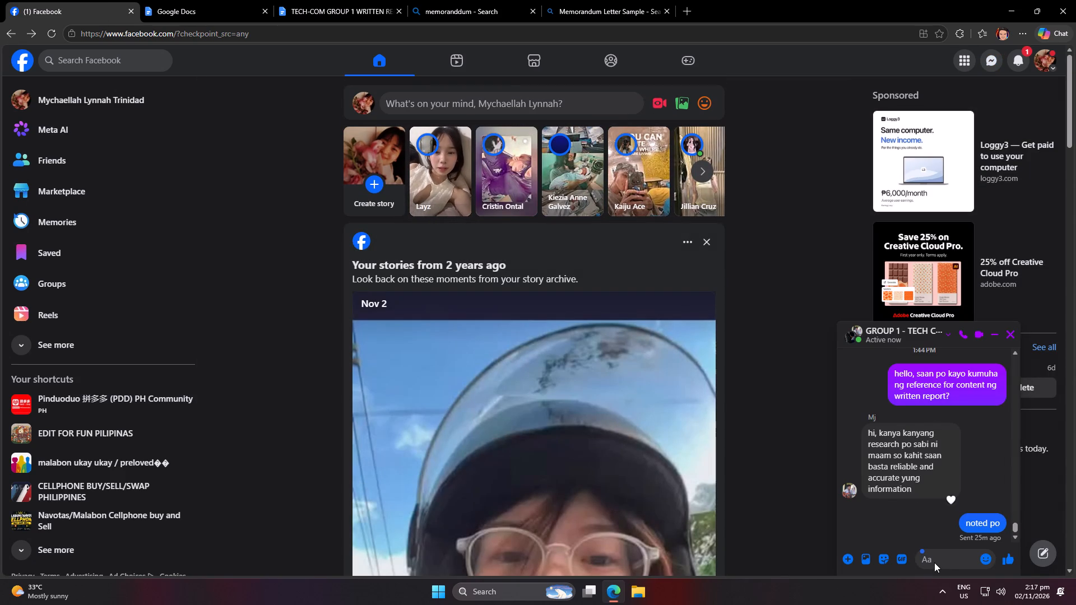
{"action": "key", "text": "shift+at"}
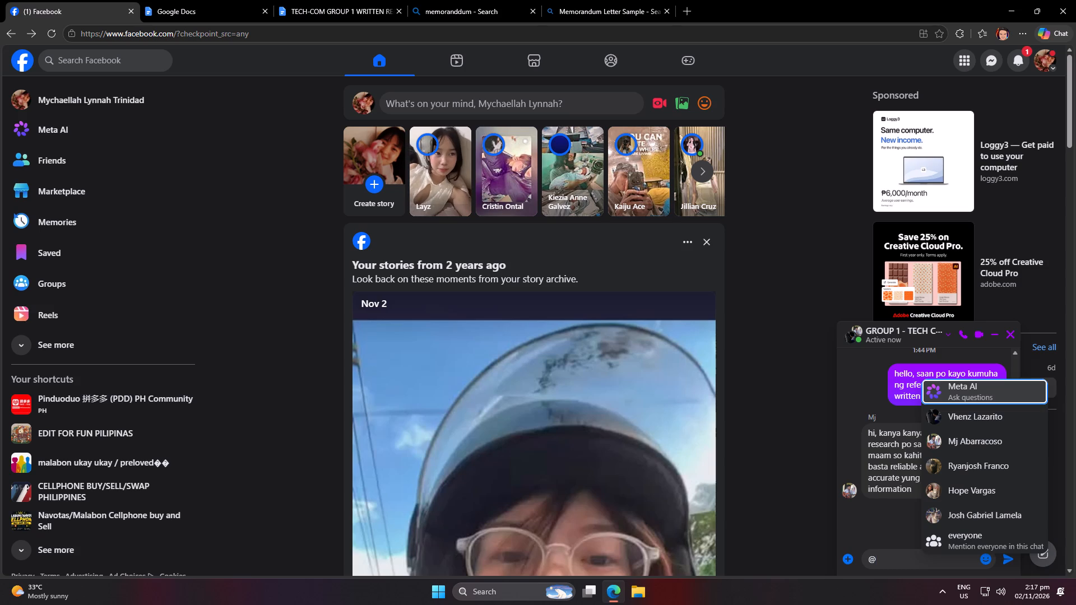
{"action": "left_click", "coordinate": [966, 433]}
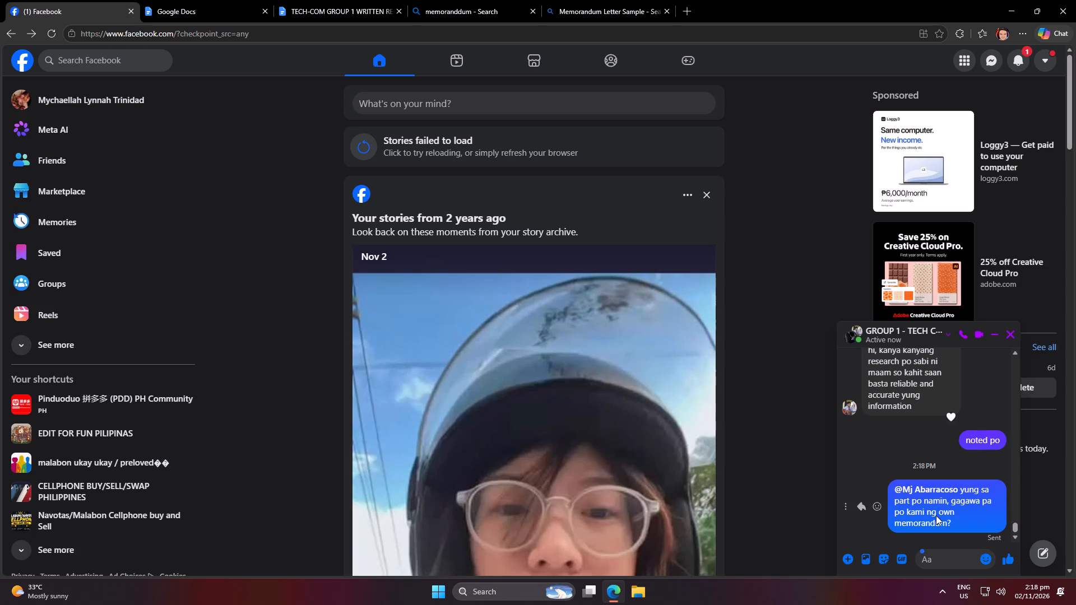
Review the written report's What is a Memo item, the completed Report Writing section, and the technical report and minutes of the meeting sections.
{"action": "left_click", "coordinate": [331, 0]}
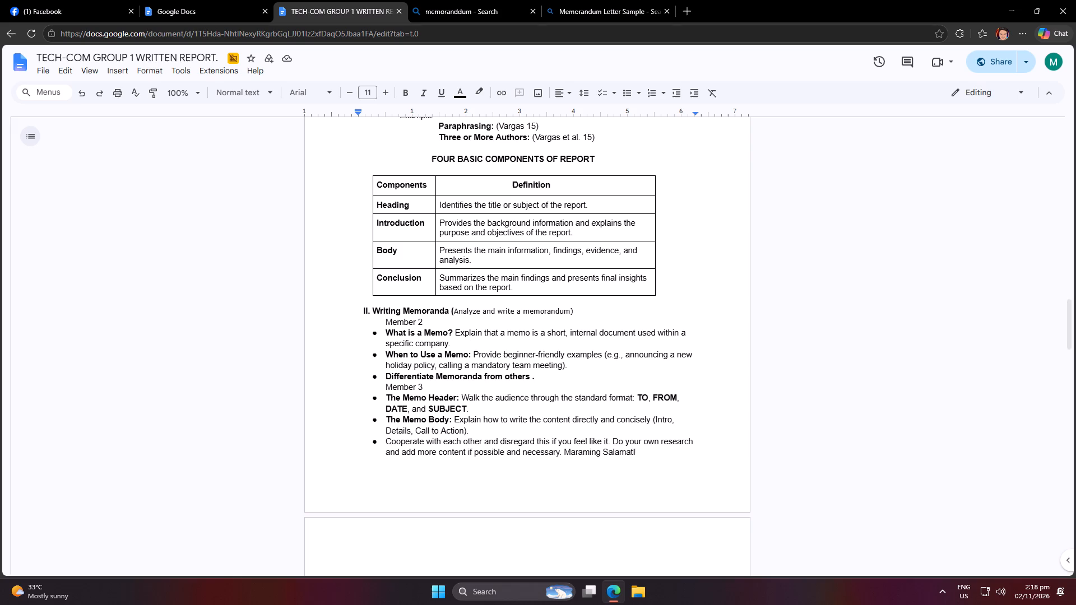
{"action": "left_click_drag", "start_coordinate": [384, 332], "coordinate": [414, 333]}
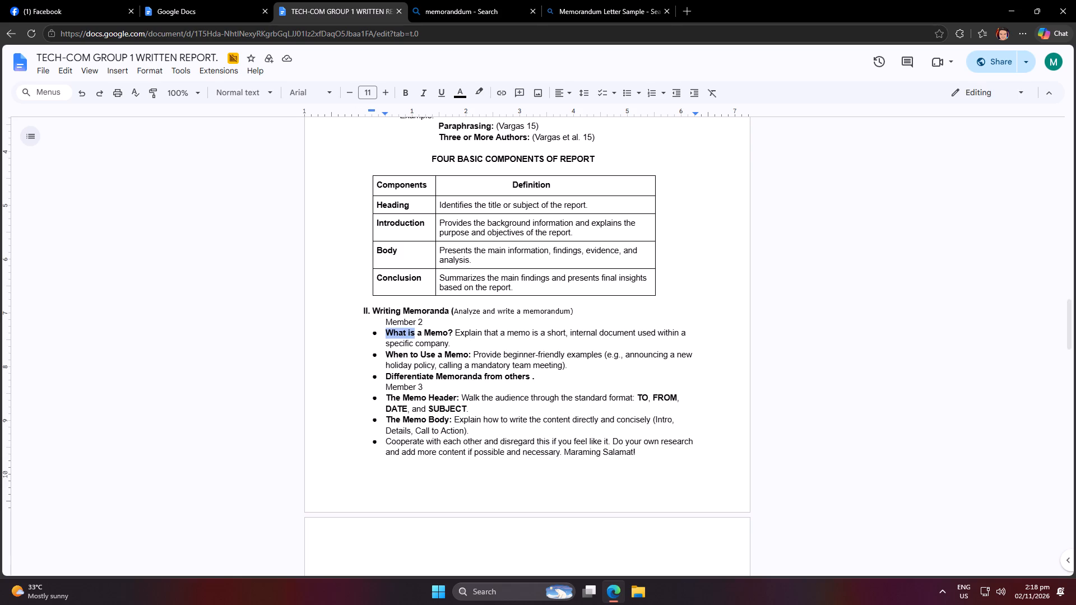
{"action": "left_click_drag", "start_coordinate": [414, 333], "coordinate": [448, 336]}
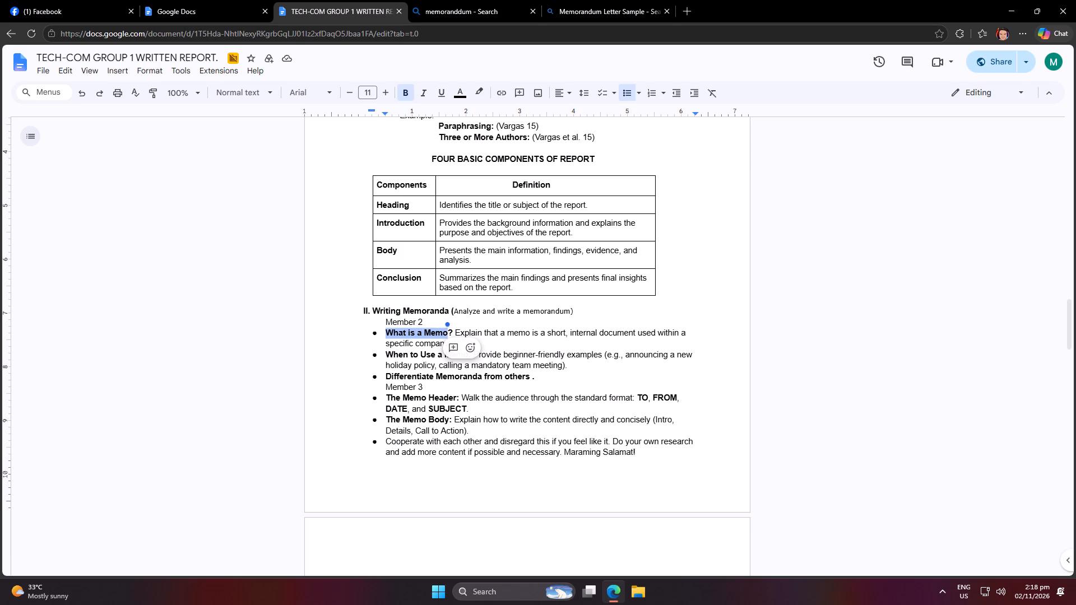
{"action": "scroll", "coordinate": [767, 342], "scroll_direction": "up", "scroll_amount": 2}
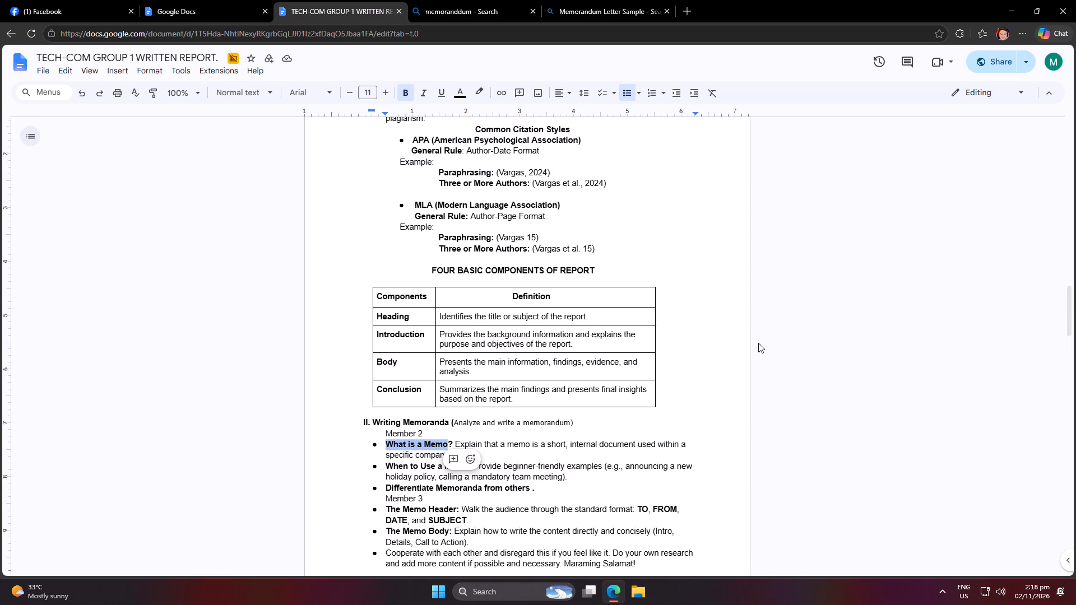
{"action": "scroll", "coordinate": [755, 343], "scroll_direction": "up", "scroll_amount": 7}
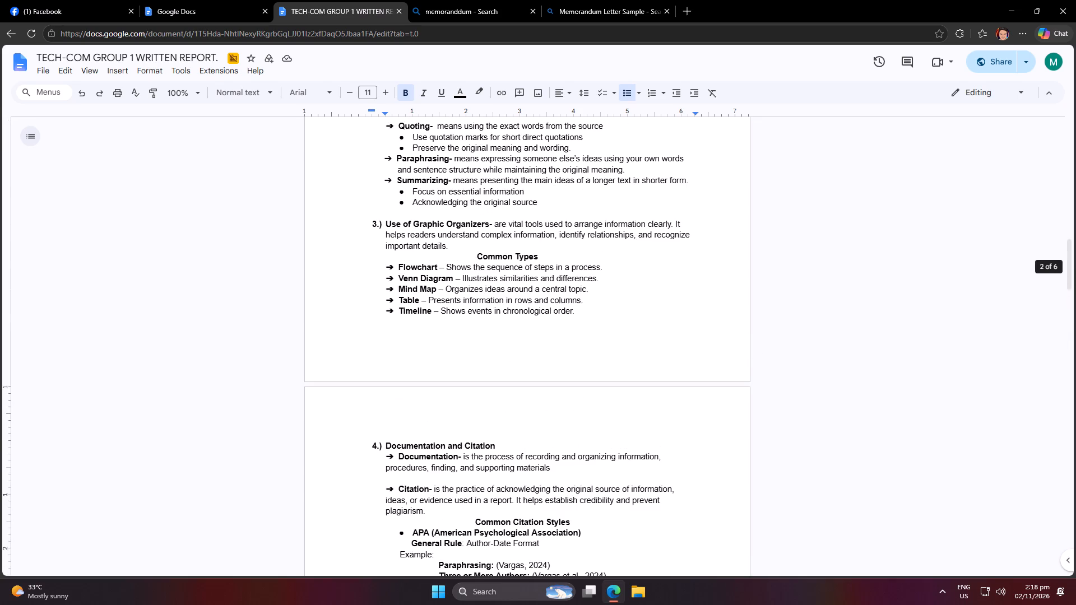
{"action": "scroll", "coordinate": [749, 352], "scroll_direction": "up", "scroll_amount": 6}
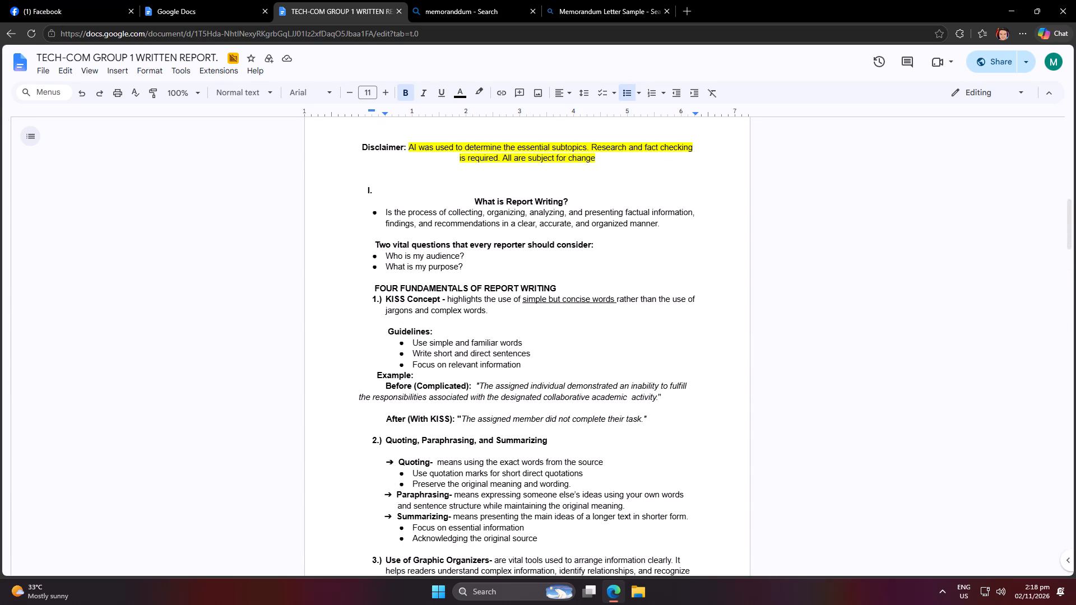
{"action": "scroll", "coordinate": [744, 353], "scroll_direction": "down", "scroll_amount": 20}
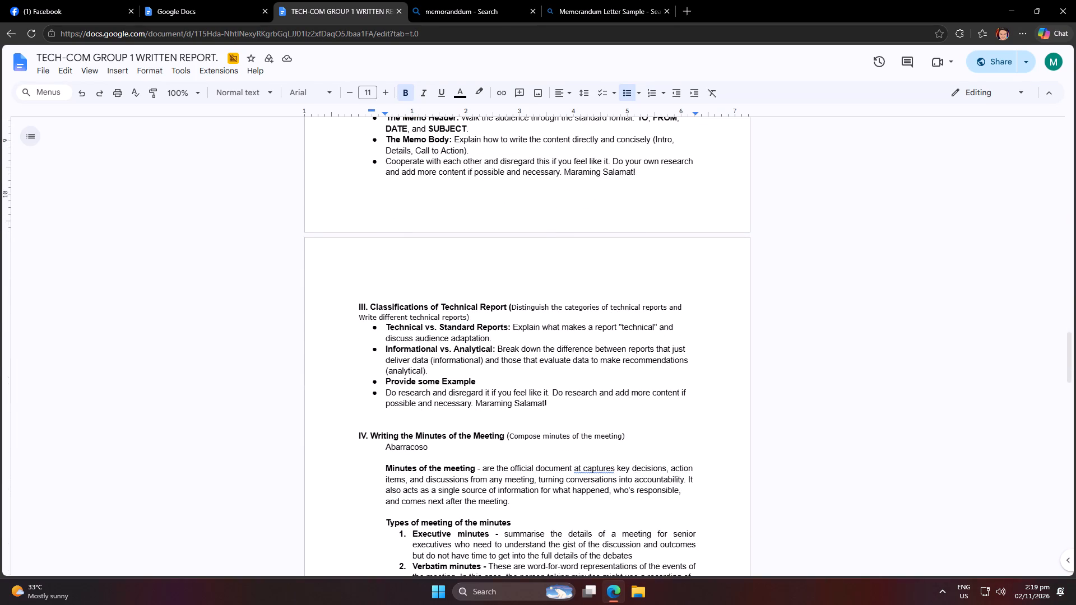
{"action": "scroll", "coordinate": [736, 348], "scroll_direction": "down", "scroll_amount": 1}
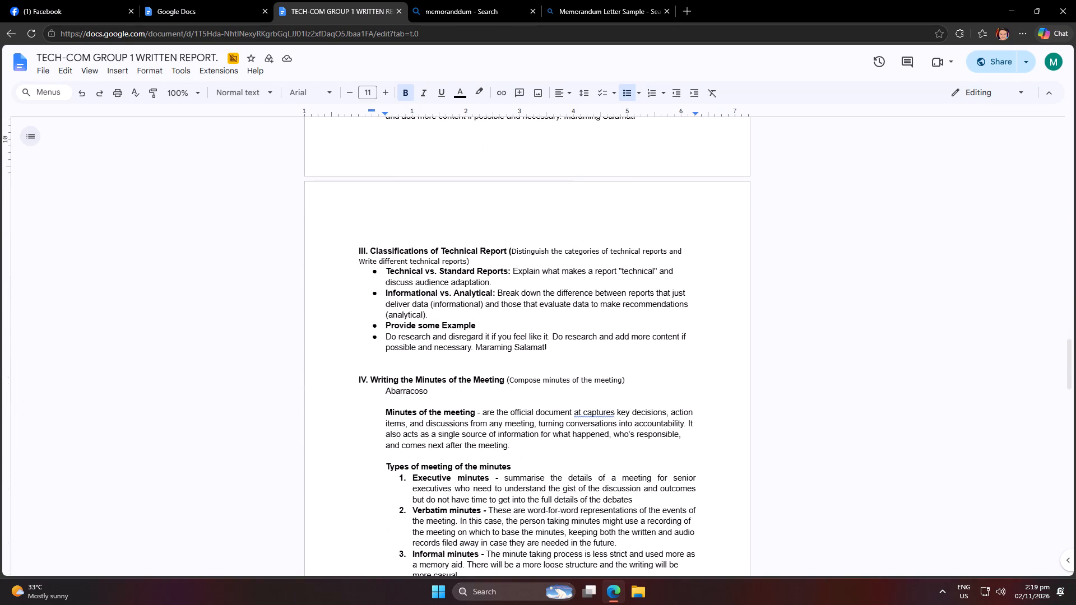
{"action": "scroll", "coordinate": [736, 343], "scroll_direction": "down", "scroll_amount": 1}
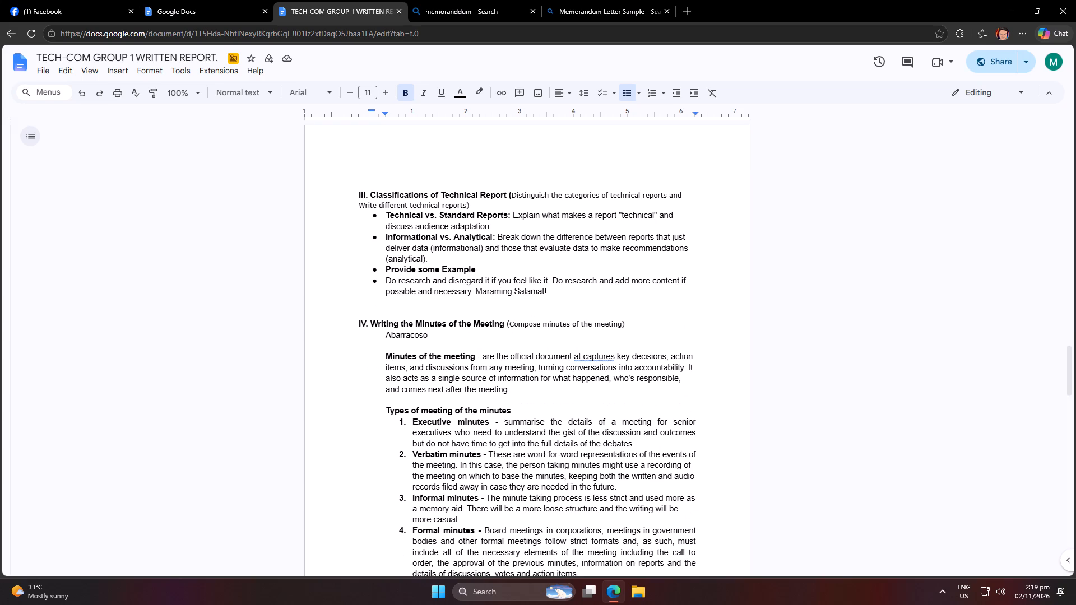
Correct "at captures" to "that captures" in the Minutes of the meeting definition using the suggested grammar correction.
{"action": "left_click", "coordinate": [591, 358]}
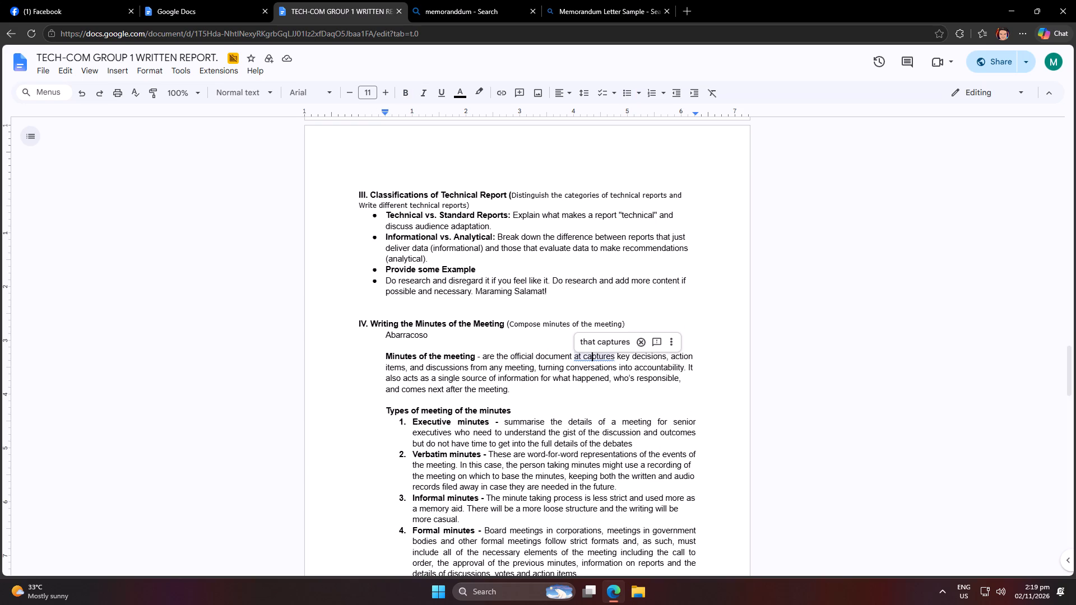
{"action": "left_click", "coordinate": [764, 342]}
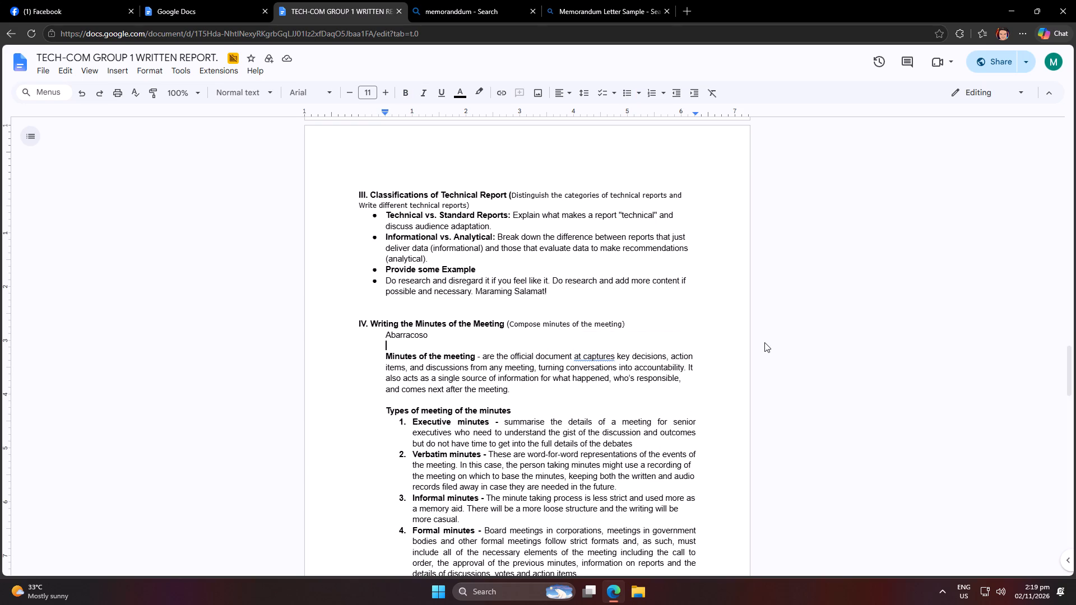
{"action": "left_click", "coordinate": [595, 360]}
{"action": "left_click", "coordinate": [593, 343]}
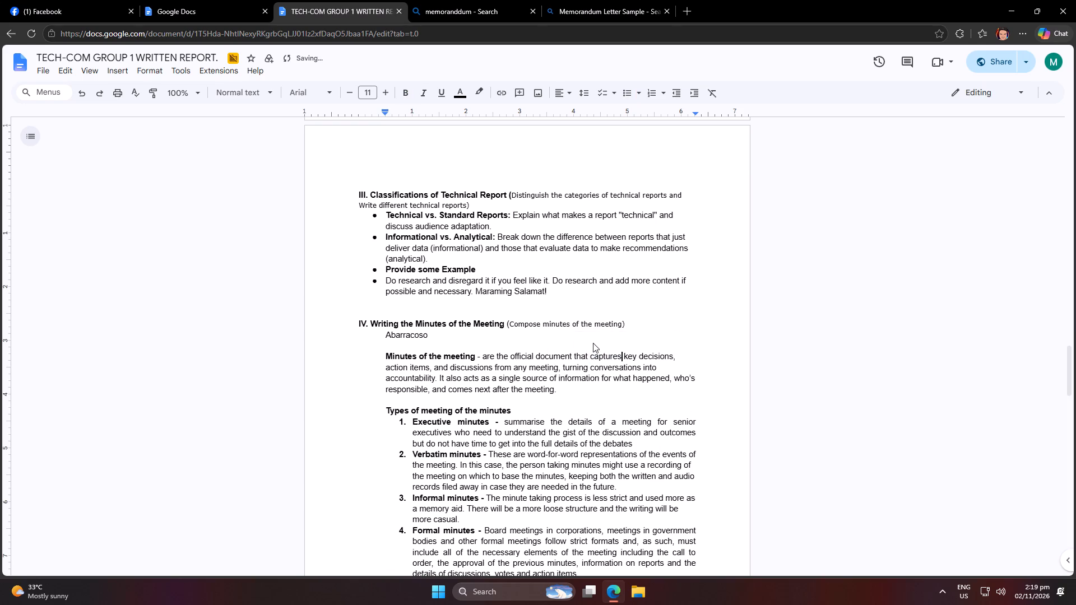
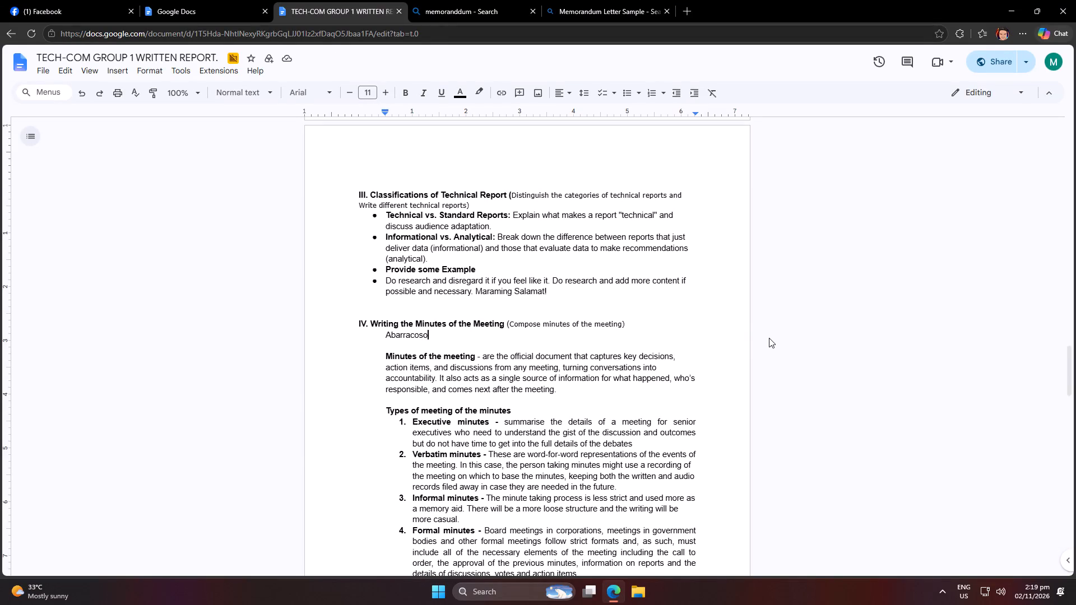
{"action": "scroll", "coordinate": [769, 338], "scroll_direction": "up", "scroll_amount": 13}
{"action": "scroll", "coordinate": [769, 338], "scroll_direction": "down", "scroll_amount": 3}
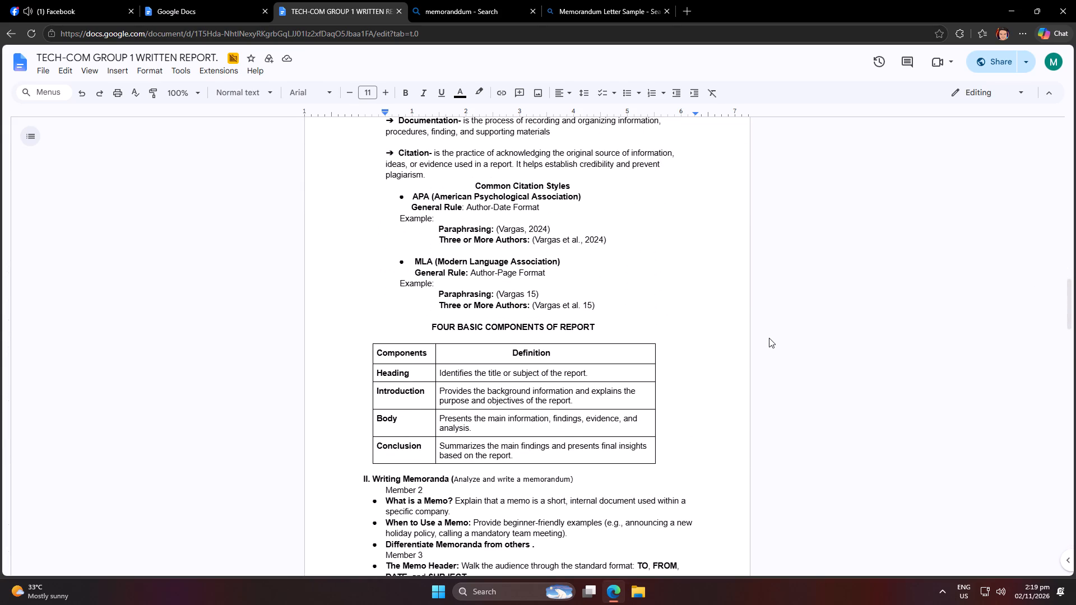
Switch to Facebook and add a heart reaction to the groupmate's reply about the memorandum example in the Group 1 chat.
{"action": "left_click", "coordinate": [69, 0]}
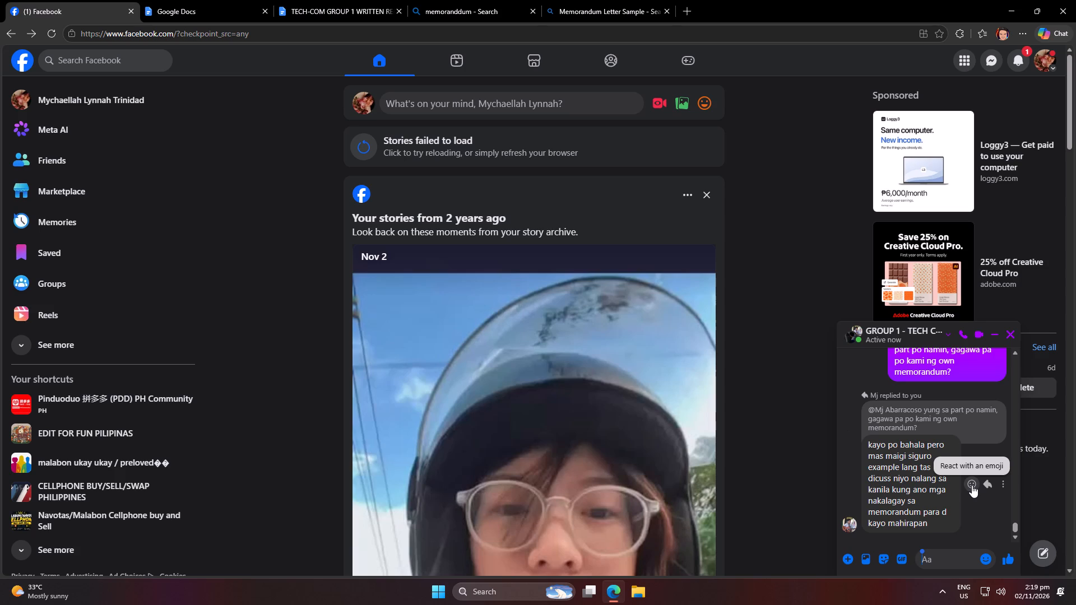
{"action": "left_click", "coordinate": [972, 485]}
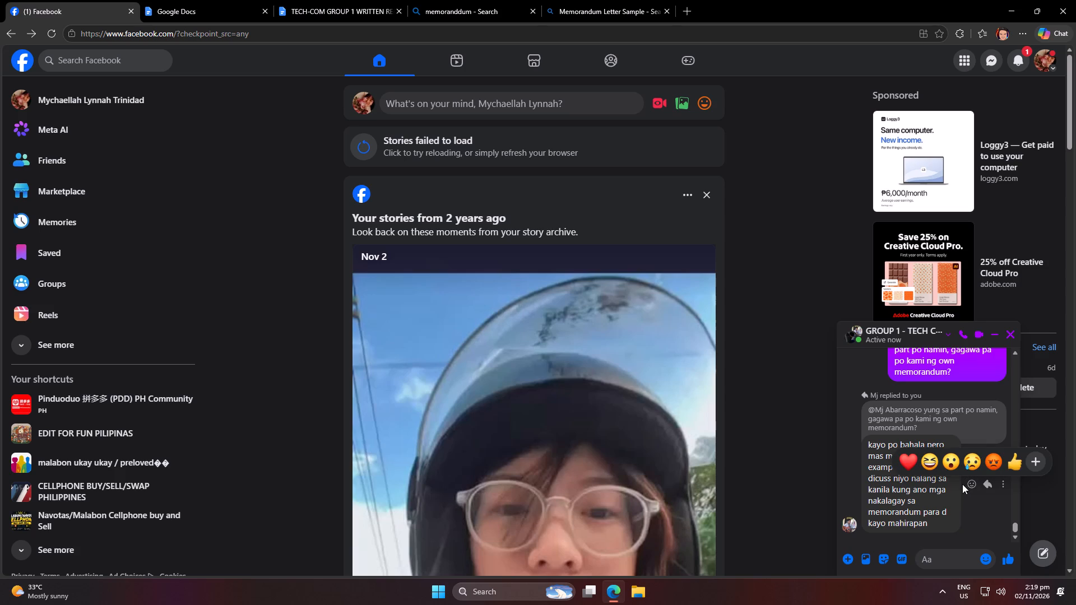
{"action": "left_click", "coordinate": [906, 460]}
{"action": "left_click", "coordinate": [944, 559]}
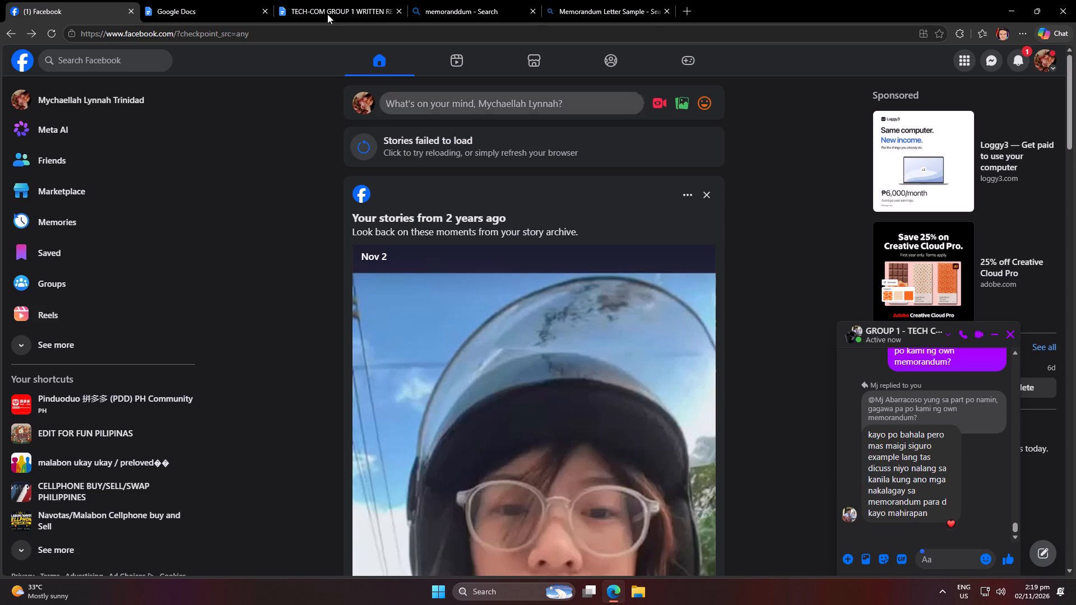
{"action": "left_click", "coordinate": [212, 4]}
{"action": "left_click", "coordinate": [66, 0]}
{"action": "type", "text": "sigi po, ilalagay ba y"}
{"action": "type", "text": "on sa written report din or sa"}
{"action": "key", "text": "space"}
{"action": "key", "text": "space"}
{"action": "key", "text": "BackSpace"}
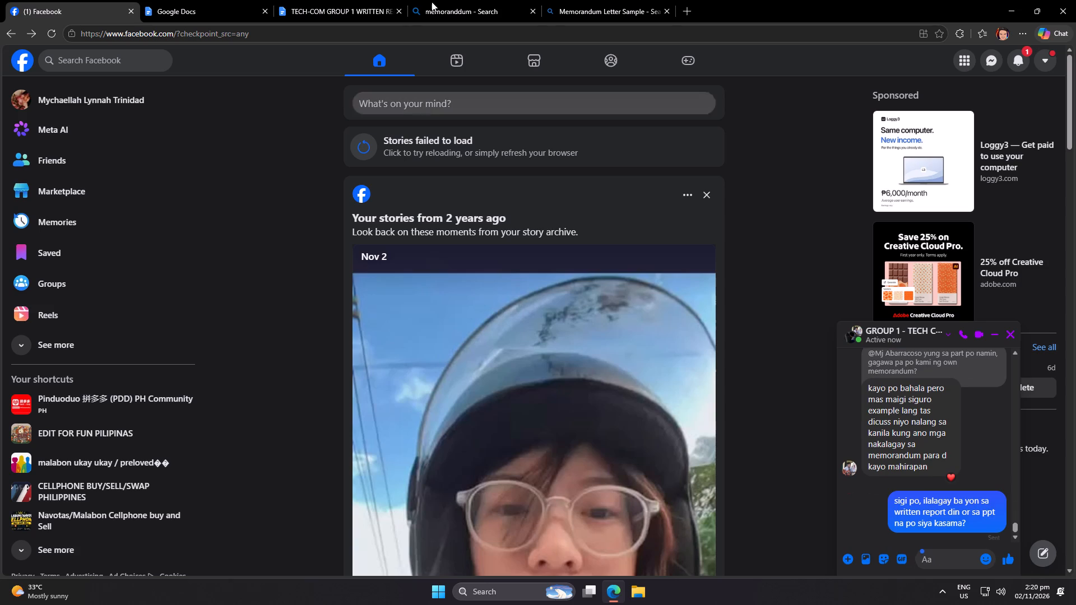
Skim the written report from the graphic organizers and citation parts through Writing Memoranda to the note-taking tips for minutes of the meeting.
{"action": "left_click", "coordinate": [327, 0]}
{"action": "scroll", "coordinate": [530, 350], "scroll_direction": "down", "scroll_amount": 1}
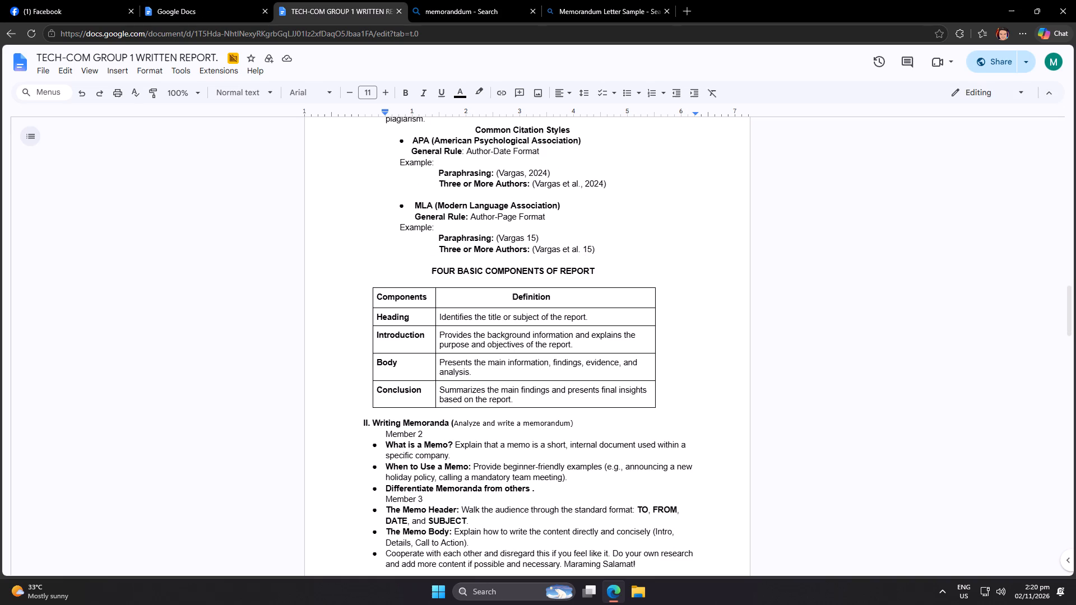
{"action": "scroll", "coordinate": [530, 350], "scroll_direction": "down", "scroll_amount": 6}
{"action": "scroll", "coordinate": [530, 350], "scroll_direction": "up", "scroll_amount": 7}
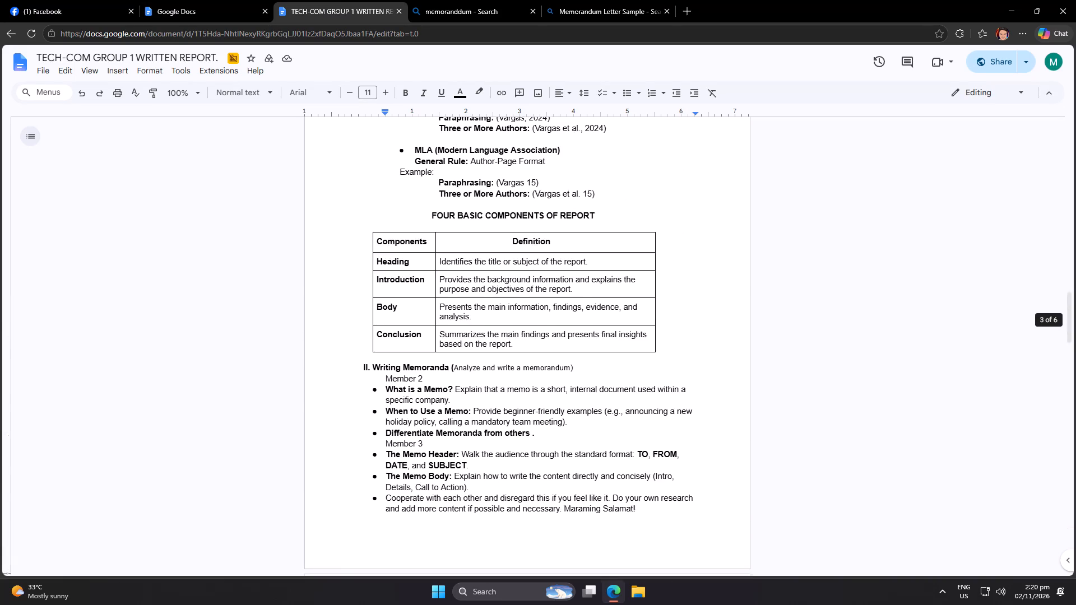
{"action": "scroll", "coordinate": [530, 350], "scroll_direction": "up", "scroll_amount": 8}
{"action": "scroll", "coordinate": [530, 350], "scroll_direction": "down", "scroll_amount": 2}
{"action": "scroll", "coordinate": [530, 350], "scroll_direction": "up", "scroll_amount": 3}
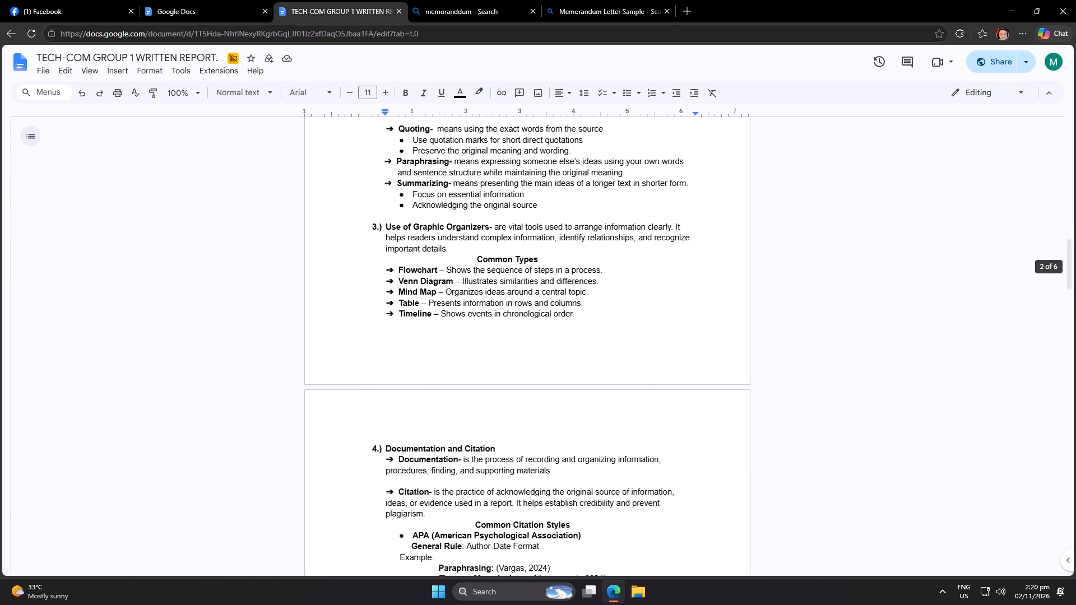
{"action": "scroll", "coordinate": [530, 350], "scroll_direction": "up", "scroll_amount": 3}
{"action": "scroll", "coordinate": [530, 350], "scroll_direction": "down", "scroll_amount": 20}
{"action": "scroll", "coordinate": [530, 350], "scroll_direction": "down", "scroll_amount": 5}
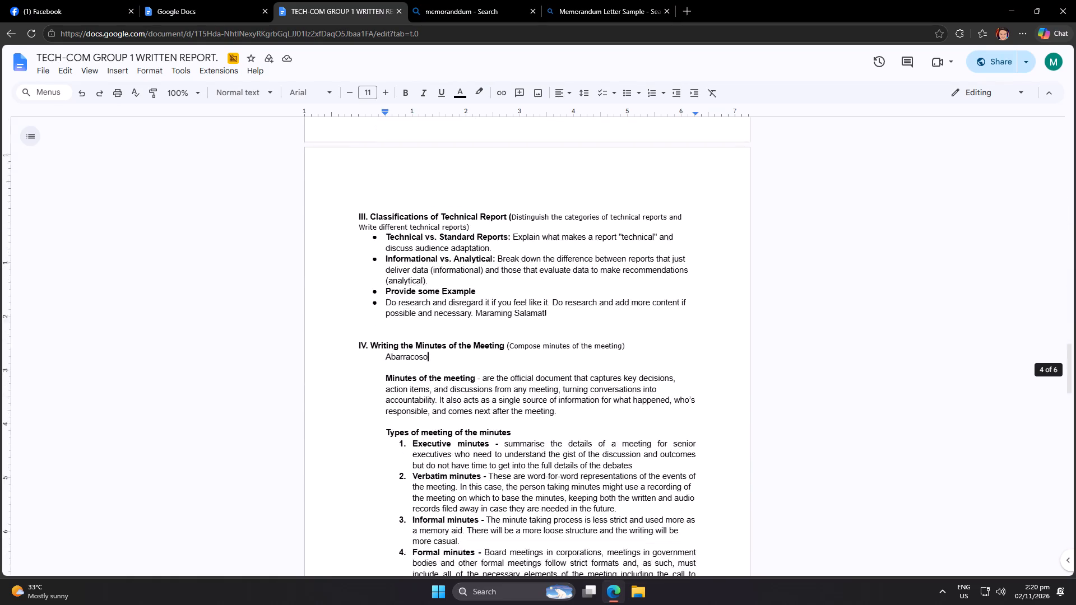
{"action": "scroll", "coordinate": [530, 350], "scroll_direction": "down", "scroll_amount": 8}
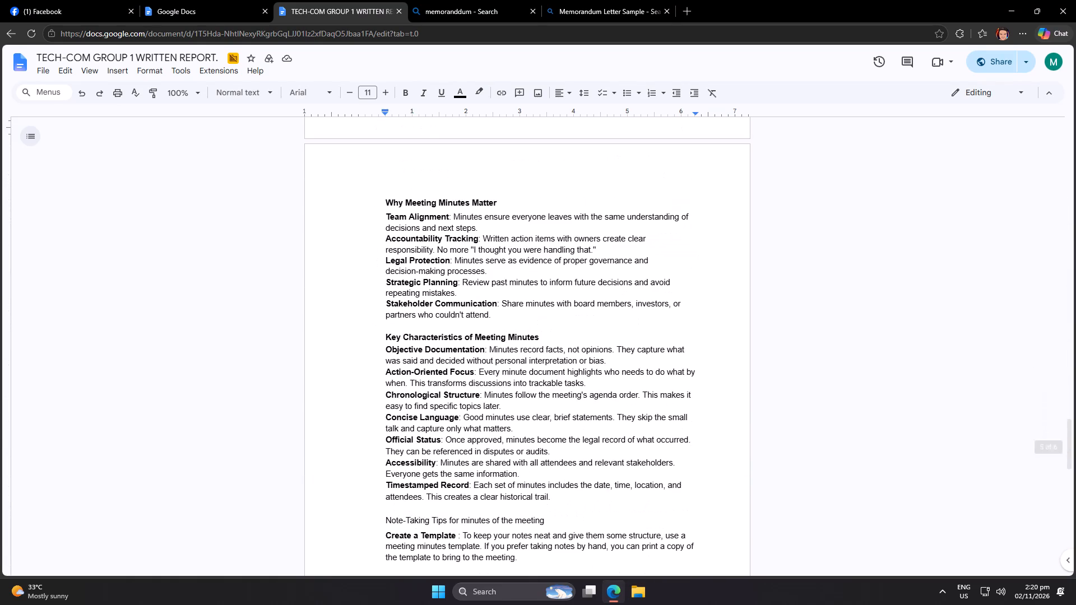
{"action": "scroll", "coordinate": [530, 350], "scroll_direction": "down", "scroll_amount": 5}
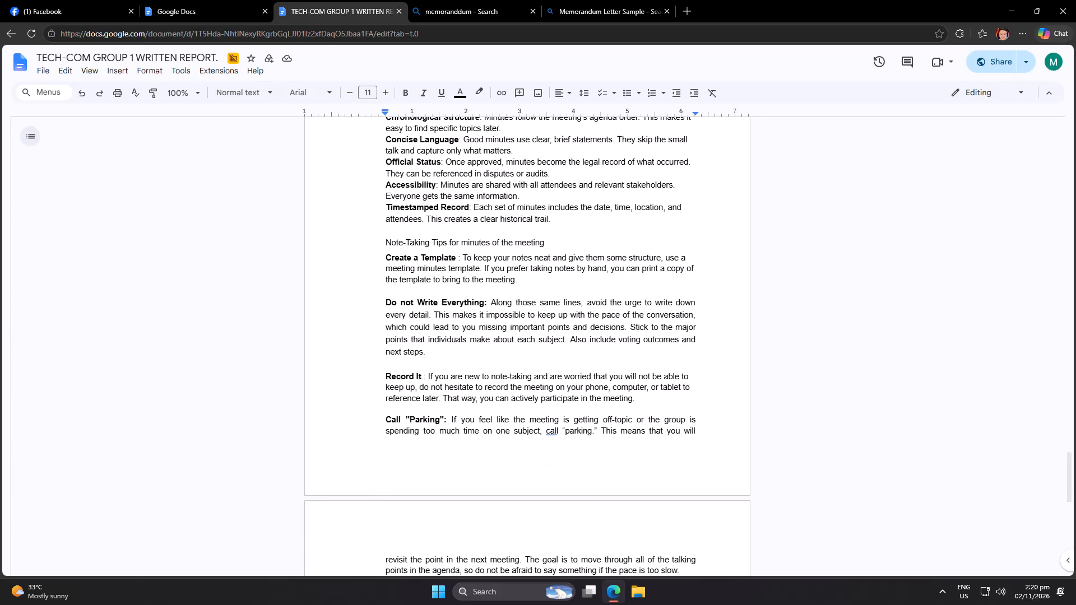
{"action": "scroll", "coordinate": [530, 350], "scroll_direction": "up", "scroll_amount": 5}
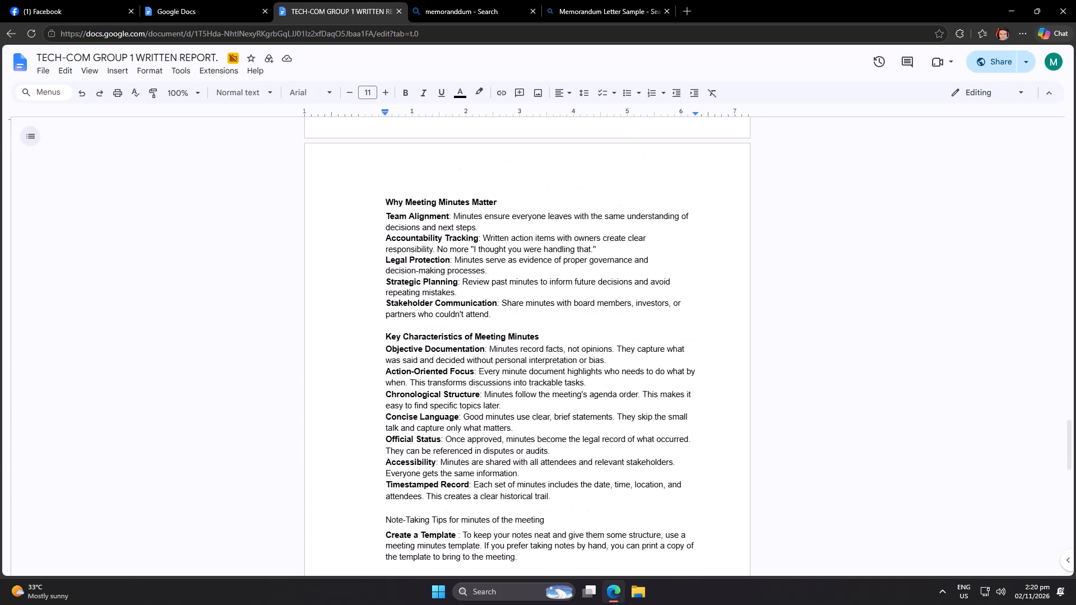
{"action": "scroll", "coordinate": [530, 350], "scroll_direction": "up", "scroll_amount": 9}
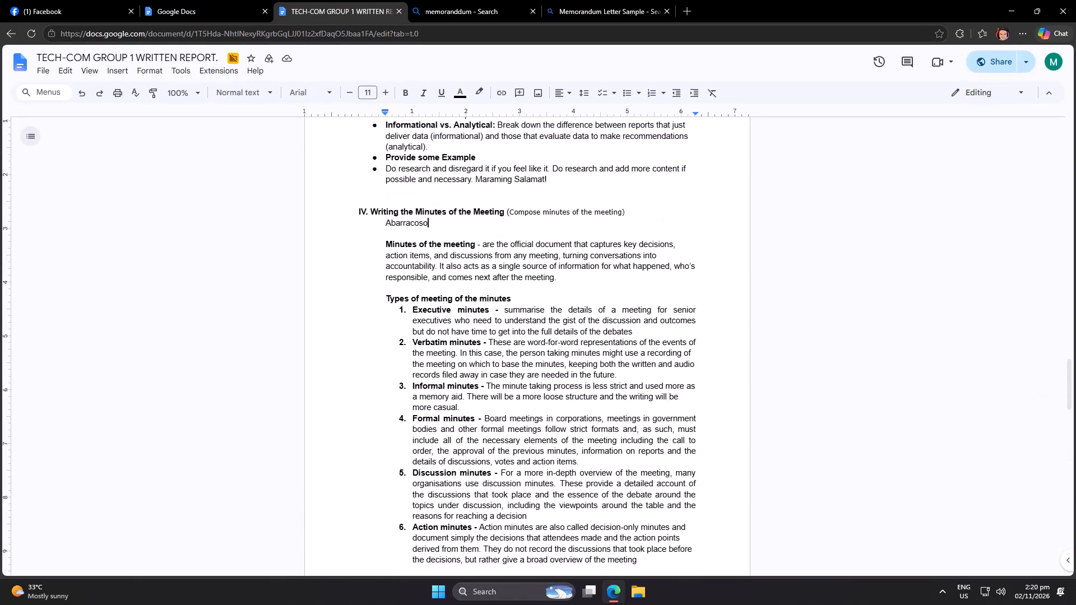
{"action": "scroll", "coordinate": [530, 350], "scroll_direction": "up", "scroll_amount": 8}
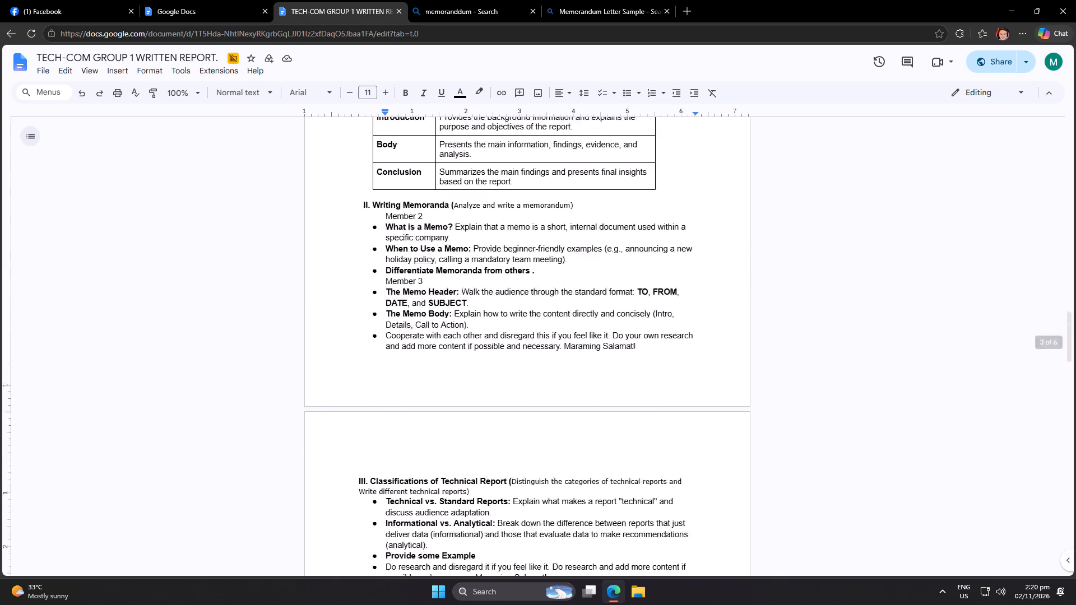
{"action": "left_click", "coordinate": [432, 275]}
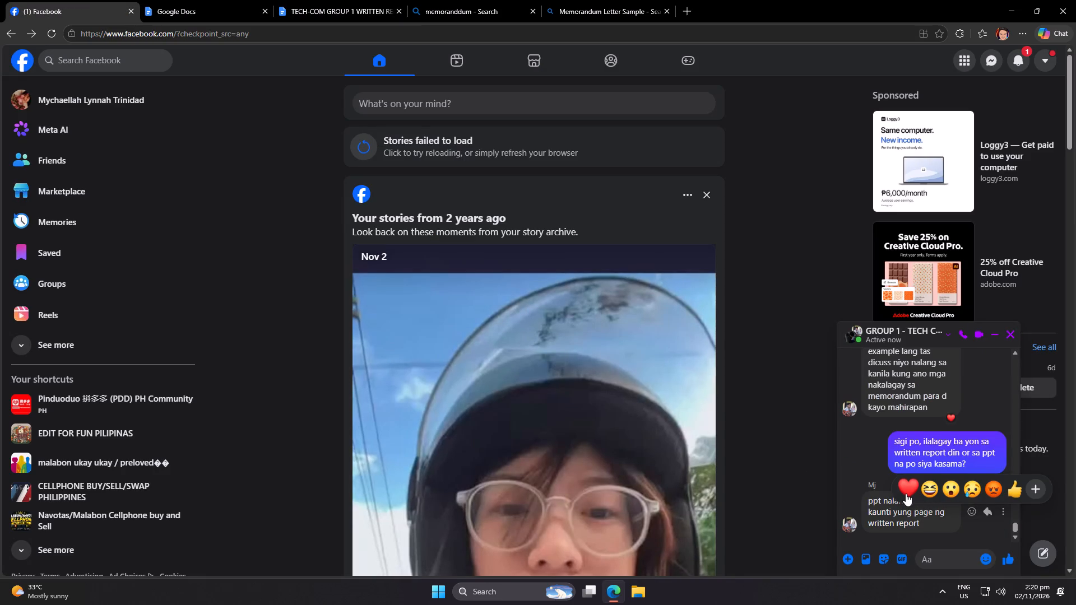
{"action": "left_click", "coordinate": [906, 494]}
{"action": "left_click", "coordinate": [933, 555]}
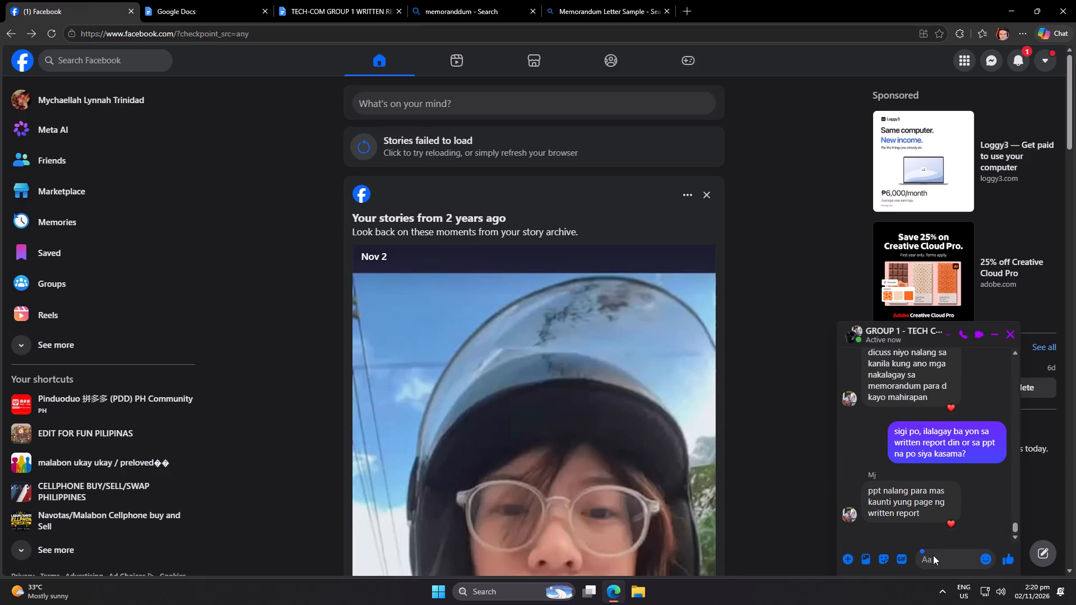
Return to the written report and place the text cursor after the "What is a Memo?" label under Member 2.
{"action": "left_click", "coordinate": [192, 0]}
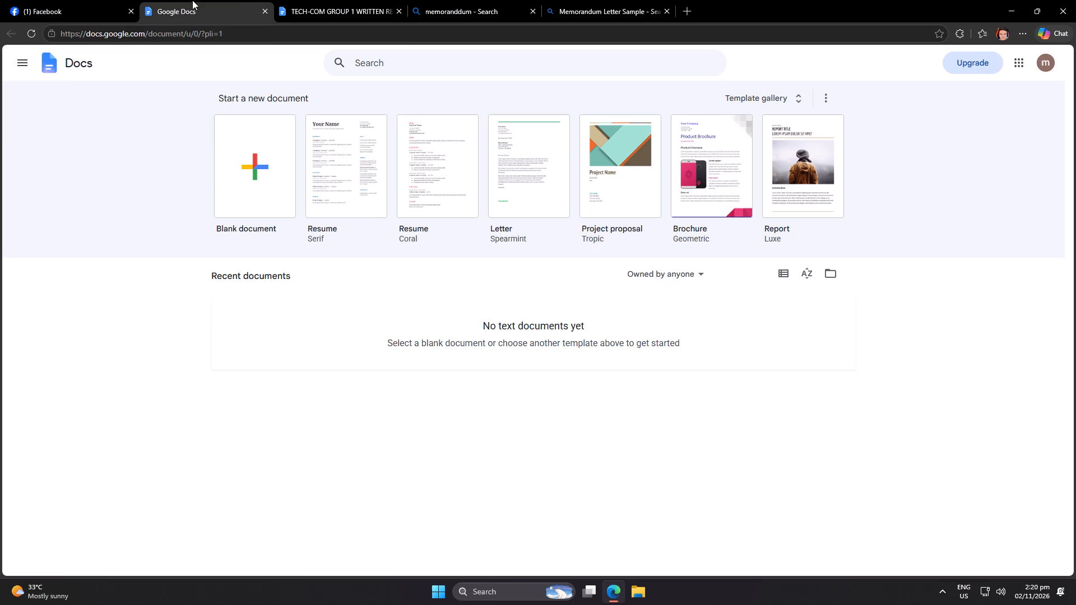
{"action": "left_click", "coordinate": [319, 0]}
{"action": "left_click", "coordinate": [473, 208]}
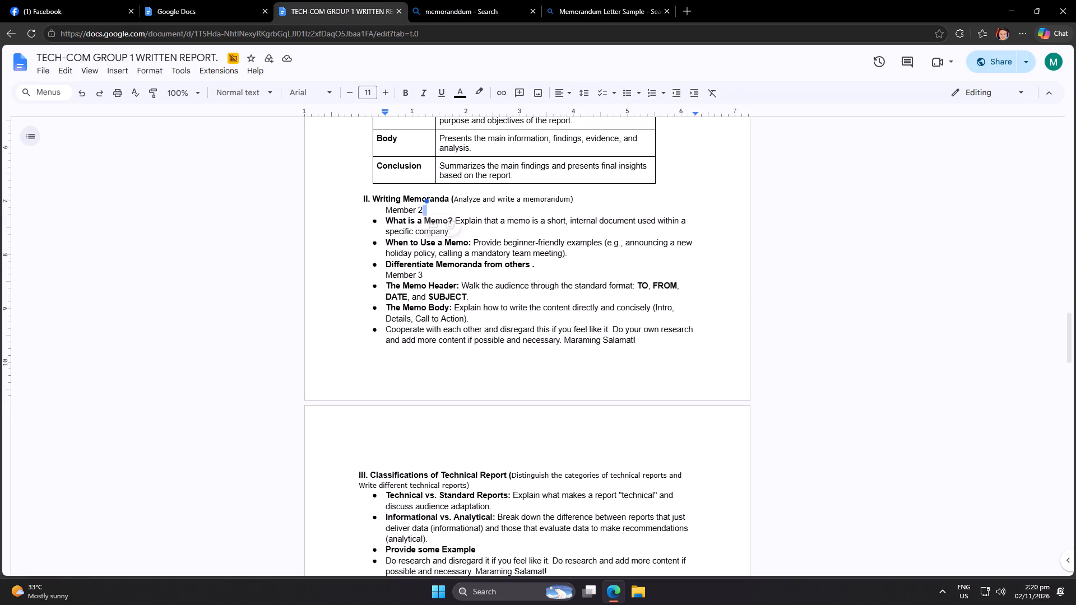
{"action": "left_click", "coordinate": [504, 226]}
{"action": "left_click", "coordinate": [453, 221]}
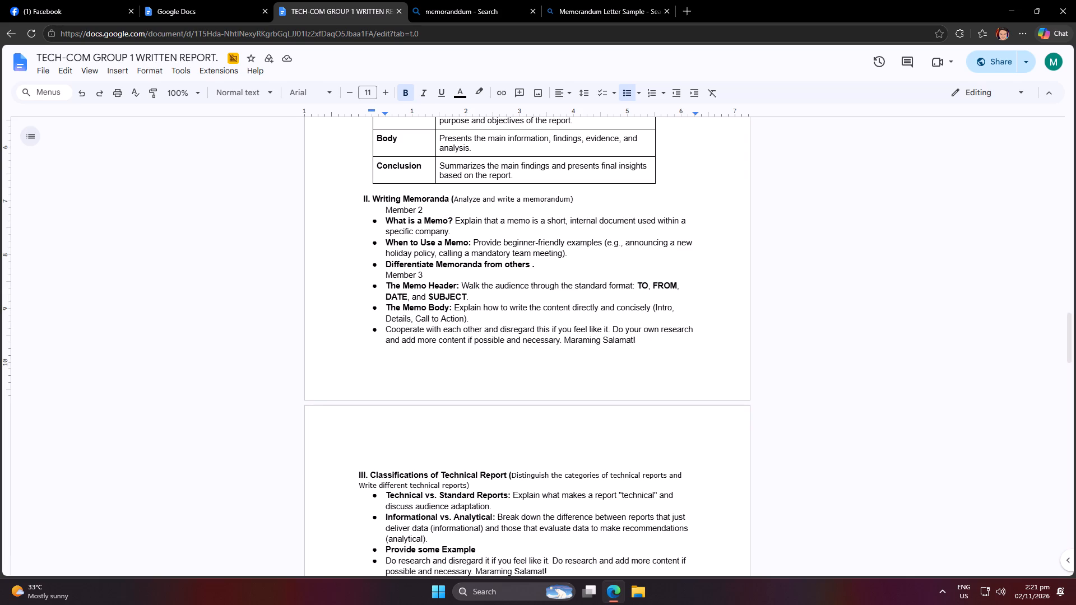
Add a hyphen separator with spaces after "What is a Memo?" in the report's Writing Memoranda section.
{"action": "scroll", "coordinate": [559, 385], "scroll_direction": "down", "scroll_amount": 4}
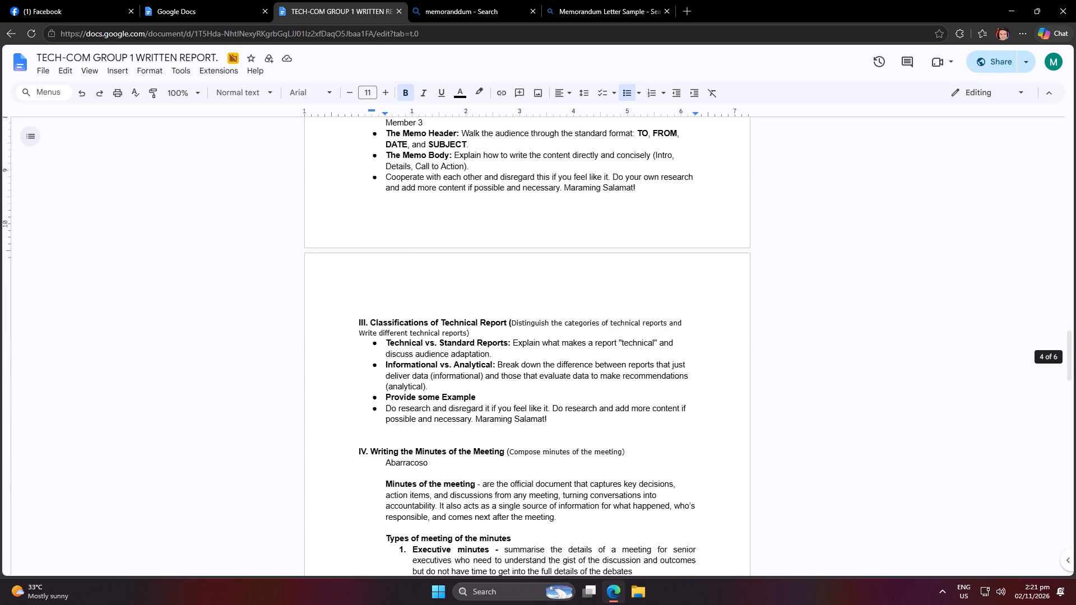
{"action": "scroll", "coordinate": [559, 383], "scroll_direction": "down", "scroll_amount": 2}
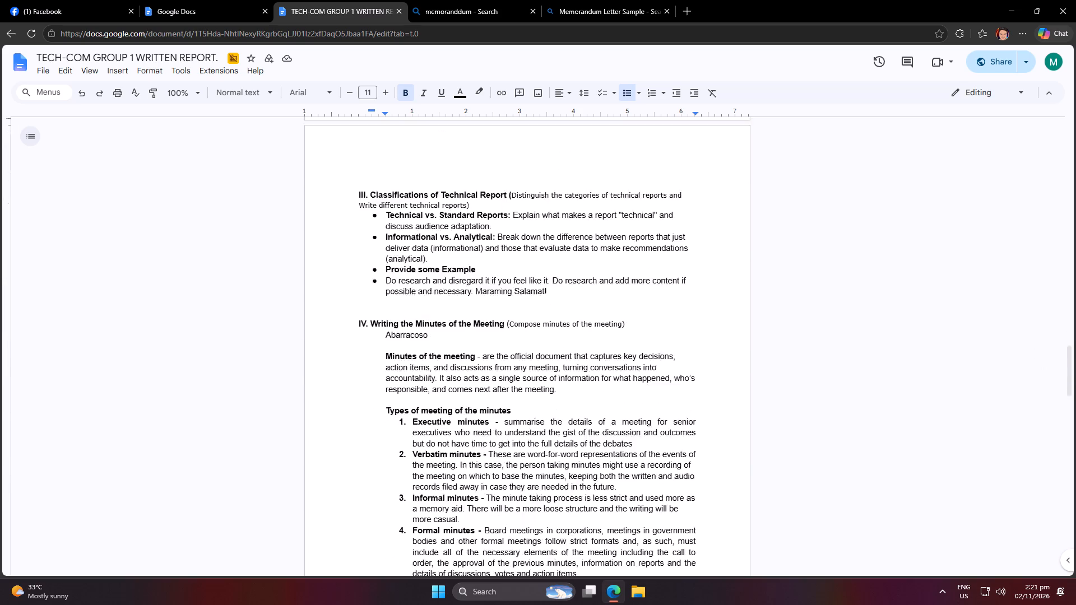
{"action": "scroll", "coordinate": [559, 383], "scroll_direction": "down", "scroll_amount": 5}
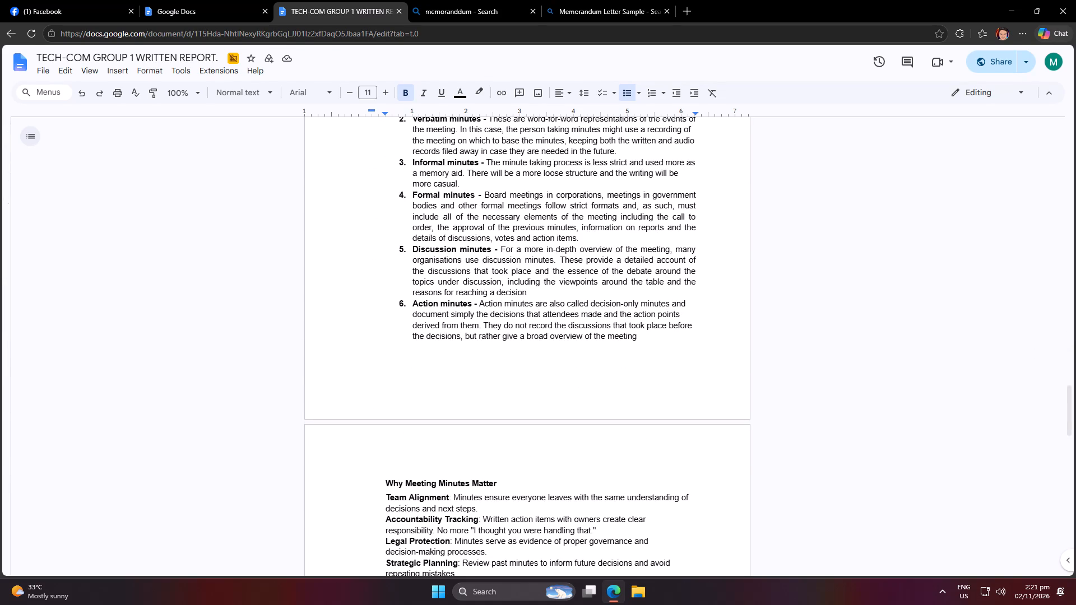
{"action": "scroll", "coordinate": [566, 362], "scroll_direction": "up", "scroll_amount": 12}
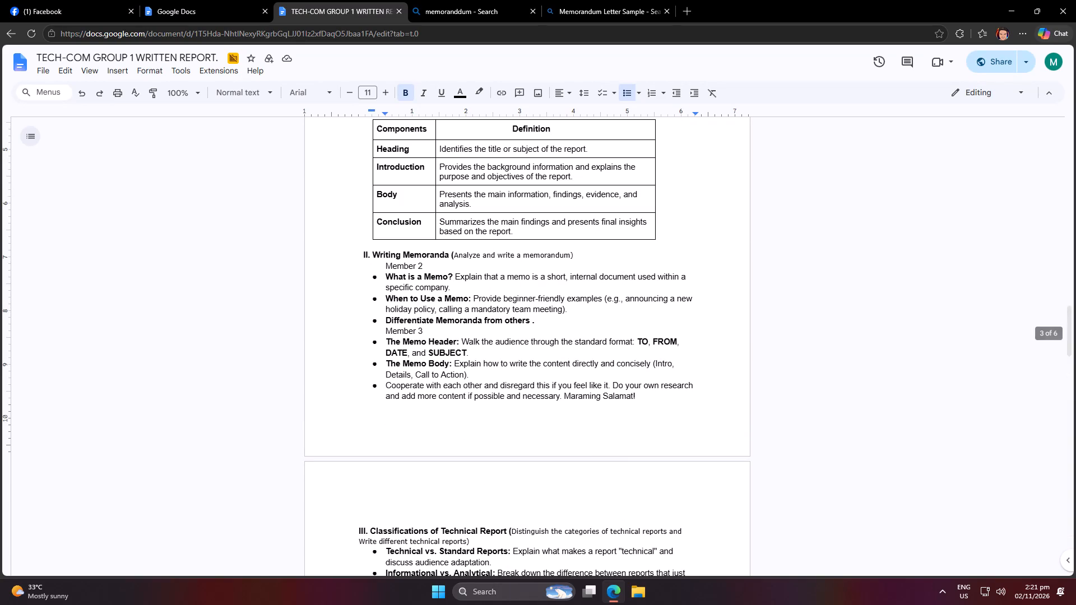
{"action": "key", "text": "space"}
{"action": "type", "text": "-"}
{"action": "key", "text": "space"}
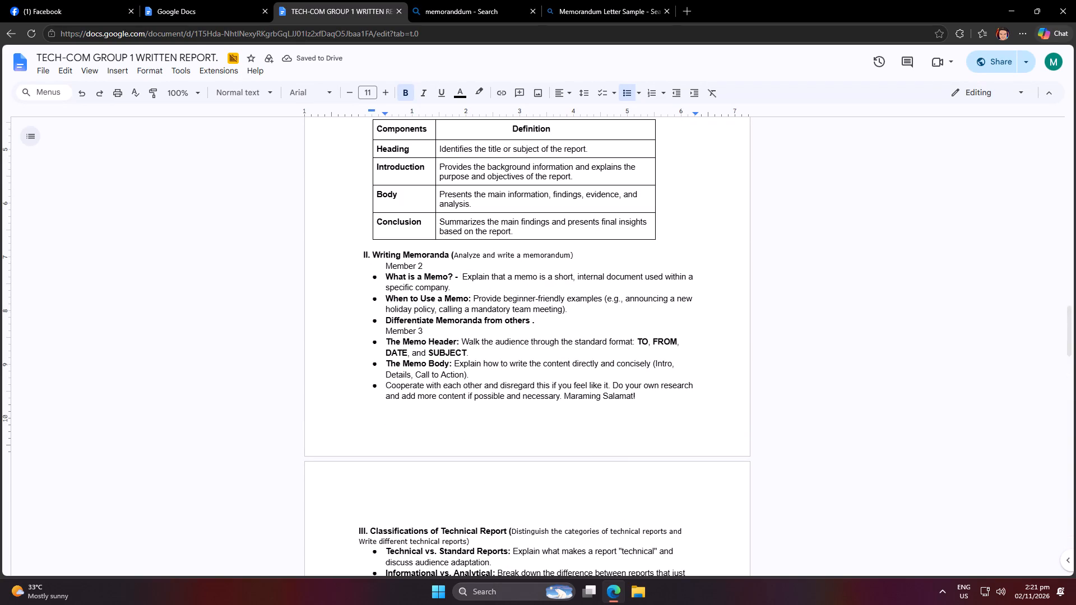
Search the web for "what is a memorandum?".
{"action": "left_click", "coordinate": [453, 0]}
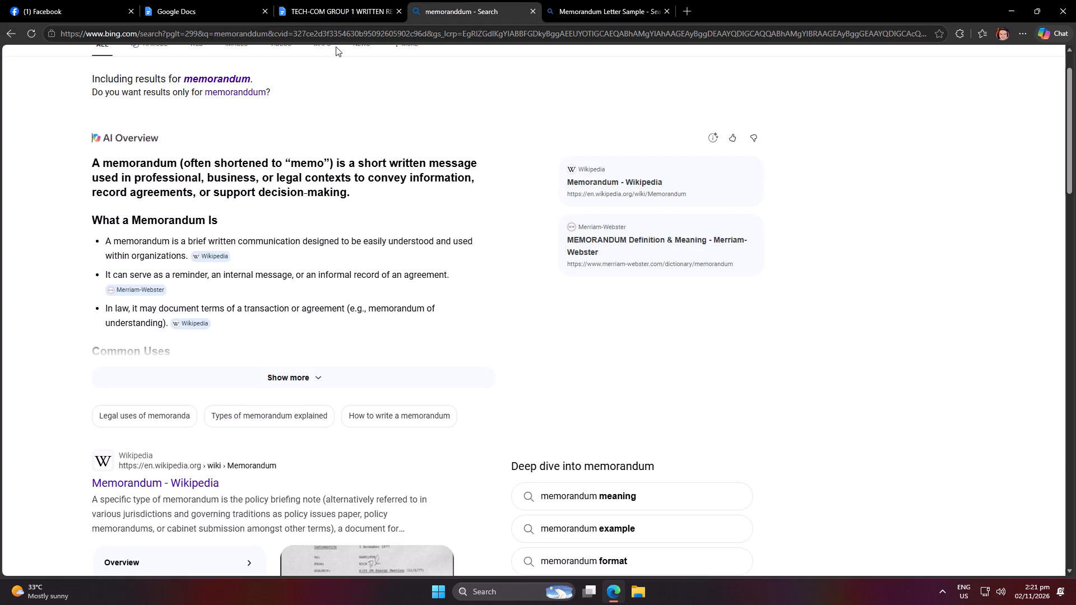
{"action": "left_click", "coordinate": [335, 31]}
{"action": "type", "text": "what is a memoranddu"}
{"action": "key", "text": "BackSpace"}
{"action": "key", "text": "BackSpace"}
{"action": "type", "text": "um"}
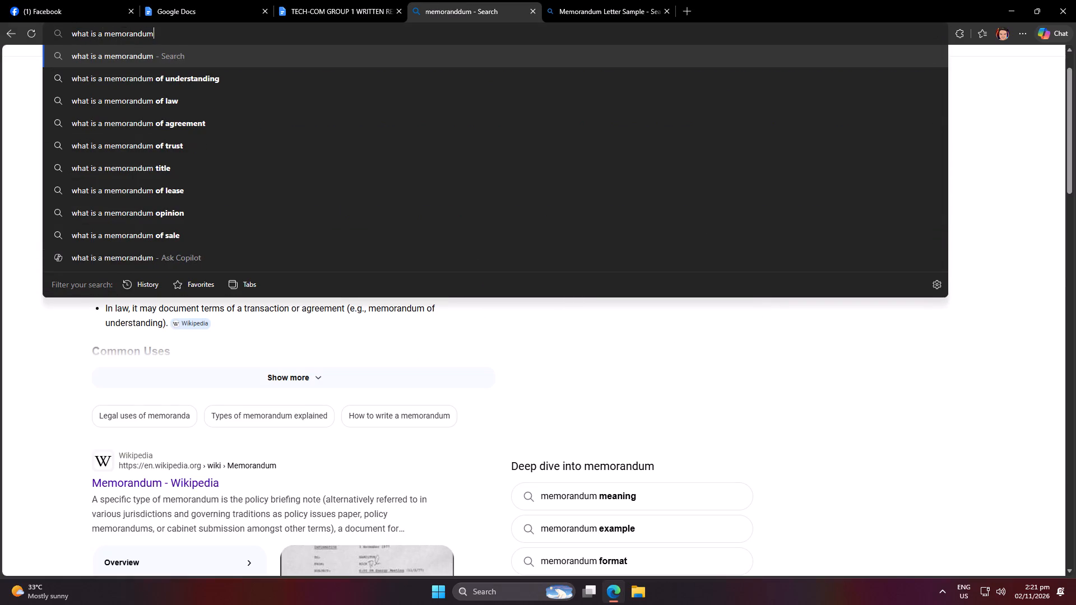
{"action": "key", "text": "shift+question"}
{"action": "key", "text": "Return"}
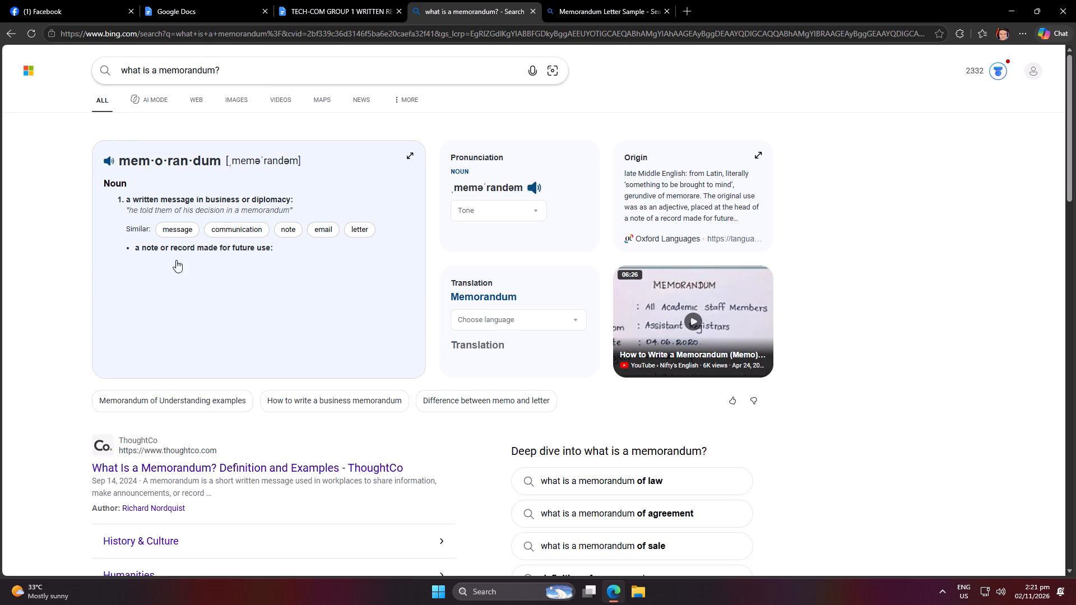
Open ThoughtCo's What Is a Memorandum? article and read its key takeaways and introduction for a memo definition.
{"action": "scroll", "coordinate": [23, 275], "scroll_direction": "down", "scroll_amount": 2}
{"action": "left_click", "coordinate": [219, 351]}
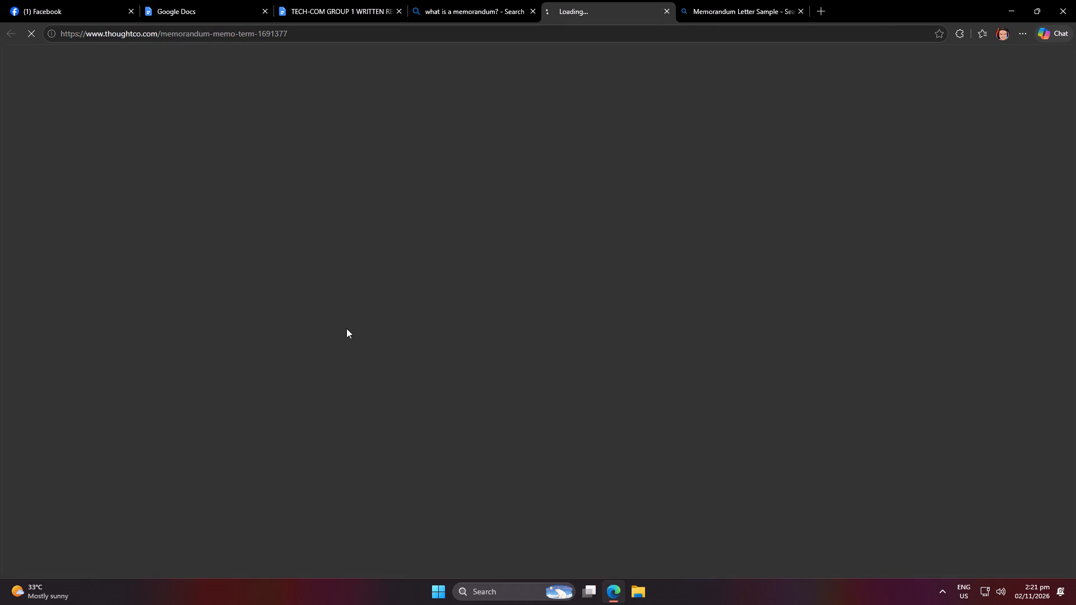
{"action": "scroll", "coordinate": [414, 295], "scroll_direction": "down", "scroll_amount": 1}
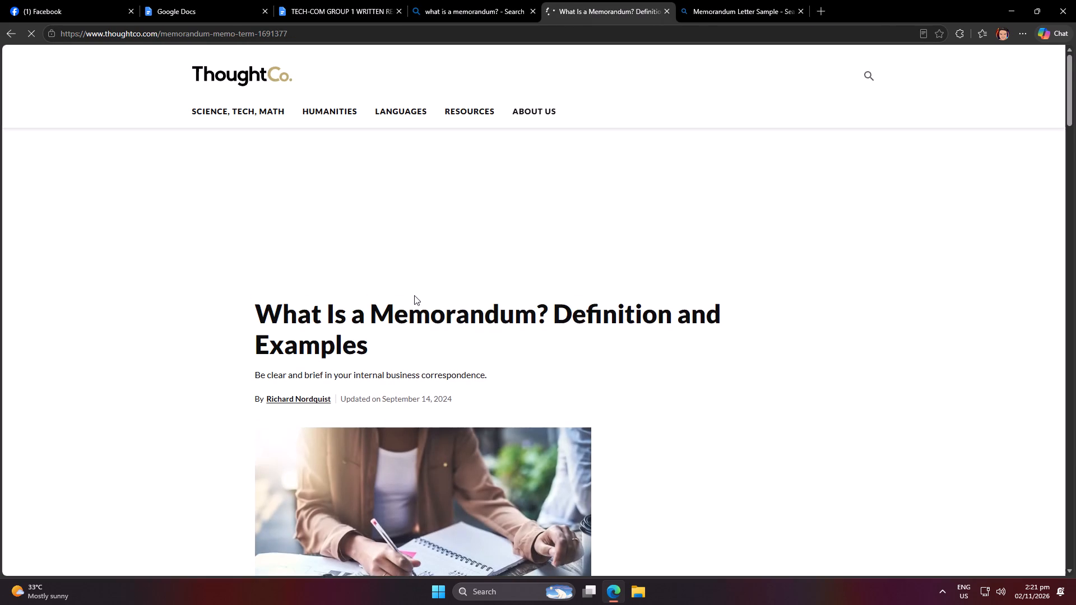
{"action": "scroll", "coordinate": [414, 295], "scroll_direction": "down", "scroll_amount": 6}
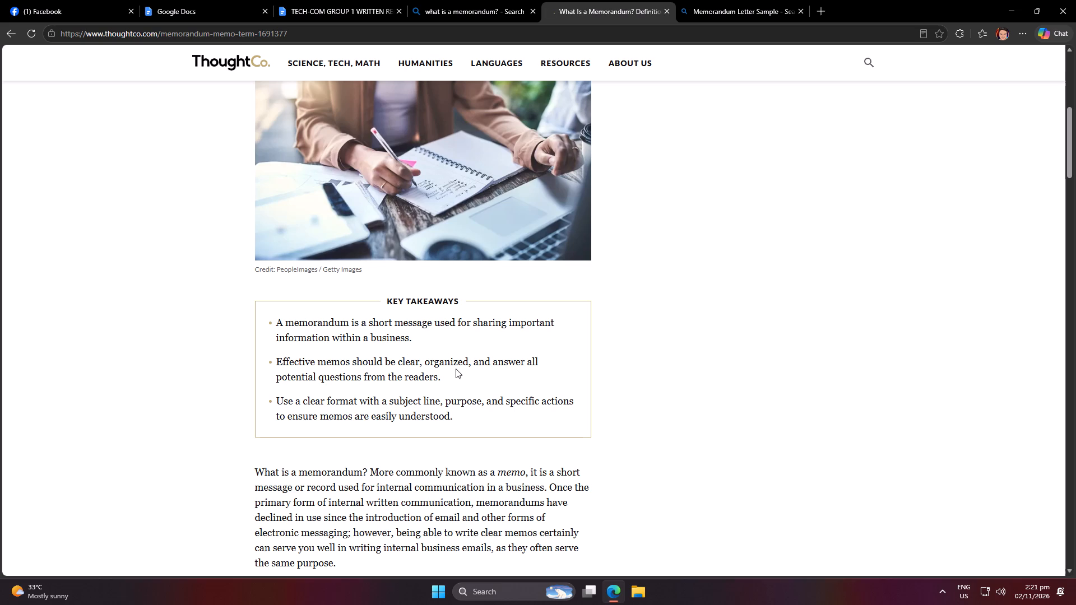
{"action": "scroll", "coordinate": [475, 346], "scroll_direction": "down", "scroll_amount": 1}
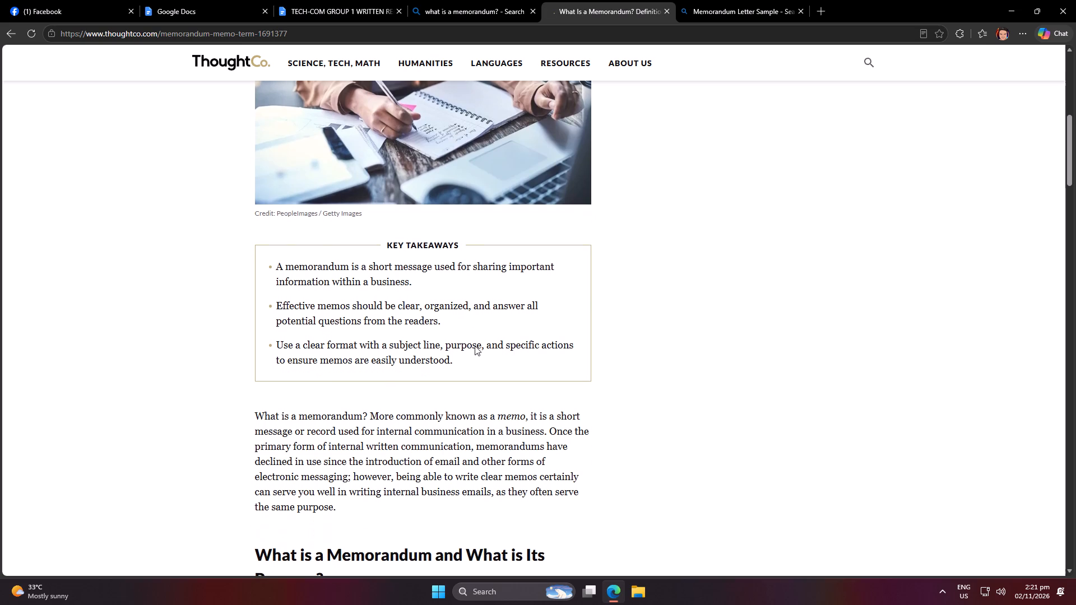
{"action": "scroll", "coordinate": [475, 346], "scroll_direction": "down", "scroll_amount": 2}
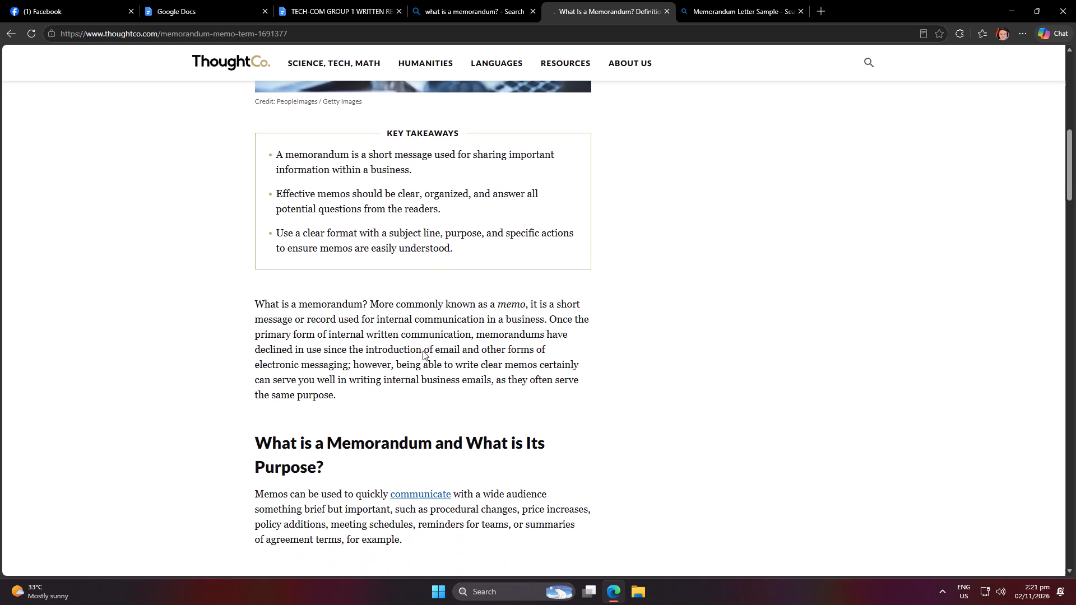
{"action": "scroll", "coordinate": [338, 215], "scroll_direction": "up", "scroll_amount": 1}
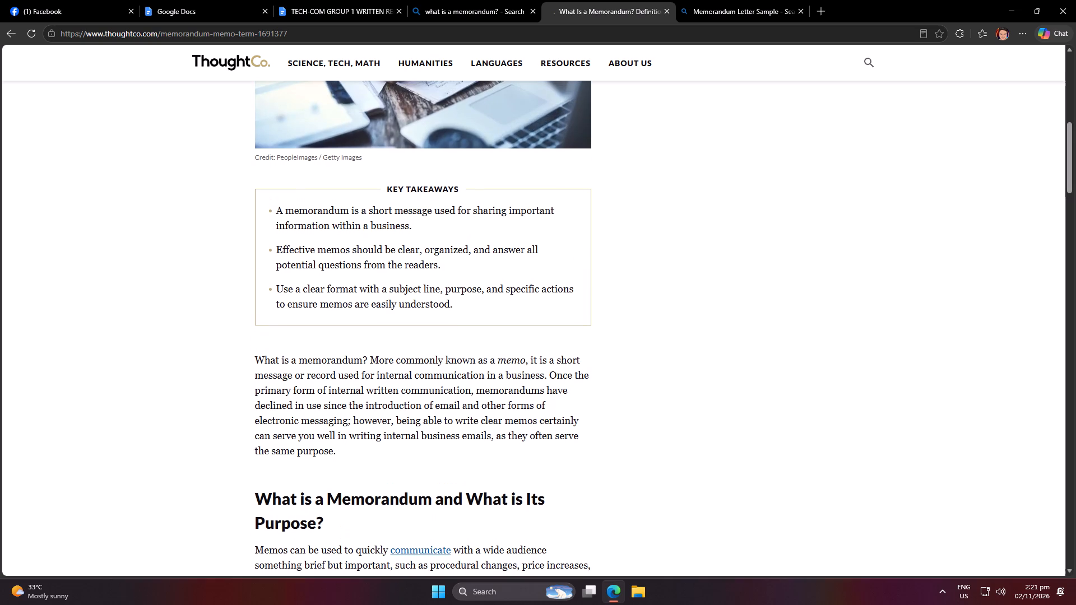
Replace the What is a Memo? instruction text in the report with the first key takeaway sentence copied from the ThoughtCo article.
{"action": "double_click", "coordinate": [419, 227]}
{"action": "left_click_drag", "start_coordinate": [421, 228], "coordinate": [271, 214]}
{"action": "key", "text": "ctrl+c"}
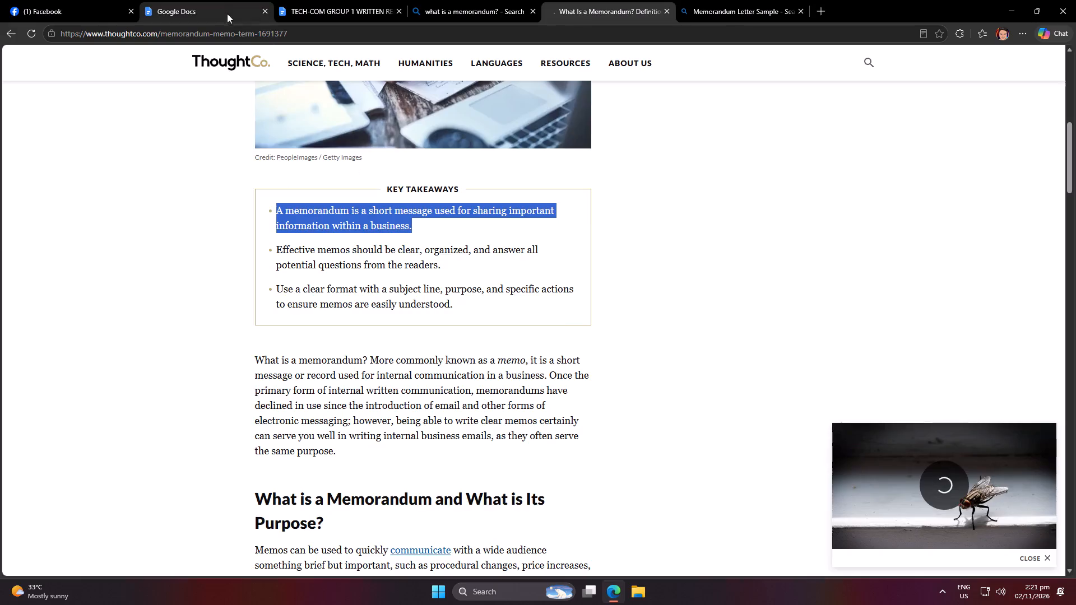
{"action": "left_click", "coordinate": [221, 4]}
{"action": "left_click", "coordinate": [340, 0]}
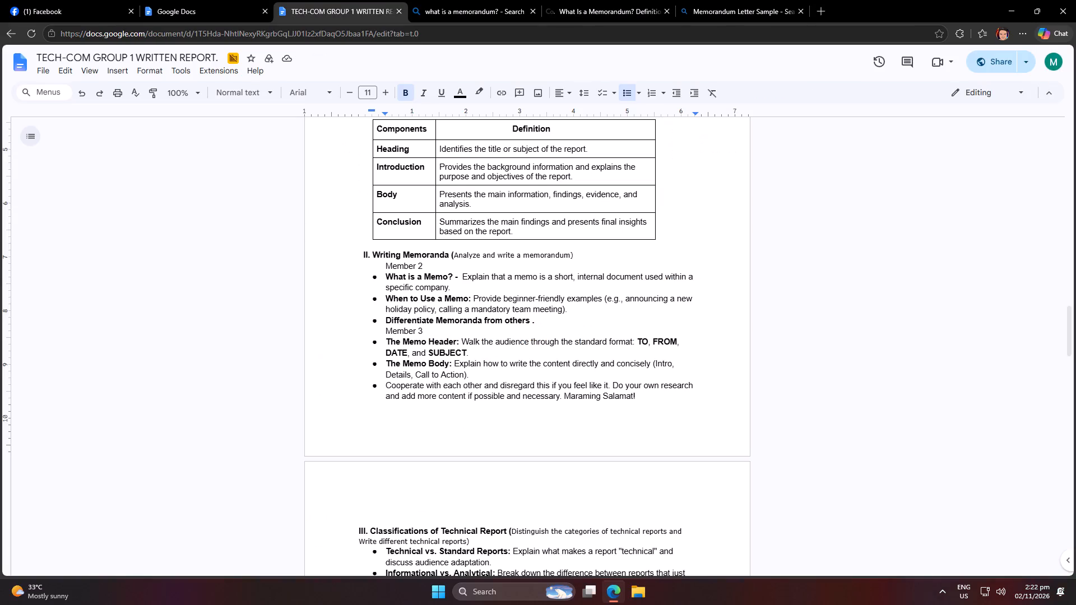
{"action": "left_click", "coordinate": [472, 282]}
{"action": "left_click_drag", "start_coordinate": [461, 275], "coordinate": [465, 287]}
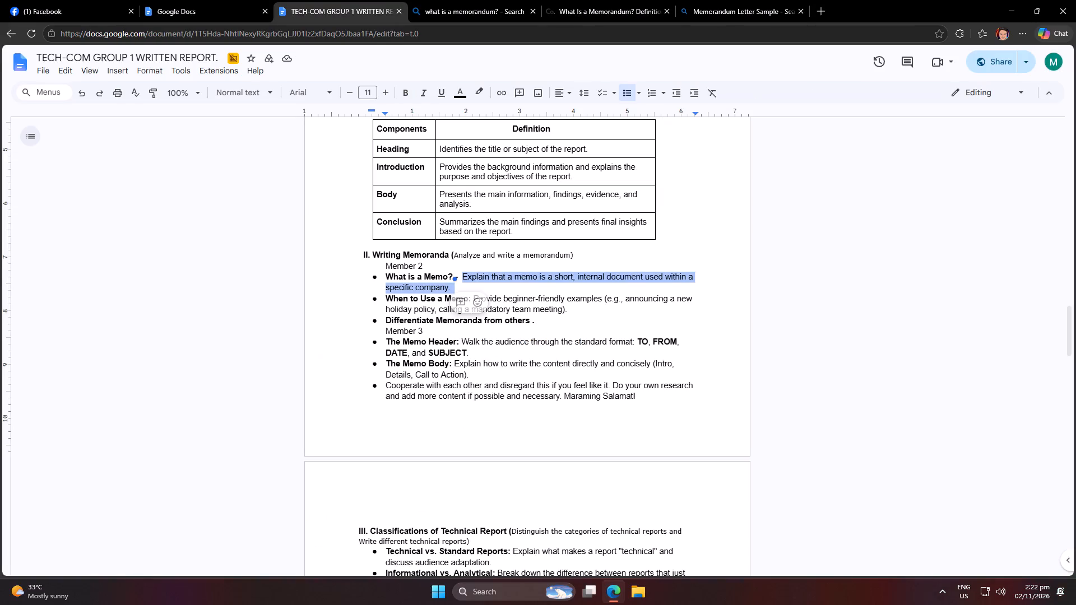
{"action": "key", "text": "ctrl+v"}
Delete the pasted memorandum definition and the empty bullet below it, keeping the "What is a Memo? -" label.
{"action": "left_click_drag", "start_coordinate": [568, 295], "coordinate": [497, 285]}
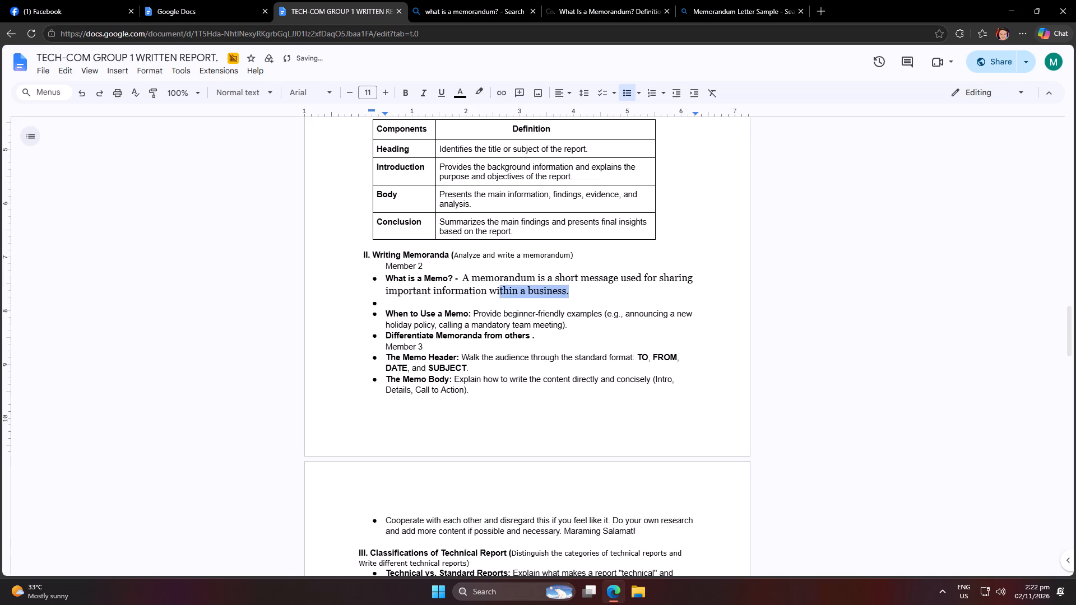
{"action": "left_click_drag", "start_coordinate": [497, 285], "coordinate": [463, 282]}
{"action": "right_click", "coordinate": [476, 276]}
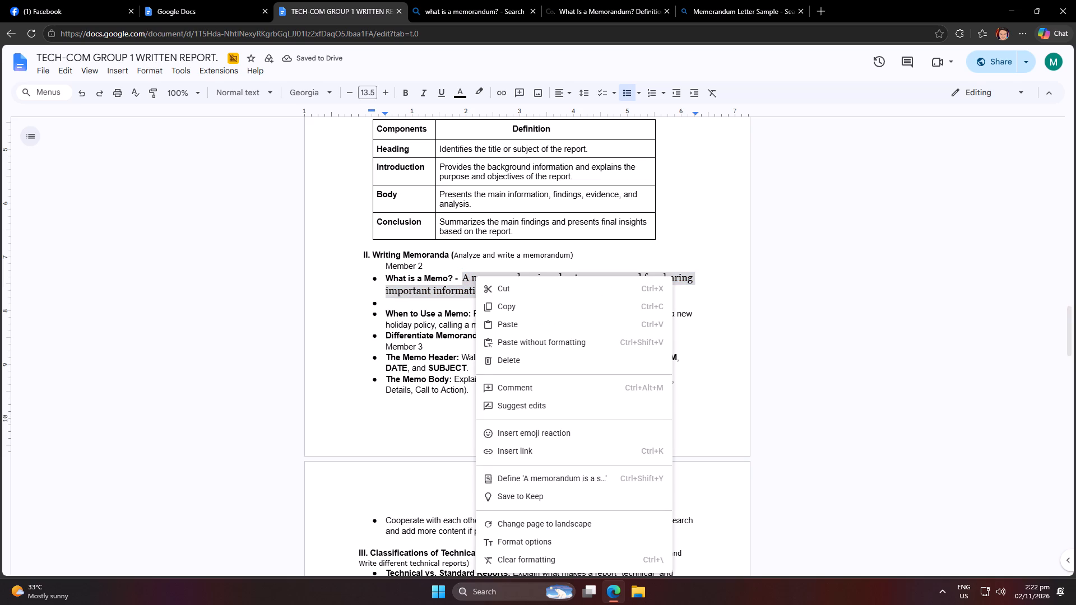
{"action": "left_click", "coordinate": [516, 342]}
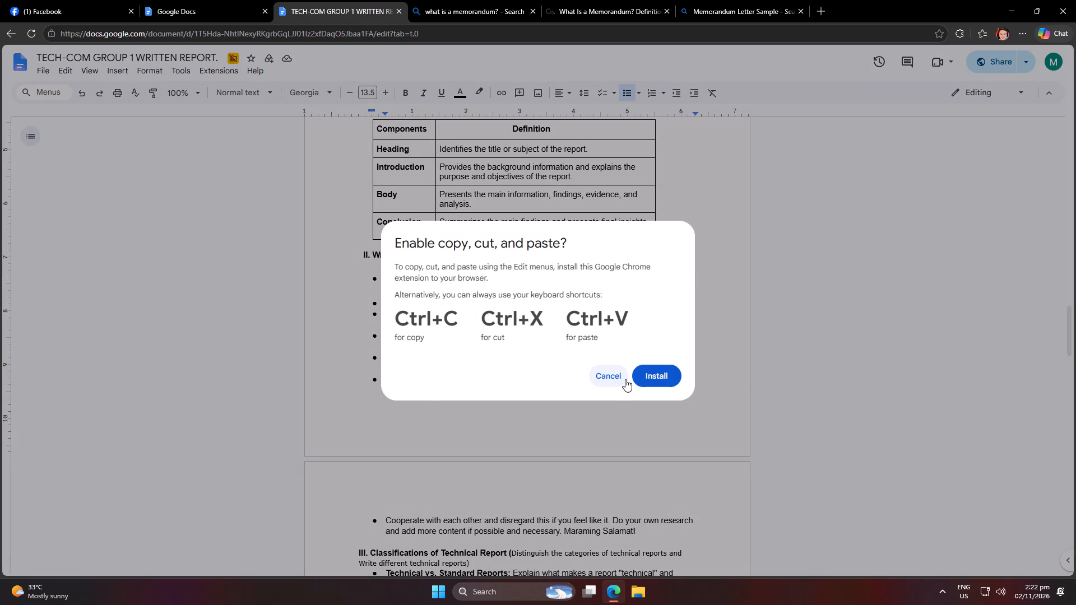
{"action": "left_click", "coordinate": [610, 376]}
{"action": "key", "text": "BackSpace"}
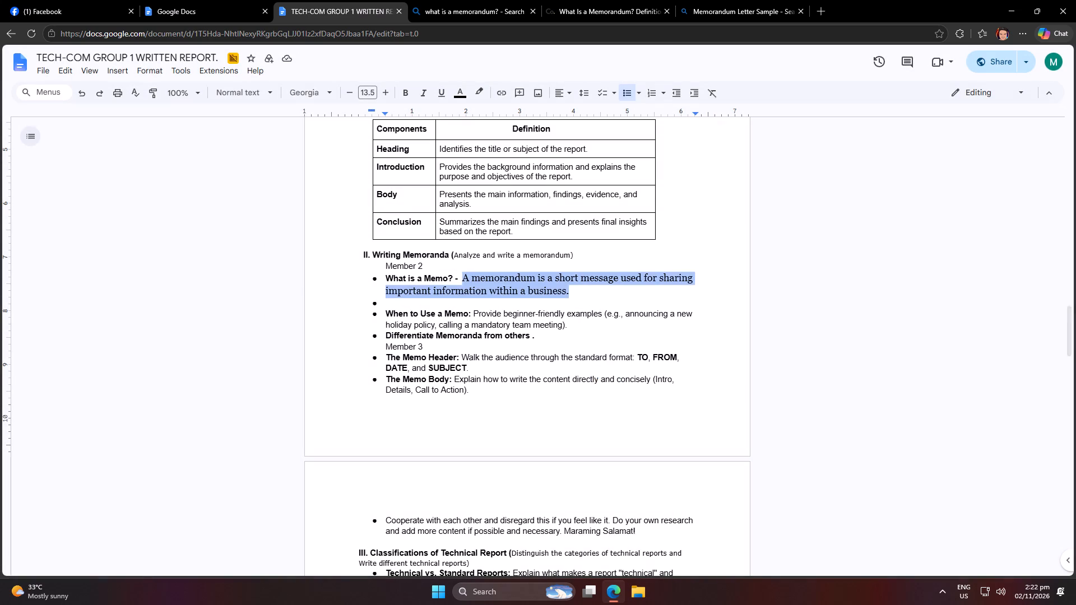
{"action": "key", "text": "Down"}
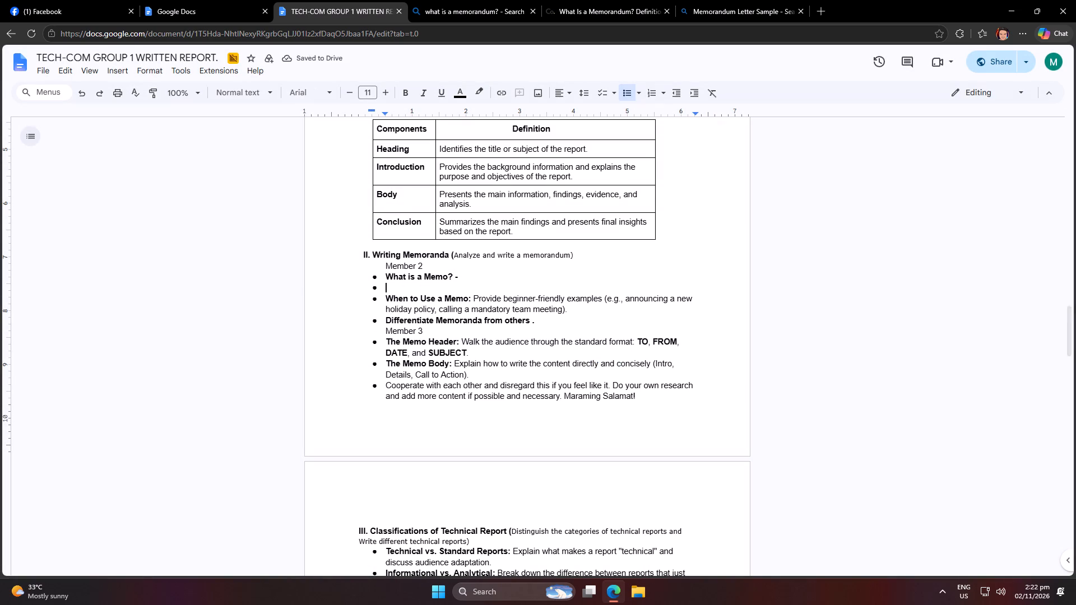
{"action": "key", "text": "BackSpace"}
{"action": "key", "text": "BackSpace"}
{"action": "key", "text": "BackSpace"}
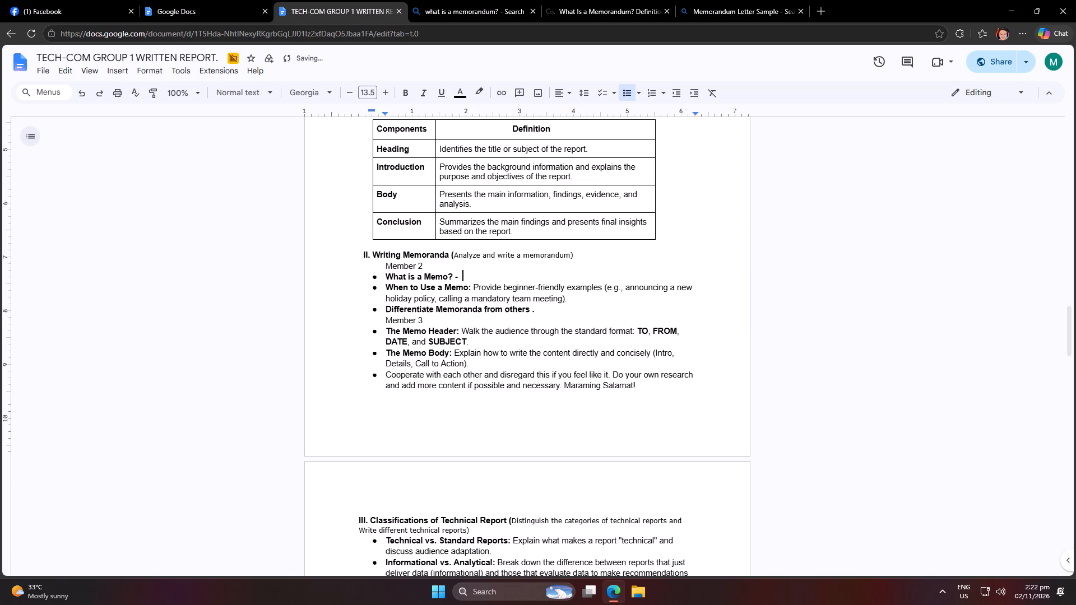
Enable the Google Docs Offline extension from the document's paste prompt and return to the report.
{"action": "right_click", "coordinate": [465, 277]}
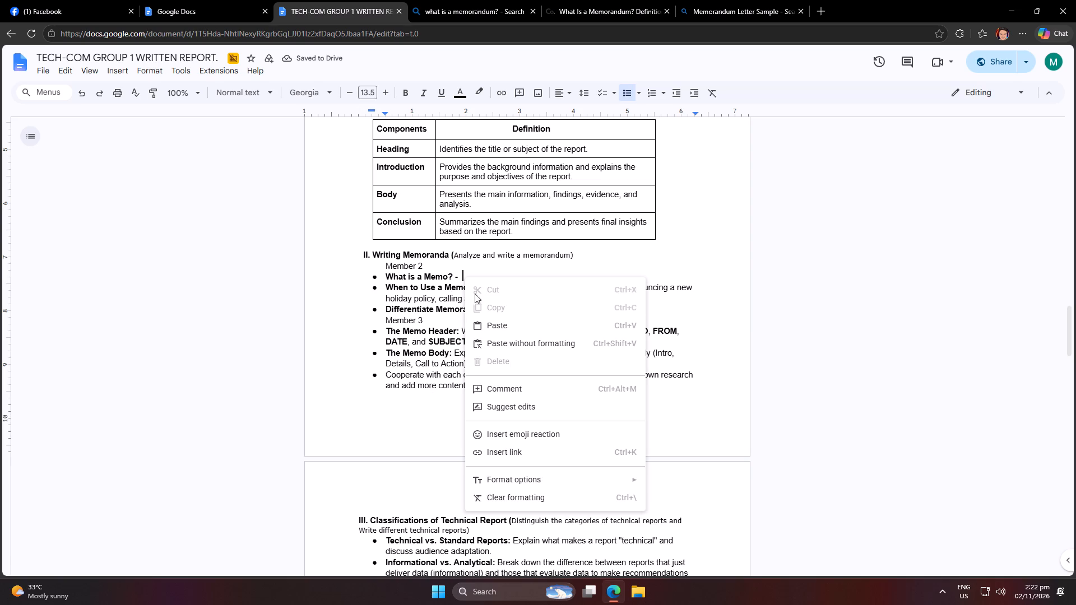
{"action": "left_click", "coordinate": [505, 323]}
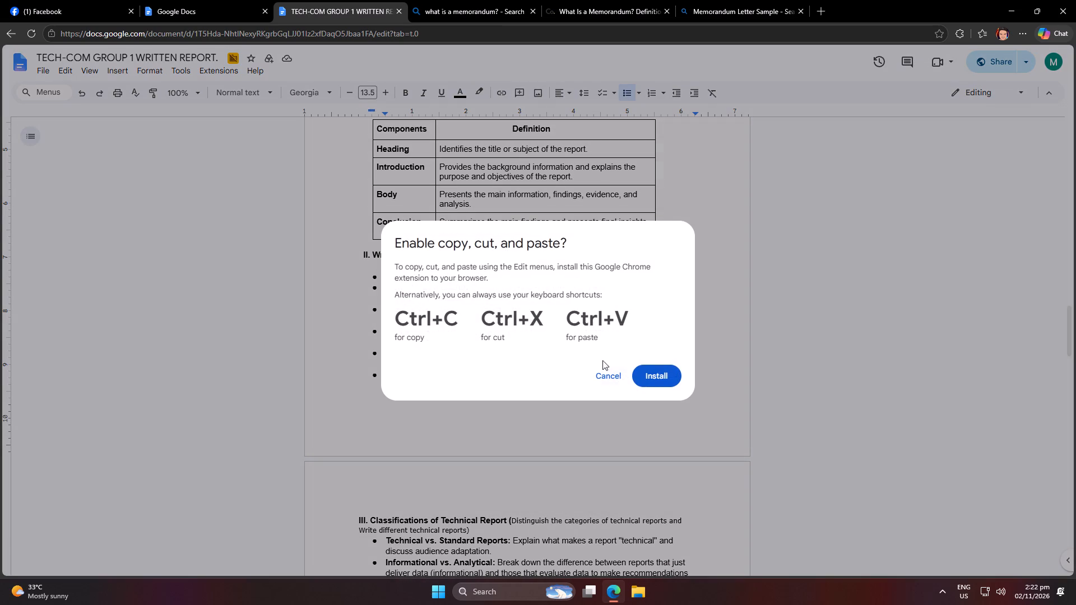
{"action": "left_click", "coordinate": [658, 378]}
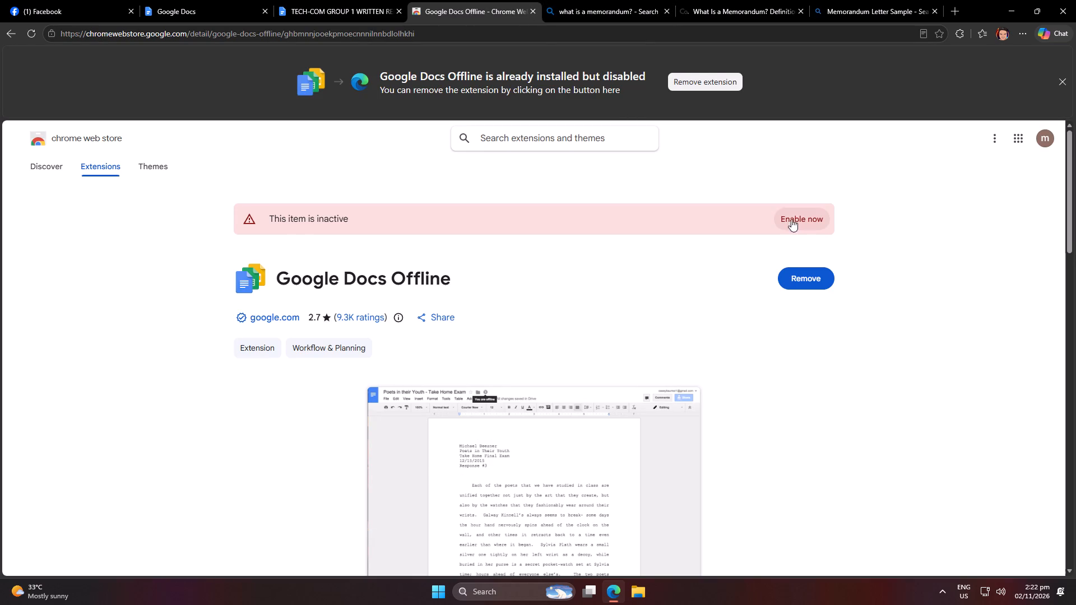
{"action": "left_click", "coordinate": [785, 208]}
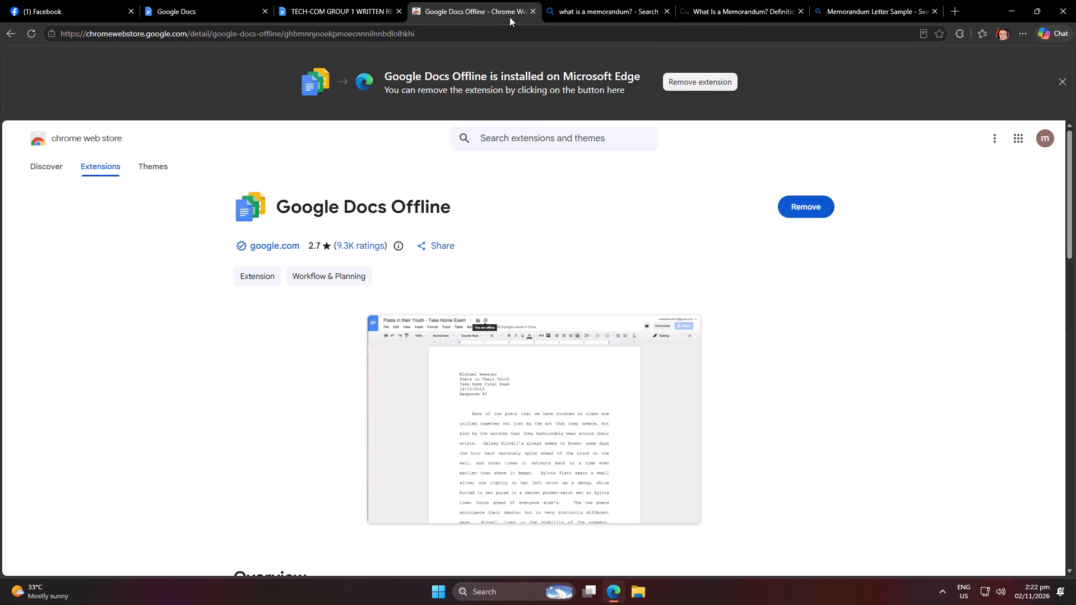
{"action": "left_click", "coordinate": [531, 11]}
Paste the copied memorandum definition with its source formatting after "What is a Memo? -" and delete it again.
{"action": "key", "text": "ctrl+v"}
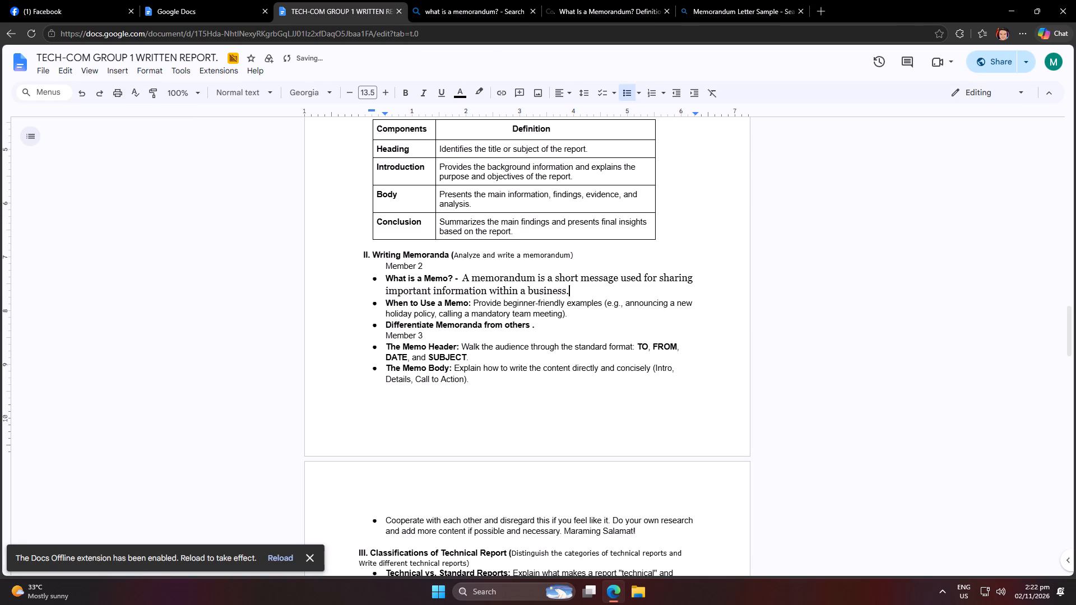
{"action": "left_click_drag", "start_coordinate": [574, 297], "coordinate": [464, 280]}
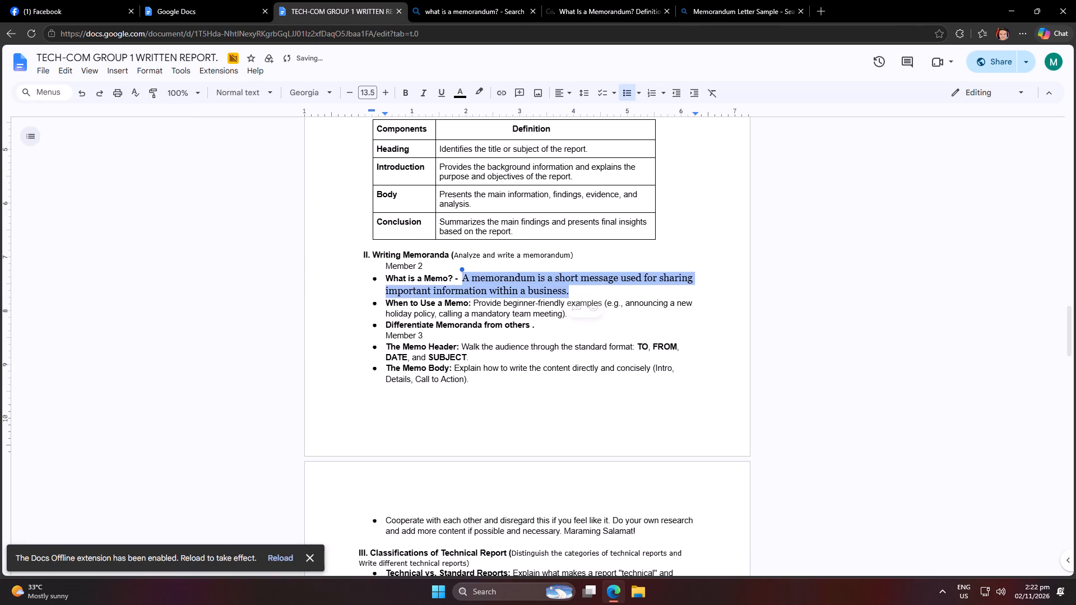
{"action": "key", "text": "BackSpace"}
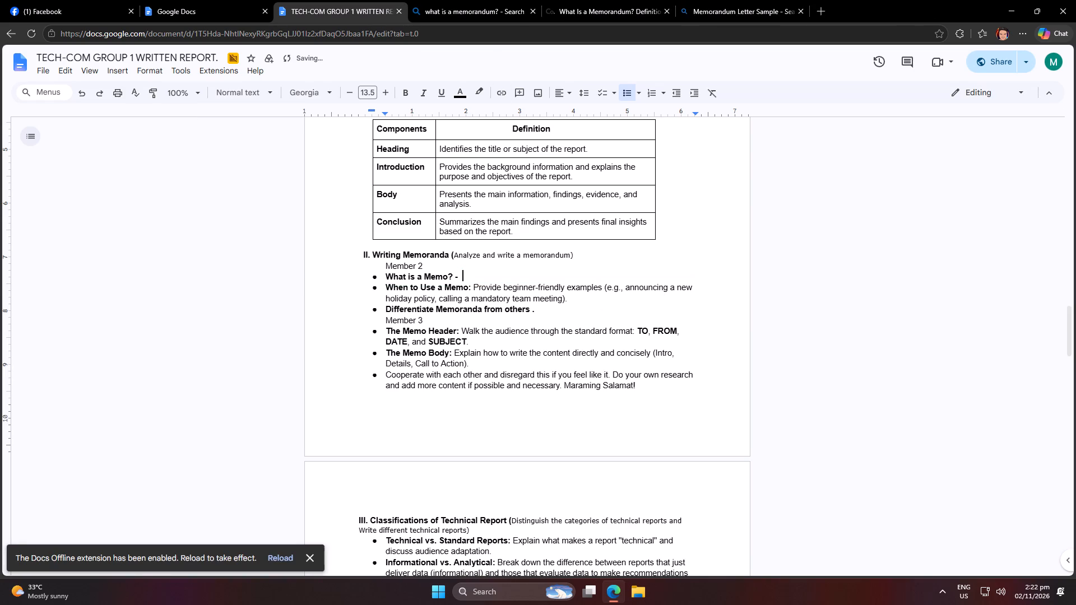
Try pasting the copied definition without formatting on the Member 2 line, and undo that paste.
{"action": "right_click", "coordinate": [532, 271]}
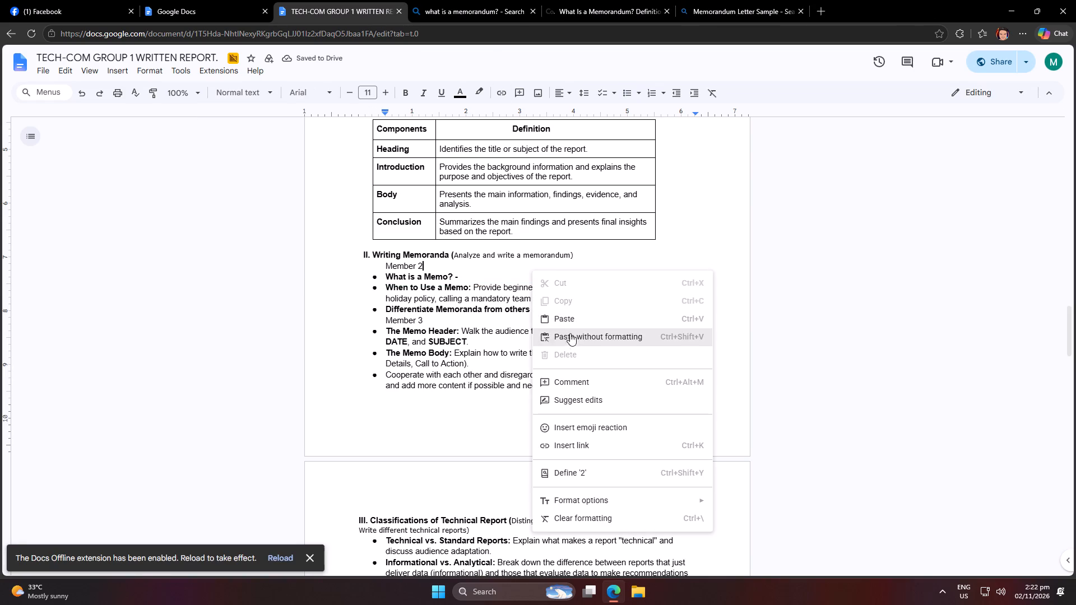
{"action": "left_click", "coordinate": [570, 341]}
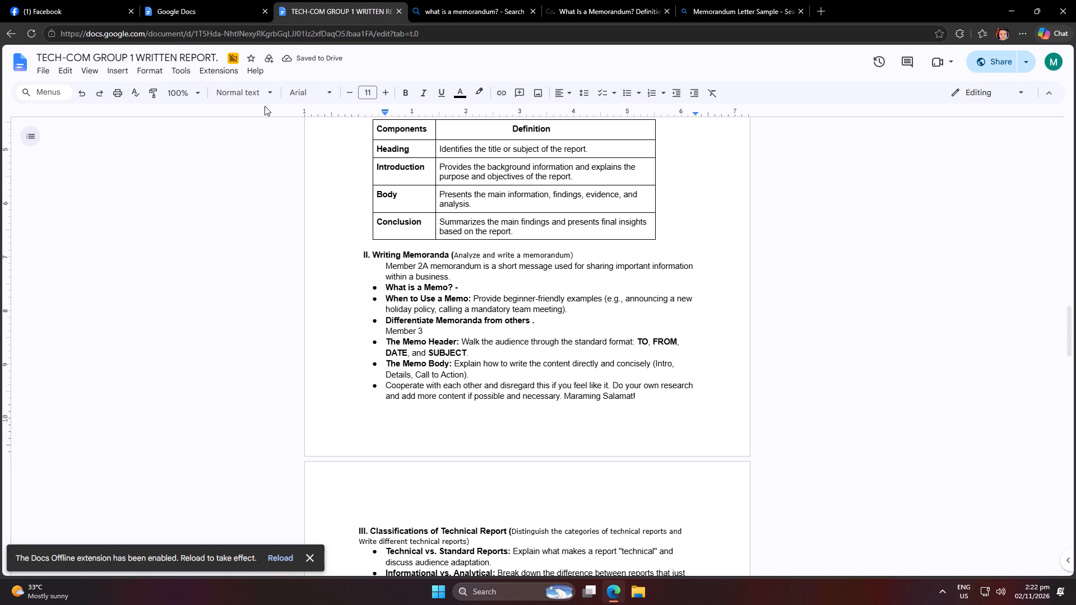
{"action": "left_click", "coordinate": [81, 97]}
Paste the copied memorandum definition without formatting after "What is a Memo? -".
{"action": "left_click", "coordinate": [466, 278]}
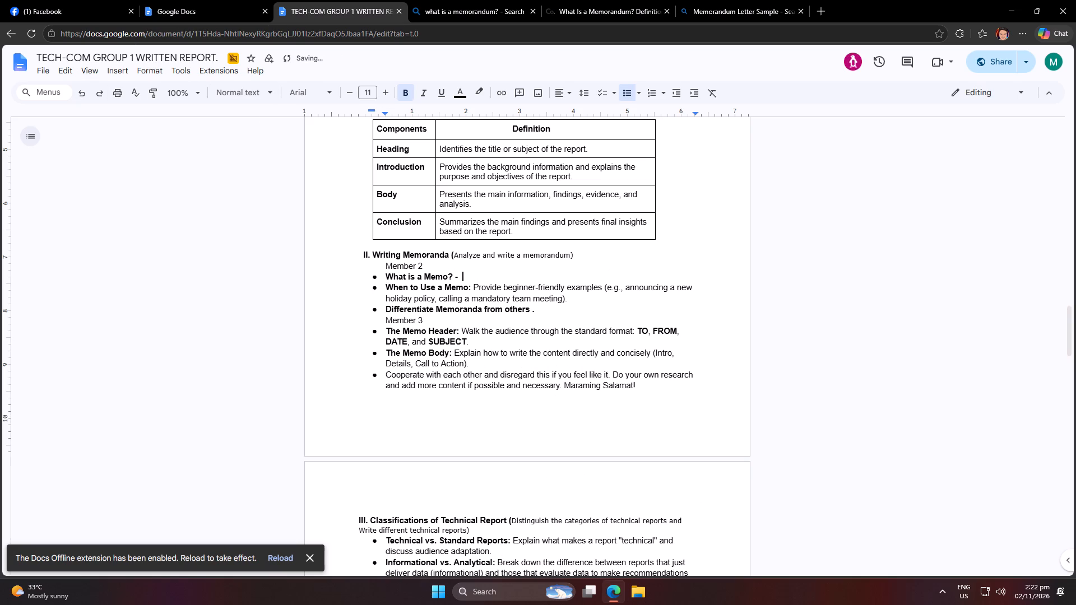
{"action": "right_click", "coordinate": [466, 278]}
{"action": "left_click", "coordinate": [523, 343]}
Remove the bold from the pasted memorandum definition, keeping the label bold, and add a space after its final sentence.
{"action": "left_click_drag", "start_coordinate": [548, 290], "coordinate": [521, 288]}
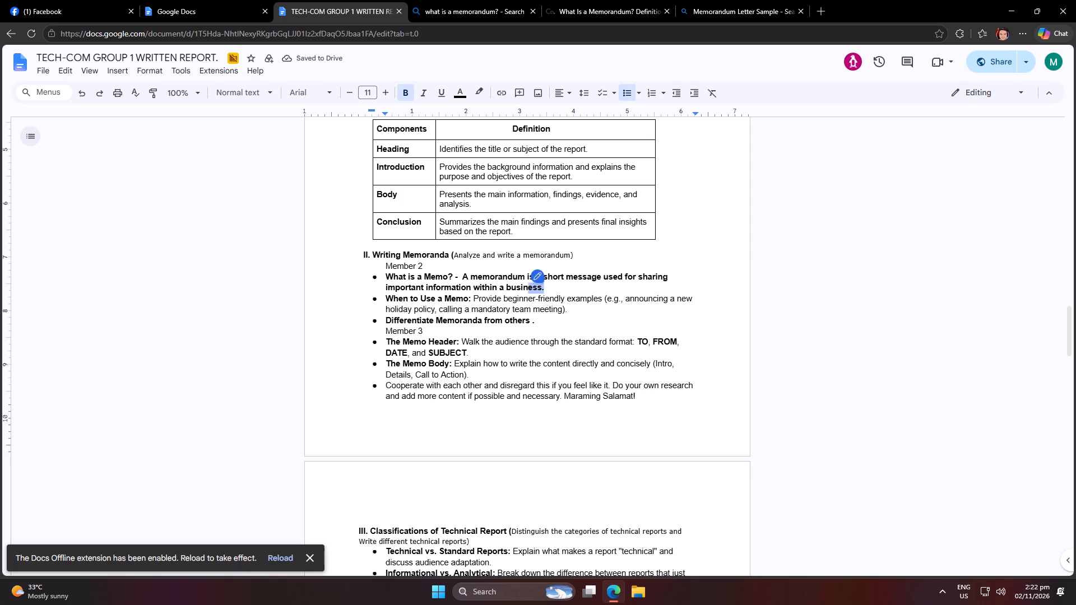
{"action": "left_click_drag", "start_coordinate": [521, 288], "coordinate": [465, 279]}
{"action": "left_click", "coordinate": [407, 91]}
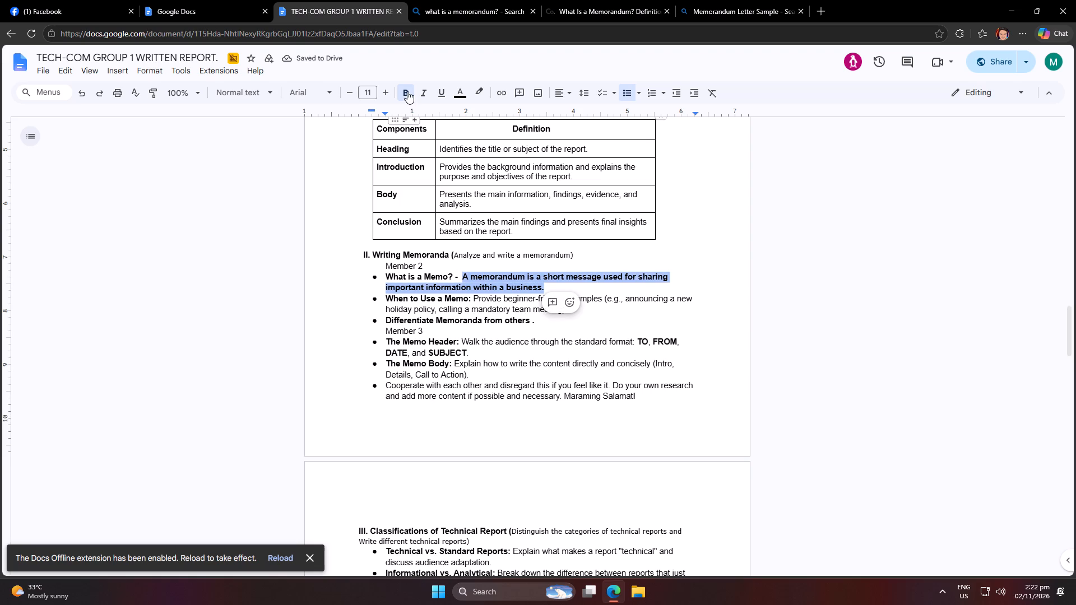
{"action": "left_click", "coordinate": [612, 301]}
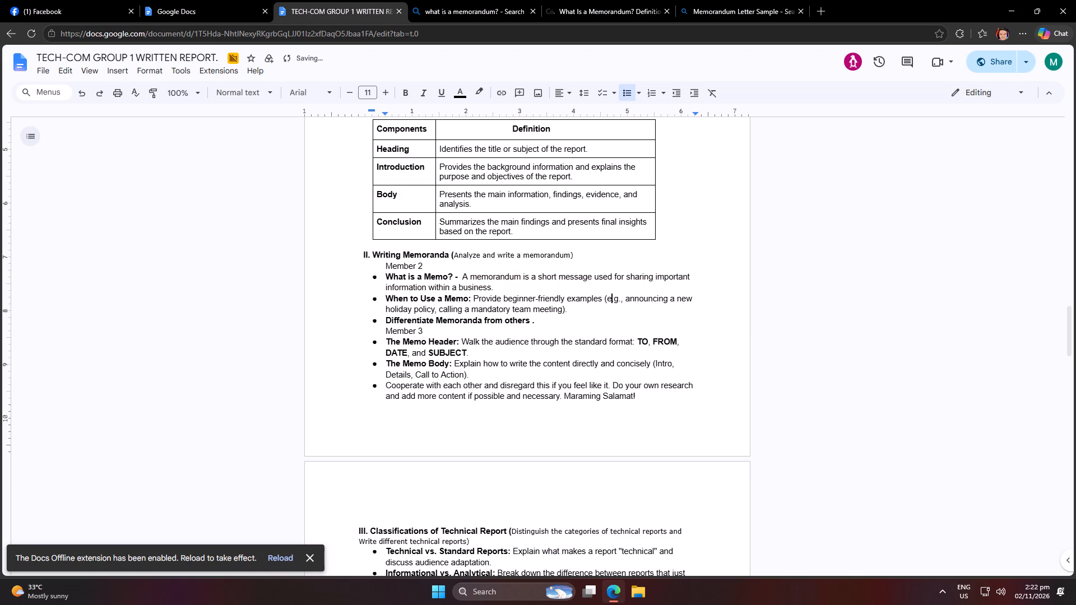
{"action": "left_click", "coordinate": [499, 283]}
{"action": "key", "text": "space"}
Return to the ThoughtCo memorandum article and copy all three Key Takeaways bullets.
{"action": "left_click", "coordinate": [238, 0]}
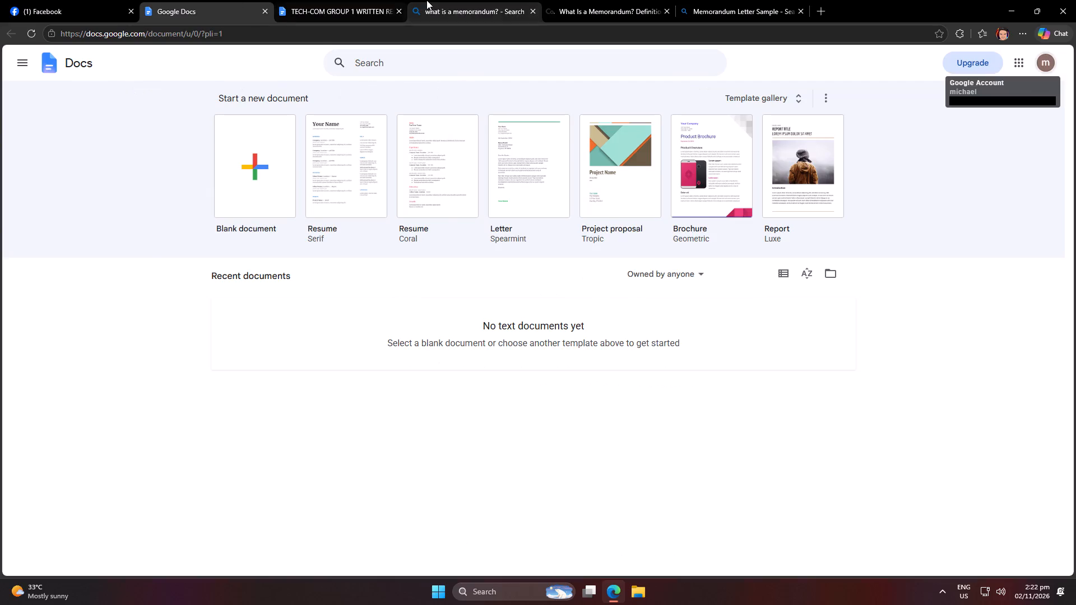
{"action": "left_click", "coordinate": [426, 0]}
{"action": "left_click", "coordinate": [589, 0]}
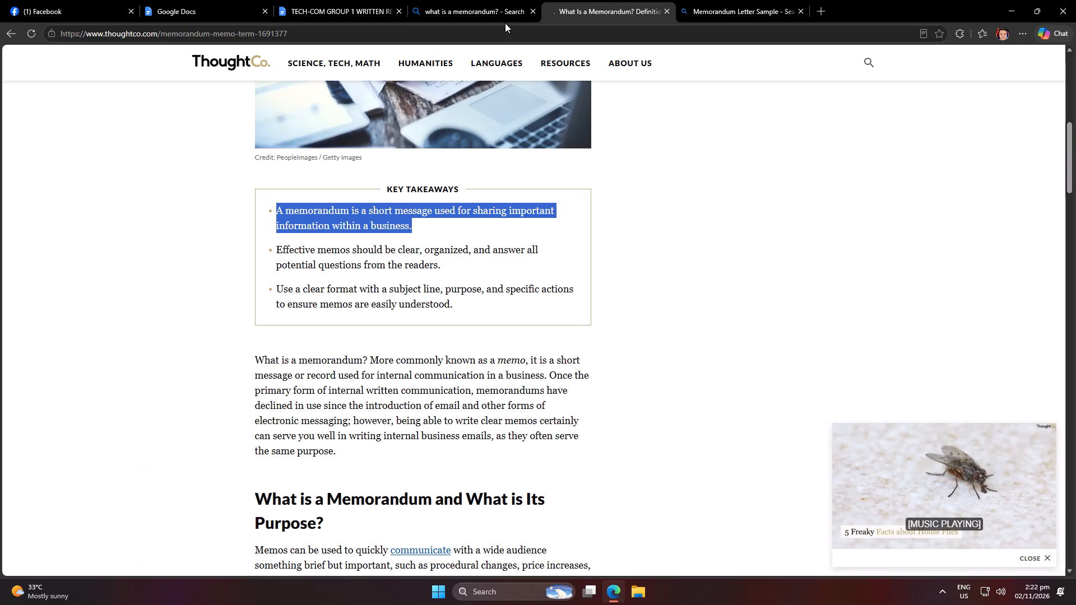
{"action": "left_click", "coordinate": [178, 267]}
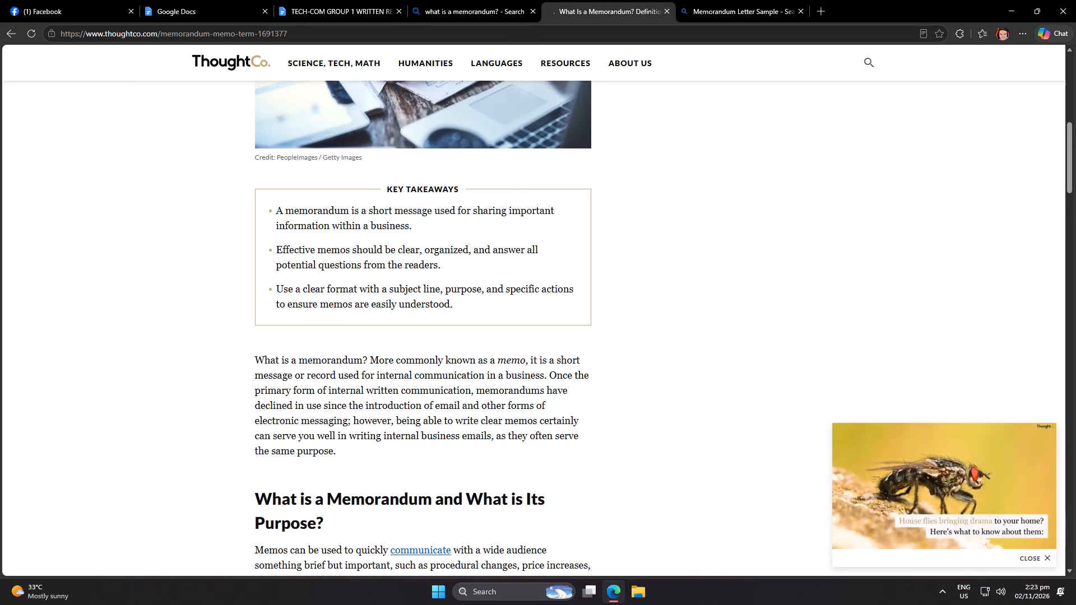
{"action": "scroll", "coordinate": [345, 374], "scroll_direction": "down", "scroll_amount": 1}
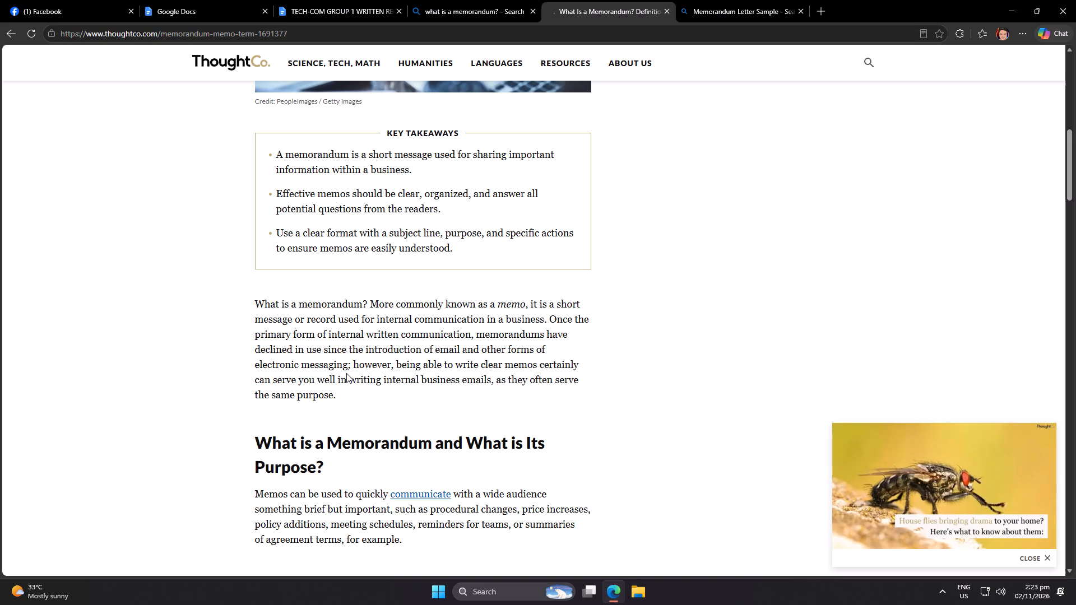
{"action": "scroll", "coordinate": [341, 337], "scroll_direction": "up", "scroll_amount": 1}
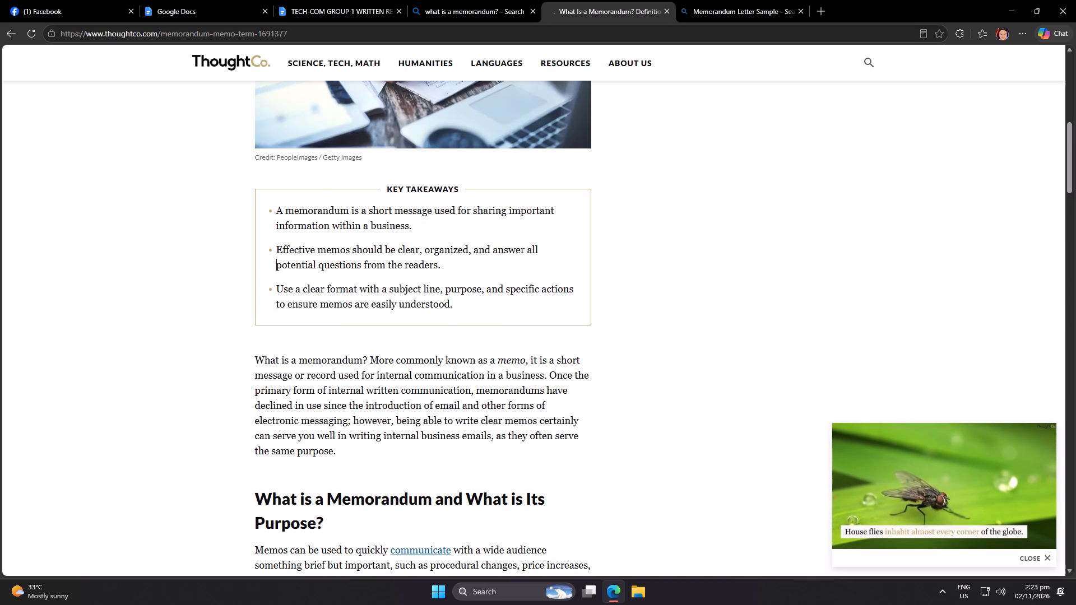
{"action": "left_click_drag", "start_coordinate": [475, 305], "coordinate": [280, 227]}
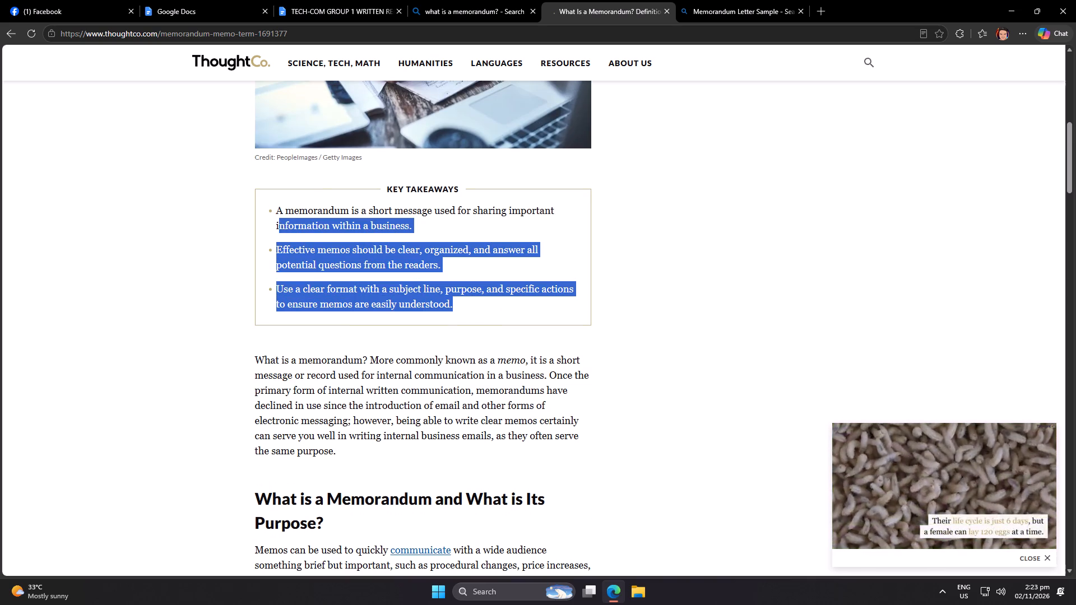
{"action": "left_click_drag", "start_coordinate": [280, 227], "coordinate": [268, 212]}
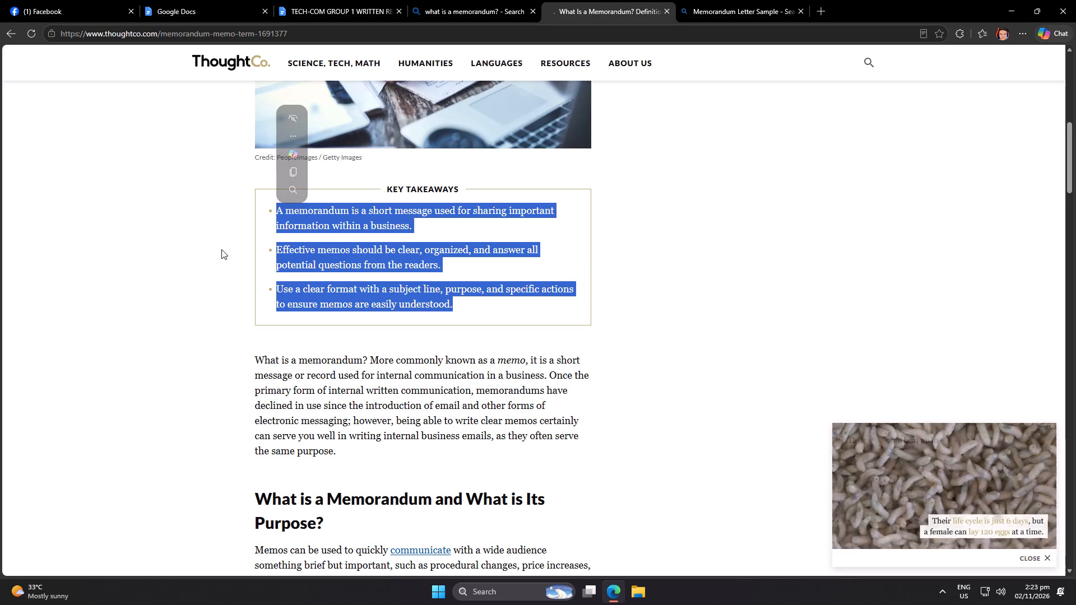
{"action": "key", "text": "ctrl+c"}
Copy the web address of the ThoughtCo memorandum article.
{"action": "left_click", "coordinate": [208, 250]}
{"action": "scroll", "coordinate": [208, 251], "scroll_direction": "down", "scroll_amount": 1}
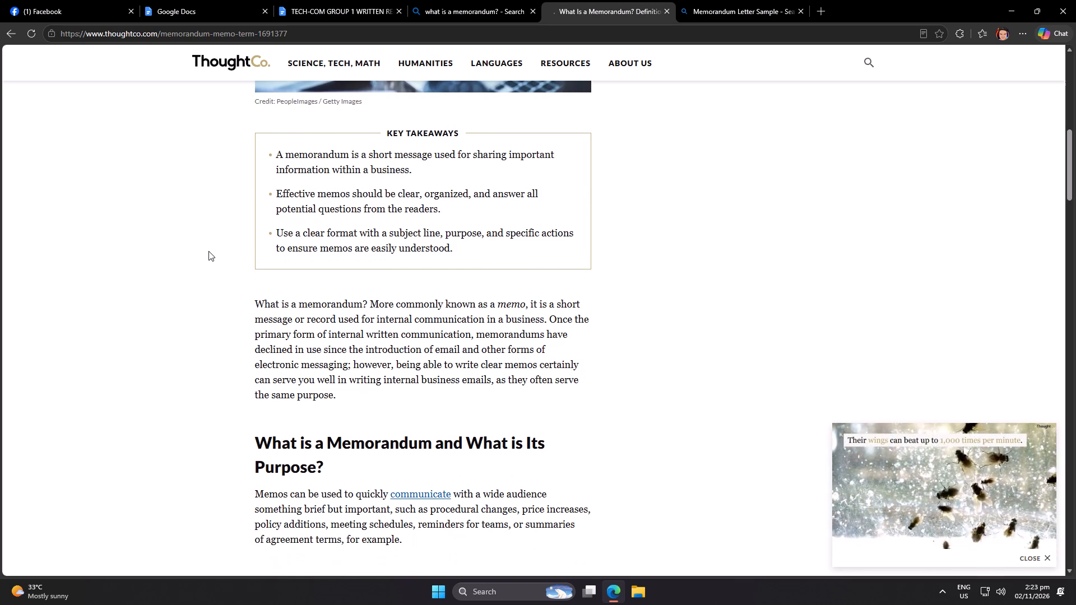
{"action": "left_click", "coordinate": [240, 26]}
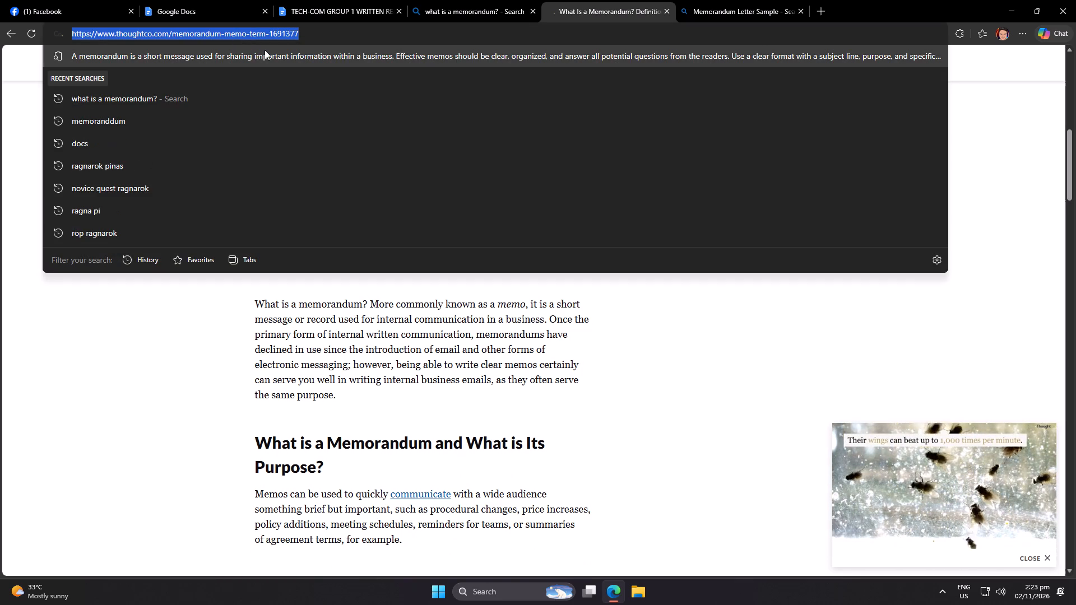
{"action": "key", "text": "ctrl+c"}
Return to the written report and look over the Writing Memoranda section and the documentation and citation content before it.
{"action": "left_click", "coordinate": [327, 0]}
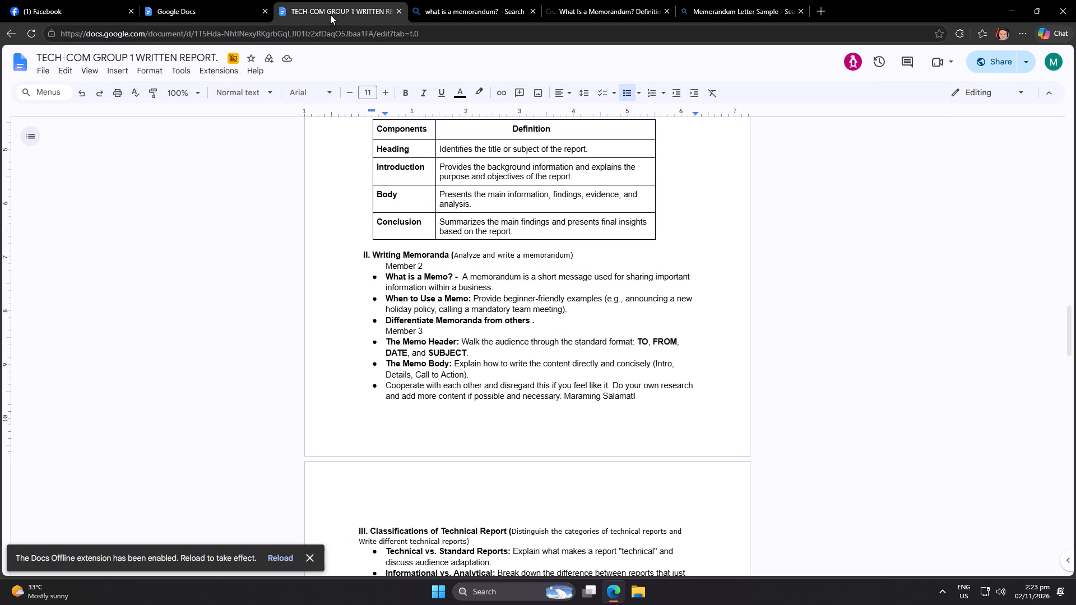
{"action": "scroll", "coordinate": [573, 417], "scroll_direction": "down", "scroll_amount": 1}
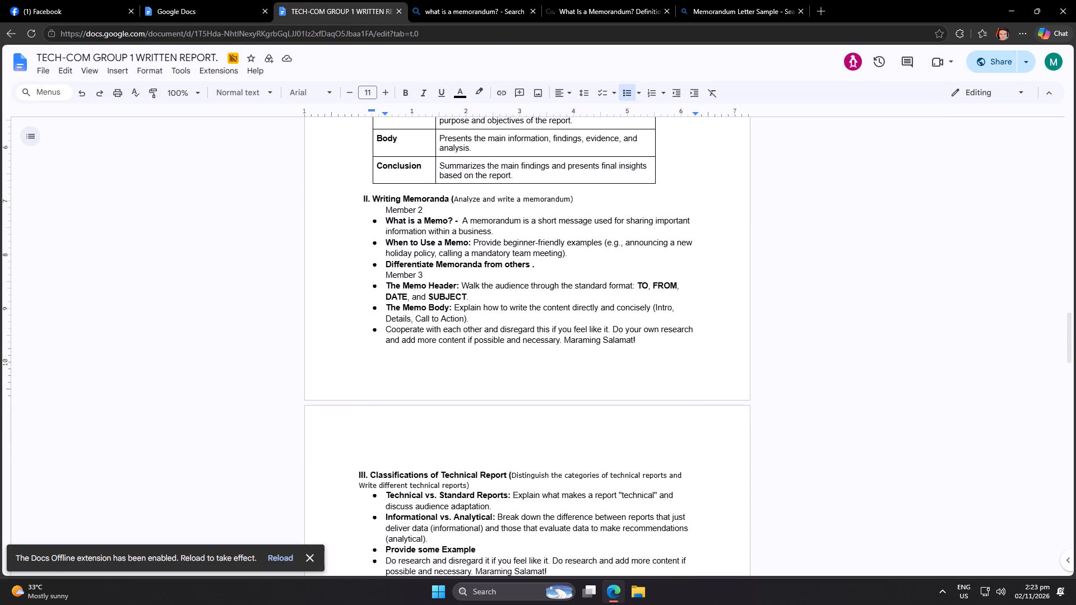
{"action": "scroll", "coordinate": [573, 417], "scroll_direction": "down", "scroll_amount": 1}
{"action": "scroll", "coordinate": [573, 417], "scroll_direction": "up", "scroll_amount": 11}
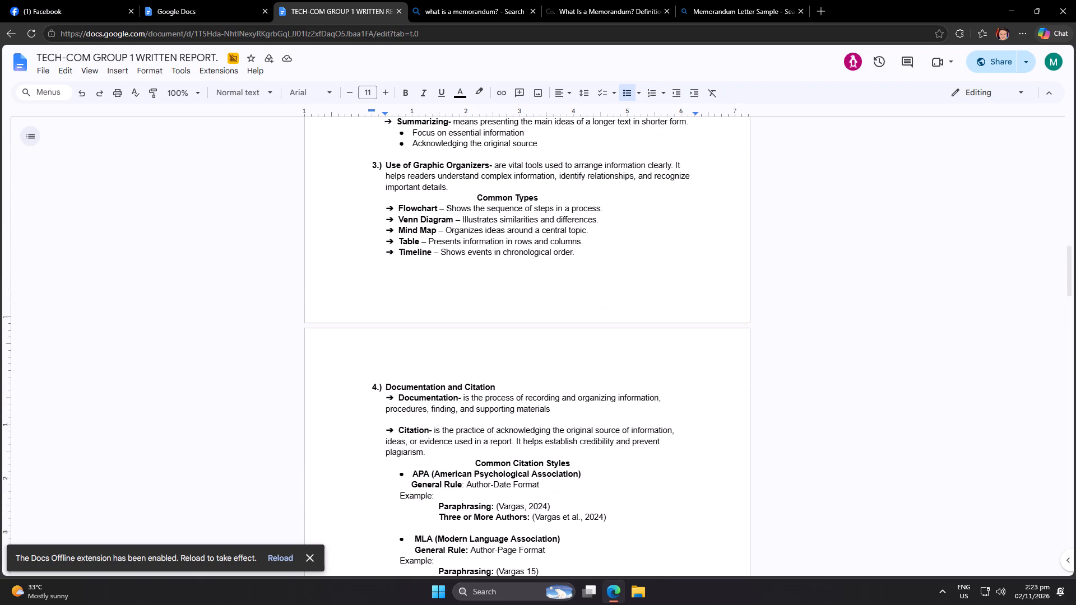
{"action": "scroll", "coordinate": [573, 417], "scroll_direction": "down", "scroll_amount": 7}
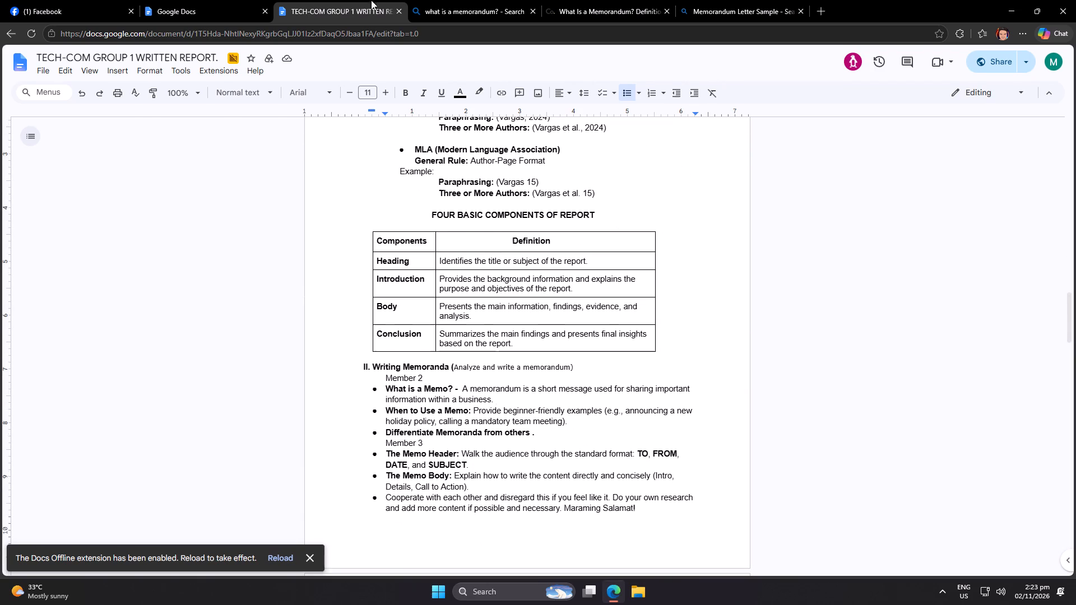
Move the ThoughtCo memorandum article's tab so it sits directly after the written report's tab.
{"action": "left_click", "coordinate": [444, 0]}
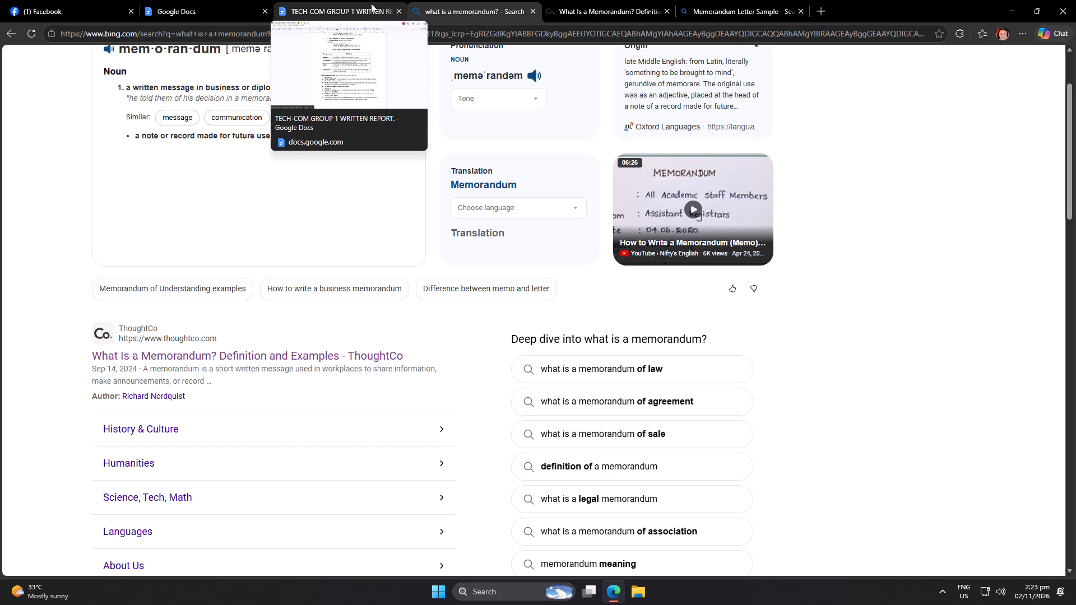
{"action": "left_click_drag", "start_coordinate": [591, 0], "coordinate": [484, 2]}
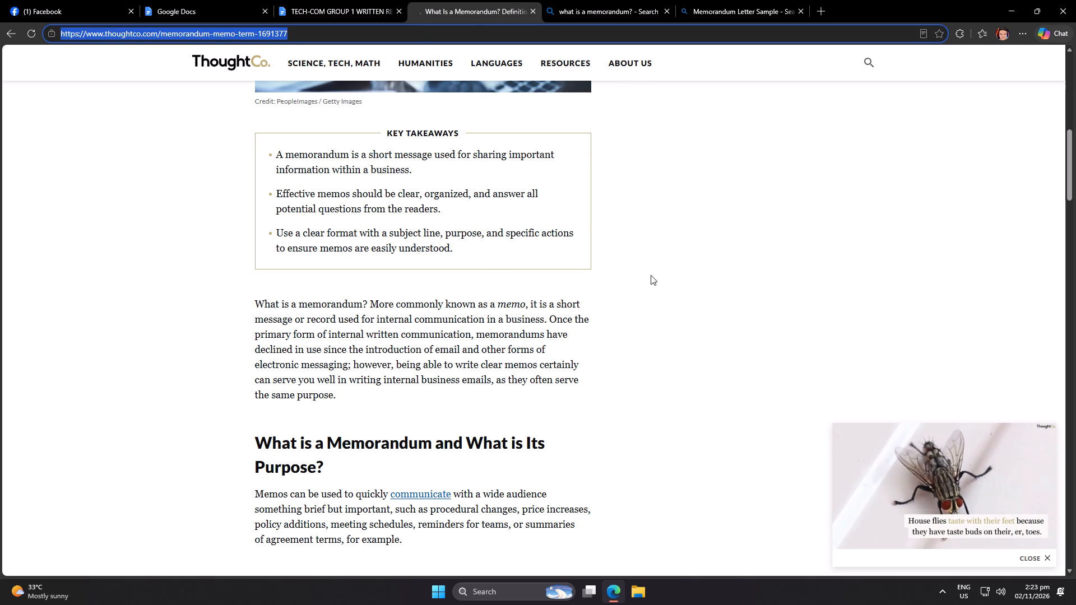
Copy the web address of the ThoughtCo memorandum article.
{"action": "left_click", "coordinate": [667, 261]}
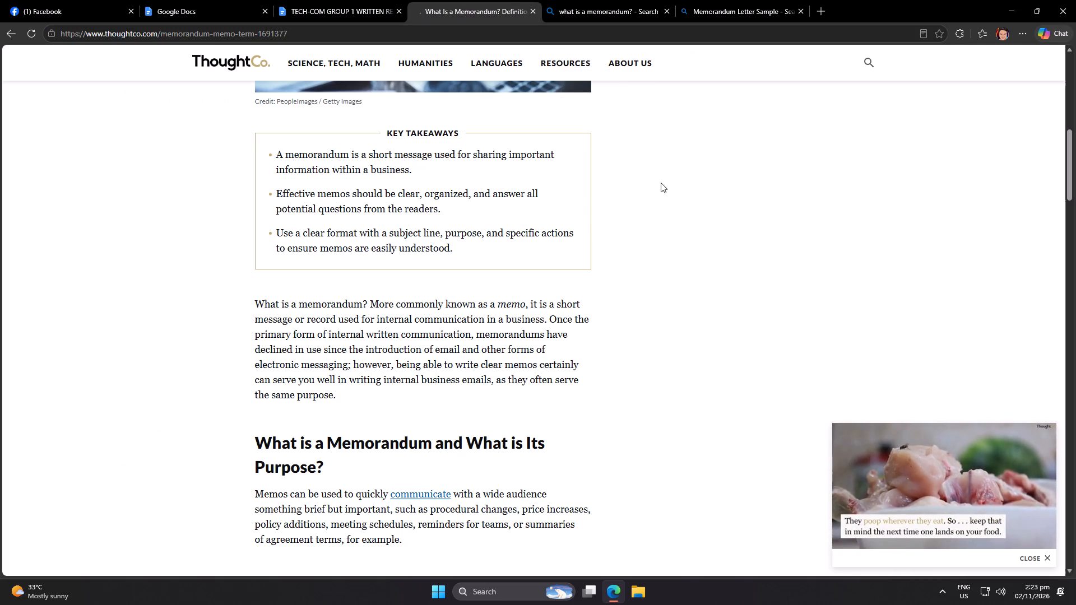
{"action": "scroll", "coordinate": [657, 196], "scroll_direction": "up", "scroll_amount": 2}
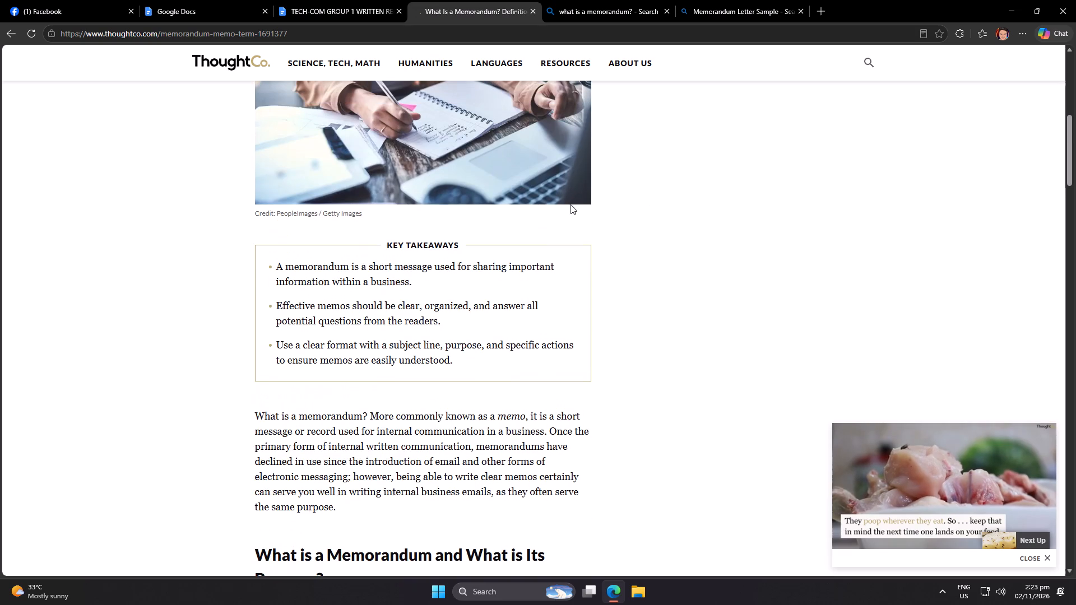
{"action": "left_click", "coordinate": [410, 35]}
{"action": "key", "text": "ctrl+c"}
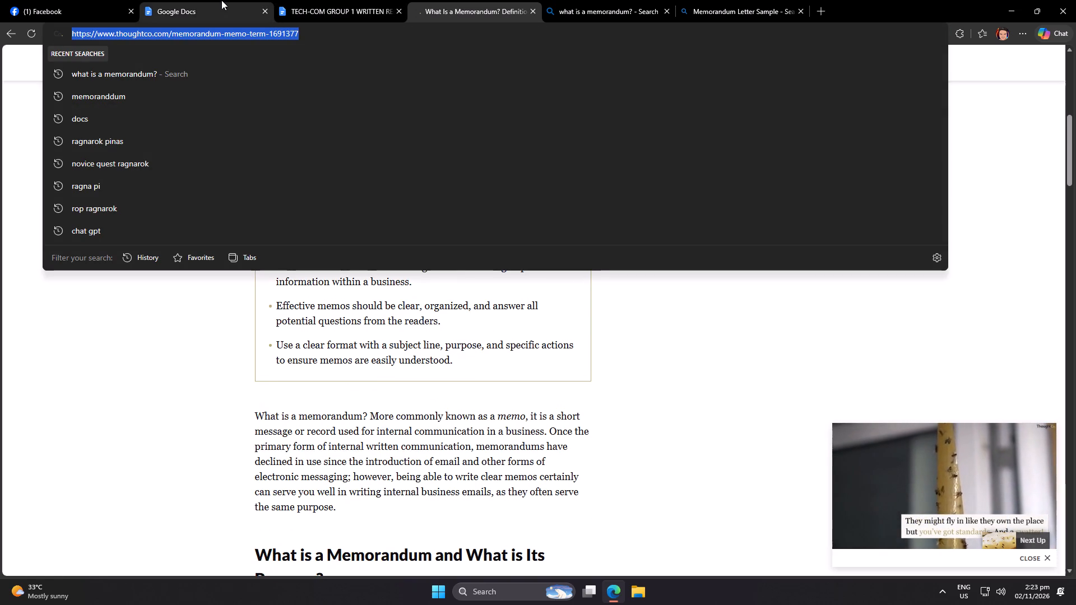
Switch to Facebook, show the chat list, and view the Apple Watch order photo from the Pinduoduo community post.
{"action": "left_click", "coordinate": [85, 1]}
{"action": "left_click", "coordinate": [989, 57]}
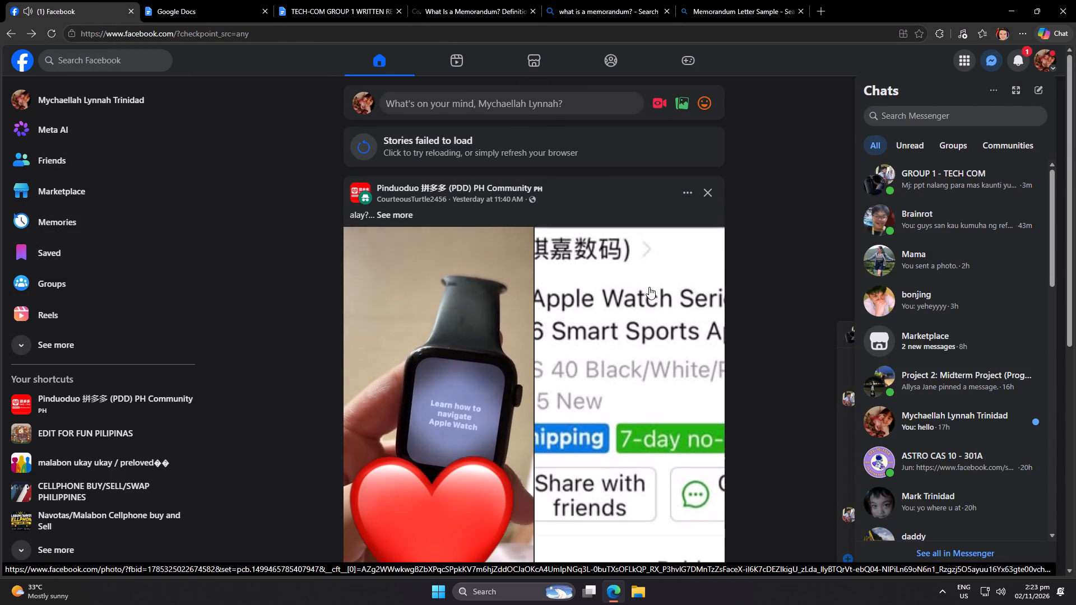
{"action": "scroll", "coordinate": [649, 287], "scroll_direction": "down", "scroll_amount": 3}
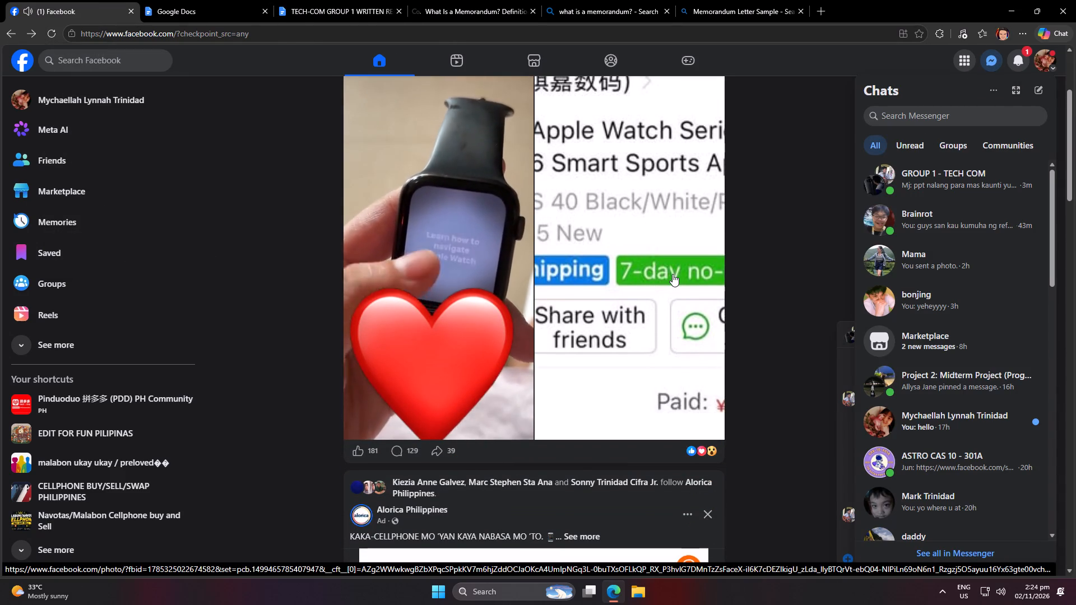
{"action": "left_click", "coordinate": [672, 274]}
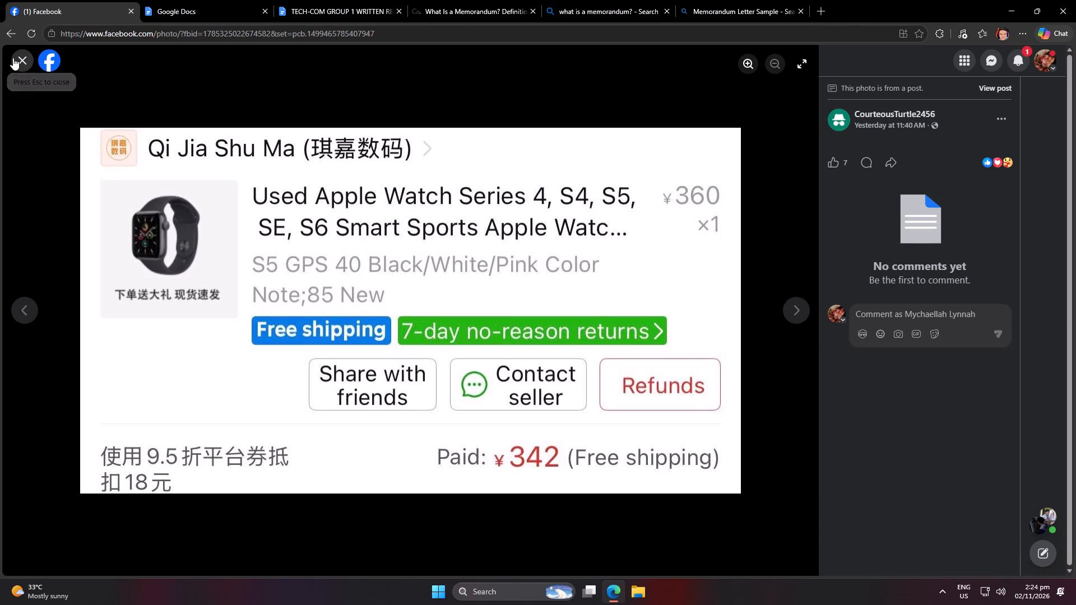
Search the web in a new tab for "342 chinese money to php".
{"action": "left_click", "coordinate": [820, 5]}
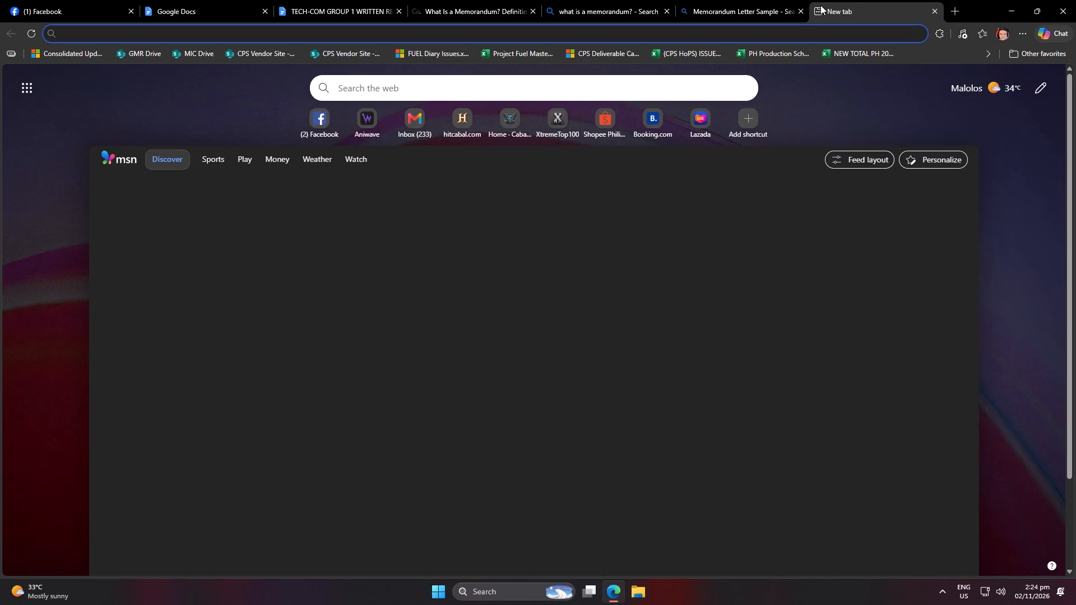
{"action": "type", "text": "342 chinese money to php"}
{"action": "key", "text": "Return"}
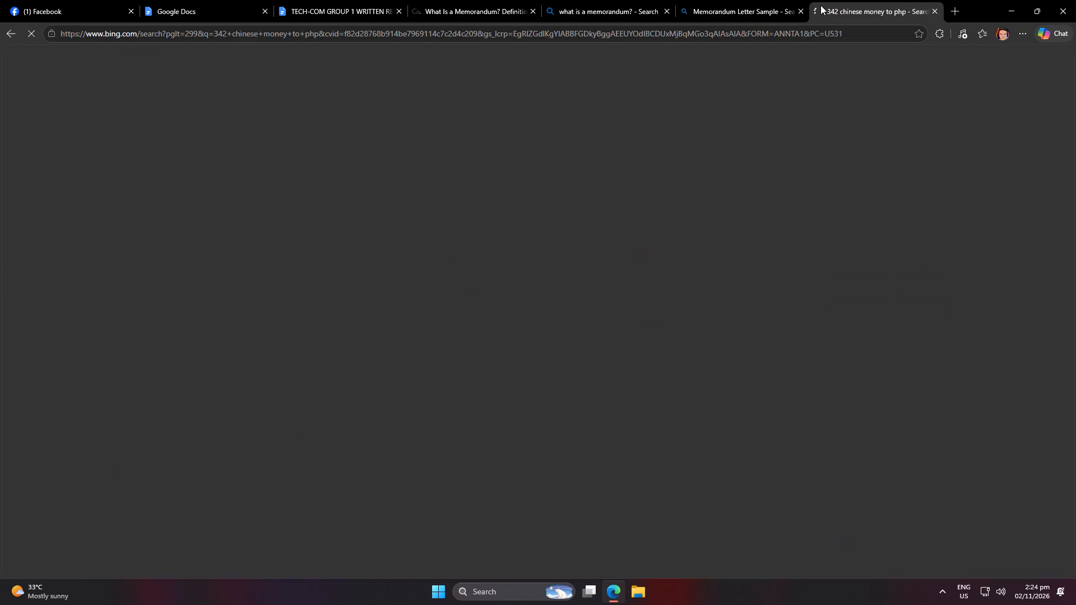
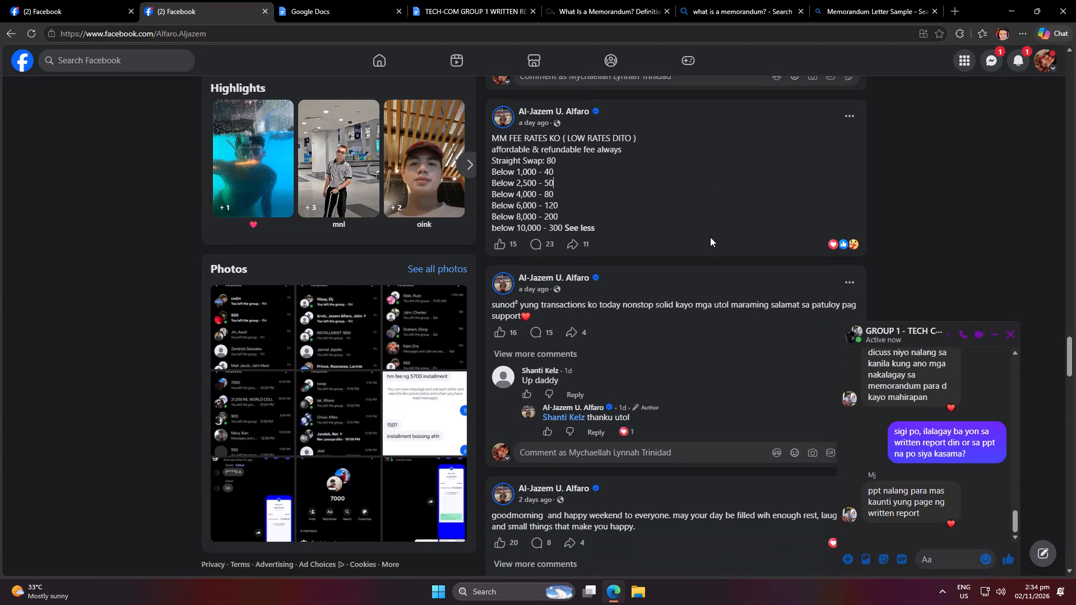
Look through the older posts on the open profile, including the full text of the truncated transactions post, and return to the home feed.
{"action": "scroll", "coordinate": [710, 237], "scroll_direction": "down", "scroll_amount": 4}
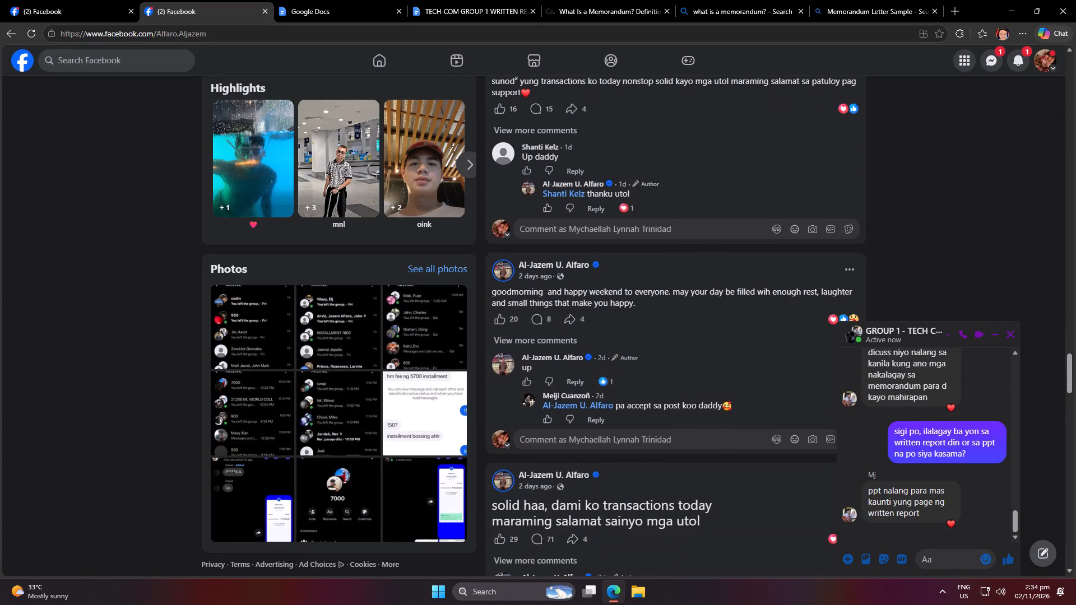
{"action": "scroll", "coordinate": [710, 235], "scroll_direction": "down", "scroll_amount": 1}
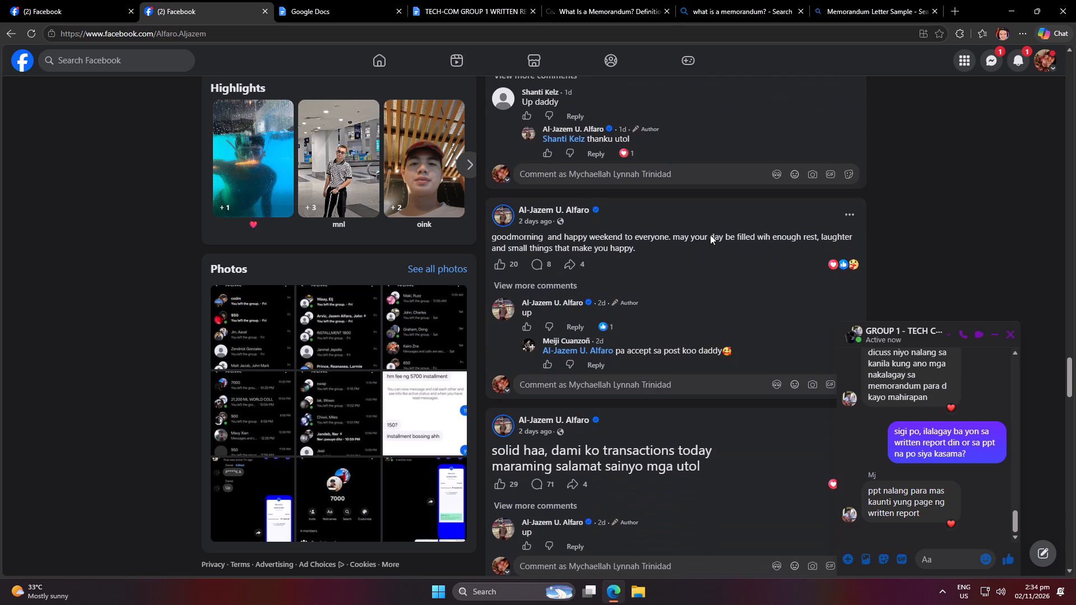
{"action": "scroll", "coordinate": [694, 230], "scroll_direction": "down", "scroll_amount": 5}
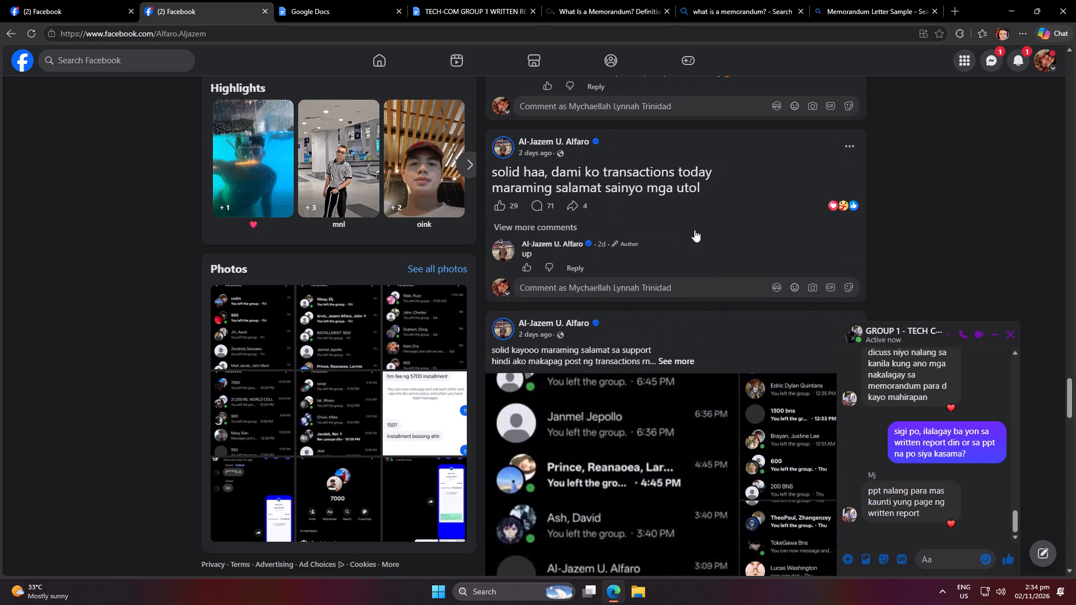
{"action": "left_click", "coordinate": [671, 350]}
{"action": "left_click", "coordinate": [665, 359]}
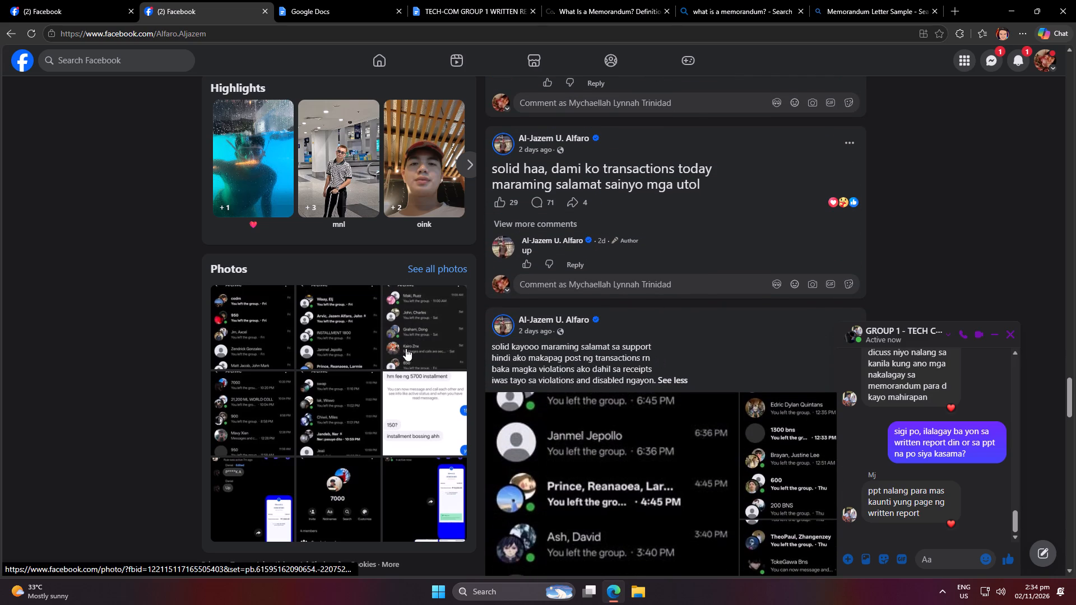
{"action": "left_click", "coordinate": [16, 29]}
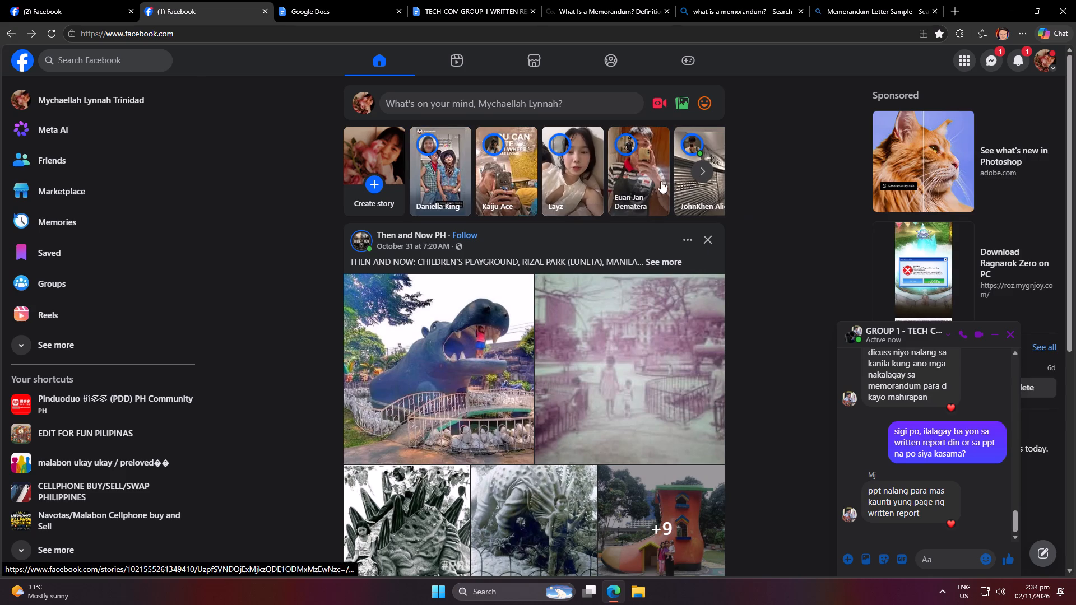
{"action": "scroll", "coordinate": [811, 197], "scroll_direction": "down", "scroll_amount": 1}
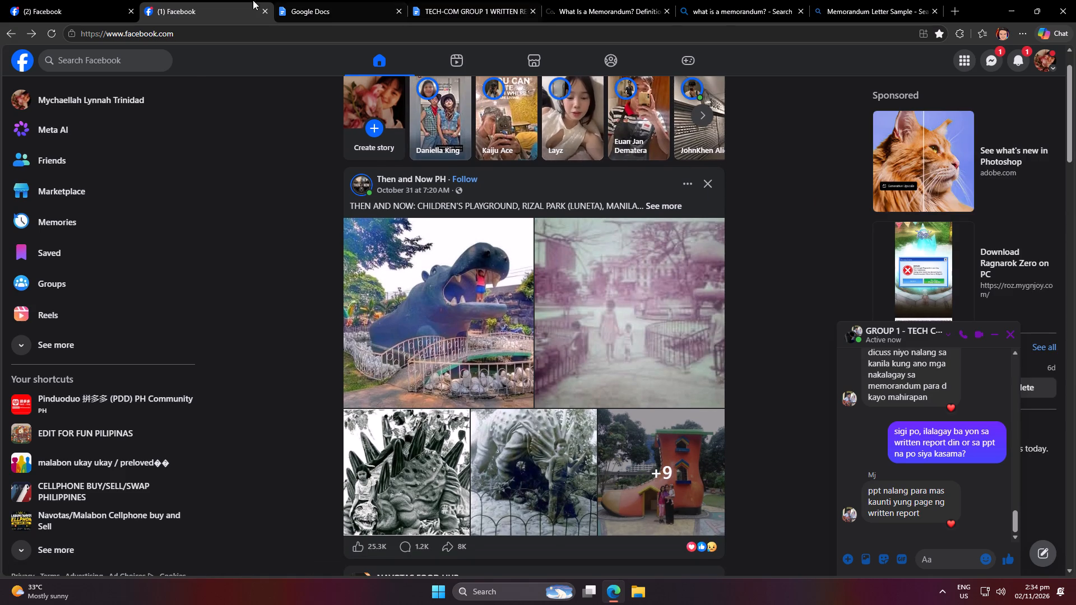
Return to the TECH-COM Group 1 written report at the Writing Memoranda section.
{"action": "left_click", "coordinate": [301, 0]}
{"action": "left_click", "coordinate": [444, 0]}
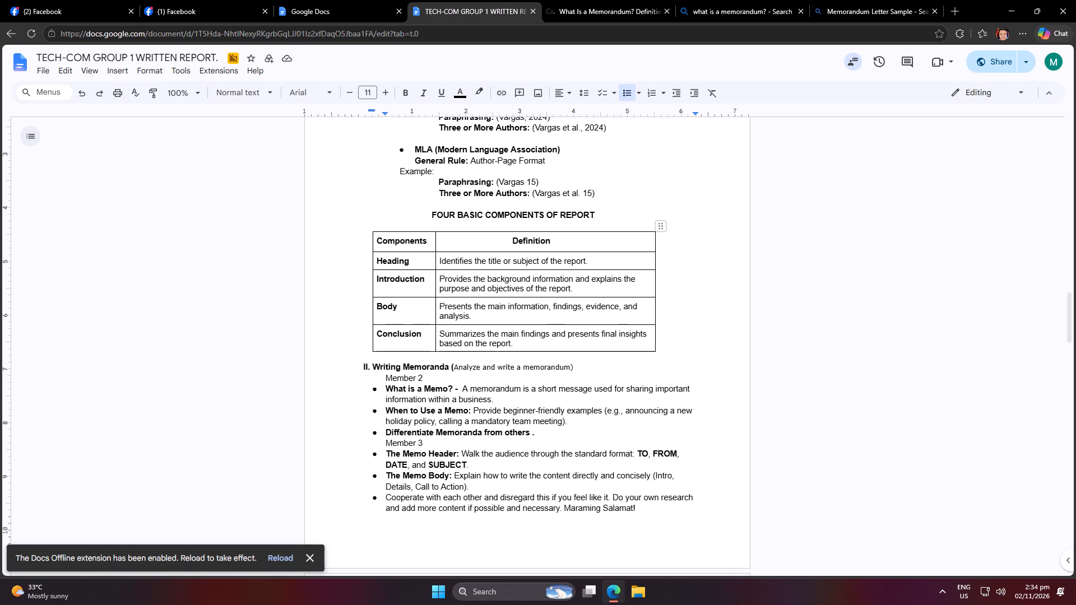
Read the ThoughtCo article's sections on memo purpose, effective writing, format and the sample memo, comparing them with the report's Writing Memoranda section.
{"action": "scroll", "coordinate": [591, 305], "scroll_direction": "down", "scroll_amount": 1}
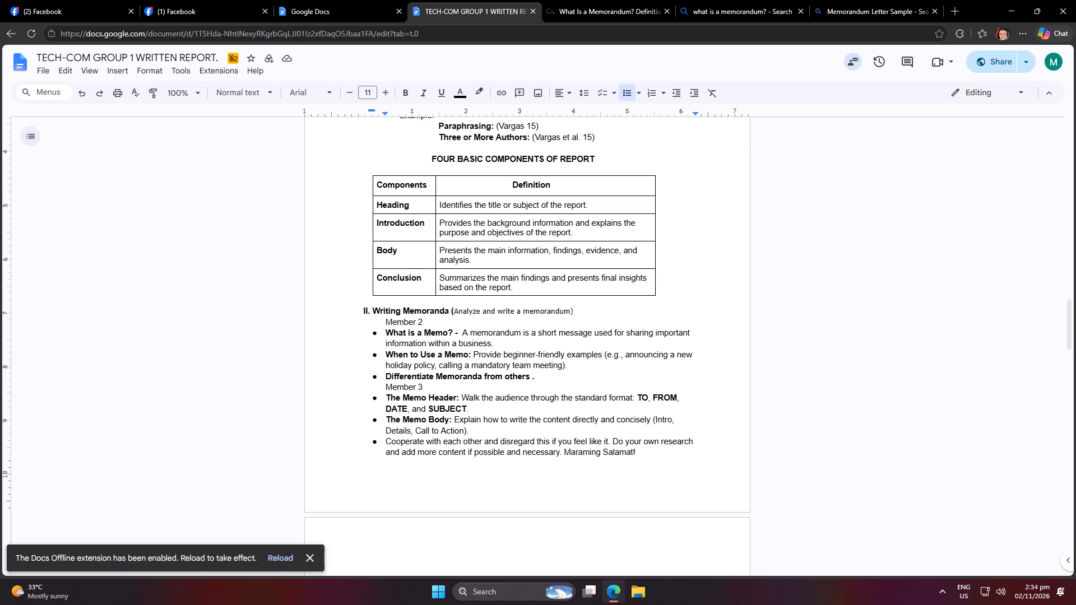
{"action": "left_click", "coordinate": [580, 0]}
{"action": "scroll", "coordinate": [522, 253], "scroll_direction": "down", "scroll_amount": 4}
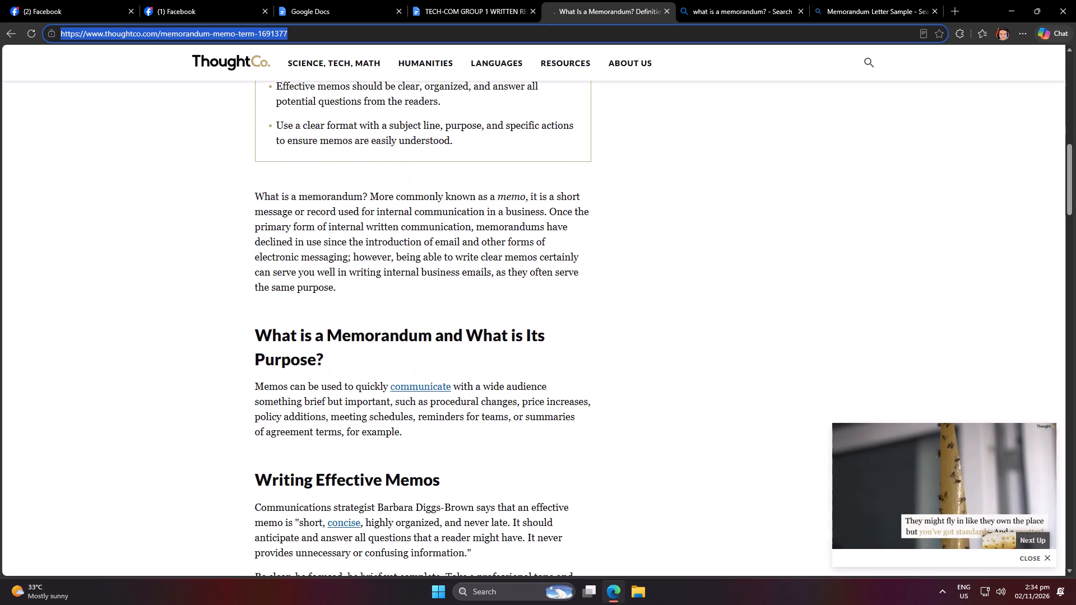
{"action": "scroll", "coordinate": [509, 258], "scroll_direction": "down", "scroll_amount": 5}
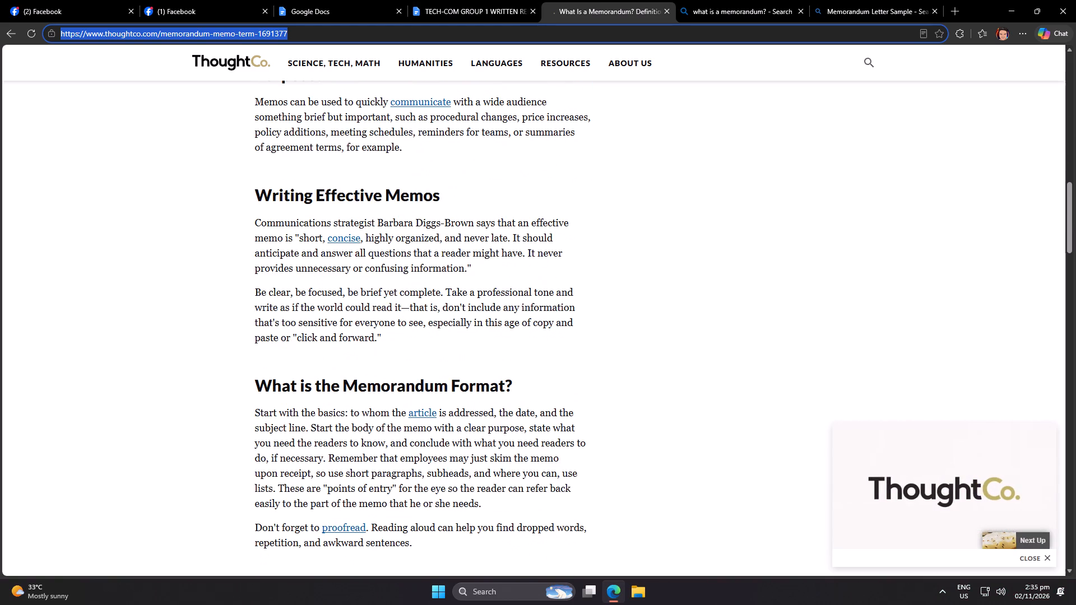
{"action": "scroll", "coordinate": [509, 258], "scroll_direction": "down", "scroll_amount": 2}
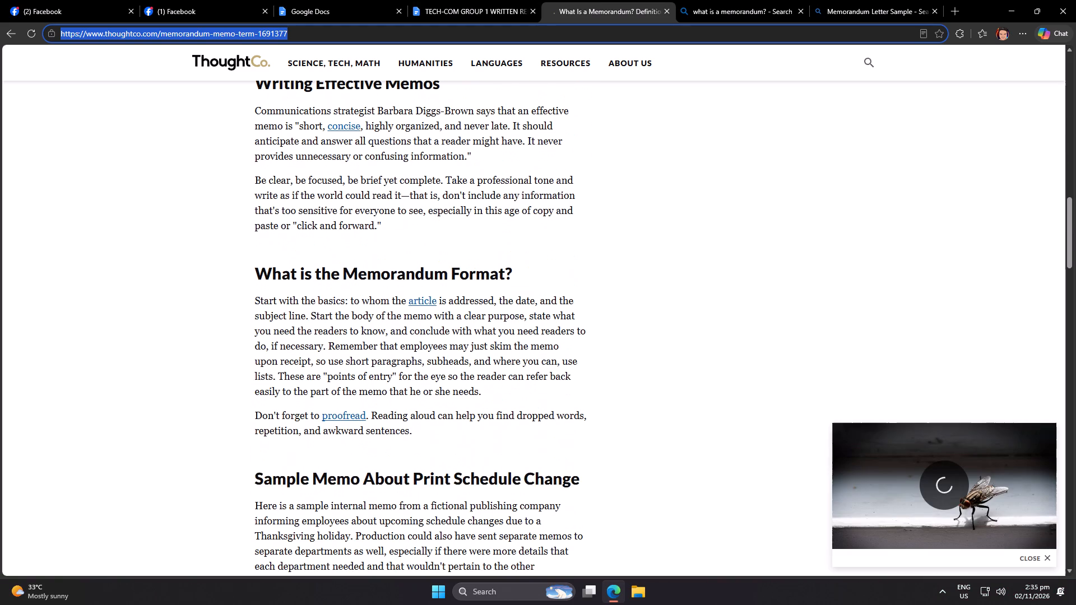
{"action": "scroll", "coordinate": [509, 258], "scroll_direction": "down", "scroll_amount": 4}
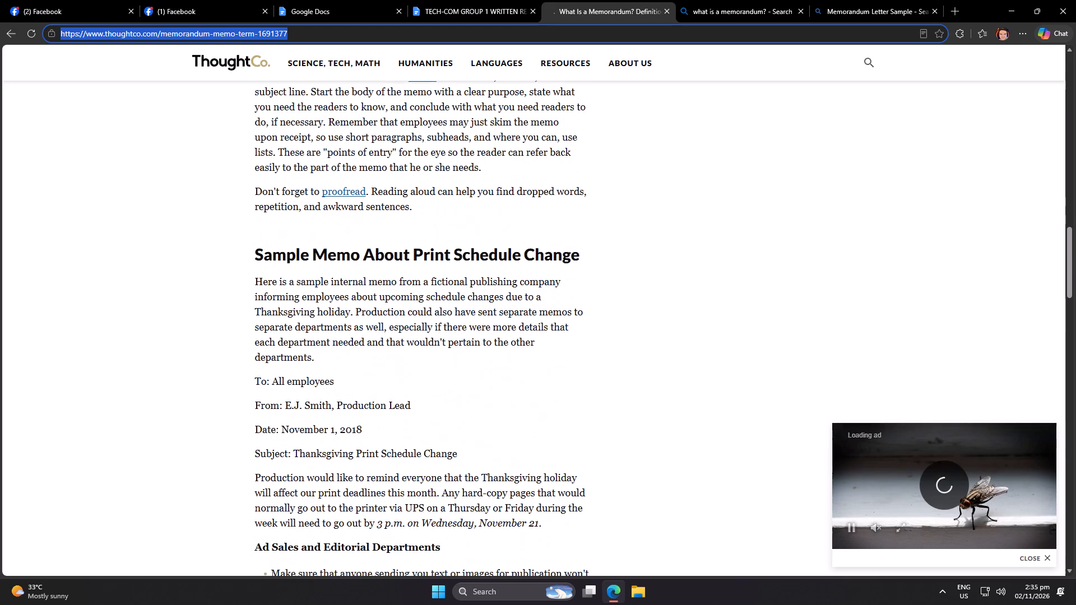
{"action": "scroll", "coordinate": [509, 258], "scroll_direction": "down", "scroll_amount": 2}
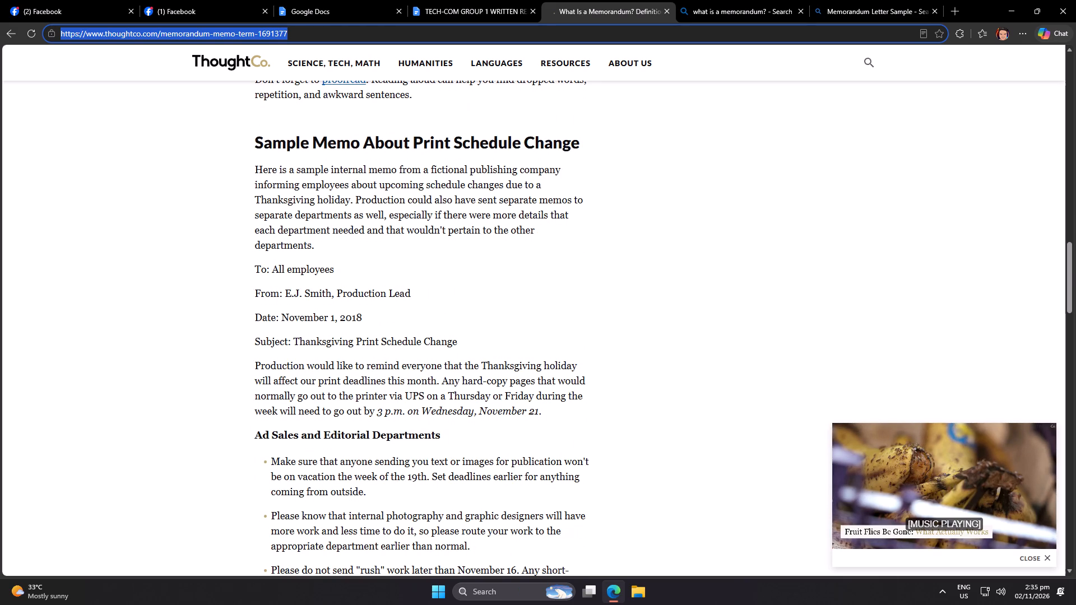
{"action": "scroll", "coordinate": [509, 258], "scroll_direction": "up", "scroll_amount": 15}
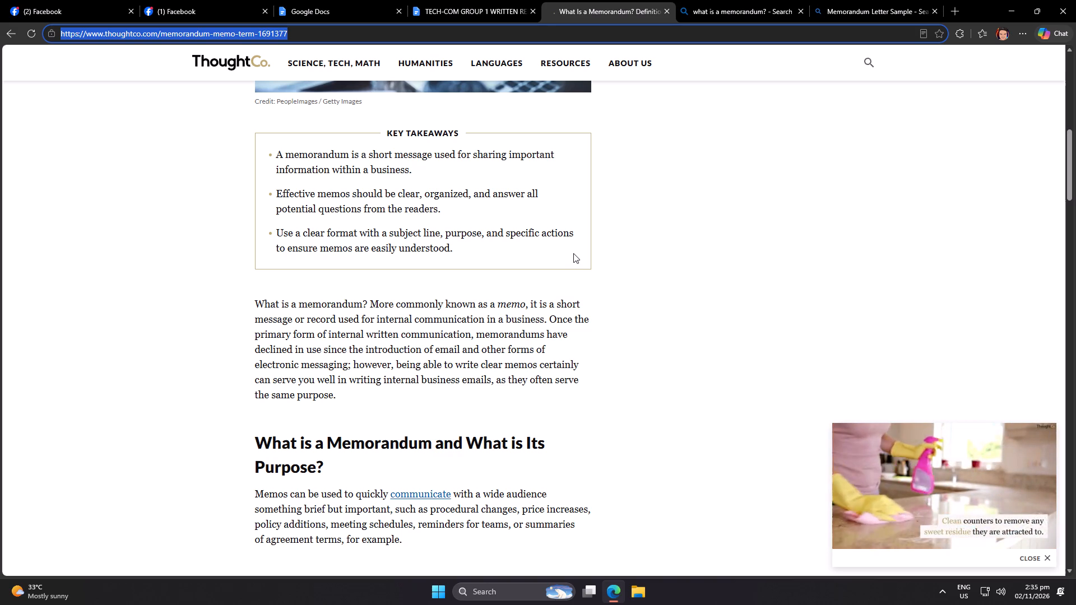
{"action": "scroll", "coordinate": [573, 253], "scroll_direction": "up", "scroll_amount": 1}
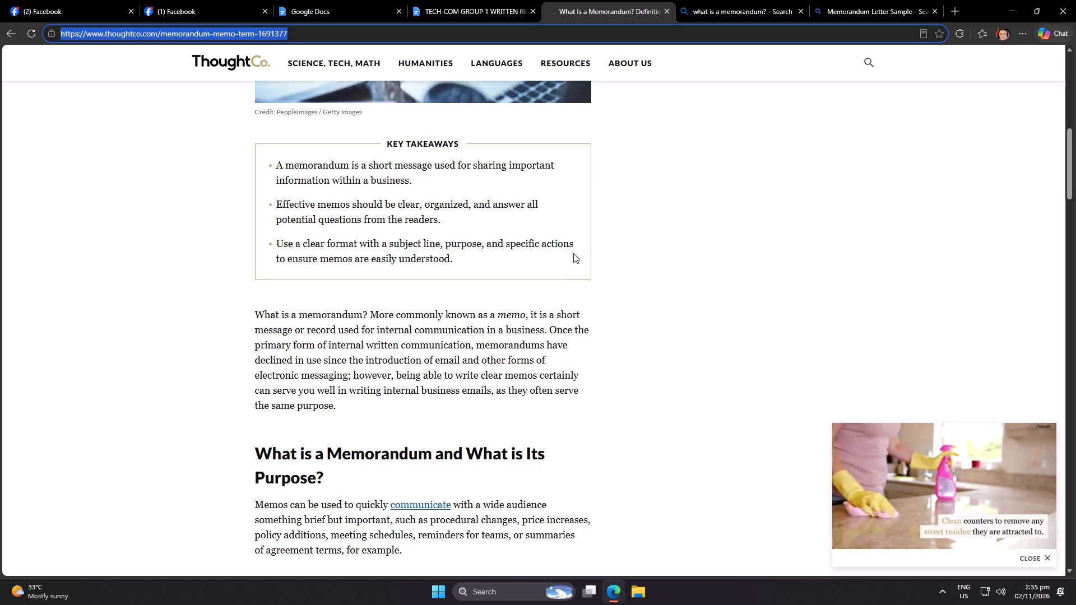
{"action": "scroll", "coordinate": [573, 253], "scroll_direction": "up", "scroll_amount": 1}
{"action": "scroll", "coordinate": [511, 235], "scroll_direction": "up", "scroll_amount": 3}
{"action": "scroll", "coordinate": [511, 235], "scroll_direction": "down", "scroll_amount": 3}
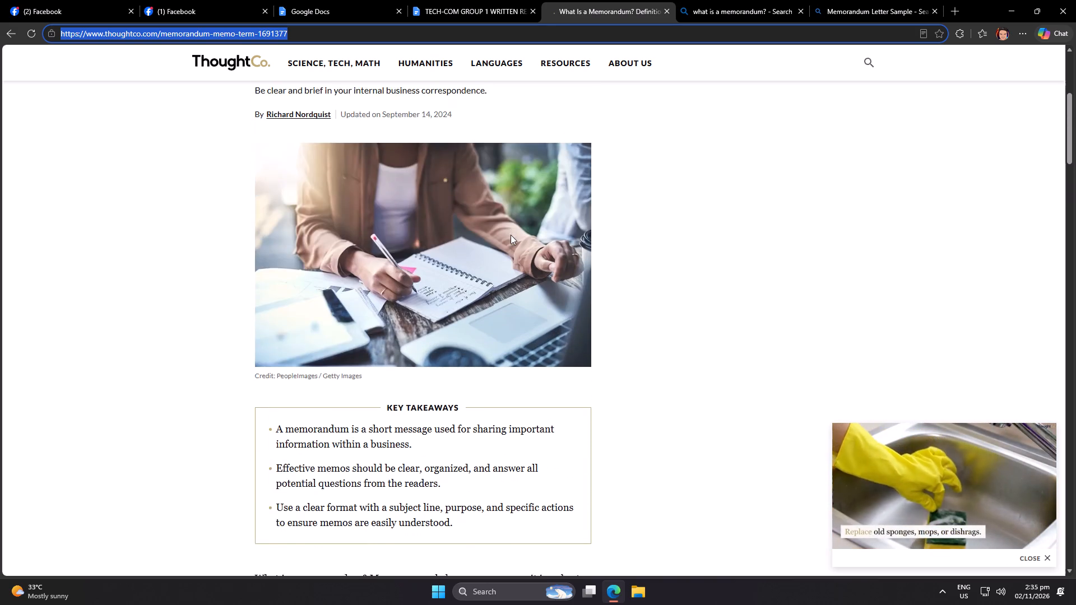
{"action": "scroll", "coordinate": [511, 235], "scroll_direction": "down", "scroll_amount": 8}
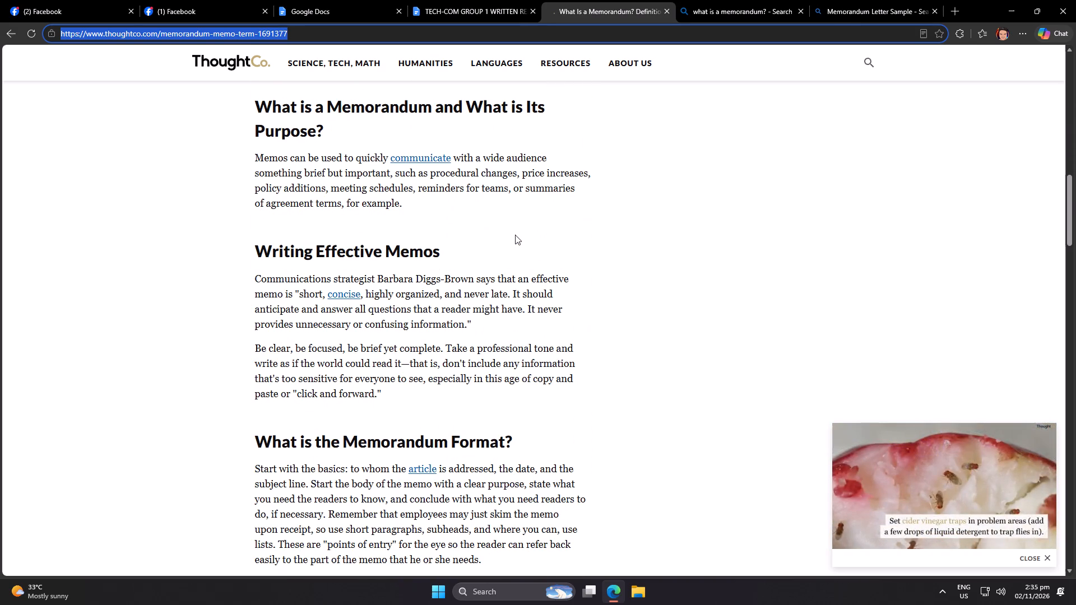
{"action": "scroll", "coordinate": [515, 235], "scroll_direction": "up", "scroll_amount": 1}
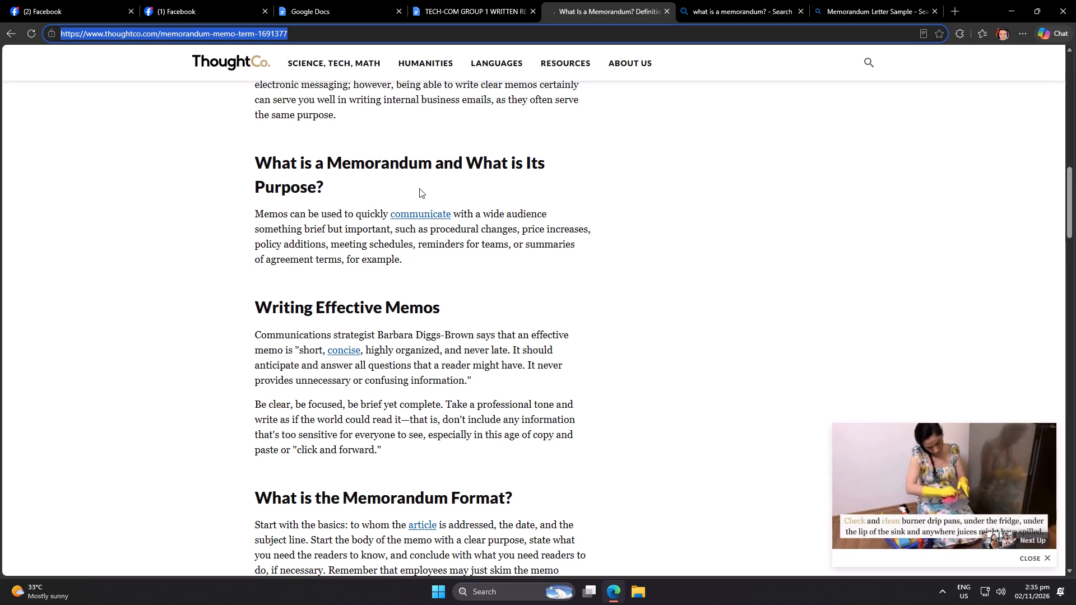
{"action": "scroll", "coordinate": [418, 190], "scroll_direction": "up", "scroll_amount": 3}
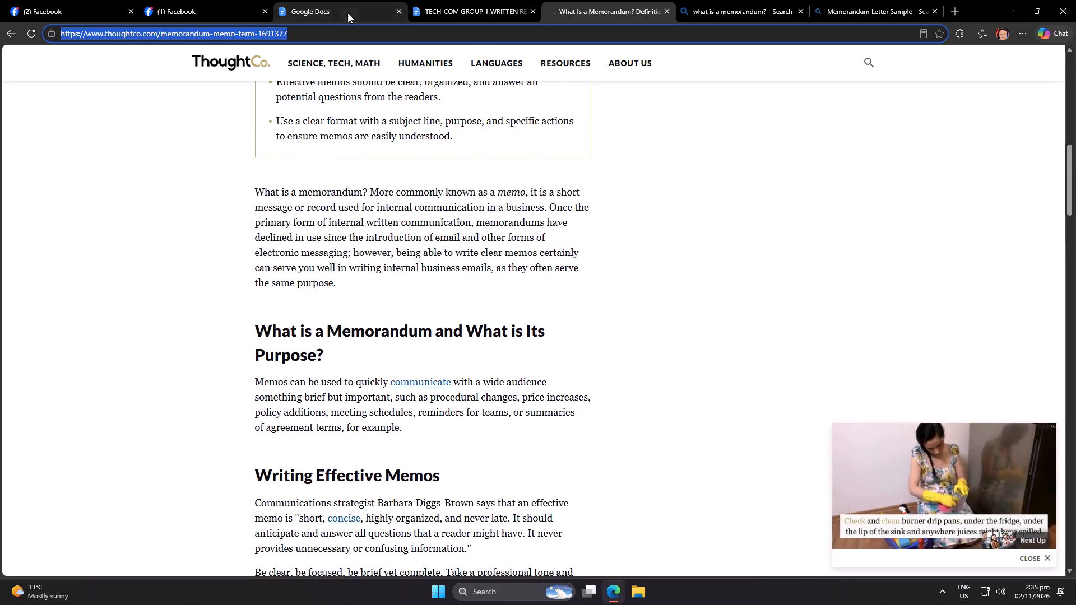
{"action": "left_click", "coordinate": [349, 11]}
{"action": "left_click", "coordinate": [455, 0]}
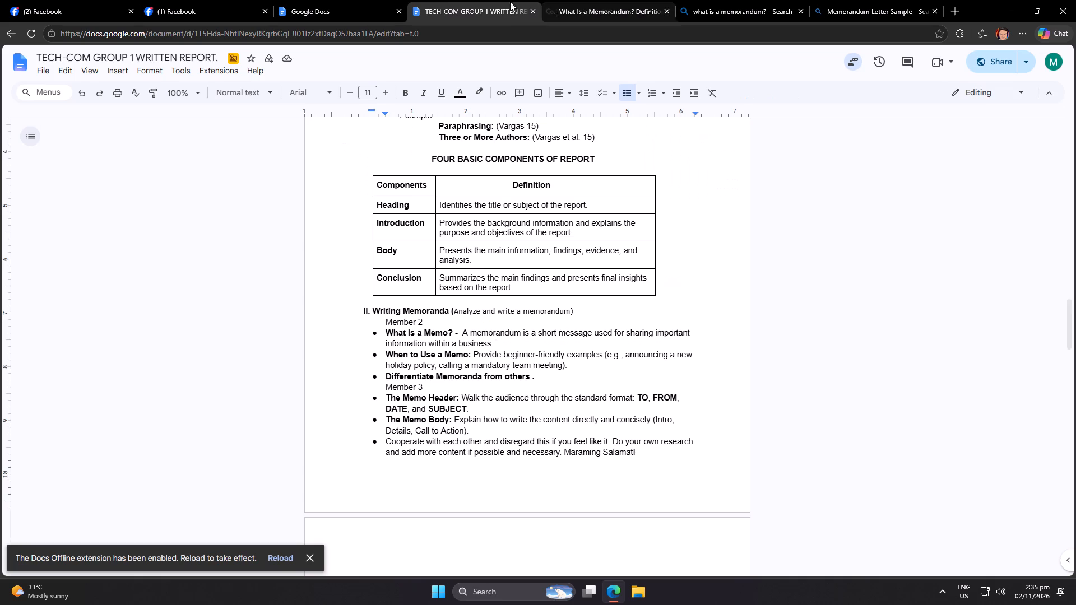
{"action": "left_click", "coordinate": [600, 0]}
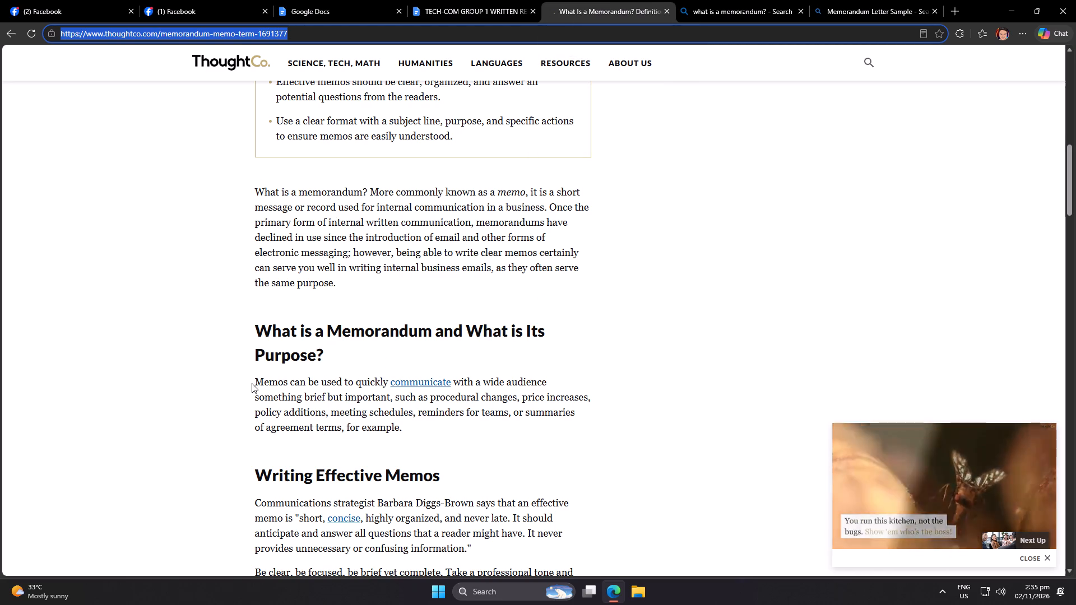
Copy the paragraph under "What is a Memorandum and What is Its Purpose?" in the ThoughtCo article.
{"action": "left_click_drag", "start_coordinate": [249, 380], "coordinate": [302, 386]}
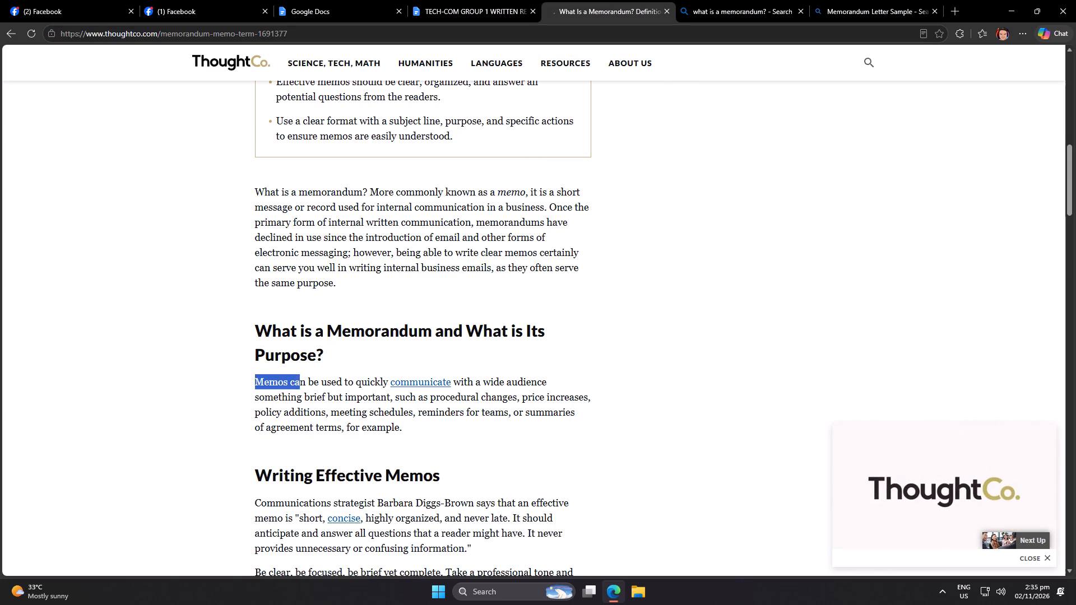
{"action": "left_click_drag", "start_coordinate": [302, 386], "coordinate": [490, 401]}
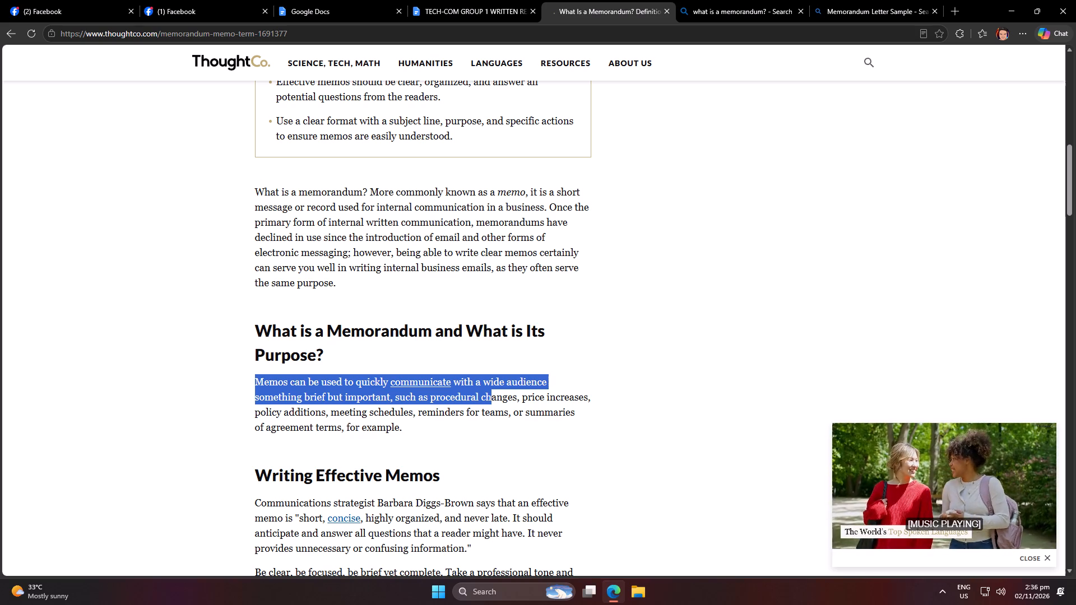
{"action": "left_click_drag", "start_coordinate": [490, 401], "coordinate": [491, 419]}
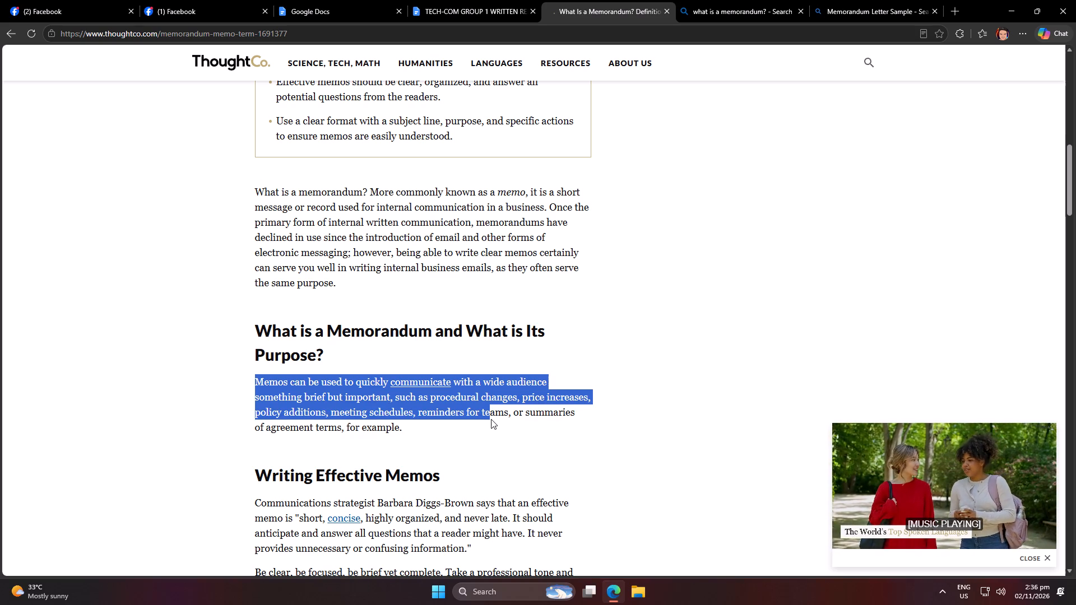
{"action": "left_click_drag", "start_coordinate": [491, 419], "coordinate": [488, 425]}
{"action": "key", "text": "ctrl+c"}
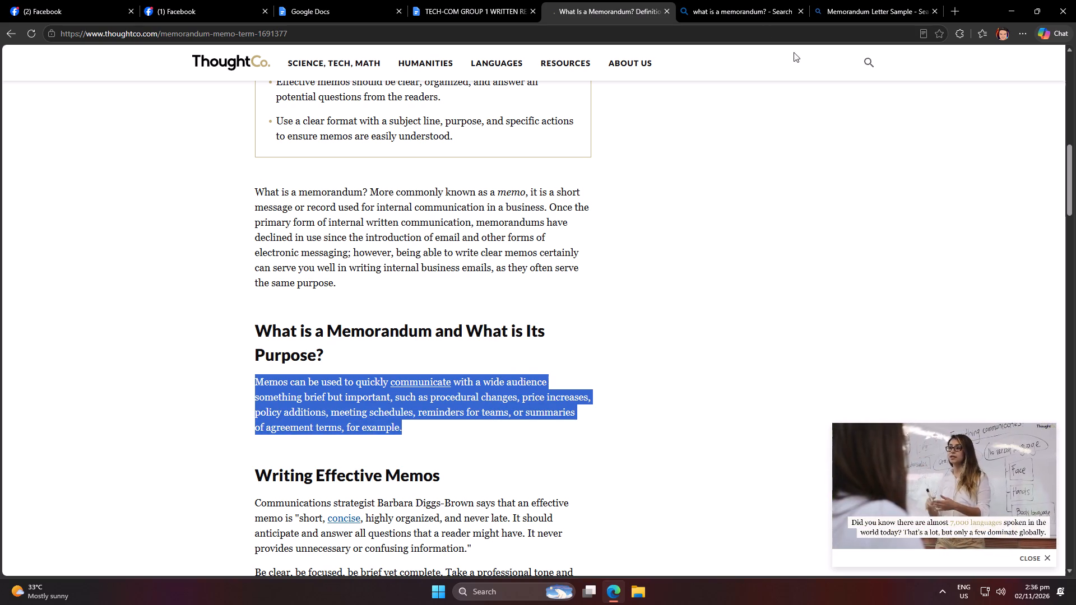
Close the spare Google Docs tab.
{"action": "left_click", "coordinate": [745, 4]}
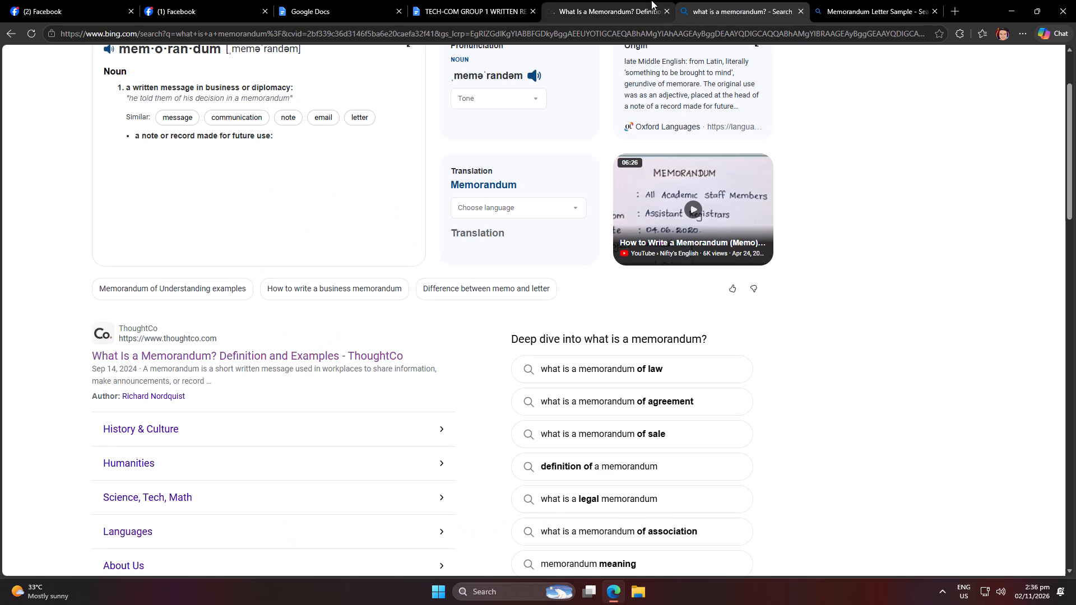
{"action": "left_click", "coordinate": [401, 8]}
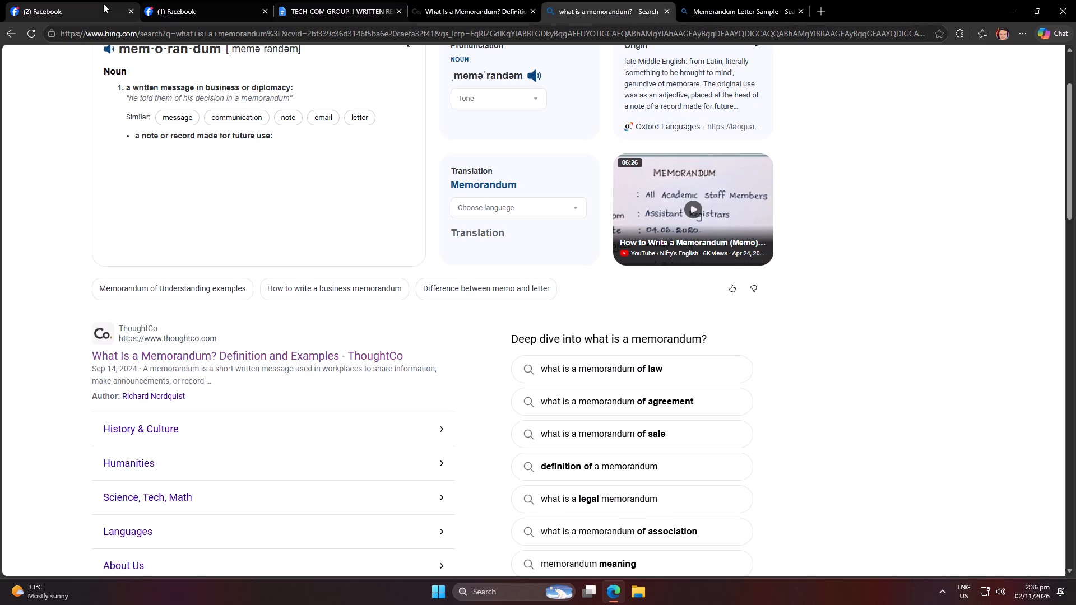
Switch to the Facebook wings-rental rant post and read its comments, viewing the chat screenshots about packing the item and the glue marks.
{"action": "left_click", "coordinate": [104, 2]}
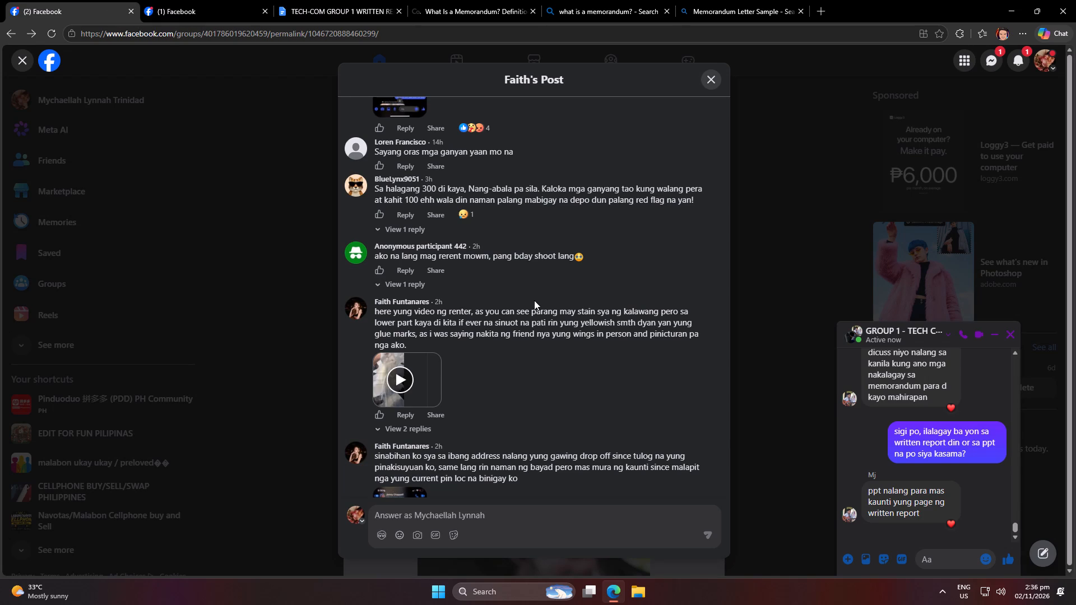
{"action": "scroll", "coordinate": [566, 312], "scroll_direction": "up", "scroll_amount": 1}
{"action": "scroll", "coordinate": [556, 302], "scroll_direction": "down", "scroll_amount": 3}
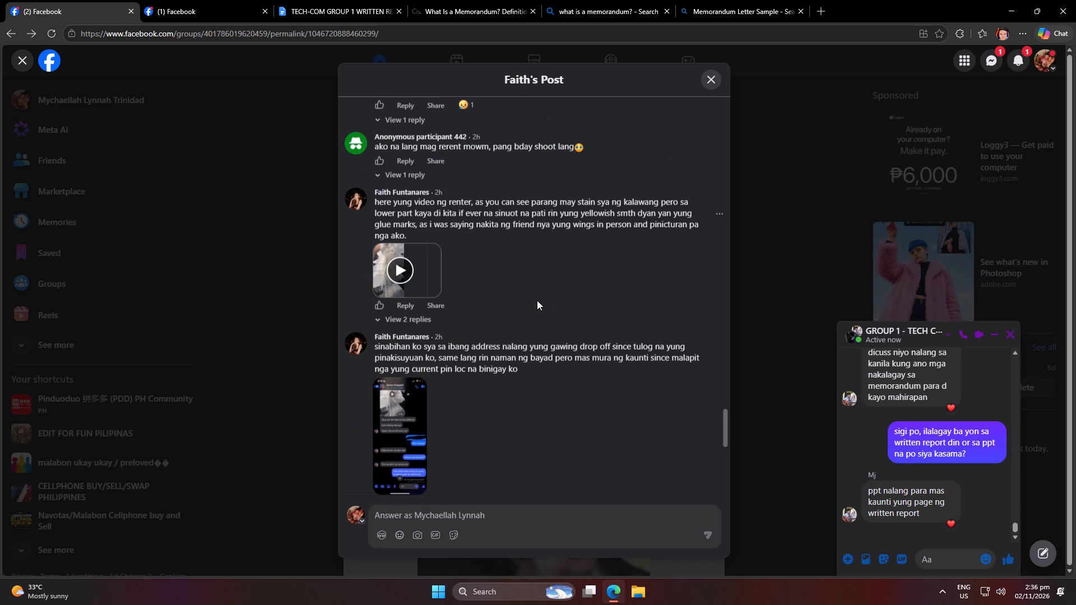
{"action": "scroll", "coordinate": [537, 300], "scroll_direction": "down", "scroll_amount": 2}
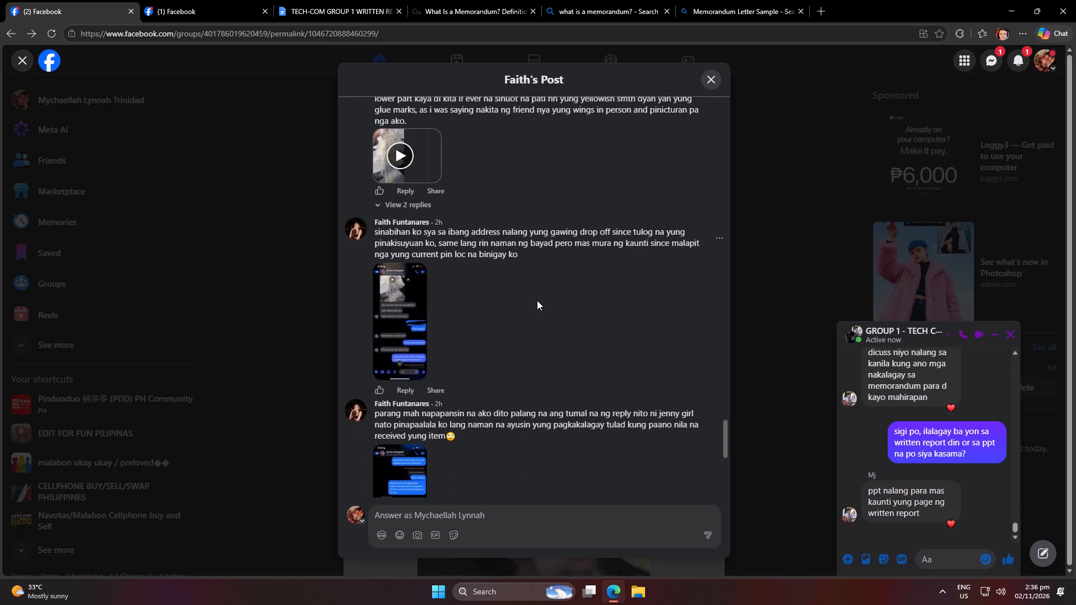
{"action": "scroll", "coordinate": [537, 300], "scroll_direction": "down", "scroll_amount": 1}
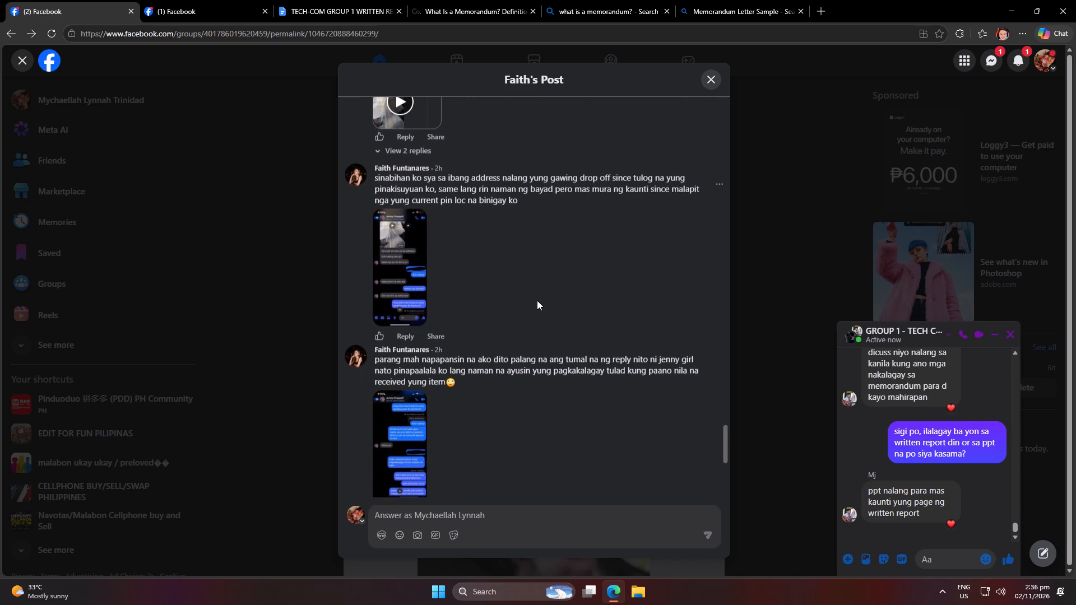
{"action": "scroll", "coordinate": [537, 300], "scroll_direction": "down", "scroll_amount": 1}
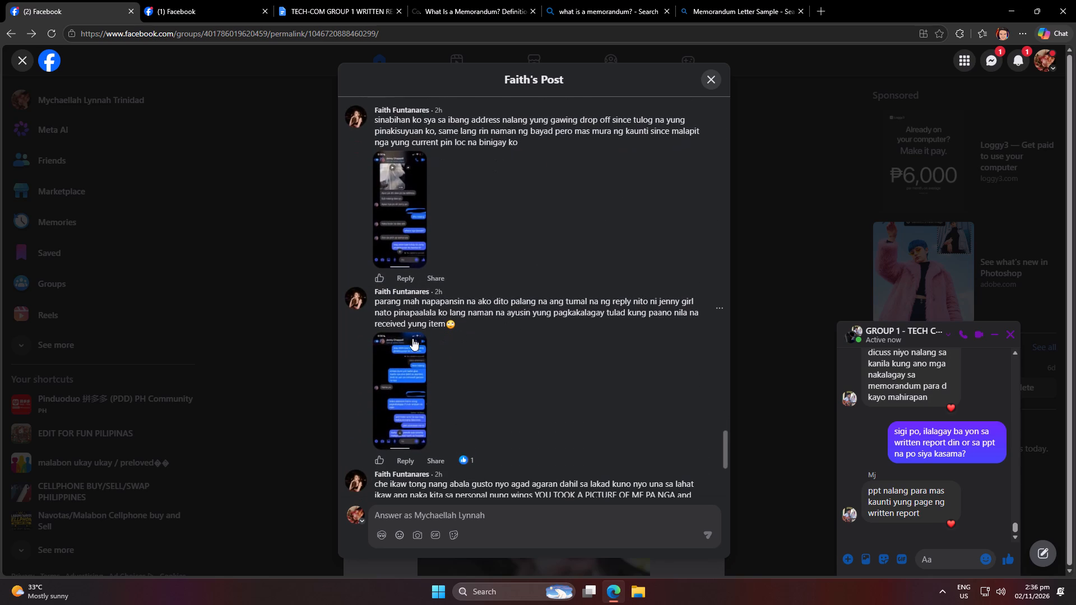
{"action": "left_click", "coordinate": [420, 373]}
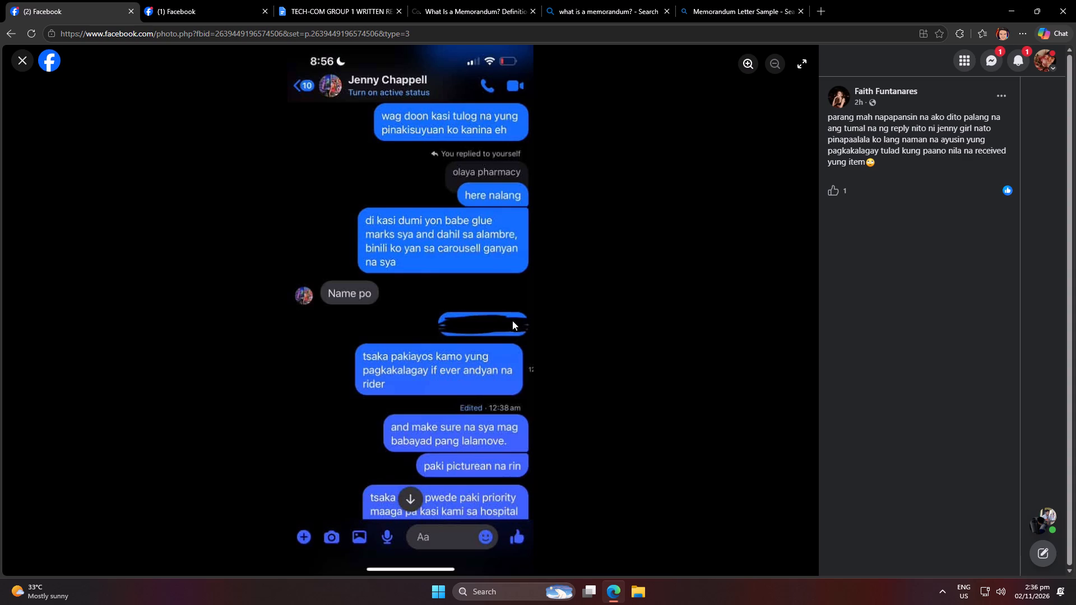
{"action": "key", "text": "Escape"}
{"action": "scroll", "coordinate": [509, 314], "scroll_direction": "down", "scroll_amount": 2}
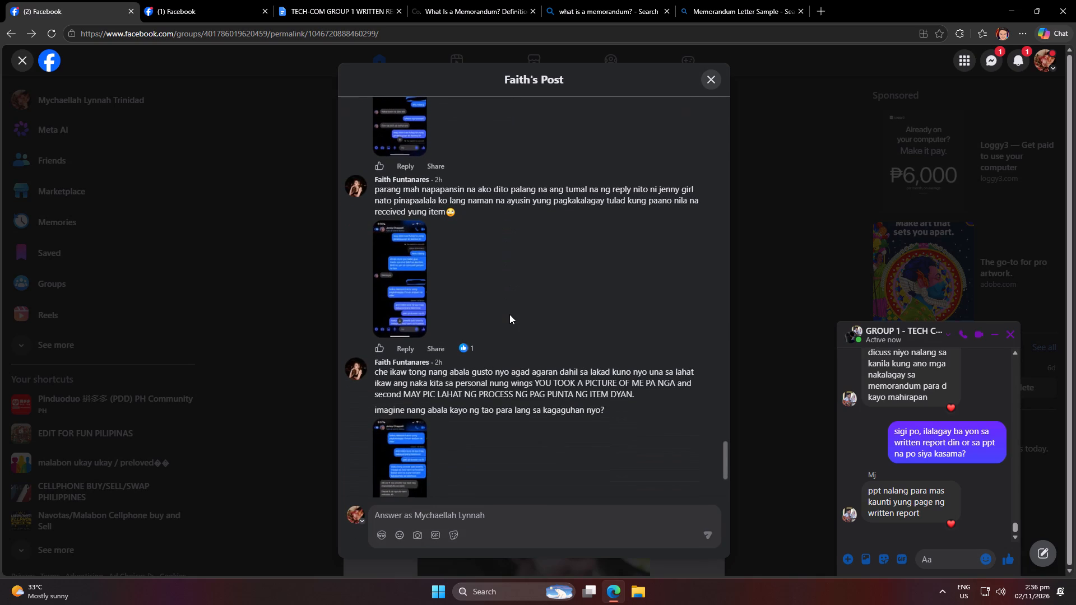
{"action": "scroll", "coordinate": [509, 314], "scroll_direction": "down", "scroll_amount": 2}
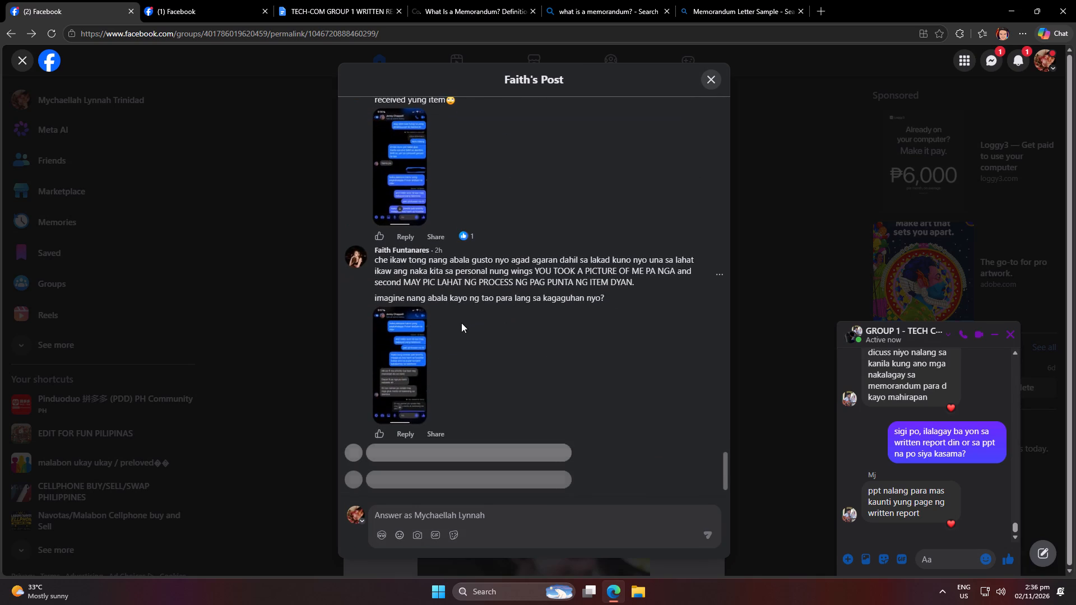
{"action": "left_click", "coordinate": [403, 352]}
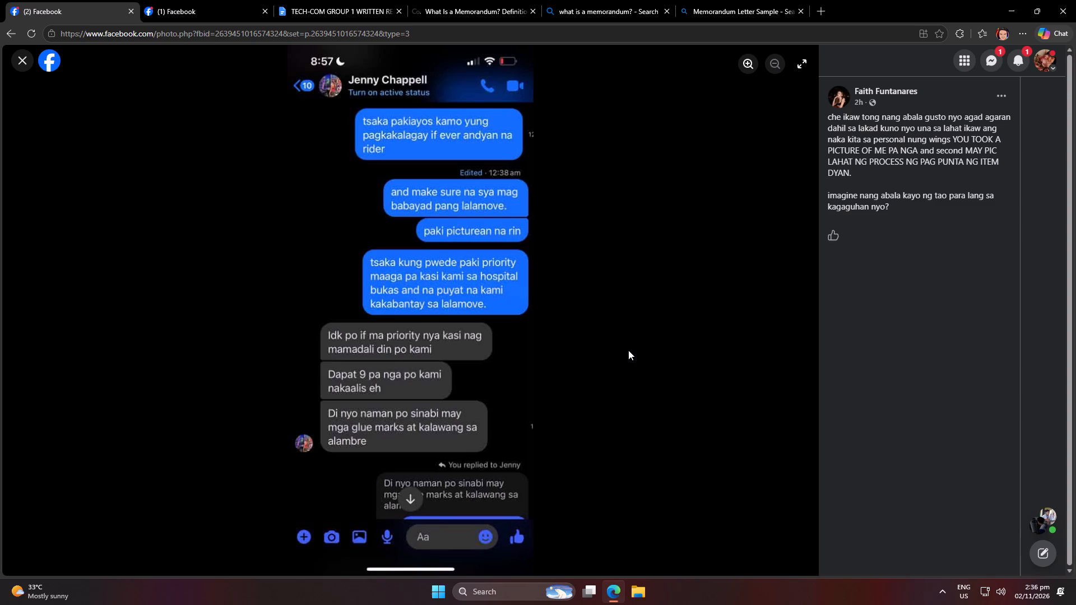
{"action": "key", "text": "Escape"}
View the chat screenshots in the post author's next three follow-up comments, and close the post.
{"action": "scroll", "coordinate": [628, 350], "scroll_direction": "down", "scroll_amount": 2}
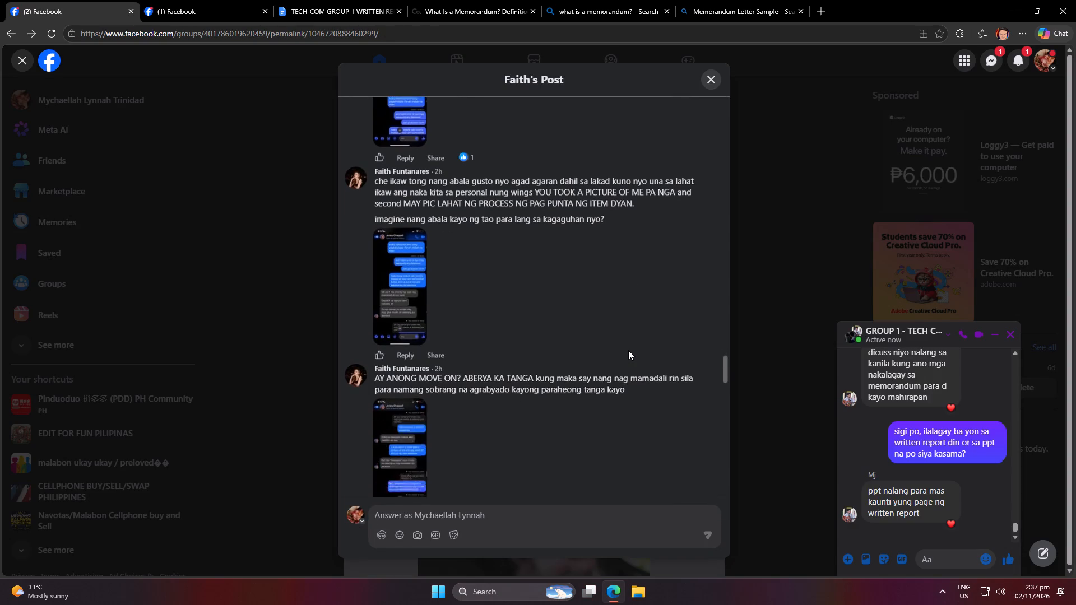
{"action": "left_click", "coordinate": [382, 408]}
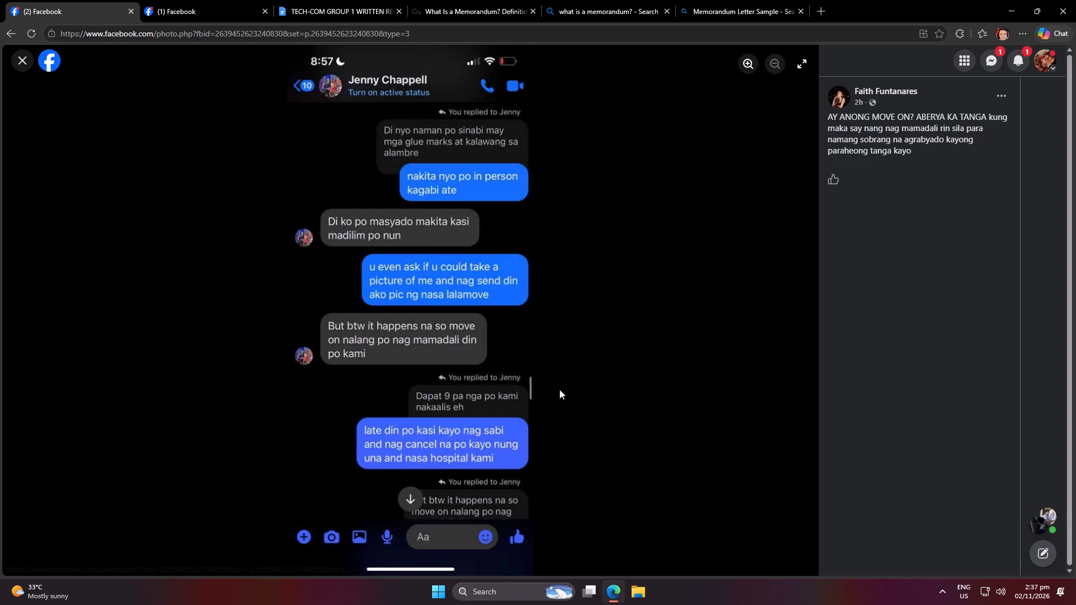
{"action": "key", "text": "Escape"}
{"action": "scroll", "coordinate": [559, 389], "scroll_direction": "down", "scroll_amount": 3}
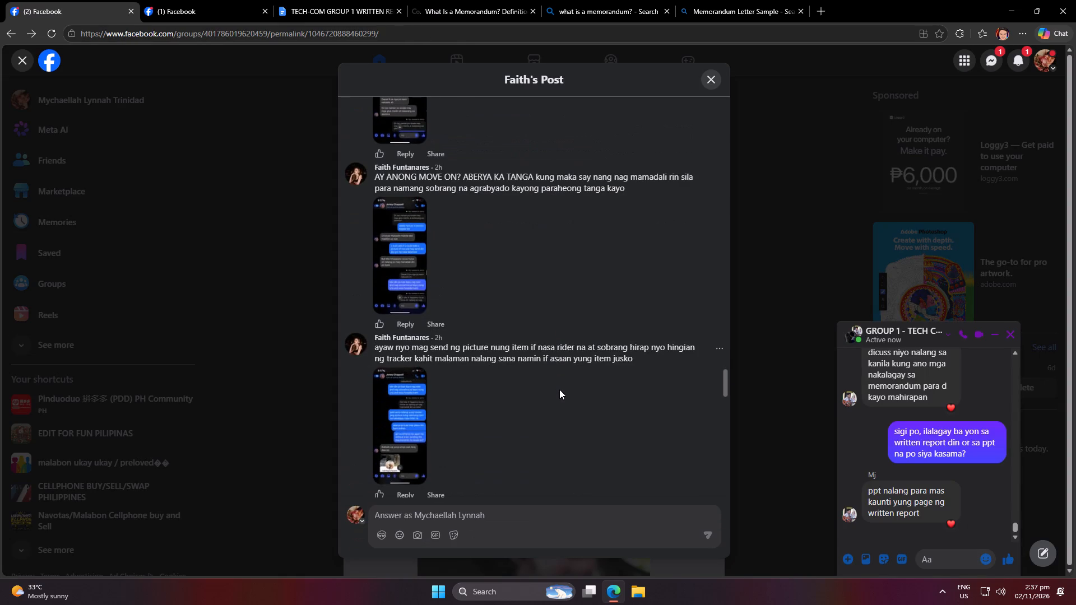
{"action": "left_click", "coordinate": [399, 417]}
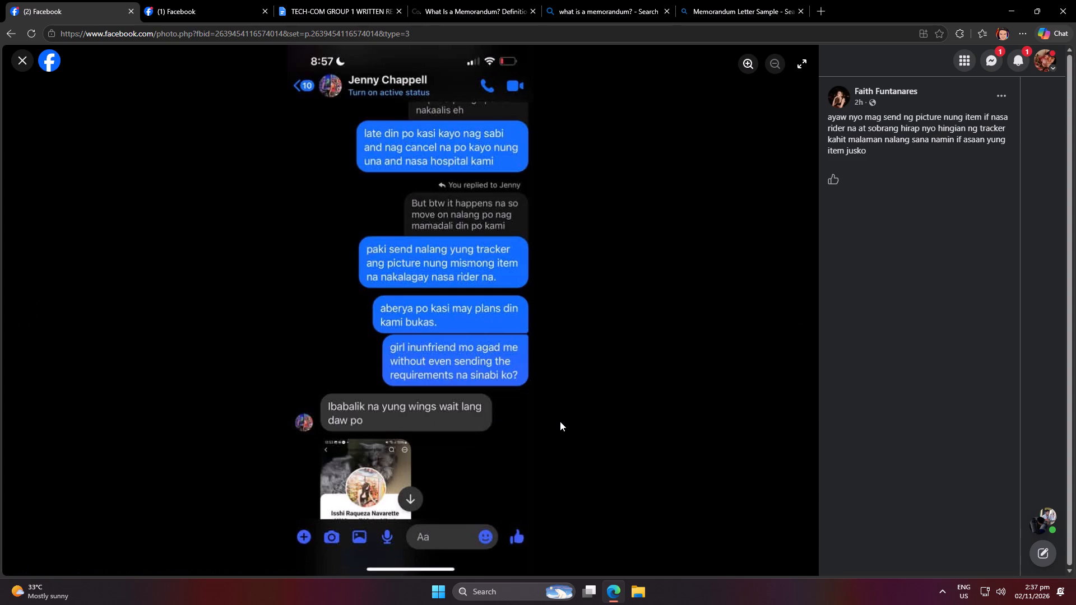
{"action": "key", "text": "Escape"}
{"action": "scroll", "coordinate": [560, 421], "scroll_direction": "down", "scroll_amount": 4}
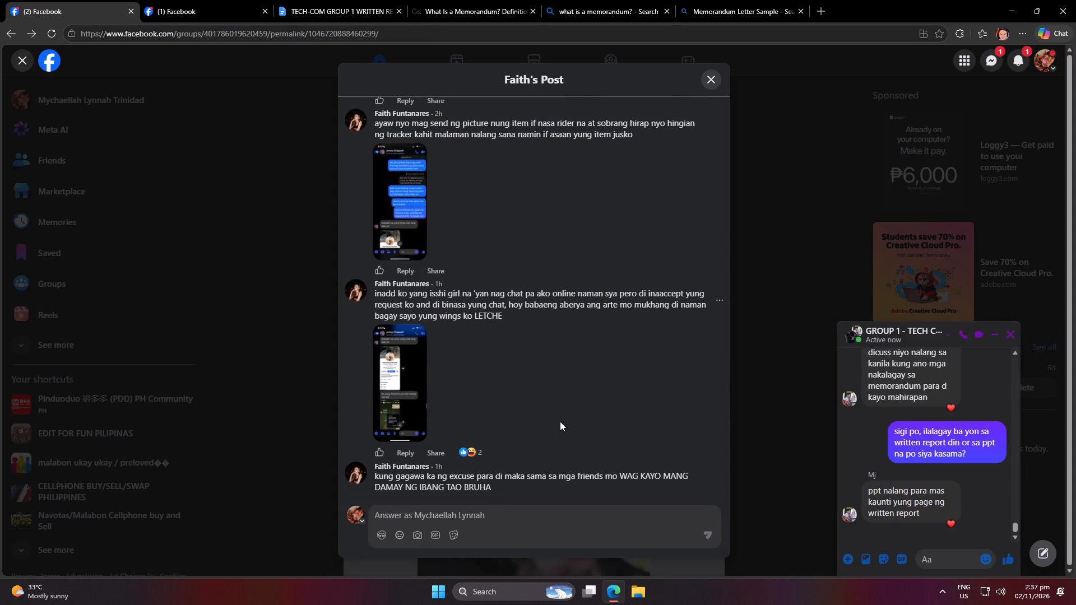
{"action": "left_click", "coordinate": [396, 375]}
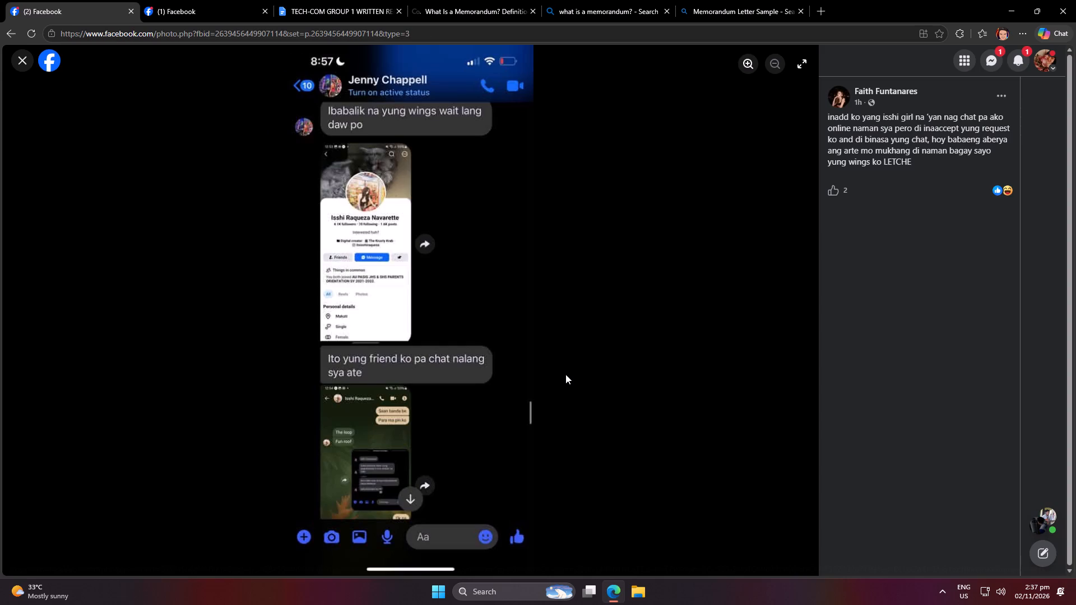
{"action": "key", "text": "Escape"}
{"action": "key", "text": "Escape"}
Look through the photos attached to the wings-rental post from the feed: the wings photo and both profile screenshots.
{"action": "scroll", "coordinate": [565, 374], "scroll_direction": "down", "scroll_amount": 1}
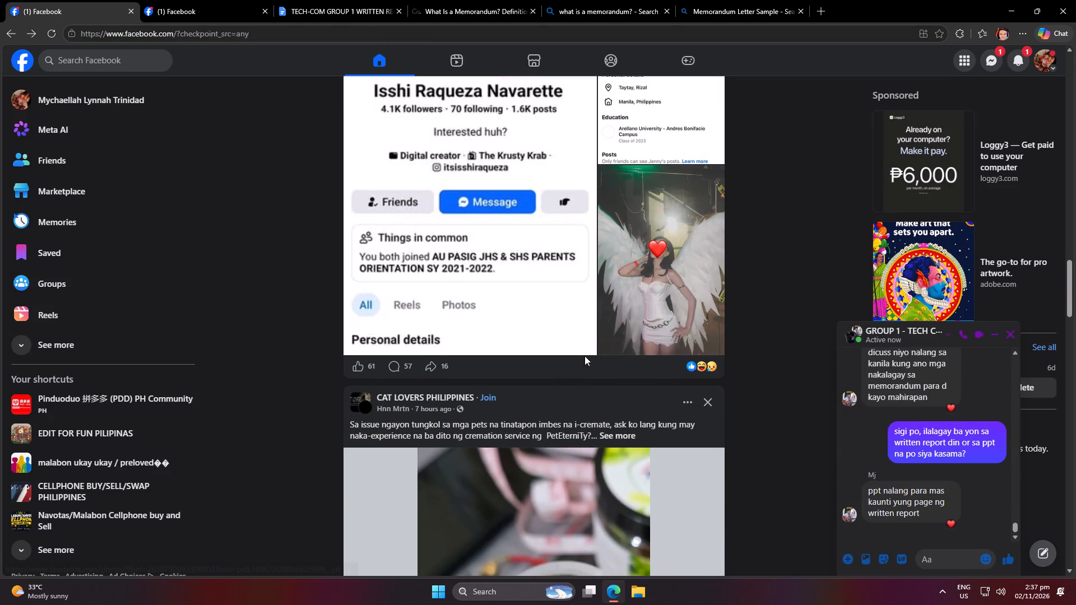
{"action": "left_click", "coordinate": [676, 287]}
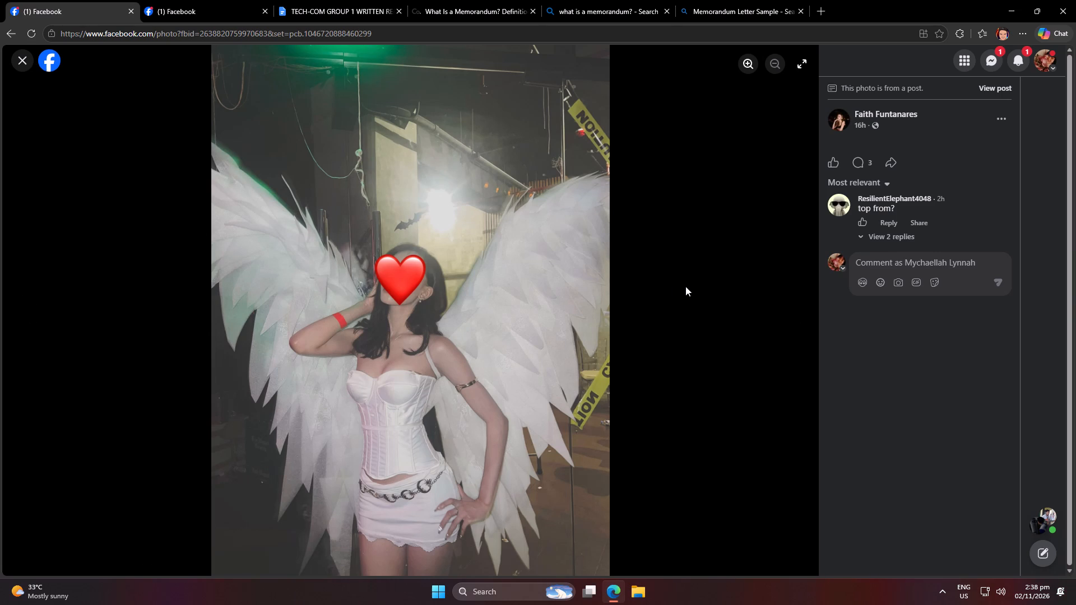
{"action": "left_click", "coordinate": [782, 302]}
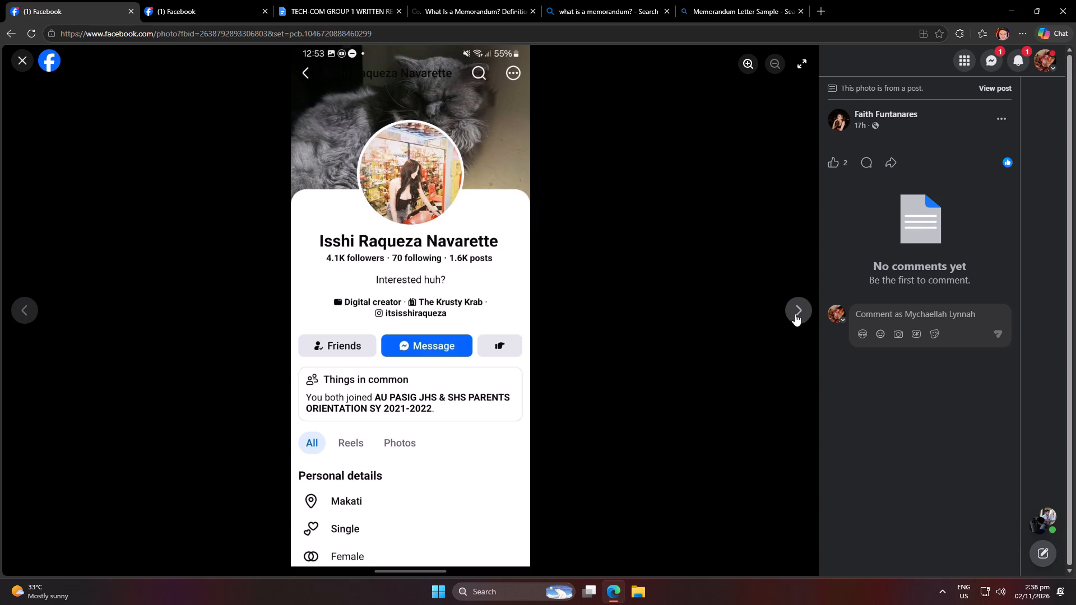
{"action": "left_click", "coordinate": [795, 314]}
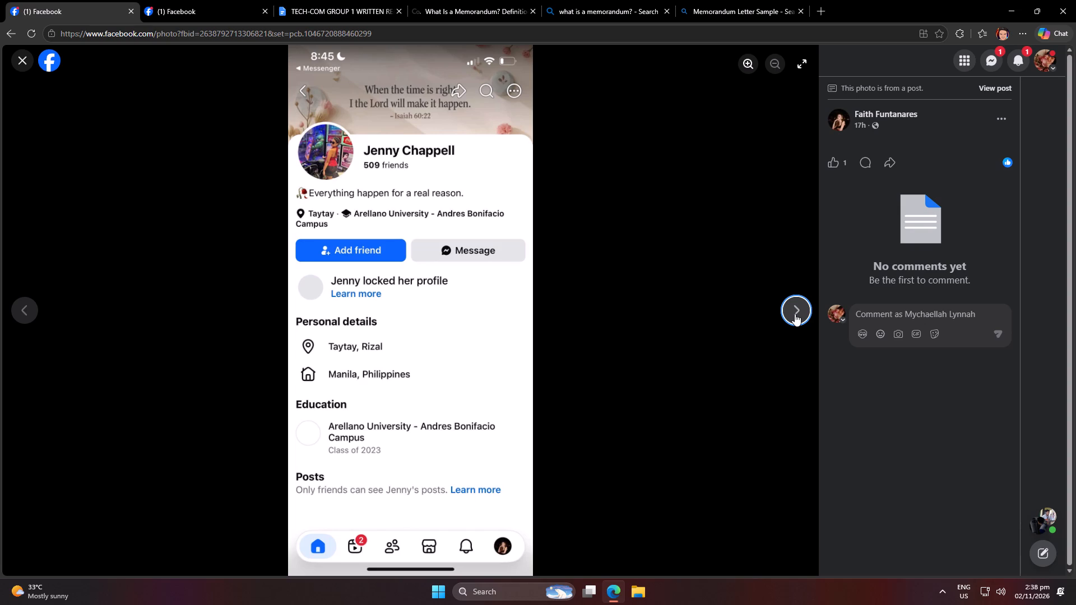
{"action": "left_click", "coordinate": [795, 314]}
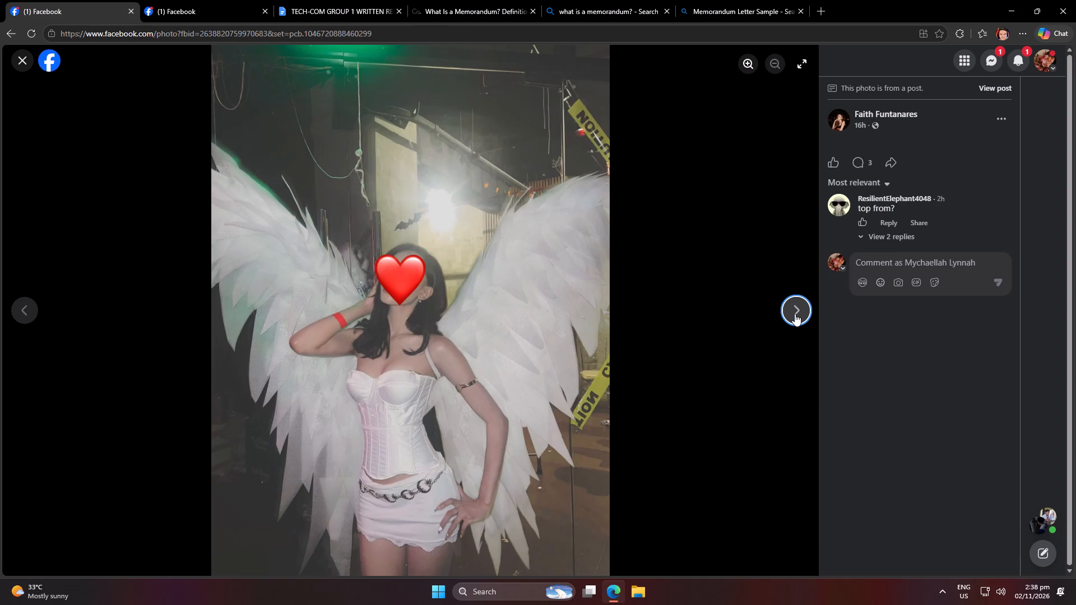
{"action": "left_click", "coordinate": [795, 314]}
{"action": "key", "text": "Escape"}
Reopen the wings-rental post's comments, expand the reply to the first comment, and return to the post's full text.
{"action": "left_click", "coordinate": [390, 373]}
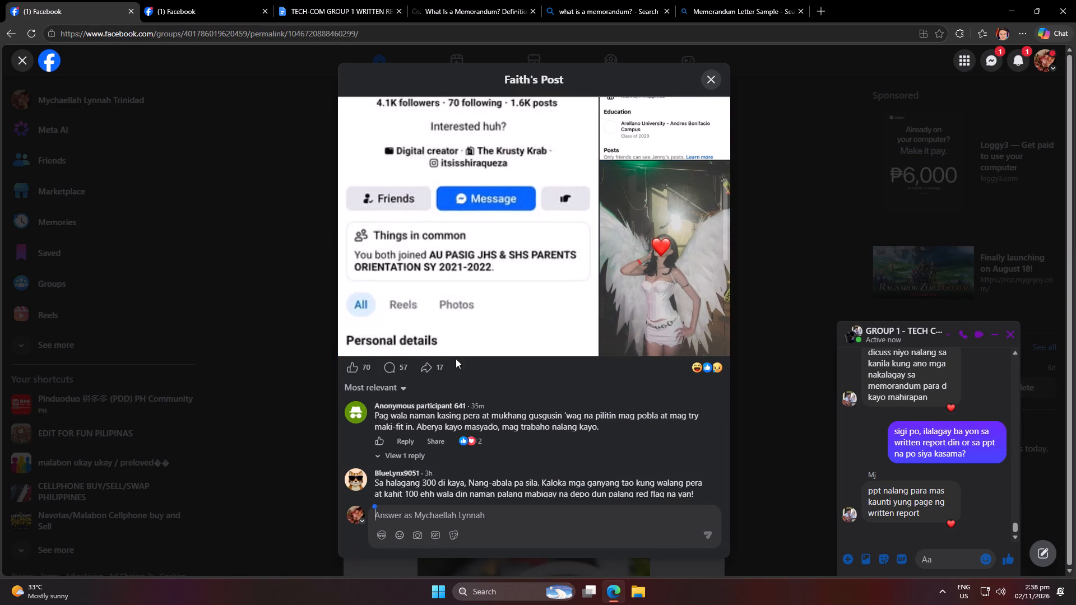
{"action": "scroll", "coordinate": [456, 359], "scroll_direction": "down", "scroll_amount": 1}
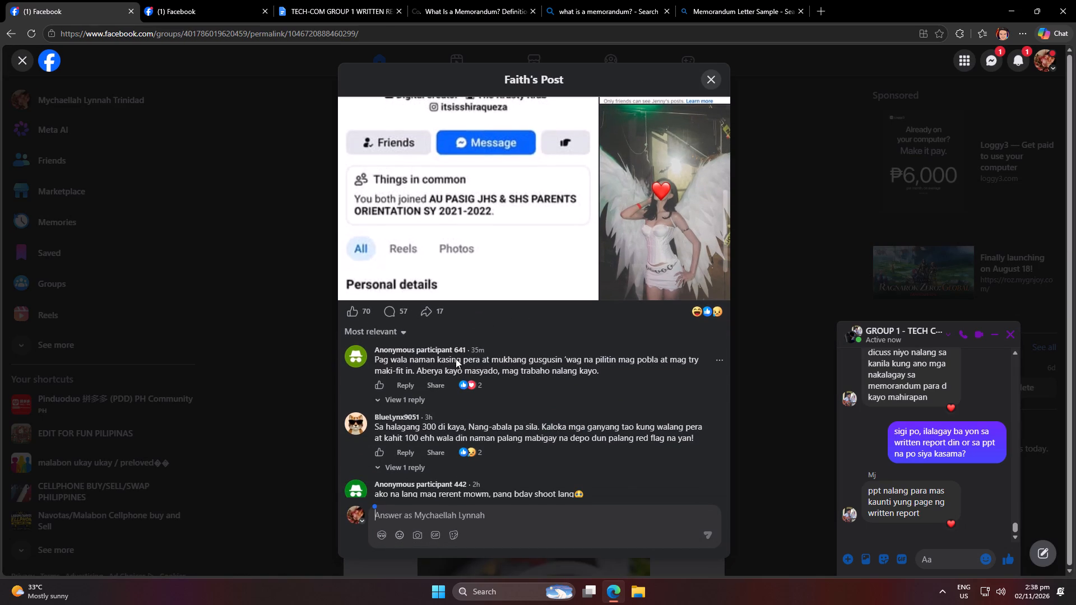
{"action": "left_click", "coordinate": [412, 402]}
{"action": "scroll", "coordinate": [590, 368], "scroll_direction": "down", "scroll_amount": 3}
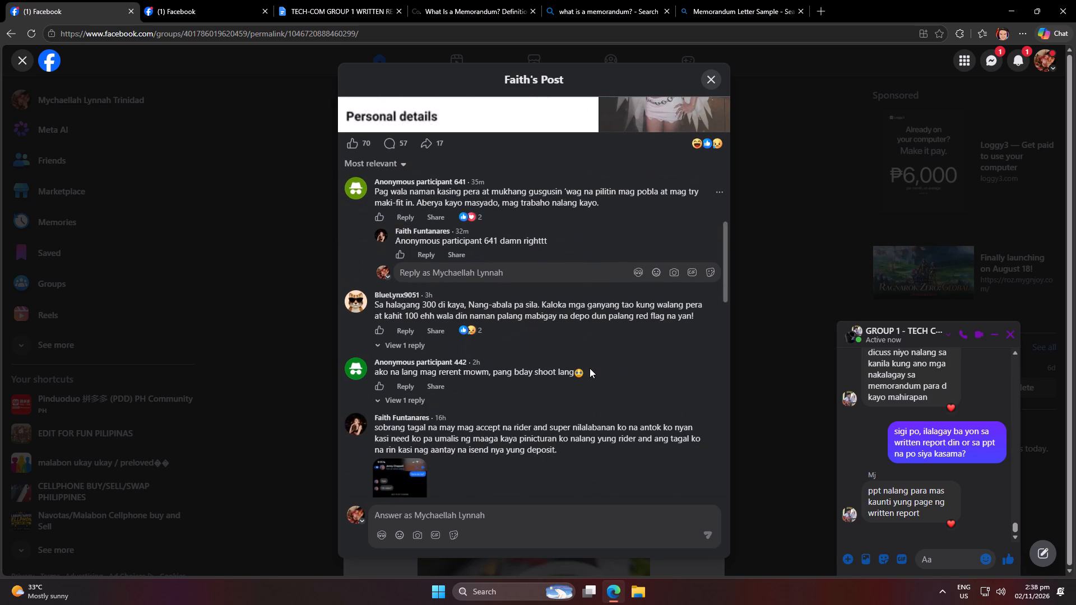
{"action": "scroll", "coordinate": [597, 368], "scroll_direction": "up", "scroll_amount": 3}
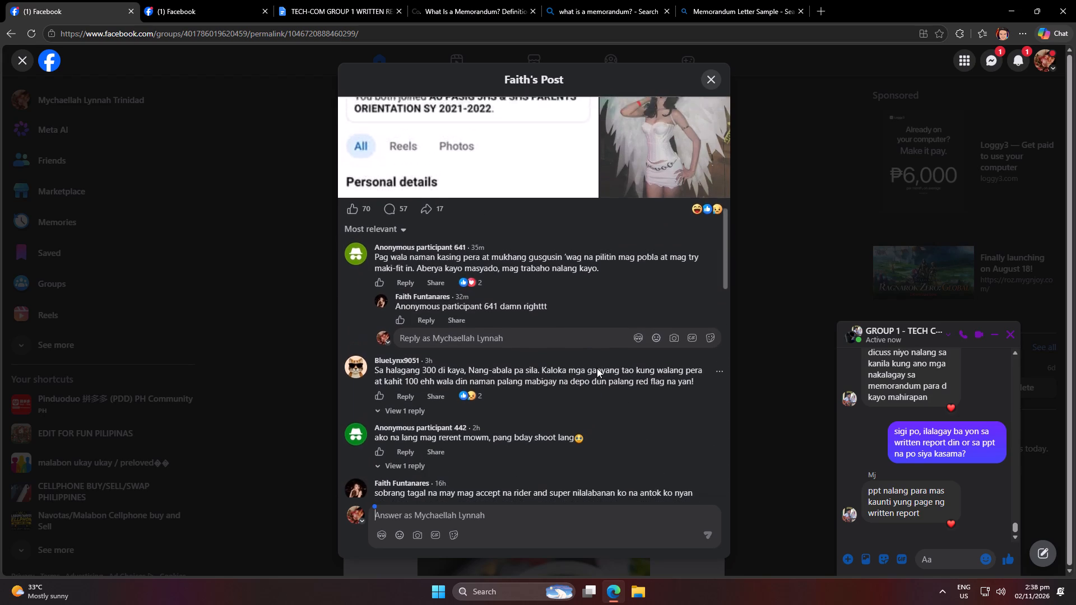
{"action": "scroll", "coordinate": [597, 368], "scroll_direction": "up", "scroll_amount": 12}
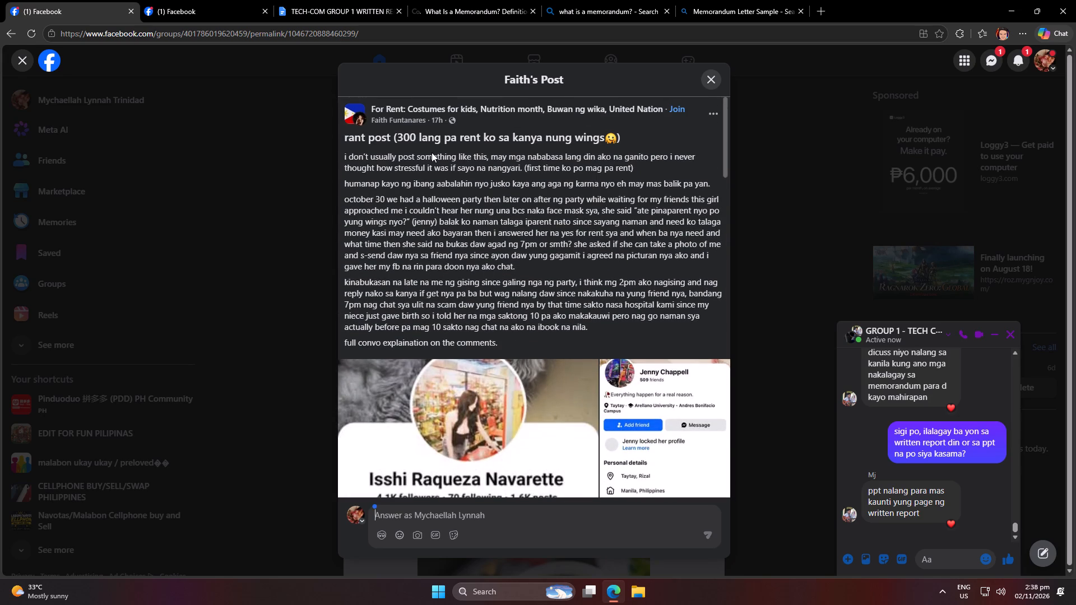
Open the post author's group profile and look over her recent photos, posts and activity.
{"action": "left_click", "coordinate": [406, 123]}
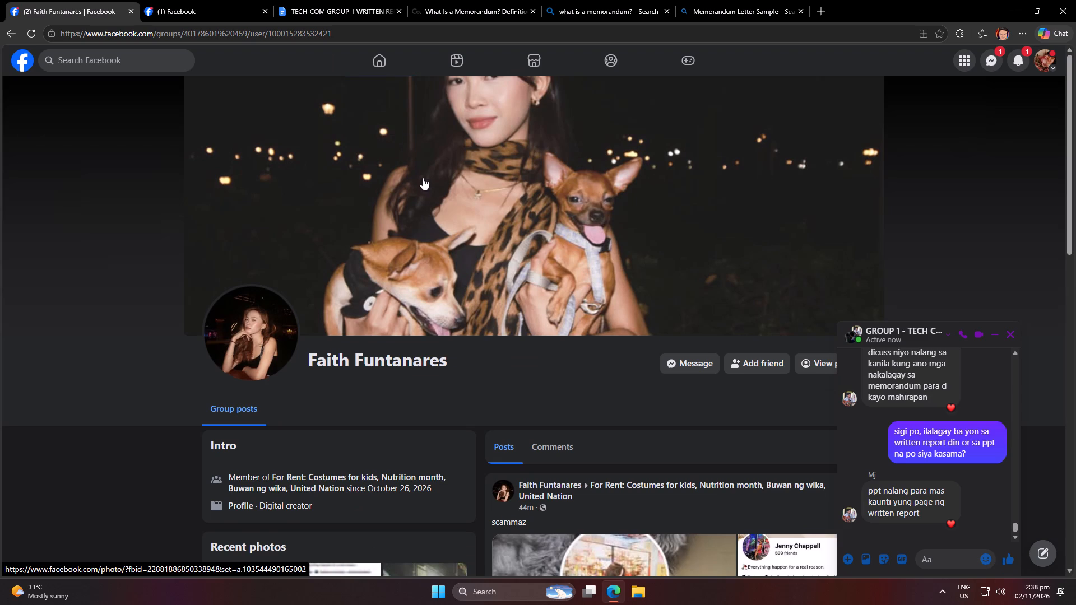
{"action": "scroll", "coordinate": [427, 185], "scroll_direction": "down", "scroll_amount": 5}
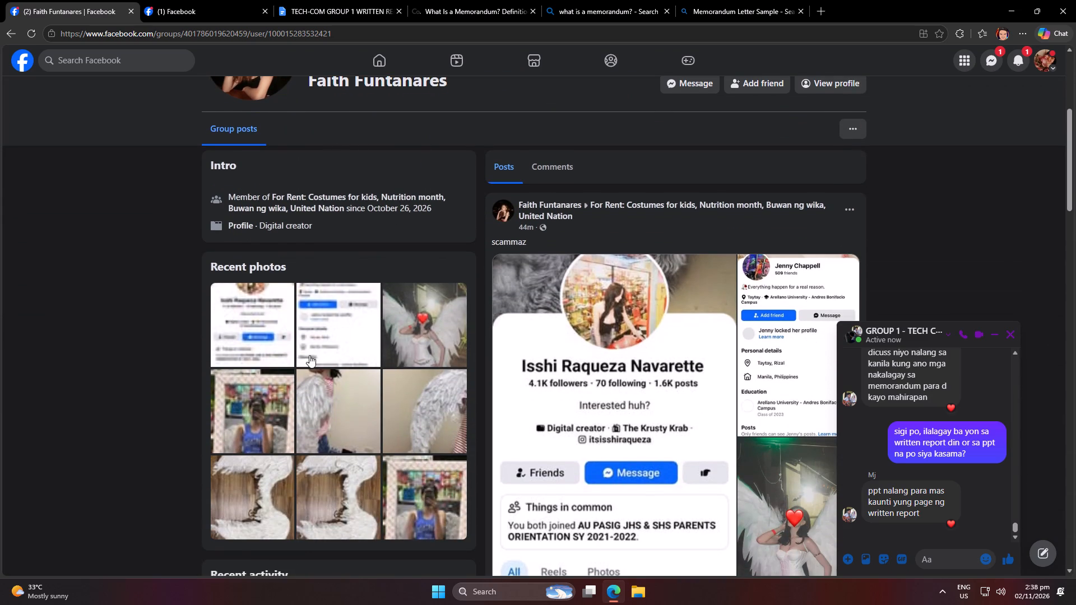
{"action": "scroll", "coordinate": [363, 413], "scroll_direction": "down", "scroll_amount": 15}
{"action": "scroll", "coordinate": [367, 407], "scroll_direction": "down", "scroll_amount": 6}
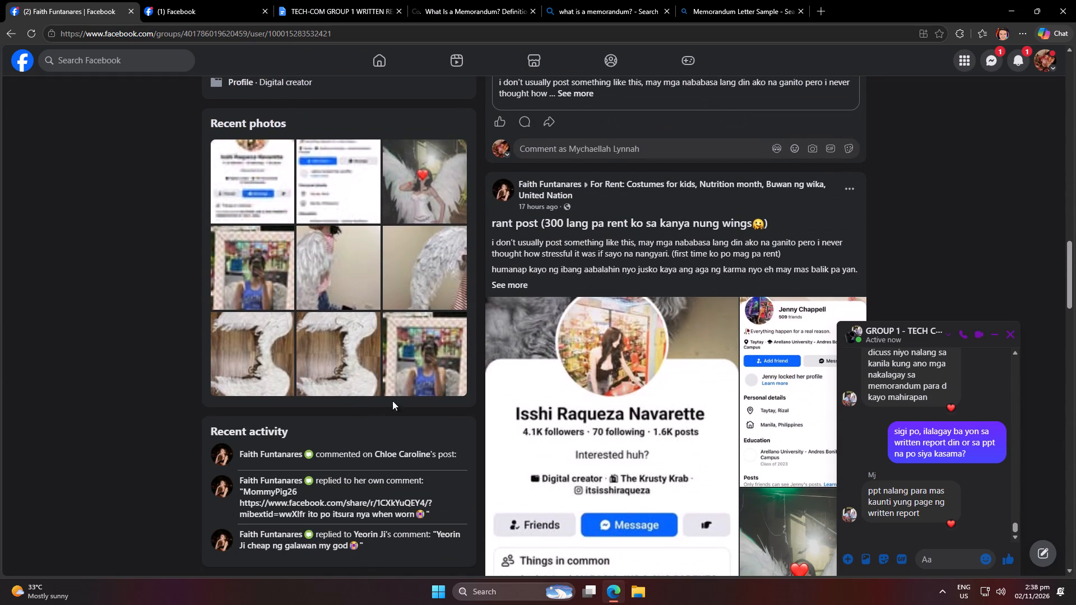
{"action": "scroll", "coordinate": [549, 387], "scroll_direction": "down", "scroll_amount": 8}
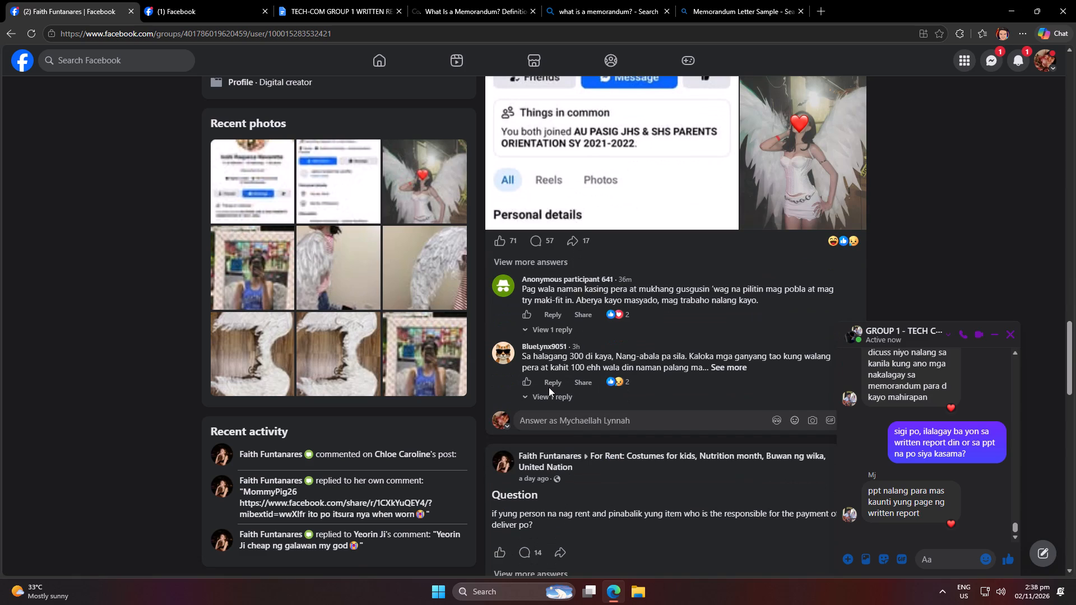
Browse the group member's costume rental posts, expand the "Angel wings for sale 500" listing and look through its photos.
{"action": "scroll", "coordinate": [549, 387], "scroll_direction": "down", "scroll_amount": 4}
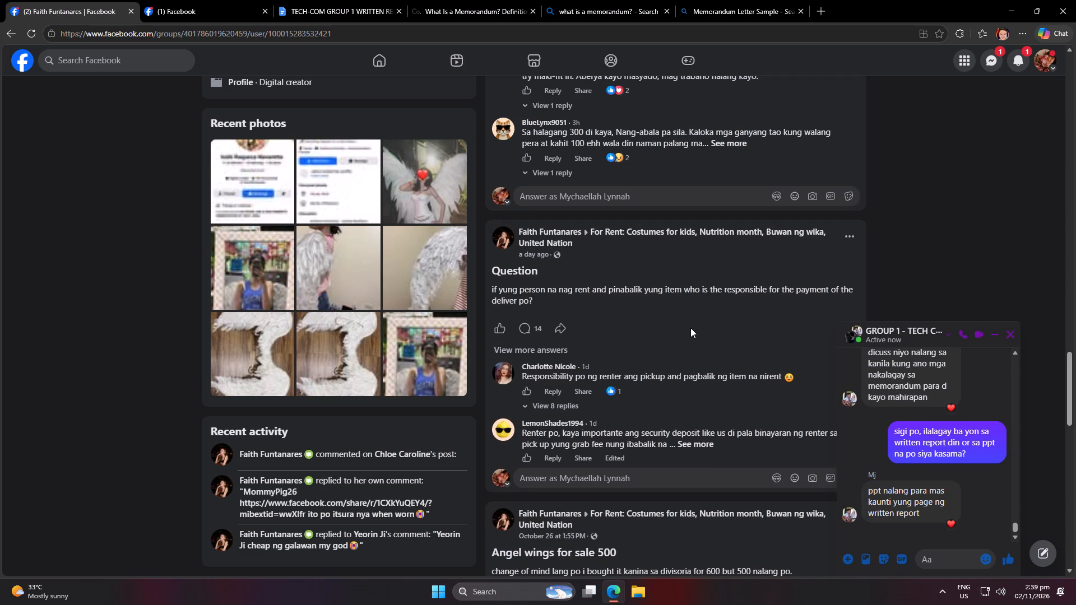
{"action": "scroll", "coordinate": [690, 328], "scroll_direction": "down", "scroll_amount": 2}
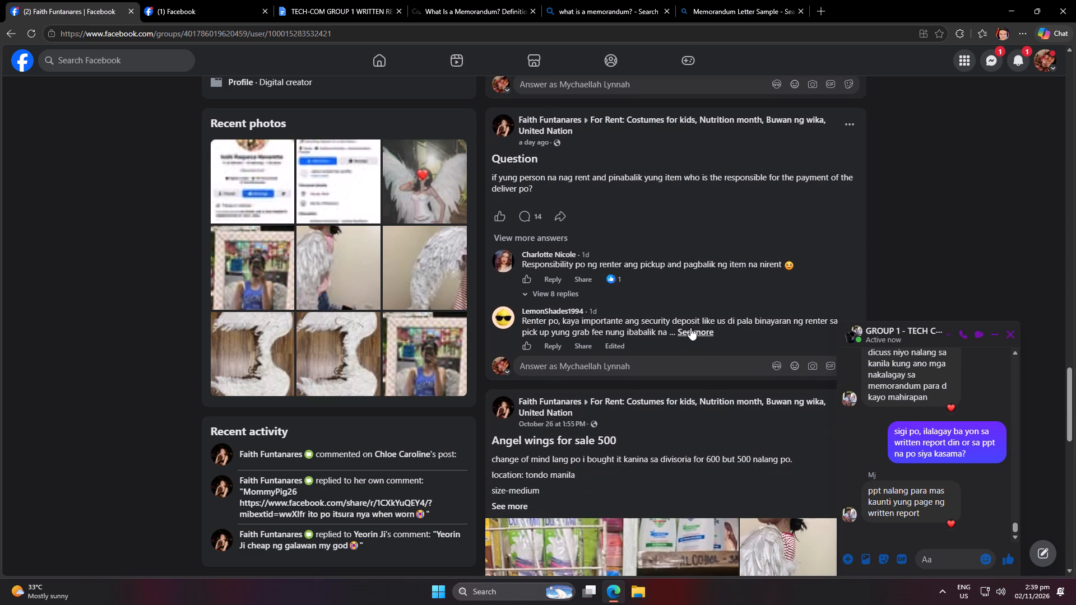
{"action": "scroll", "coordinate": [690, 328], "scroll_direction": "down", "scroll_amount": 2}
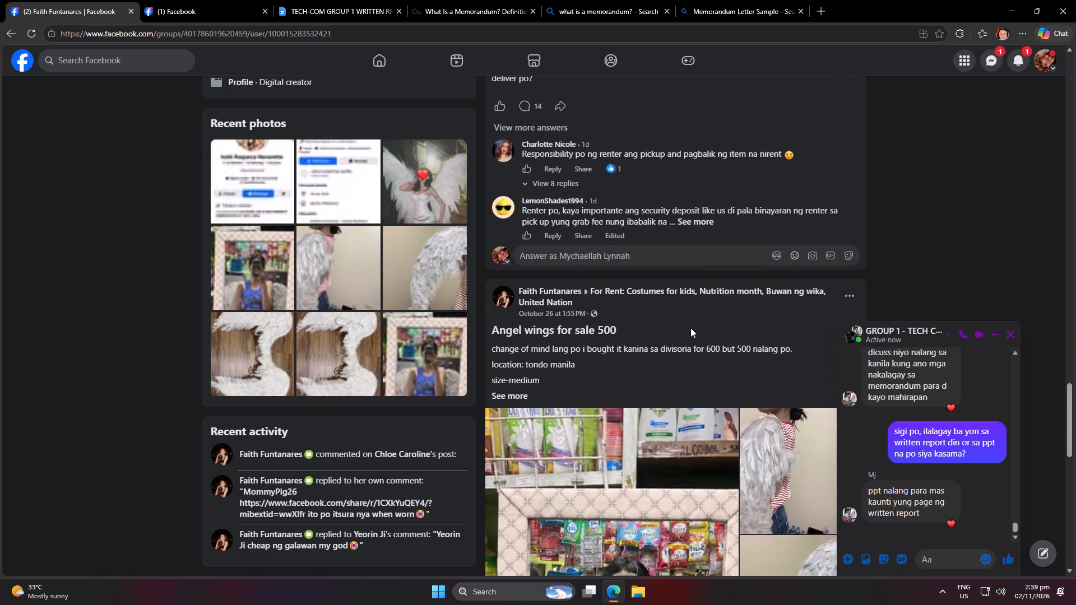
{"action": "scroll", "coordinate": [690, 328], "scroll_direction": "down", "scroll_amount": 2}
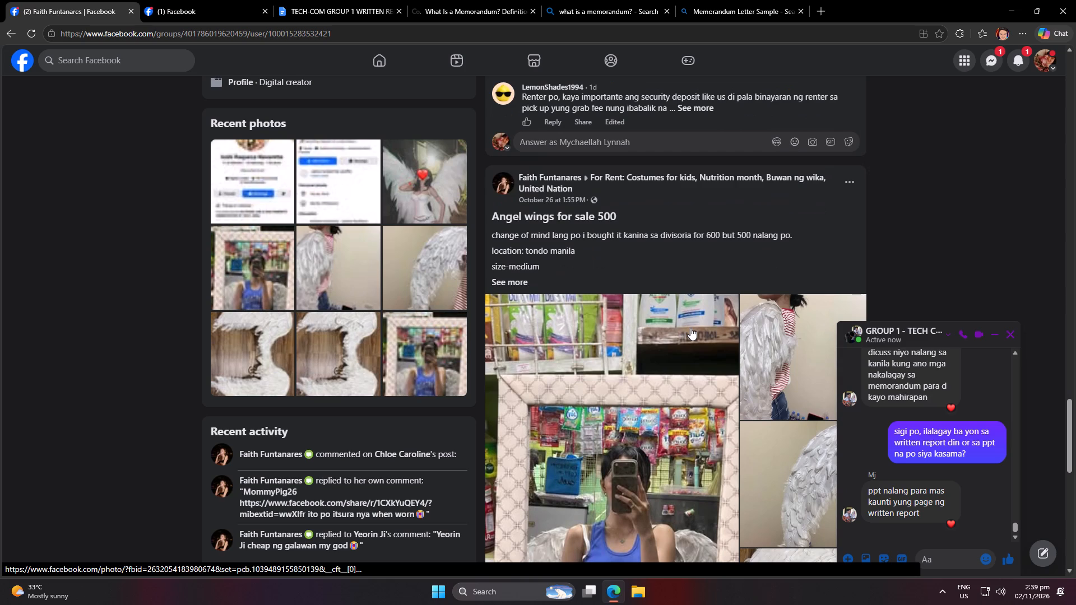
{"action": "left_click", "coordinate": [517, 284]}
{"action": "left_click", "coordinate": [653, 357]}
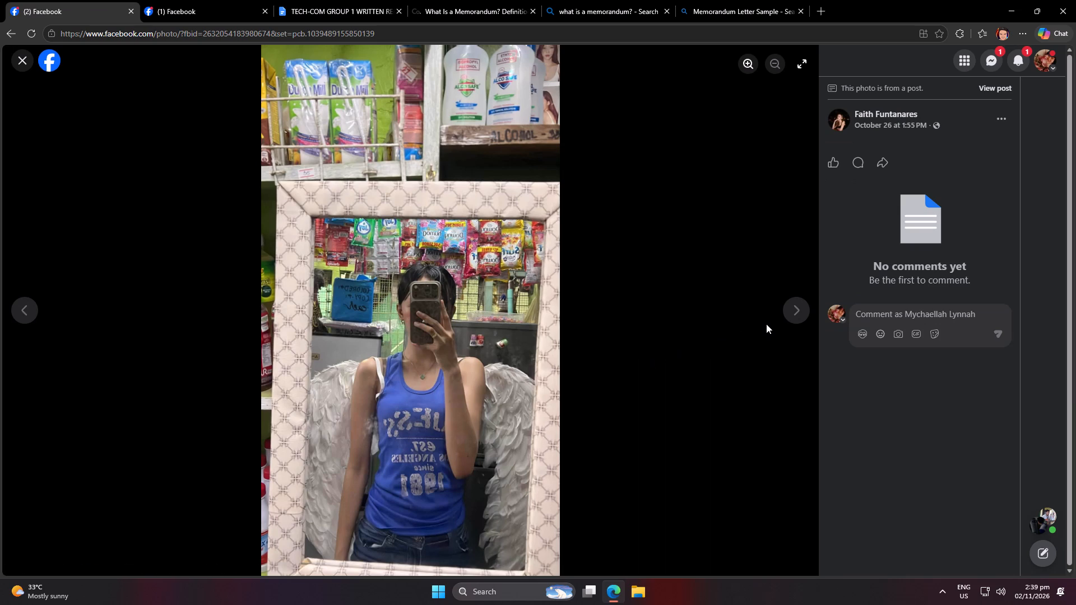
{"action": "left_click", "coordinate": [797, 309]}
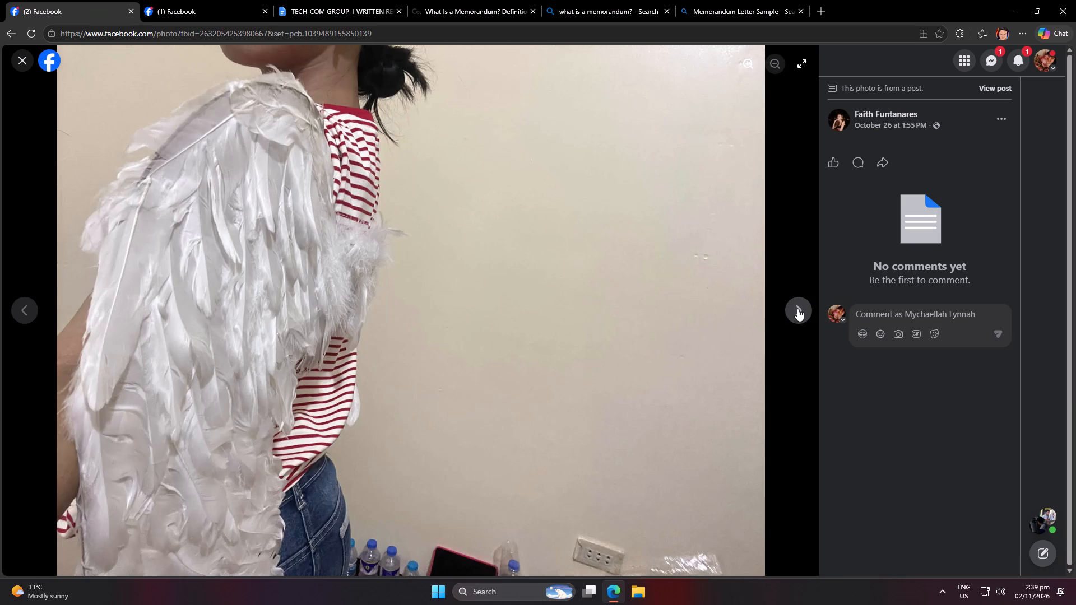
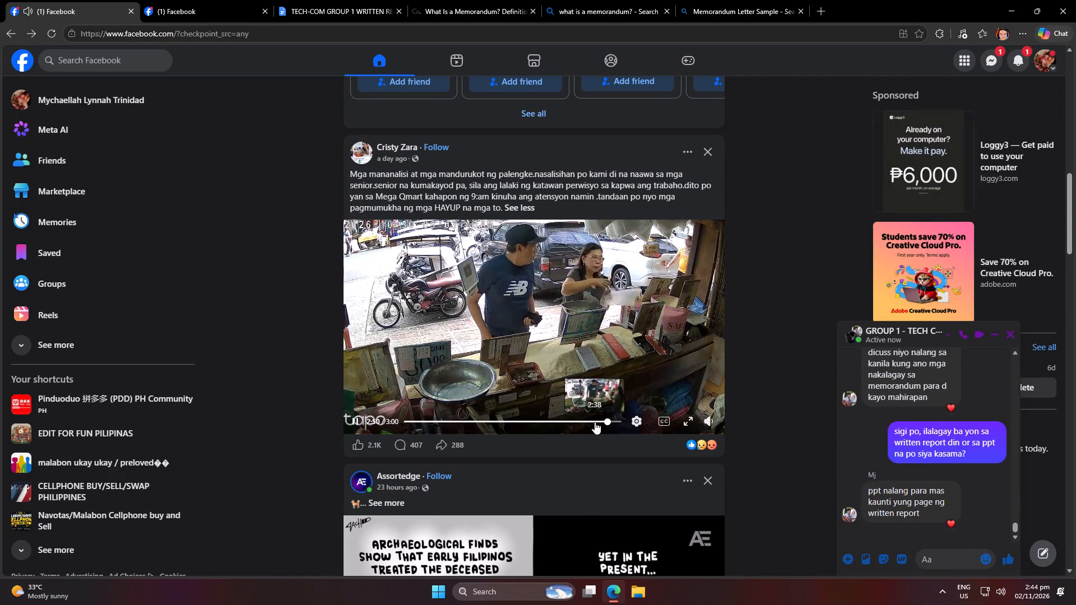
Replay the final part of the market theft video in the Facebook feed and read the post's comments, including replies to the first one.
{"action": "left_click", "coordinate": [595, 422]}
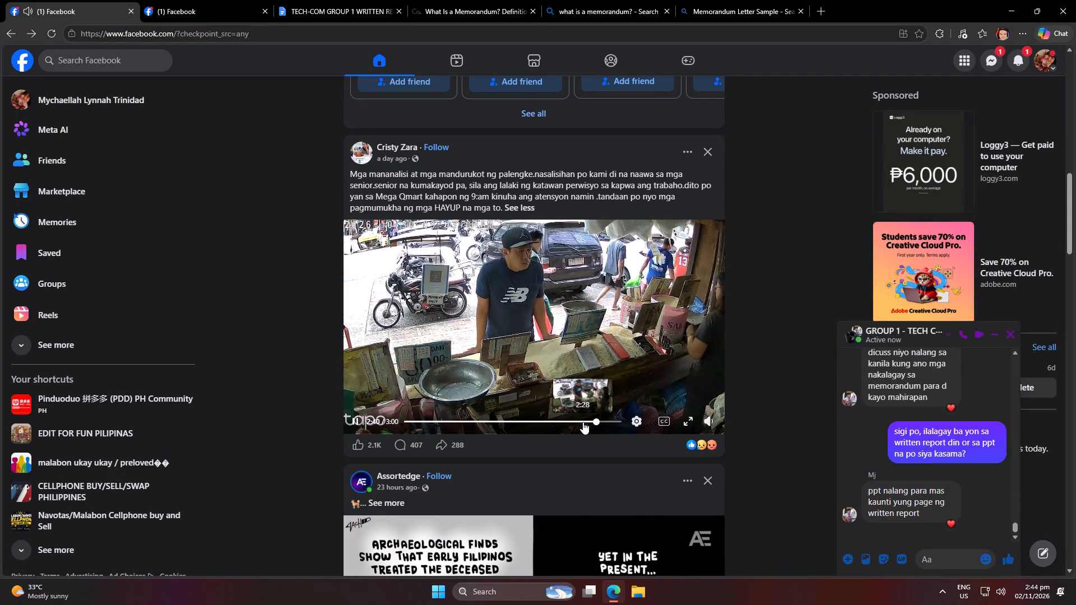
{"action": "left_click", "coordinate": [571, 422]}
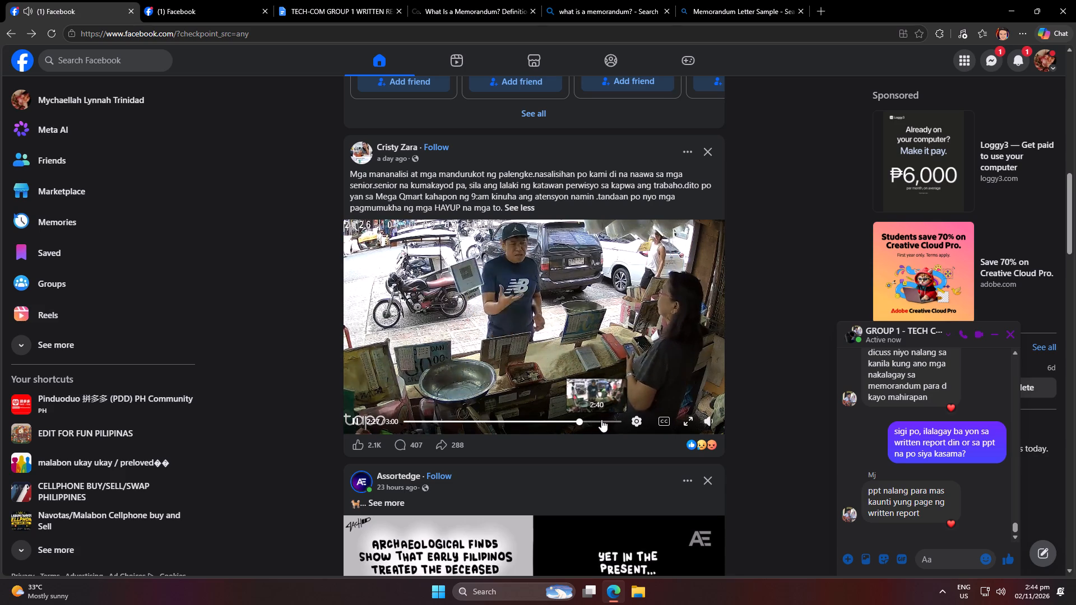
{"action": "left_click", "coordinate": [602, 420]}
{"action": "left_click", "coordinate": [614, 420]}
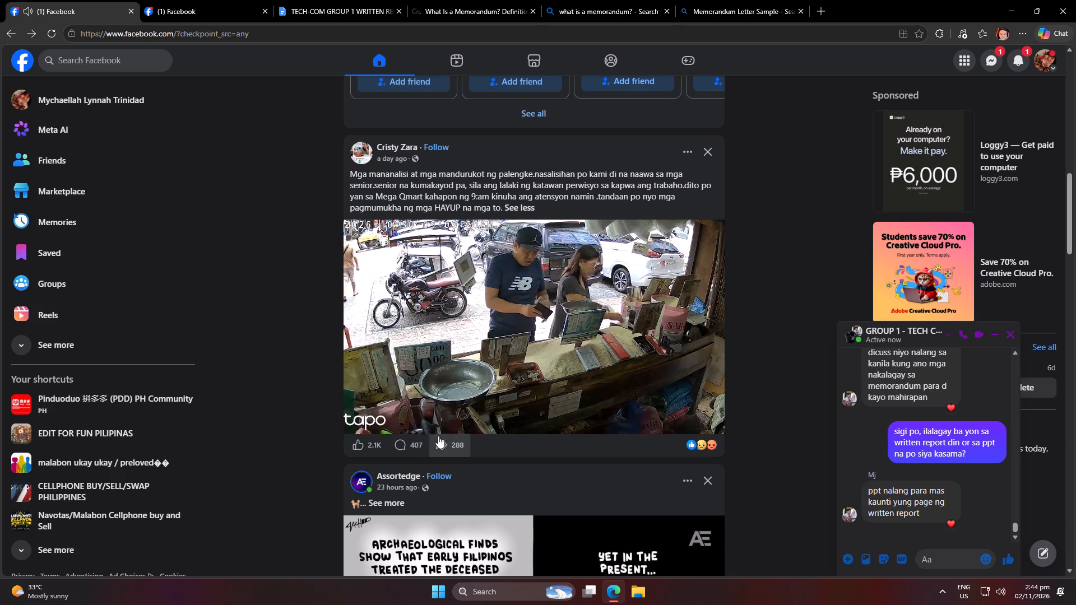
{"action": "left_click", "coordinate": [391, 440]}
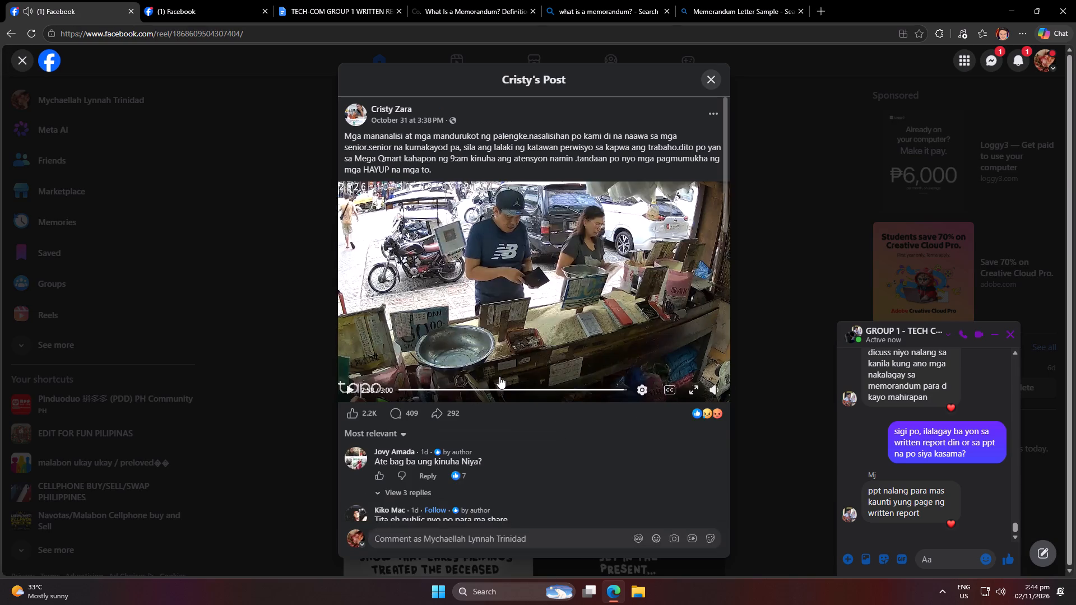
{"action": "scroll", "coordinate": [497, 377], "scroll_direction": "down", "scroll_amount": 2}
{"action": "left_click", "coordinate": [424, 376]}
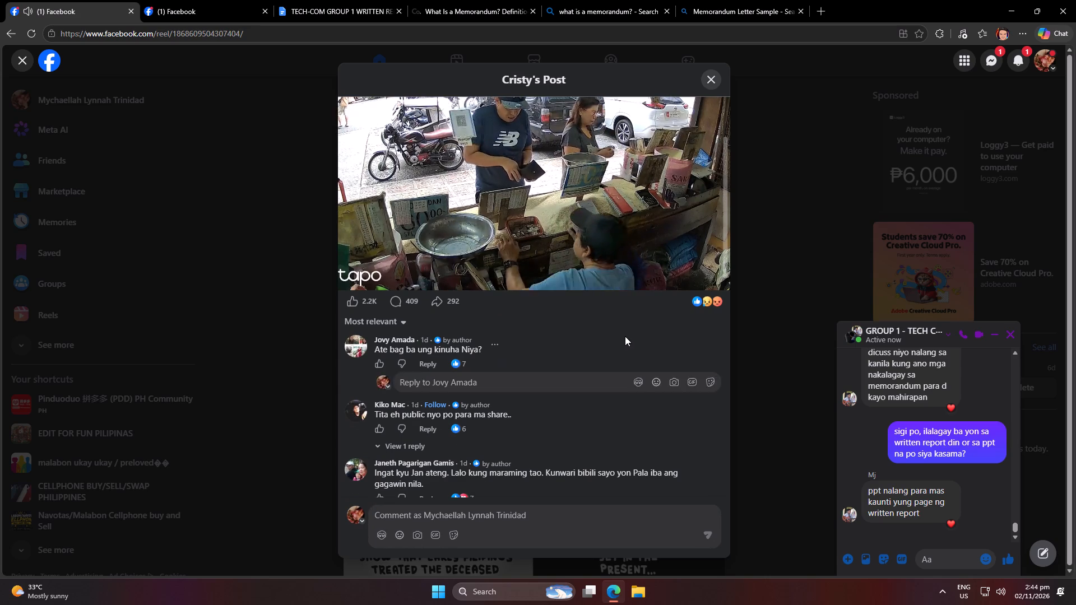
{"action": "scroll", "coordinate": [628, 336], "scroll_direction": "down", "scroll_amount": 4}
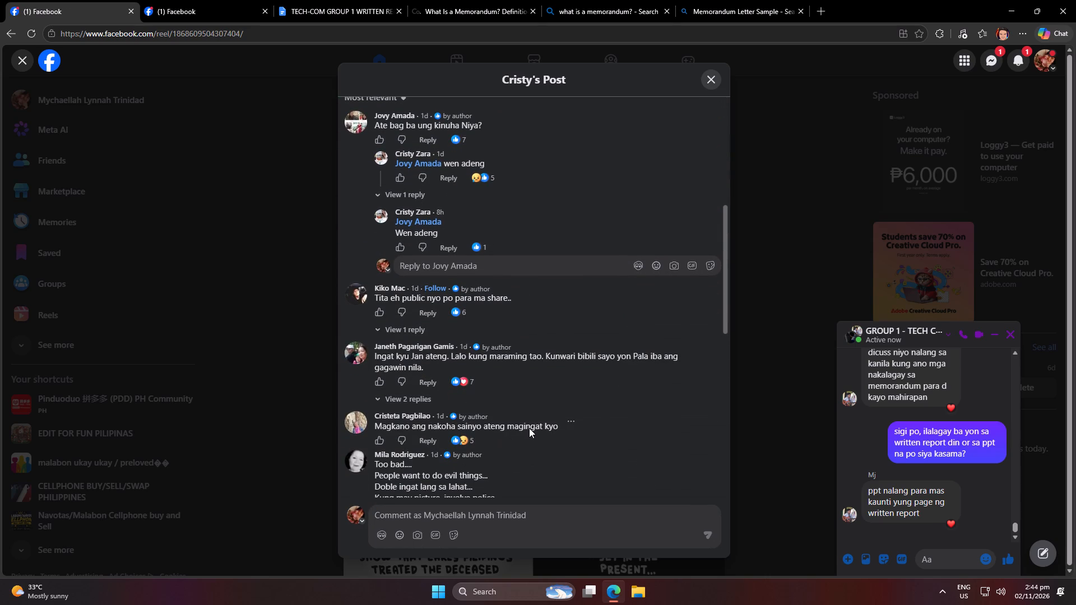
{"action": "scroll", "coordinate": [529, 428], "scroll_direction": "down", "scroll_amount": 5}
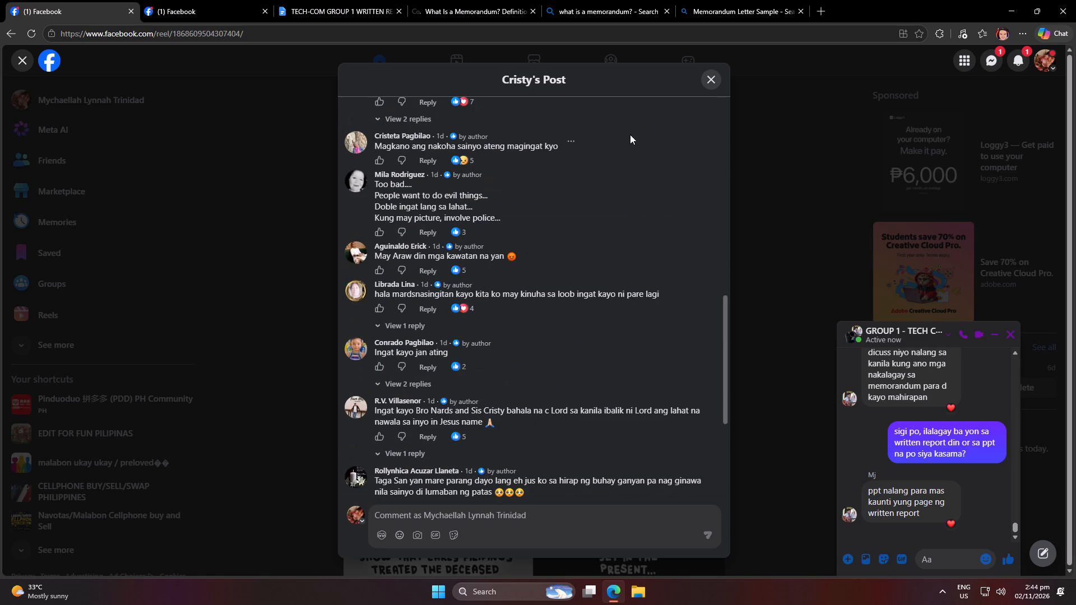
{"action": "left_click", "coordinate": [710, 75]}
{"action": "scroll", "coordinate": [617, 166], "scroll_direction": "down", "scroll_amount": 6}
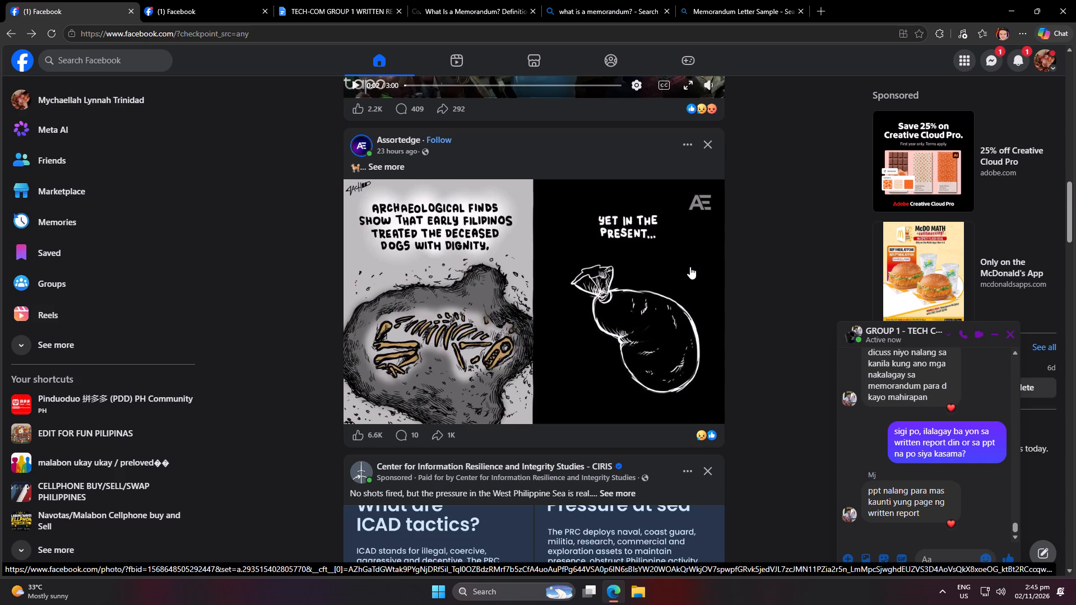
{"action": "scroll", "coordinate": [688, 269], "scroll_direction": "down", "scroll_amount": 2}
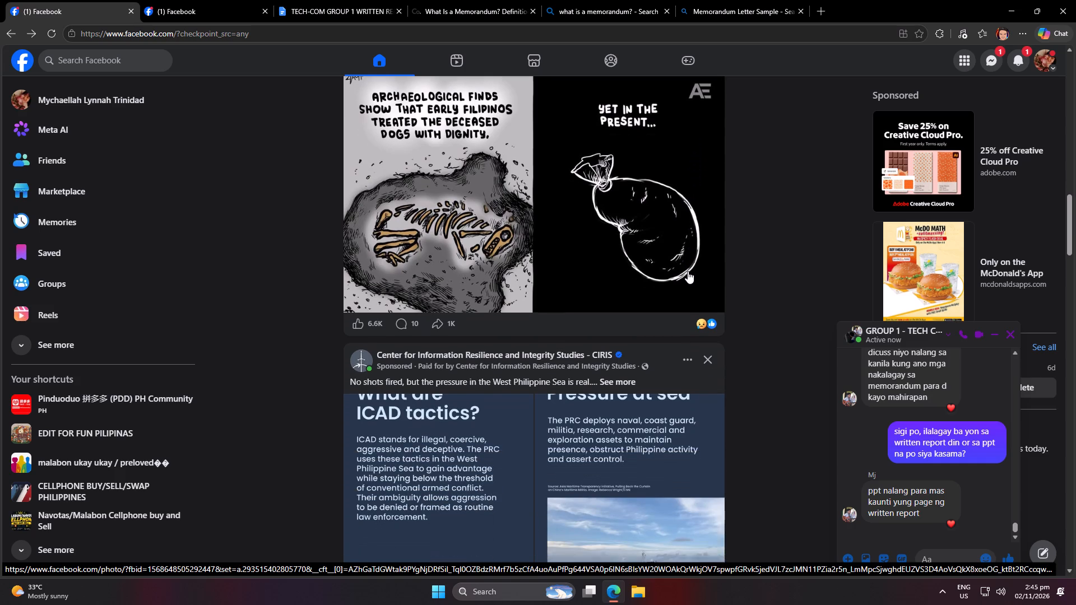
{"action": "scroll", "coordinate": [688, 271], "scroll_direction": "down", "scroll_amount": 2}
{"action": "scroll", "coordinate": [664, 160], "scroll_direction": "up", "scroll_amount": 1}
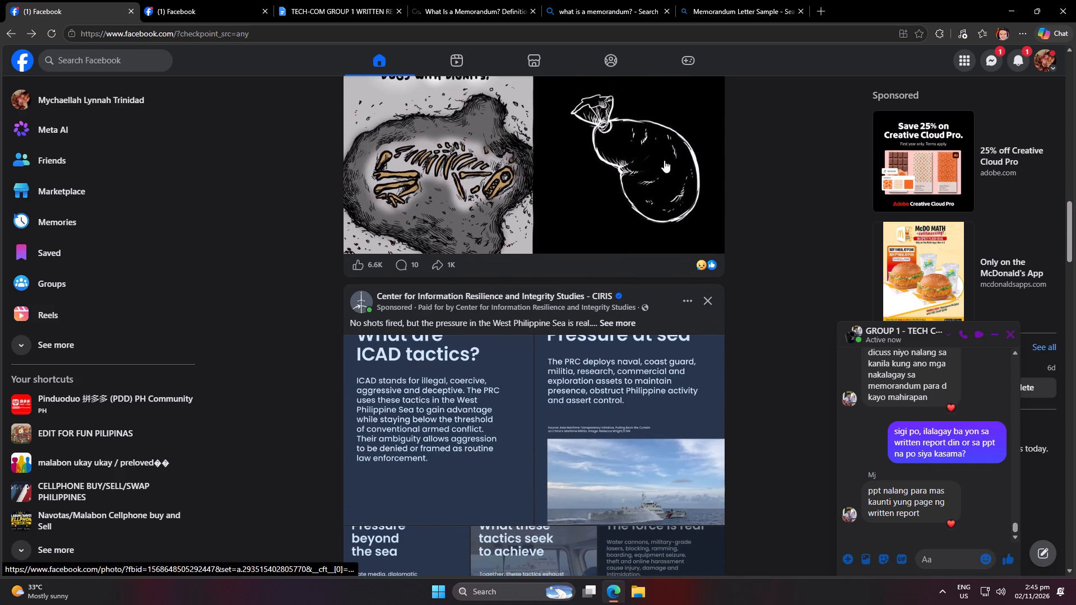
Switch to the TECH-COM Group 1 written report and review the report-writing section, from the opening disclaimer through Documentation and Citation.
{"action": "left_click", "coordinate": [342, 0]}
{"action": "scroll", "coordinate": [662, 392], "scroll_direction": "up", "scroll_amount": 3}
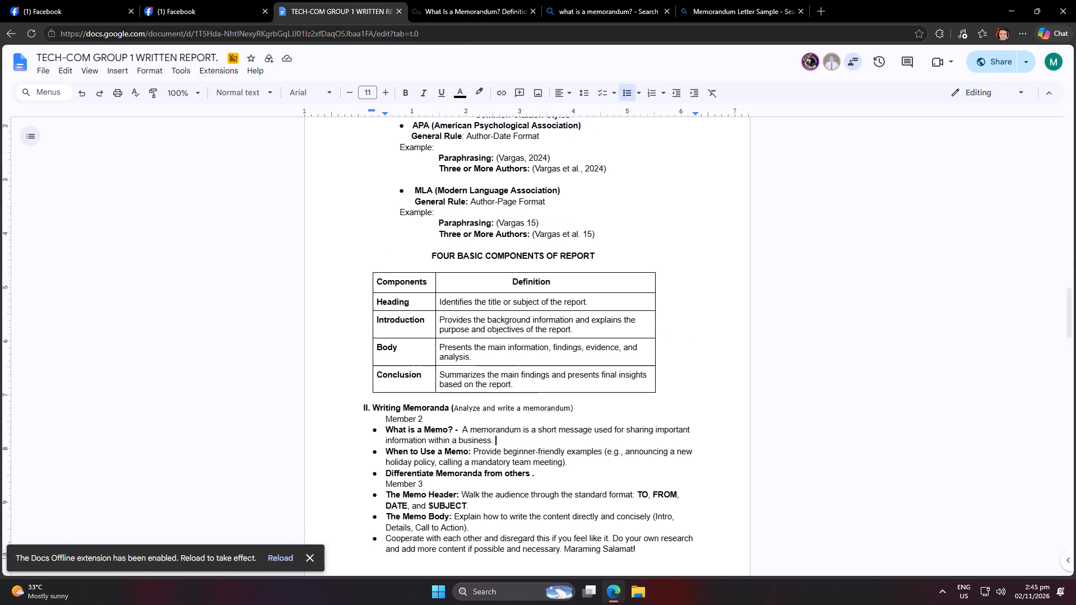
{"action": "scroll", "coordinate": [662, 392], "scroll_direction": "up", "scroll_amount": 8}
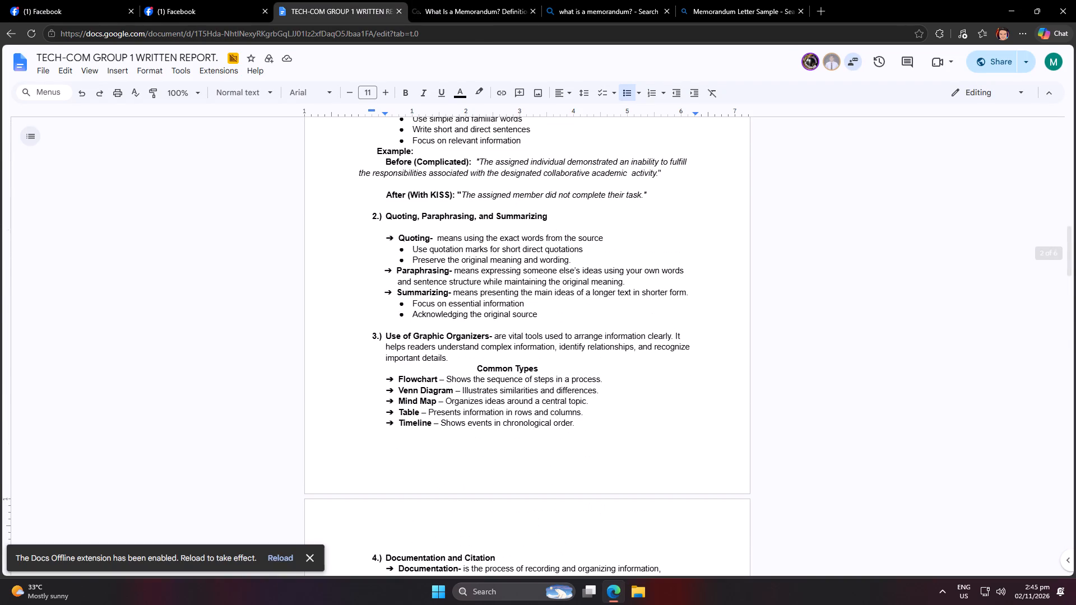
{"action": "scroll", "coordinate": [638, 435], "scroll_direction": "up", "scroll_amount": 3}
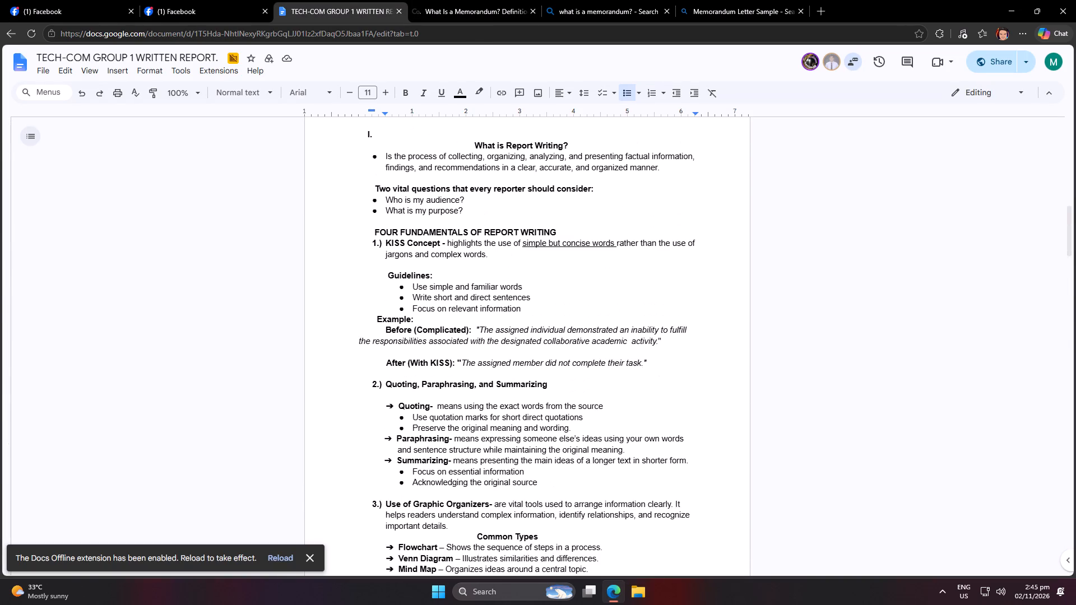
{"action": "scroll", "coordinate": [637, 437], "scroll_direction": "up", "scroll_amount": 1}
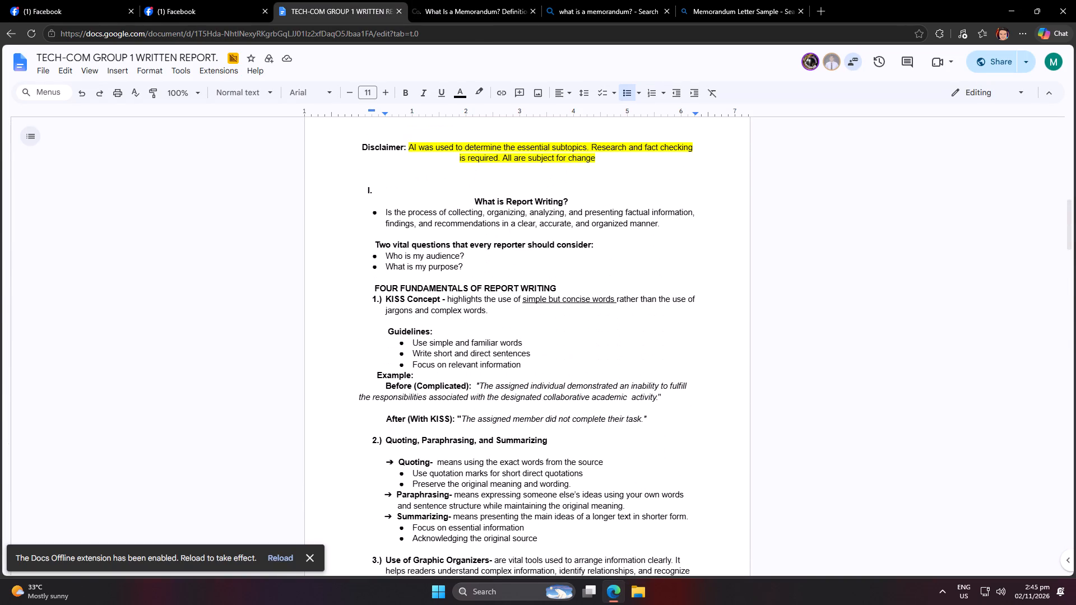
{"action": "scroll", "coordinate": [634, 444], "scroll_direction": "down", "scroll_amount": 3}
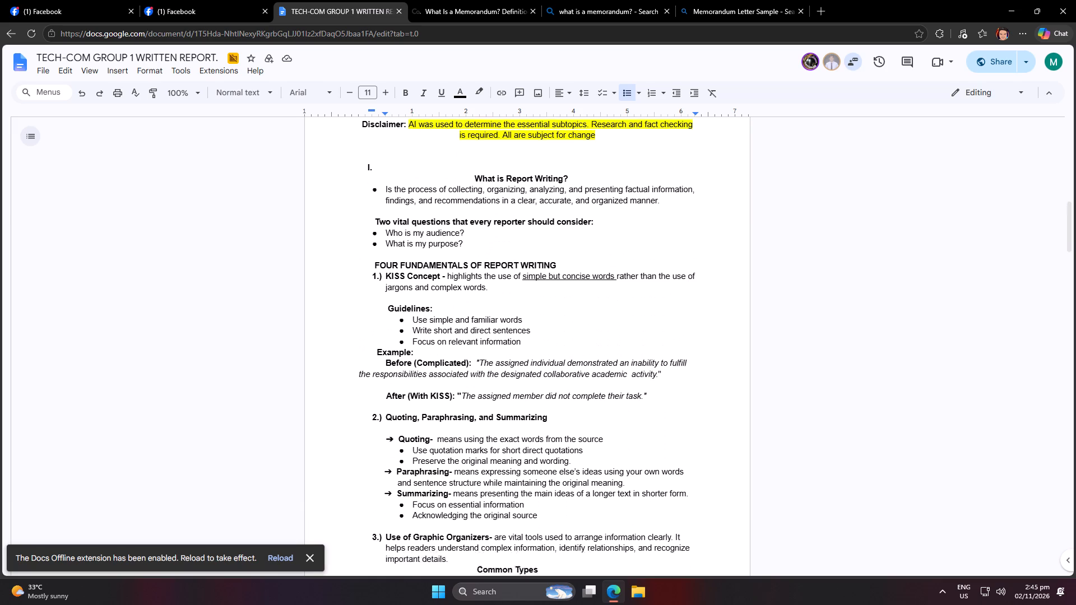
{"action": "scroll", "coordinate": [634, 444], "scroll_direction": "down", "scroll_amount": 8}
{"action": "scroll", "coordinate": [637, 396], "scroll_direction": "up", "scroll_amount": 3}
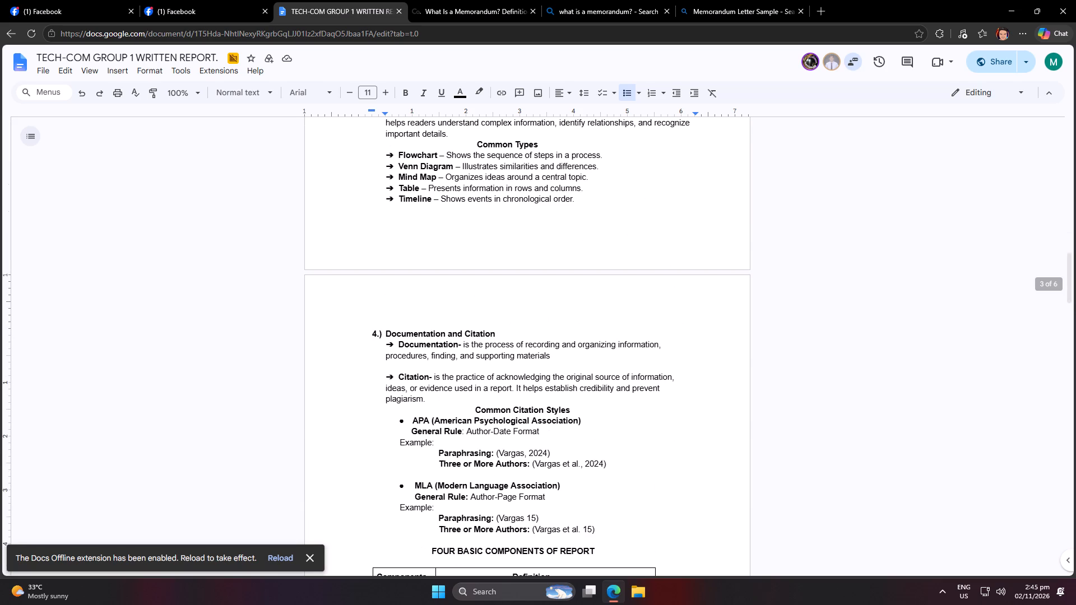
Review the report's Writing Memoranda section, including the What is a Memo? and When to Use a Memo bullets.
{"action": "scroll", "coordinate": [633, 382], "scroll_direction": "up", "scroll_amount": 1}
{"action": "scroll", "coordinate": [633, 382], "scroll_direction": "down", "scroll_amount": 8}
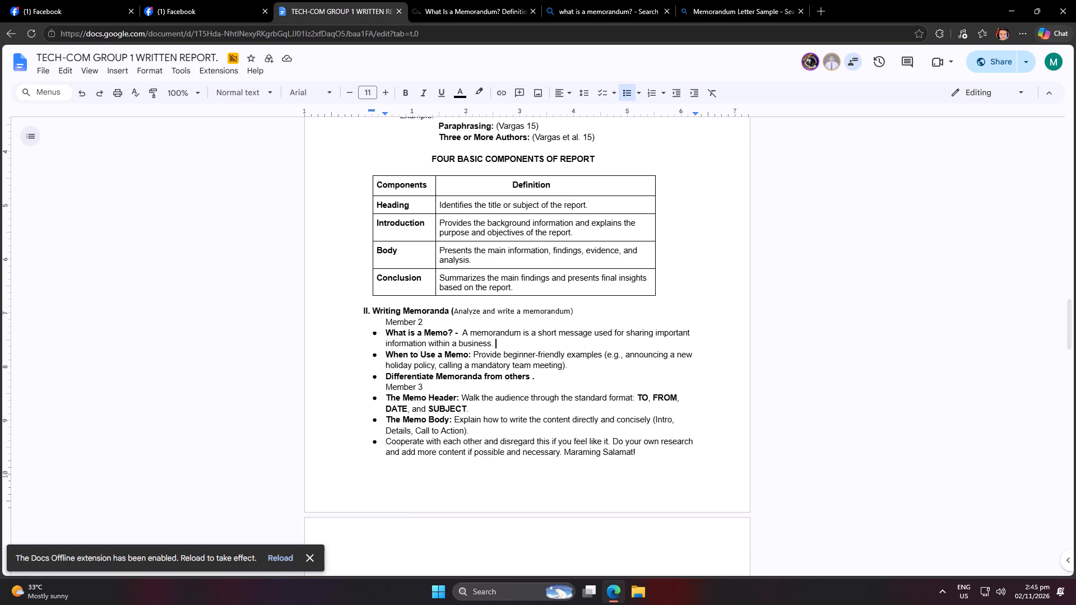
{"action": "left_click", "coordinate": [452, 0]}
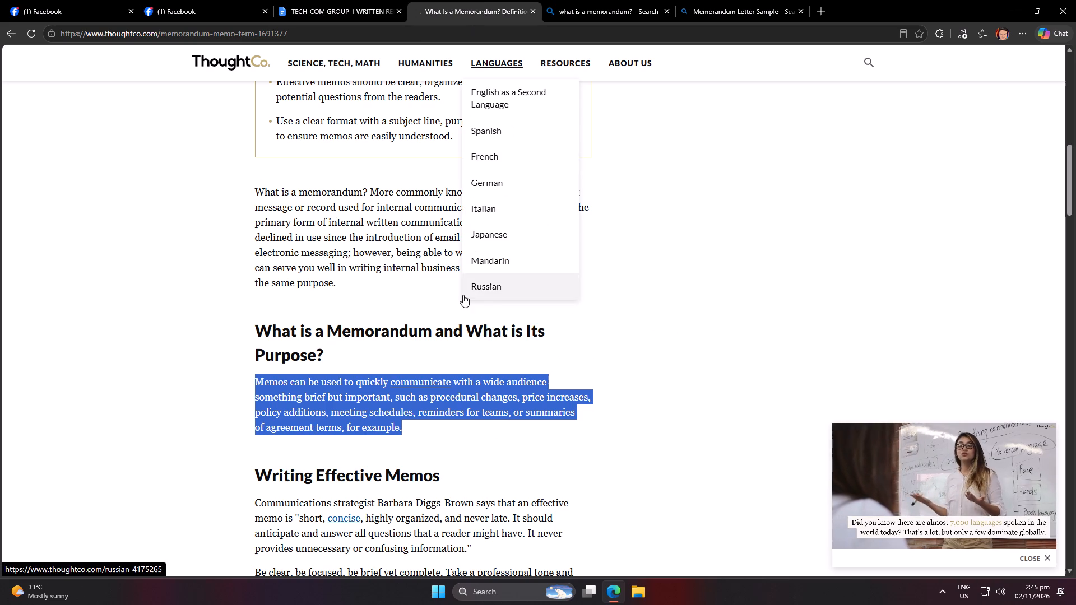
Search the web for "when to use a memo?" after glancing back at the report's Writing Memoranda section.
{"action": "left_click", "coordinate": [534, 329]}
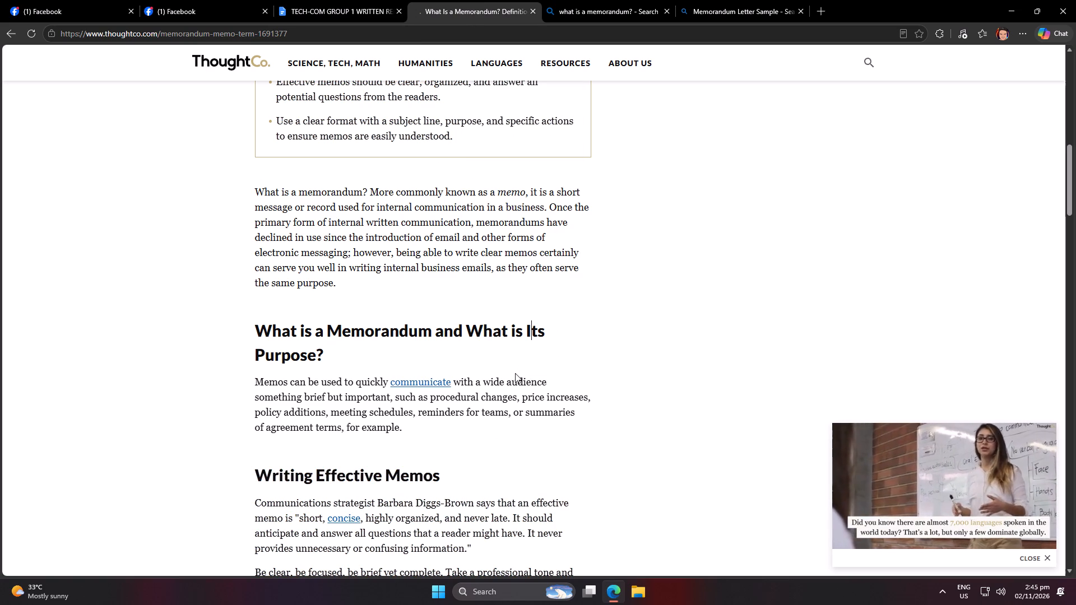
{"action": "left_click", "coordinate": [324, 0]}
{"action": "left_click", "coordinate": [230, 0]}
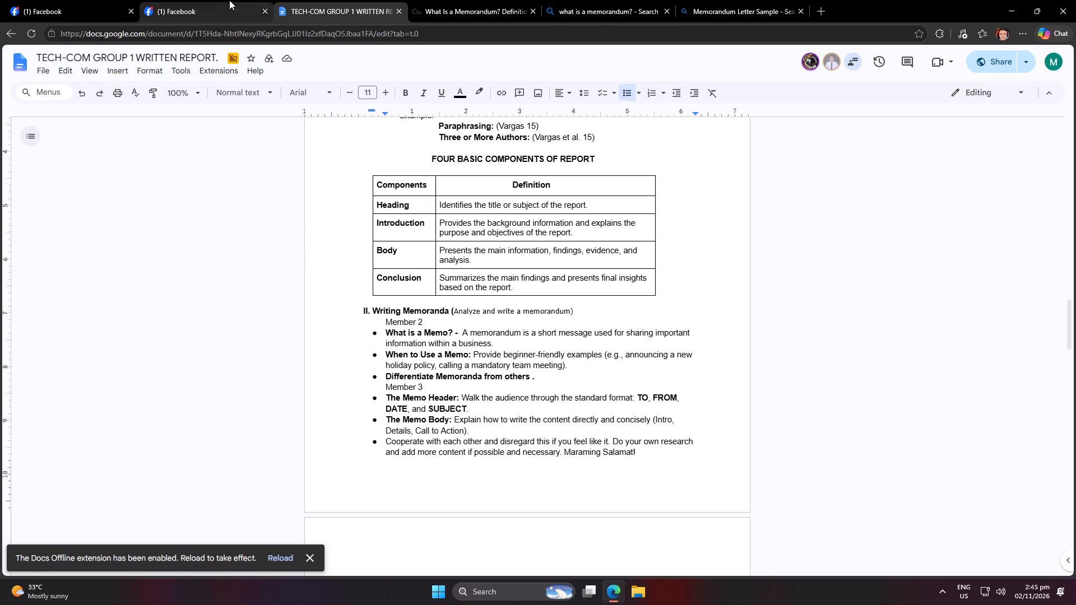
{"action": "left_click", "coordinate": [322, 0]}
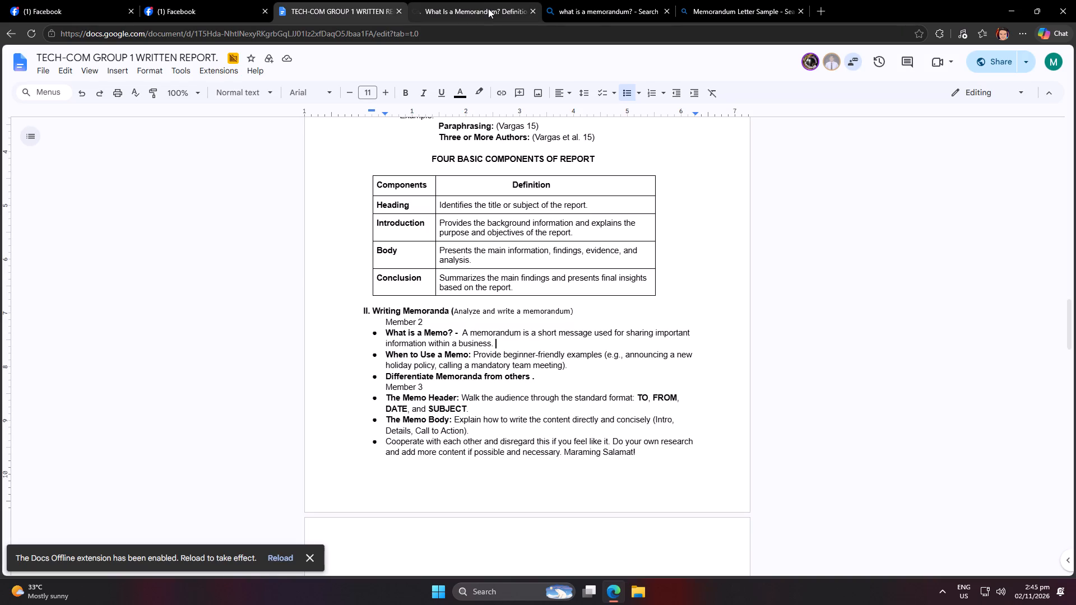
{"action": "left_click", "coordinate": [481, 0]}
{"action": "left_click", "coordinate": [572, 2]}
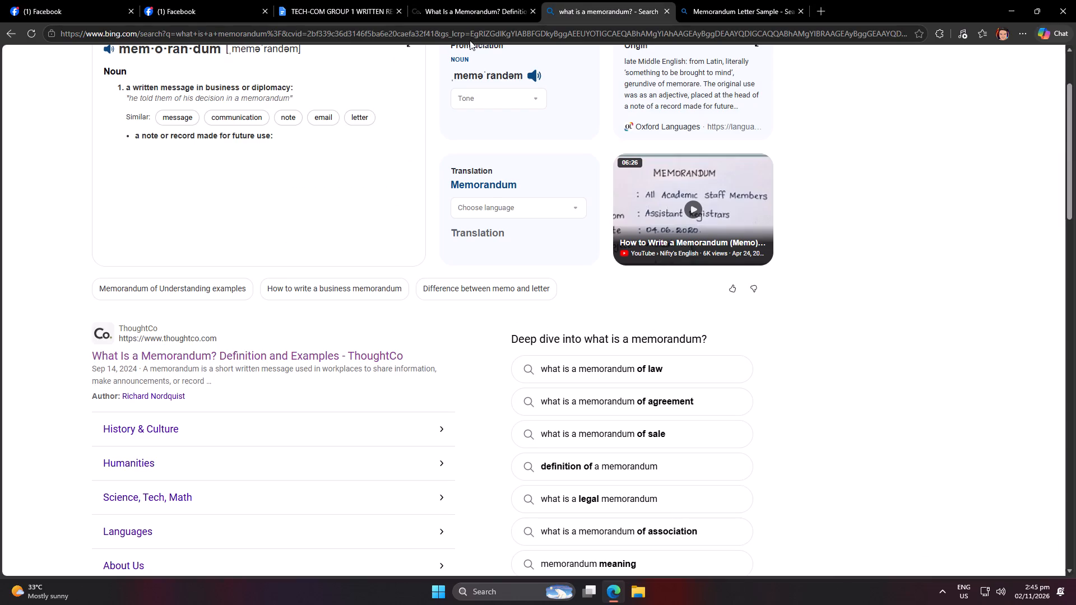
{"action": "left_click", "coordinate": [470, 32]}
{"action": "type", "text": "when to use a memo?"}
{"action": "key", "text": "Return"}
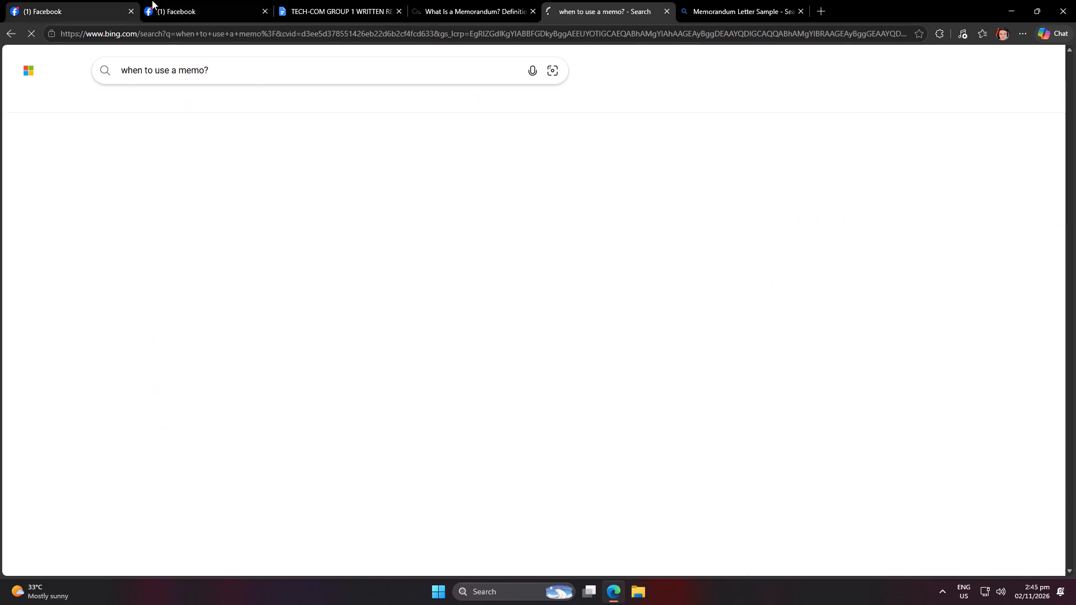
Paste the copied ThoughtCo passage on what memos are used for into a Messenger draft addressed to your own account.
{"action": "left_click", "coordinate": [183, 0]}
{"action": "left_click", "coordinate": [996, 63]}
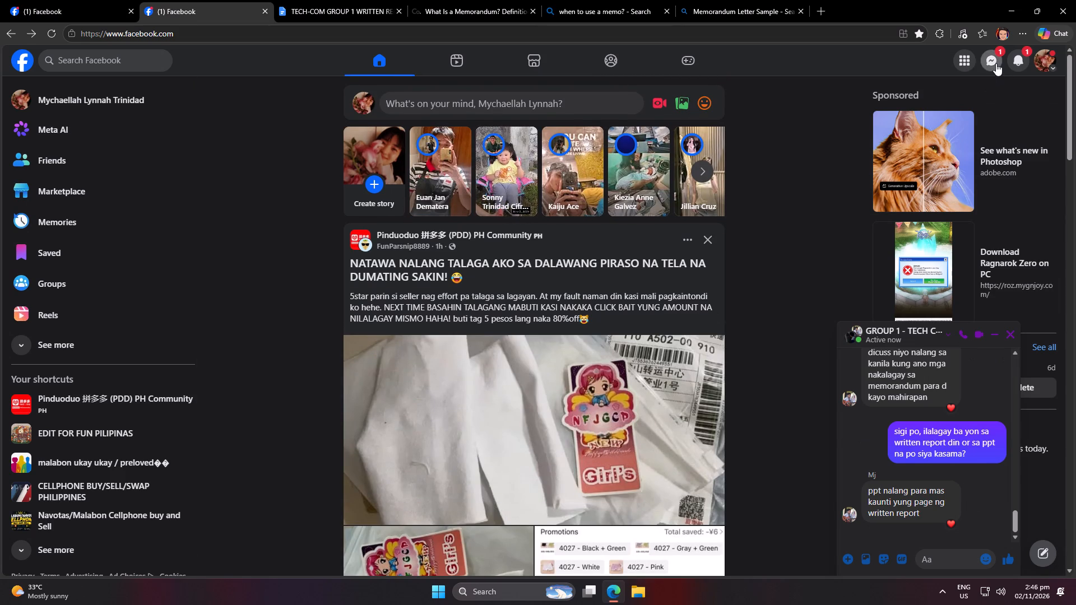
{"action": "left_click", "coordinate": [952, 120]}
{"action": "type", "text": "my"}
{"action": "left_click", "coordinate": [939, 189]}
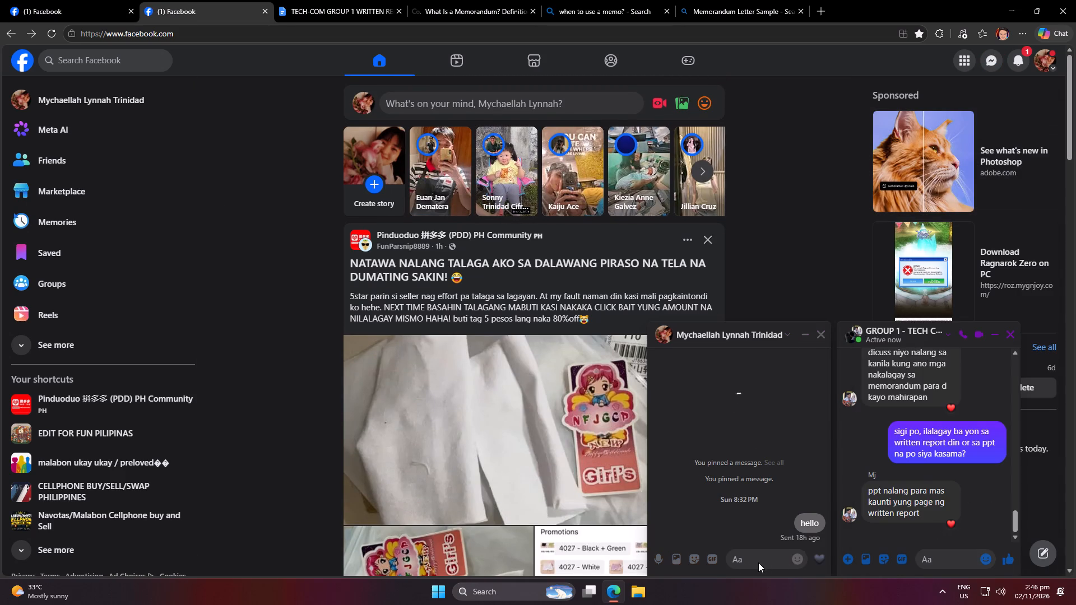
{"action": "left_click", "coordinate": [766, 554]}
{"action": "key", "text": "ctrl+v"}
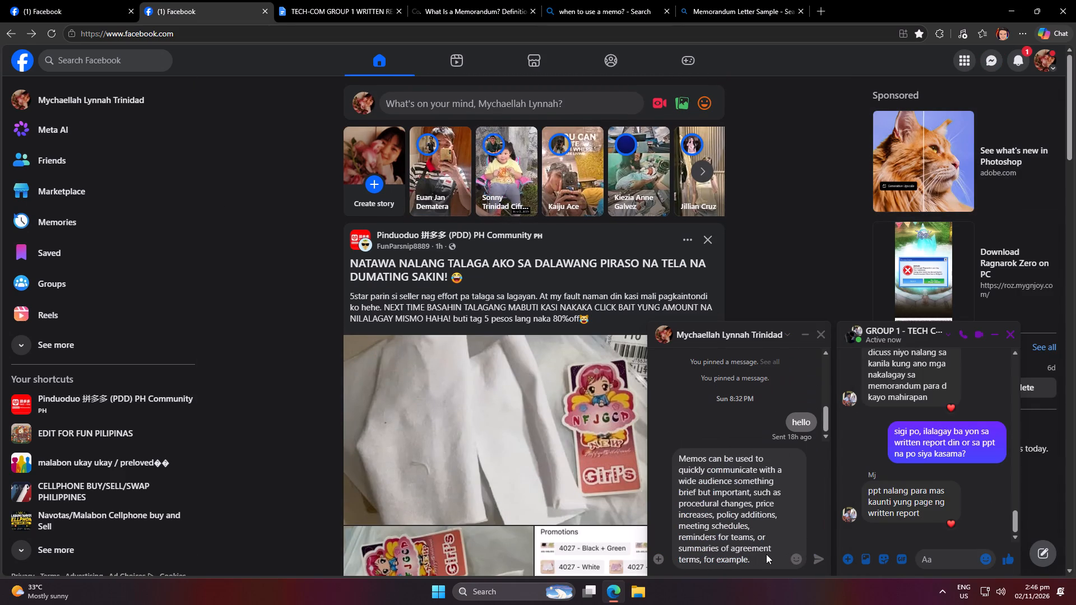
Copy the web address of the ThoughtCo memorandum article.
{"action": "left_click", "coordinate": [474, 0]}
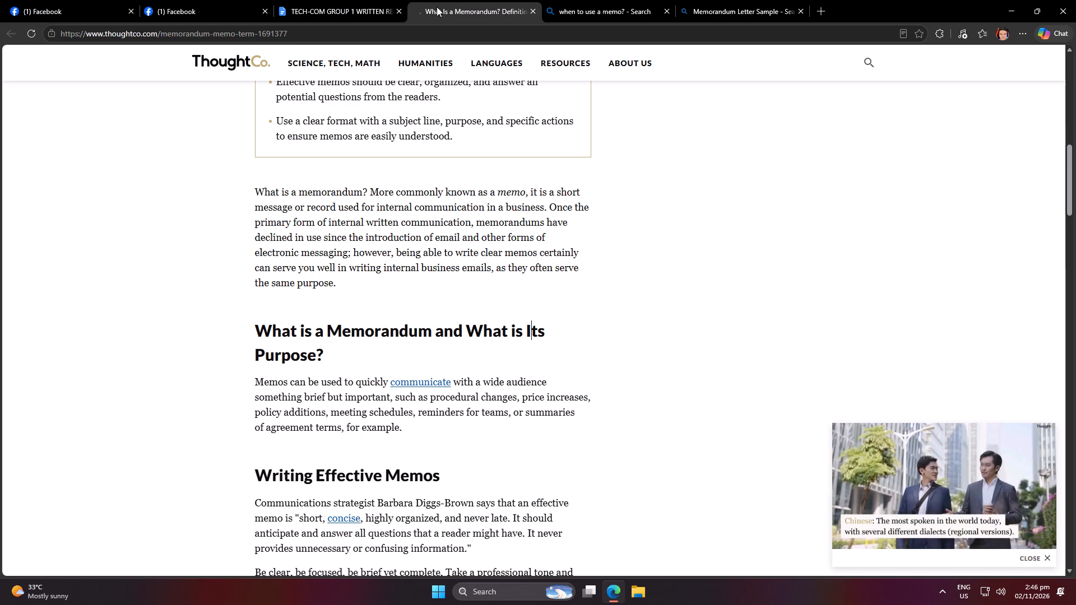
{"action": "left_click", "coordinate": [332, 32]}
{"action": "key", "text": "ctrl+c"}
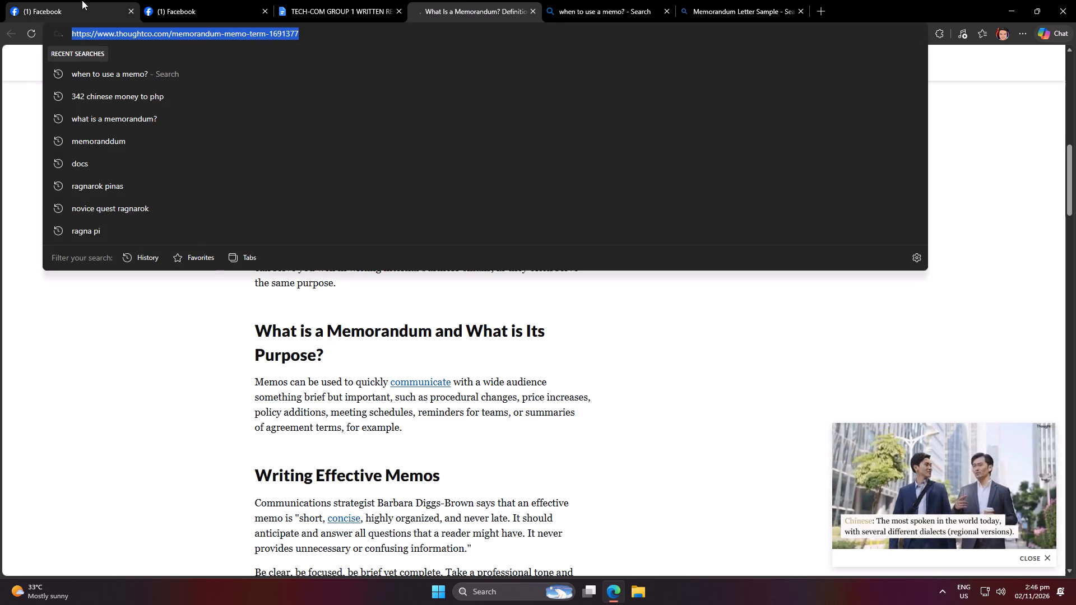
Send your own account a Messenger message reading "memorandum tech com part references:" followed by the ThoughtCo article link.
{"action": "left_click", "coordinate": [77, 0]}
{"action": "left_click", "coordinate": [1034, 520]}
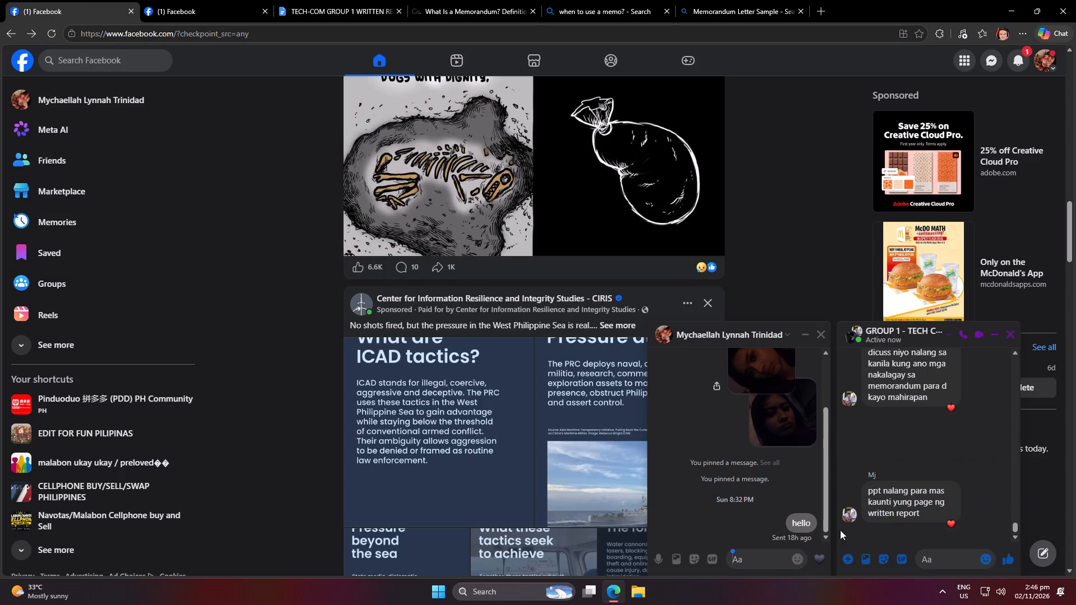
{"action": "left_click", "coordinate": [992, 337]}
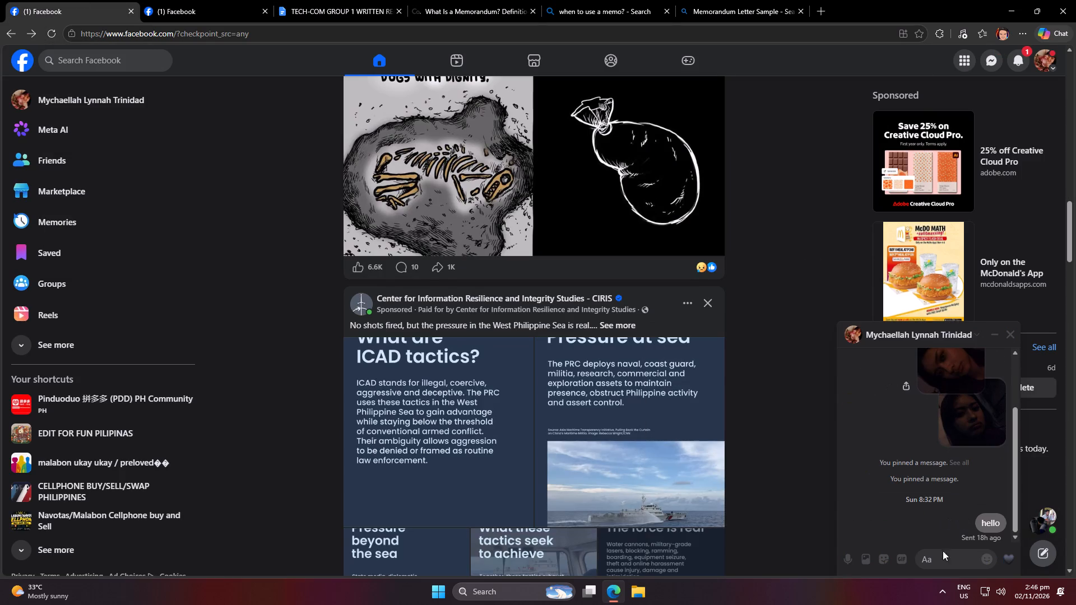
{"action": "left_click", "coordinate": [942, 557]}
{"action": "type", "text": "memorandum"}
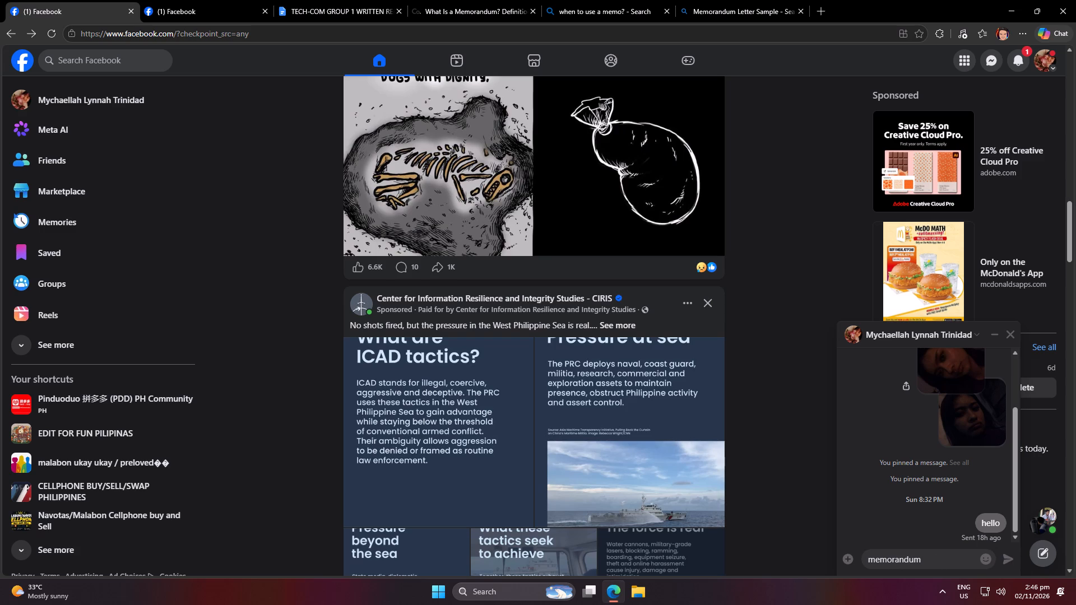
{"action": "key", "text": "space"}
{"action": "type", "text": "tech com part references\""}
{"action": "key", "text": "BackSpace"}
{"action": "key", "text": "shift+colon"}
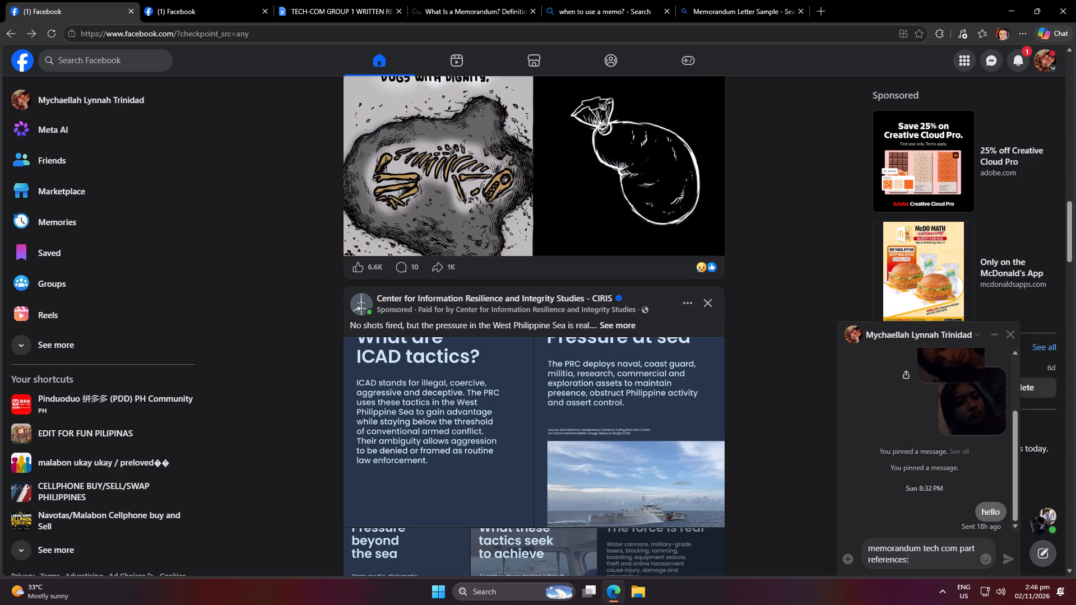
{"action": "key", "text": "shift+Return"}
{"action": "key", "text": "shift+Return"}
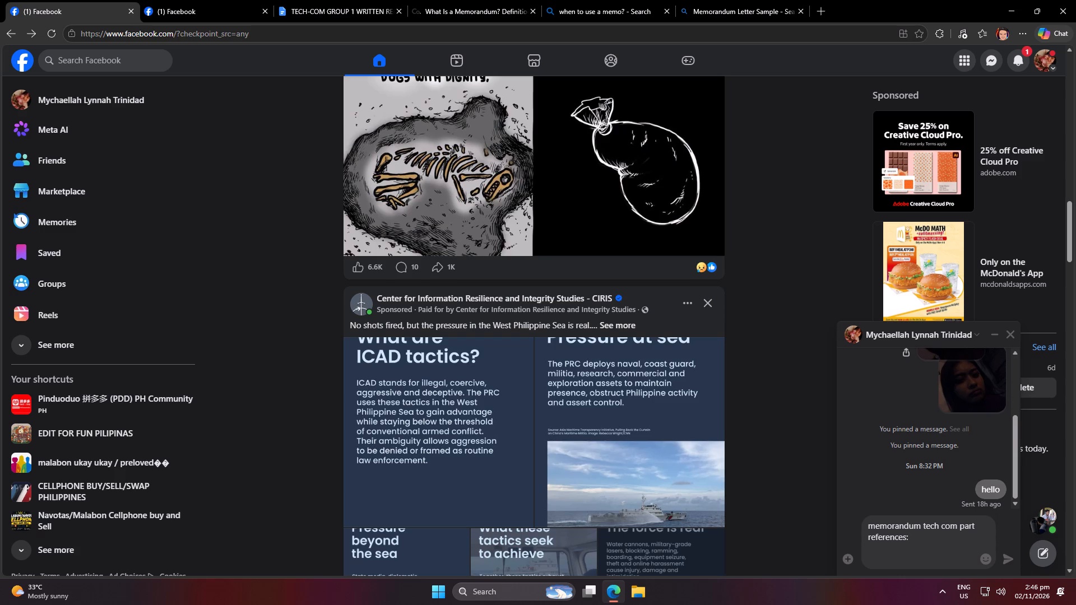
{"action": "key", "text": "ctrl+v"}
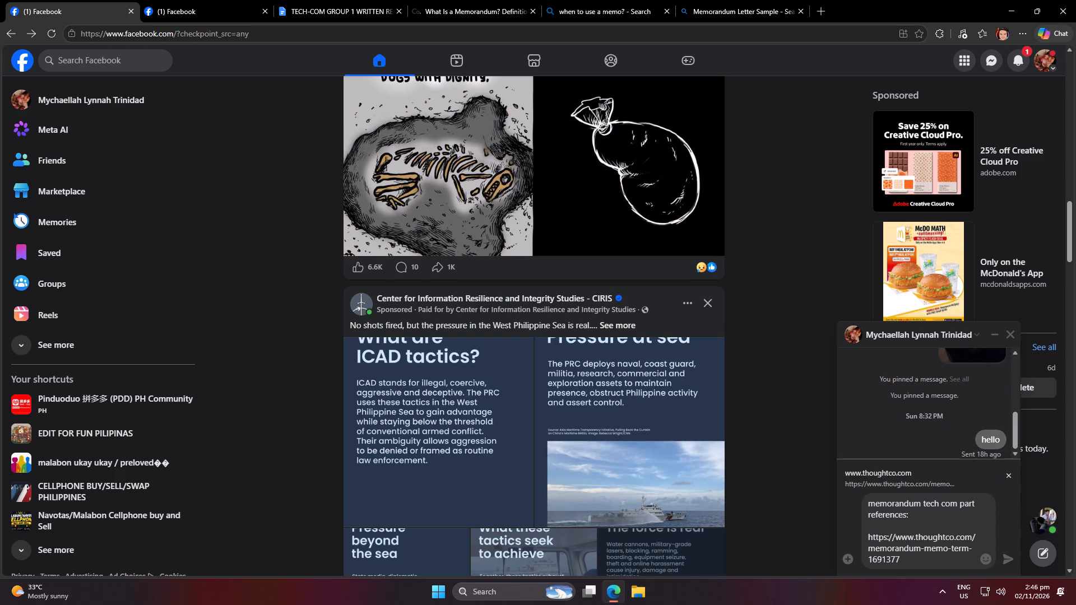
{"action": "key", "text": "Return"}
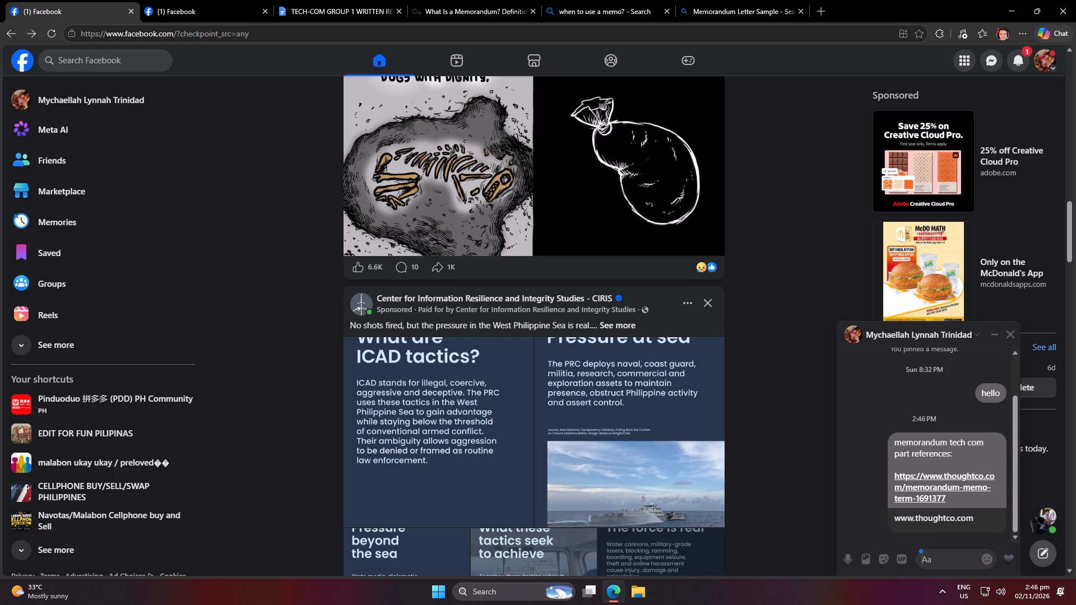
Look through the "when to use a memo?" results and read Adobe's article on the definition and business use cases of memos.
{"action": "left_click", "coordinate": [332, 0]}
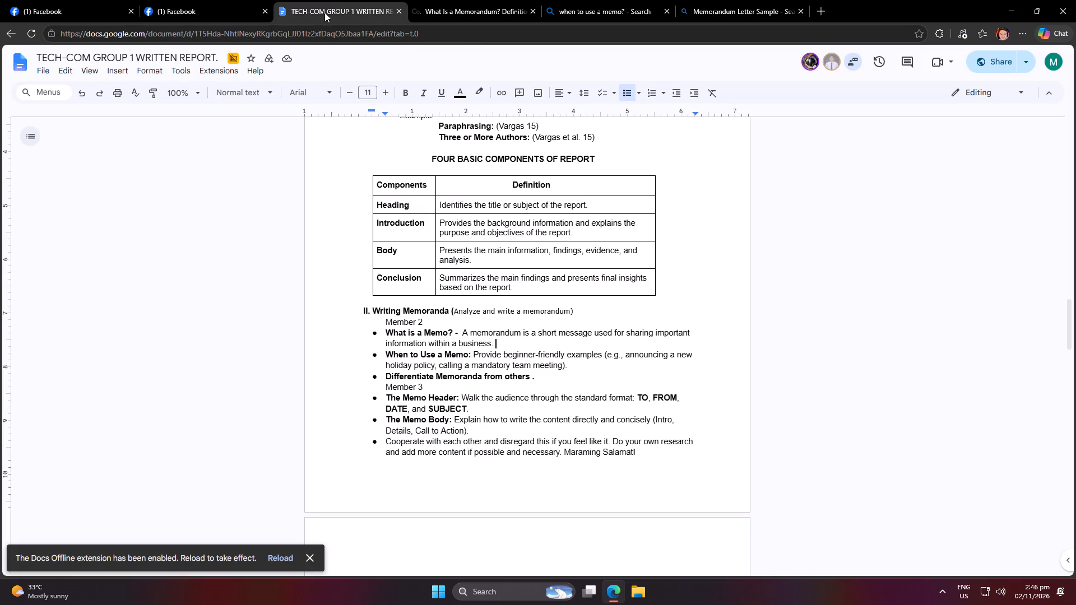
{"action": "left_click", "coordinate": [502, 0]}
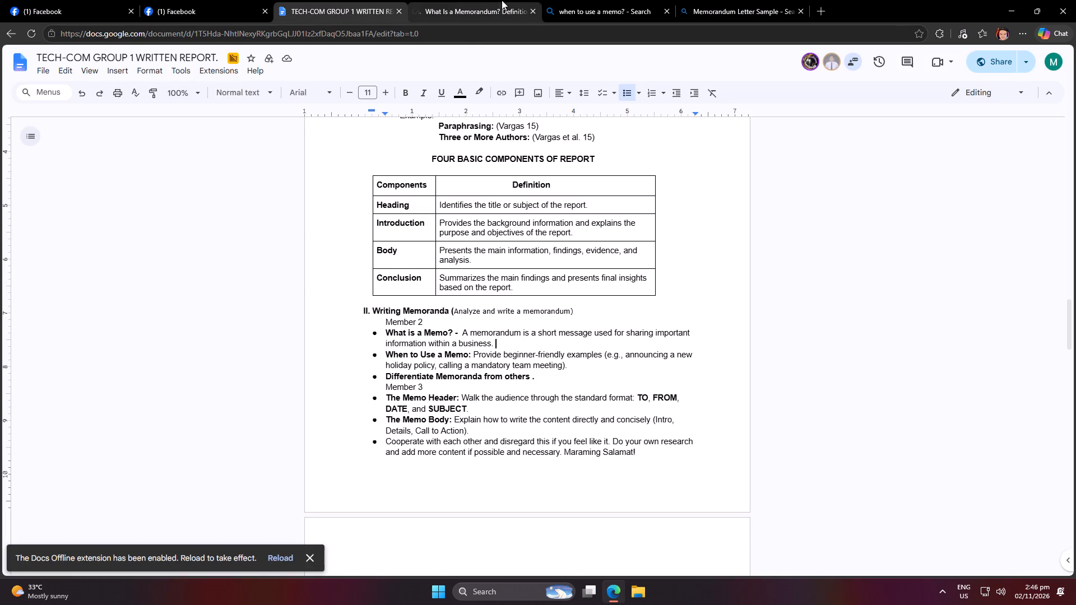
{"action": "left_click", "coordinate": [584, 0]}
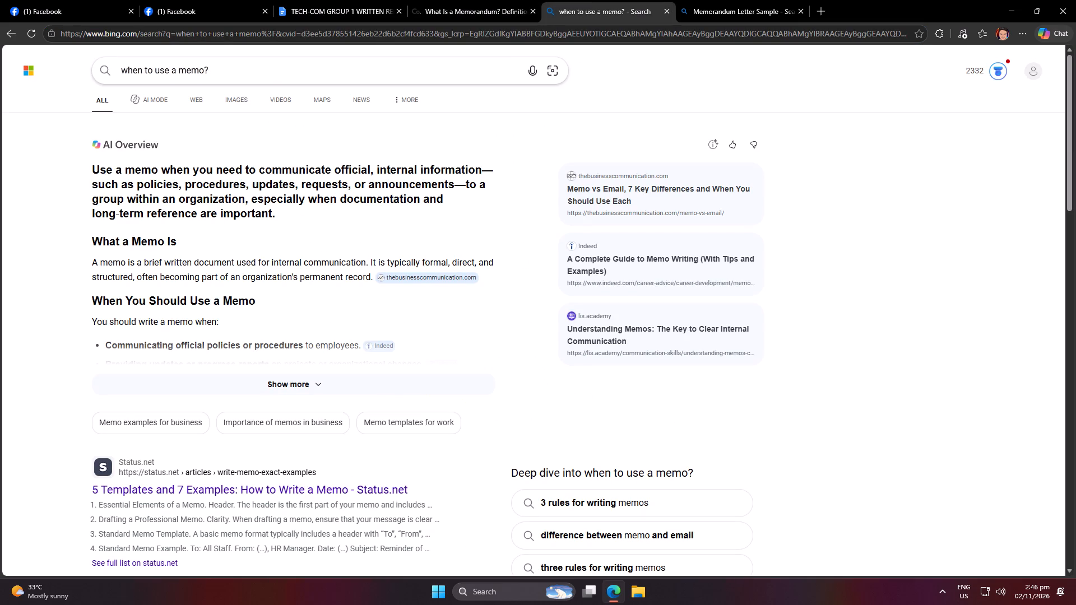
{"action": "scroll", "coordinate": [187, 261], "scroll_direction": "down", "scroll_amount": 1}
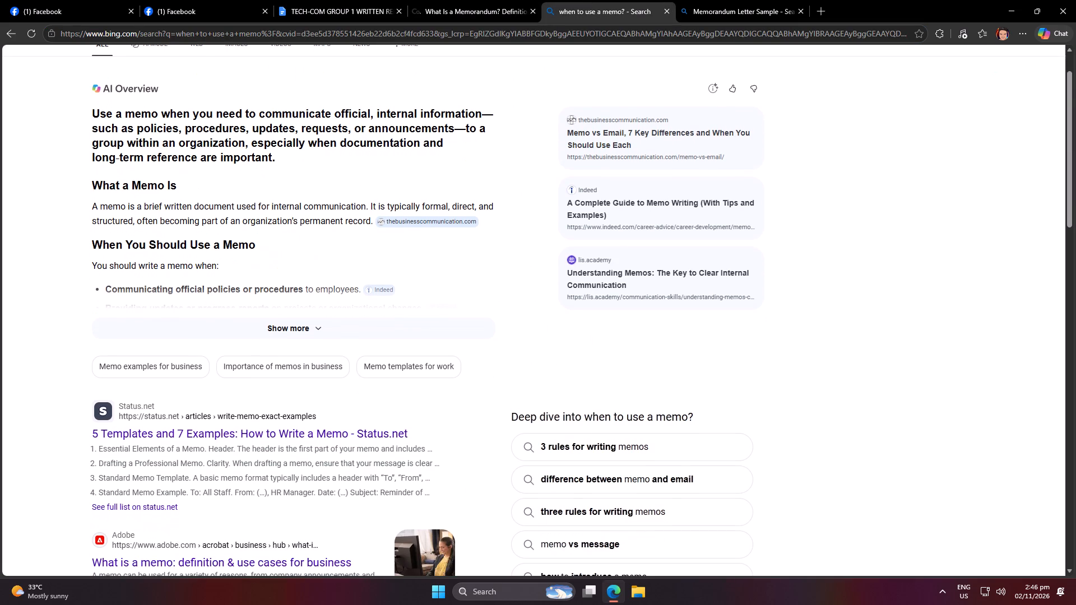
{"action": "scroll", "coordinate": [187, 264], "scroll_direction": "down", "scroll_amount": 2}
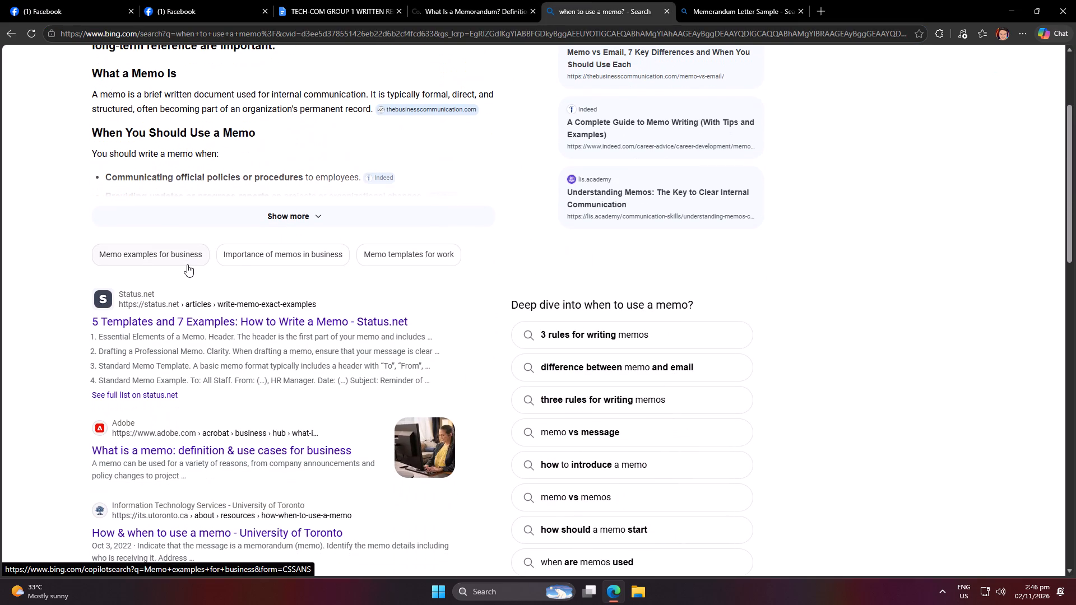
{"action": "left_click", "coordinate": [278, 448]}
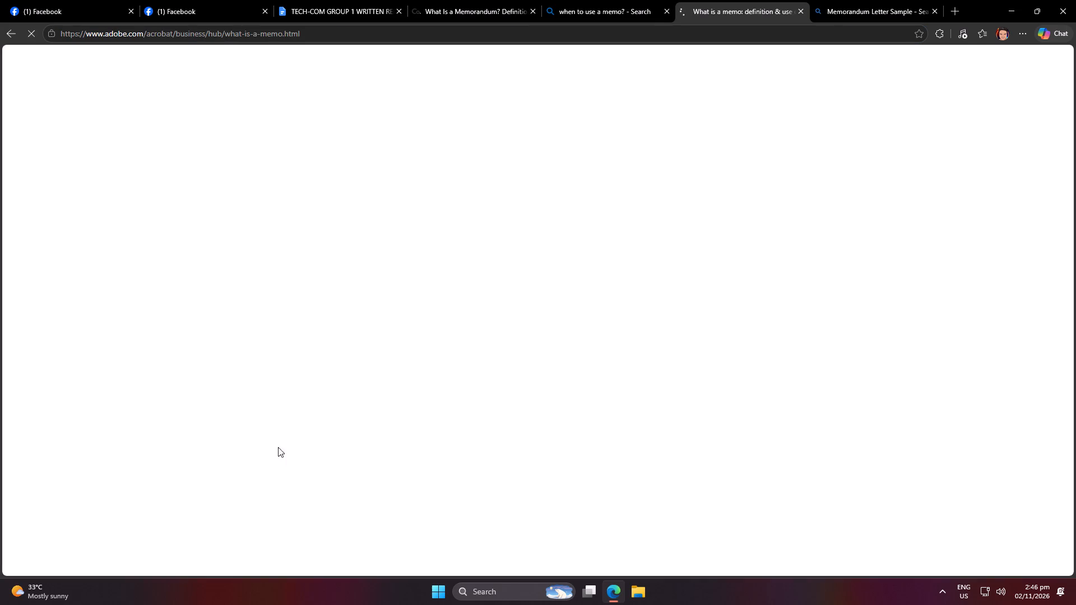
{"action": "scroll", "coordinate": [655, 138], "scroll_direction": "down", "scroll_amount": 2}
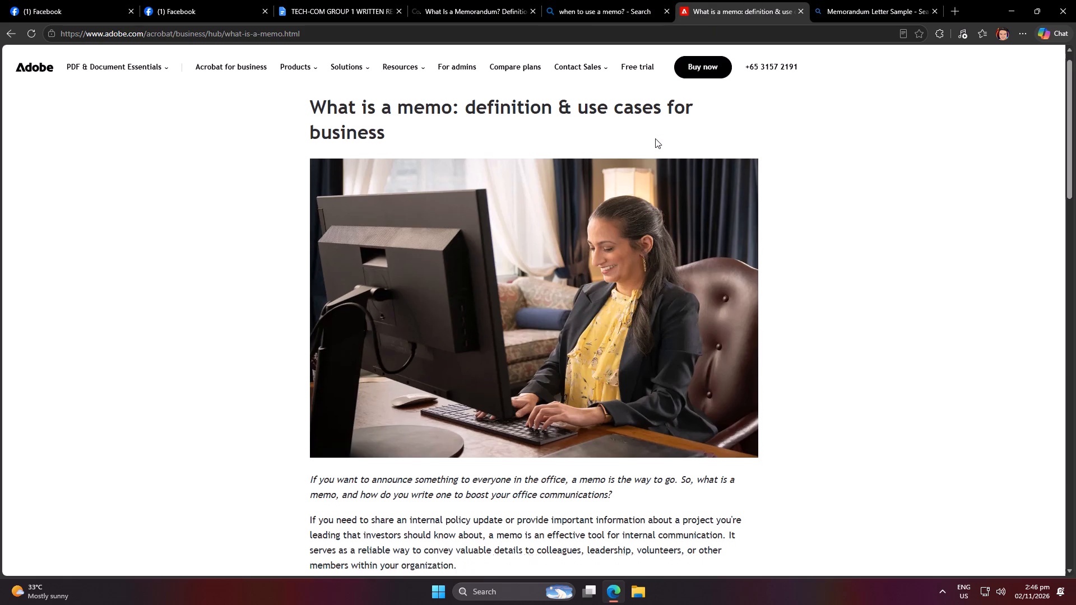
Copy the Adobe article's sentence beginning "A memo can be used for a variety of reasons" from the What is a memo? section.
{"action": "scroll", "coordinate": [653, 145], "scroll_direction": "down", "scroll_amount": 3}
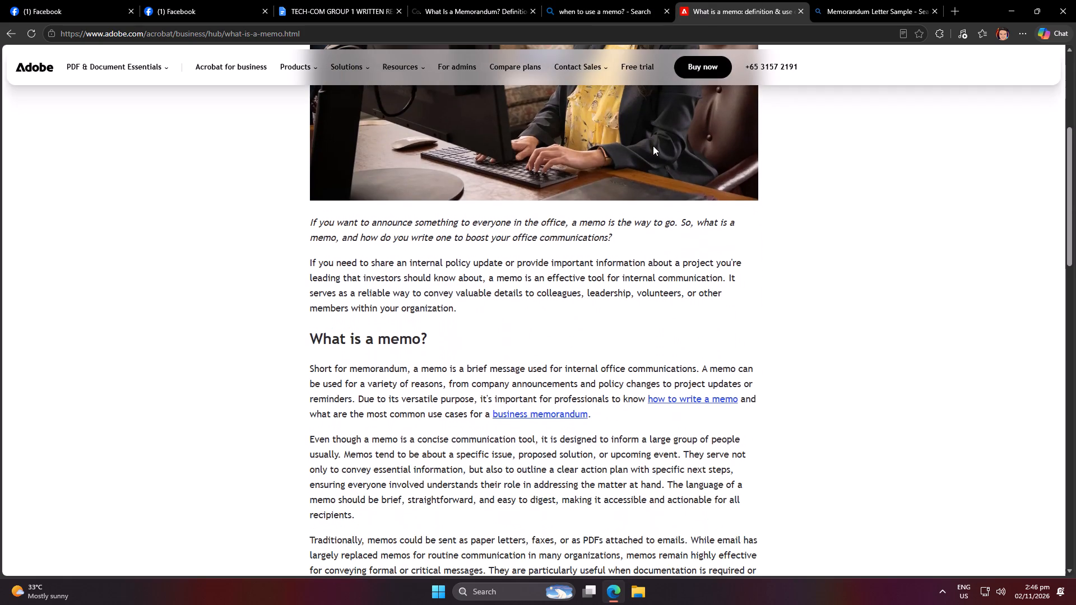
{"action": "scroll", "coordinate": [653, 146], "scroll_direction": "down", "scroll_amount": 1}
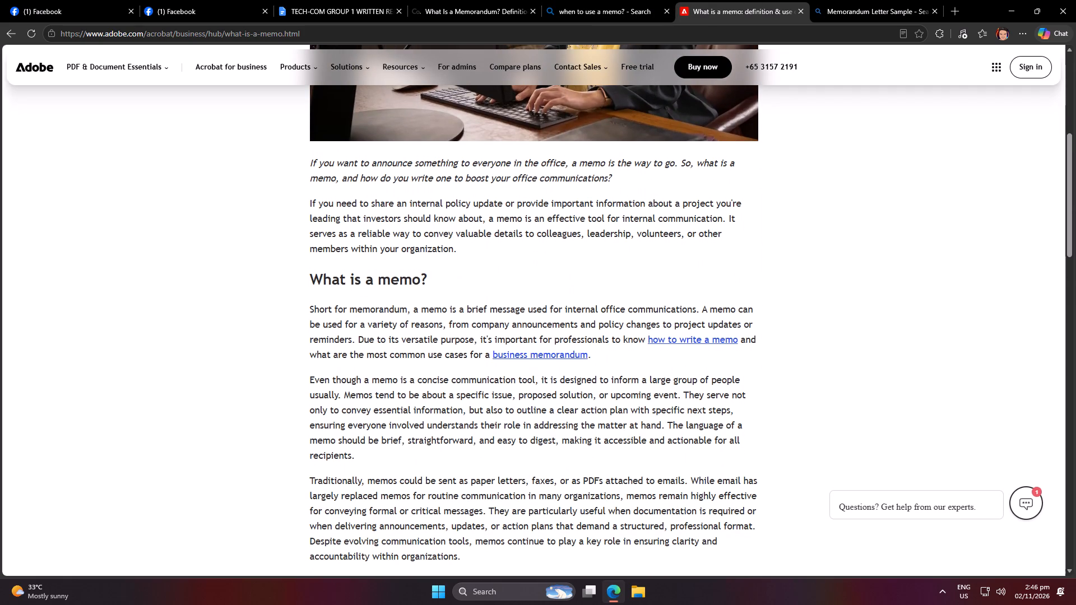
{"action": "left_click_drag", "start_coordinate": [701, 306], "coordinate": [714, 306]}
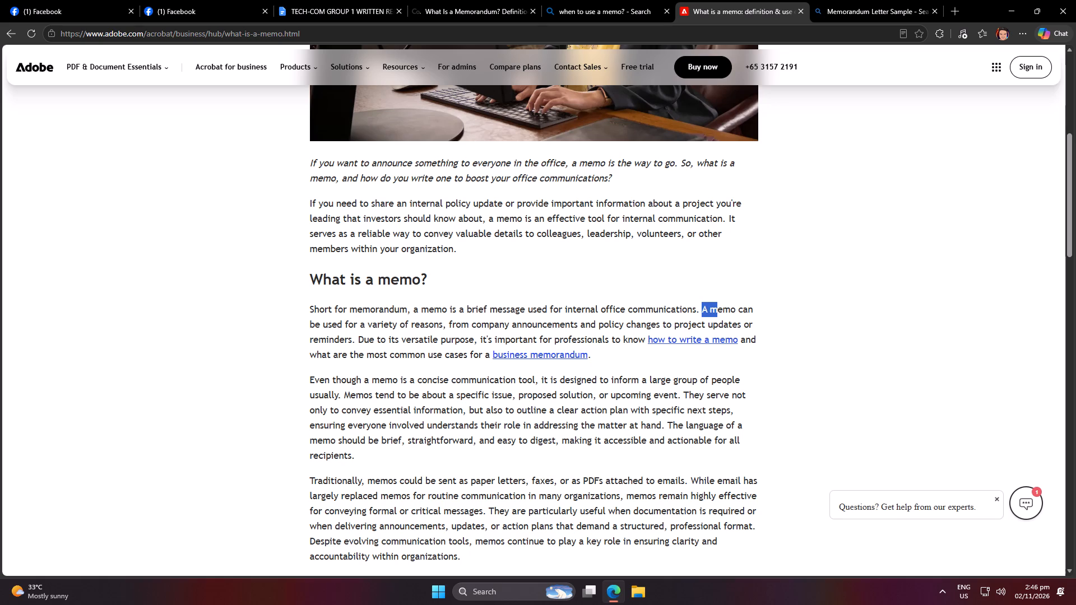
{"action": "left_click_drag", "start_coordinate": [714, 306], "coordinate": [428, 344]}
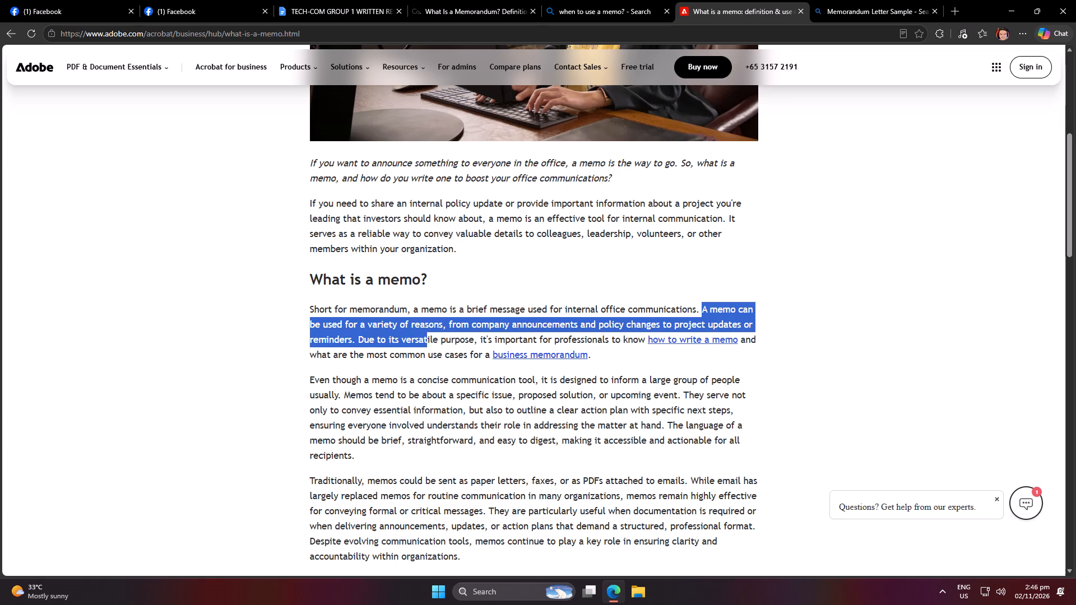
{"action": "left_click_drag", "start_coordinate": [428, 344], "coordinate": [354, 336]}
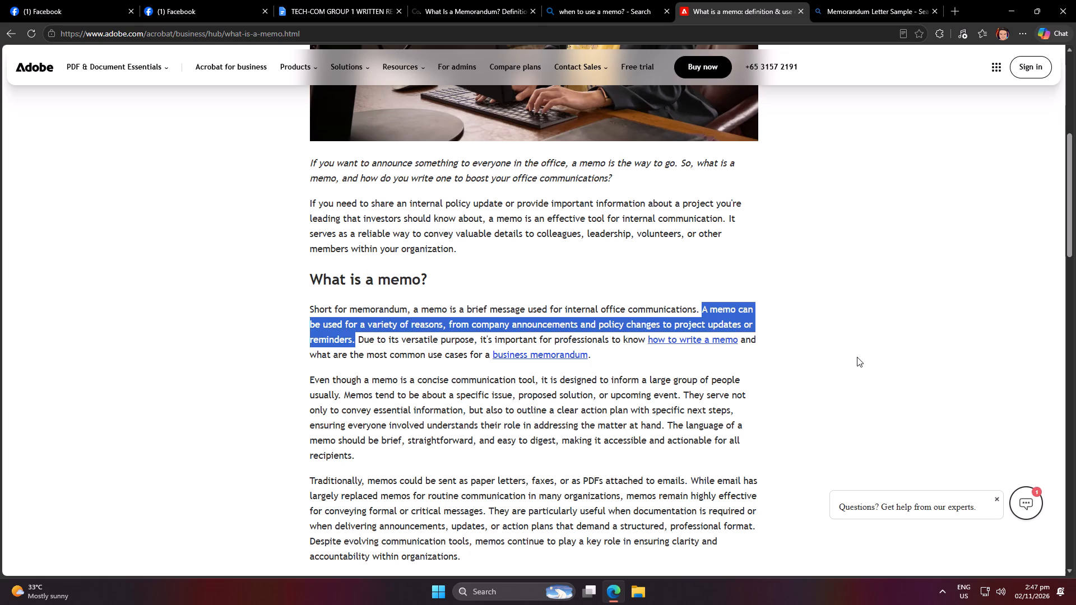
{"action": "key", "text": "ctrl+c"}
{"action": "scroll", "coordinate": [857, 356], "scroll_direction": "down", "scroll_amount": 1}
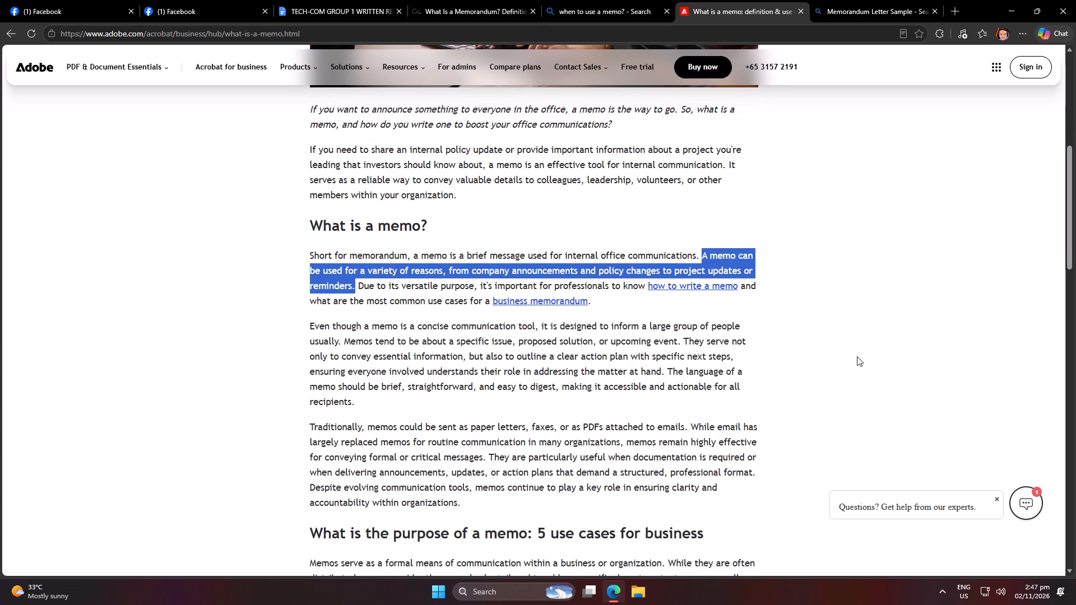
{"action": "scroll", "coordinate": [857, 356], "scroll_direction": "down", "scroll_amount": 4}
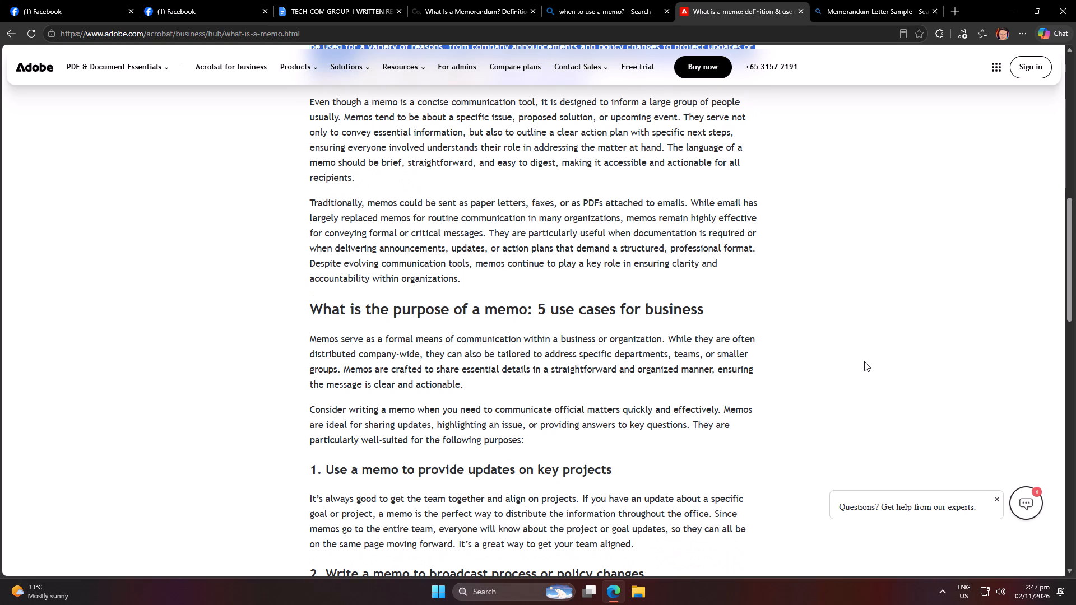
Replace the placeholder text after "When to Use a Memo:" in the written report with the copied Adobe sentence, pasted without formatting.
{"action": "scroll", "coordinate": [864, 361], "scroll_direction": "down", "scroll_amount": 1}
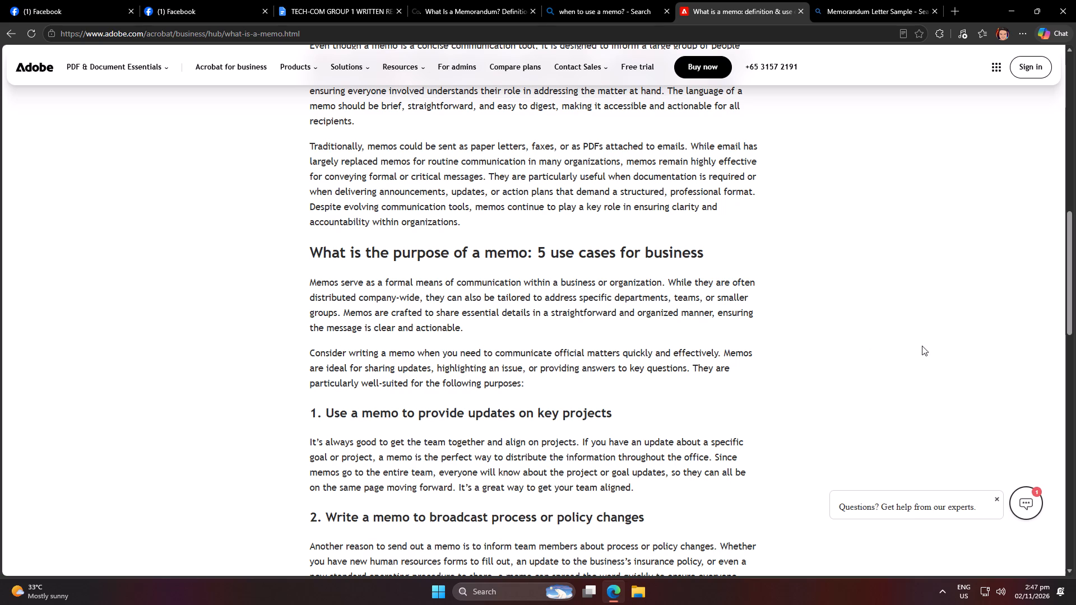
{"action": "left_click", "coordinate": [221, 0]}
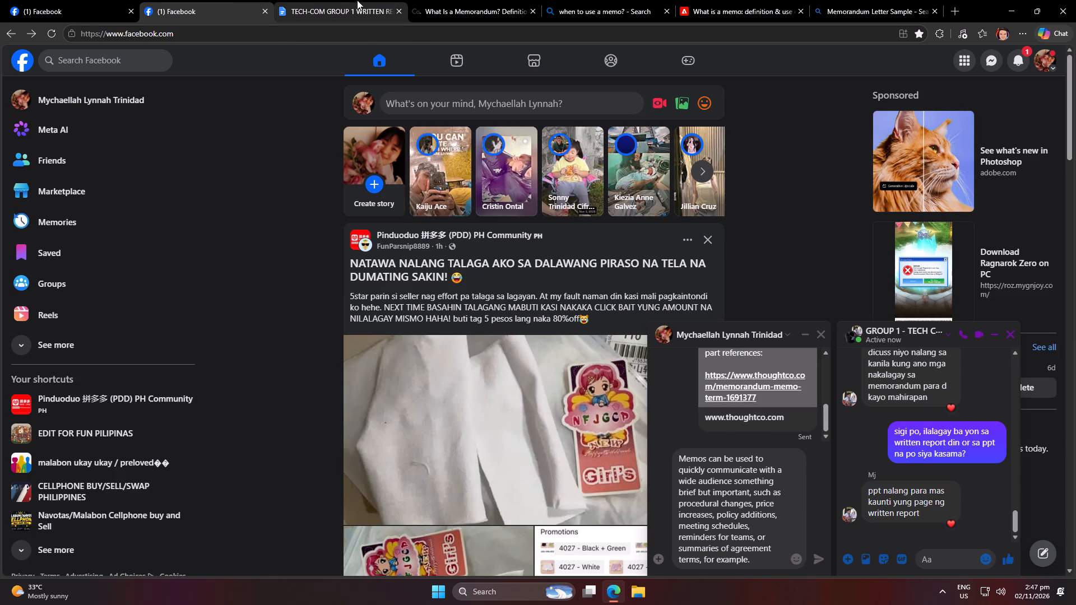
{"action": "left_click", "coordinate": [297, 0]}
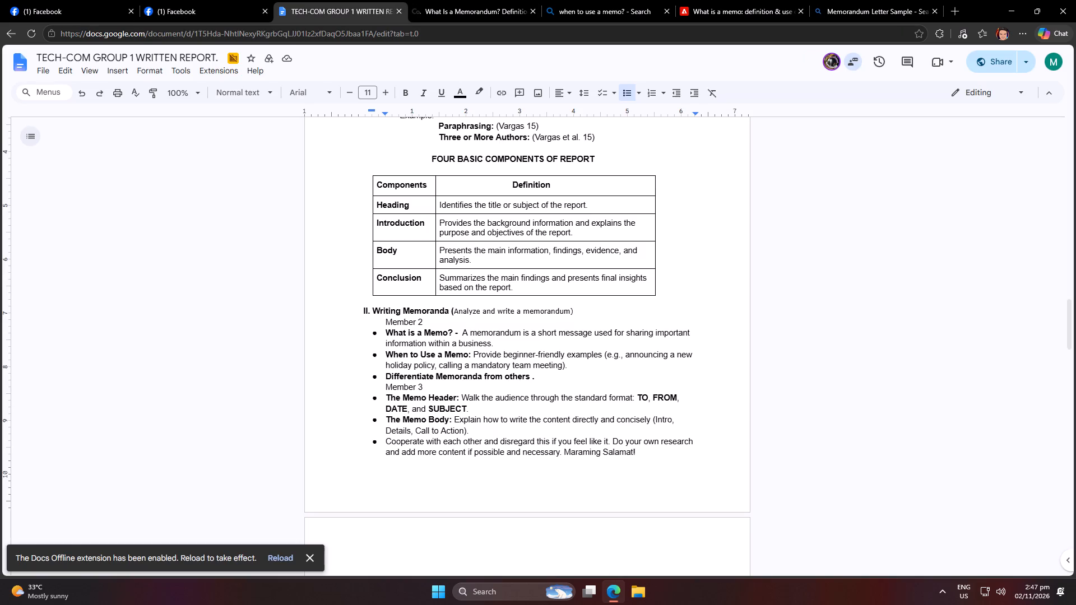
{"action": "left_click_drag", "start_coordinate": [472, 353], "coordinate": [535, 362]}
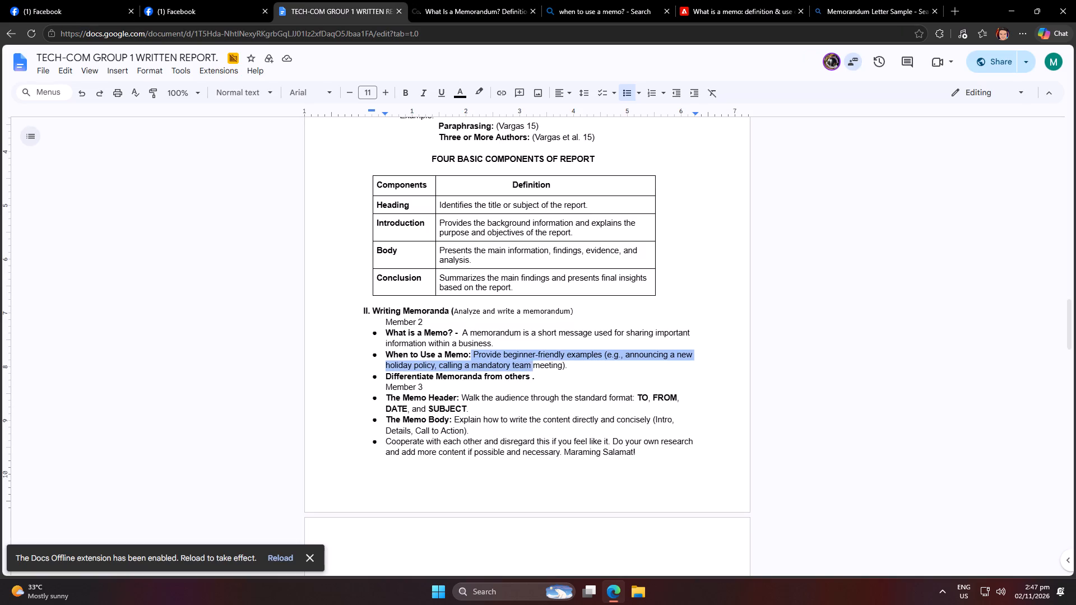
{"action": "left_click_drag", "start_coordinate": [535, 362], "coordinate": [566, 364]}
{"action": "left_click", "coordinate": [566, 364]}
{"action": "left_click_drag", "start_coordinate": [568, 366], "coordinate": [502, 359]}
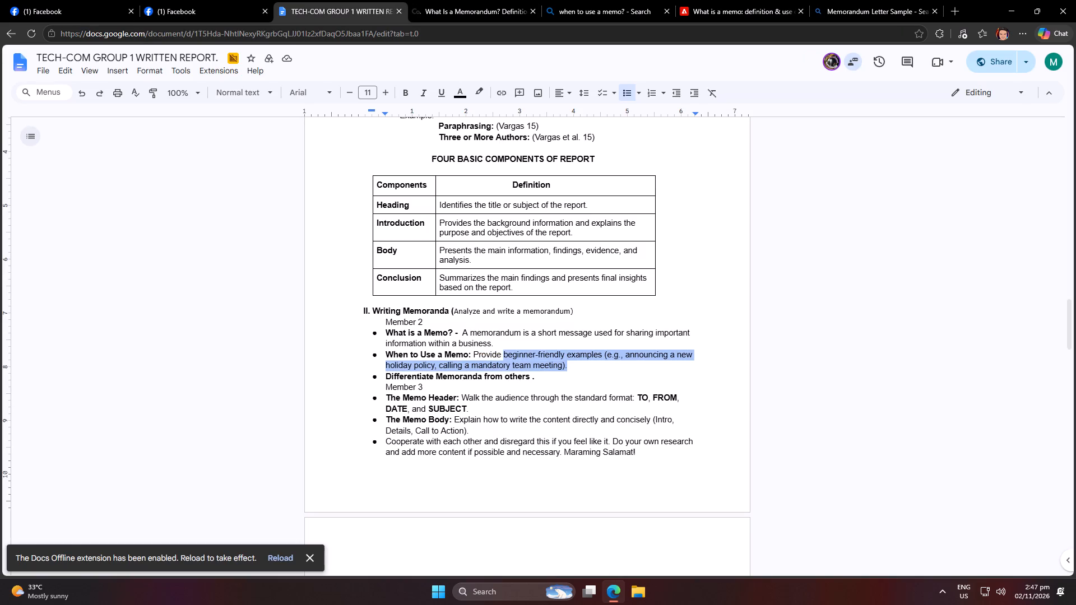
{"action": "left_click_drag", "start_coordinate": [502, 359], "coordinate": [474, 353]}
{"action": "right_click", "coordinate": [486, 355]}
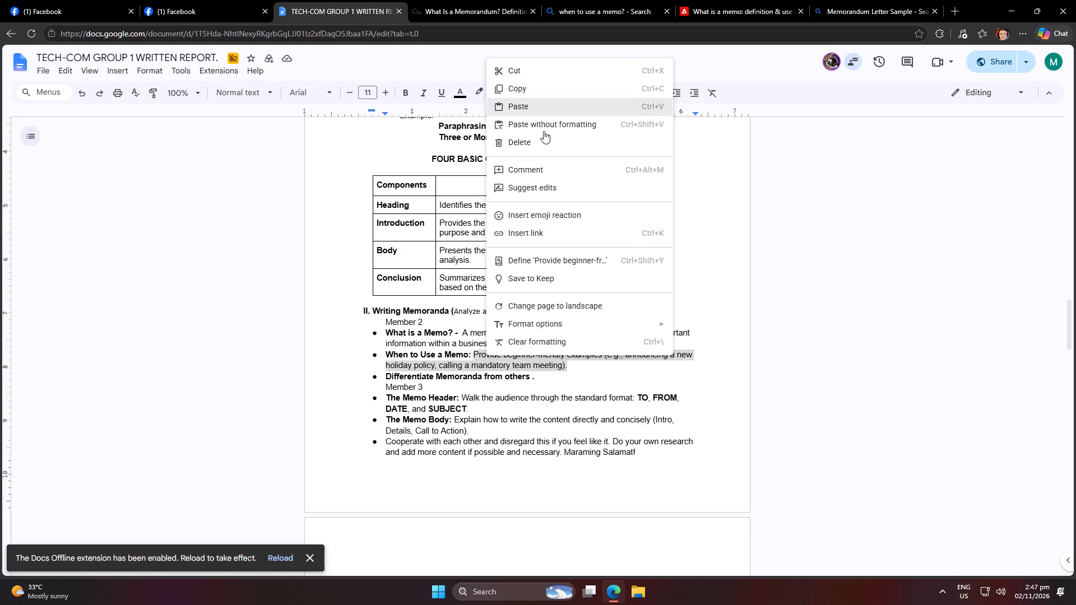
{"action": "left_click", "coordinate": [563, 125]}
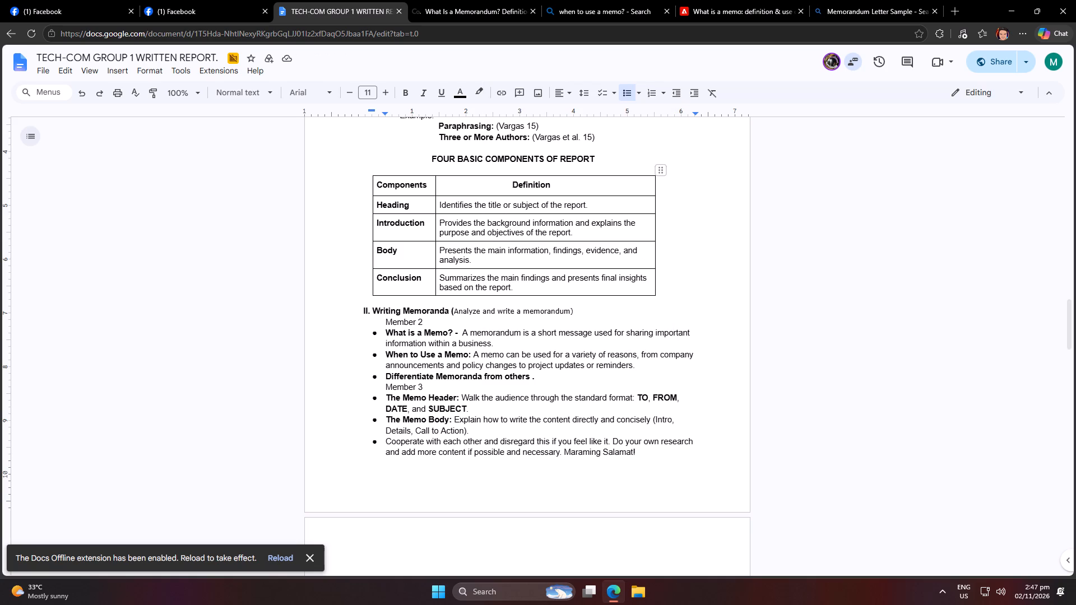
Place the Adobe article's tab directly after the ThoughtCo one, and read its section on the purpose of a memo.
{"action": "left_click", "coordinate": [437, 0]}
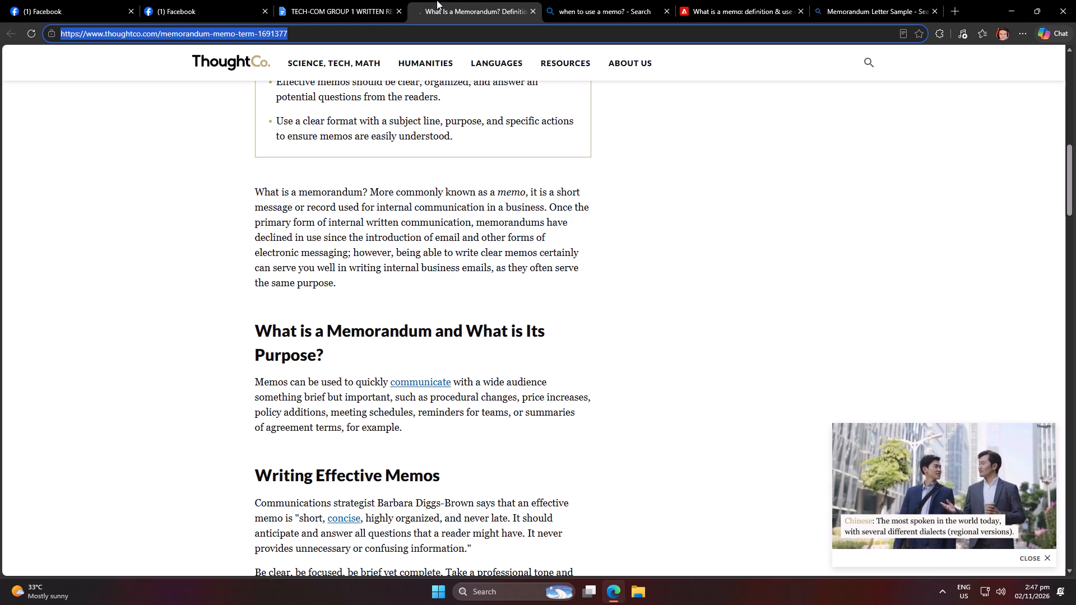
{"action": "left_click_drag", "start_coordinate": [713, 0], "coordinate": [603, 0]}
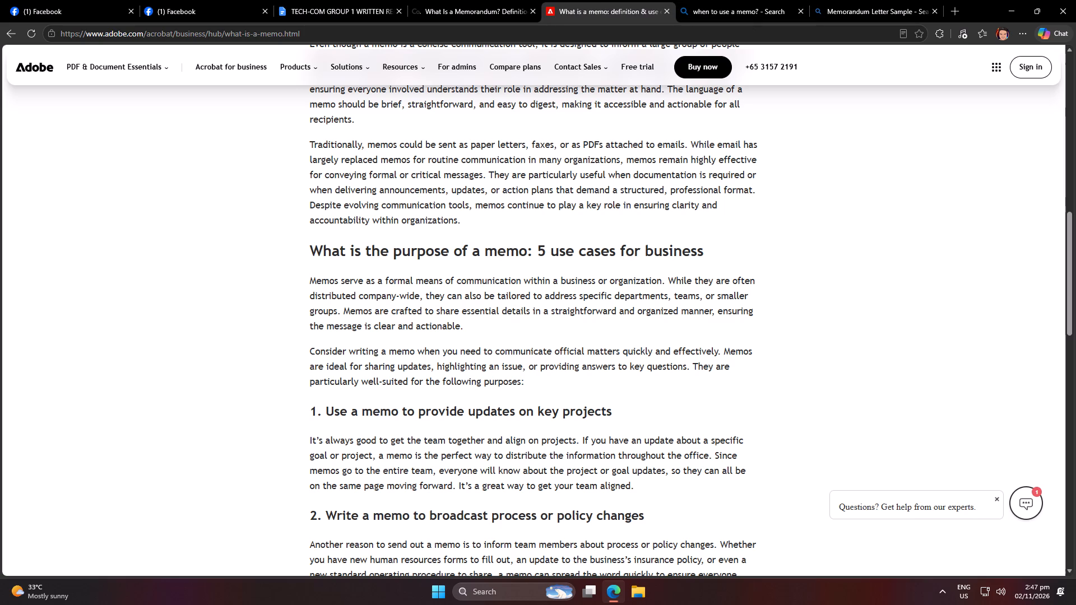
{"action": "scroll", "coordinate": [829, 245], "scroll_direction": "down", "scroll_amount": 1}
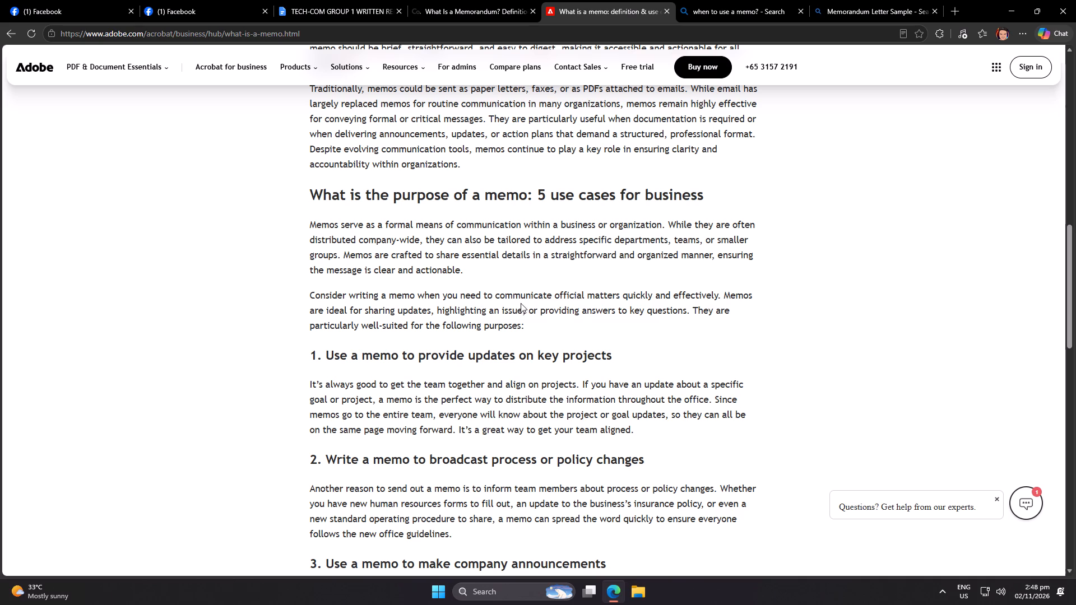
{"action": "left_click", "coordinate": [185, 0]}
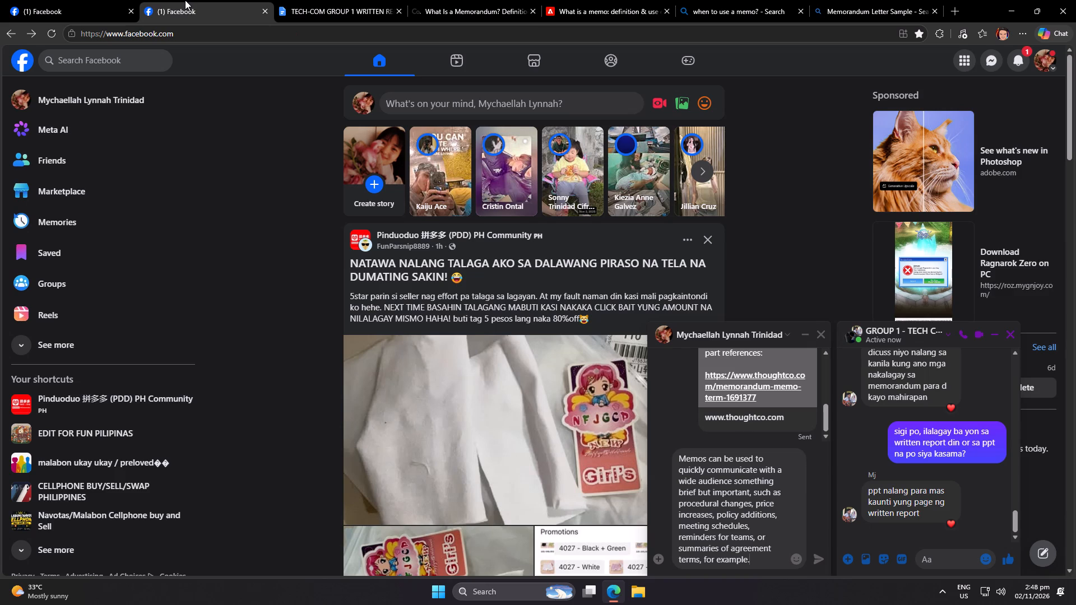
{"action": "left_click", "coordinate": [303, 0]}
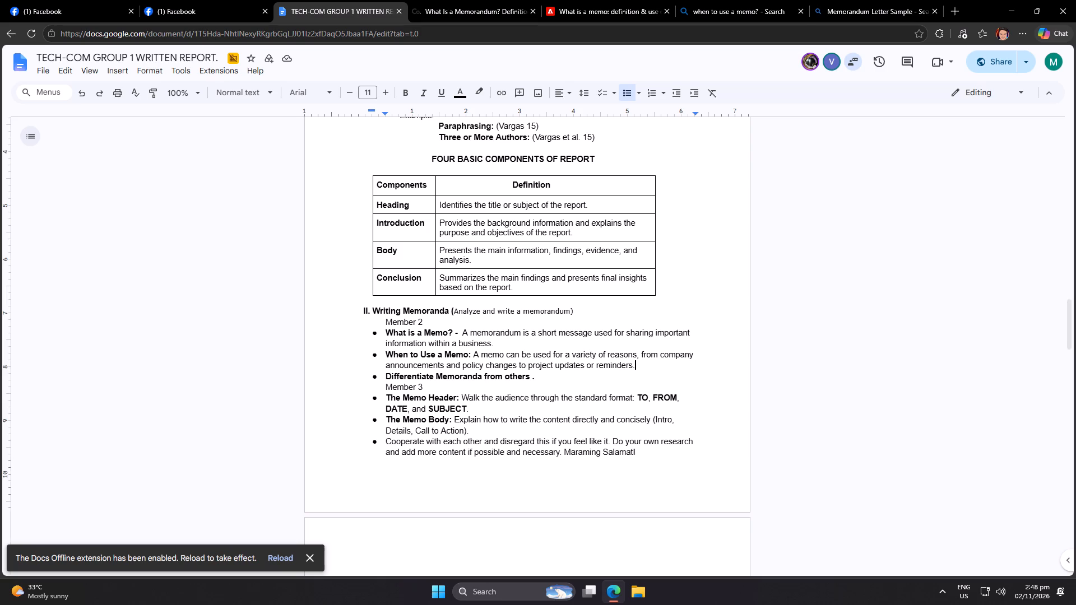
From the "when to use a memo?" search overview, open the thebusinesscommunication.com Memo vs Email article and place its tab after the Adobe one.
{"action": "left_click", "coordinate": [685, 0]}
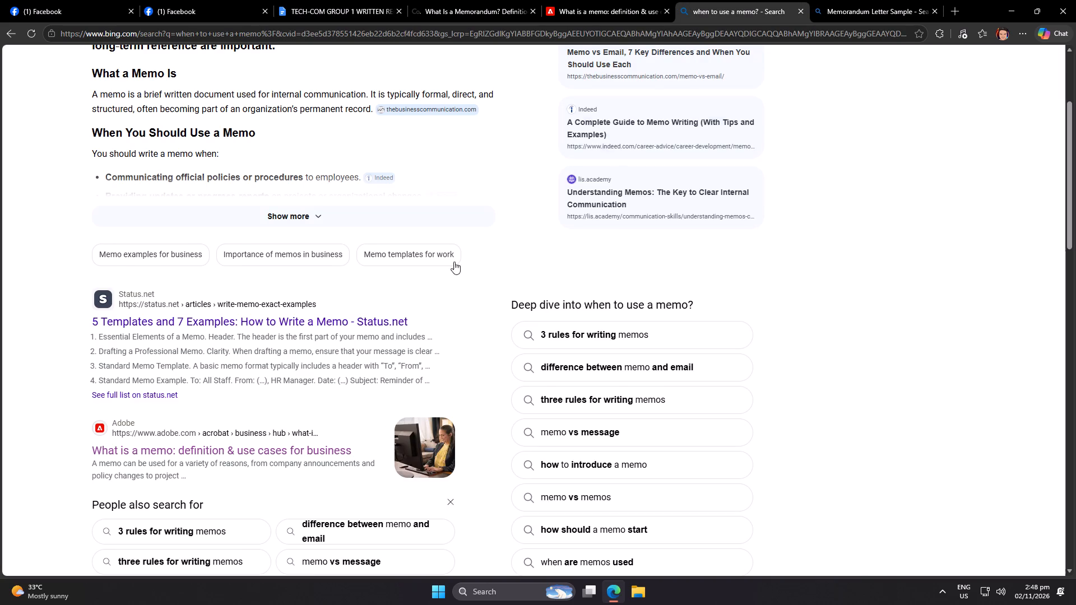
{"action": "scroll", "coordinate": [442, 267], "scroll_direction": "up", "scroll_amount": 2}
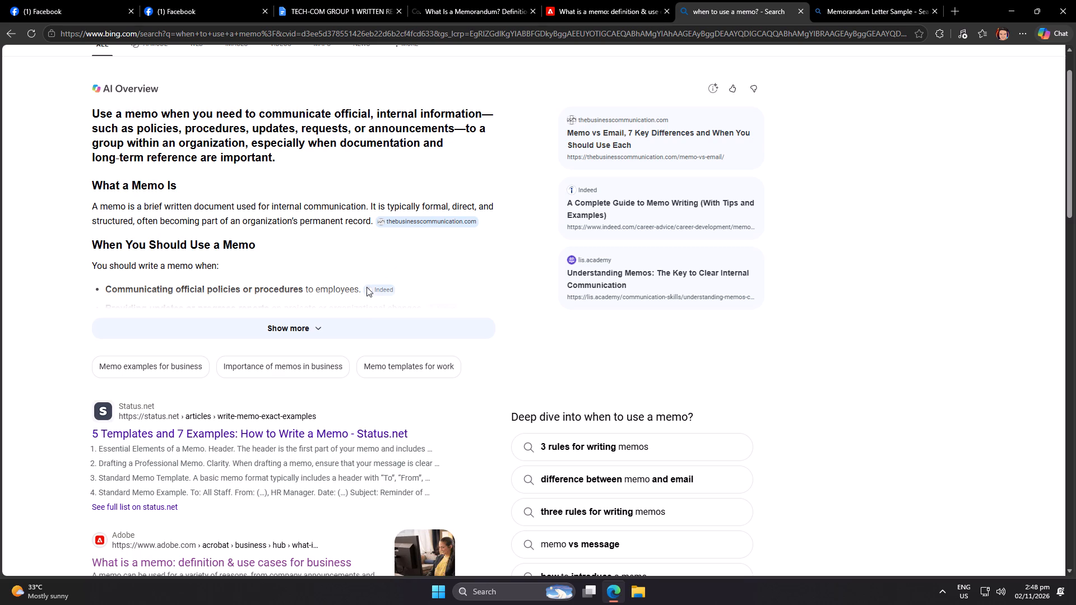
{"action": "left_click", "coordinate": [446, 223]}
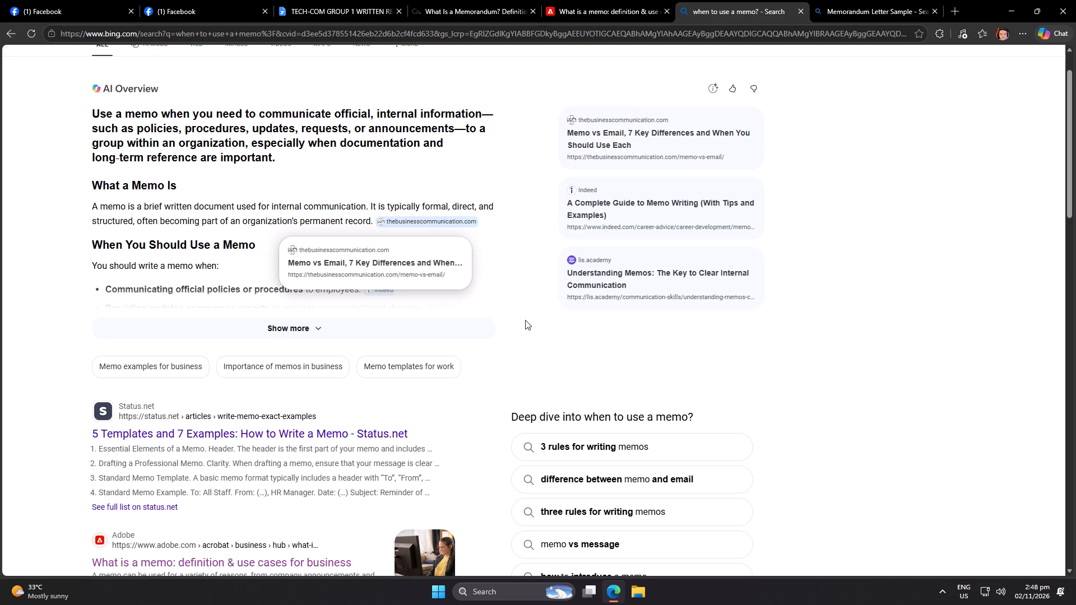
{"action": "left_click", "coordinate": [193, 0]}
{"action": "left_click", "coordinate": [337, 0]}
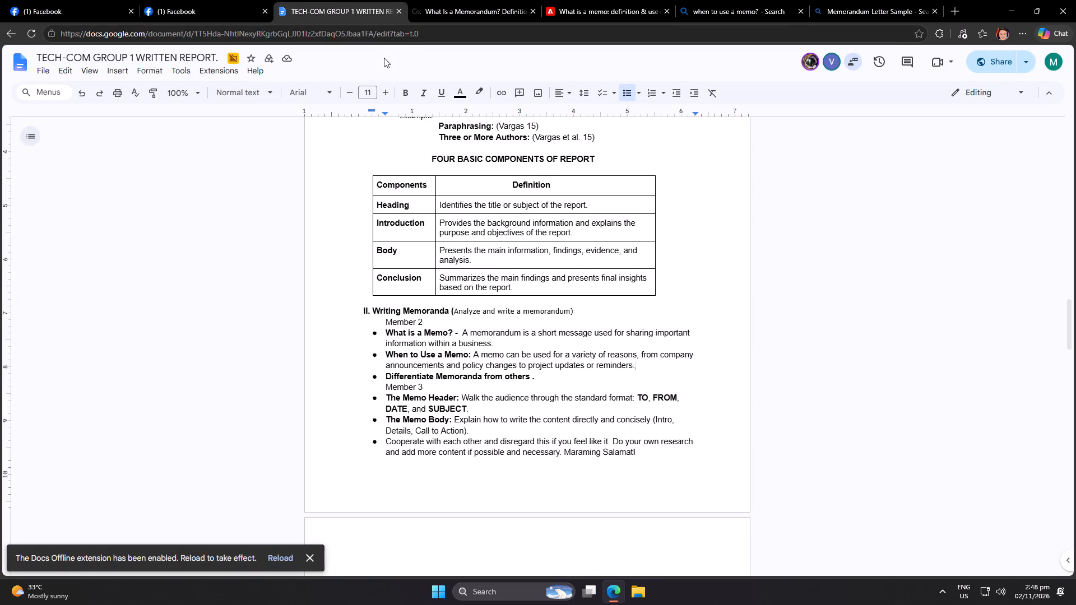
{"action": "left_click", "coordinate": [410, 0]}
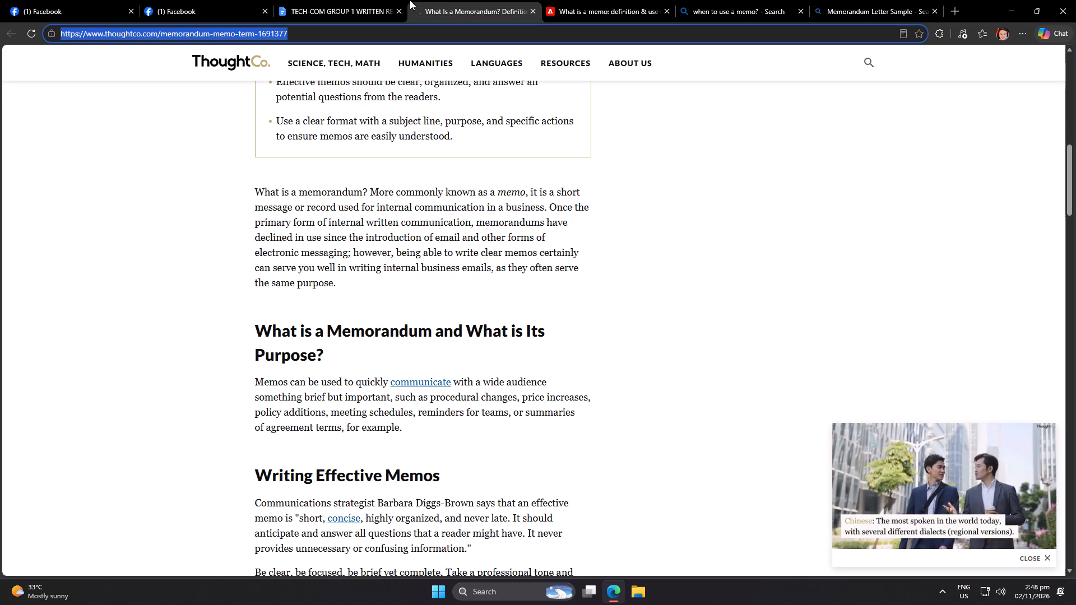
{"action": "left_click", "coordinate": [721, 3]}
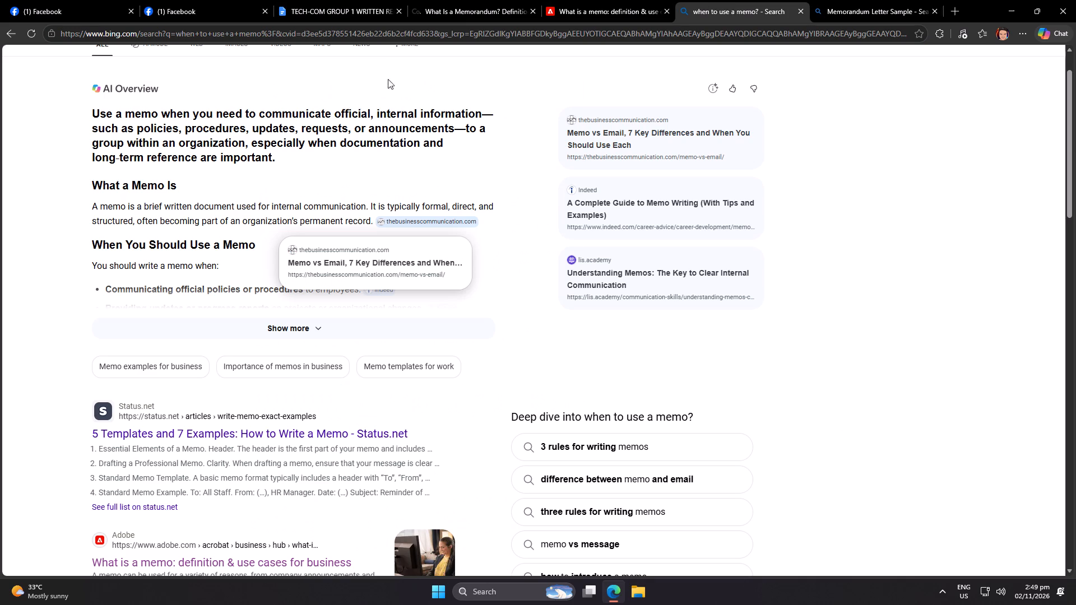
{"action": "left_click", "coordinate": [386, 264]}
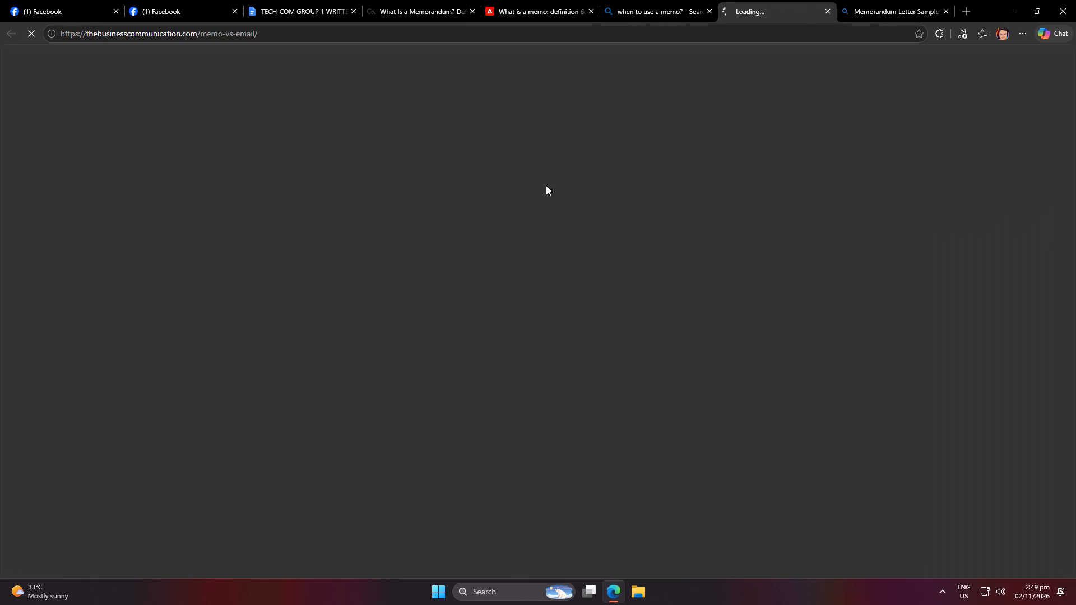
{"action": "left_click_drag", "start_coordinate": [760, 0], "coordinate": [651, 0]}
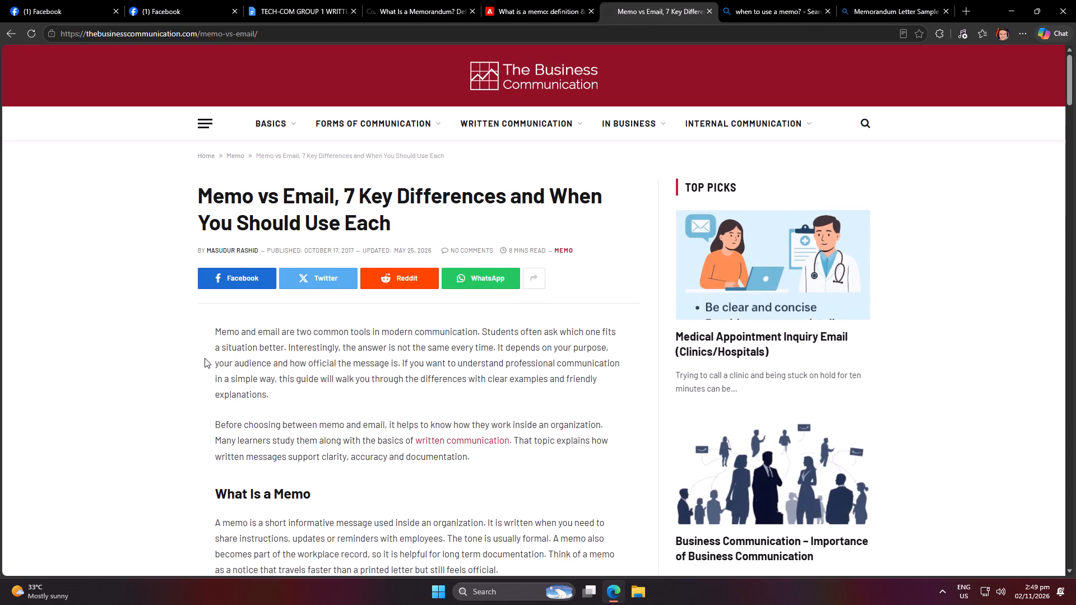
Copy the first two sentences under What Is a Memo, from "A memo is a short informative message" to "reminders with employees.".
{"action": "scroll", "coordinate": [205, 358], "scroll_direction": "down", "scroll_amount": 2}
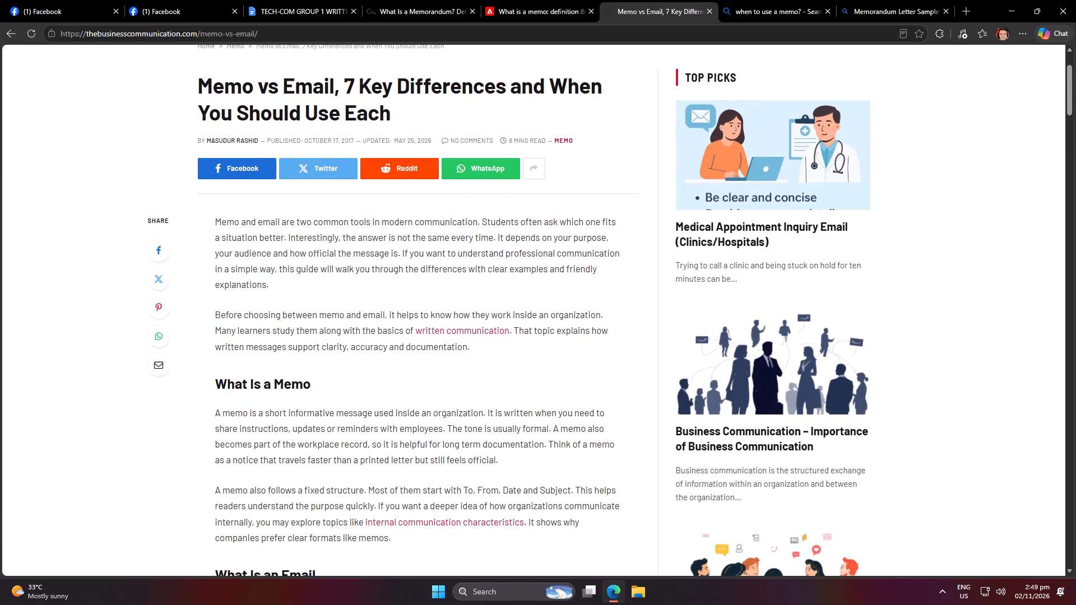
{"action": "left_click_drag", "start_coordinate": [201, 407], "coordinate": [472, 429]}
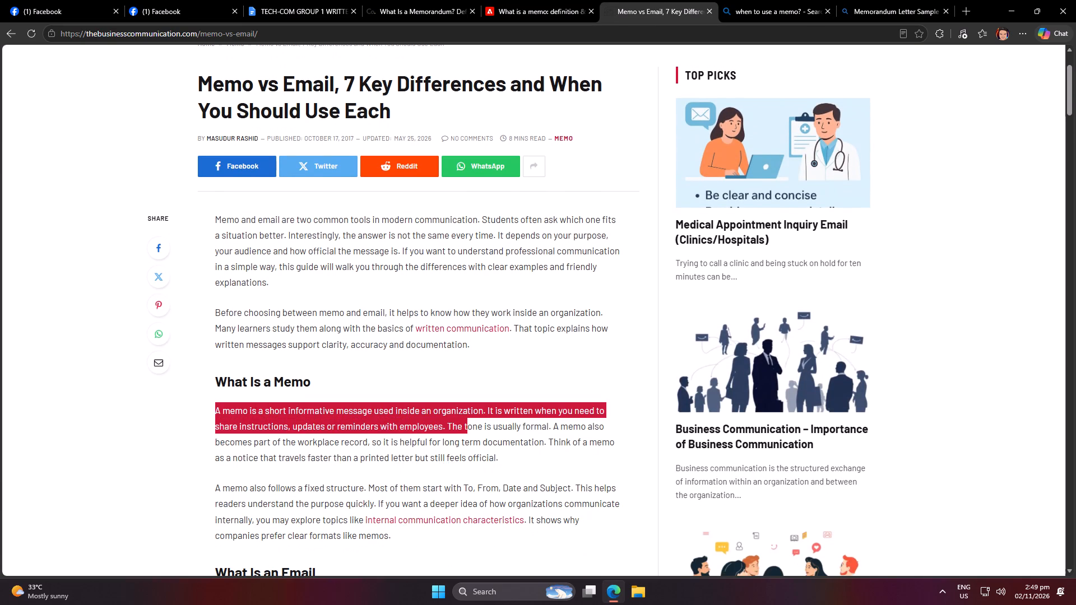
{"action": "left_click_drag", "start_coordinate": [472, 429], "coordinate": [456, 425]}
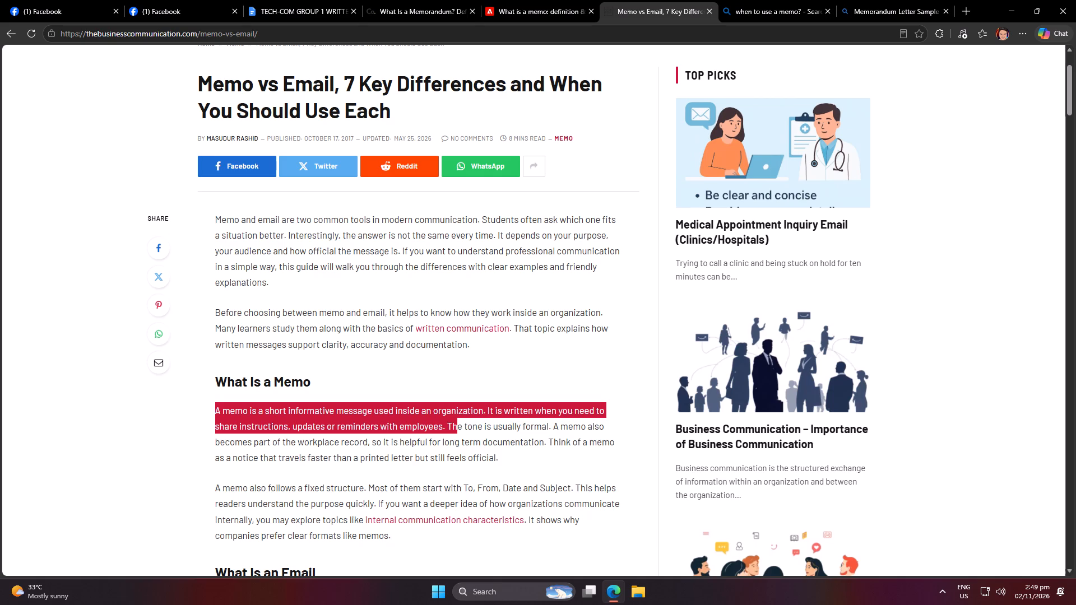
{"action": "left_click_drag", "start_coordinate": [456, 425], "coordinate": [446, 425]}
{"action": "left_click_drag", "start_coordinate": [446, 425], "coordinate": [446, 425]}
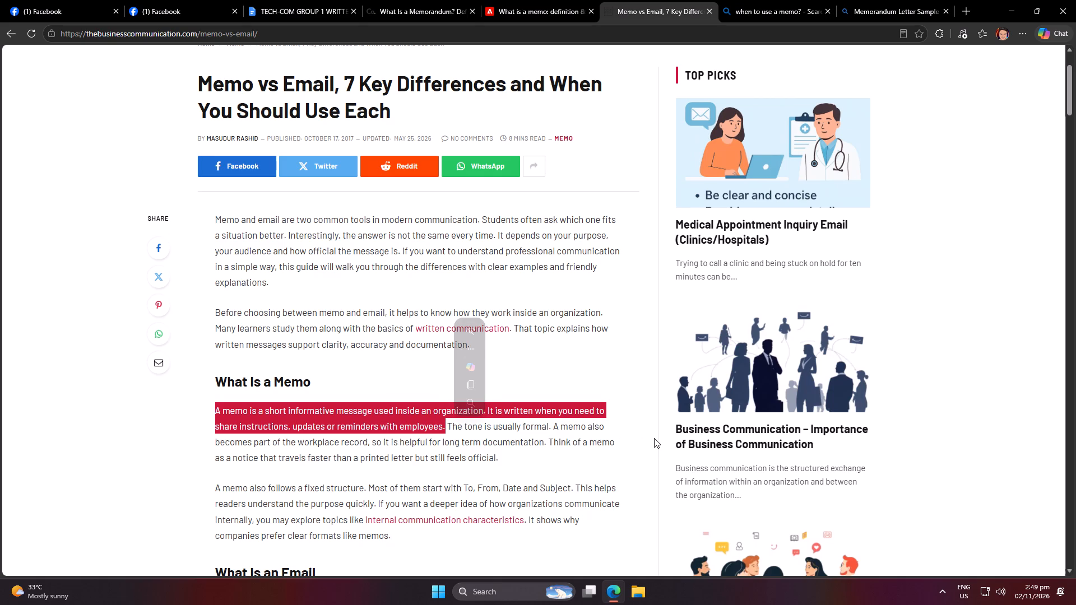
{"action": "key", "text": "ctrl+c"}
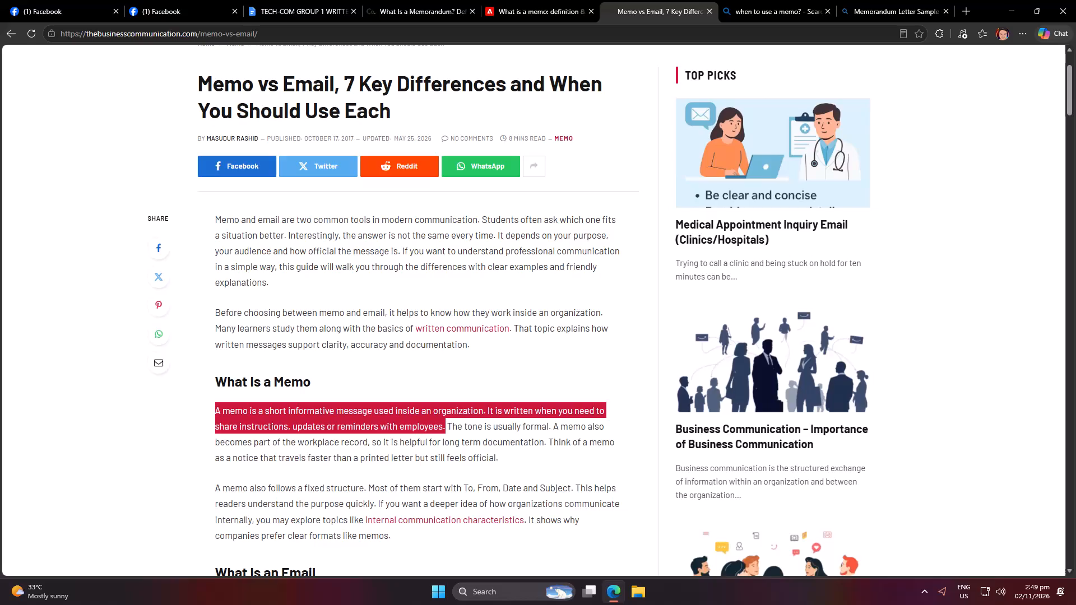
Replace the report's "What is a Memo?" definition with the copied sentences and remove the duplicate period at the end.
{"action": "left_click", "coordinate": [296, 1]}
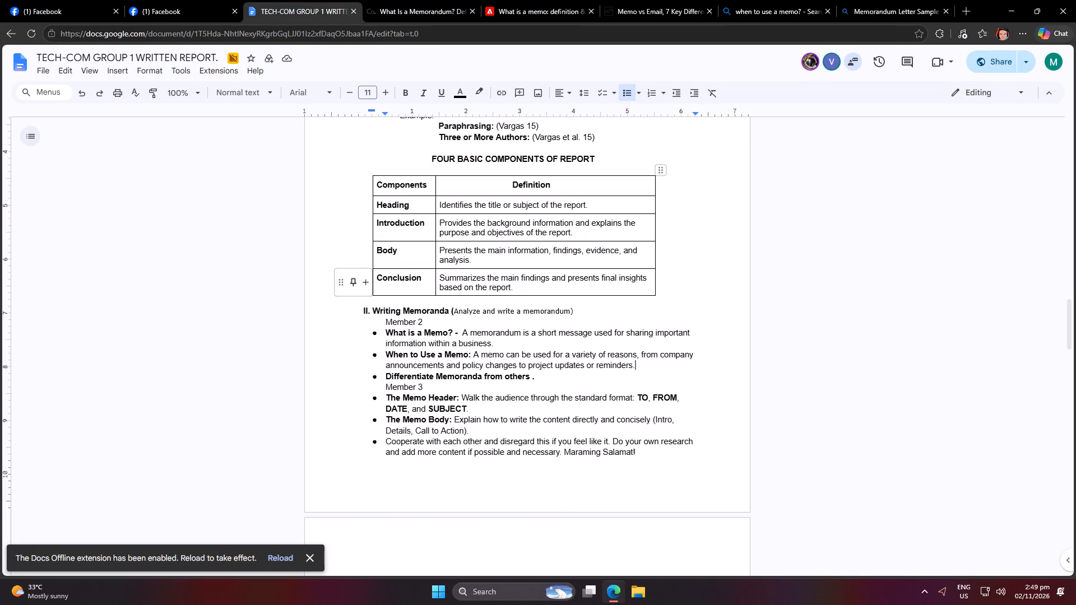
{"action": "left_click_drag", "start_coordinate": [463, 331], "coordinate": [496, 336]}
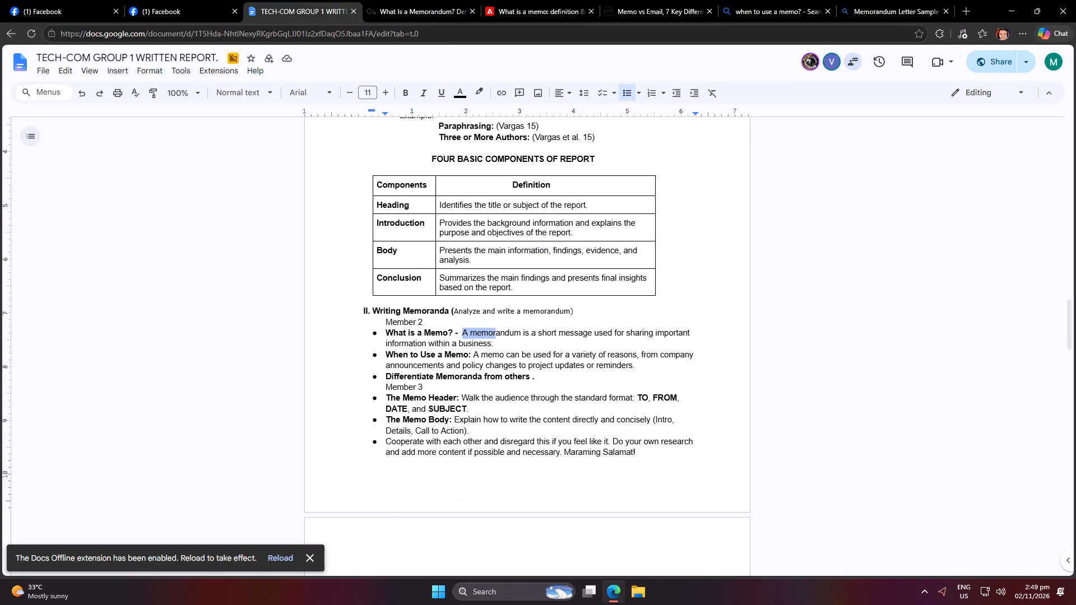
{"action": "left_click_drag", "start_coordinate": [496, 336], "coordinate": [491, 341]}
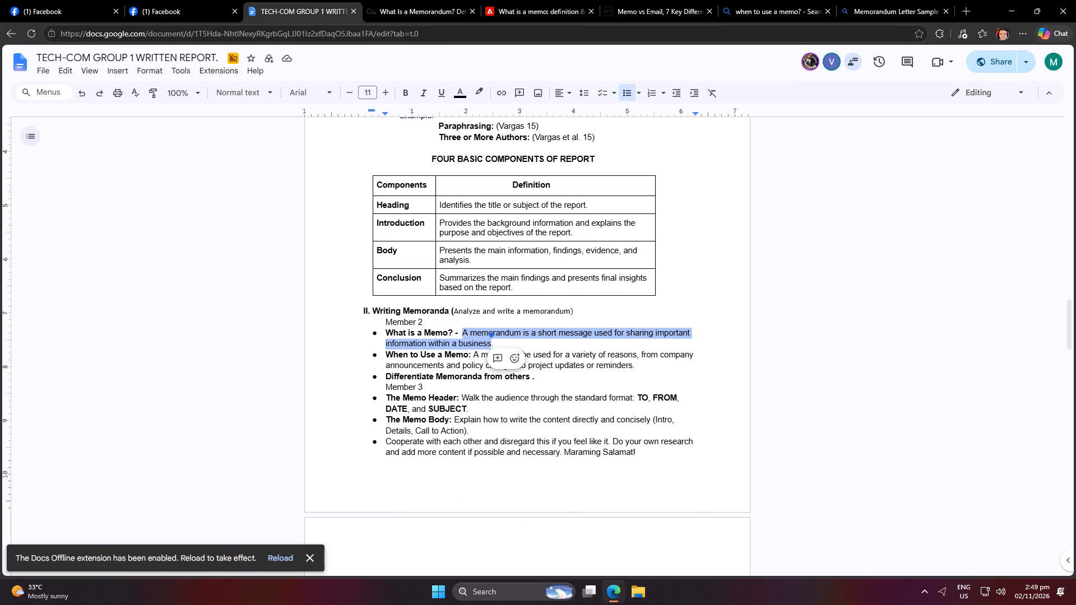
{"action": "right_click", "coordinate": [500, 334]}
{"action": "left_click", "coordinate": [530, 340]}
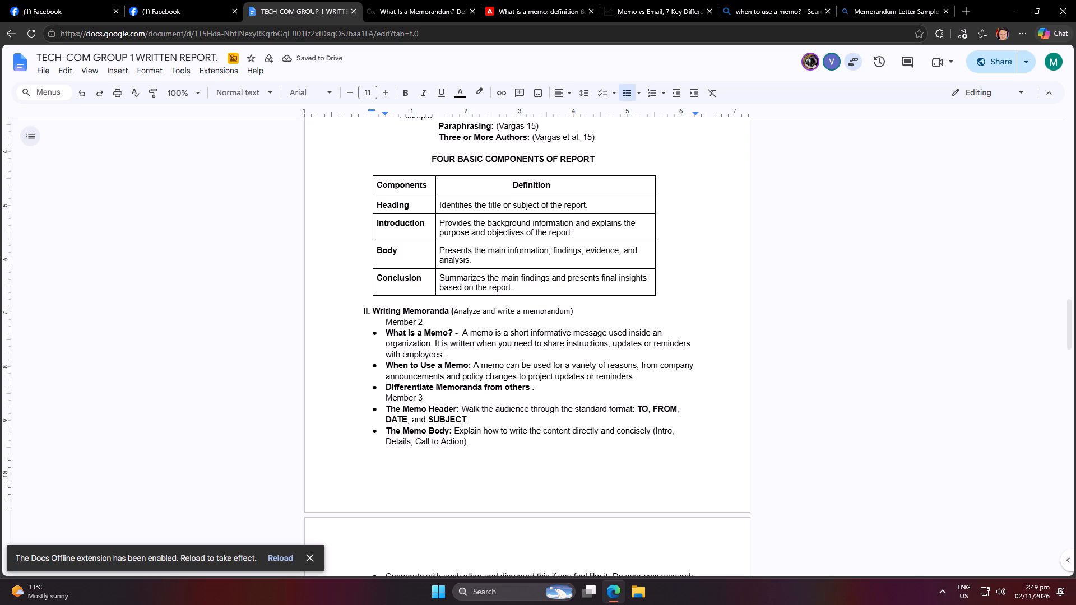
{"action": "key", "text": "BackSpace"}
{"action": "left_click", "coordinate": [605, 487]}
Send the Adobe article's link in the Messenger chat with yourself, clearing the unsent draft beginning "Memos can be used" first.
{"action": "left_click", "coordinate": [365, 0]}
{"action": "left_click", "coordinate": [531, 1]}
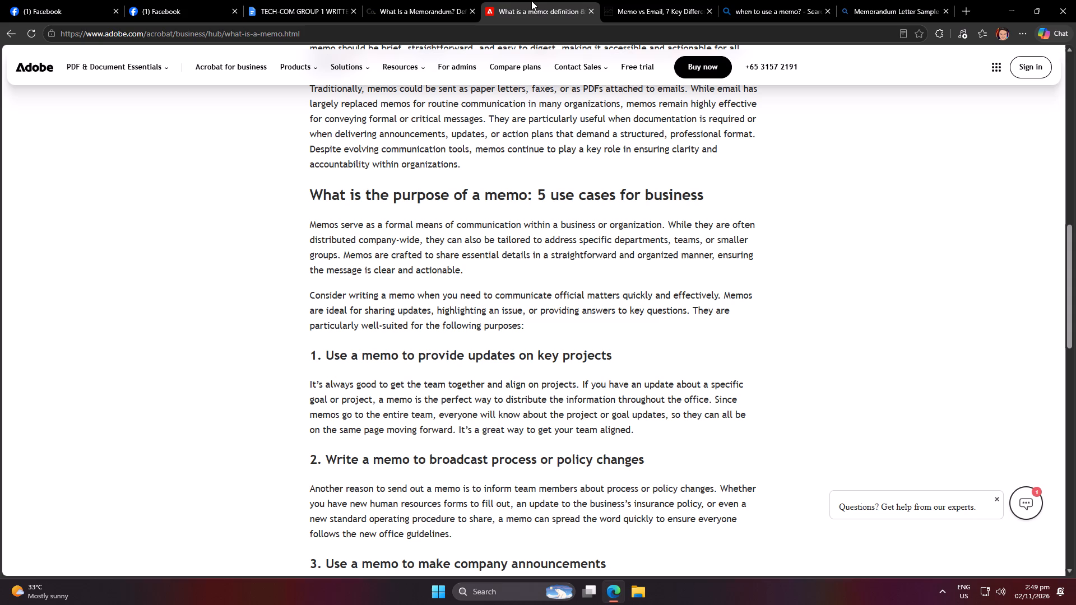
{"action": "left_click", "coordinate": [342, 31]}
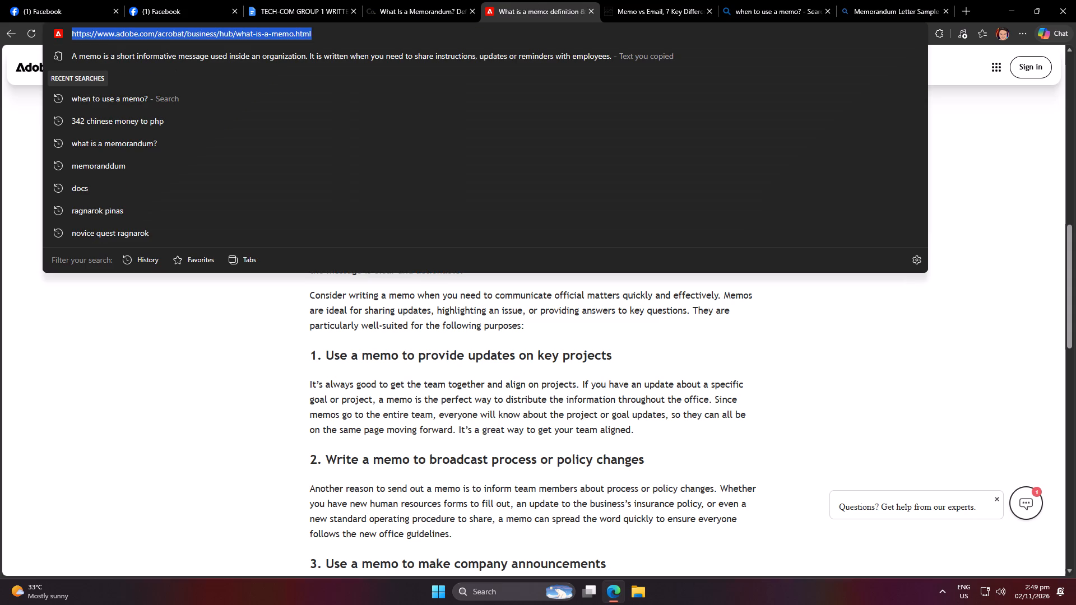
{"action": "key", "text": "ctrl+c"}
{"action": "left_click", "coordinate": [185, 0]}
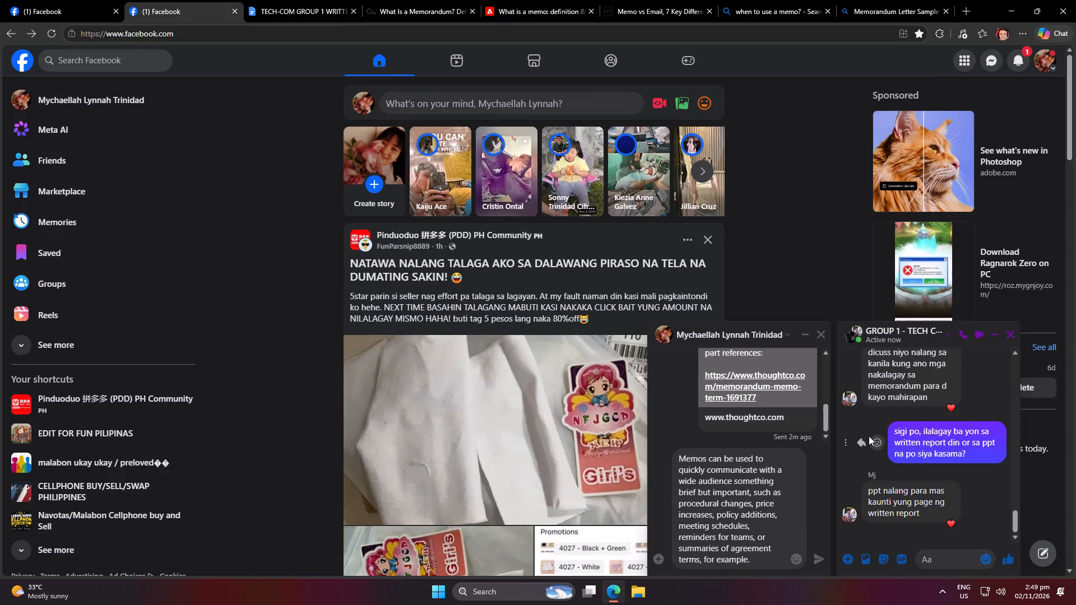
{"action": "left_click_drag", "start_coordinate": [768, 560], "coordinate": [669, 452]}
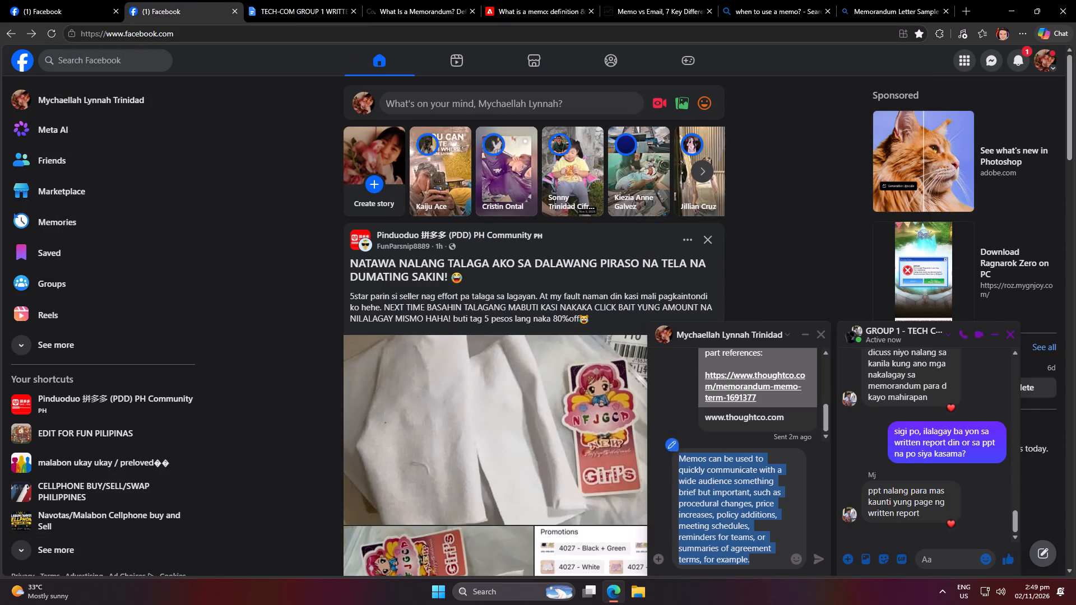
{"action": "key", "text": "BackSpace"}
{"action": "left_click", "coordinate": [654, 484]}
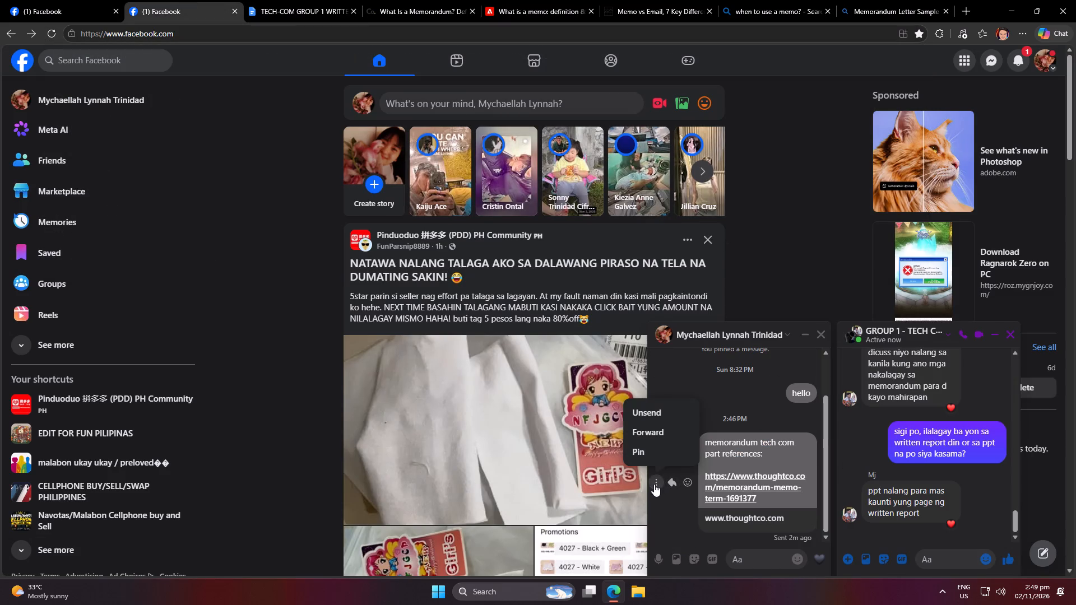
{"action": "left_click", "coordinate": [752, 553]}
{"action": "key", "text": "ctrl+v"}
{"action": "key", "text": "Return"}
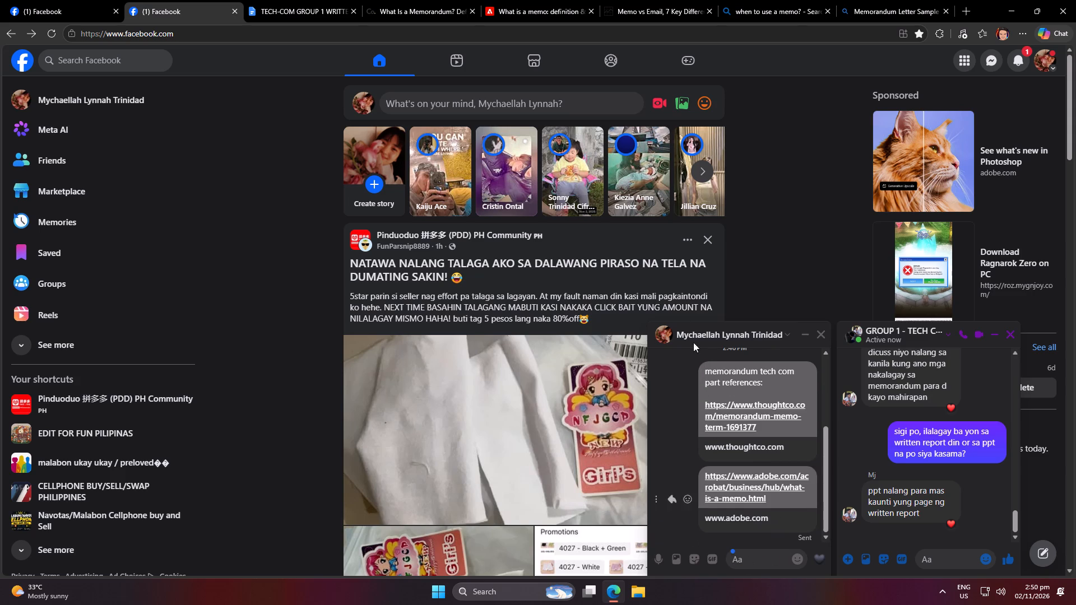
Check the report's memo bullets against the Adobe article's section on the purpose of a memo.
{"action": "left_click", "coordinate": [426, 0]}
{"action": "left_click", "coordinate": [526, 0]}
{"action": "left_click", "coordinate": [326, 0]}
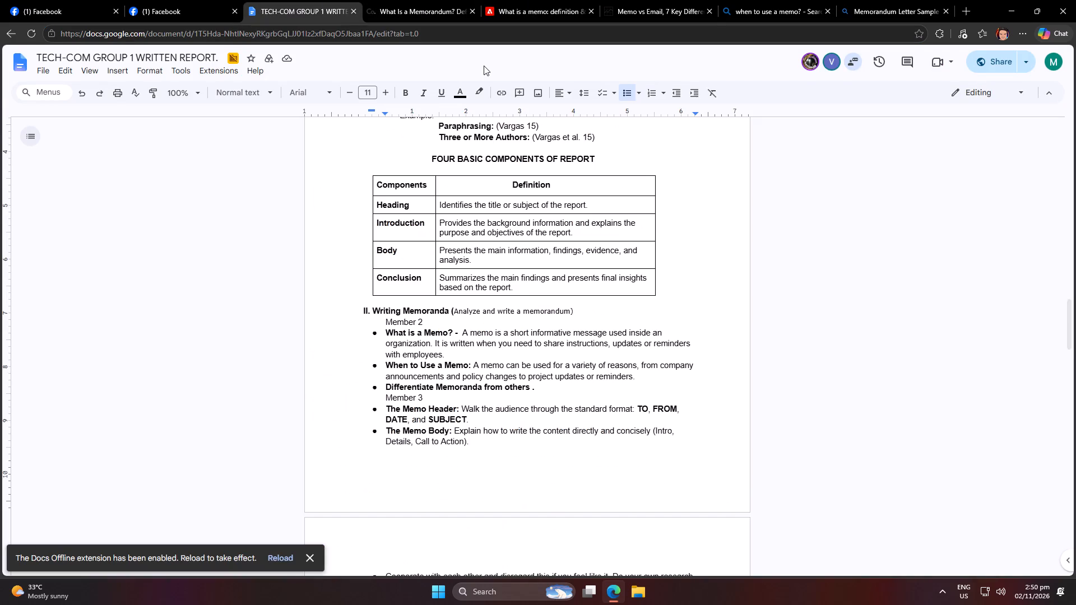
{"action": "left_click", "coordinate": [653, 0]}
{"action": "left_click", "coordinate": [537, 0]}
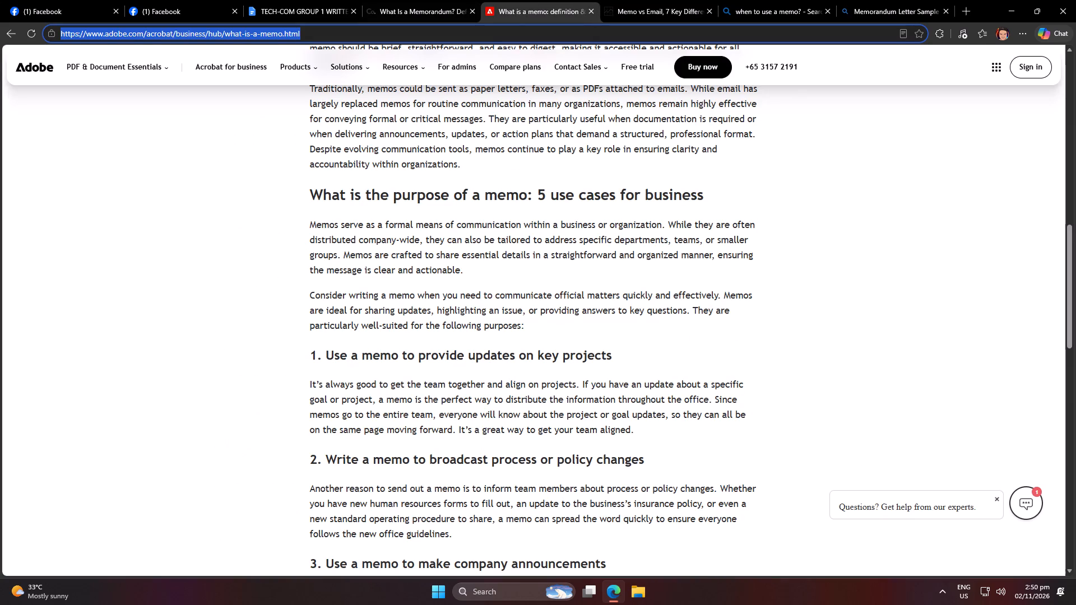
{"action": "left_click", "coordinate": [122, 245]}
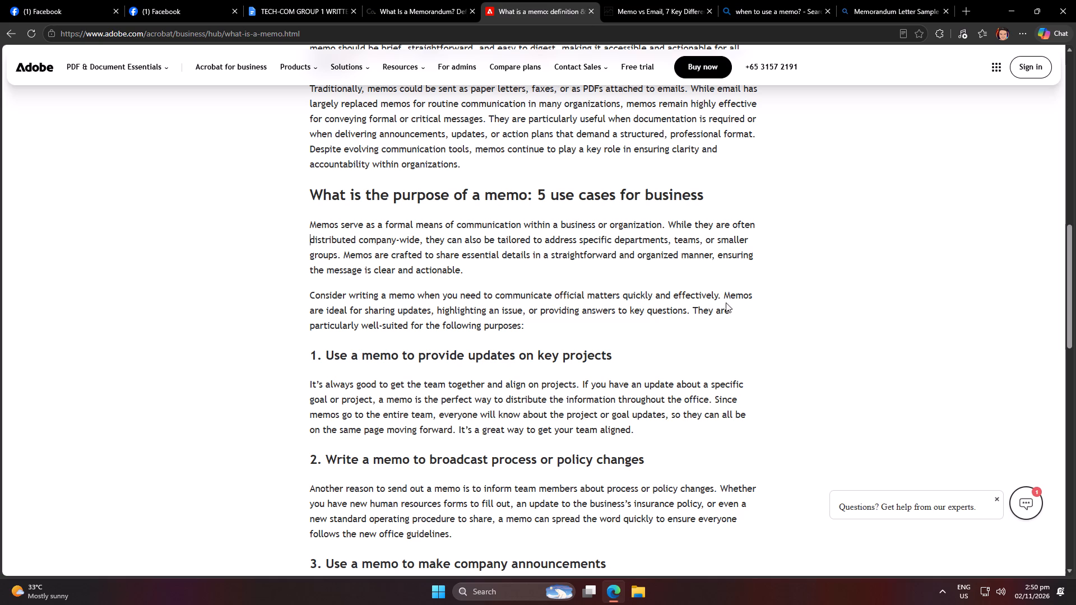
{"action": "left_click_drag", "start_coordinate": [723, 293], "coordinate": [754, 296]}
Copy the web address of the thebusinesscommunication.com Memo vs Email article.
{"action": "left_click", "coordinate": [614, 0]}
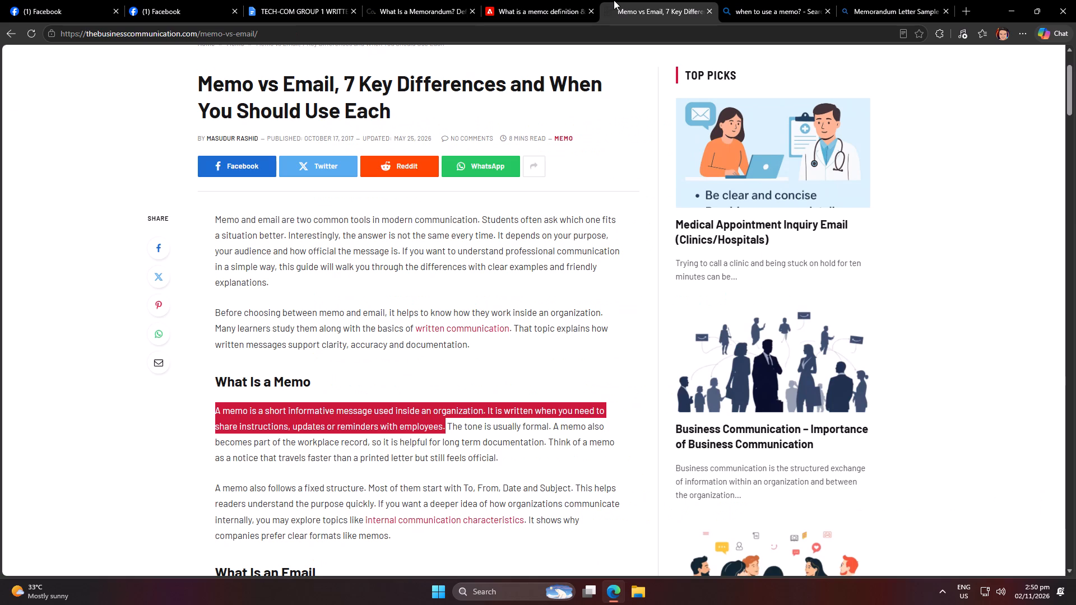
{"action": "left_click", "coordinate": [286, 29]}
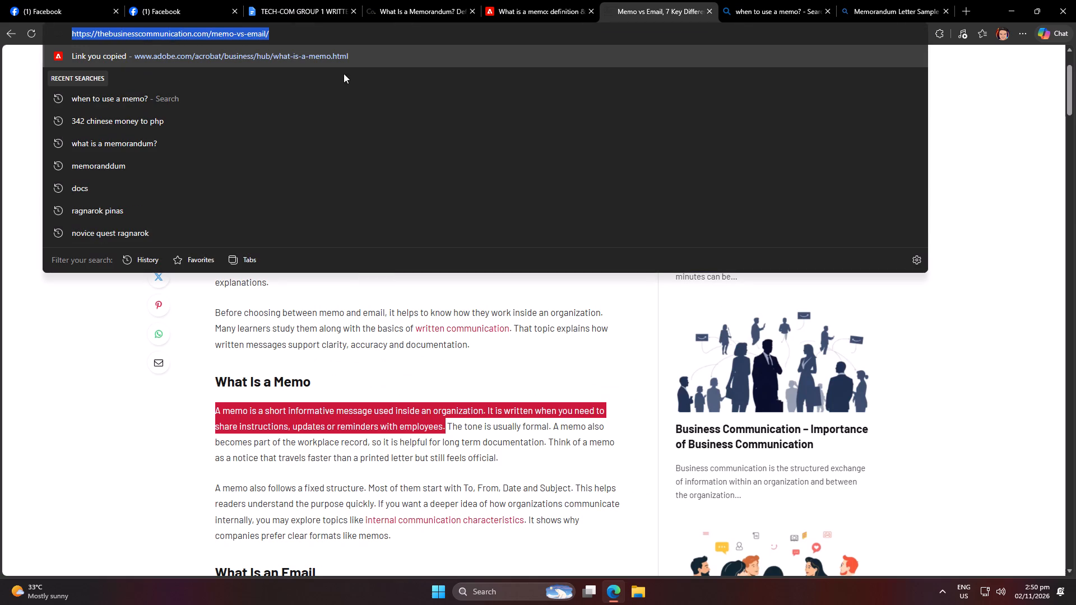
{"action": "key", "text": "ctrl+c"}
Unsend the Adobe link message in the Messenger chat with yourself, using the Unsend for you option.
{"action": "left_click", "coordinate": [169, 0]}
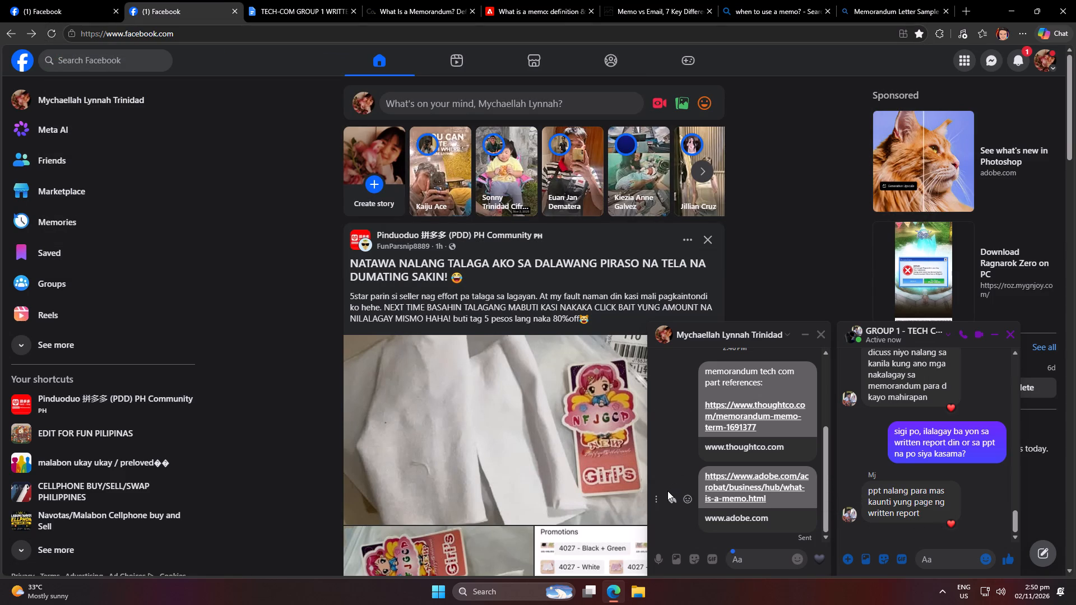
{"action": "left_click", "coordinate": [655, 500]}
{"action": "left_click", "coordinate": [650, 432]}
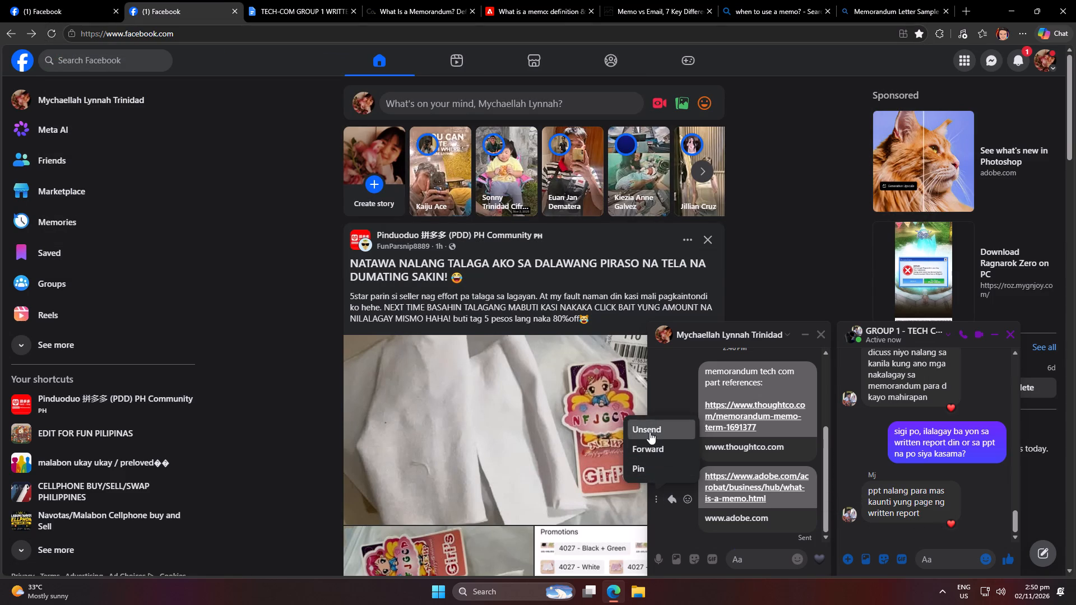
{"action": "left_click", "coordinate": [577, 341]}
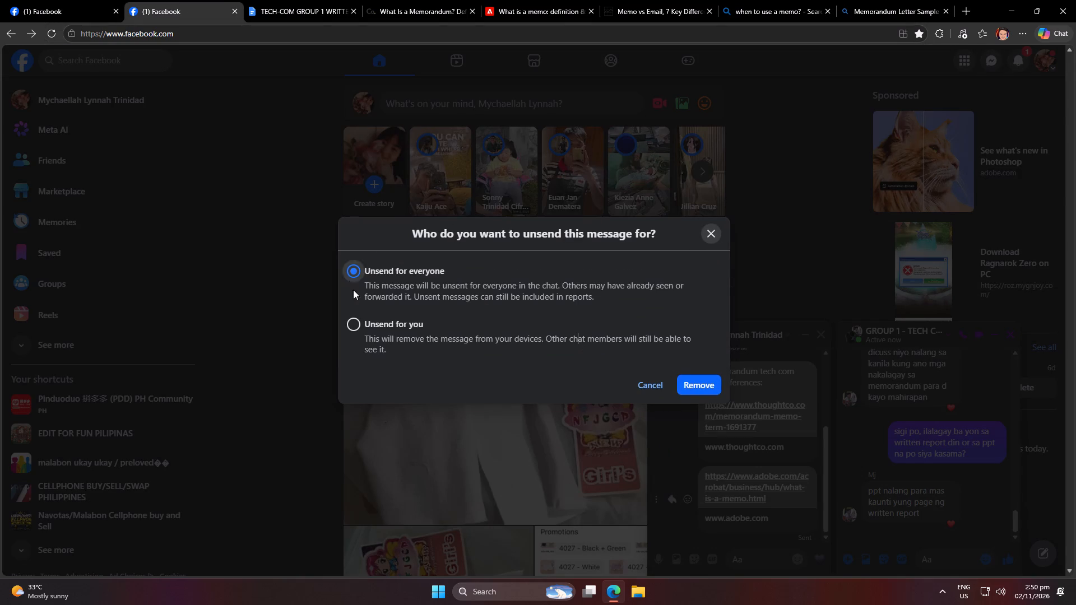
{"action": "left_click", "coordinate": [351, 318]}
{"action": "left_click", "coordinate": [702, 382]}
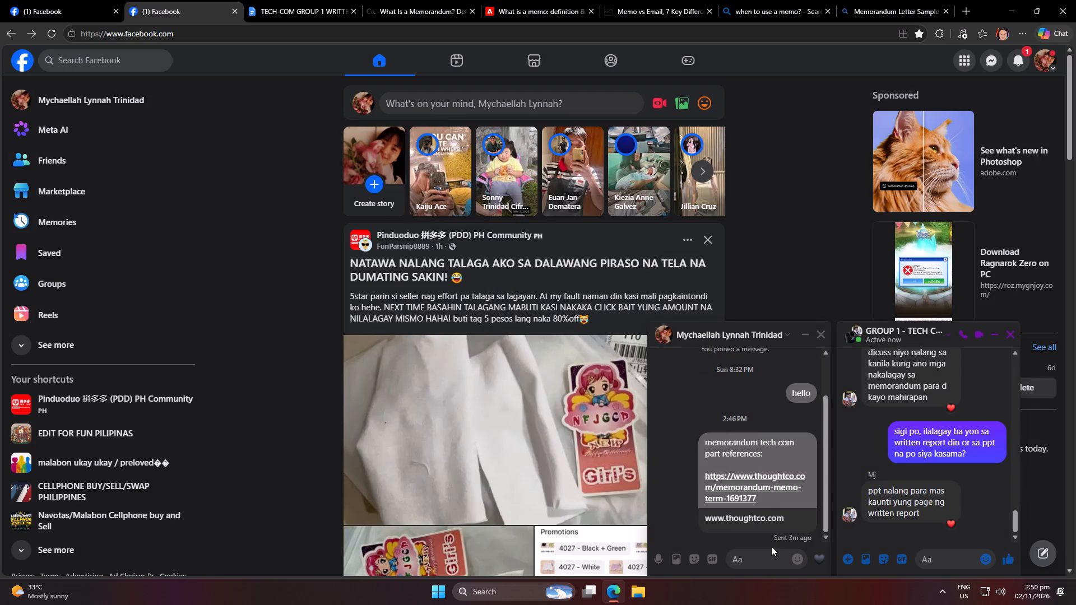
Send the copied Memo vs Email article link in the Messenger chat with yourself.
{"action": "left_click", "coordinate": [762, 555]}
{"action": "key", "text": "ctrl+v"}
{"action": "key", "text": "Return"}
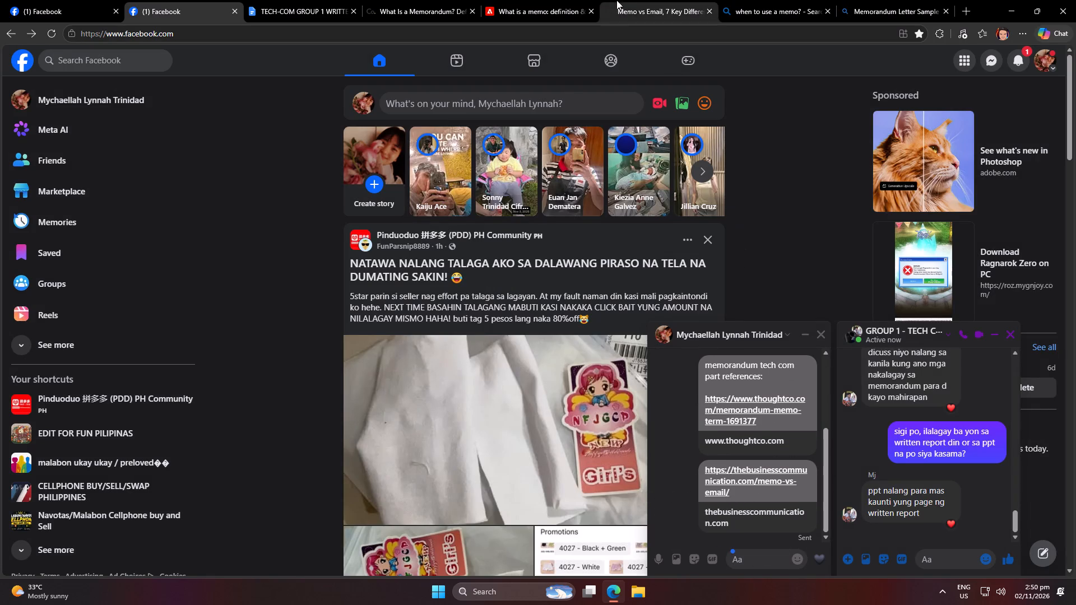
Read the Memo vs Email article down to its comparison chart and view the chart enlarged.
{"action": "left_click", "coordinate": [638, 0]}
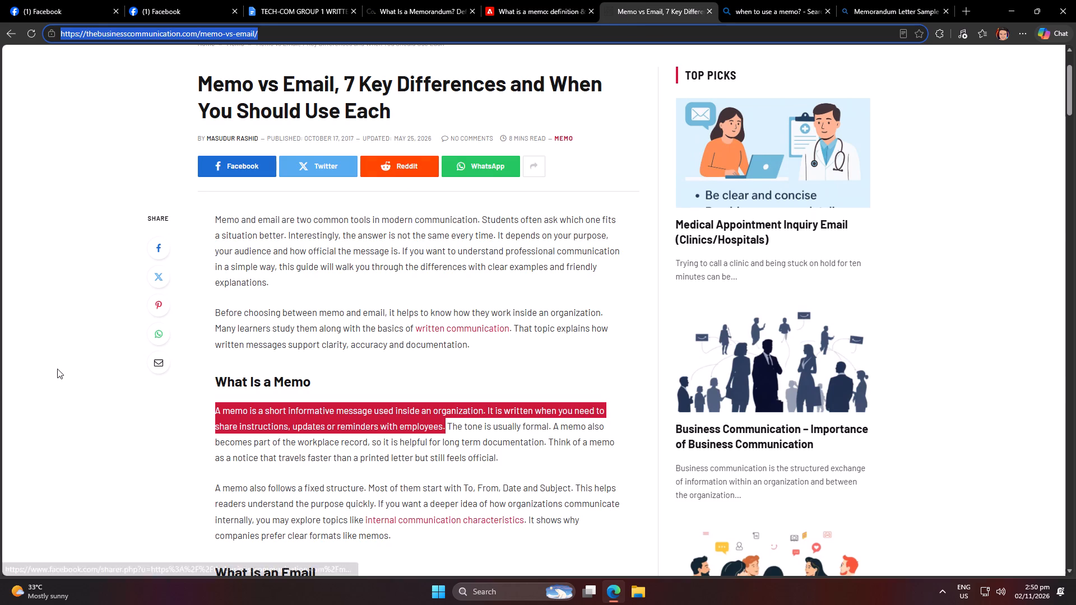
{"action": "left_click", "coordinate": [56, 368]}
{"action": "scroll", "coordinate": [54, 367], "scroll_direction": "down", "scroll_amount": 3}
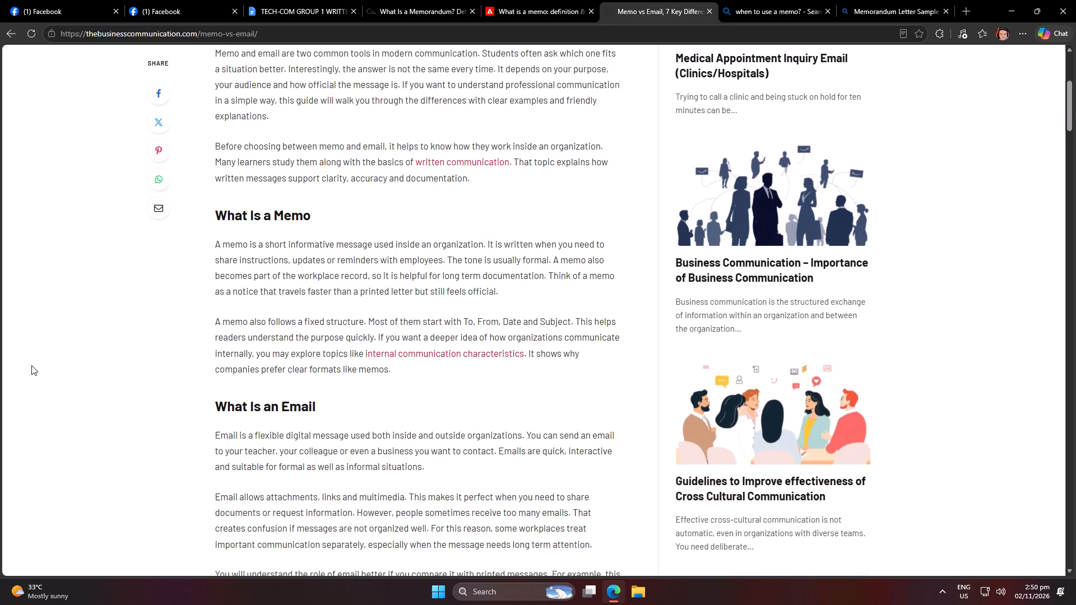
{"action": "scroll", "coordinate": [31, 365], "scroll_direction": "down", "scroll_amount": 8}
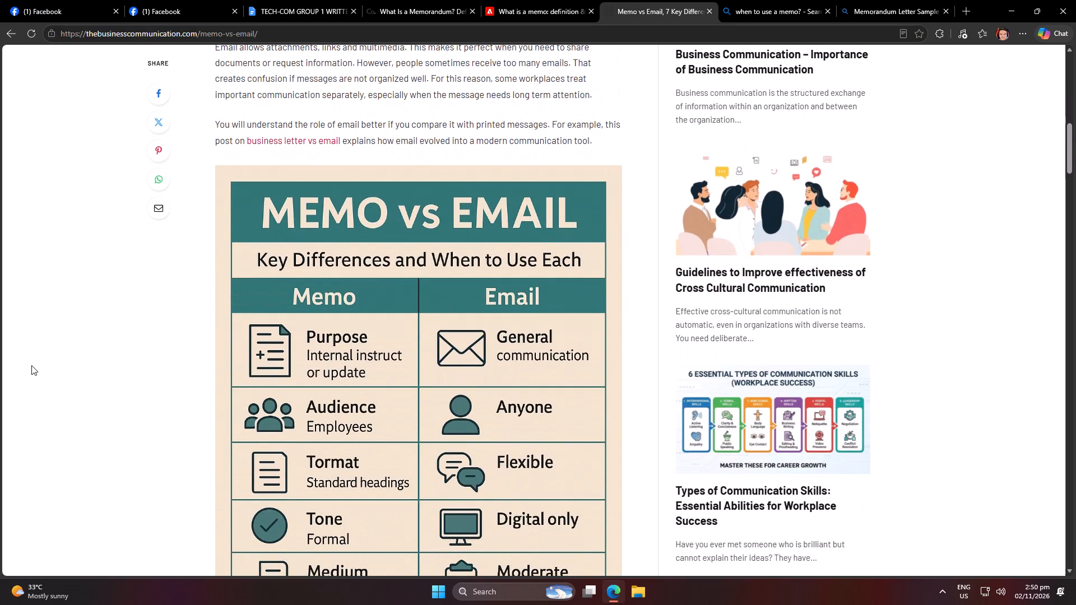
{"action": "scroll", "coordinate": [31, 365], "scroll_direction": "down", "scroll_amount": 5}
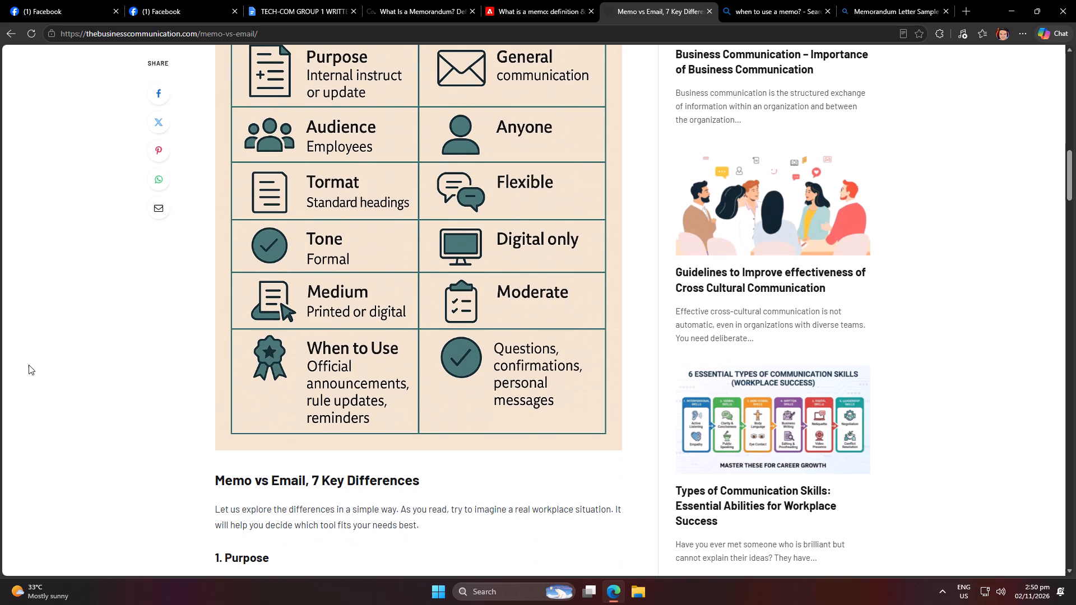
{"action": "scroll", "coordinate": [29, 365], "scroll_direction": "up", "scroll_amount": 1}
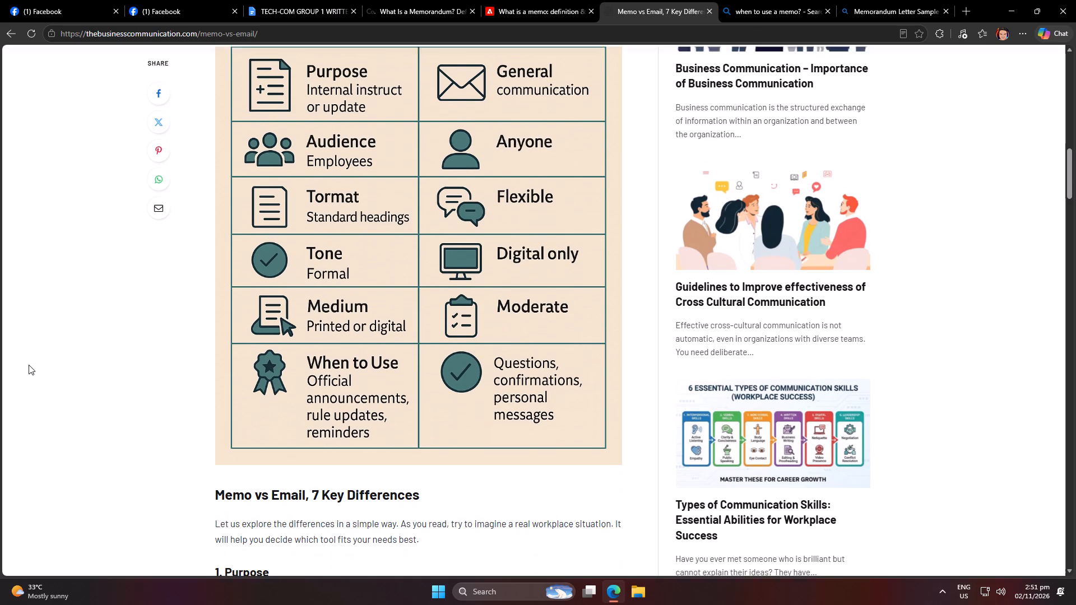
{"action": "scroll", "coordinate": [29, 365], "scroll_direction": "up", "scroll_amount": 1}
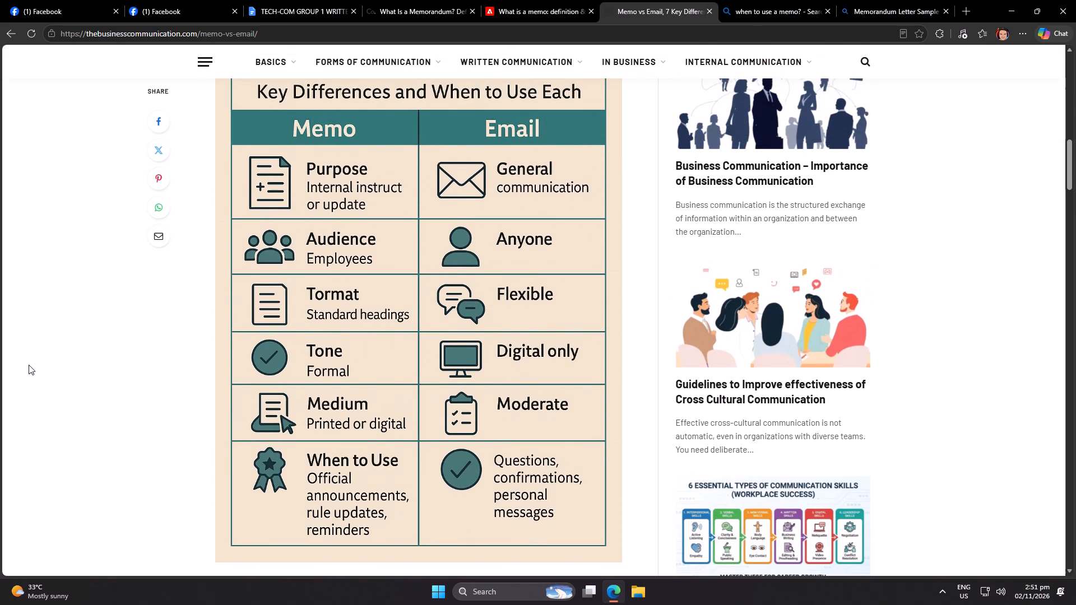
{"action": "scroll", "coordinate": [29, 365], "scroll_direction": "up", "scroll_amount": 1}
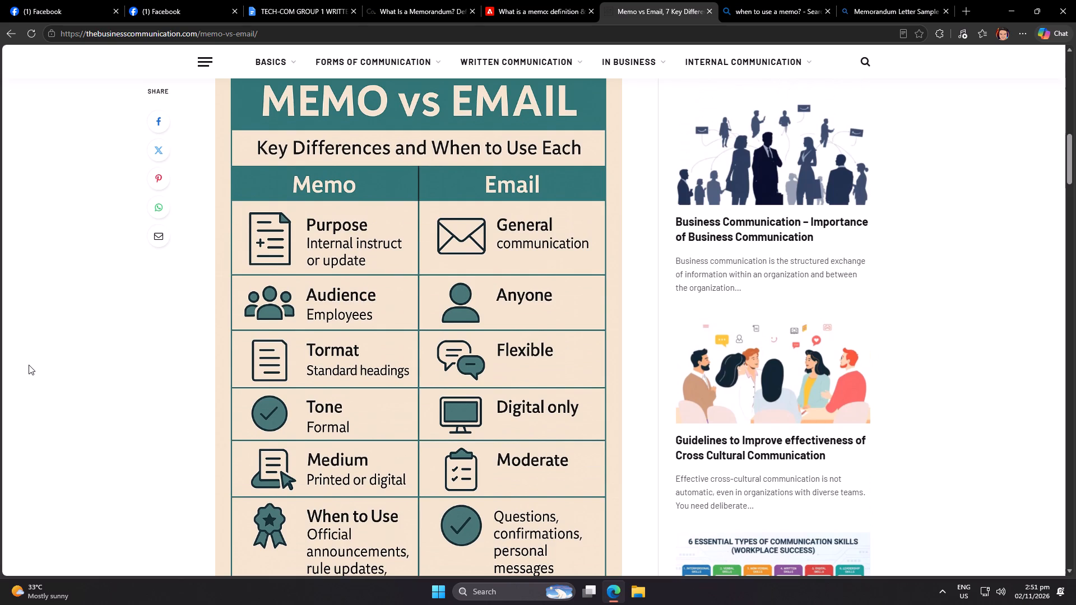
{"action": "scroll", "coordinate": [29, 365], "scroll_direction": "up", "scroll_amount": 1}
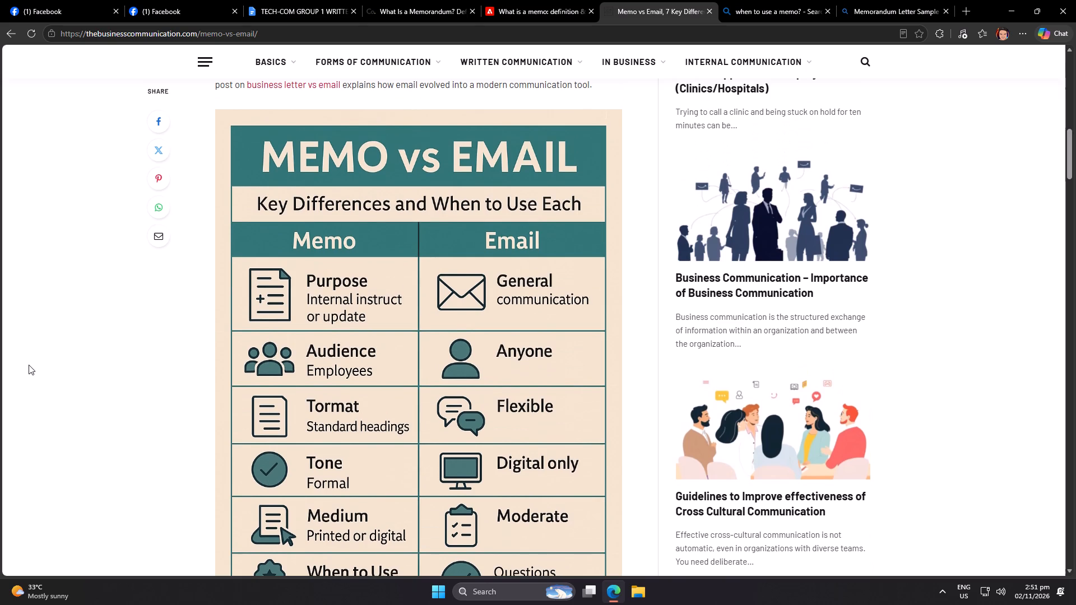
{"action": "scroll", "coordinate": [29, 365], "scroll_direction": "up", "scroll_amount": 5}
{"action": "left_click", "coordinate": [331, 454]}
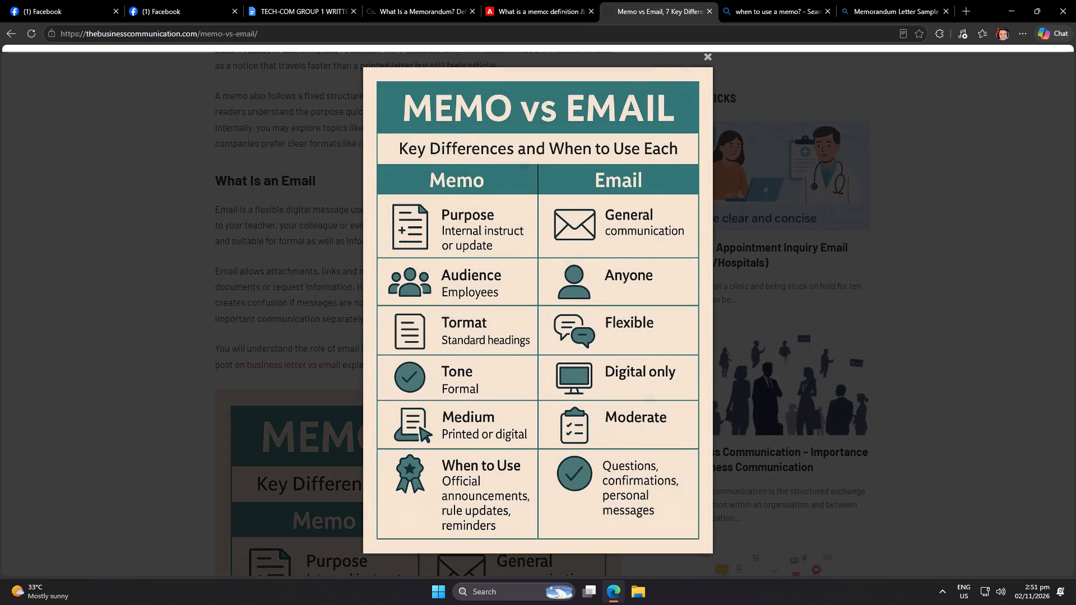
{"action": "left_click", "coordinate": [178, 395]}
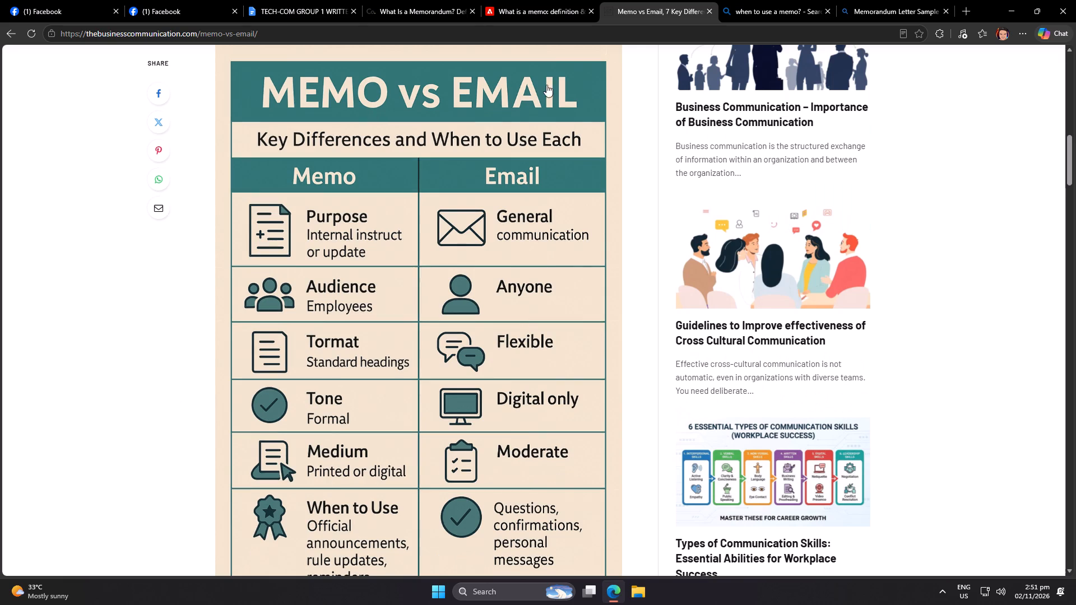
Examine the article's 7 Key Differences section, its comparison chart, and its explanations of what a memo and an email are.
{"action": "left_click", "coordinate": [157, 0]}
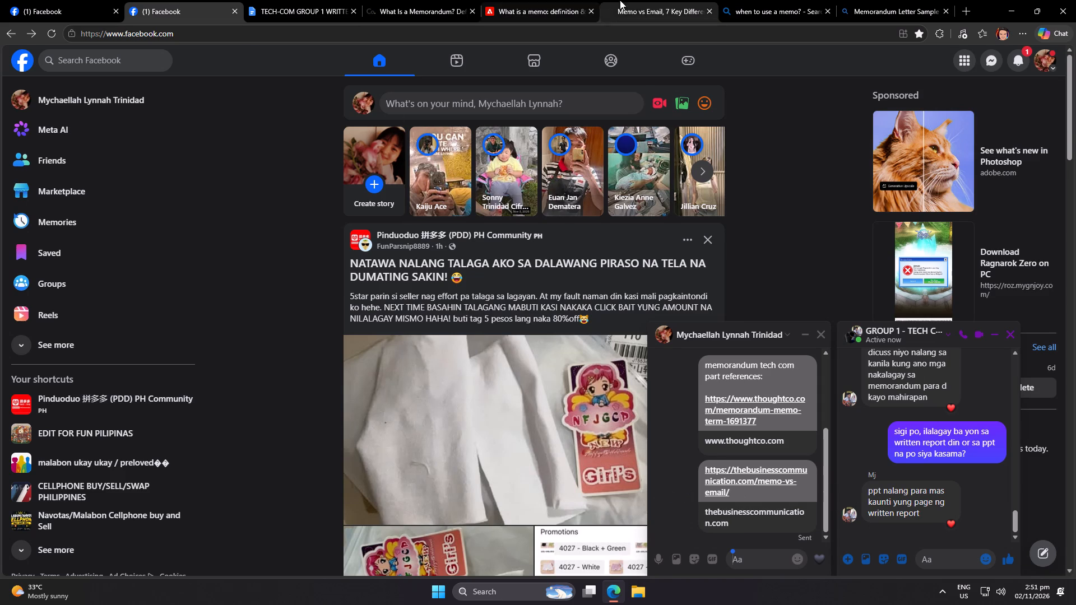
{"action": "left_click", "coordinate": [634, 0]}
{"action": "scroll", "coordinate": [530, 371], "scroll_direction": "up", "scroll_amount": 5}
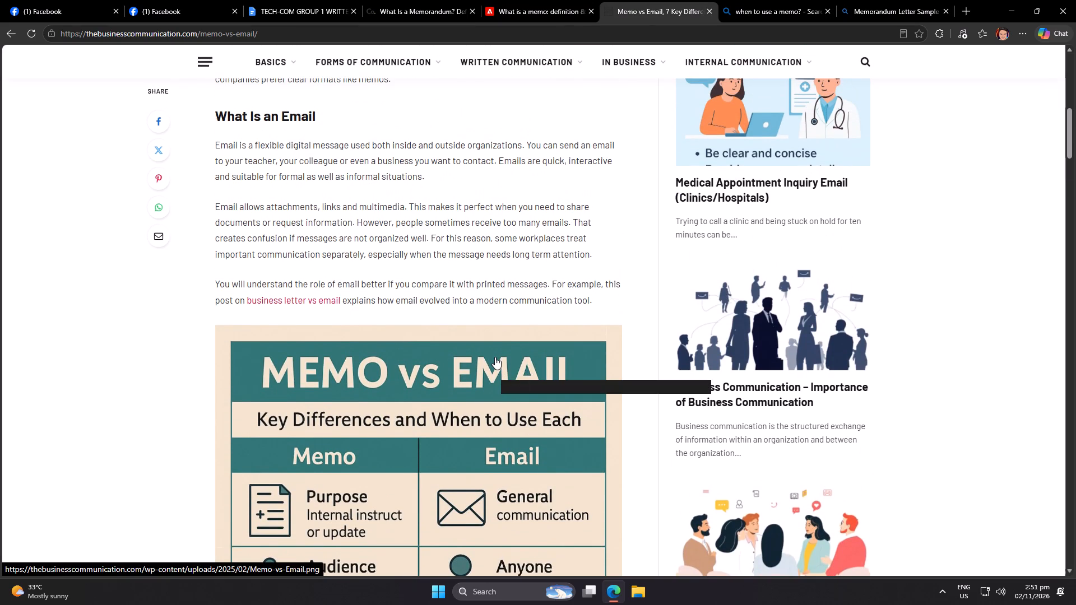
{"action": "scroll", "coordinate": [495, 357], "scroll_direction": "down", "scroll_amount": 14}
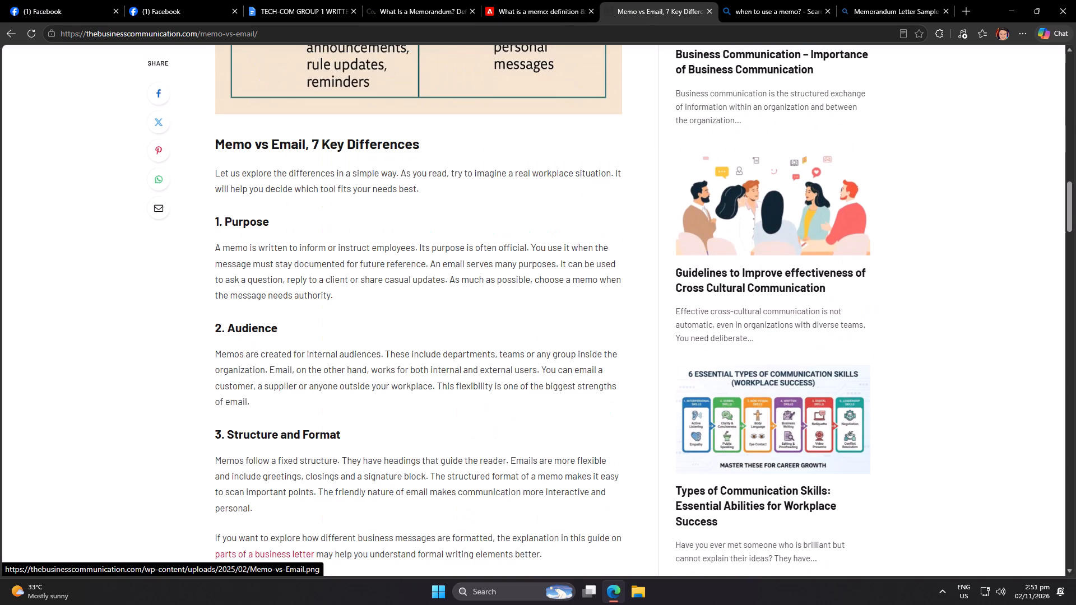
{"action": "scroll", "coordinate": [495, 357], "scroll_direction": "down", "scroll_amount": 1}
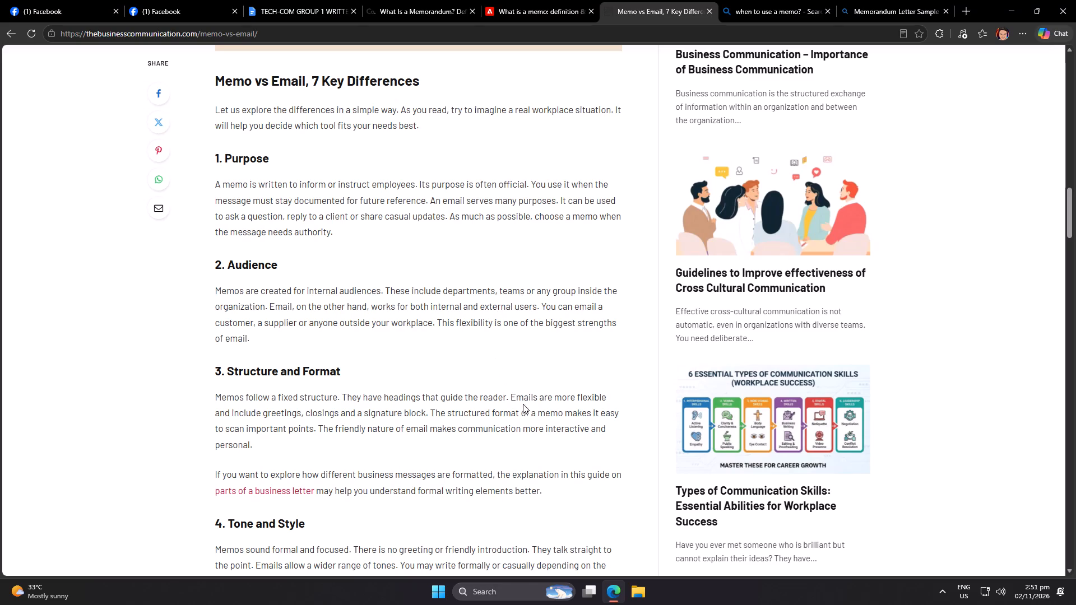
{"action": "scroll", "coordinate": [535, 445], "scroll_direction": "up", "scroll_amount": 14}
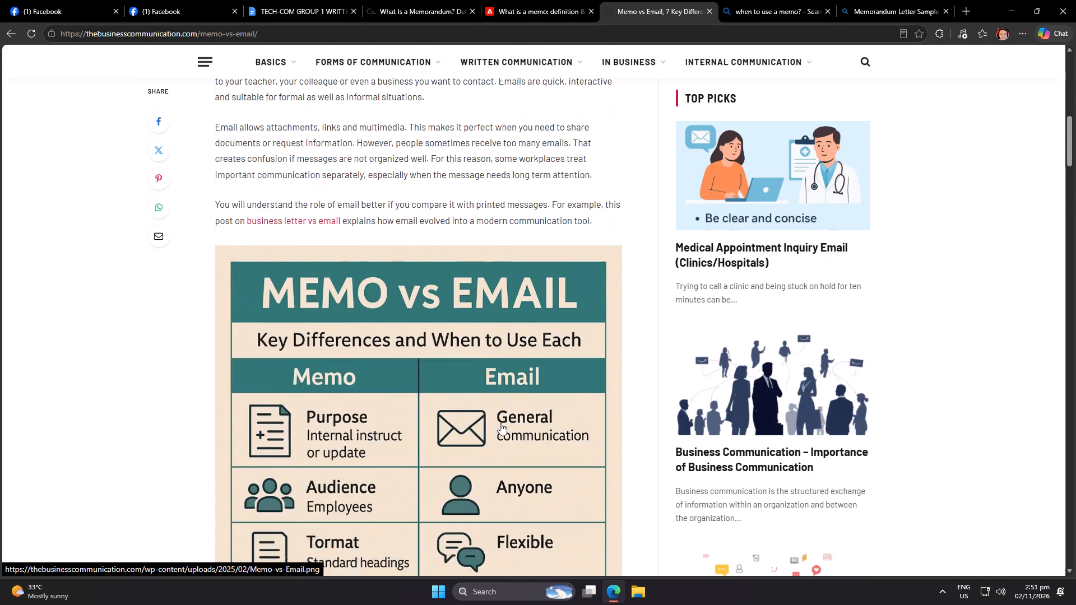
{"action": "scroll", "coordinate": [513, 422], "scroll_direction": "up", "scroll_amount": 7}
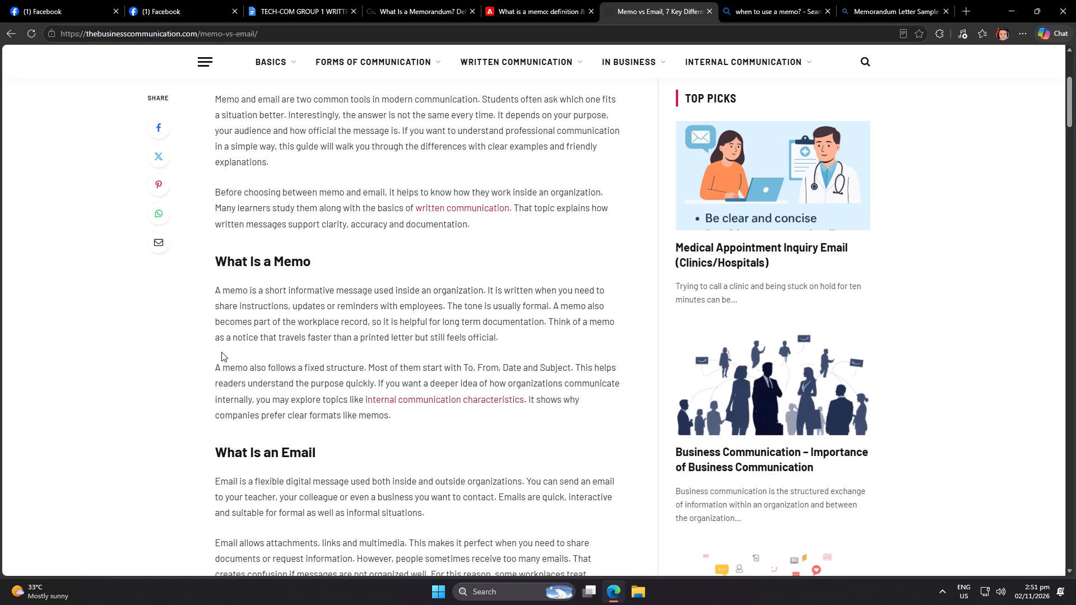
Read the Memo vs Email article's key differences, comparison table, usage guidance, practical examples and final verdict.
{"action": "scroll", "coordinate": [221, 352], "scroll_direction": "up", "scroll_amount": 1}
{"action": "scroll", "coordinate": [221, 352], "scroll_direction": "down", "scroll_amount": 1}
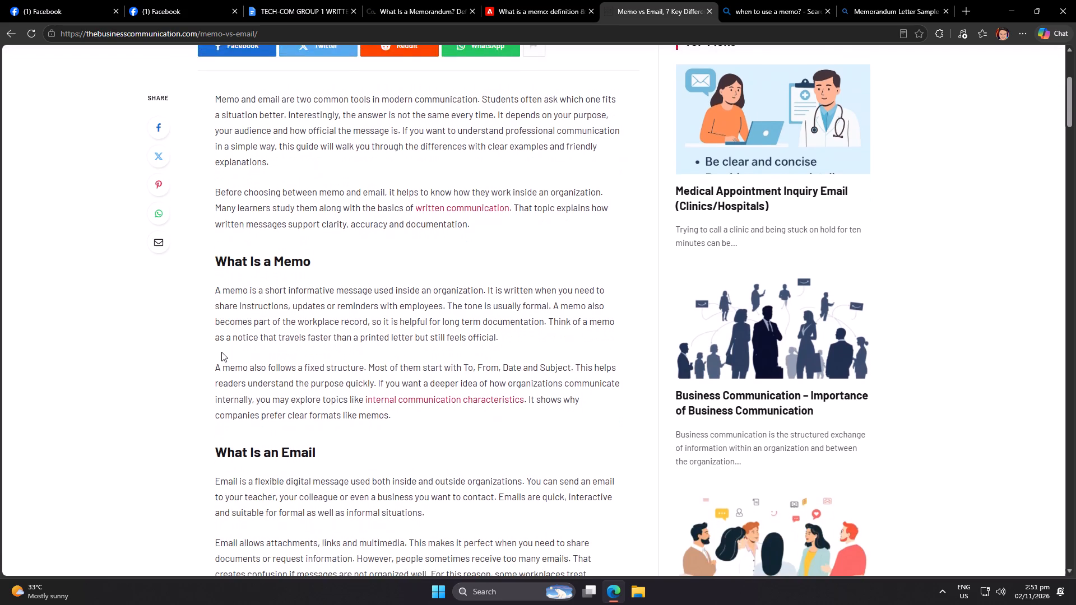
{"action": "scroll", "coordinate": [221, 352], "scroll_direction": "down", "scroll_amount": 2}
{"action": "scroll", "coordinate": [221, 352], "scroll_direction": "up", "scroll_amount": 3}
{"action": "scroll", "coordinate": [221, 352], "scroll_direction": "down", "scroll_amount": 16}
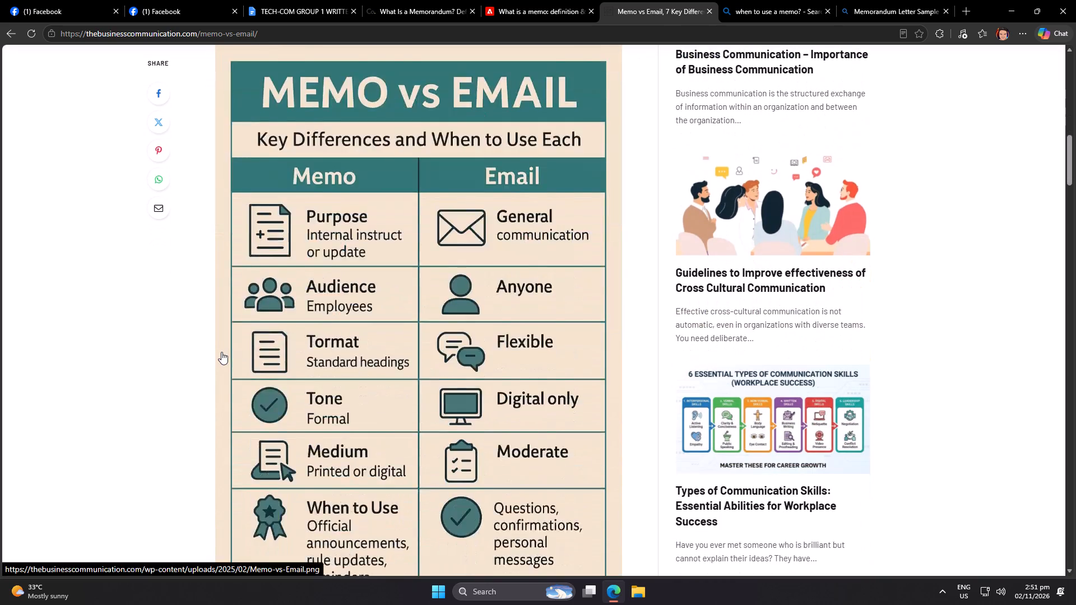
{"action": "scroll", "coordinate": [221, 352], "scroll_direction": "down", "scroll_amount": 13}
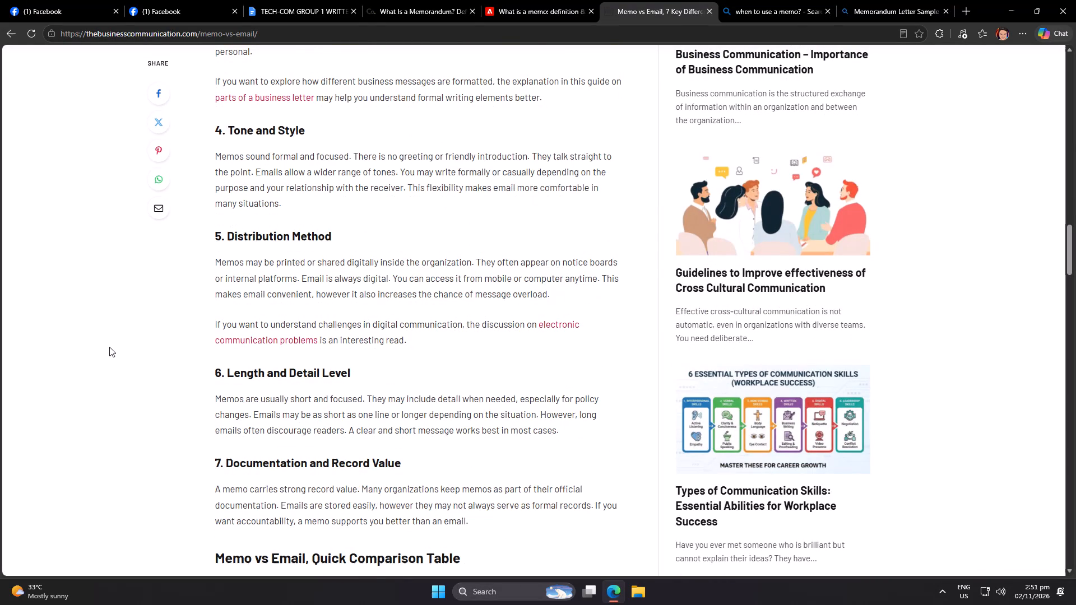
{"action": "scroll", "coordinate": [111, 346], "scroll_direction": "down", "scroll_amount": 5}
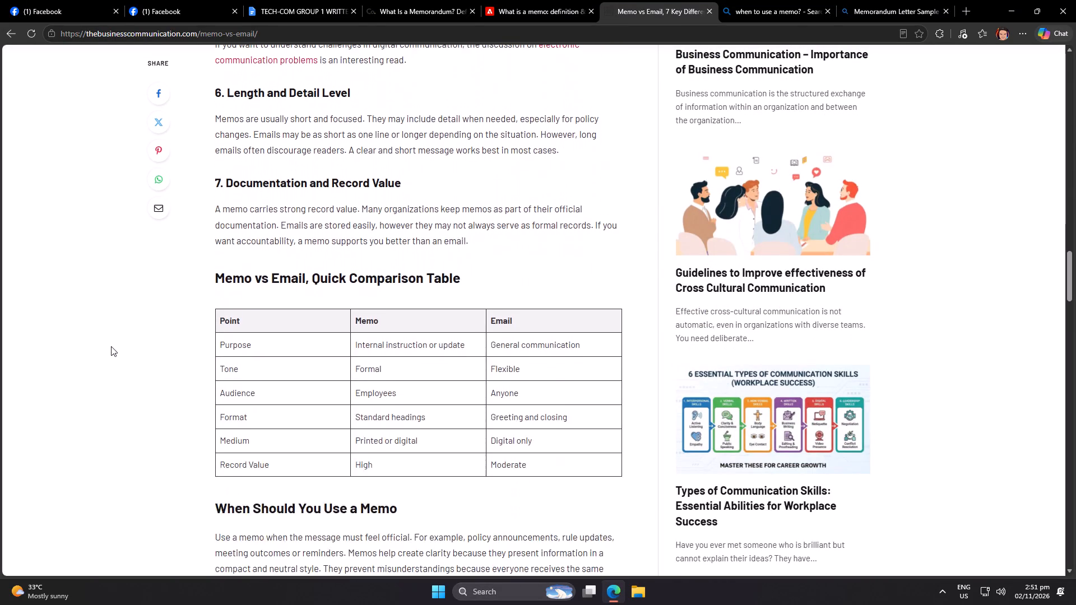
{"action": "scroll", "coordinate": [111, 346], "scroll_direction": "down", "scroll_amount": 3}
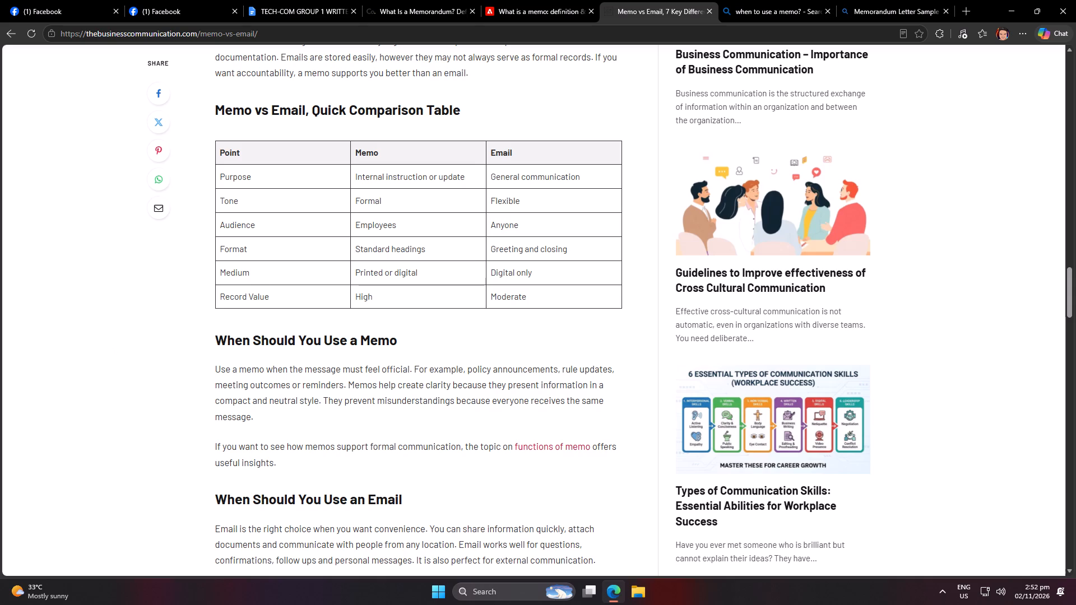
{"action": "scroll", "coordinate": [467, 335], "scroll_direction": "down", "scroll_amount": 4}
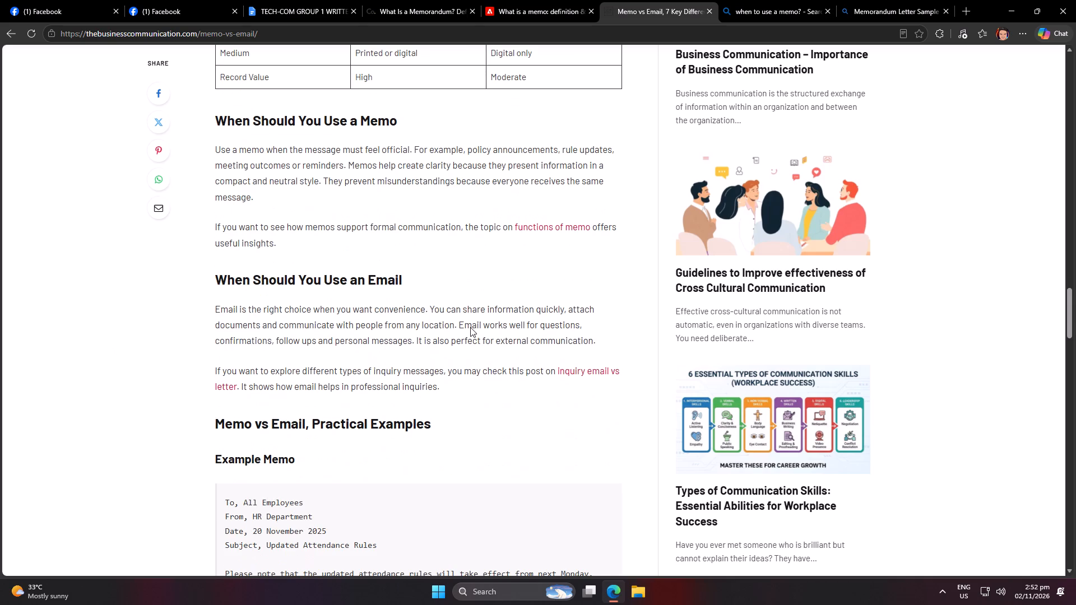
{"action": "scroll", "coordinate": [439, 354], "scroll_direction": "down", "scroll_amount": 6}
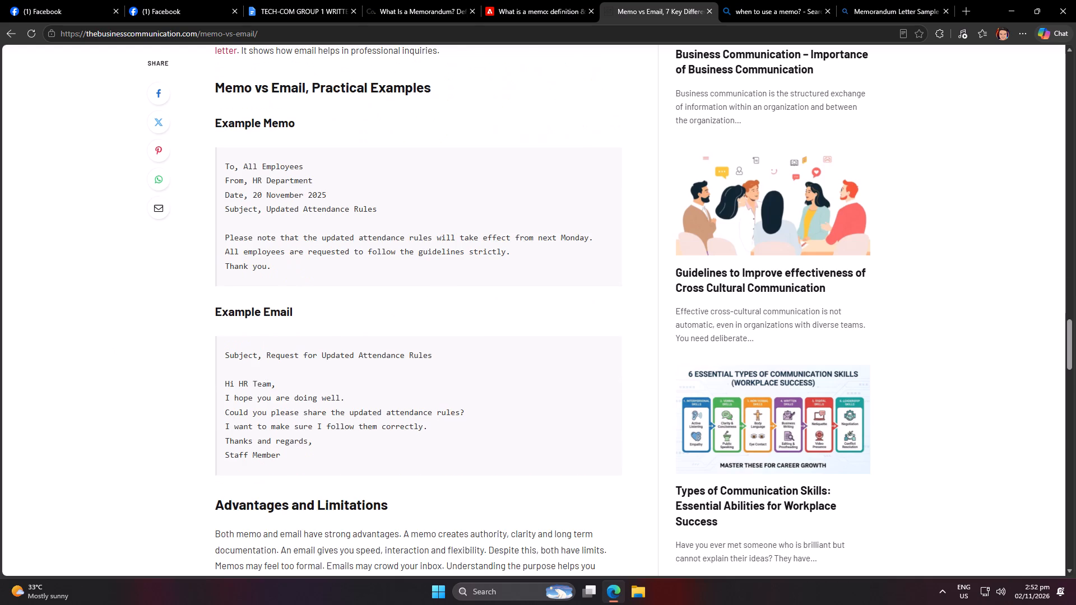
{"action": "scroll", "coordinate": [432, 353], "scroll_direction": "down", "scroll_amount": 4}
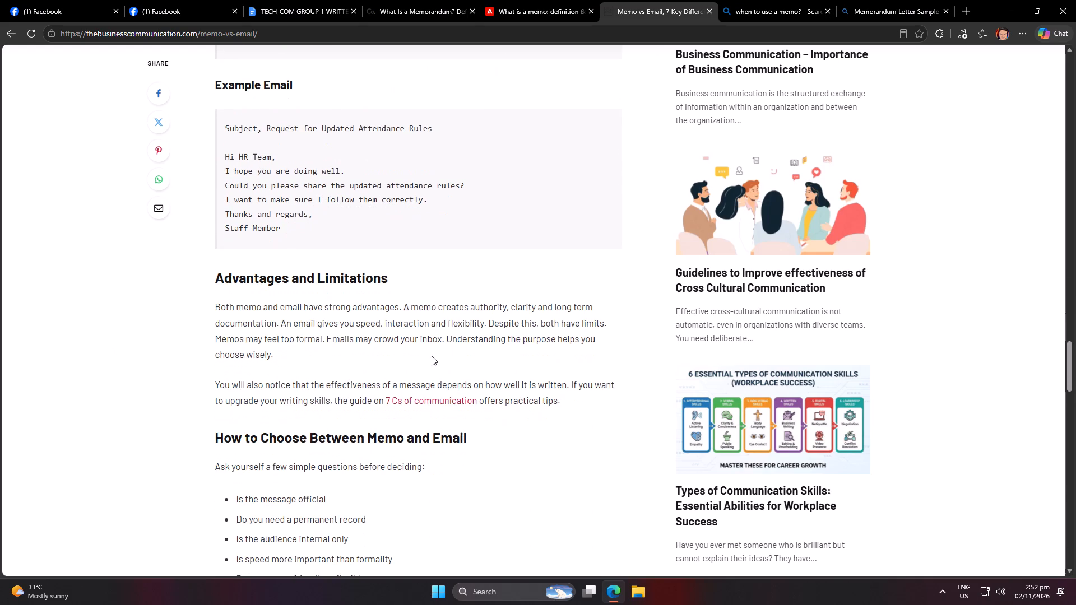
{"action": "scroll", "coordinate": [432, 356], "scroll_direction": "down", "scroll_amount": 7}
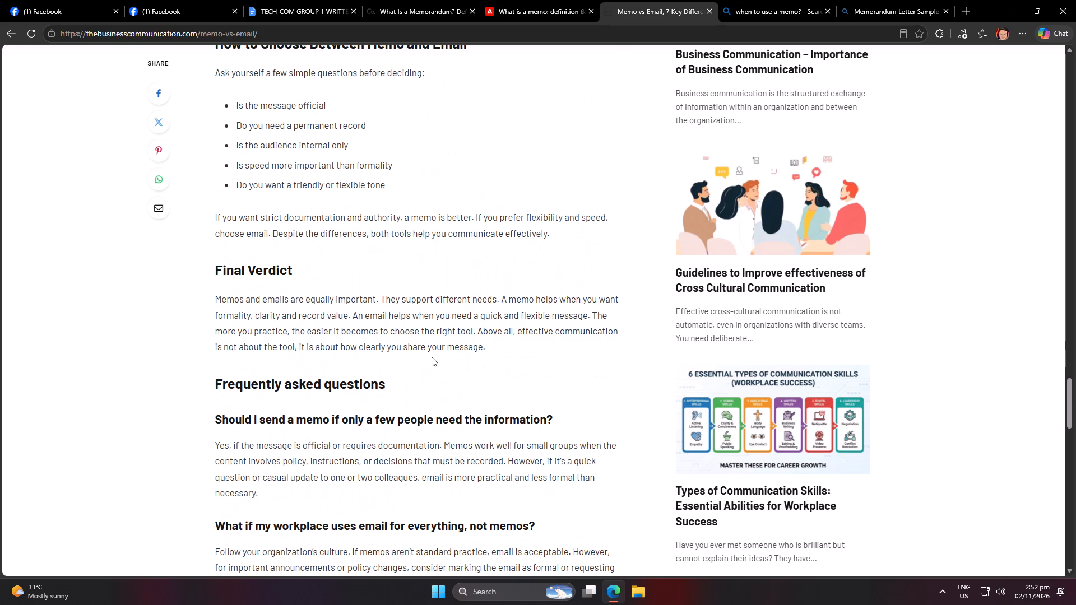
{"action": "scroll", "coordinate": [434, 360], "scroll_direction": "up", "scroll_amount": 14}
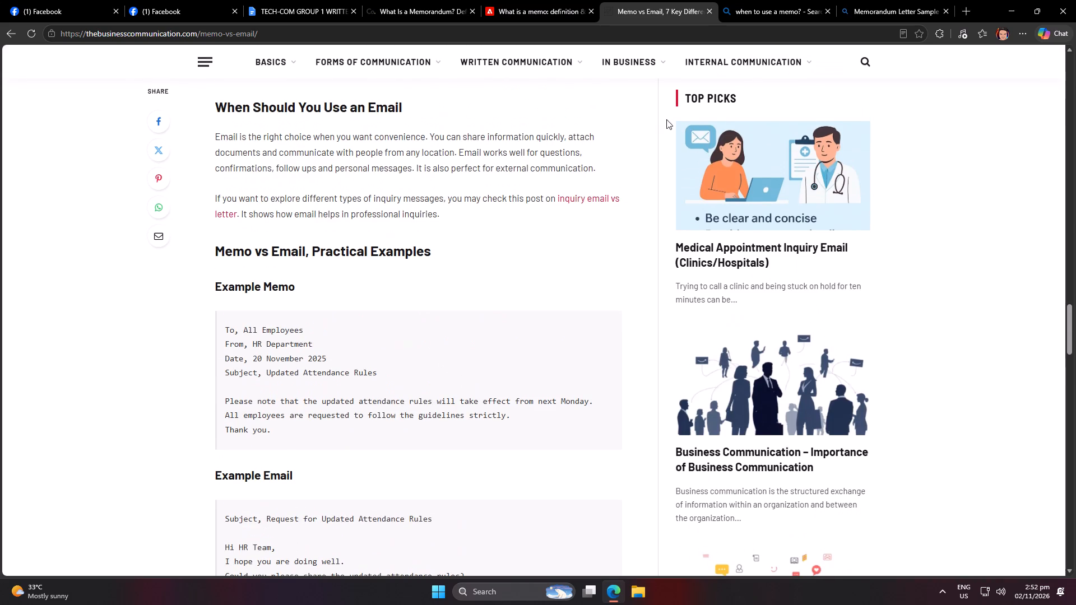
Read the search overview on when to use a memo and the Adobe article's five business use cases.
{"action": "left_click", "coordinate": [762, 0]}
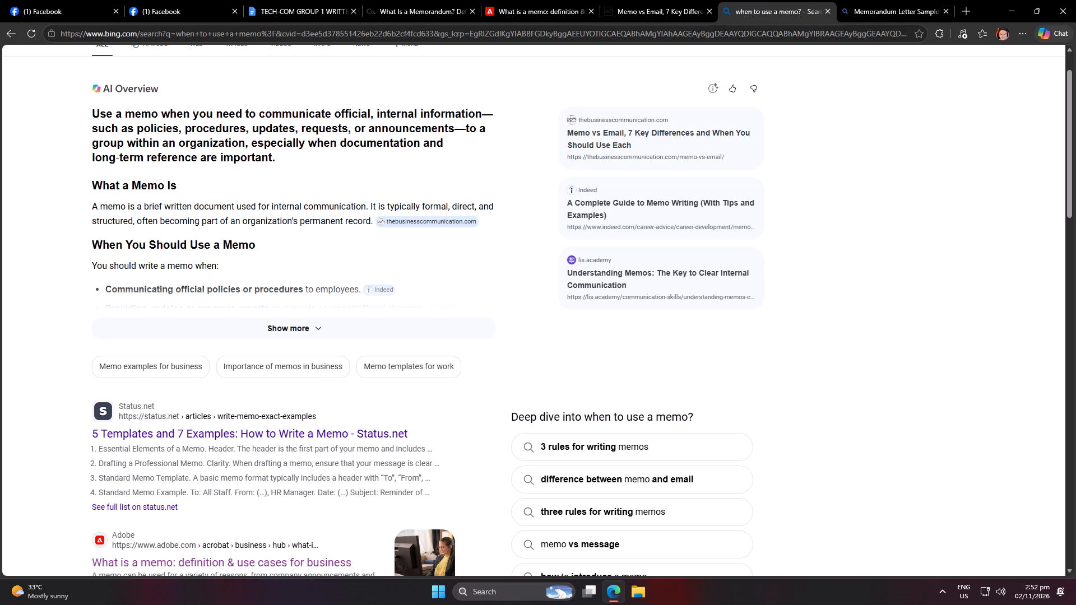
{"action": "left_click", "coordinate": [266, 327]}
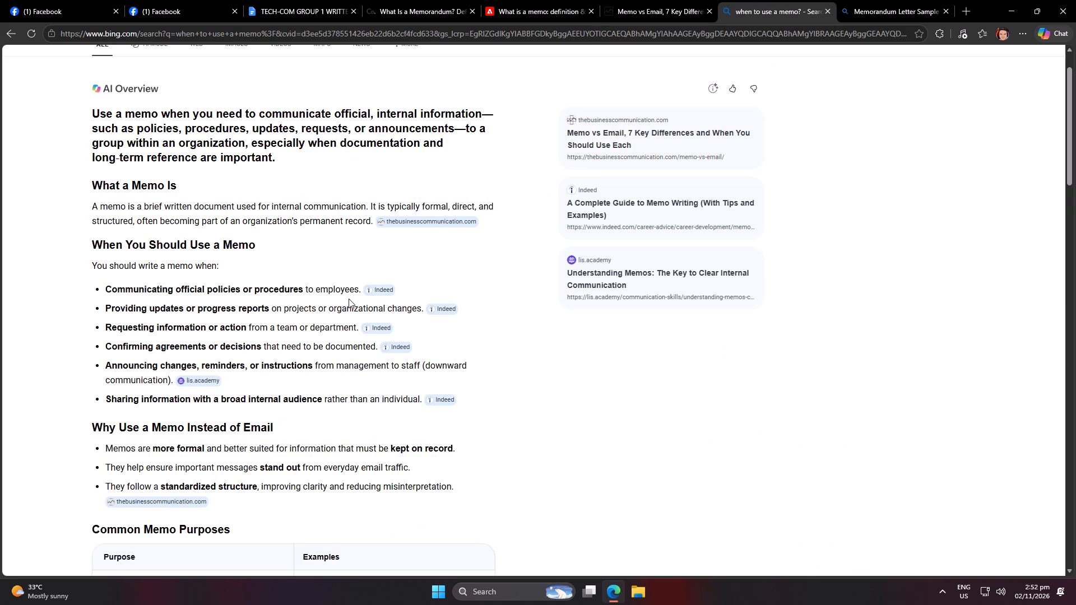
{"action": "left_click", "coordinate": [508, 0]}
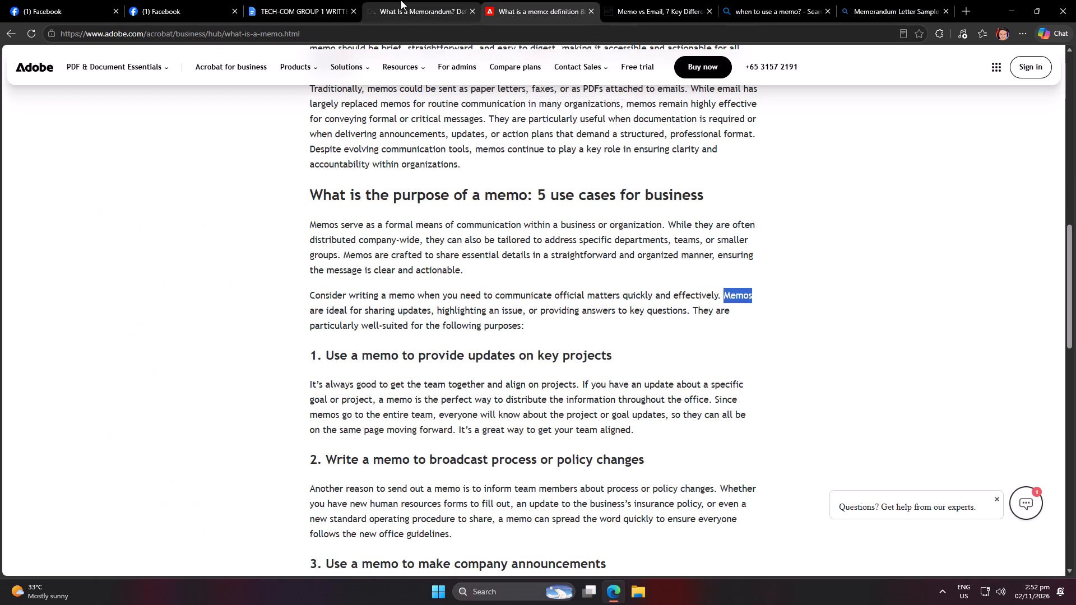
{"action": "left_click", "coordinate": [254, 300]}
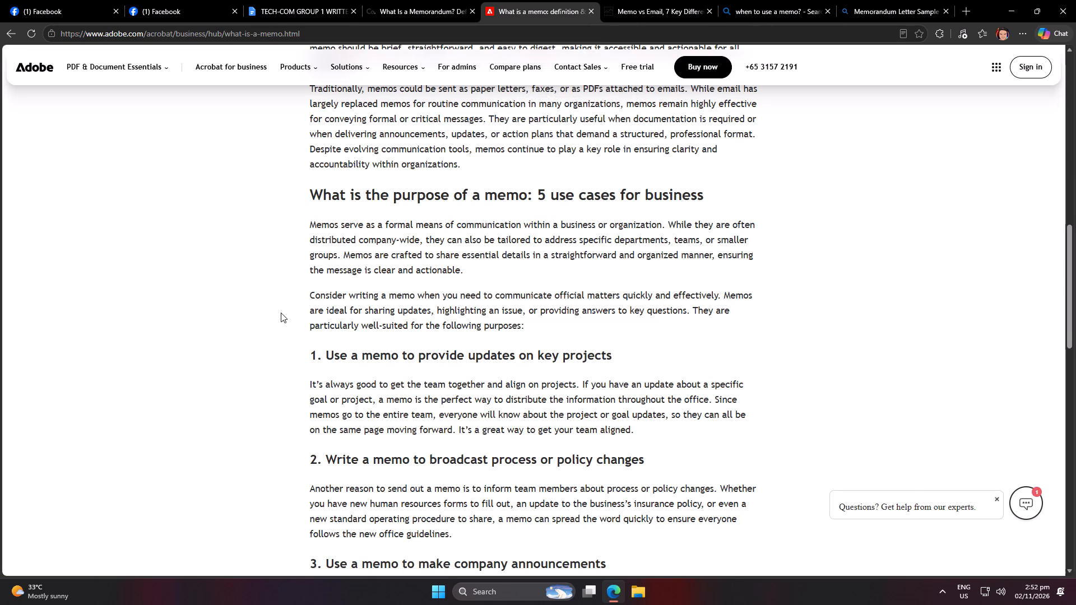
{"action": "scroll", "coordinate": [281, 313], "scroll_direction": "up", "scroll_amount": 1}
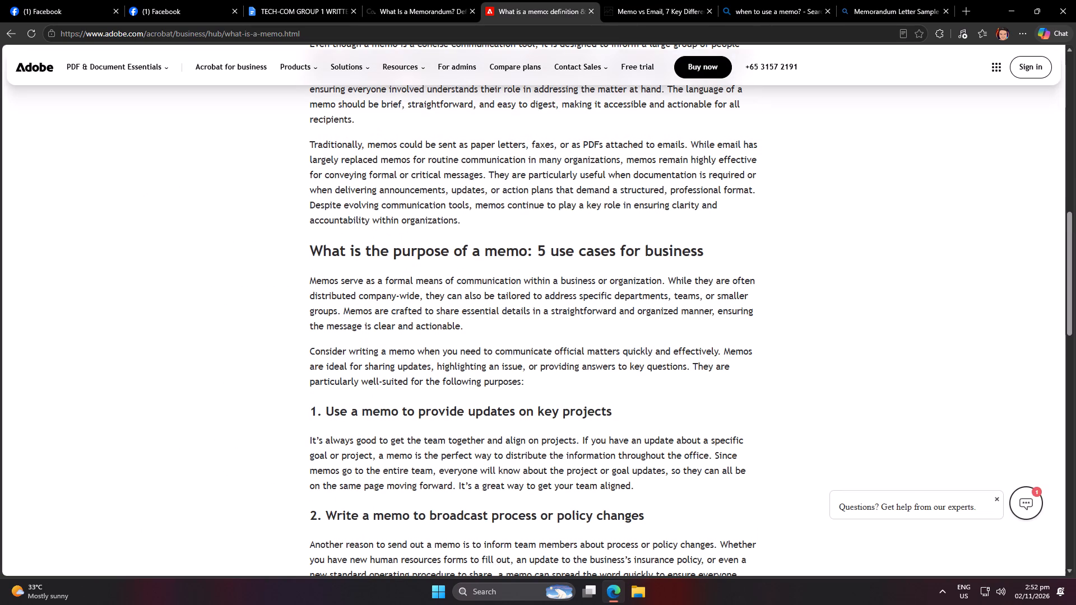
{"action": "left_click_drag", "start_coordinate": [380, 351], "coordinate": [465, 359]}
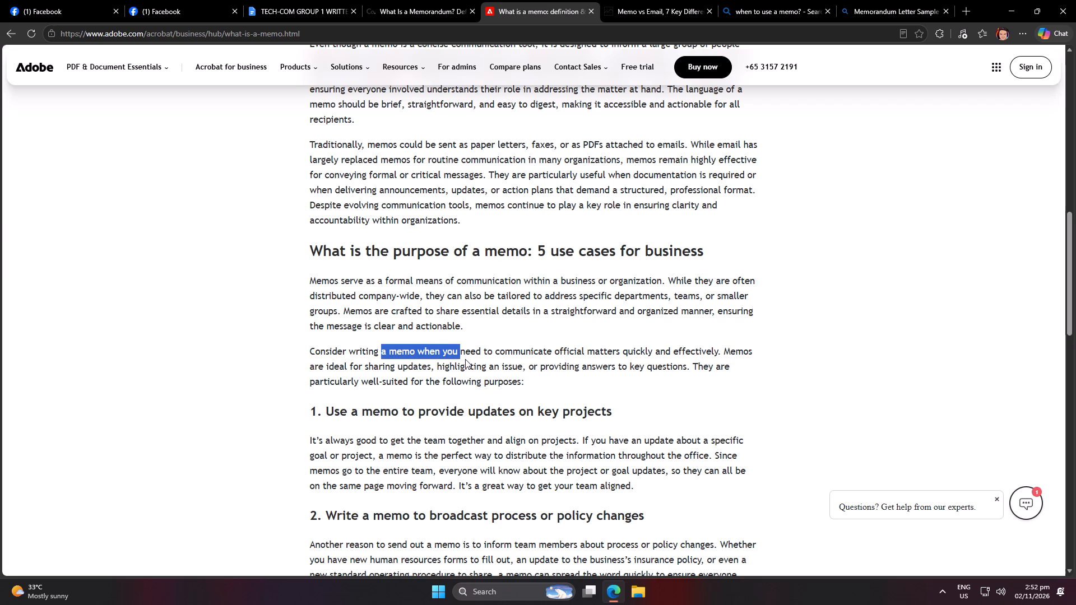
{"action": "left_click_drag", "start_coordinate": [465, 359], "coordinate": [568, 366]}
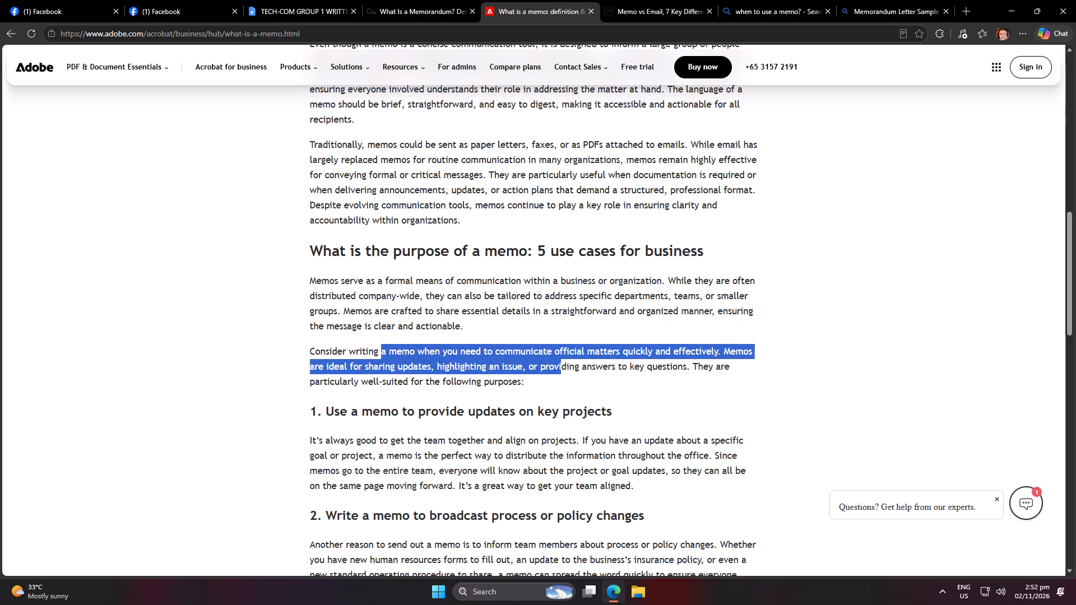
{"action": "left_click_drag", "start_coordinate": [568, 366], "coordinate": [593, 367]}
{"action": "left_click_drag", "start_coordinate": [593, 367], "coordinate": [614, 373]}
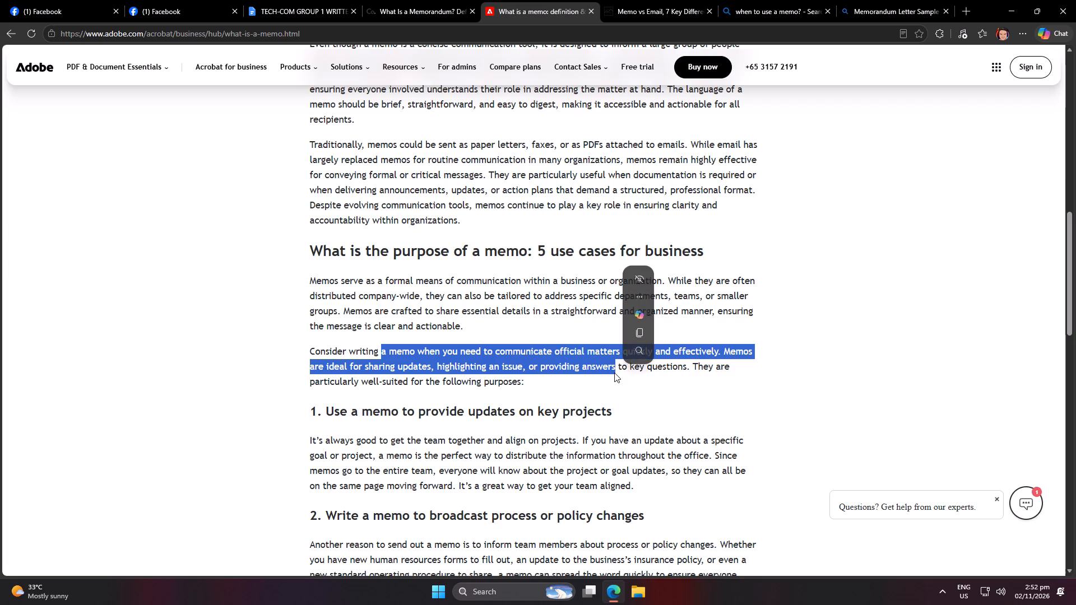
{"action": "left_click", "coordinate": [709, 399]}
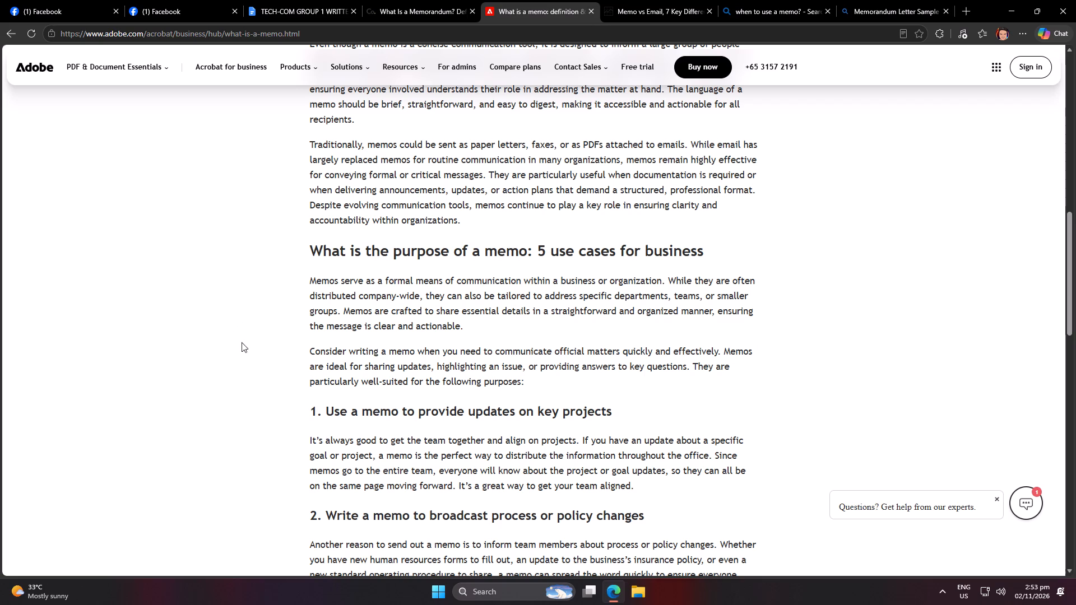
{"action": "scroll", "coordinate": [282, 347], "scroll_direction": "down", "scroll_amount": 1}
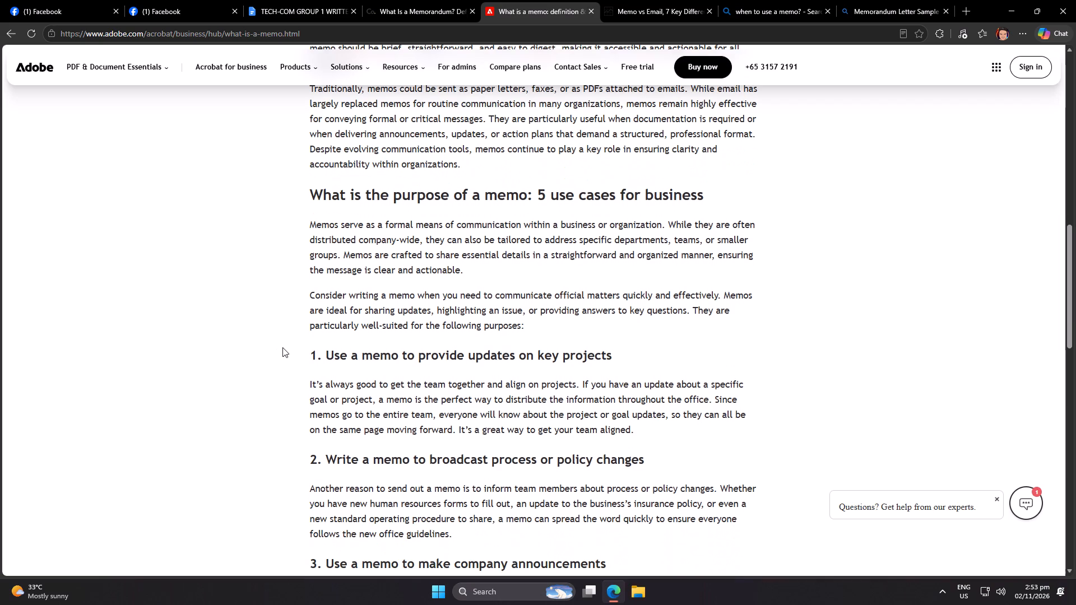
{"action": "scroll", "coordinate": [282, 347], "scroll_direction": "down", "scroll_amount": 1}
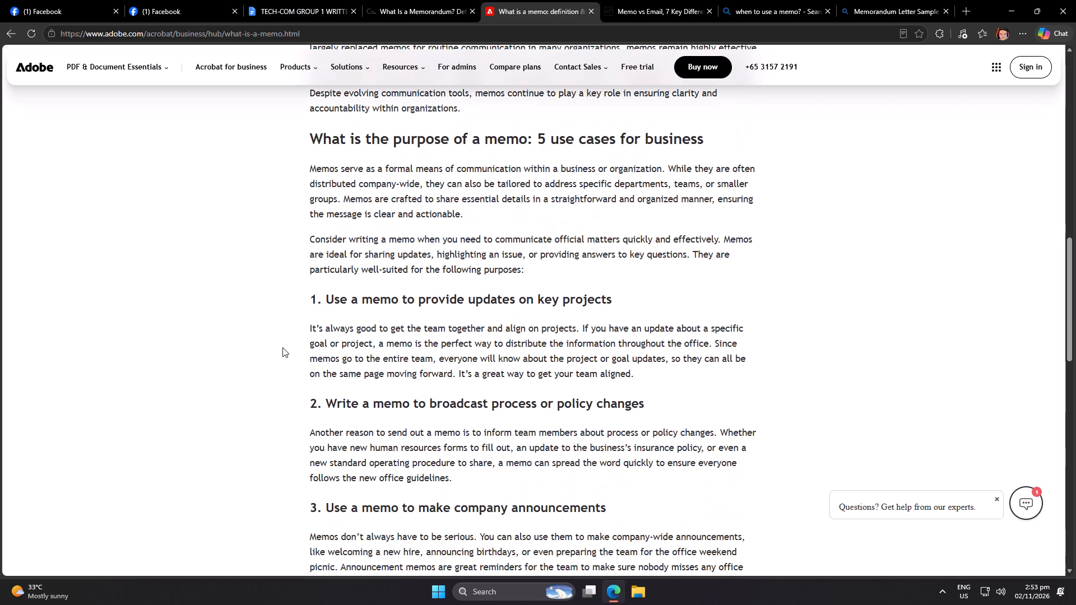
{"action": "scroll", "coordinate": [282, 347], "scroll_direction": "down", "scroll_amount": 3}
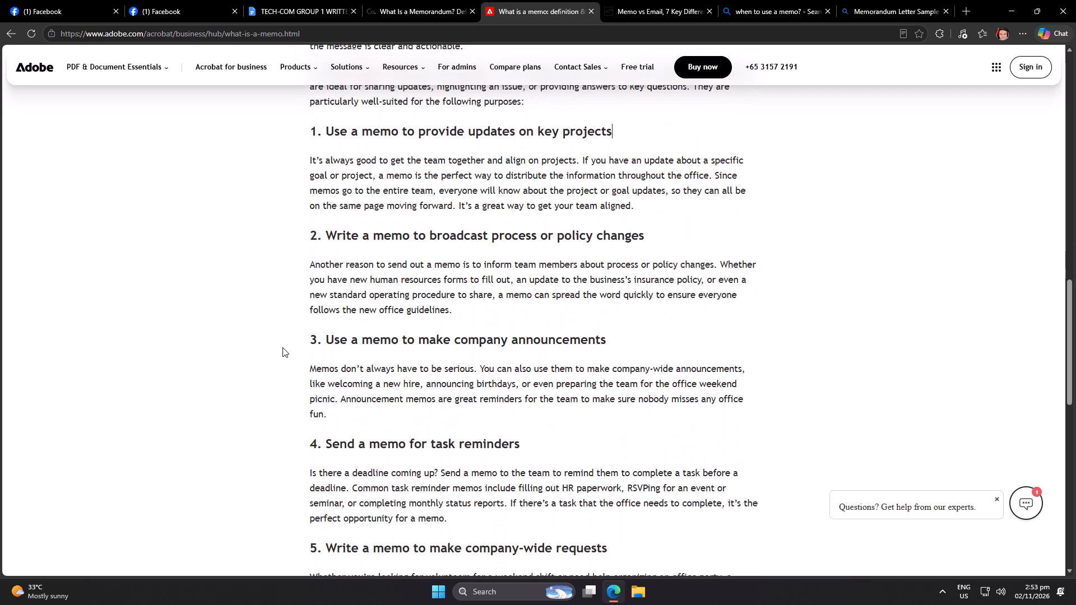
{"action": "scroll", "coordinate": [282, 347], "scroll_direction": "down", "scroll_amount": 1}
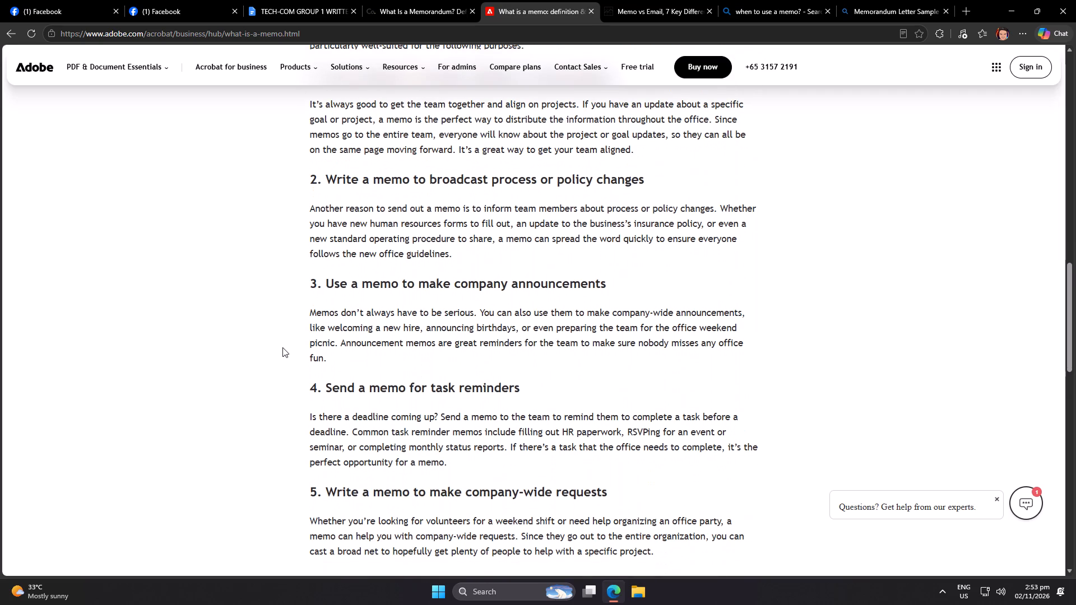
{"action": "scroll", "coordinate": [282, 347], "scroll_direction": "down", "scroll_amount": 2}
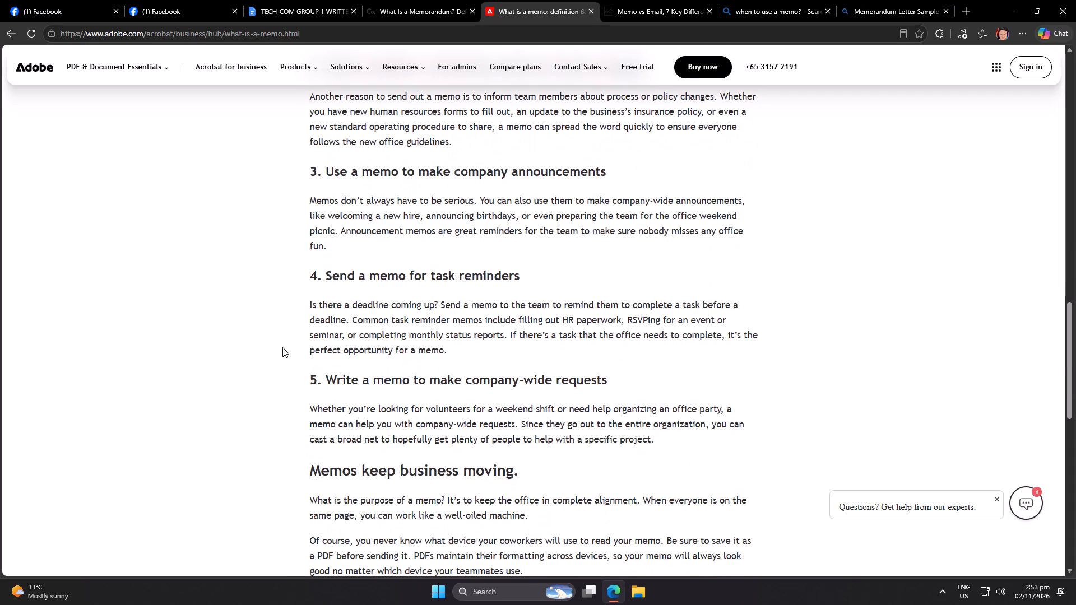
{"action": "scroll", "coordinate": [282, 347], "scroll_direction": "down", "scroll_amount": 3}
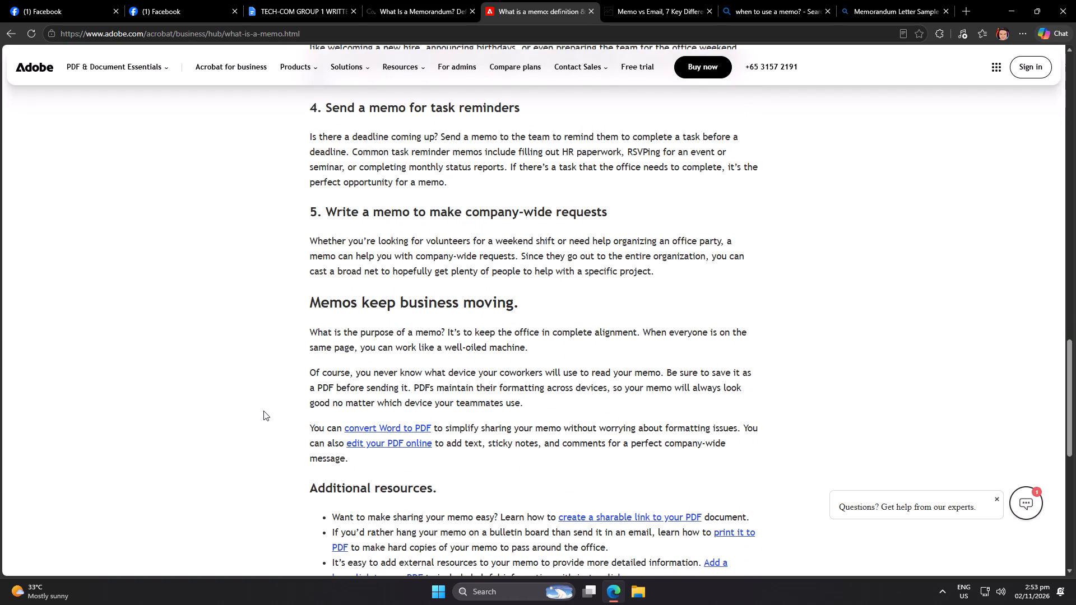
{"action": "scroll", "coordinate": [257, 404], "scroll_direction": "down", "scroll_amount": 3}
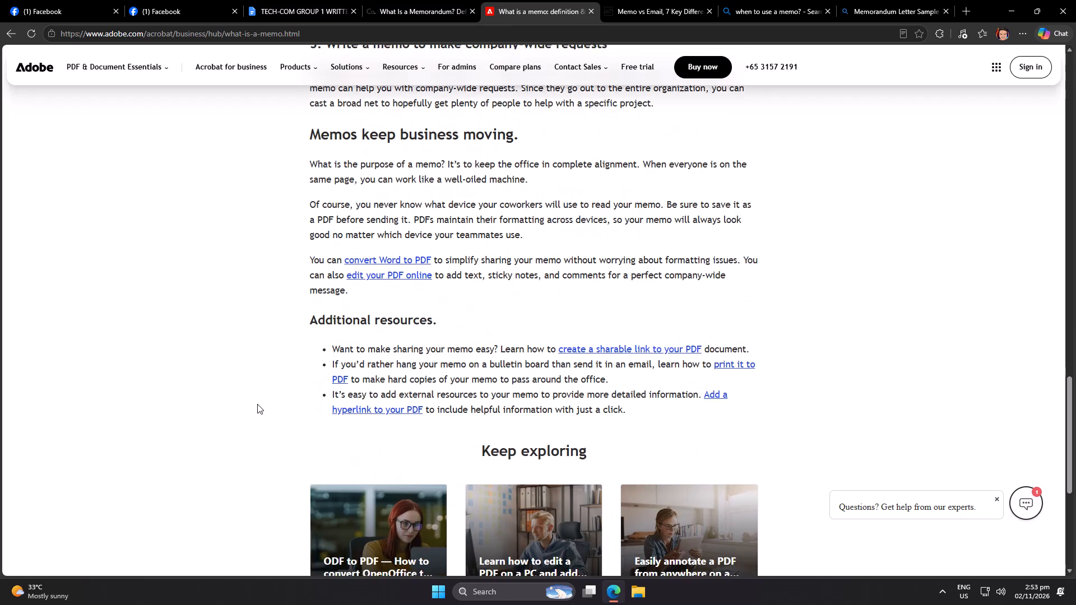
{"action": "scroll", "coordinate": [257, 404], "scroll_direction": "down", "scroll_amount": 4}
{"action": "scroll", "coordinate": [257, 404], "scroll_direction": "up", "scroll_amount": 20}
{"action": "scroll", "coordinate": [257, 404], "scroll_direction": "up", "scroll_amount": 4}
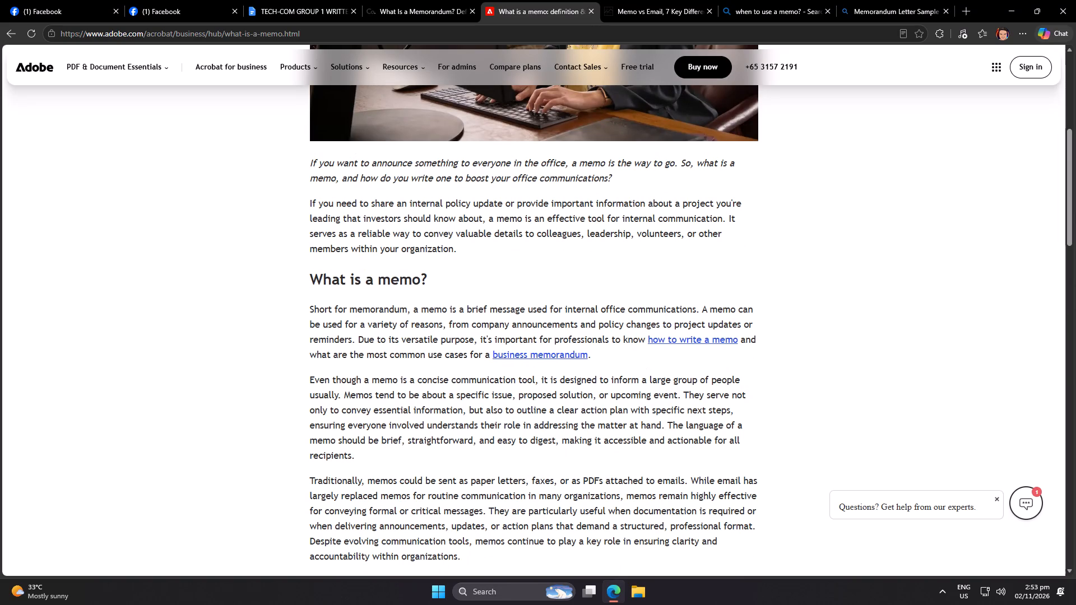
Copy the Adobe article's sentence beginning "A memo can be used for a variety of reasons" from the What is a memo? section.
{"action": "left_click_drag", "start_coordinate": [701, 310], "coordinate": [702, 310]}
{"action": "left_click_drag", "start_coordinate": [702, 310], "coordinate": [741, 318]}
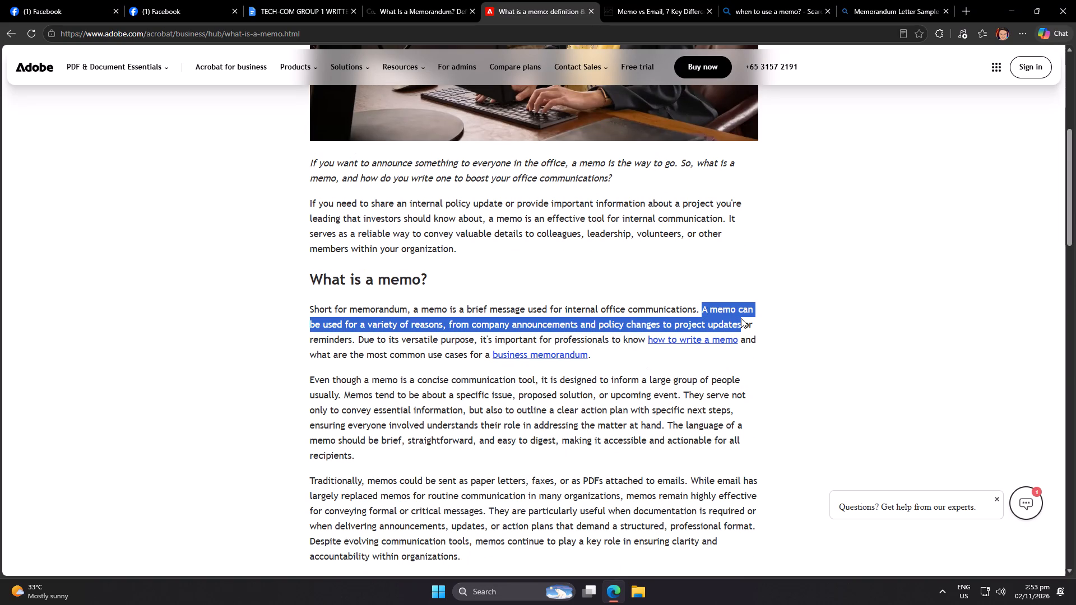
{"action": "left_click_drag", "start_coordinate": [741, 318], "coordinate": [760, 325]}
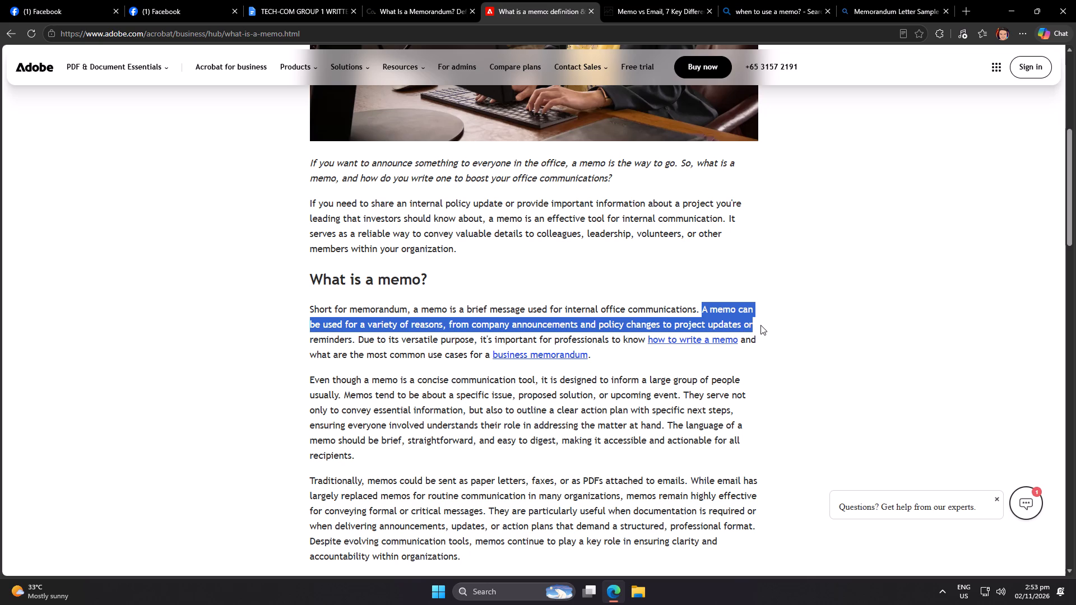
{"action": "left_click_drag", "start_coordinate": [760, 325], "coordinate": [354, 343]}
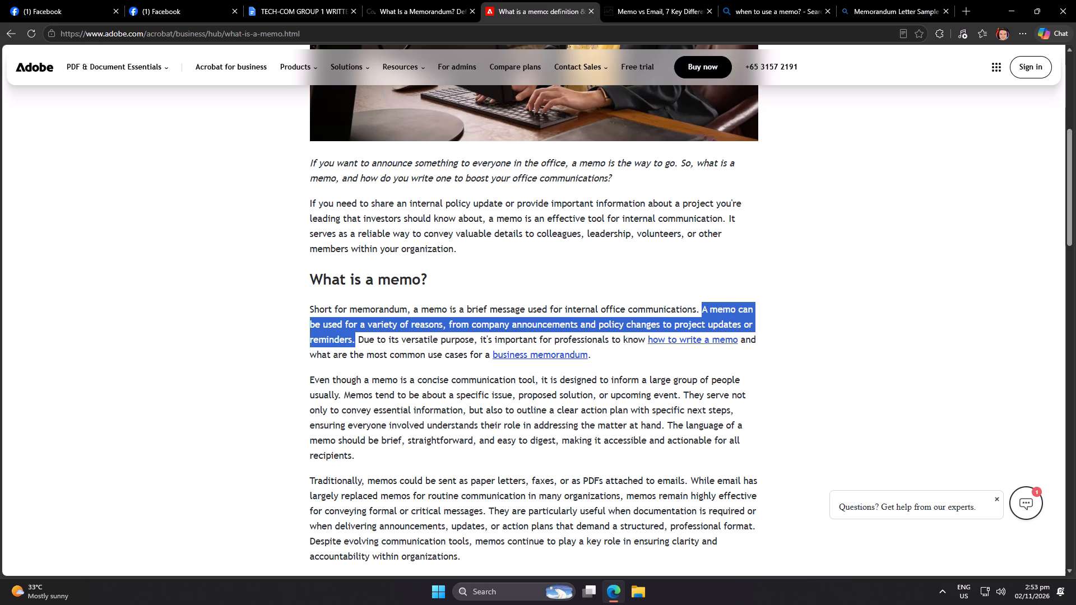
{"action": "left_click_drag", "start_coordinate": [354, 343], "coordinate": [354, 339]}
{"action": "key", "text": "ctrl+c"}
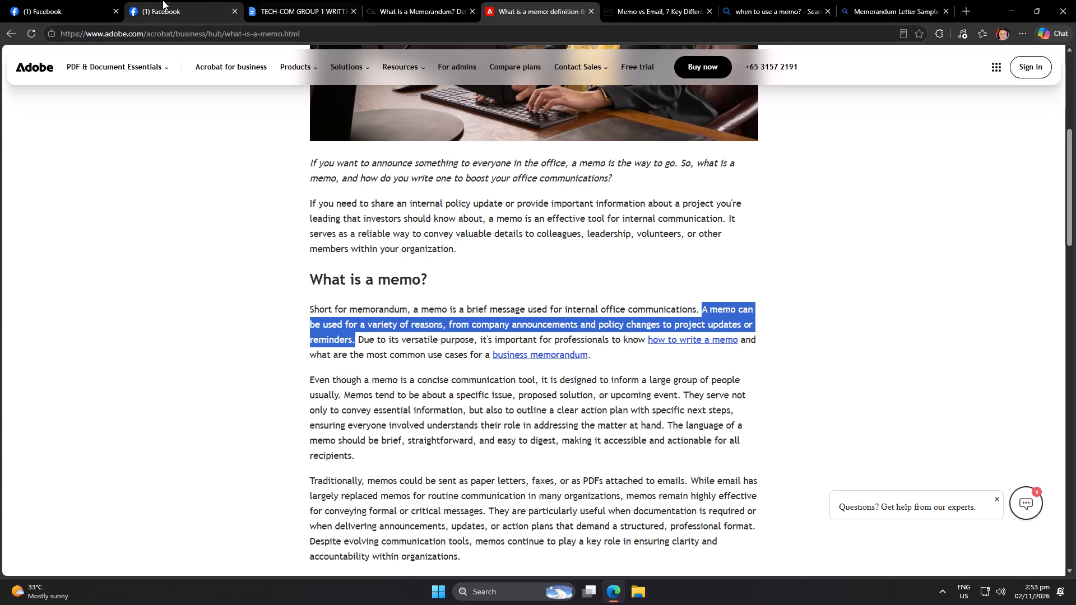
In the report's When to Use a Memo bullet, replace "from" after "a variety of reasons," with "such as".
{"action": "left_click", "coordinate": [161, 0]}
{"action": "left_click", "coordinate": [305, 0]}
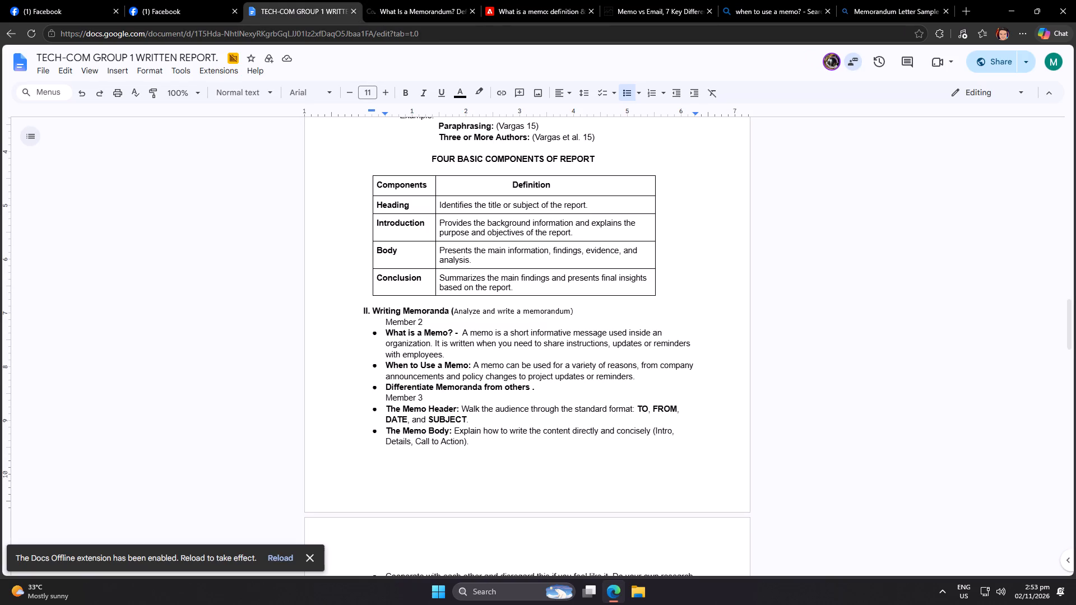
{"action": "left_click", "coordinate": [507, 364]}
{"action": "left_click", "coordinate": [658, 365]}
{"action": "key", "text": "BackSpace"}
{"action": "key", "text": "BackSpace"}
{"action": "key", "text": "BackSpace"}
{"action": "key", "text": "BackSpace"}
{"action": "type", "text": "such as"}
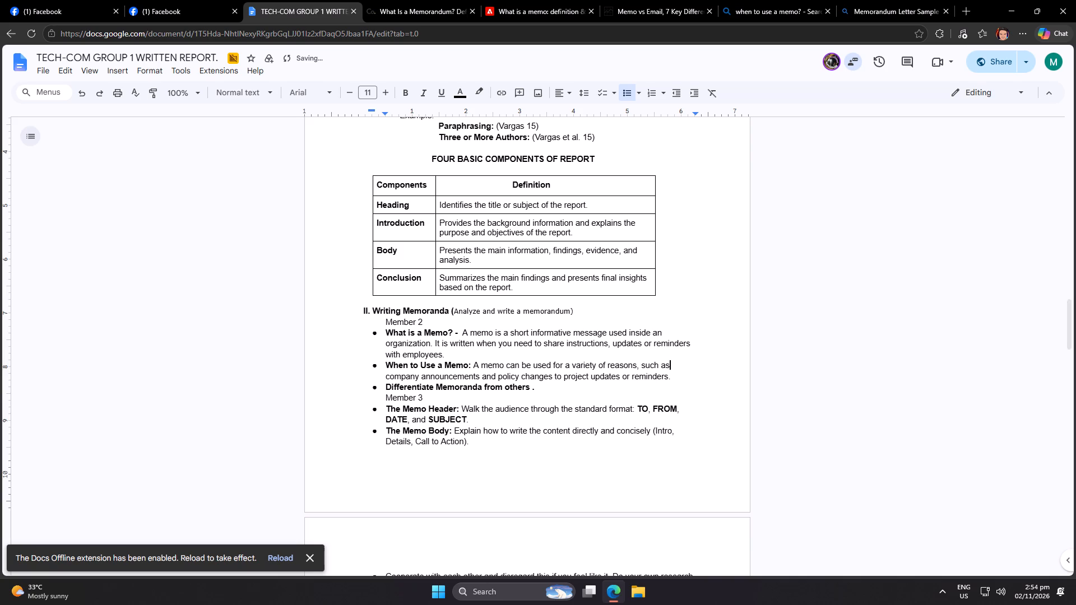
Rewrite the When to Use a Memo bullet's examples as the comma-separated list "company announcements, policy changes, project updates, or reminders".
{"action": "left_click", "coordinate": [498, 375]}
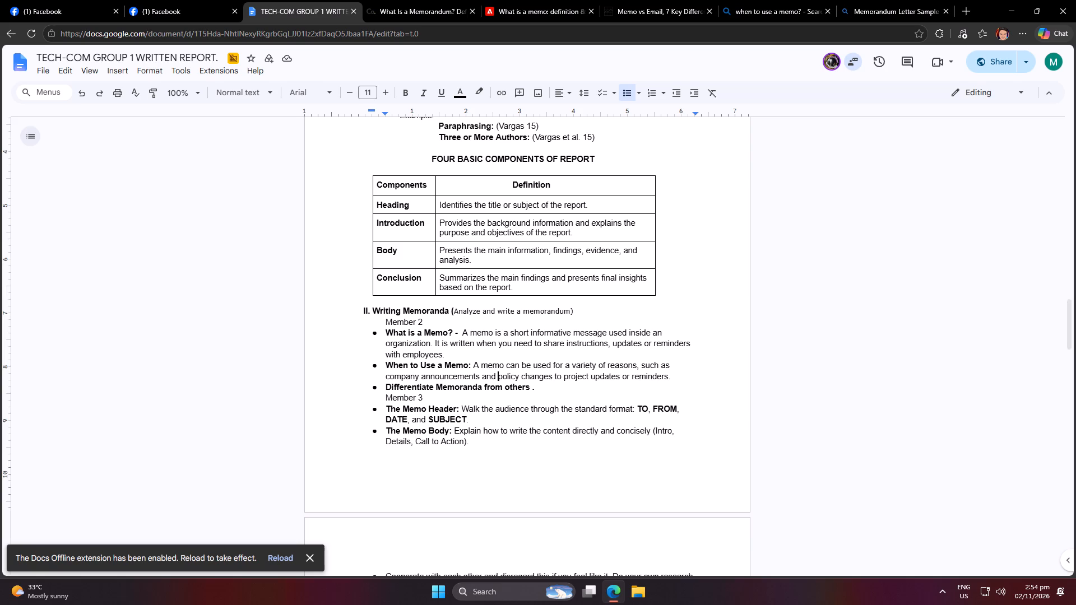
{"action": "key", "text": "BackSpace"}
{"action": "key", "text": "BackSpace"}
{"action": "key", "text": "BackSpace"}
{"action": "key", "text": "BackSpace"}
{"action": "key", "text": "BackSpace"}
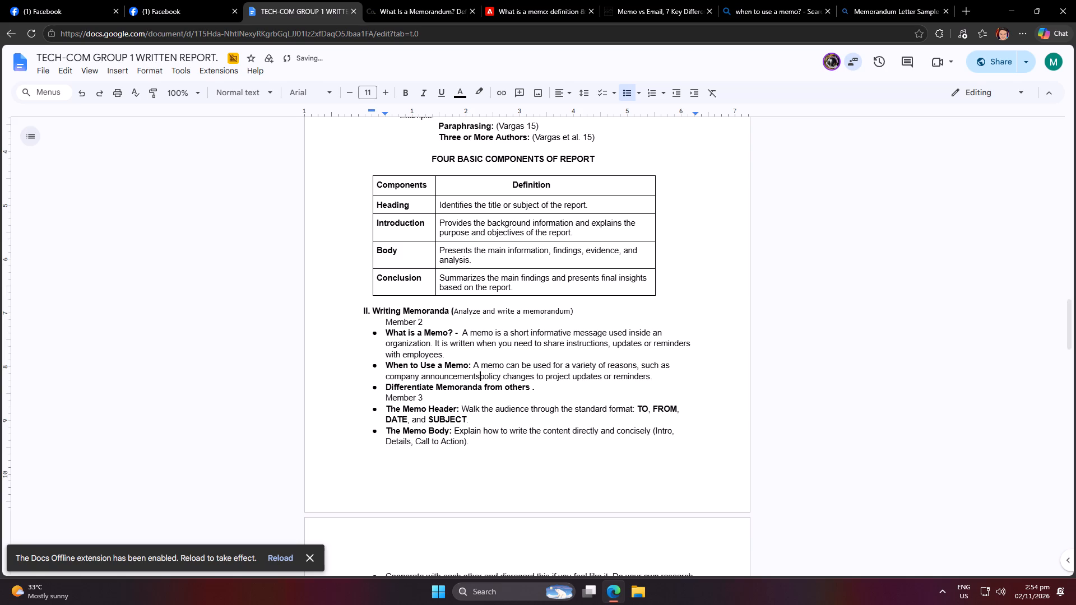
{"action": "type", "text": ","}
{"action": "key", "text": "space"}
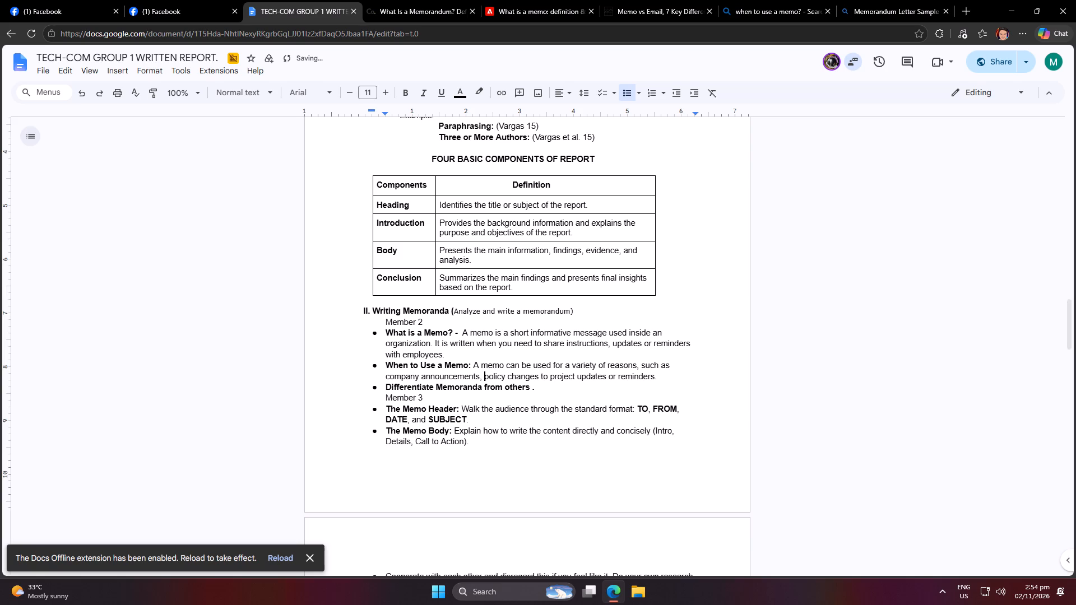
{"action": "left_click", "coordinate": [549, 378]}
{"action": "key", "text": "BackSpace"}
{"action": "key", "text": "BackSpace"}
{"action": "key", "text": "BackSpace"}
{"action": "key", "text": "BackSpace"}
{"action": "type", "text": ","}
{"action": "key", "text": "space"}
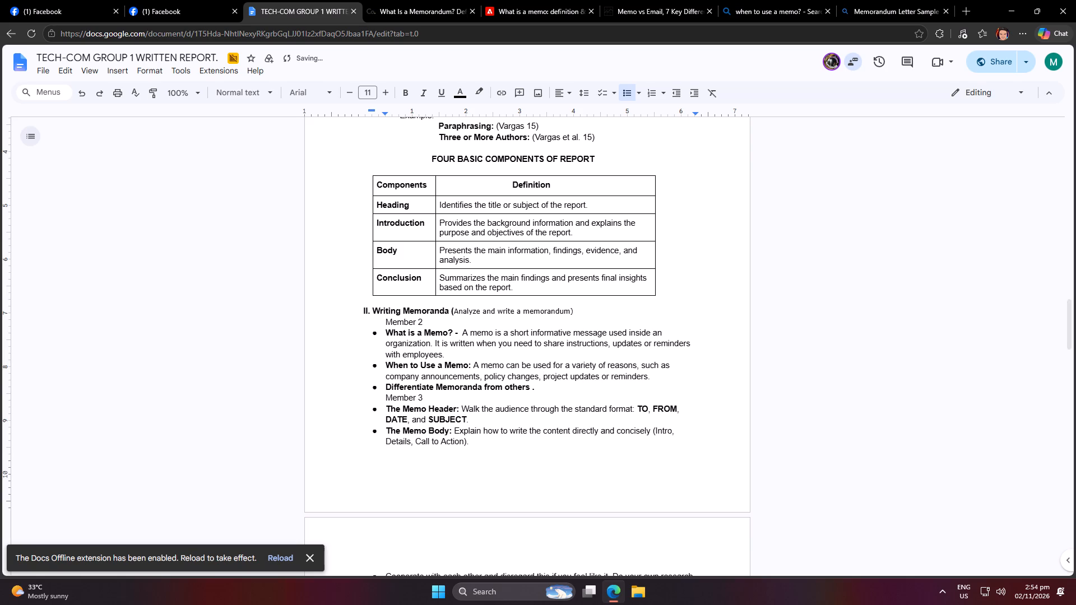
{"action": "left_click", "coordinate": [602, 378]}
{"action": "key", "text": "BackSpace"}
{"action": "type", "text": ","}
{"action": "key", "text": "space"}
{"action": "left_click", "coordinate": [610, 375]}
Insert "even" before "reminders" at the end of the report's When to Use a Memo bullet.
{"action": "key", "text": "space"}
{"action": "type", "text": "even"}
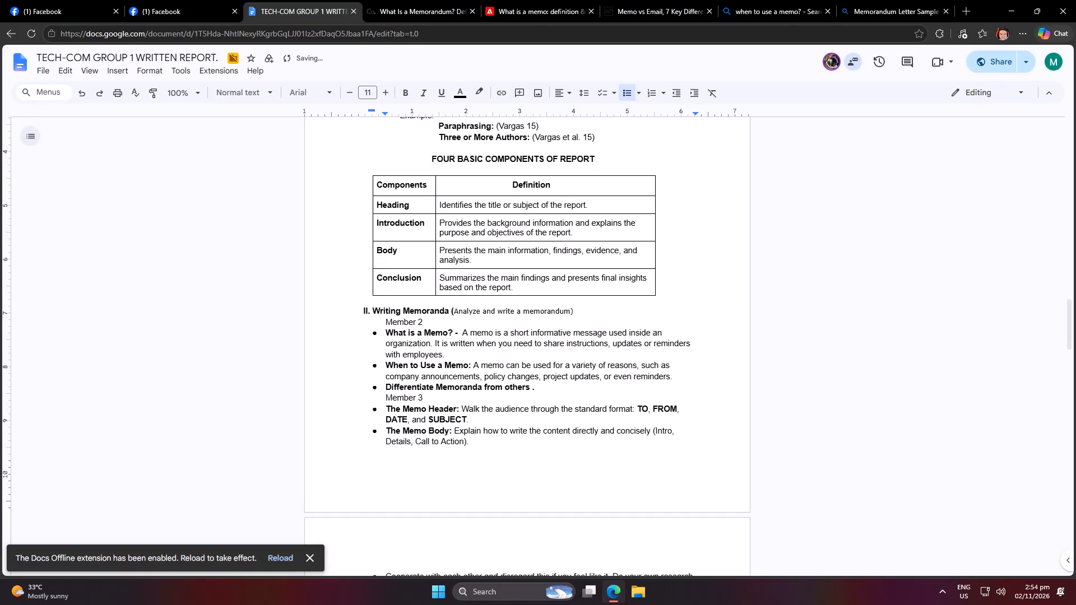
{"action": "left_click", "coordinate": [731, 398]}
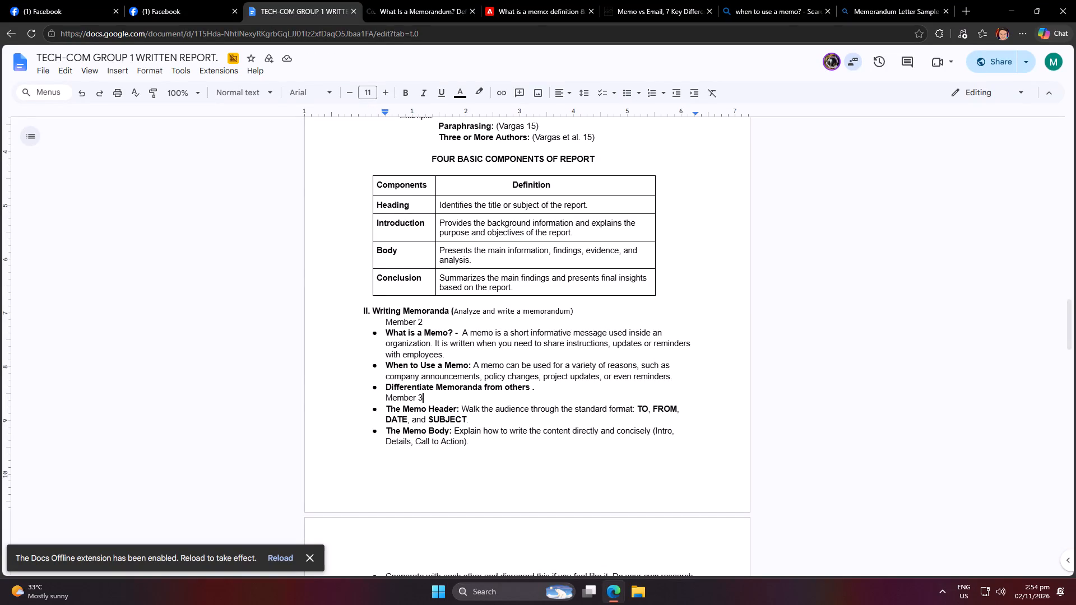
Review the Differentiate Memoranda from others bullet and the surrounding report sections, including the earlier completed content.
{"action": "left_click", "coordinate": [535, 386]}
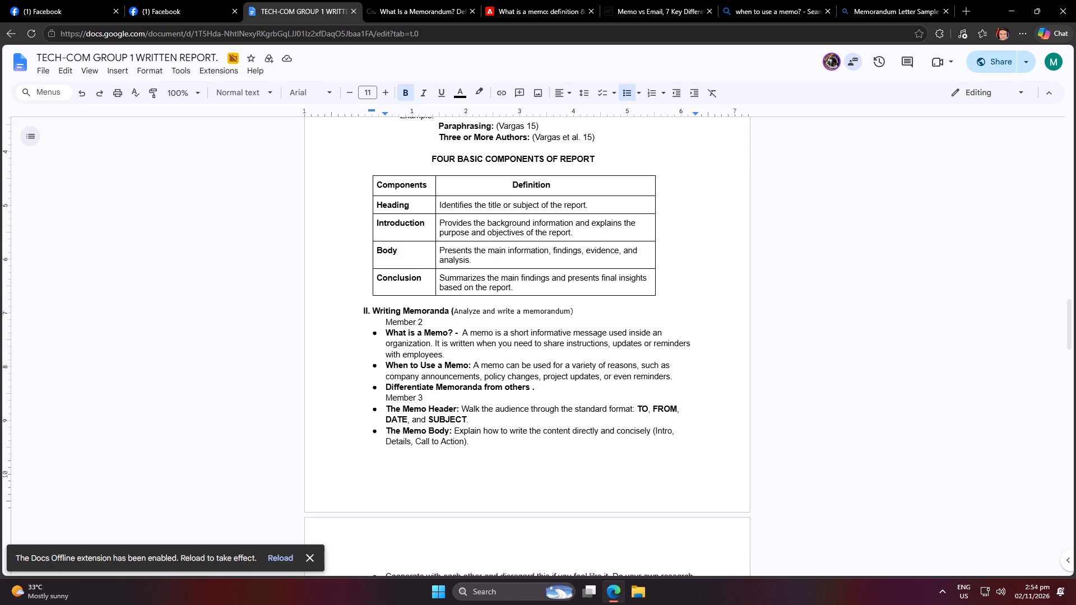
{"action": "scroll", "coordinate": [566, 387], "scroll_direction": "down", "scroll_amount": 2}
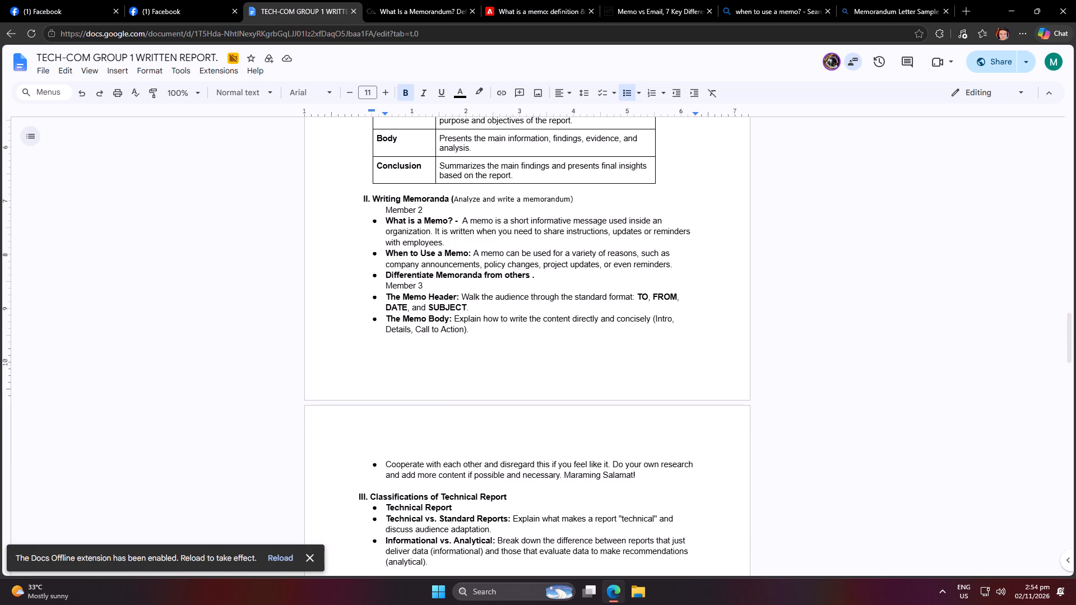
{"action": "scroll", "coordinate": [562, 389], "scroll_direction": "up", "scroll_amount": 5}
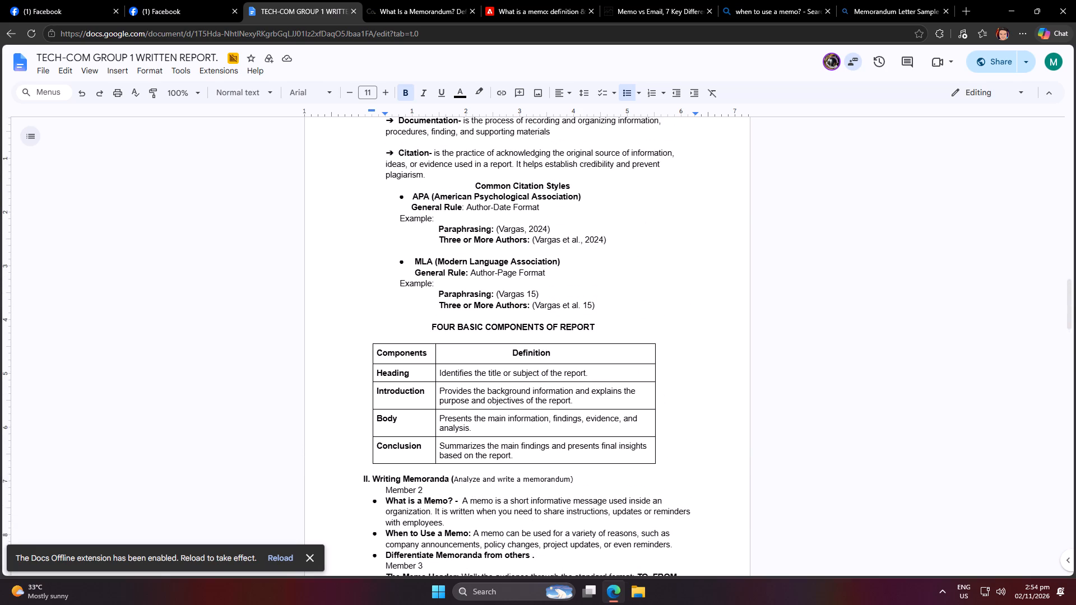
{"action": "scroll", "coordinate": [516, 322], "scroll_direction": "up", "scroll_amount": 7}
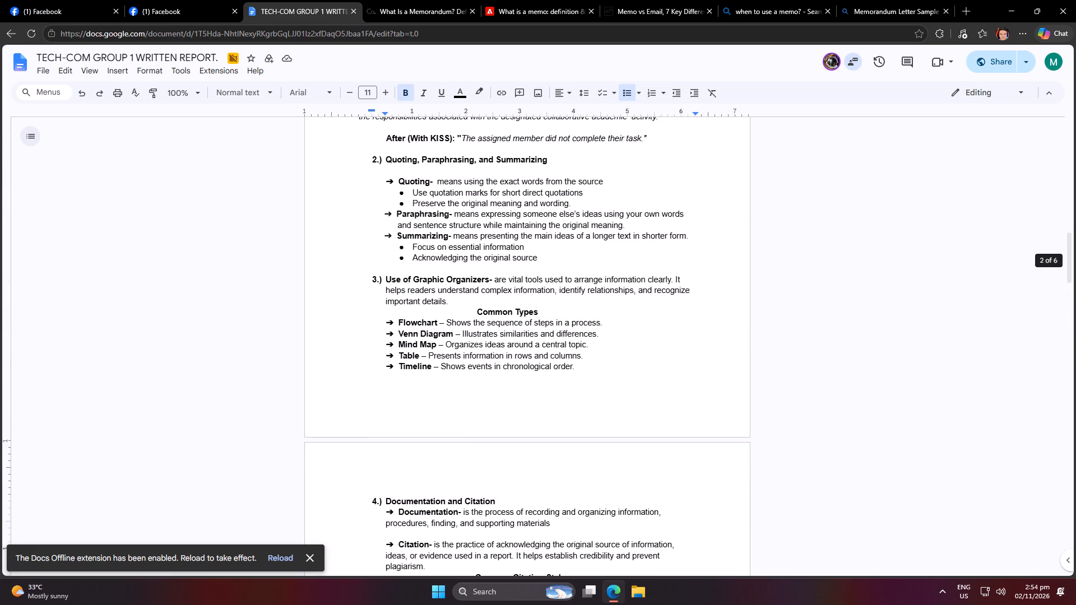
{"action": "scroll", "coordinate": [516, 322], "scroll_direction": "up", "scroll_amount": 1}
{"action": "scroll", "coordinate": [516, 322], "scroll_direction": "down", "scroll_amount": 11}
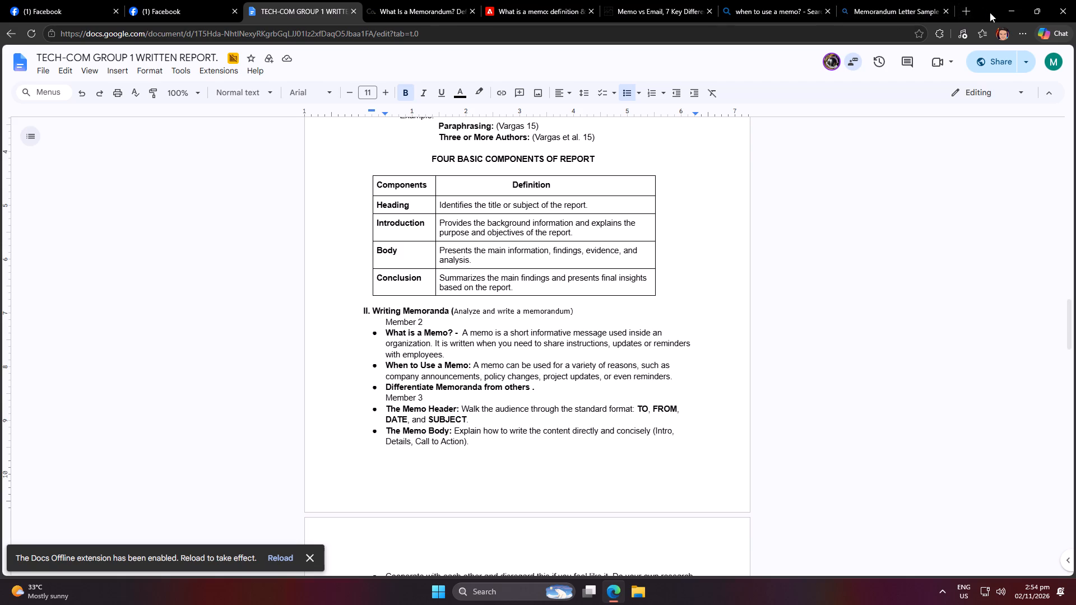
Search the web in a new tab for "differentiate memoranda from others".
{"action": "left_click", "coordinate": [966, 11]}
{"action": "type", "text": "differentiate memoranda from others"}
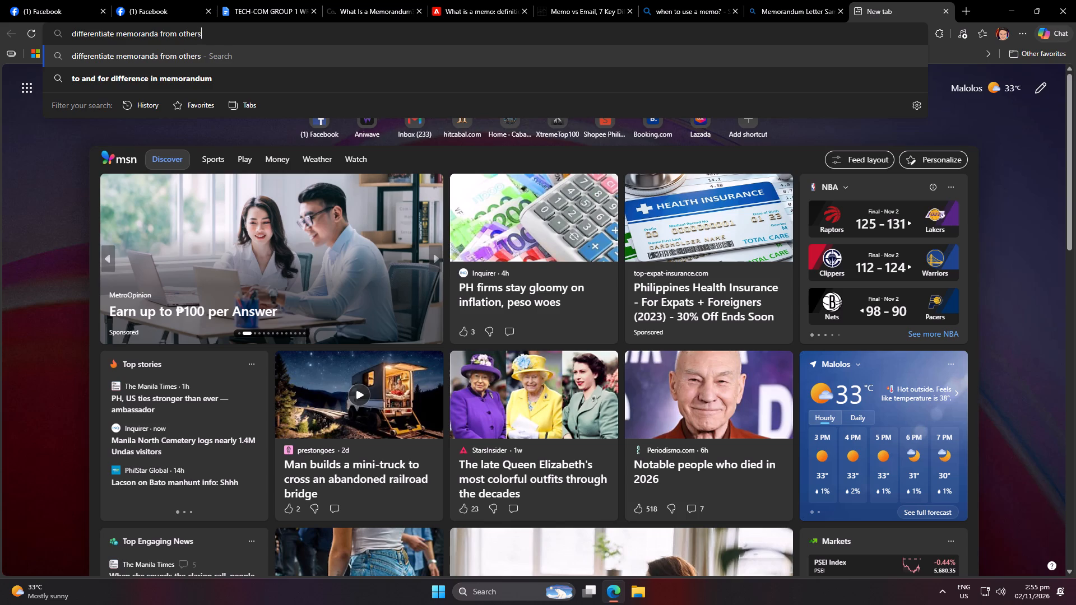
{"action": "key", "text": "Return"}
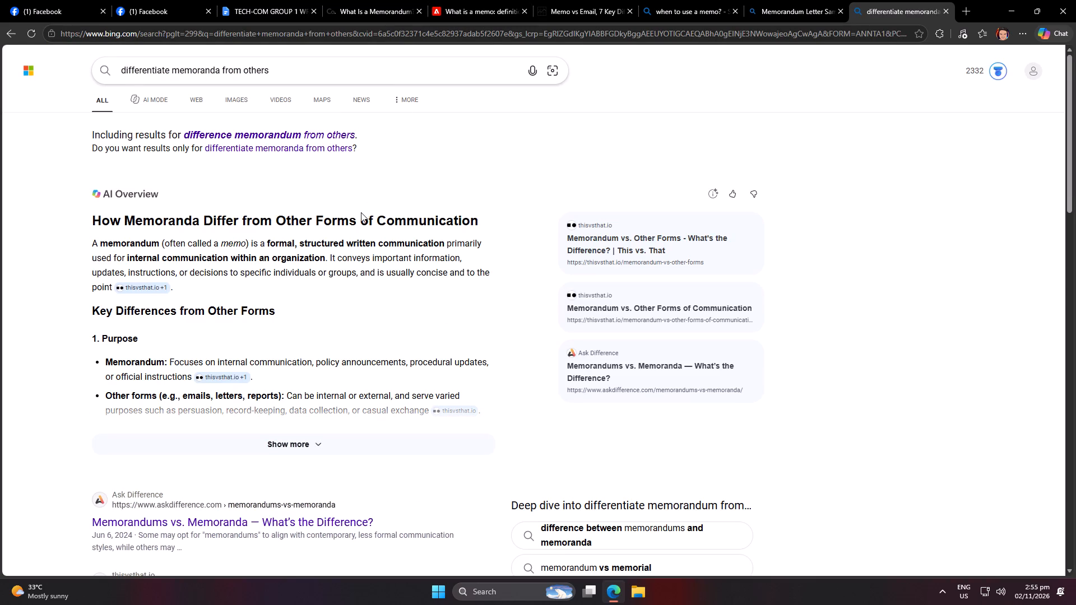
Expand the AI overview and read its key differences between memoranda and other forms of communication.
{"action": "scroll", "coordinate": [360, 214], "scroll_direction": "down", "scroll_amount": 2}
{"action": "left_click", "coordinate": [274, 337]}
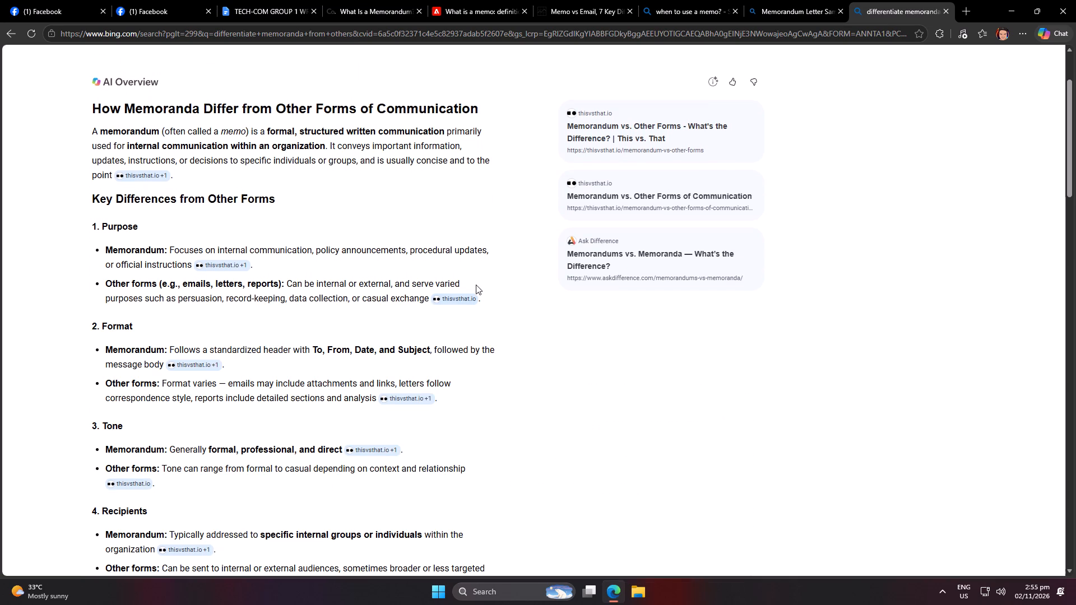
{"action": "scroll", "coordinate": [476, 285], "scroll_direction": "down", "scroll_amount": 2}
{"action": "scroll", "coordinate": [476, 284], "scroll_direction": "up", "scroll_amount": 2}
{"action": "scroll", "coordinate": [476, 284], "scroll_direction": "down", "scroll_amount": 3}
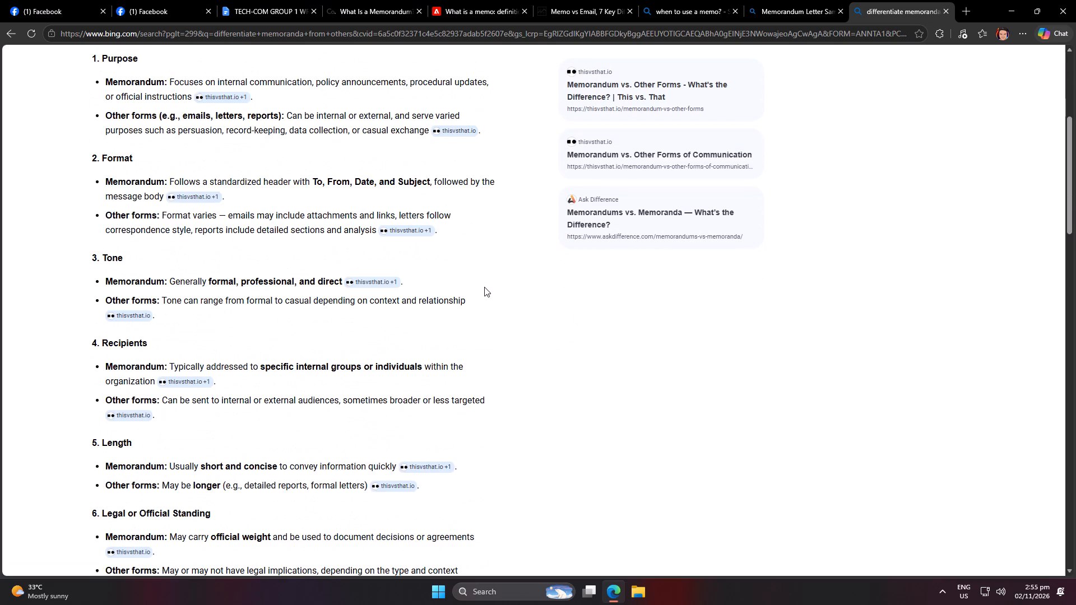
{"action": "scroll", "coordinate": [484, 287], "scroll_direction": "down", "scroll_amount": 3}
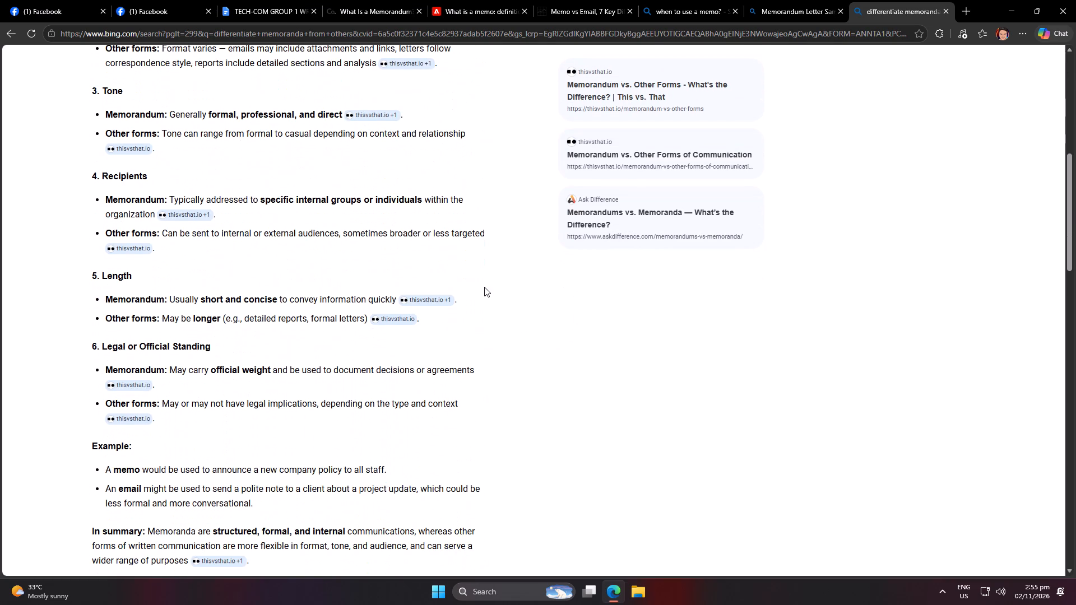
{"action": "scroll", "coordinate": [484, 287], "scroll_direction": "up", "scroll_amount": 4}
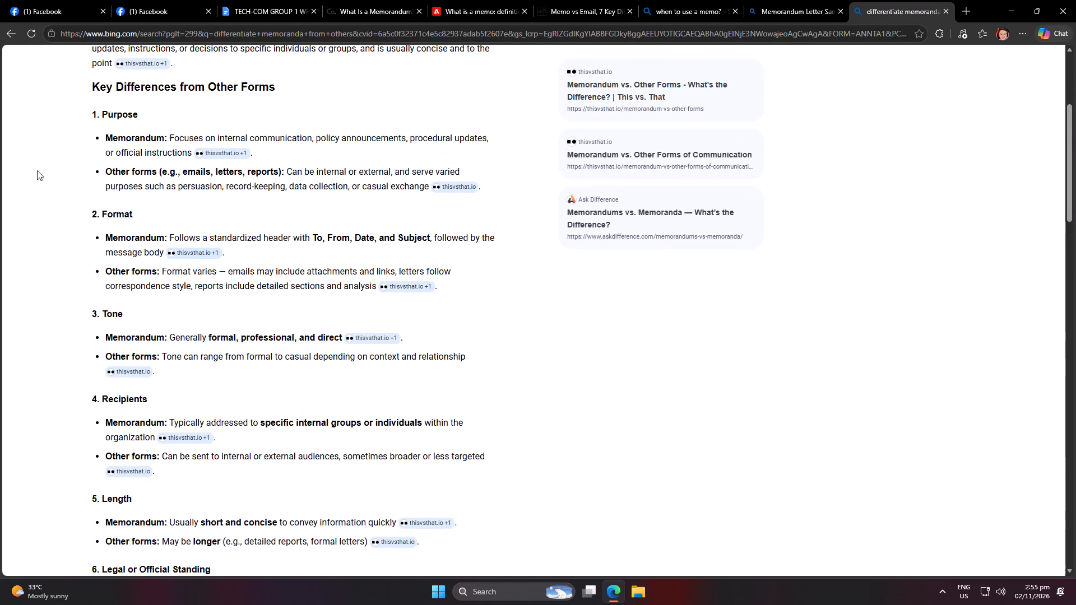
Open the thisvsthat.io article "Memorandum vs. Other Forms" cited for the memorandum's purpose in the overview.
{"action": "left_click", "coordinate": [216, 149]}
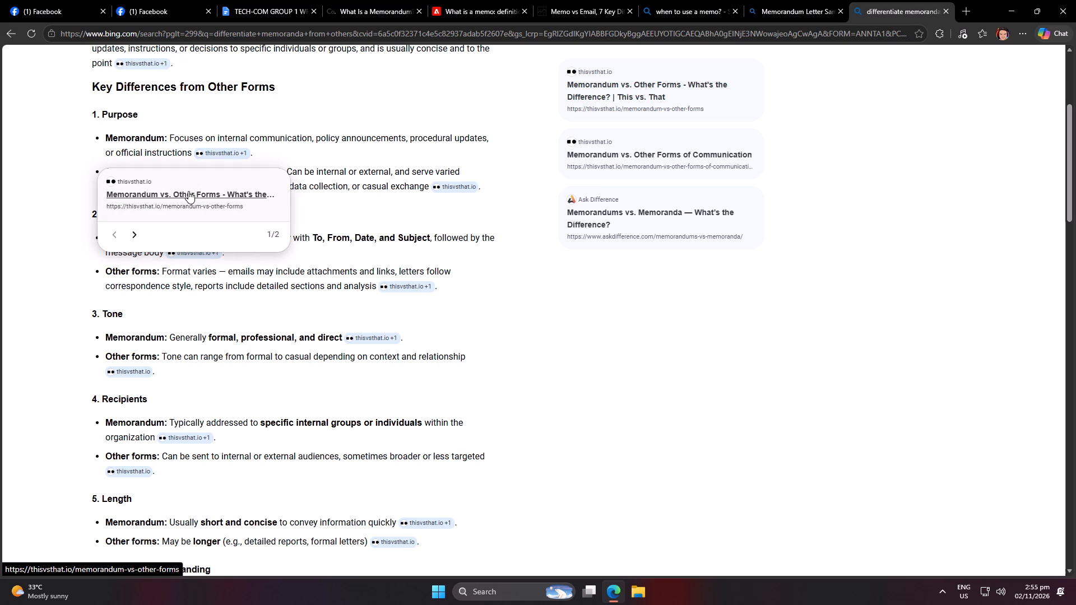
{"action": "left_click", "coordinate": [188, 191]}
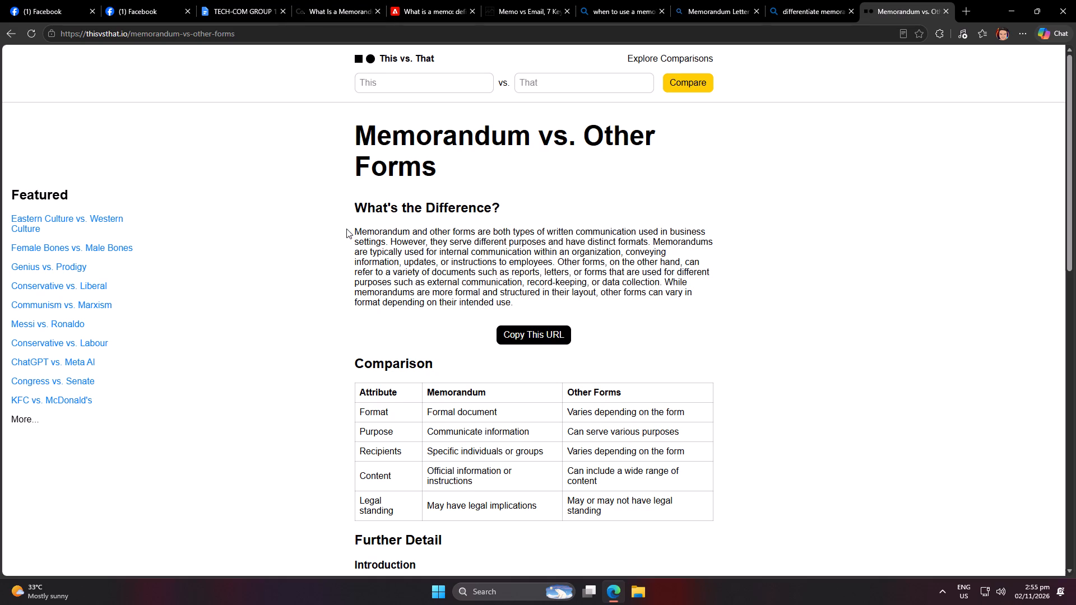
Select text from the start of the article's What's the Difference? paragraph.
{"action": "left_click_drag", "start_coordinate": [346, 229], "coordinate": [363, 232]}
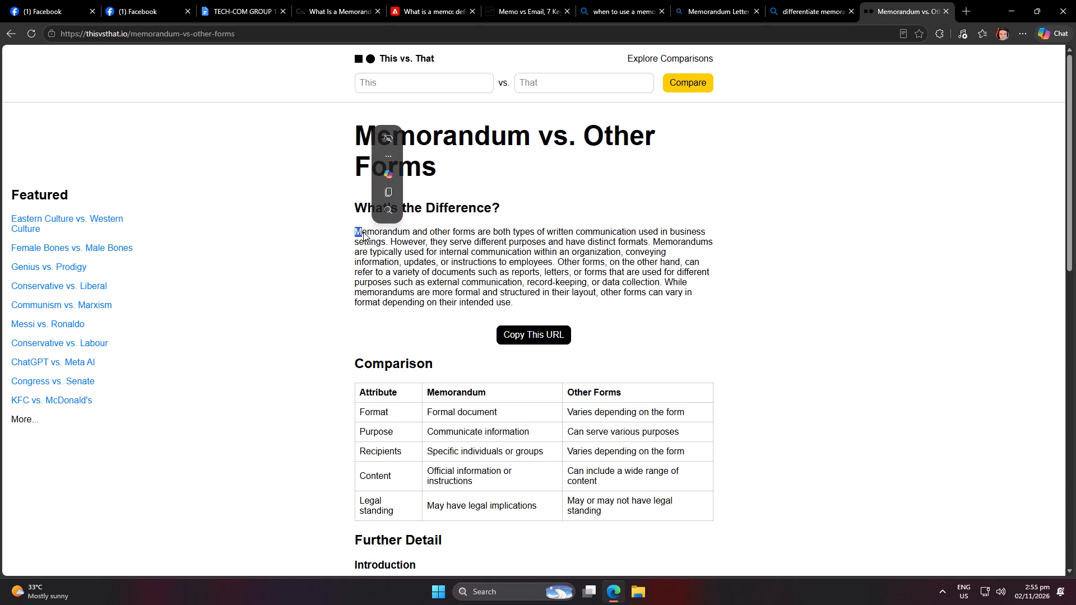
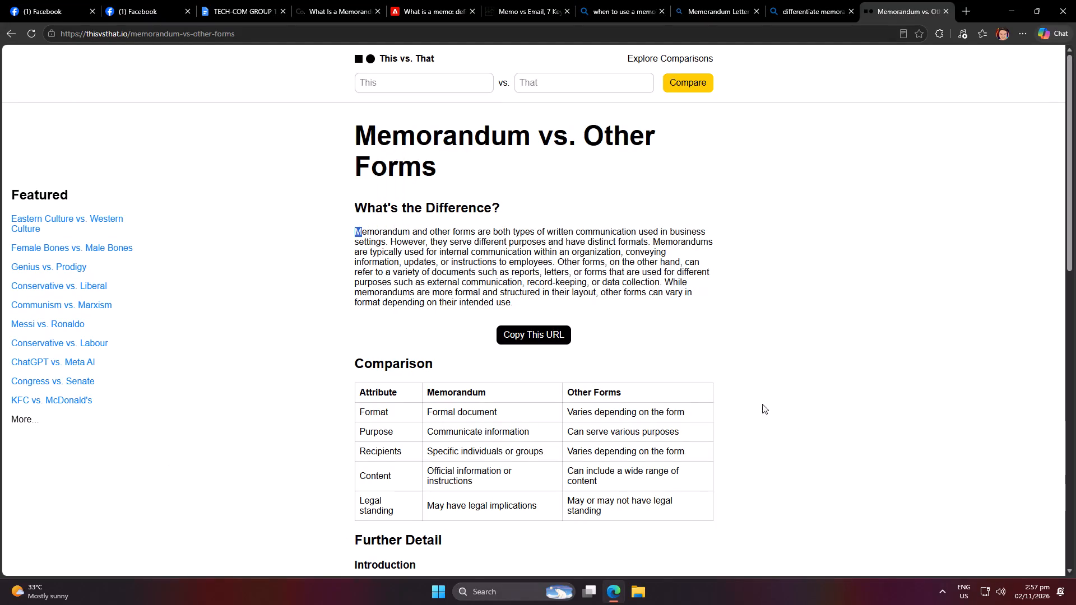
In the TECH-COM written report, insert a blank line above "Member 3" in the Writing Memoranda section.
{"action": "left_click", "coordinate": [837, 249]}
{"action": "left_click", "coordinate": [231, 0]}
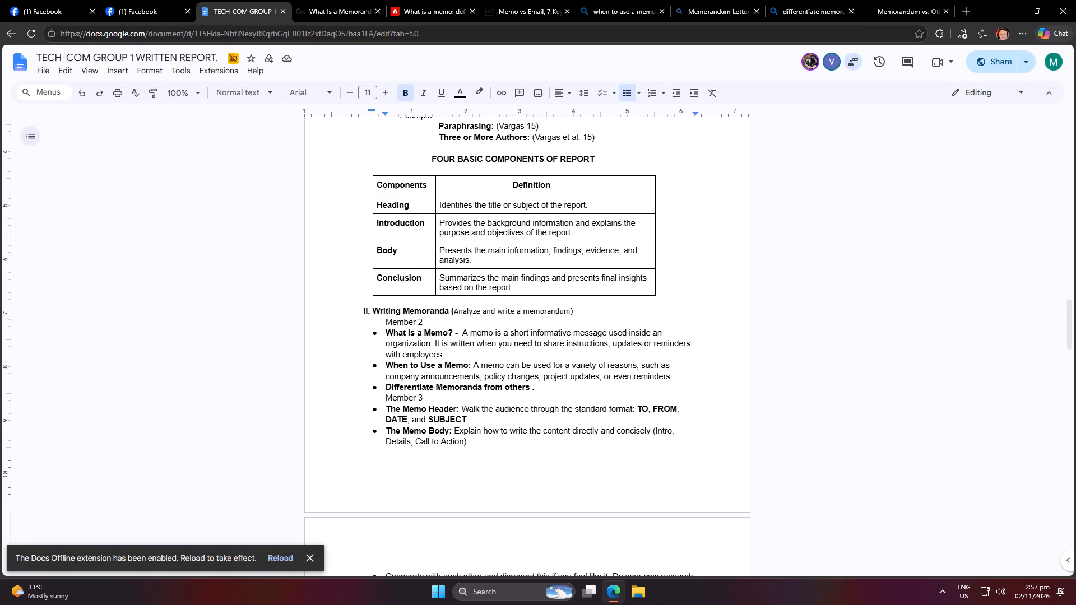
{"action": "left_click", "coordinate": [384, 397]}
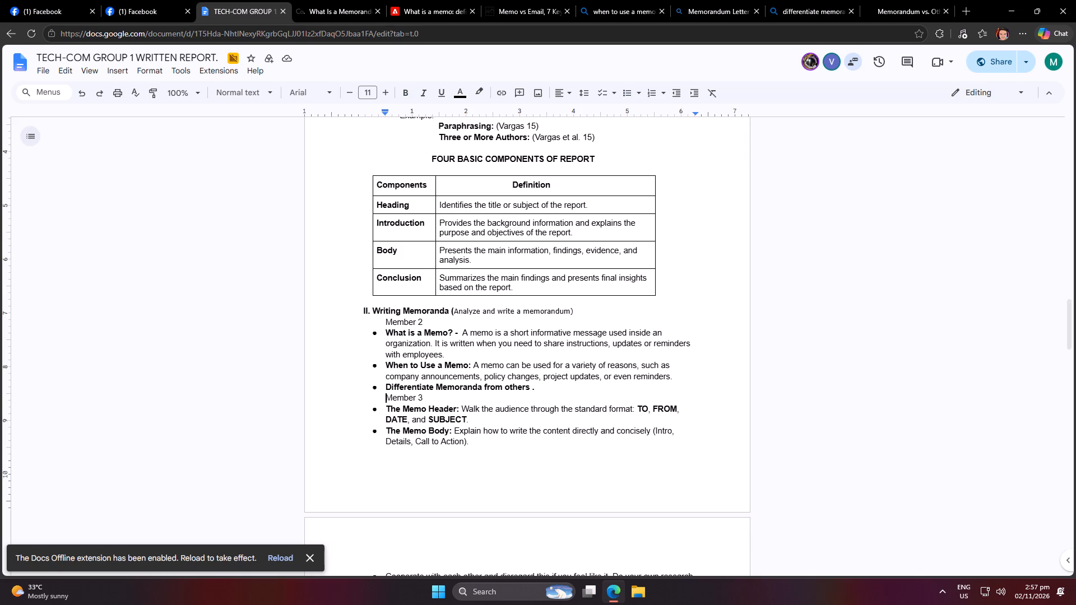
{"action": "key", "text": "Return"}
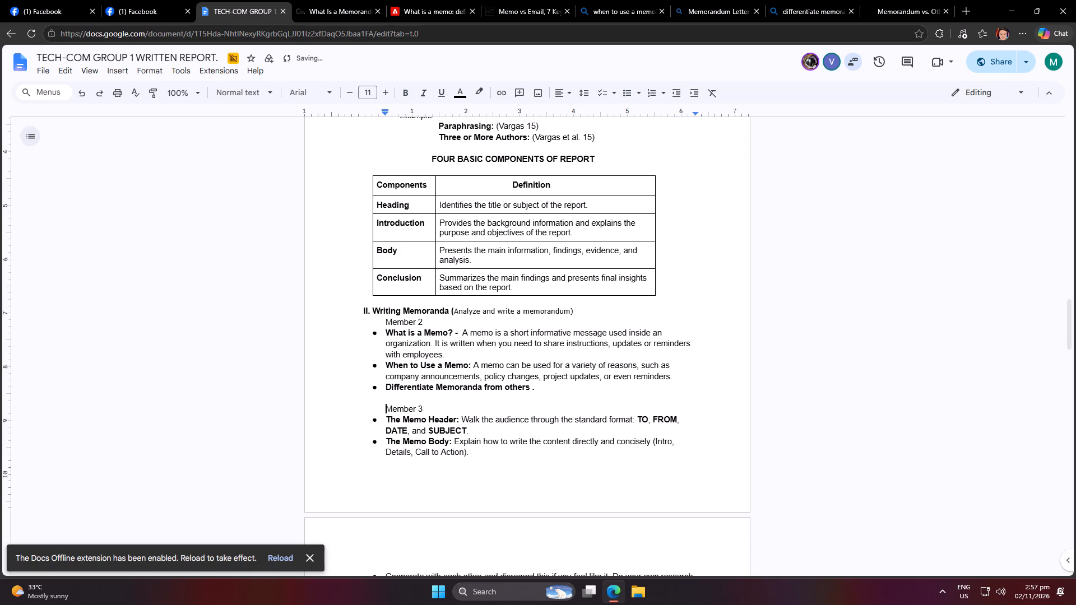
Remove the trailing period and spaces from the "Differentiate Memoranda from others" bullet.
{"action": "left_click", "coordinate": [544, 388]}
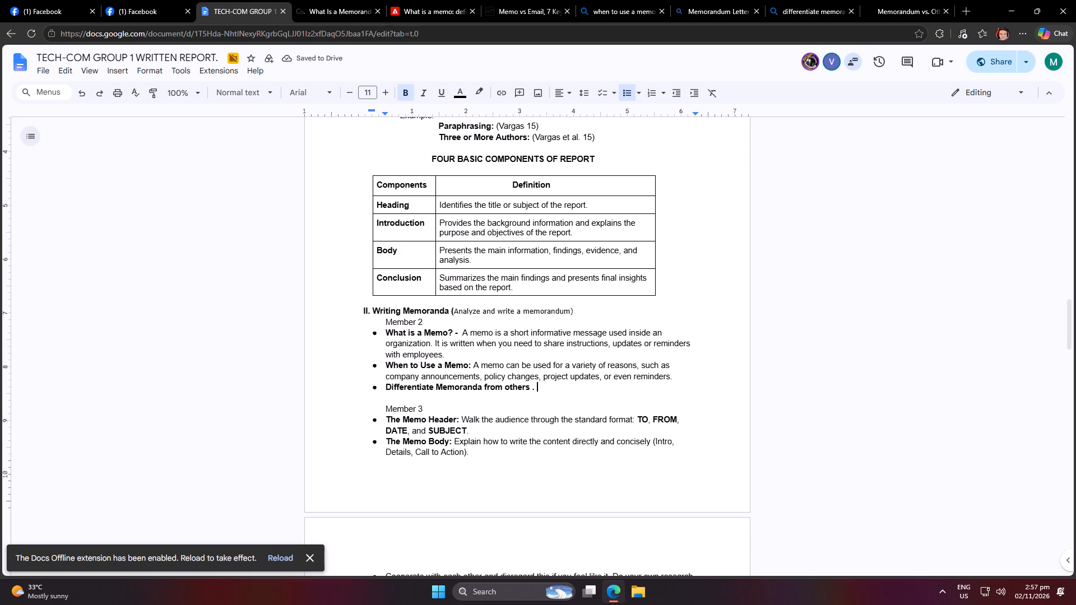
{"action": "key", "text": "BackSpace"}
{"action": "key", "text": "BackSpace"}
{"action": "key", "text": "BackSpace"}
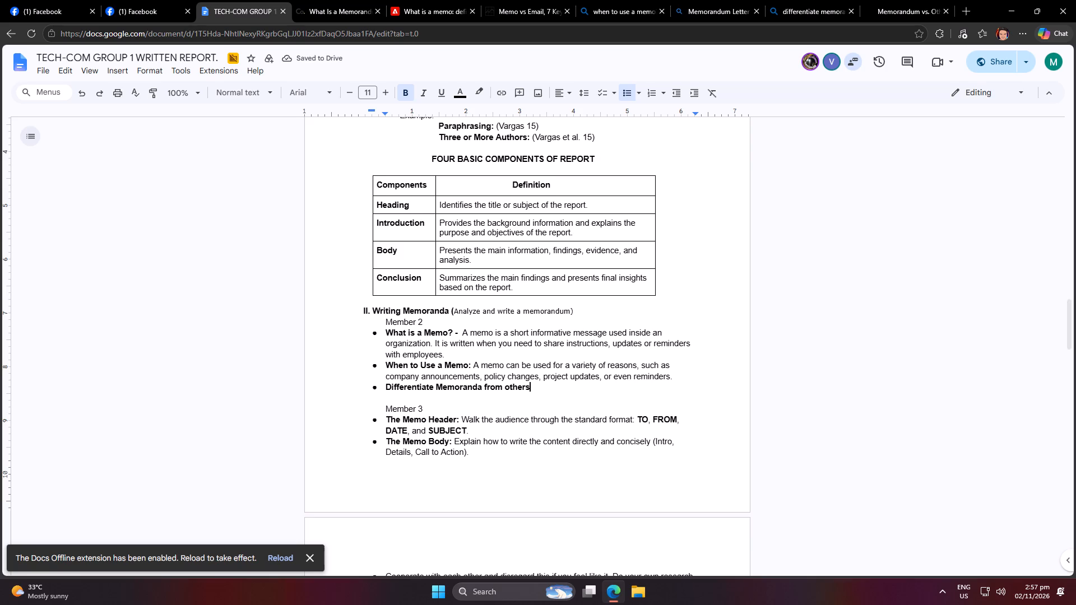
Look through the earlier report sections, jump to a collaborator's current position, and examine the References area at the end.
{"action": "scroll", "coordinate": [544, 388], "scroll_direction": "up", "scroll_amount": 4}
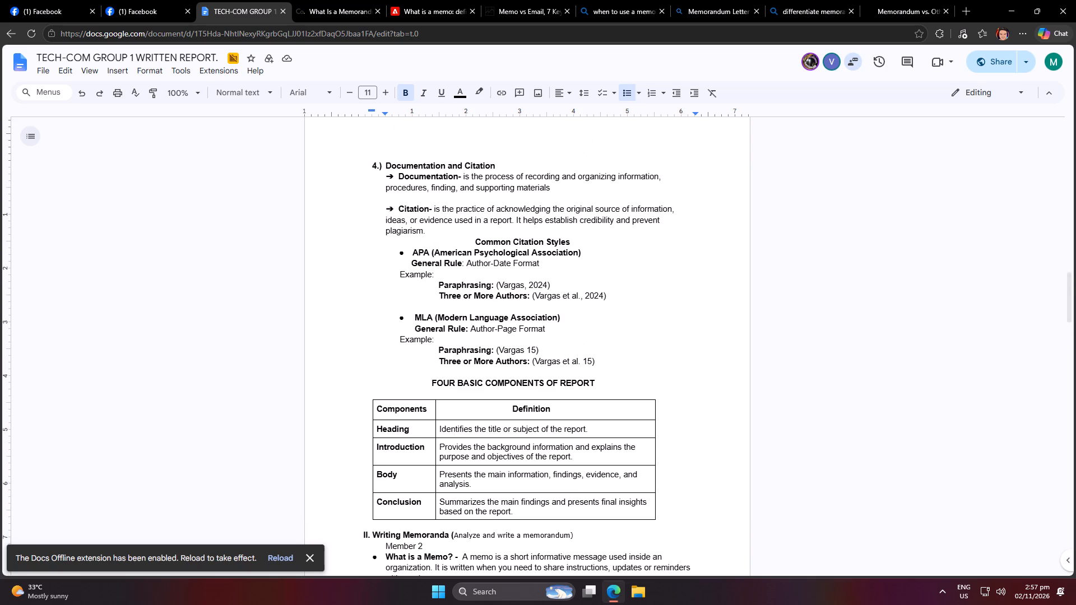
{"action": "scroll", "coordinate": [544, 388], "scroll_direction": "up", "scroll_amount": 5}
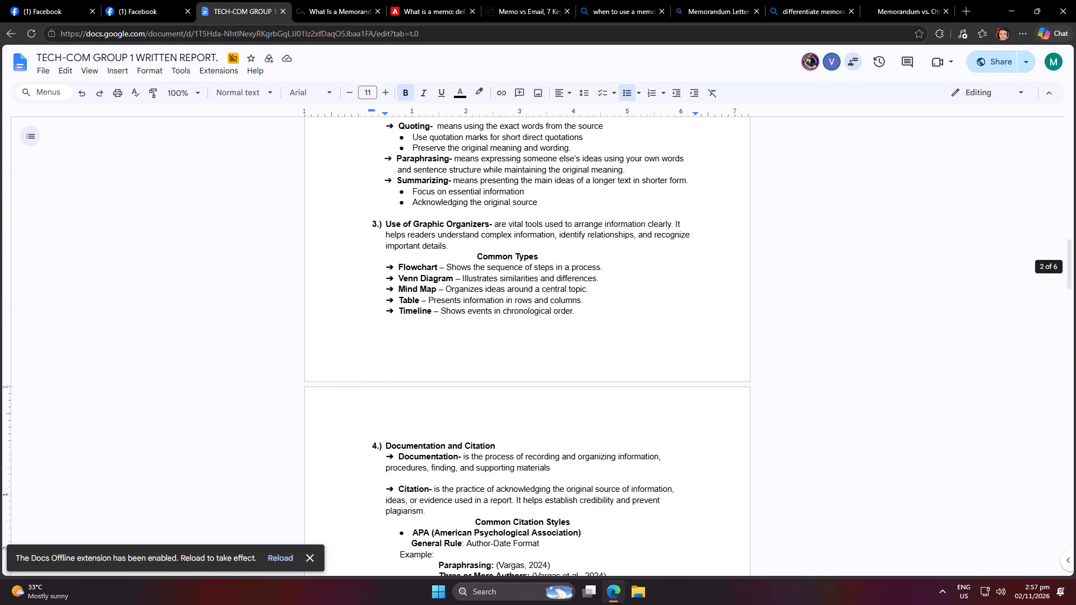
{"action": "scroll", "coordinate": [544, 388], "scroll_direction": "up", "scroll_amount": 2}
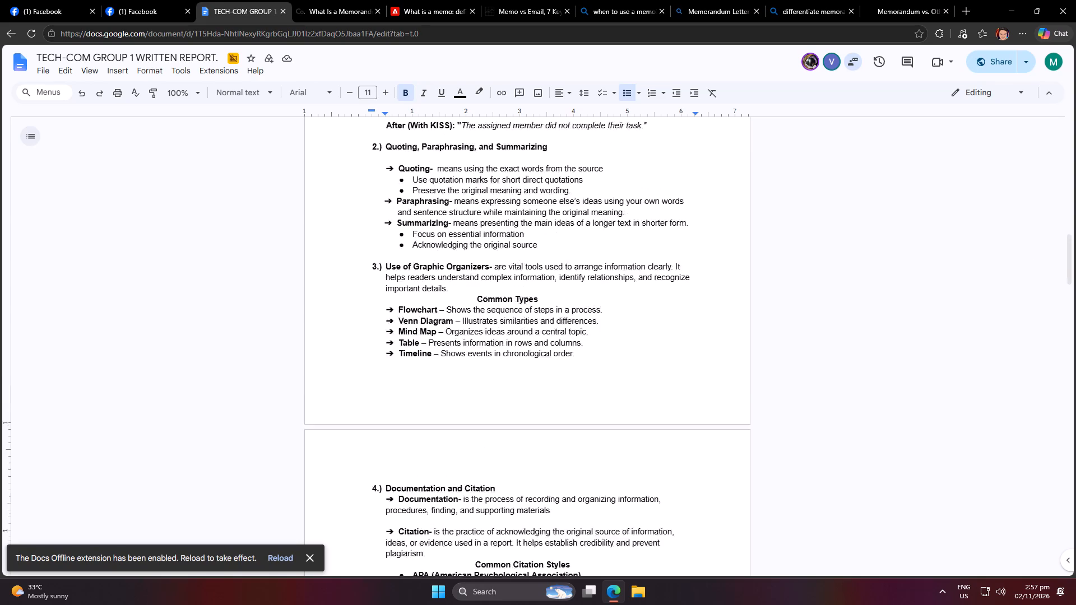
{"action": "scroll", "coordinate": [544, 388], "scroll_direction": "up", "scroll_amount": 2}
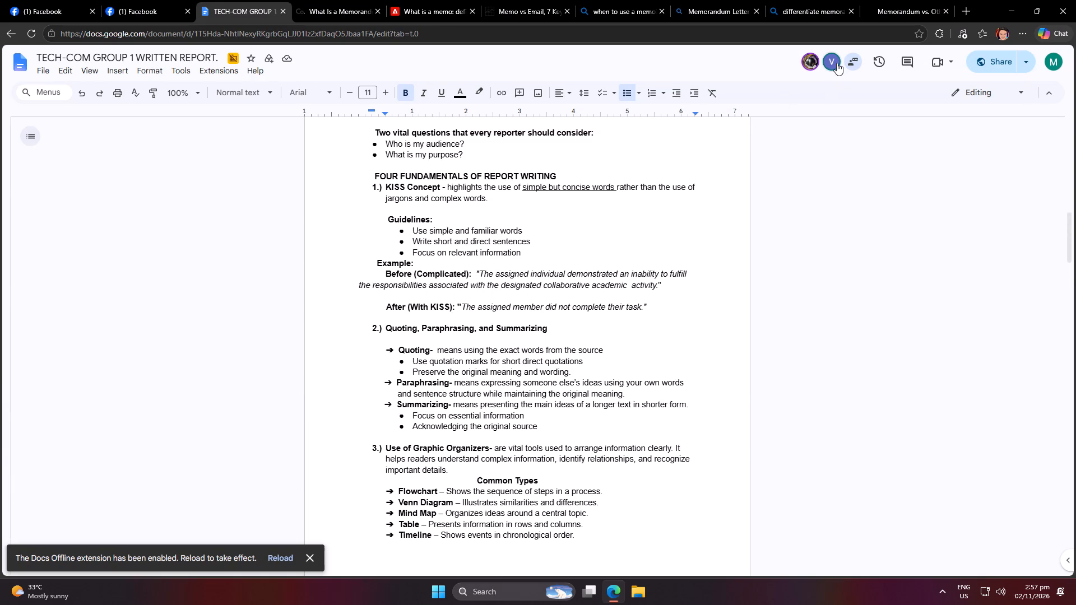
{"action": "left_click", "coordinate": [807, 64]}
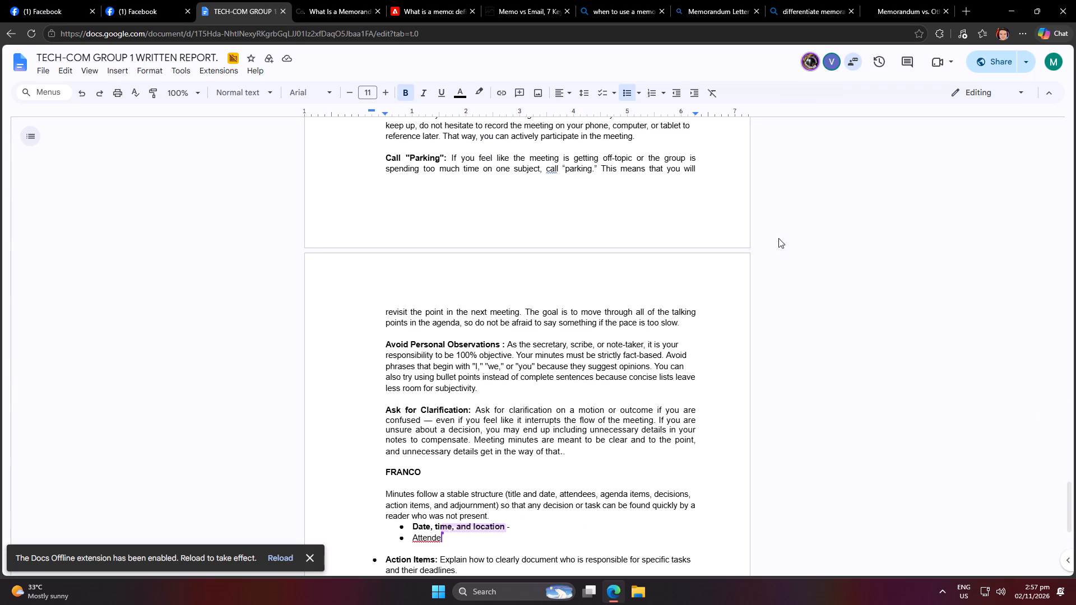
{"action": "scroll", "coordinate": [682, 327], "scroll_direction": "down", "scroll_amount": 4}
{"action": "left_click", "coordinate": [600, 473]}
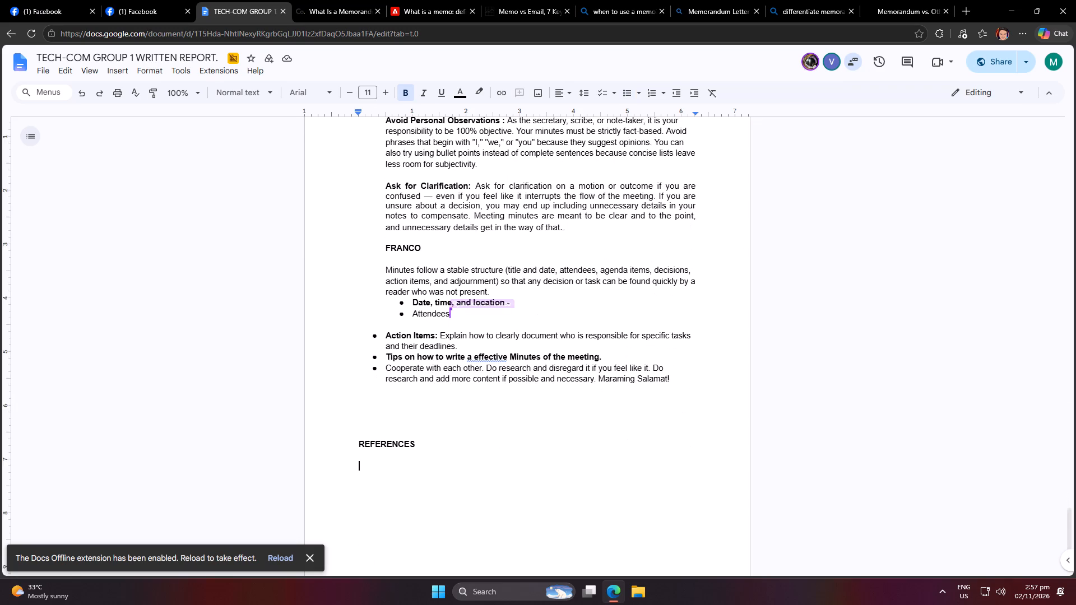
{"action": "scroll", "coordinate": [600, 473], "scroll_direction": "down", "scroll_amount": 10}
{"action": "scroll", "coordinate": [586, 483], "scroll_direction": "up", "scroll_amount": 13}
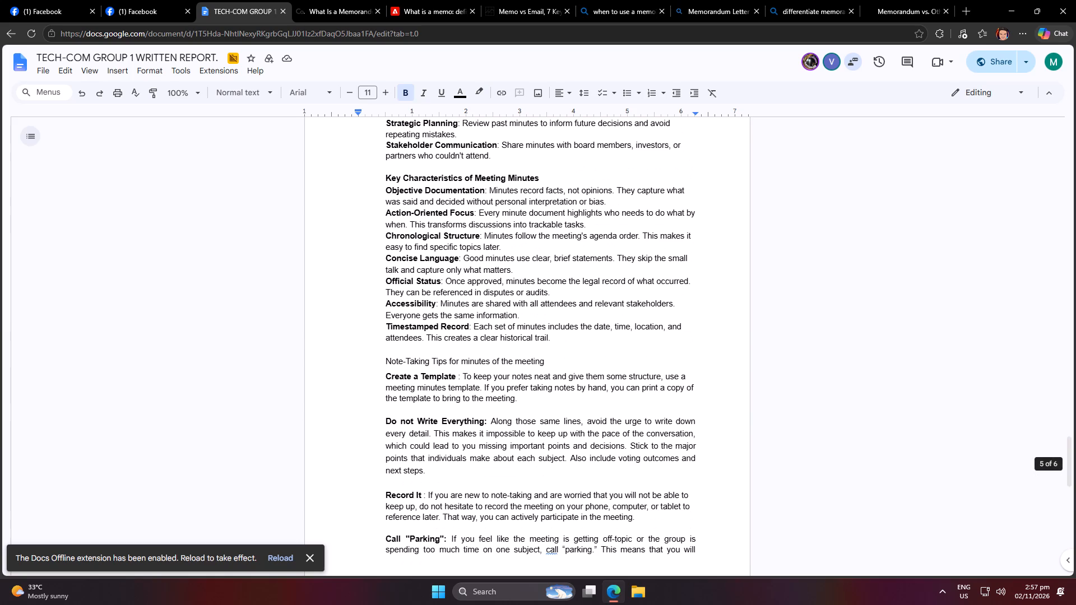
{"action": "scroll", "coordinate": [588, 350], "scroll_direction": "down", "scroll_amount": 12}
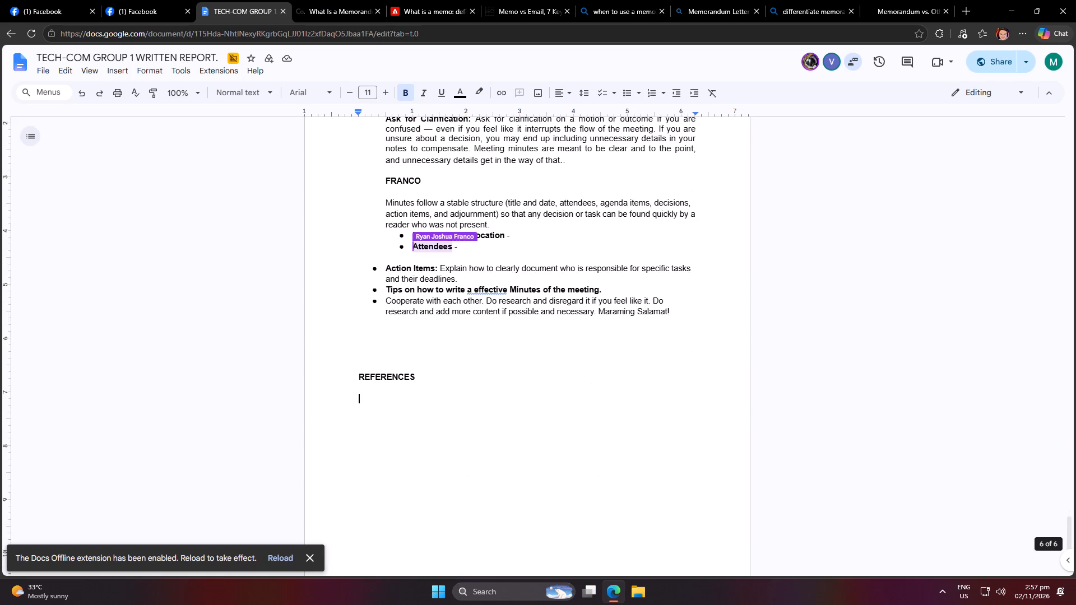
{"action": "left_click", "coordinate": [768, 343]}
{"action": "left_click", "coordinate": [822, 343]}
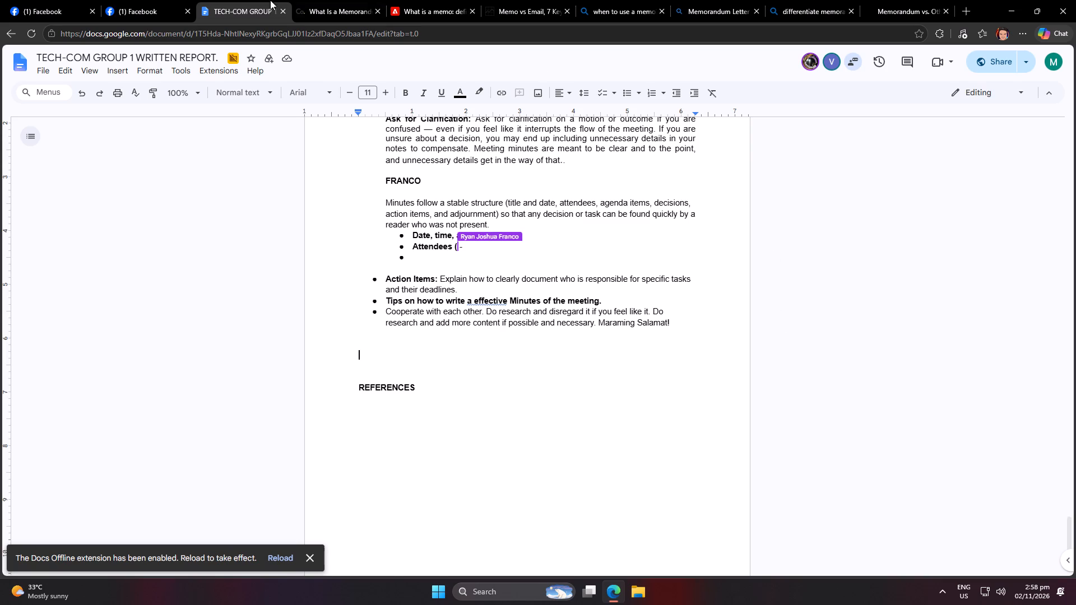
Revisit the ThoughtCo, Adobe and Business Communication memo sources, copying the ThoughtCo page address.
{"action": "left_click", "coordinate": [328, 0]}
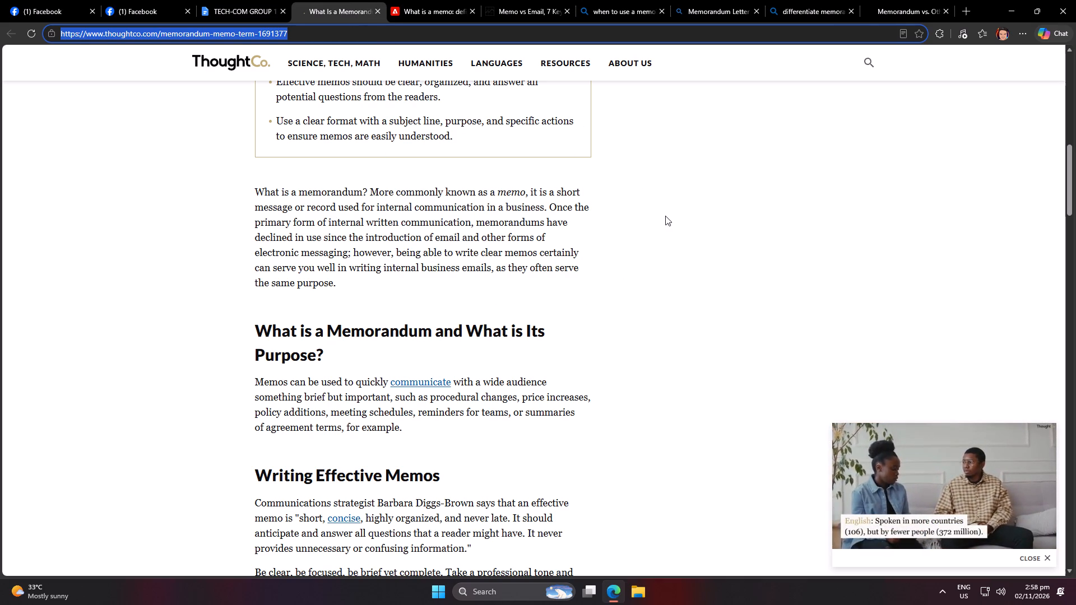
{"action": "scroll", "coordinate": [665, 216], "scroll_direction": "up", "scroll_amount": 2}
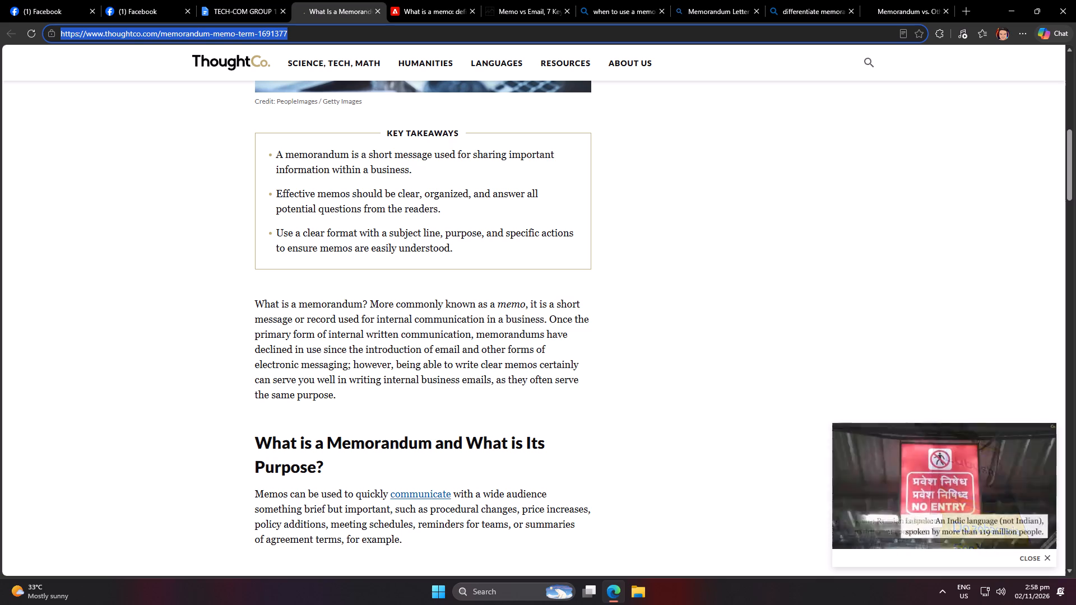
{"action": "key", "text": "ctrl+c"}
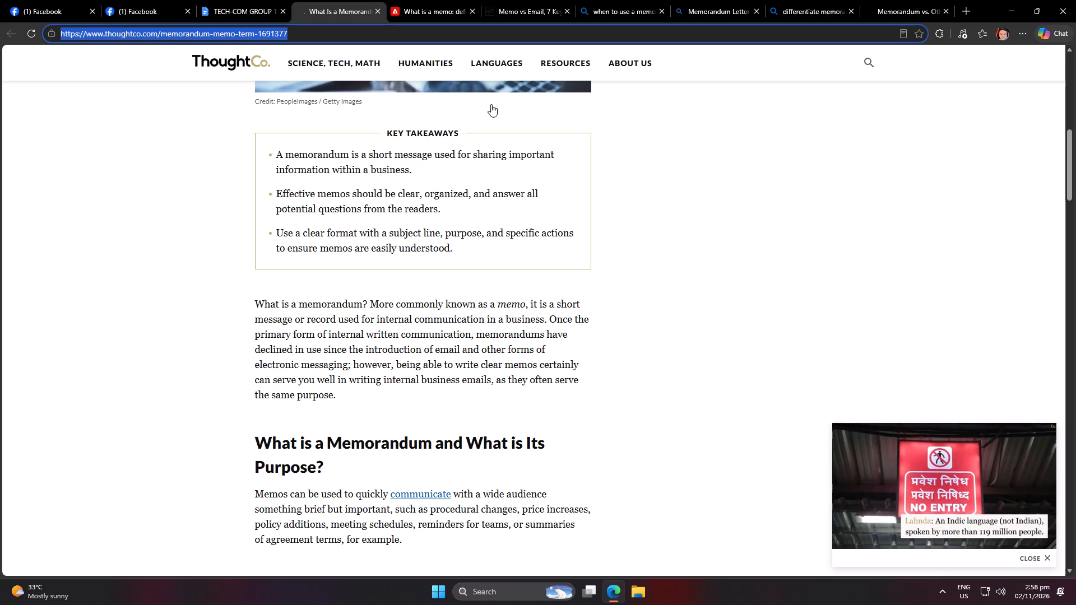
{"action": "left_click", "coordinate": [745, 221]}
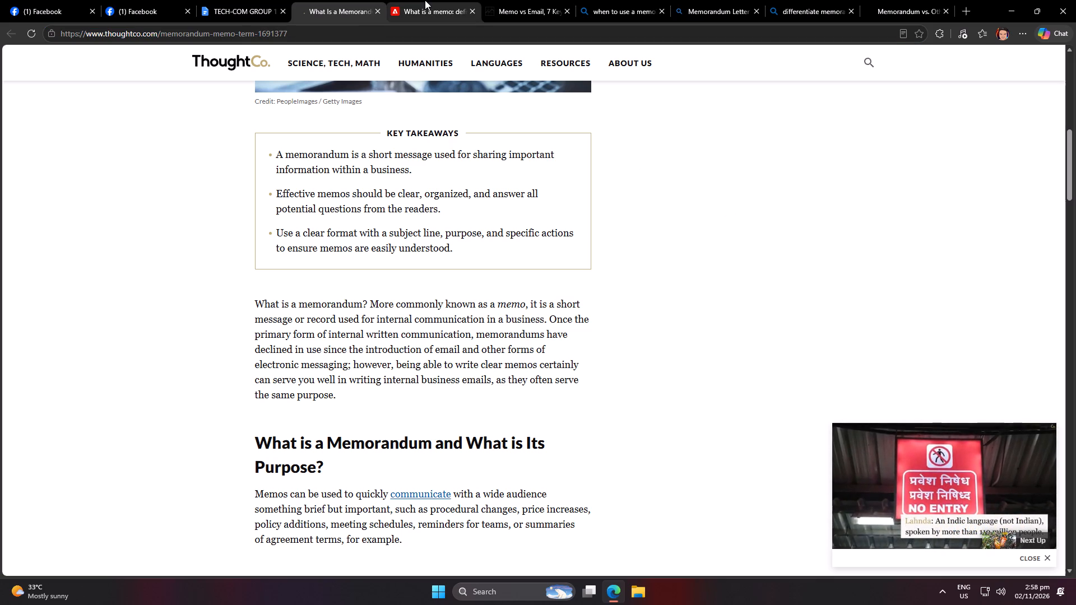
{"action": "left_click", "coordinate": [425, 0]}
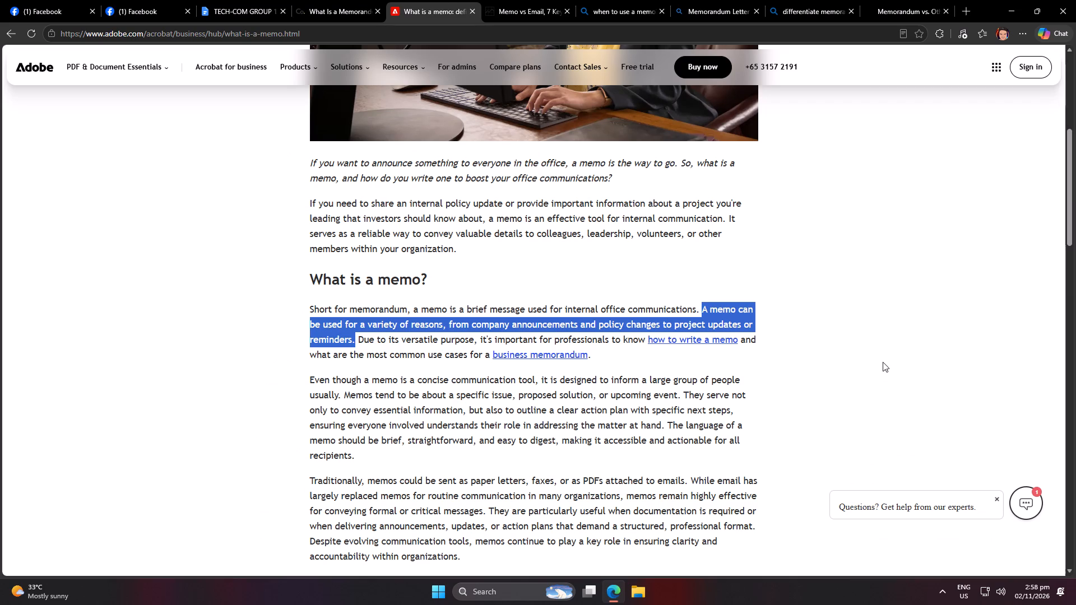
{"action": "left_click", "coordinate": [515, 0]}
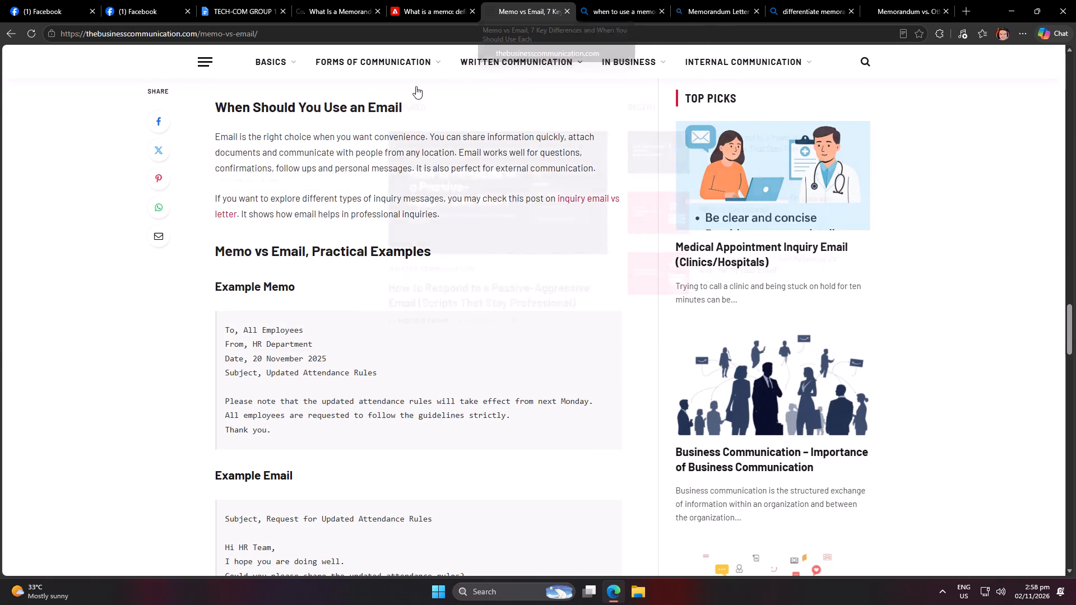
{"action": "scroll", "coordinate": [135, 220], "scroll_direction": "up", "scroll_amount": 4}
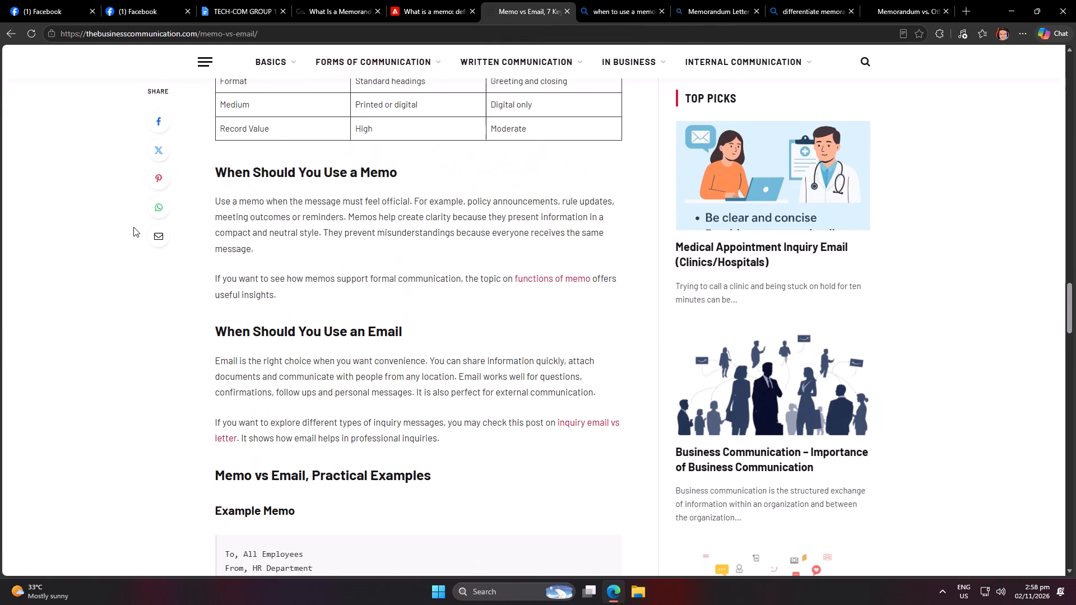
Group the ThoughtCo, Memo vs Email, Adobe and Memorandum vs. Other Forms browser tabs together.
{"action": "left_click", "coordinate": [897, 0]}
{"action": "left_click_drag", "start_coordinate": [897, 0], "coordinate": [576, 0]}
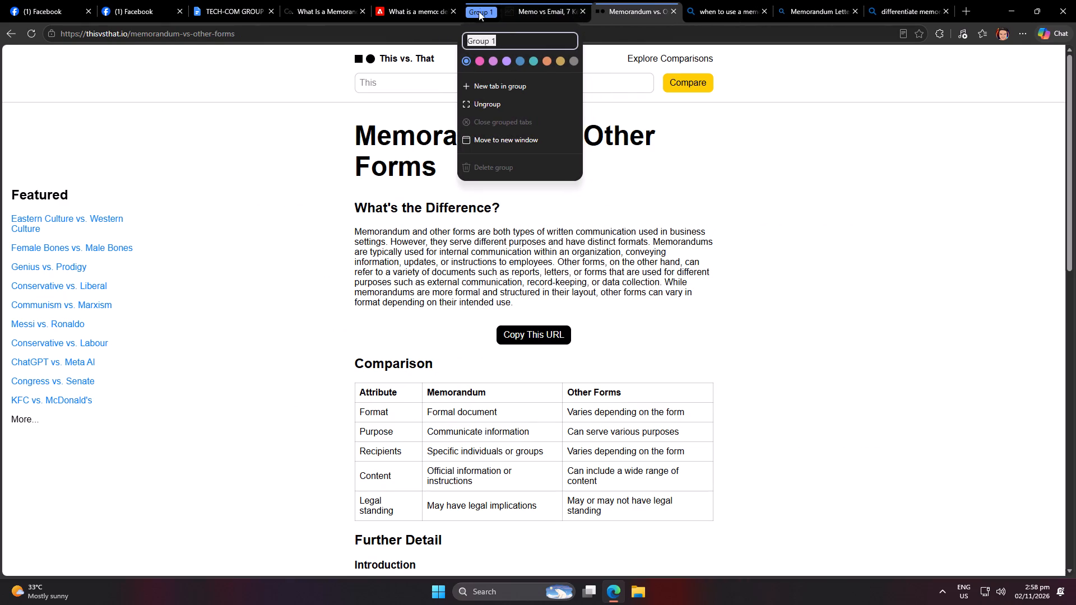
{"action": "left_click_drag", "start_coordinate": [411, 6], "coordinate": [494, 4]}
{"action": "left_click_drag", "start_coordinate": [324, 7], "coordinate": [375, 11]}
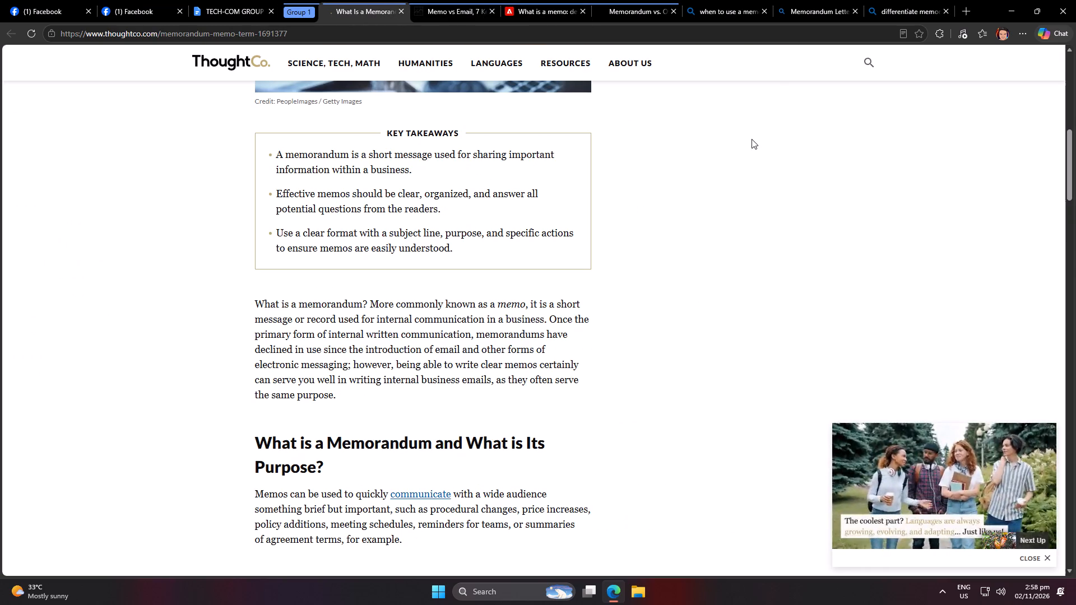
Rename the source tab group as "references".
{"action": "left_click", "coordinate": [627, 1]}
{"action": "left_click", "coordinate": [295, 10]}
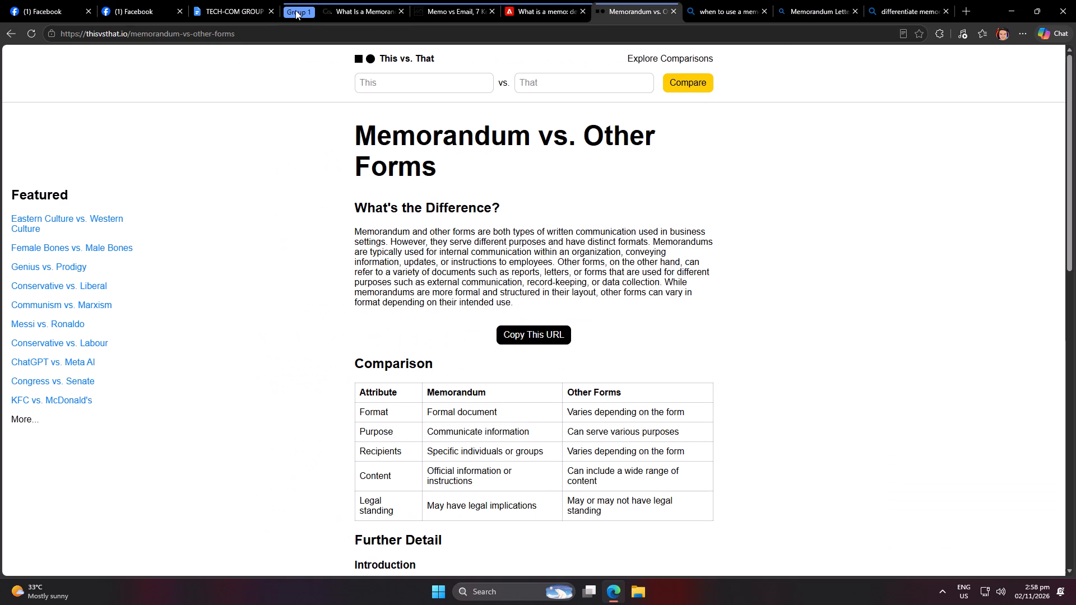
{"action": "left_click", "coordinate": [295, 10]}
{"action": "right_click", "coordinate": [303, 13]}
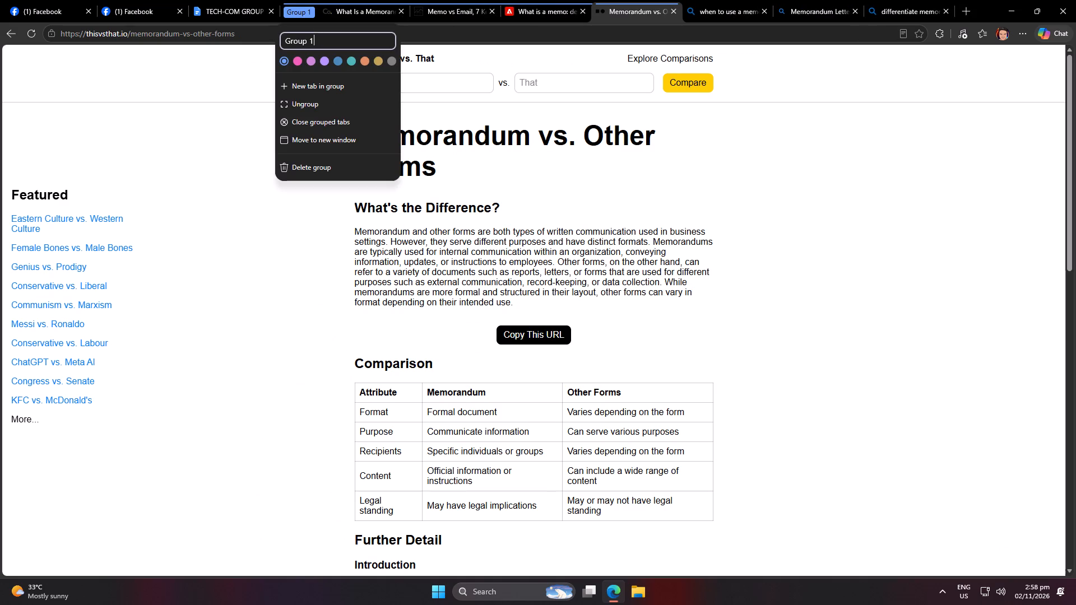
{"action": "triple_click", "coordinate": [311, 39]}
{"action": "type", "text": "references"}
{"action": "key", "text": "Return"}
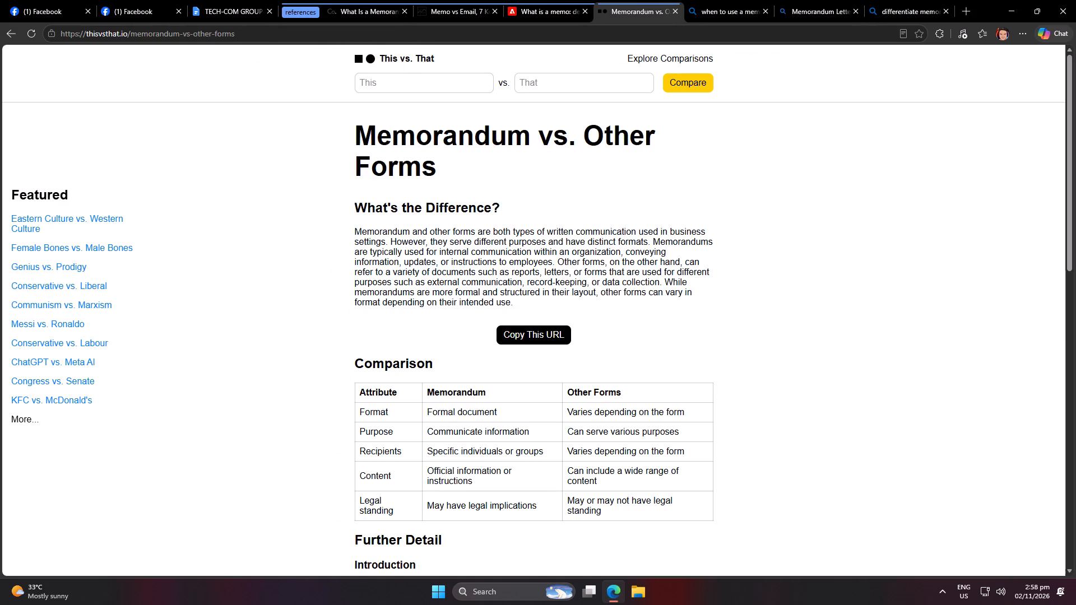
{"action": "left_click", "coordinate": [305, 169]}
In the TECH-COM report's Writing Memoranda section, end the "Differentiate Memoranda from others" bullet with a period.
{"action": "left_click", "coordinate": [241, 0]}
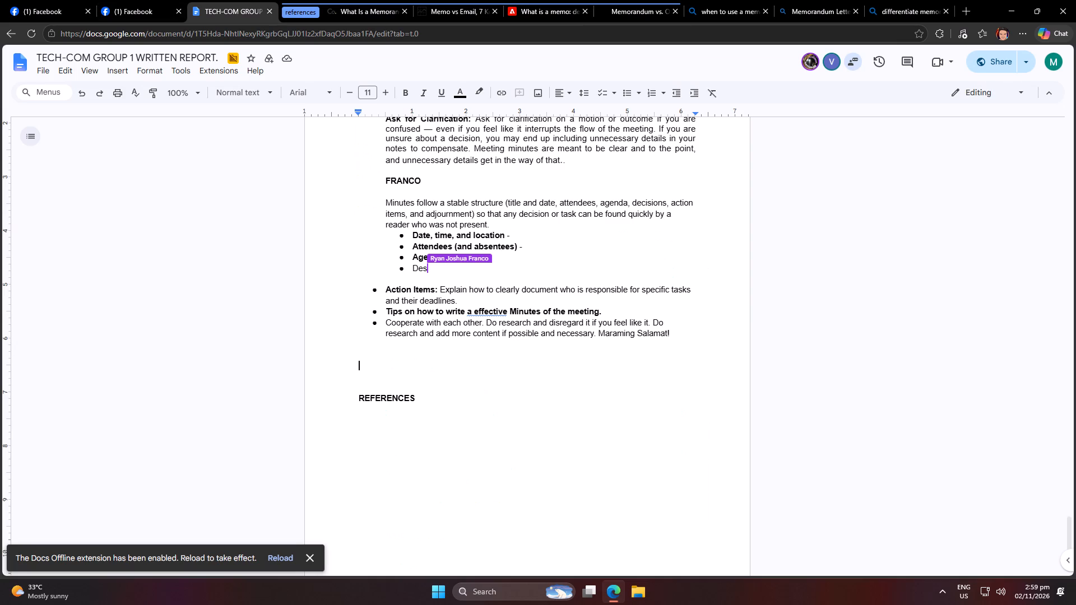
{"action": "scroll", "coordinate": [425, 330], "scroll_direction": "up", "scroll_amount": 3}
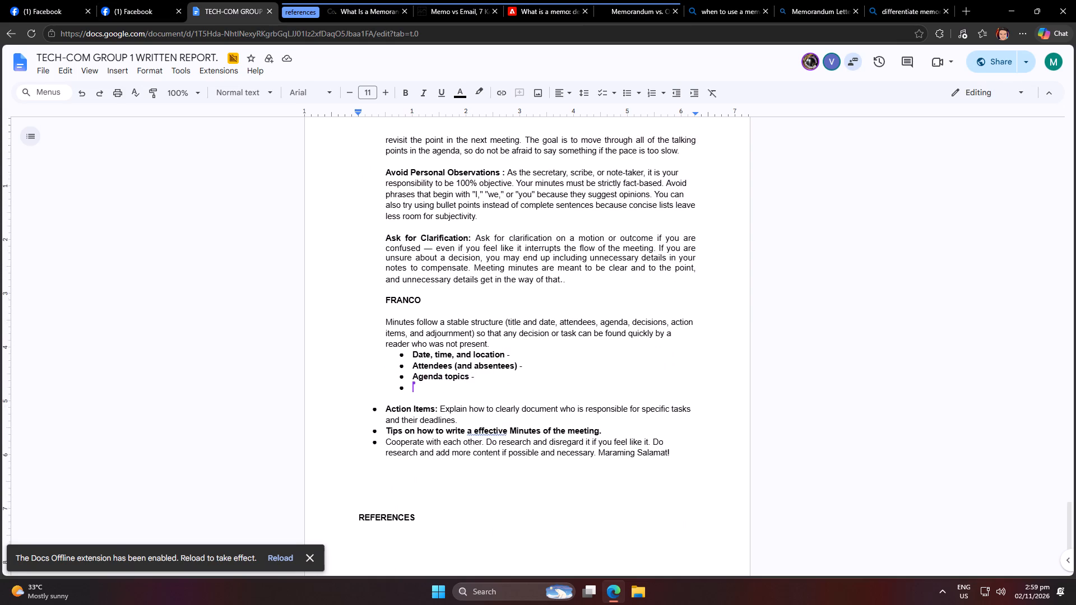
{"action": "scroll", "coordinate": [439, 314], "scroll_direction": "up", "scroll_amount": 3}
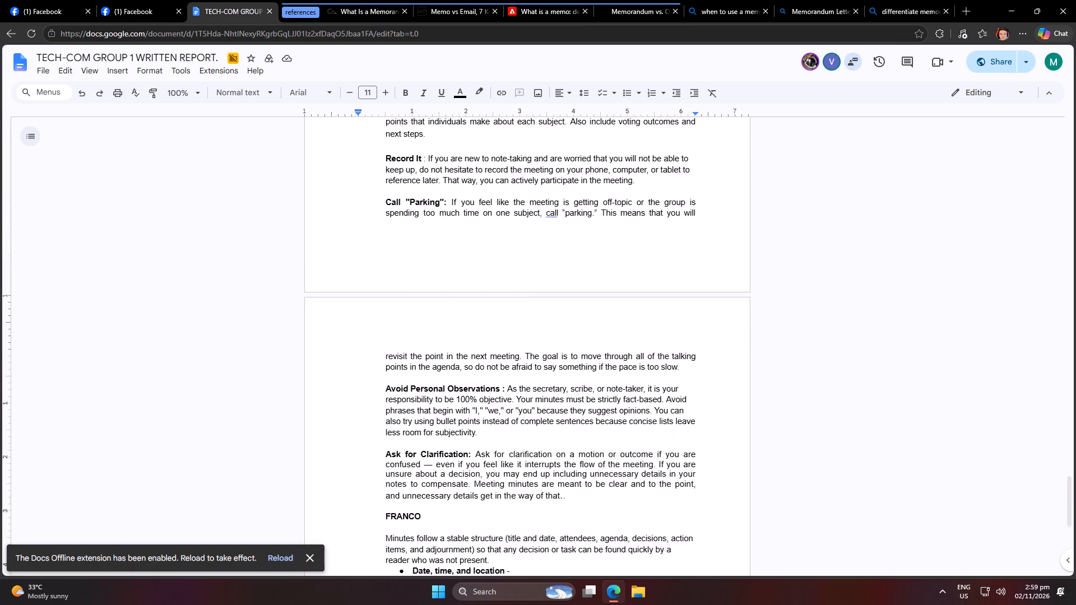
{"action": "scroll", "coordinate": [439, 314], "scroll_direction": "up", "scroll_amount": 7}
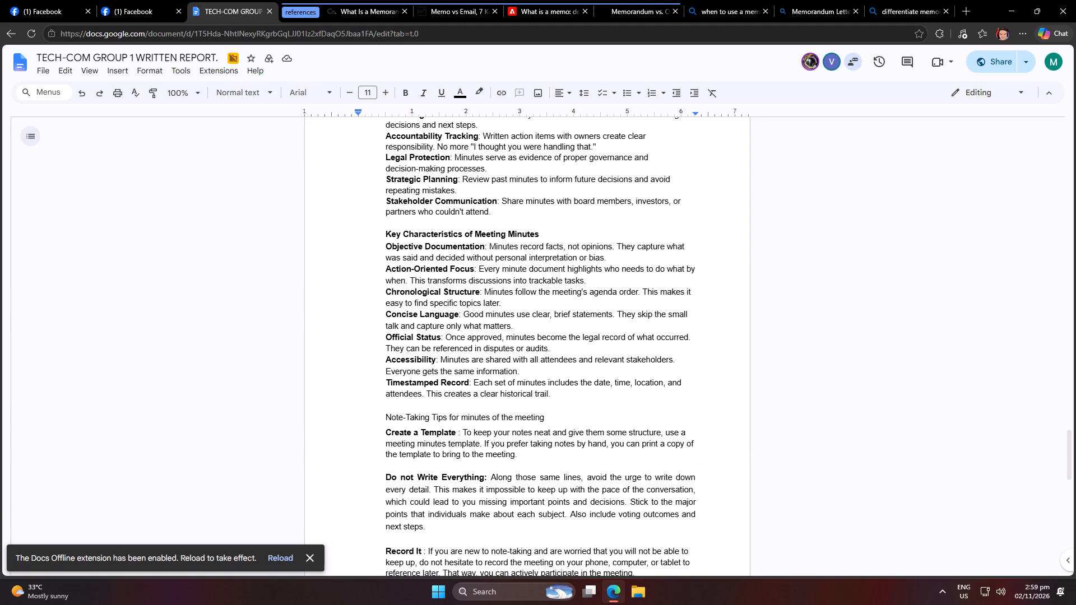
{"action": "scroll", "coordinate": [439, 314], "scroll_direction": "up", "scroll_amount": 4}
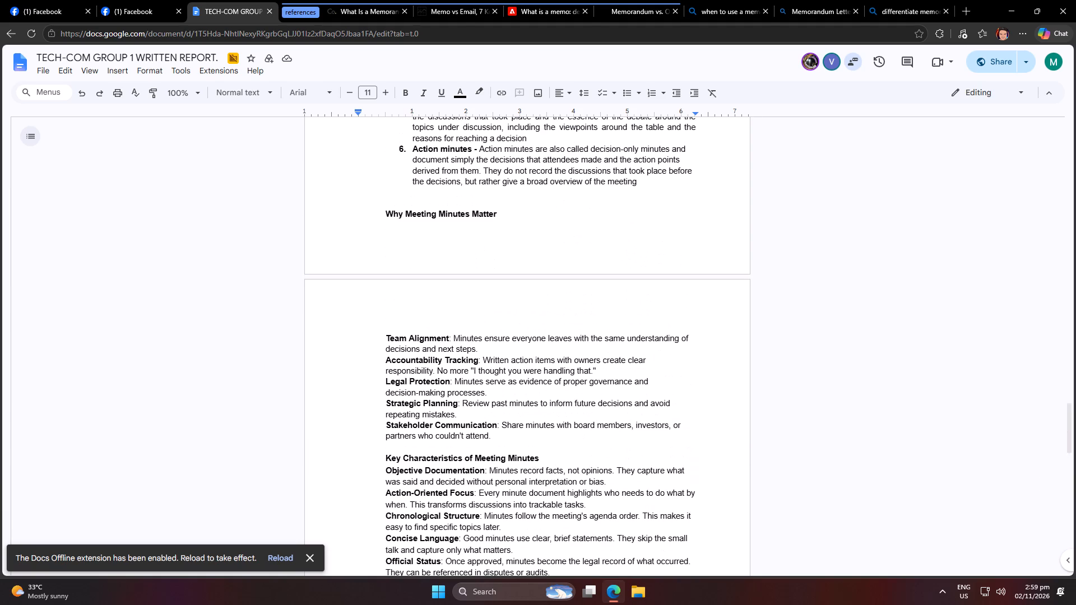
{"action": "scroll", "coordinate": [433, 311], "scroll_direction": "up", "scroll_amount": 6}
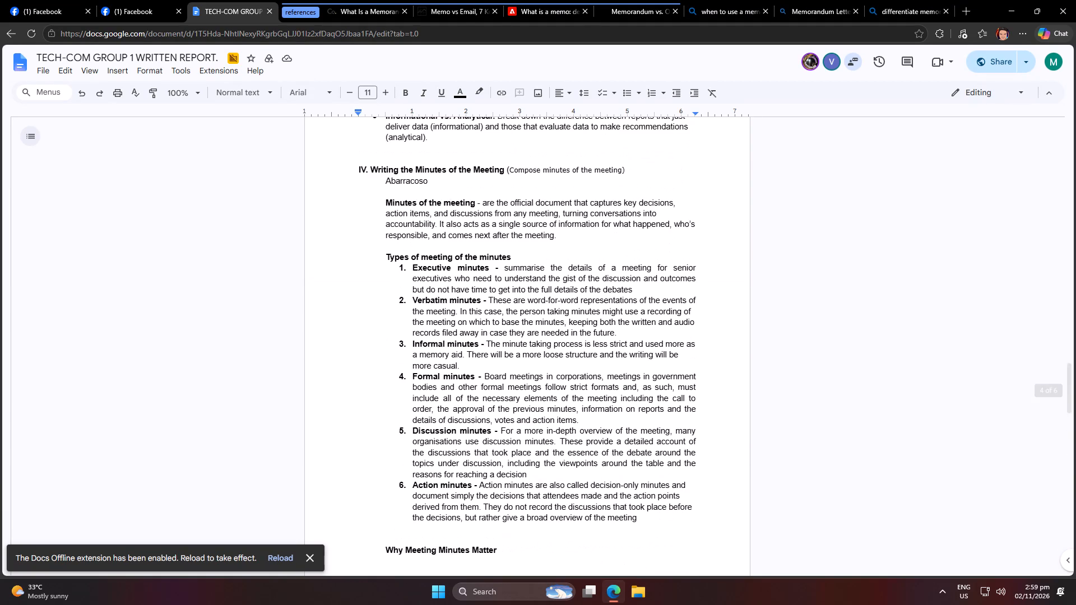
{"action": "scroll", "coordinate": [337, 317], "scroll_direction": "up", "scroll_amount": 6}
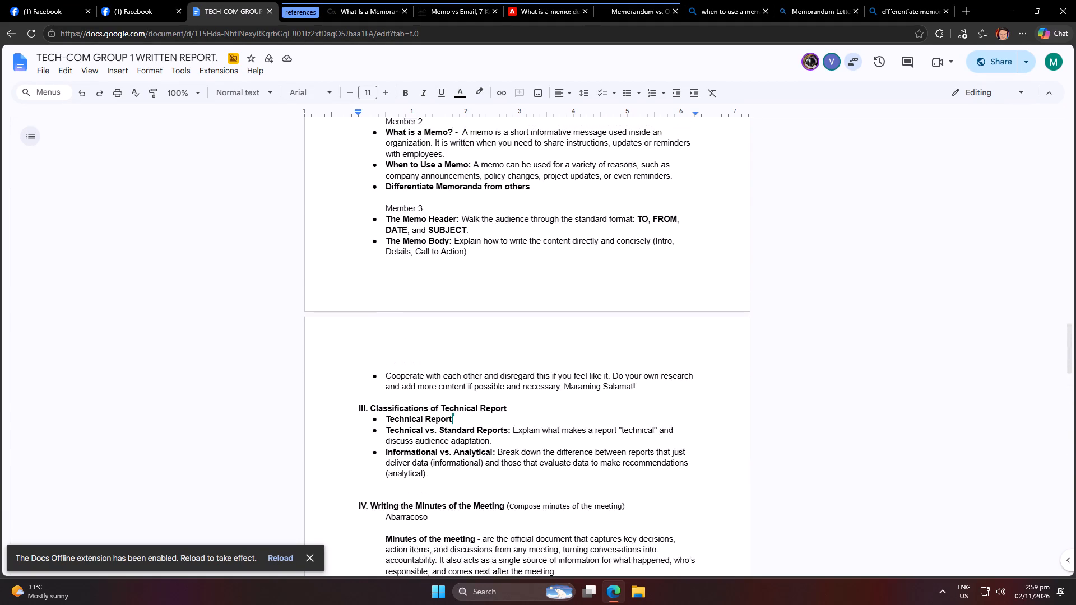
{"action": "scroll", "coordinate": [337, 317], "scroll_direction": "up", "scroll_amount": 4}
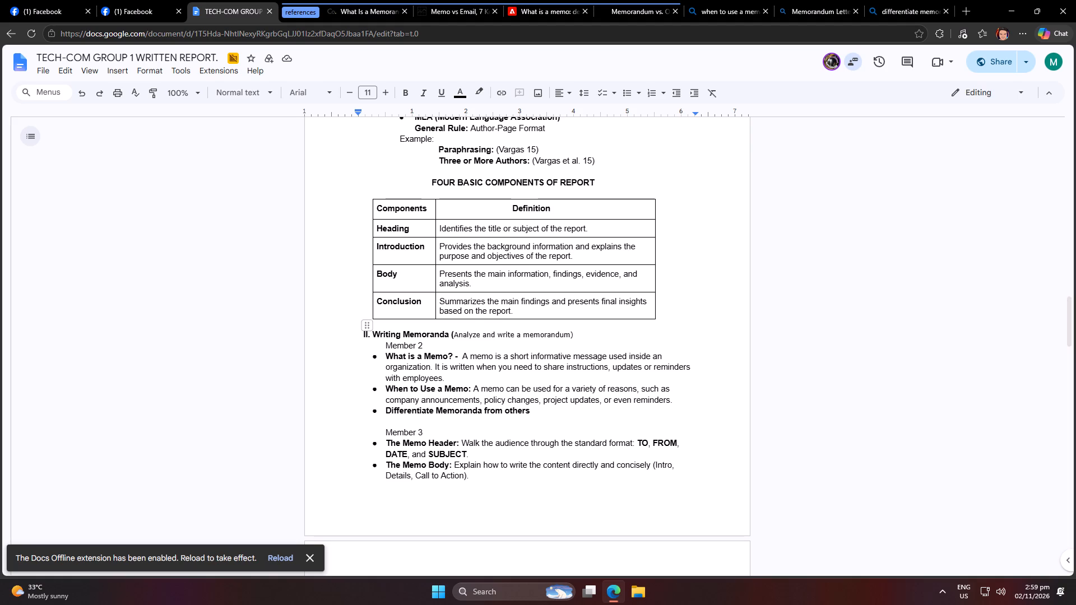
{"action": "left_click", "coordinate": [523, 407]}
{"action": "left_click", "coordinate": [538, 408]}
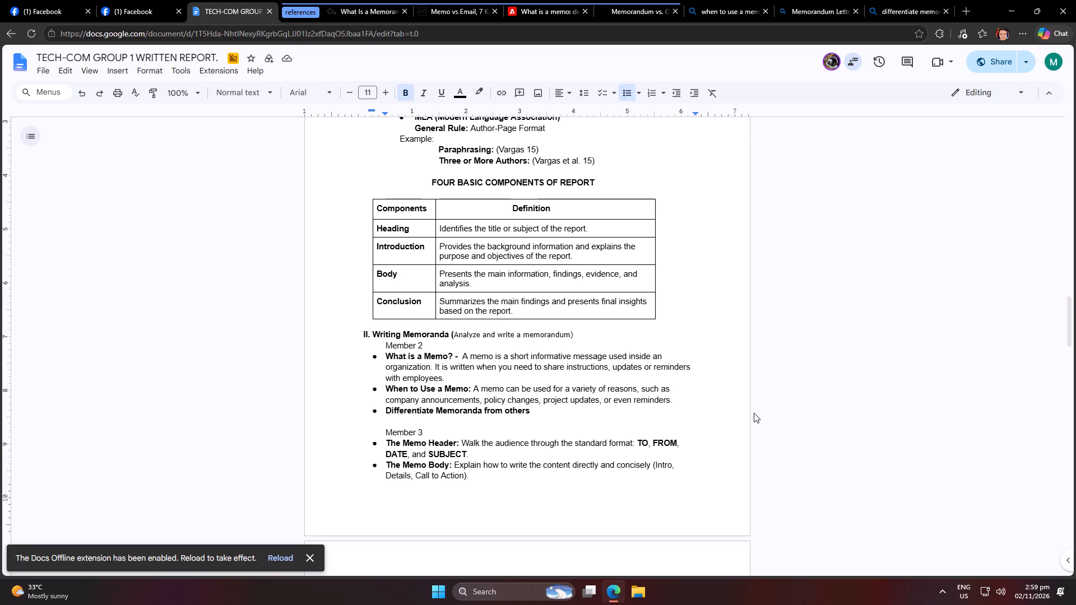
{"action": "key", "text": "period"}
Add an empty arrow-bulleted line directly beneath "Differentiate Memoranda from others.".
{"action": "key", "text": "Return"}
{"action": "key", "text": "BackSpace"}
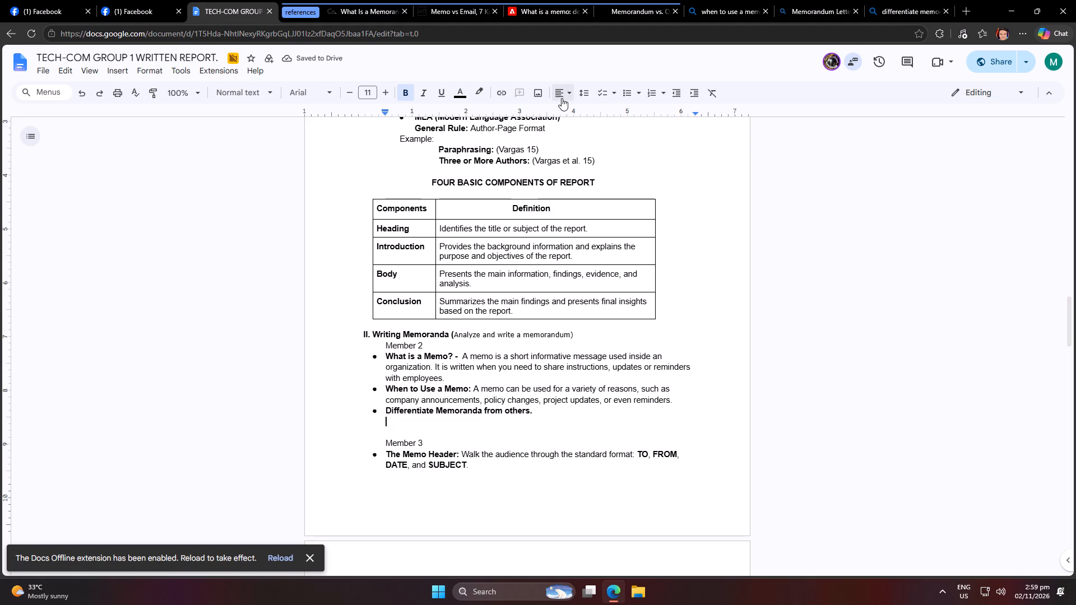
{"action": "left_click", "coordinate": [643, 93]}
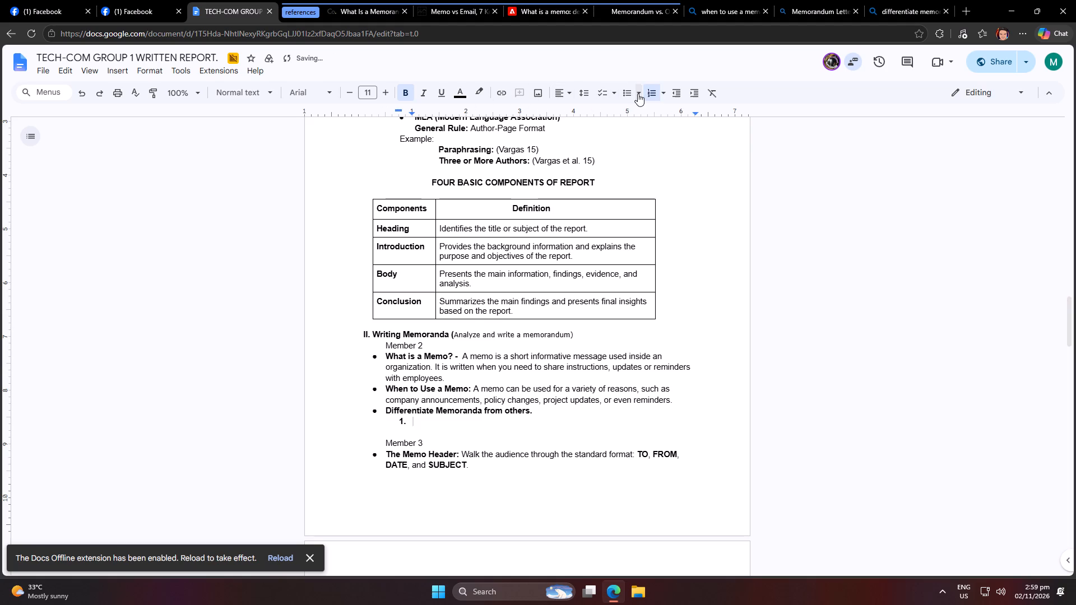
{"action": "left_click", "coordinate": [650, 92]}
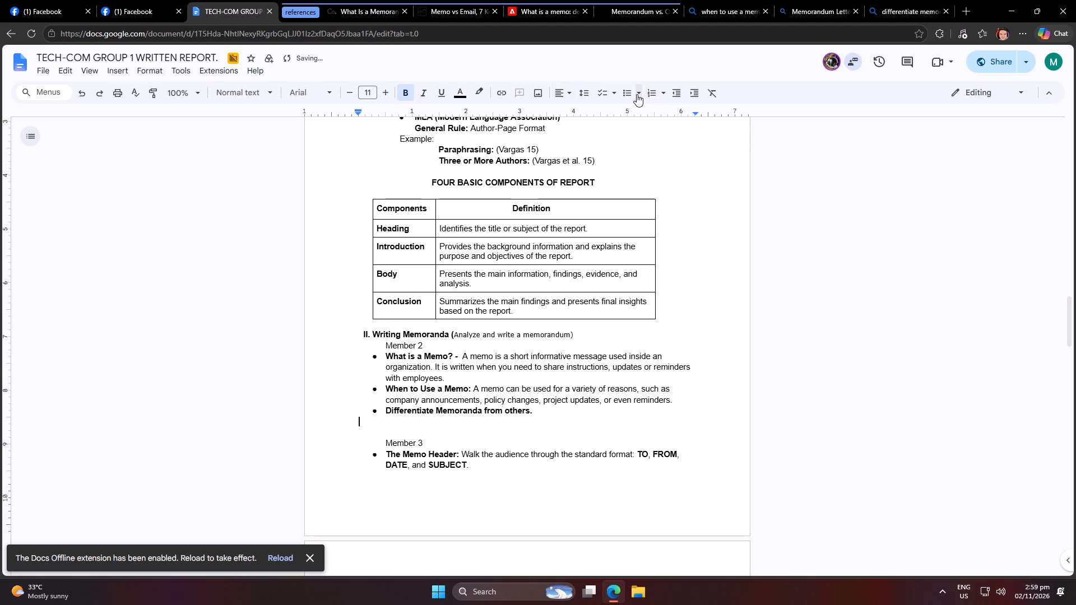
{"action": "left_click", "coordinate": [636, 94]}
{"action": "left_click", "coordinate": [643, 184]}
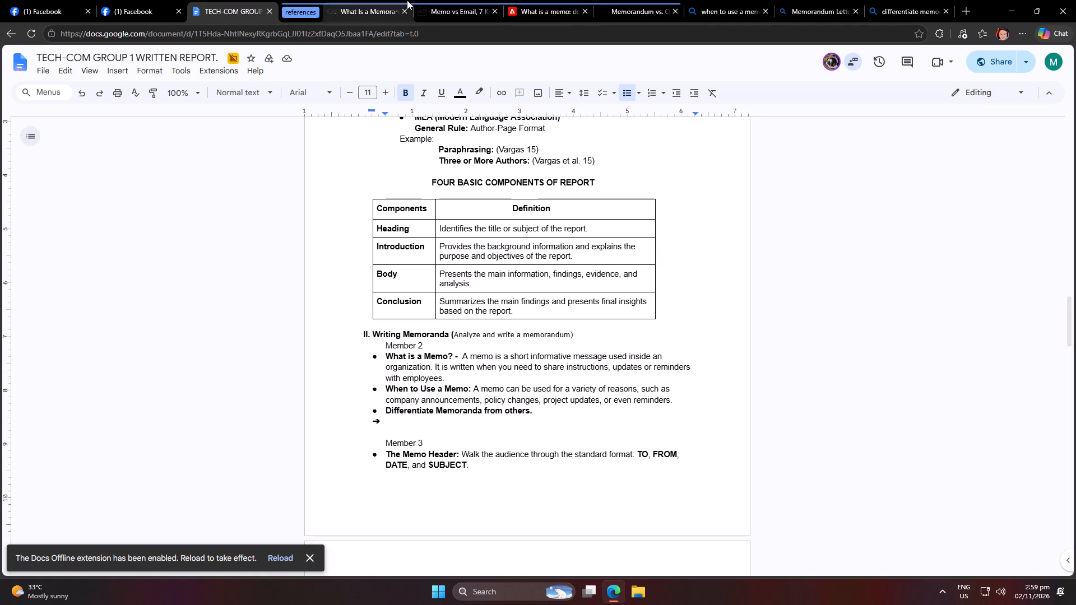
Copy the first two sentences under "What's the Difference?" from the Memorandum vs. Other Forms source page.
{"action": "left_click", "coordinate": [634, 0]}
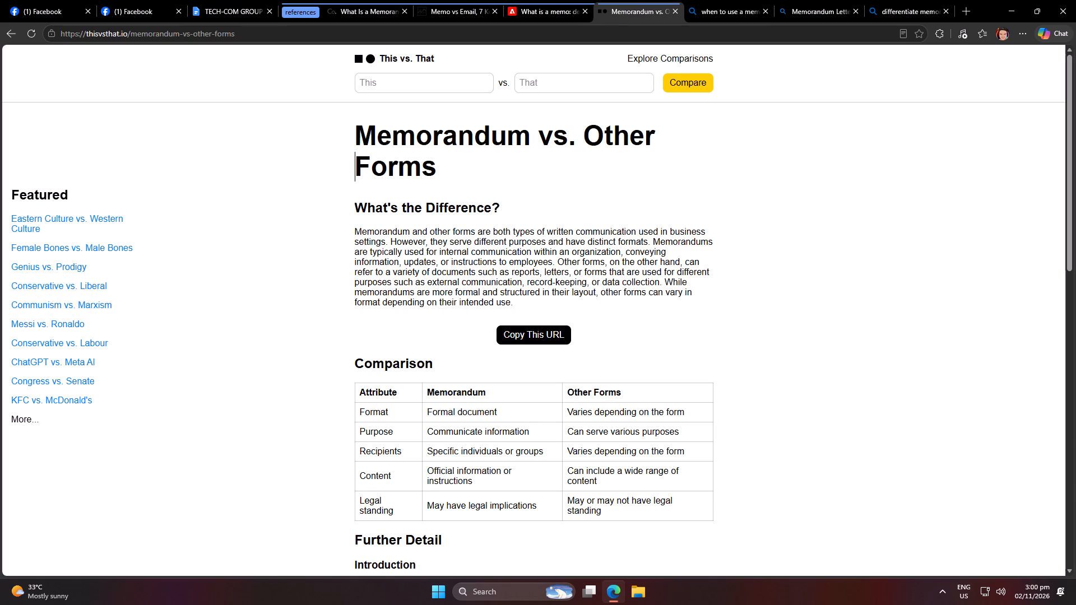
{"action": "left_click_drag", "start_coordinate": [332, 221], "coordinate": [352, 225]}
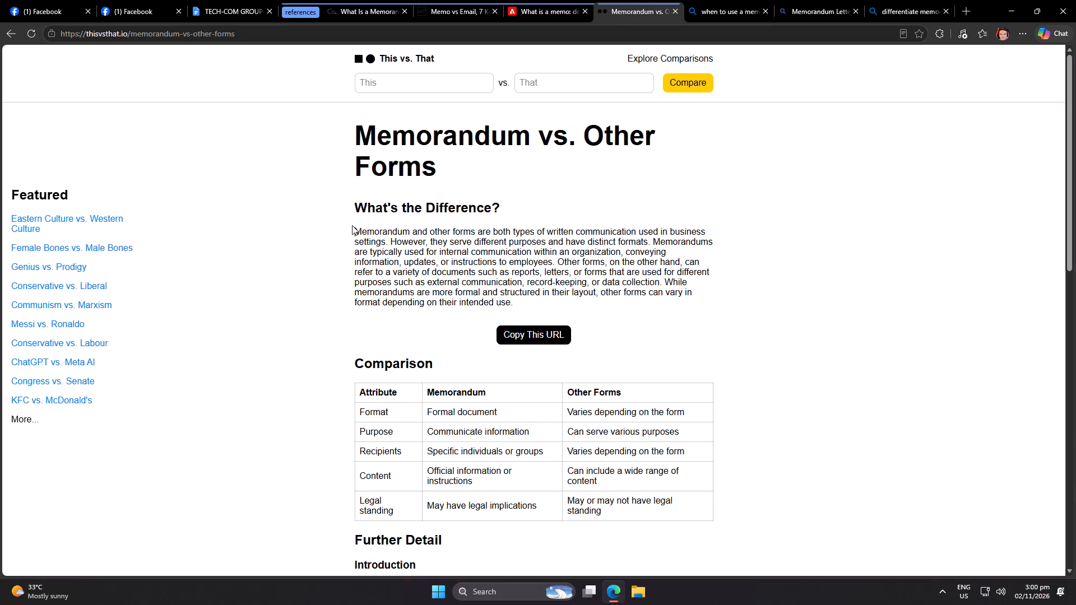
{"action": "left_click_drag", "start_coordinate": [352, 225], "coordinate": [632, 248]}
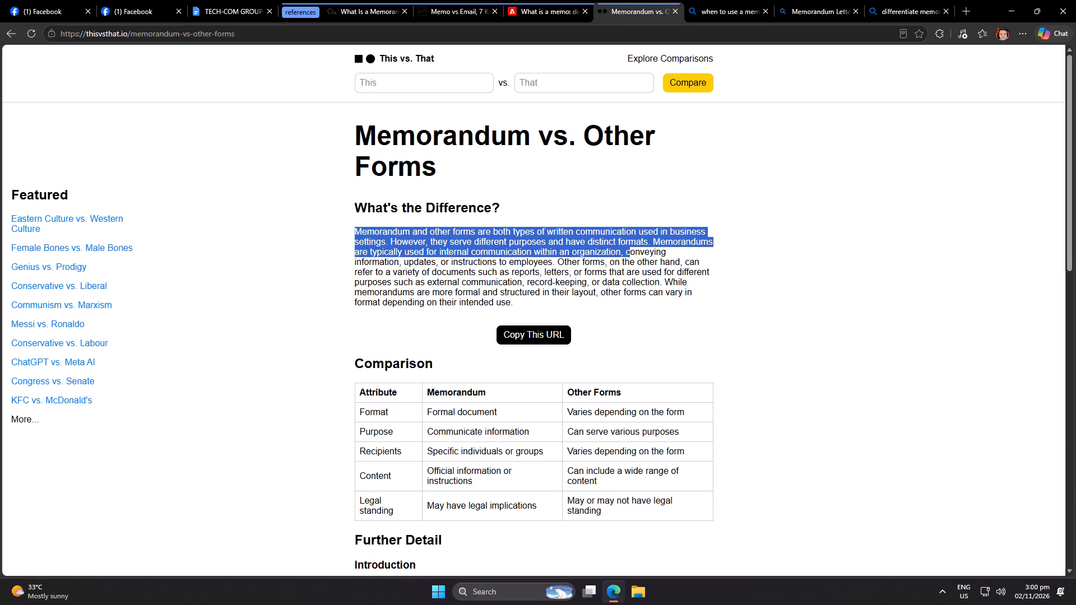
{"action": "left_click_drag", "start_coordinate": [632, 248], "coordinate": [651, 241]}
{"action": "key", "text": "ctrl+c"}
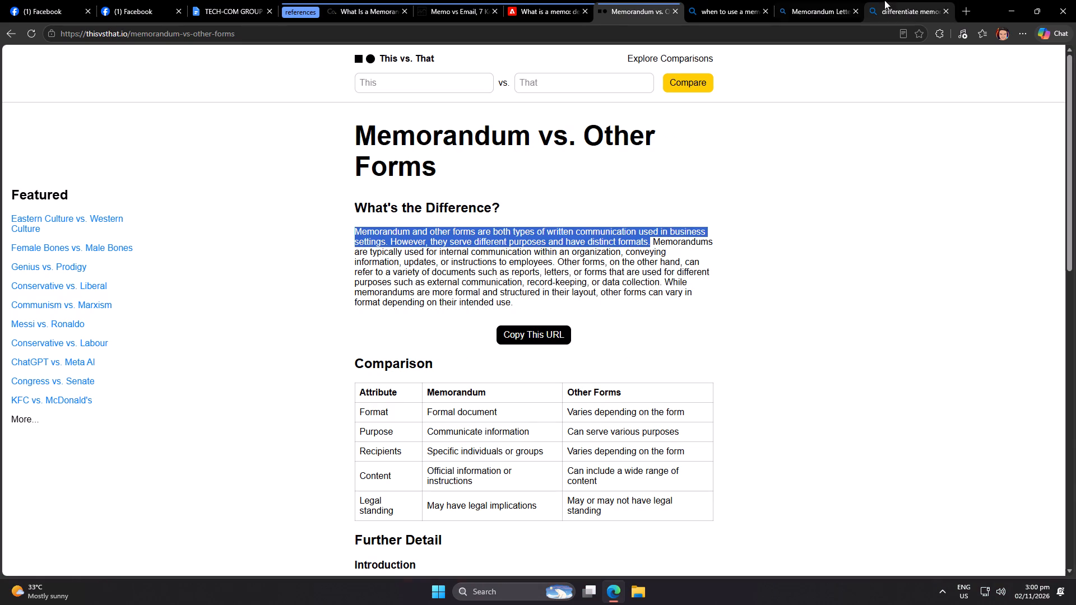
{"action": "left_click", "coordinate": [832, 0]}
{"action": "left_click", "coordinate": [906, 5]}
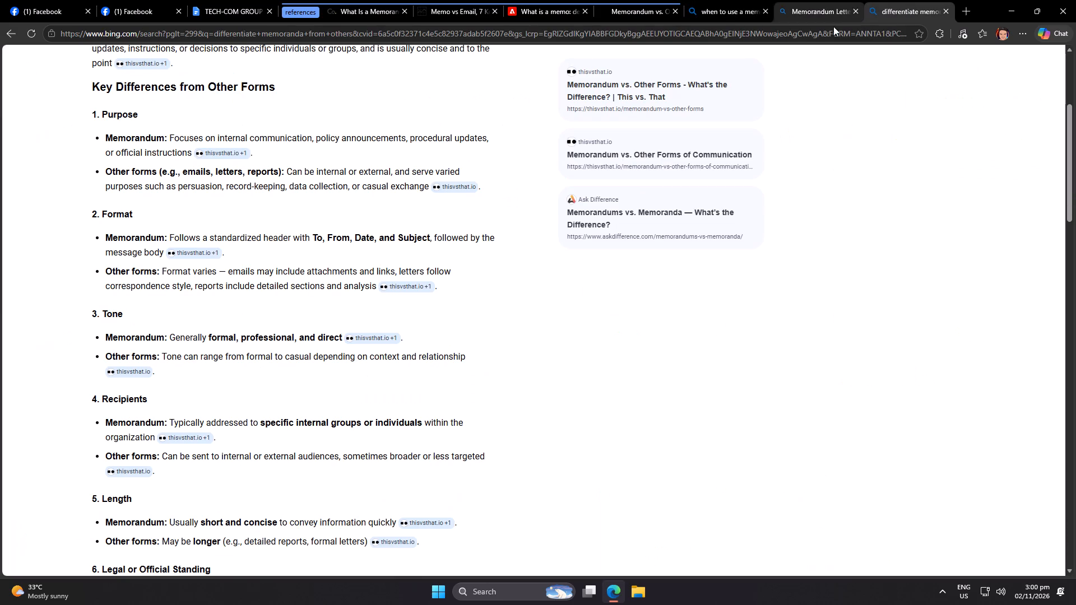
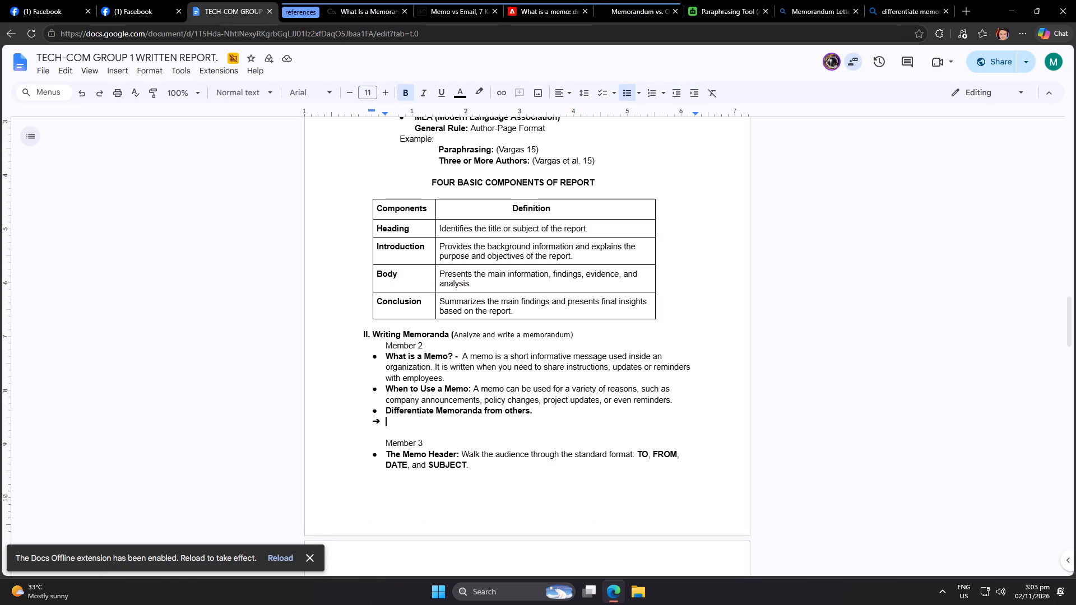
Replace the arrow bullet under "Differentiate Memoranda from others." with a dash bullet and paste the copied sentence comparing memorandum and other forms.
{"action": "left_click", "coordinate": [407, 421]}
{"action": "key", "text": "BackSpace"}
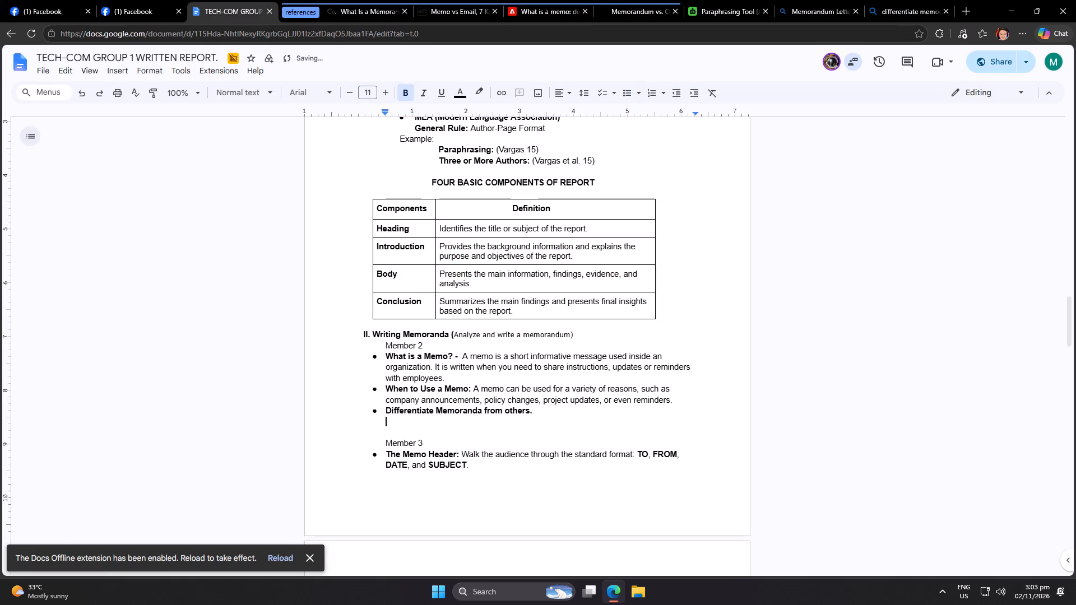
{"action": "key", "text": "BackSpace"}
{"action": "type", "text": "-"}
{"action": "key", "text": "space"}
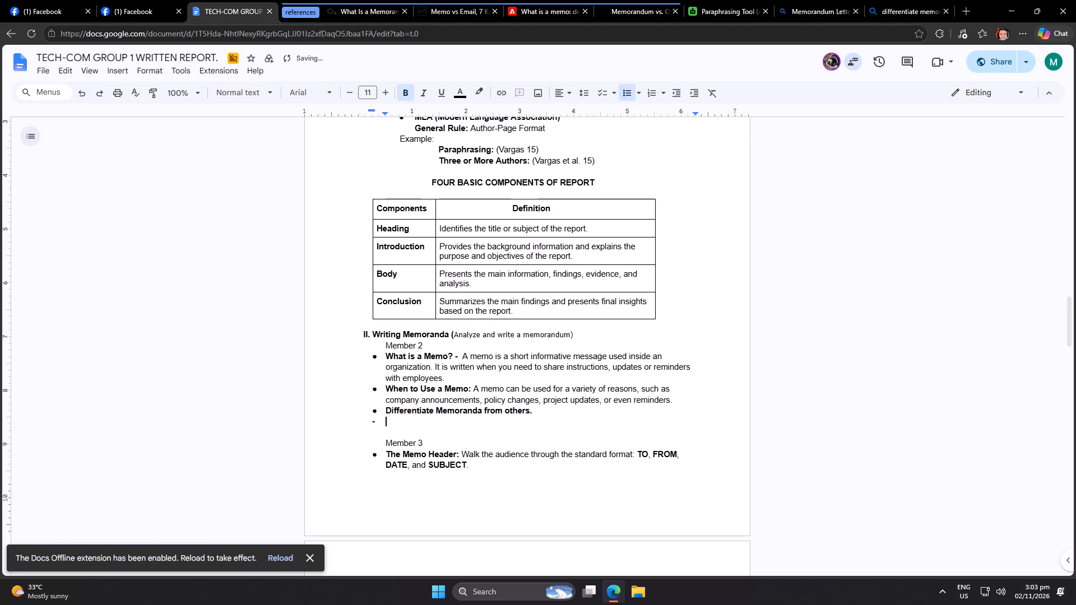
{"action": "key", "text": "ctrl+v"}
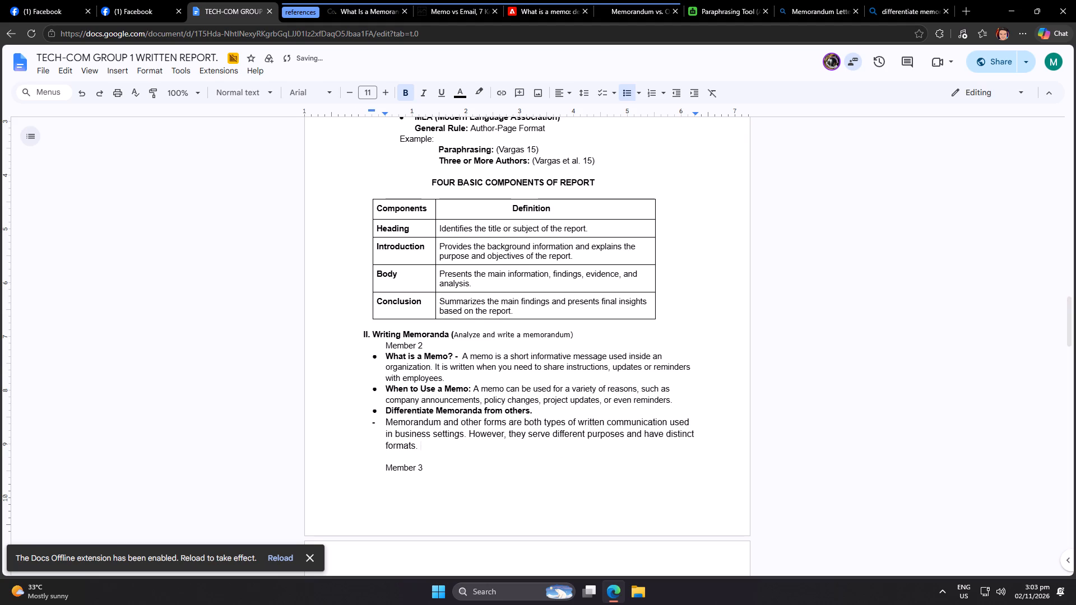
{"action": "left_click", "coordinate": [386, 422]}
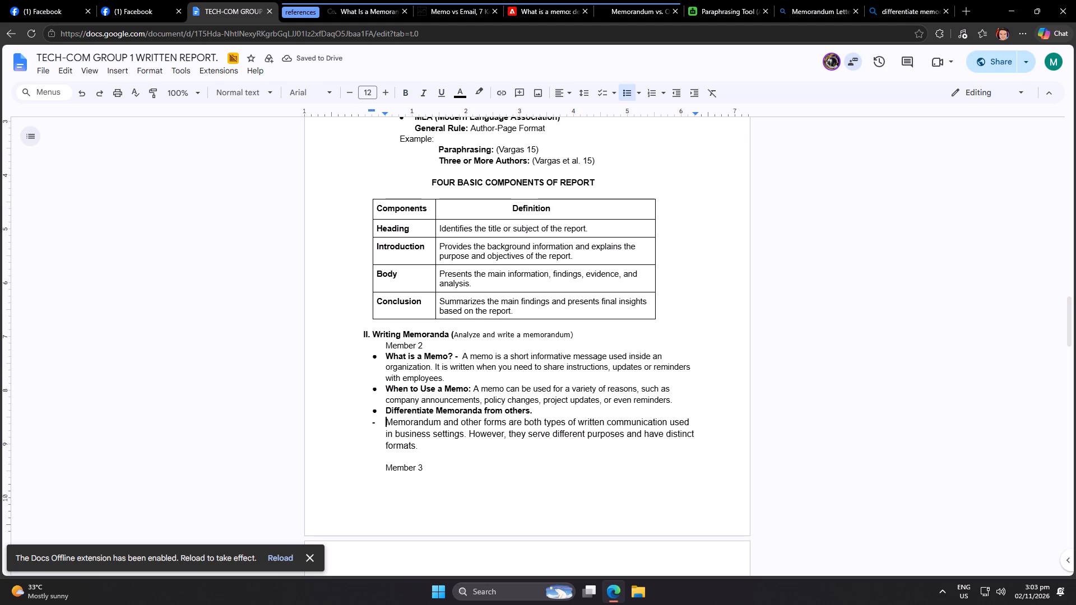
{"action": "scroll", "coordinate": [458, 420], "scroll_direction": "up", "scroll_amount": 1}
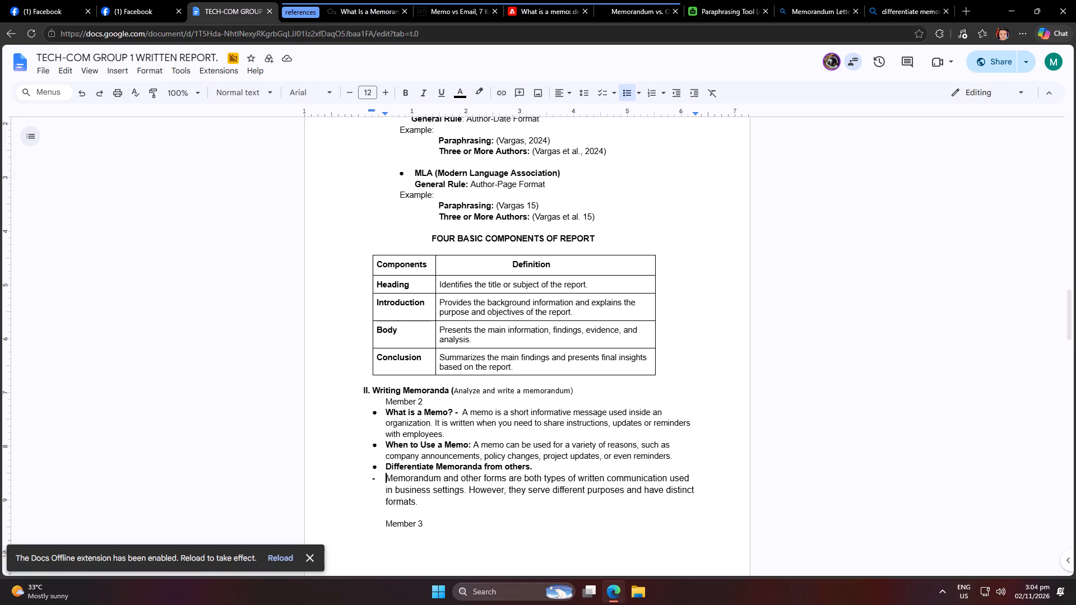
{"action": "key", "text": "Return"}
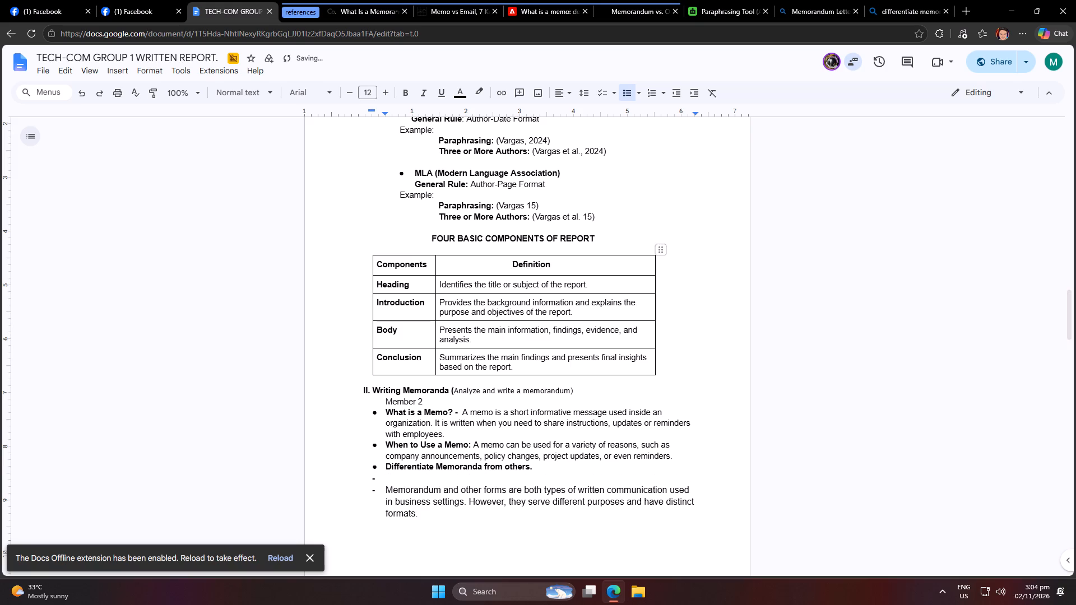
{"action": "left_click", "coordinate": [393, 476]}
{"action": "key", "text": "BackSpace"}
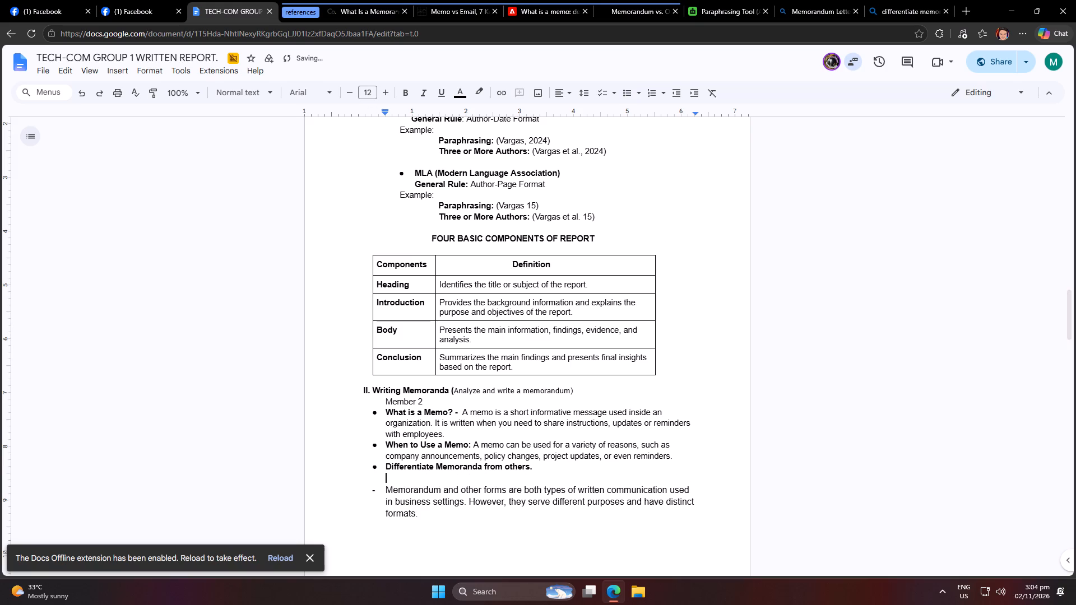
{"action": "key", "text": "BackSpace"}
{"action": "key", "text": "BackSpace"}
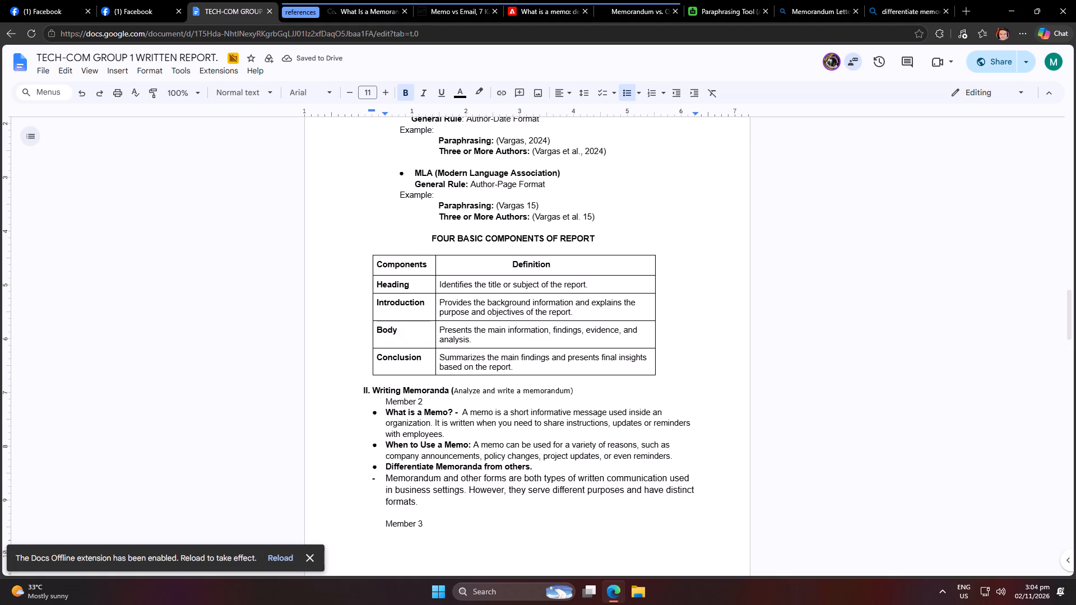
Remove the dash bullet and line break before the pasted sentence so it runs on after "Differentiate Memoranda from others.".
{"action": "left_click", "coordinate": [365, 482]}
{"action": "key", "text": "Left"}
{"action": "key", "text": "Down"}
{"action": "key", "text": "Left"}
{"action": "key", "text": "Left"}
{"action": "key", "text": "Left"}
{"action": "key", "text": "Left"}
{"action": "key", "text": "Left"}
{"action": "key", "text": "Left"}
{"action": "key", "text": "Left"}
{"action": "key", "text": "Left"}
{"action": "key", "text": "Left"}
{"action": "key", "text": "Left"}
{"action": "key", "text": "Left"}
{"action": "key", "text": "Left"}
{"action": "key", "text": "Left"}
{"action": "key", "text": "Left"}
{"action": "key", "text": "Left"}
{"action": "key", "text": "Left"}
{"action": "key", "text": "Left"}
{"action": "key", "text": "Left"}
{"action": "key", "text": "Left"}
{"action": "key", "text": "Left"}
{"action": "key", "text": "Left"}
{"action": "key", "text": "Left"}
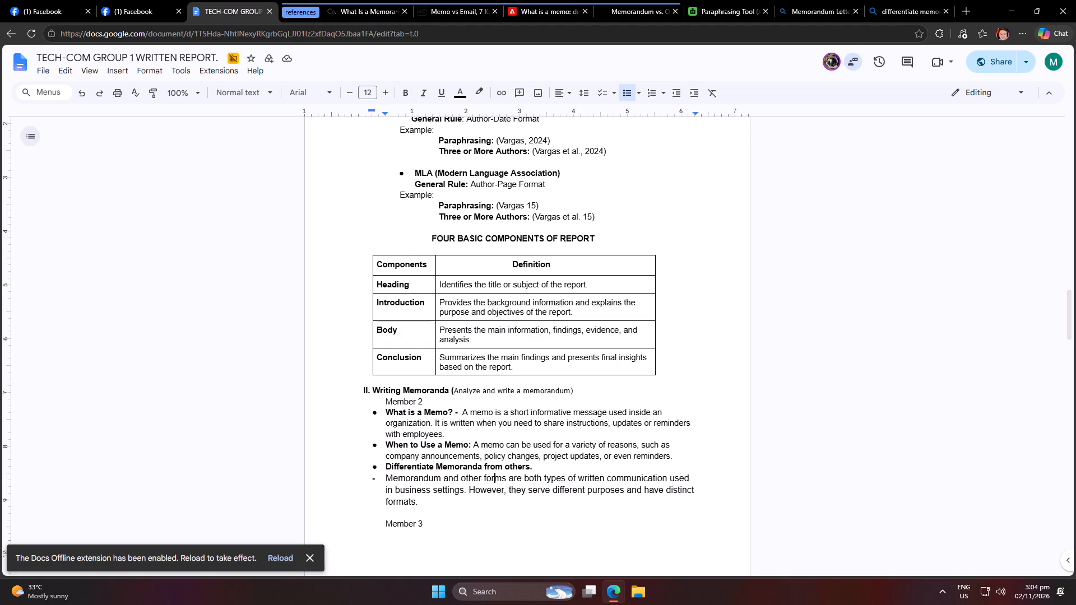
{"action": "key", "text": "Left"}
{"action": "key", "text": "Left"}
{"action": "key", "text": "Left"}
{"action": "key", "text": "Left"}
{"action": "key", "text": "Left"}
{"action": "key", "text": "BackSpace"}
{"action": "key", "text": "BackSpace"}
{"action": "key", "text": "BackSpace"}
{"action": "key", "text": "space"}
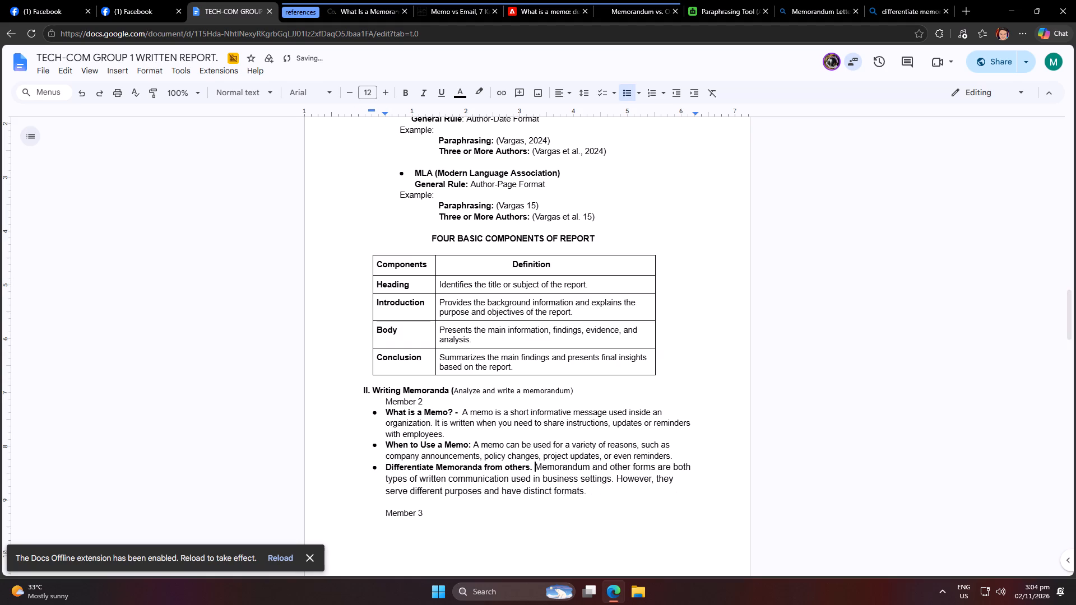
Replace the full stop after "Differentiate Memoranda from others" with a spaced dash.
{"action": "key", "text": "BackSpace"}
{"action": "key", "text": "BackSpace"}
{"action": "key", "text": "space"}
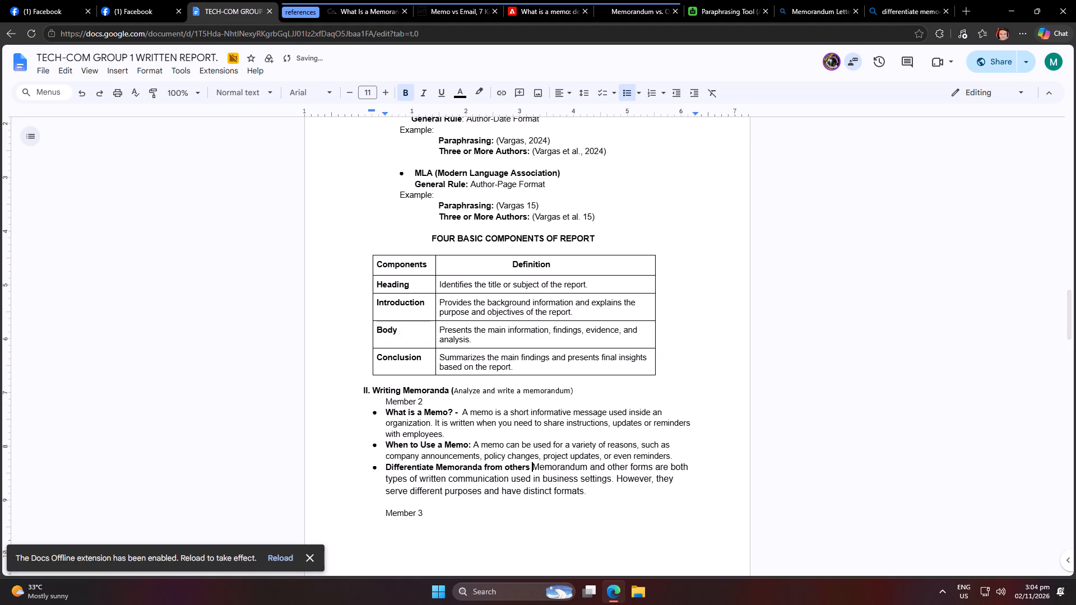
{"action": "type", "text": "-"}
{"action": "key", "text": "space"}
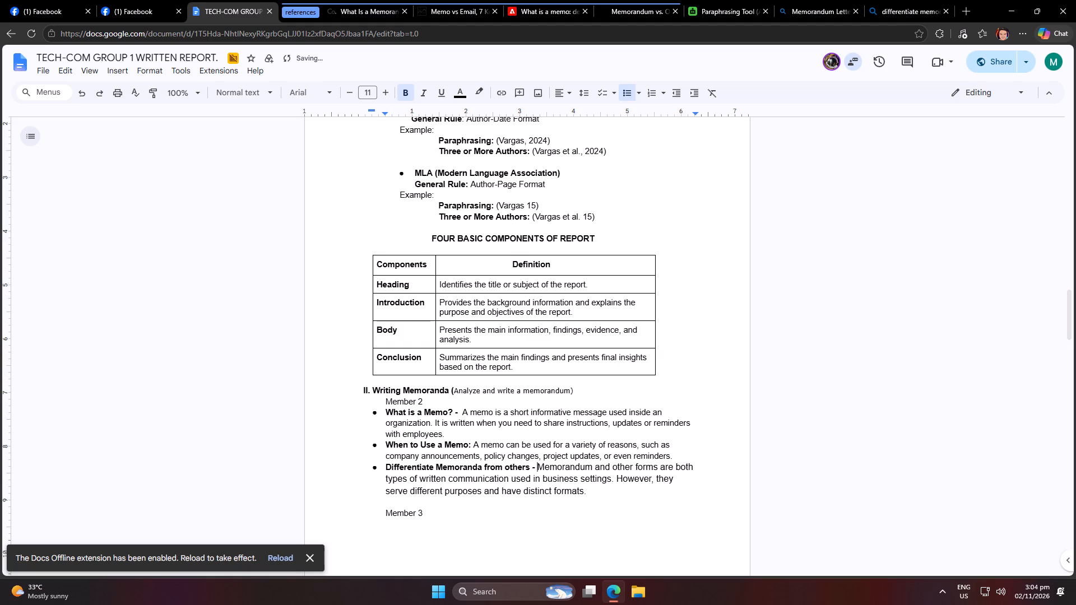
Insert two blank lines before the "Member 3" label below the Differentiate Memoranda paragraph.
{"action": "scroll", "coordinate": [423, 469], "scroll_direction": "down", "scroll_amount": 3}
{"action": "left_click", "coordinate": [598, 323]}
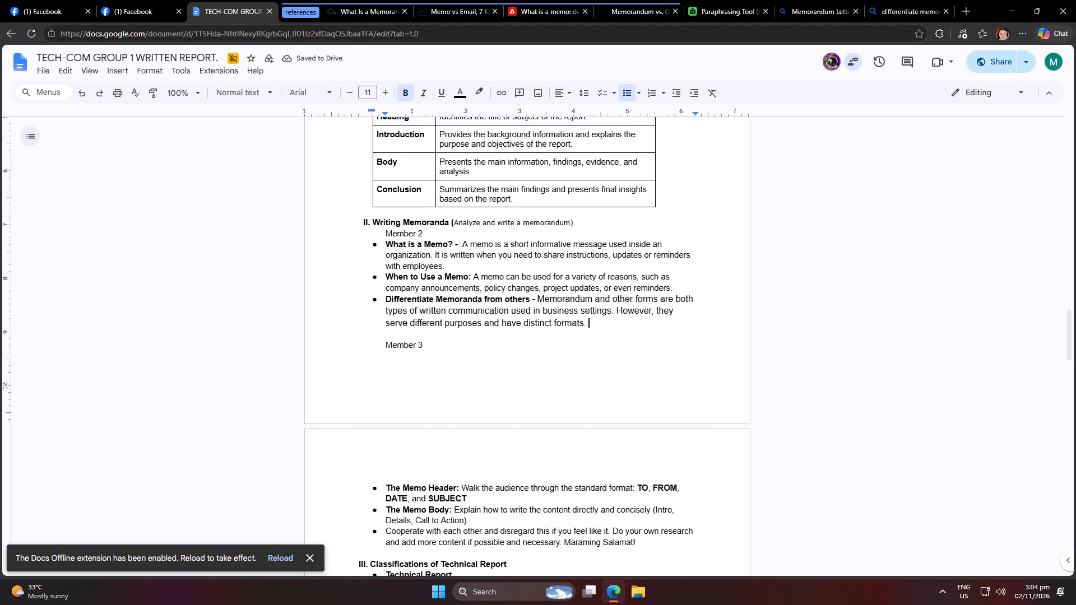
{"action": "left_click", "coordinate": [385, 343]}
{"action": "key", "text": "Return"}
{"action": "key", "text": "Return"}
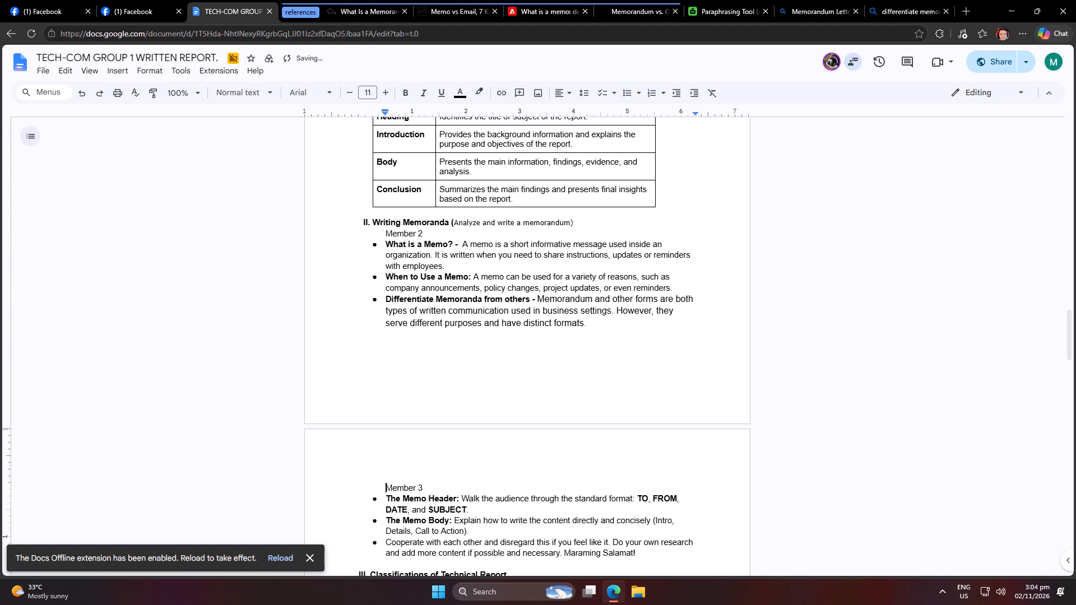
Add a new line with an arrow bullet directly beneath the Differentiate Memoranda paragraph.
{"action": "left_click", "coordinate": [602, 322]}
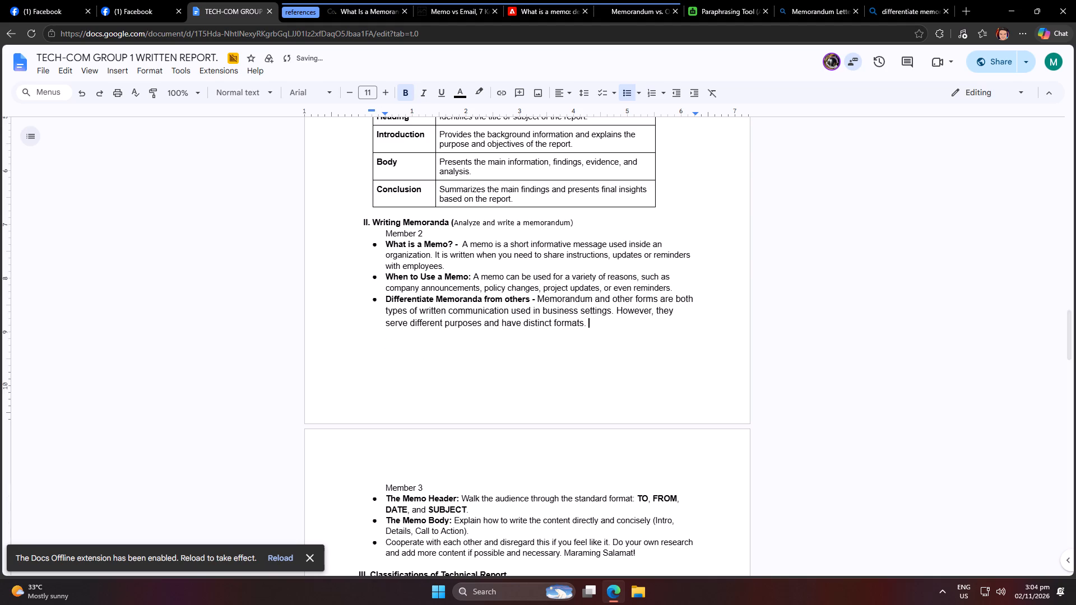
{"action": "key", "text": "Return"}
{"action": "key", "text": "BackSpace"}
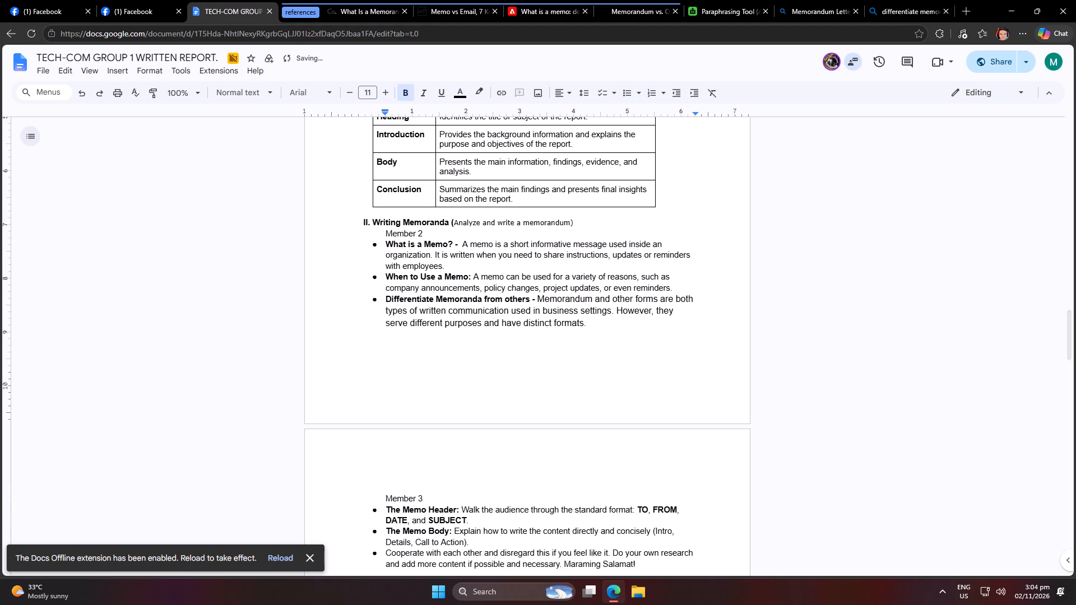
{"action": "key", "text": "BackSpace"}
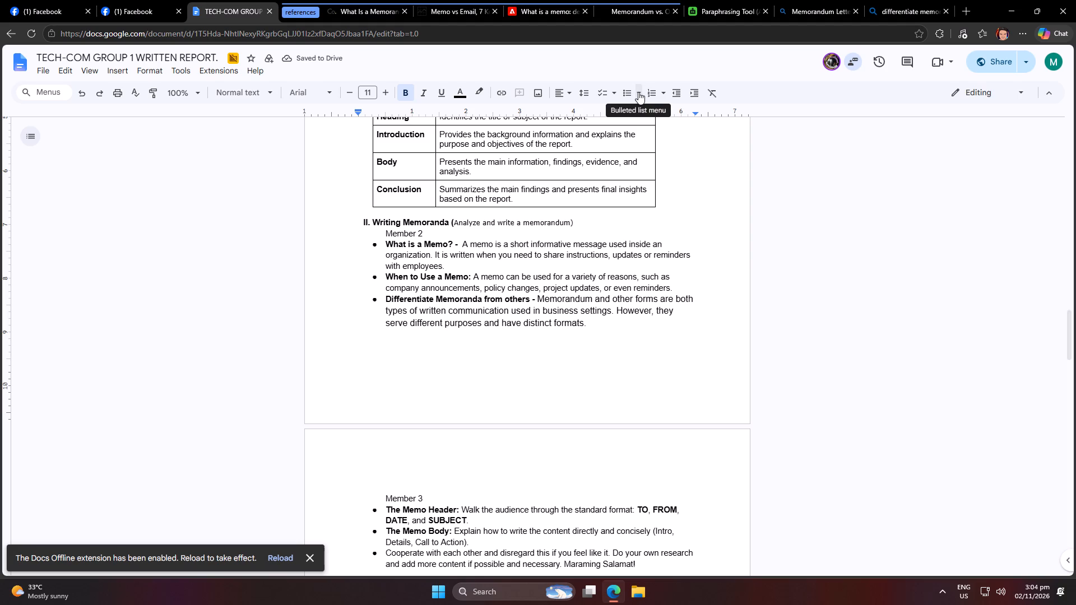
{"action": "left_click", "coordinate": [614, 87]}
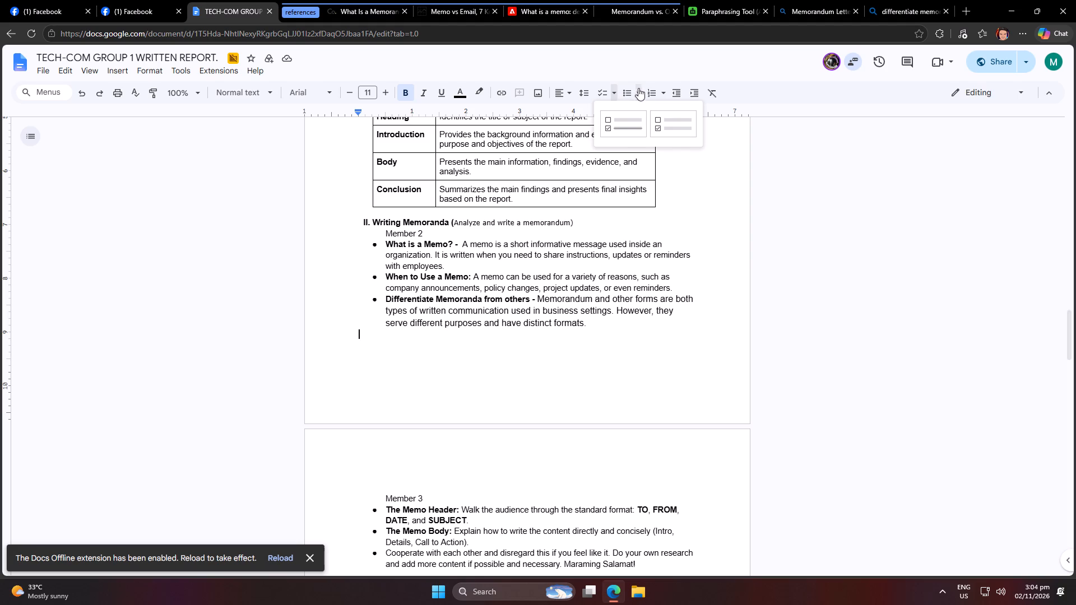
{"action": "left_click", "coordinate": [641, 91]}
{"action": "left_click", "coordinate": [647, 193]}
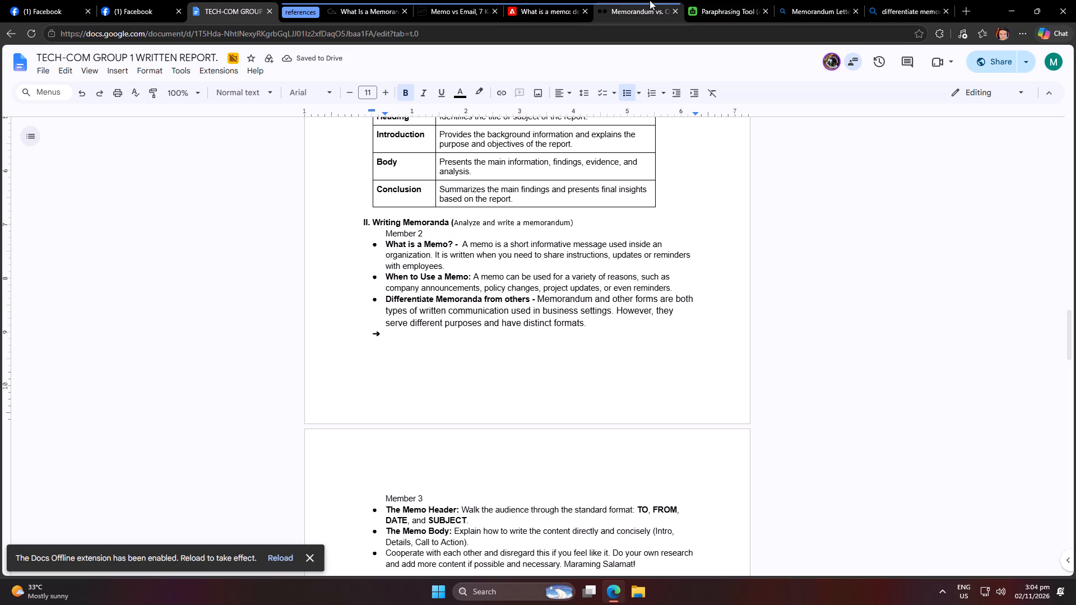
Consult the "Memorandum vs. Other Forms" article and enter the bold label "Memorandum -" in the report's new arrow item.
{"action": "left_click", "coordinate": [627, 0]}
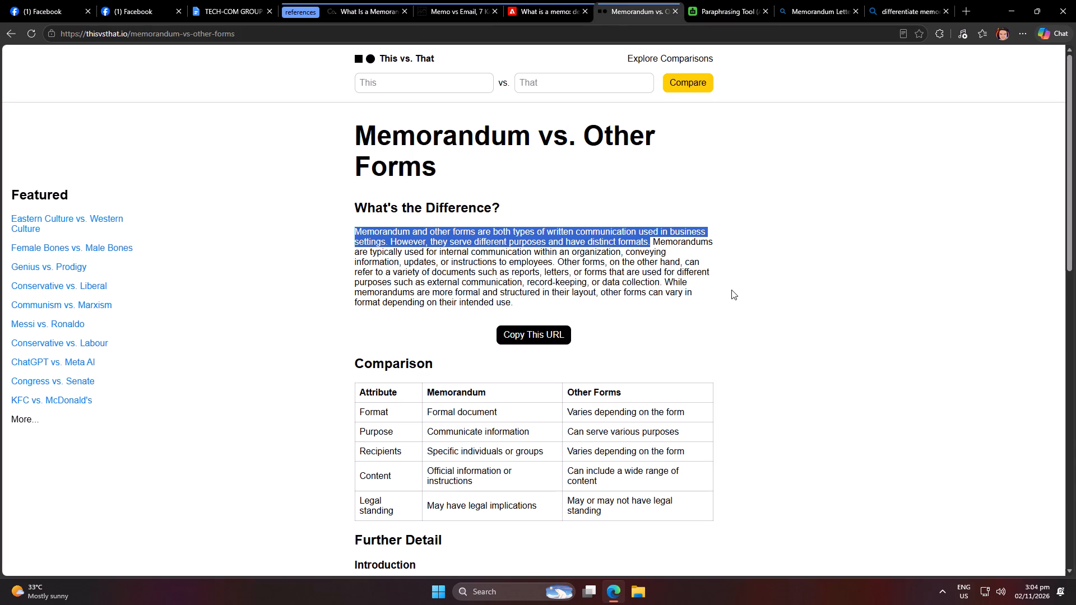
{"action": "left_click", "coordinate": [731, 290]}
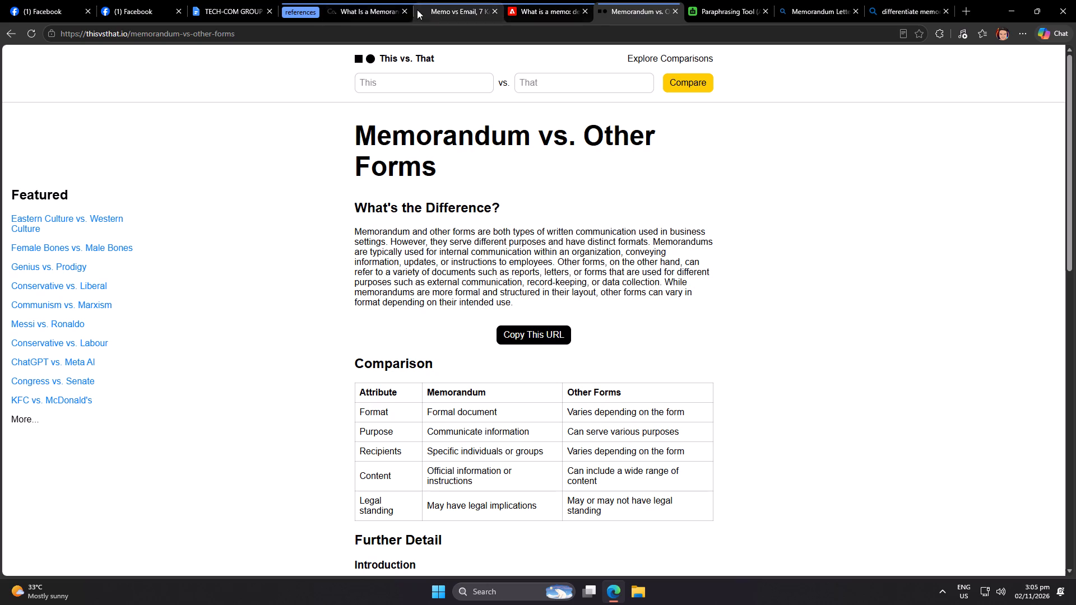
{"action": "left_click", "coordinate": [217, 0]}
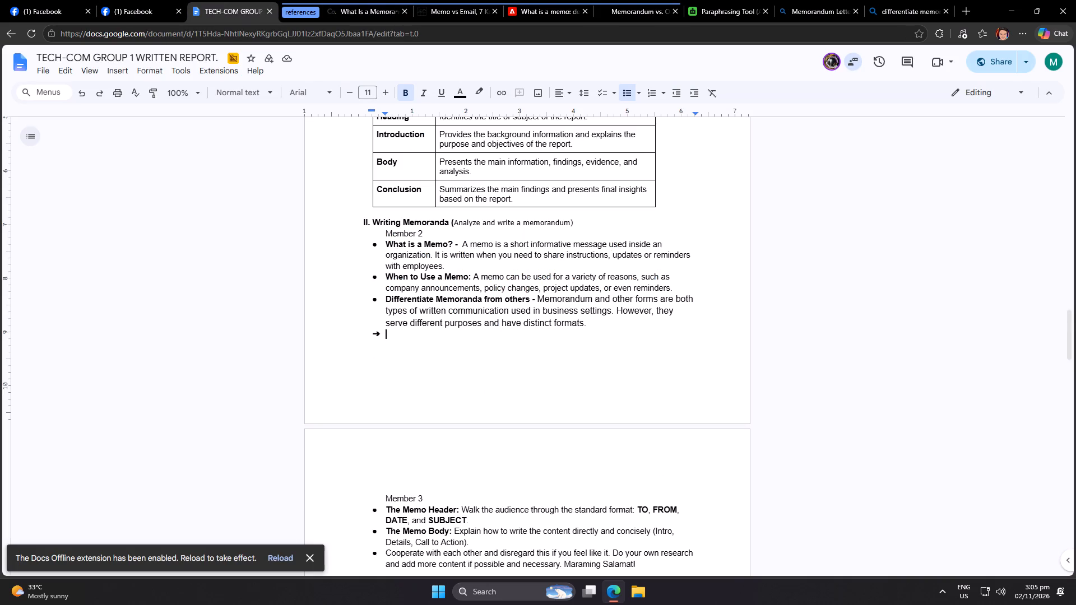
{"action": "left_click", "coordinate": [597, 327]}
{"action": "left_click", "coordinate": [519, 332]}
{"action": "key", "text": "shift+m"}
{"action": "type", "text": "emorandum,"}
{"action": "key", "text": "BackSpace"}
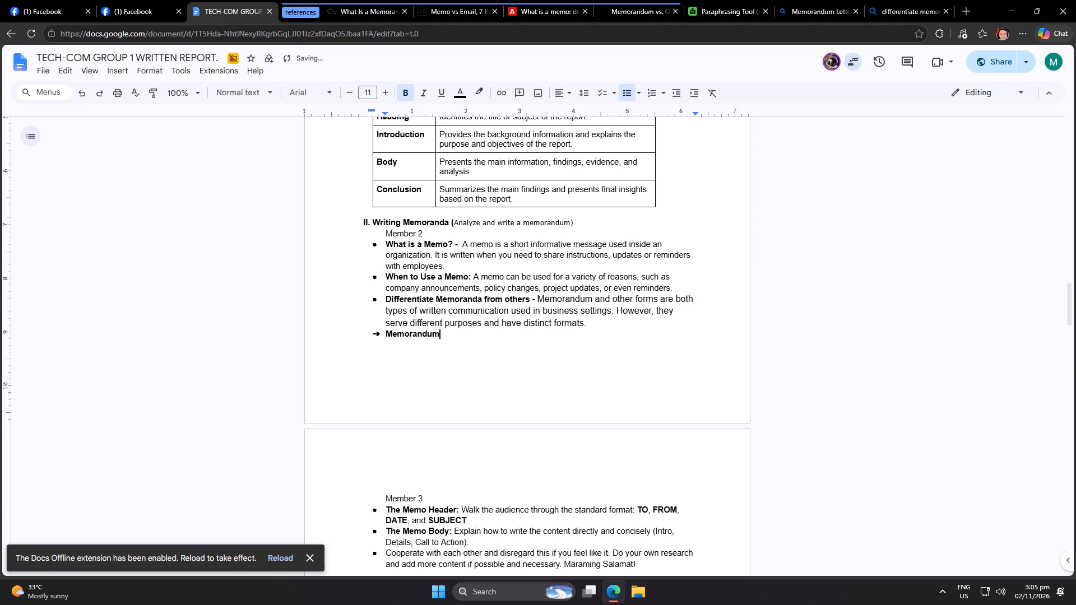
{"action": "key", "text": "space"}
{"action": "type", "text": "-"}
{"action": "key", "text": "space"}
Review how the report's earlier Graphic Organizers and Documentation and Citation sections lay out their arrow items.
{"action": "scroll", "coordinate": [486, 207], "scroll_direction": "up", "scroll_amount": 10}
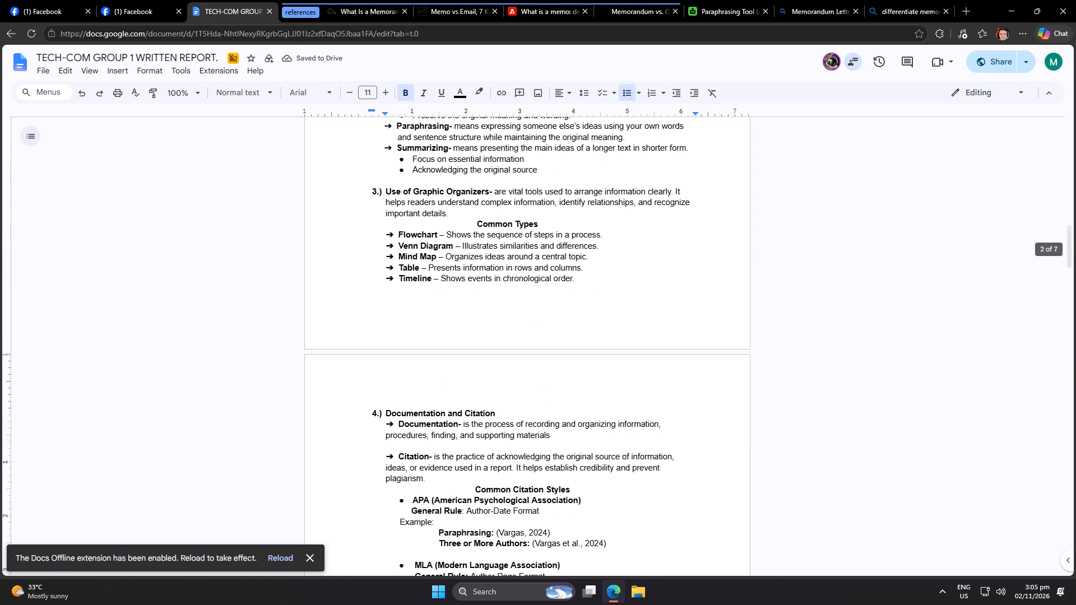
{"action": "scroll", "coordinate": [486, 207], "scroll_direction": "down", "scroll_amount": 5}
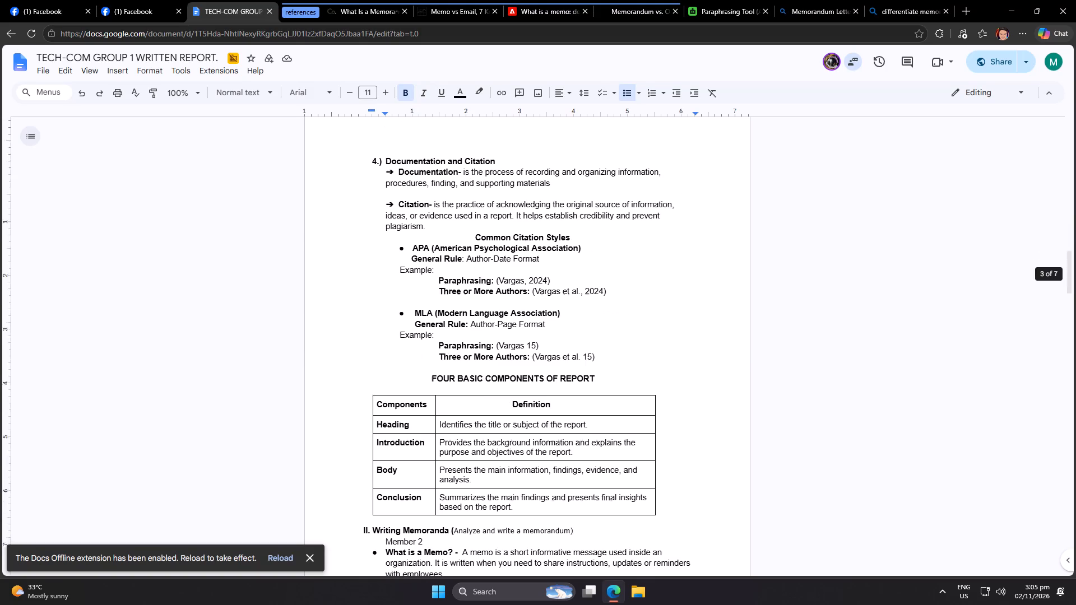
{"action": "scroll", "coordinate": [486, 207], "scroll_direction": "down", "scroll_amount": 3}
{"action": "scroll", "coordinate": [486, 207], "scroll_direction": "up", "scroll_amount": 2}
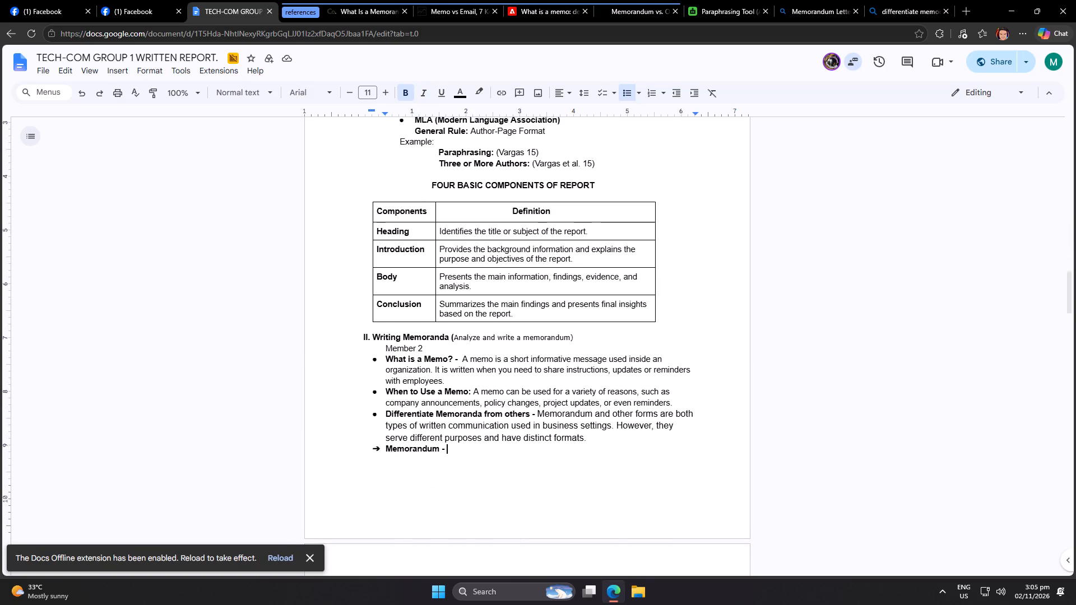
{"action": "scroll", "coordinate": [486, 207], "scroll_direction": "up", "scroll_amount": 7}
{"action": "scroll", "coordinate": [486, 207], "scroll_direction": "down", "scroll_amount": 7}
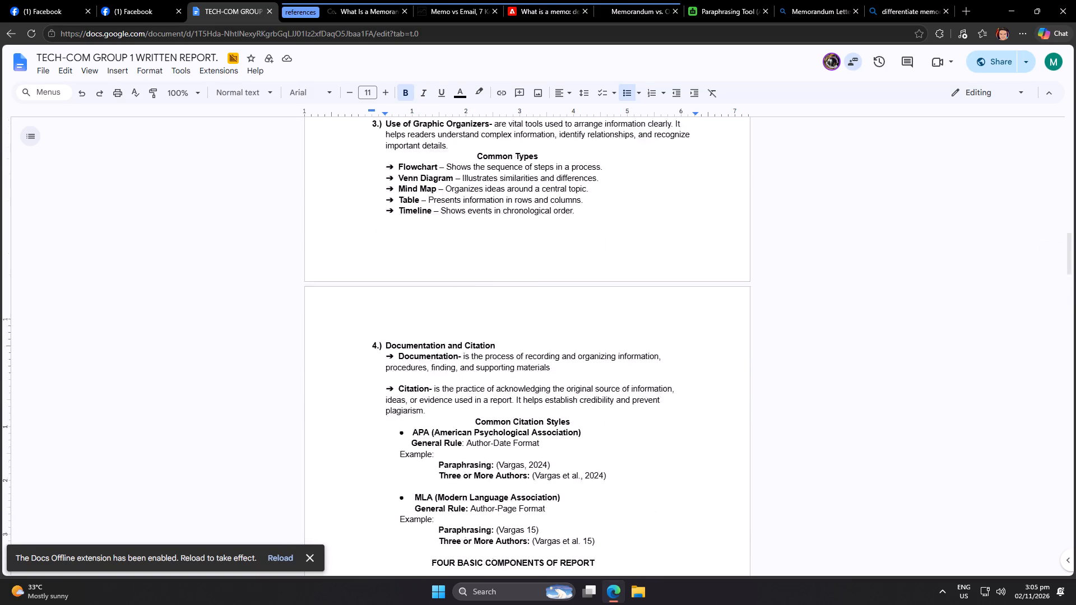
{"action": "scroll", "coordinate": [486, 207], "scroll_direction": "down", "scroll_amount": 2}
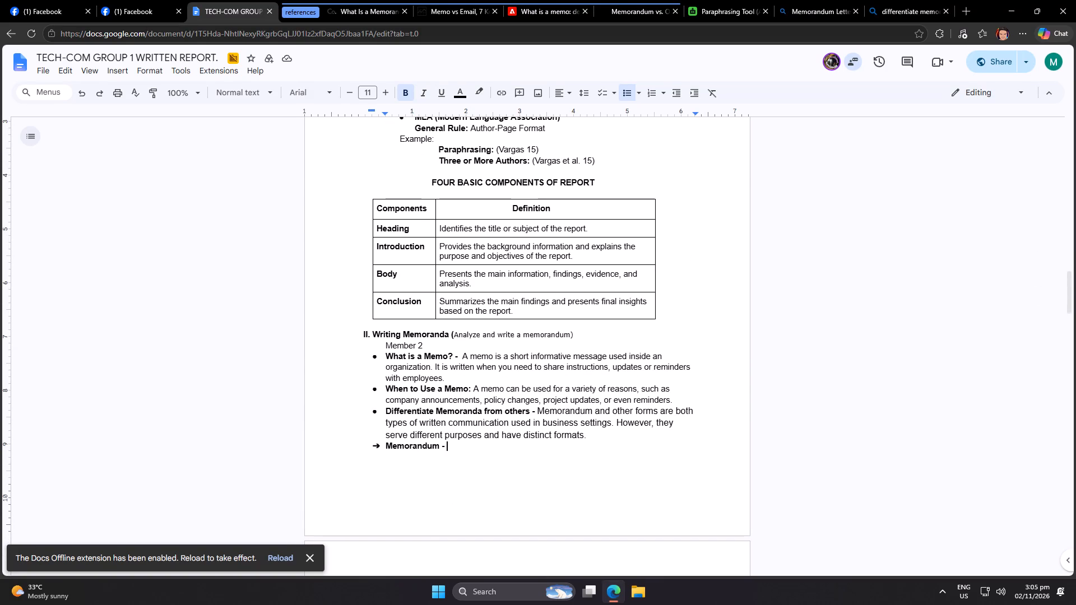
Insert a blank line between the "What is a Memo?" and "When to Use a Memo" items in Writing Memoranda.
{"action": "left_click", "coordinate": [379, 381]}
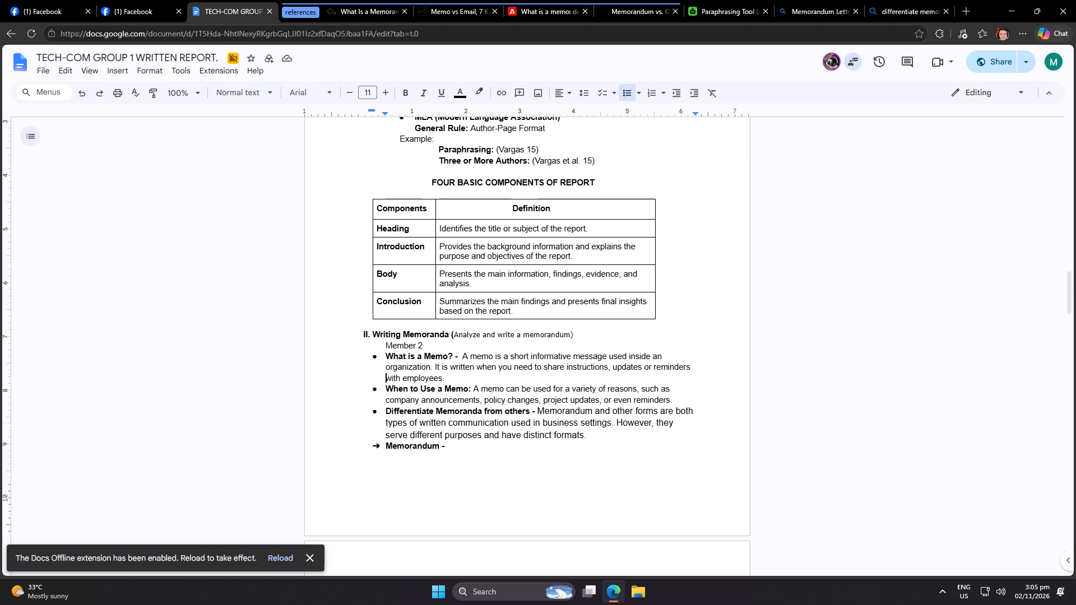
{"action": "key", "text": "Return"}
{"action": "key", "text": "BackSpace"}
{"action": "left_click", "coordinate": [472, 376]}
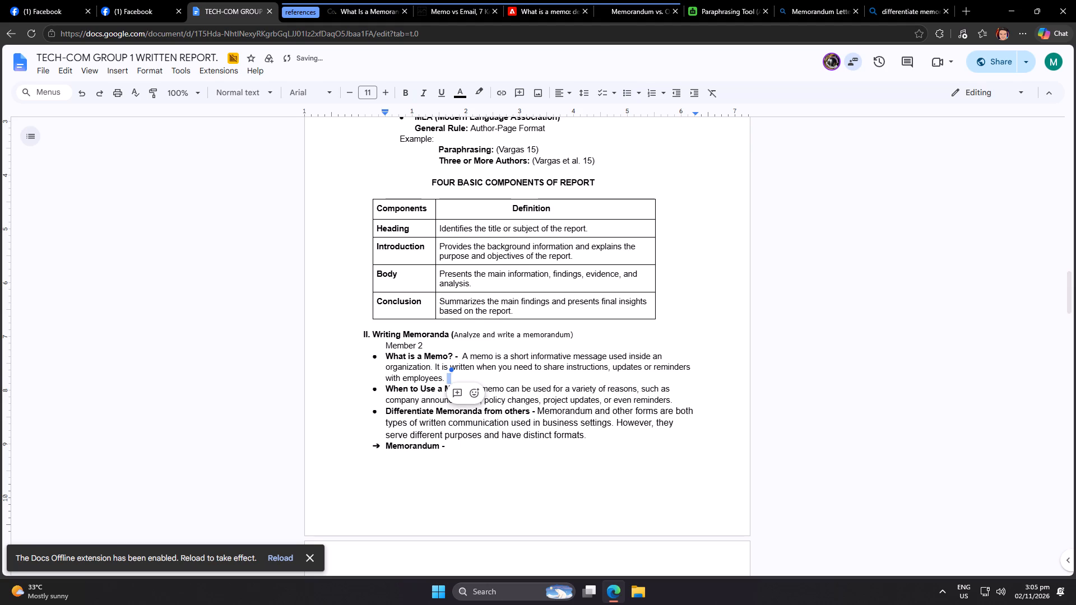
{"action": "key", "text": "Return"}
Add an unbulleted blank line after the "When to Use a Memo" item and another after the "Differentiate Memoranda from others" paragraph.
{"action": "left_click", "coordinate": [686, 409]}
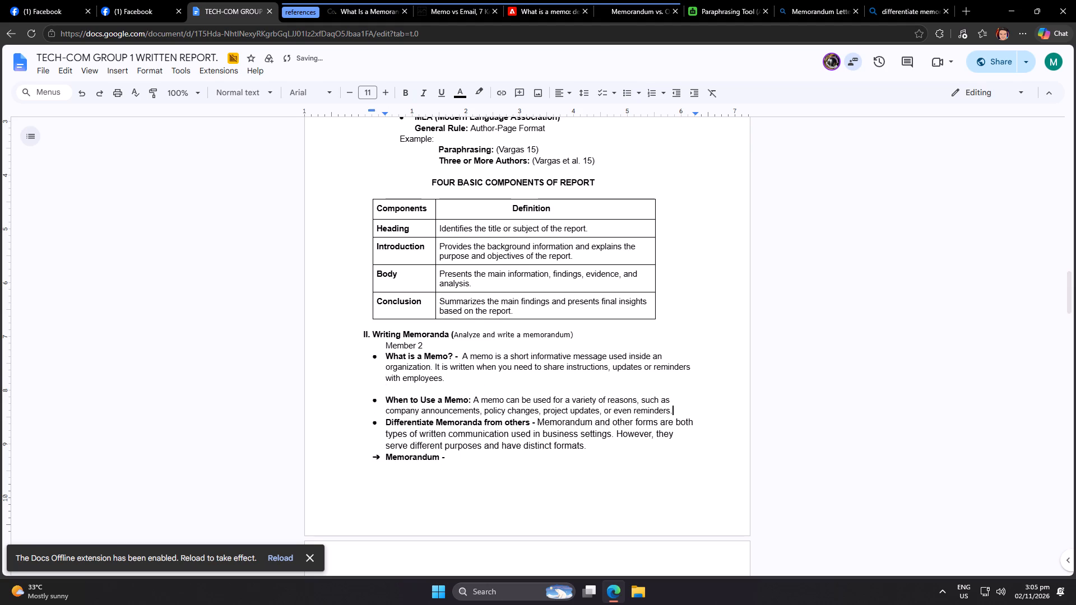
{"action": "key", "text": "Return"}
{"action": "scroll", "coordinate": [686, 409], "scroll_direction": "down", "scroll_amount": 2}
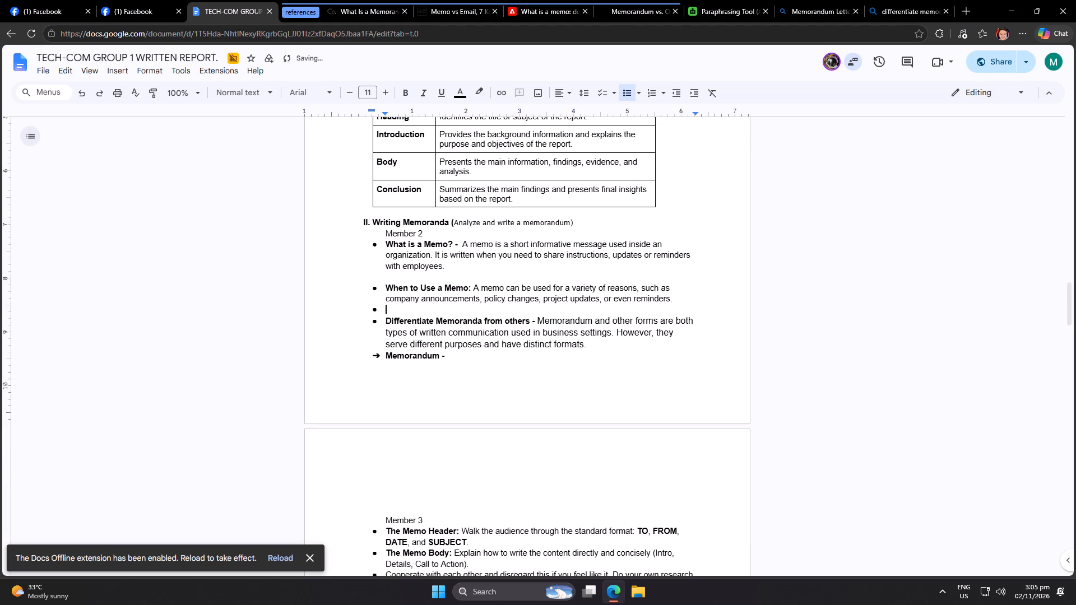
{"action": "left_click", "coordinate": [610, 347]}
{"action": "key", "text": "Return"}
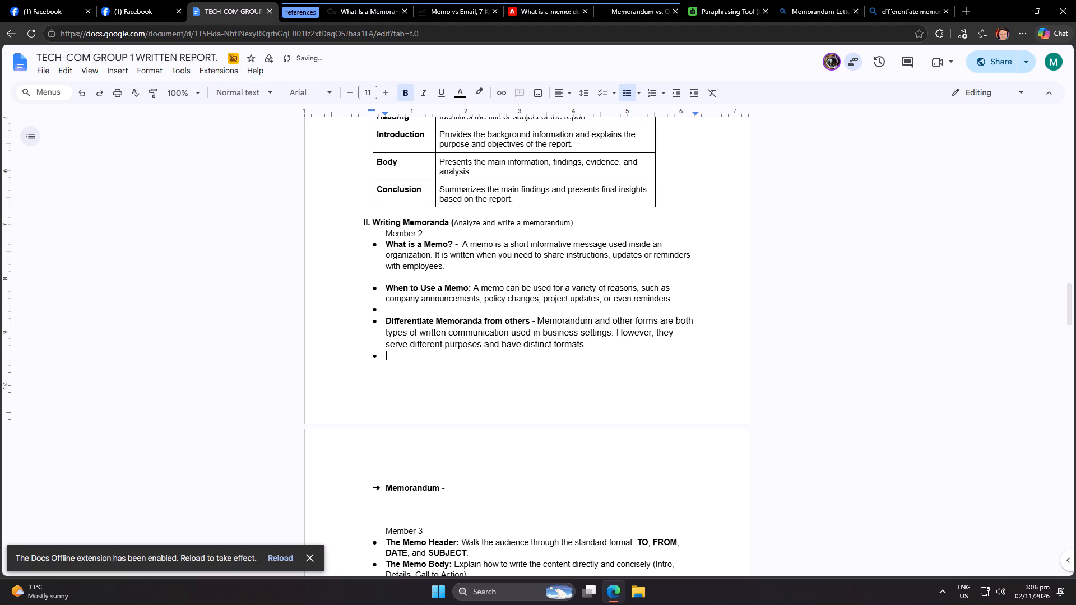
{"action": "key", "text": "BackSpace"}
{"action": "key", "text": "BackSpace"}
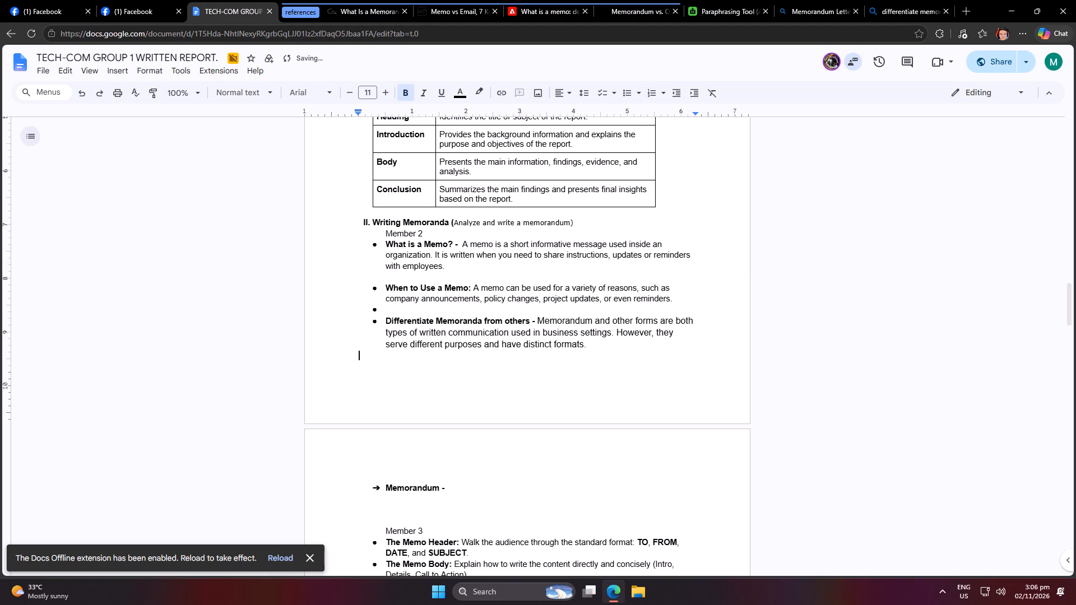
{"action": "left_click", "coordinate": [425, 311]}
{"action": "key", "text": "BackSpace"}
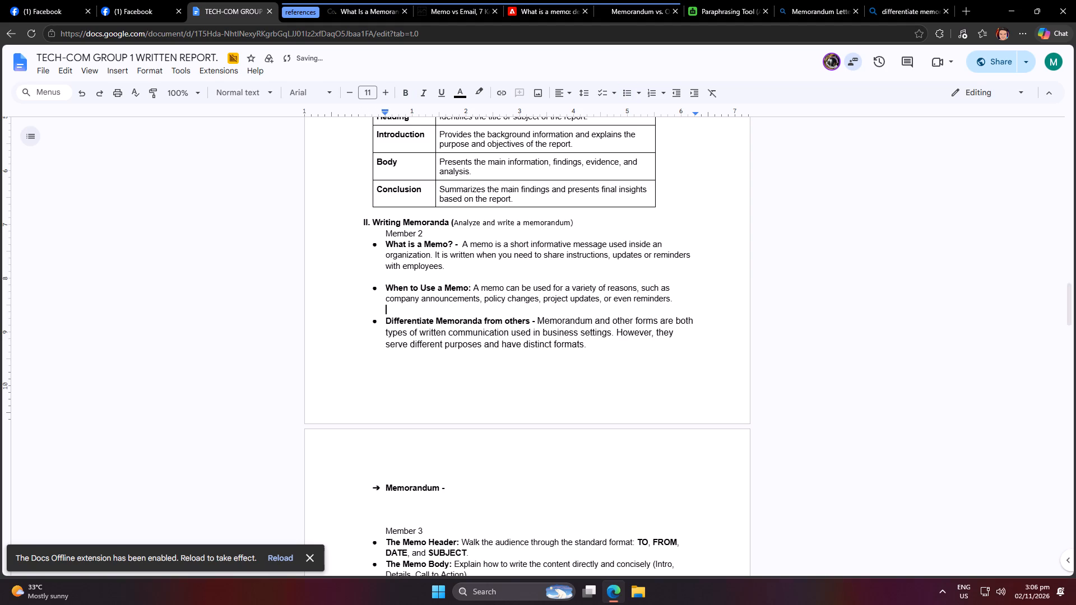
{"action": "key", "text": "BackSpace"}
{"action": "scroll", "coordinate": [414, 435], "scroll_direction": "down", "scroll_amount": 1}
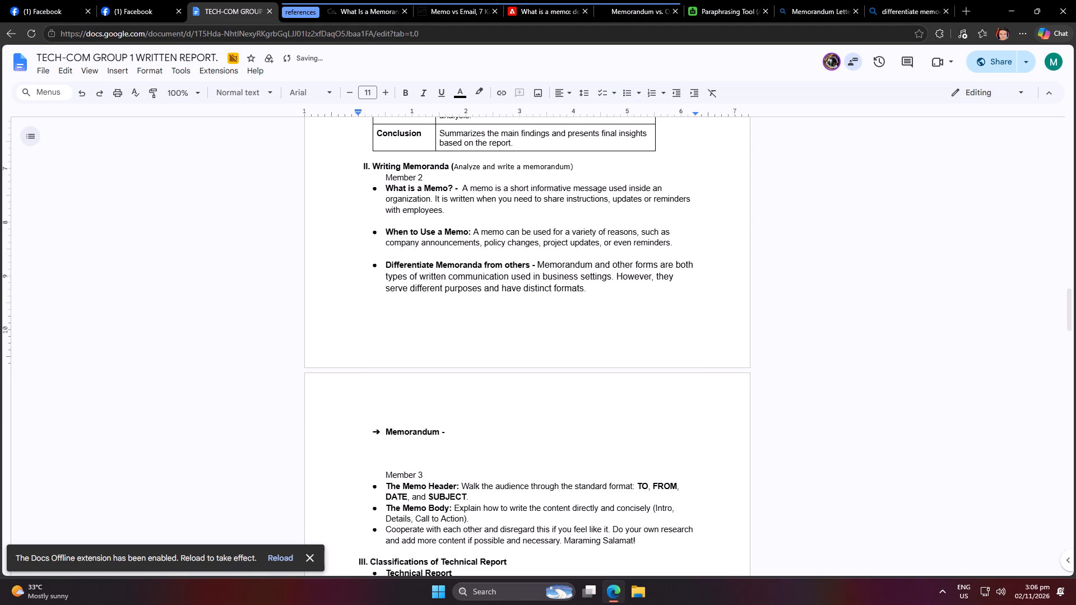
{"action": "left_click", "coordinate": [359, 431]}
{"action": "key", "text": "Up"}
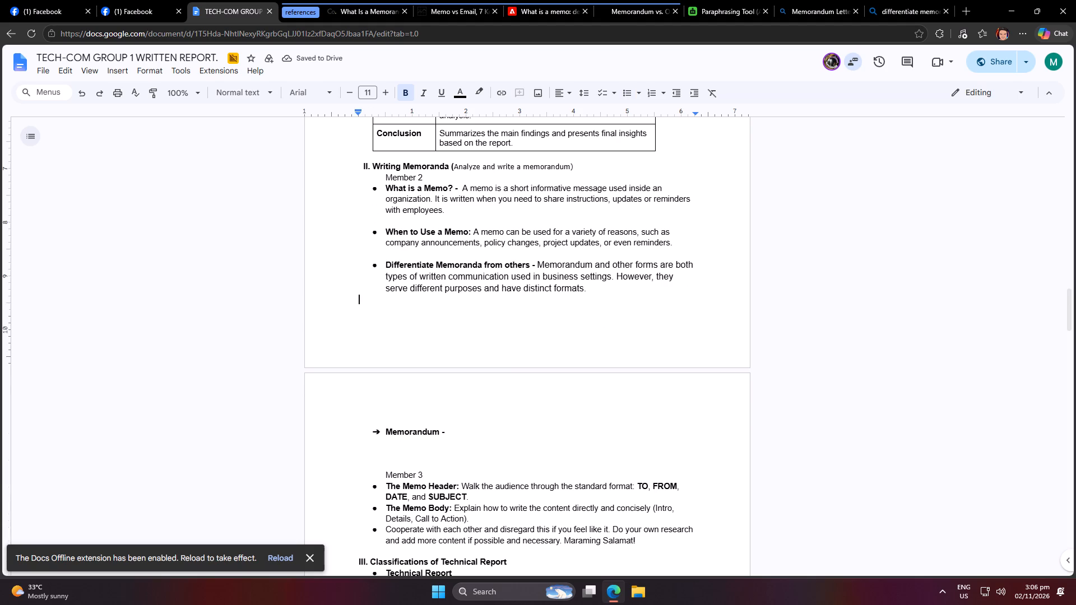
{"action": "key", "text": "Down"}
{"action": "left_click", "coordinate": [473, 437]}
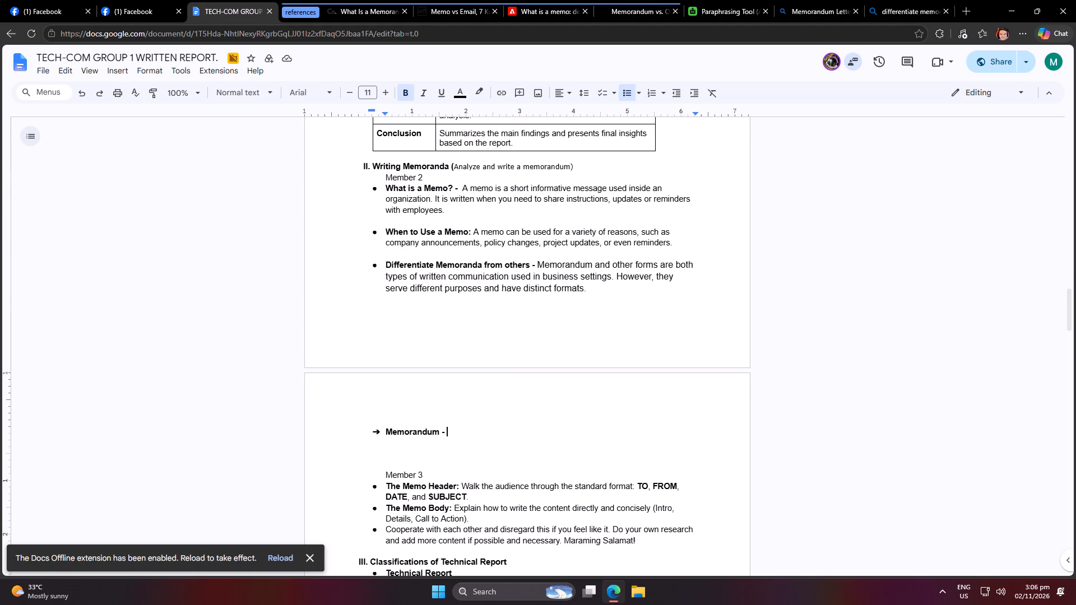
Review how the report's earlier sections, from the disclaimer through the Four Basic Components table, format their headings and items compared with Writing Memoranda.
{"action": "scroll", "coordinate": [487, 325], "scroll_direction": "up", "scroll_amount": 8}
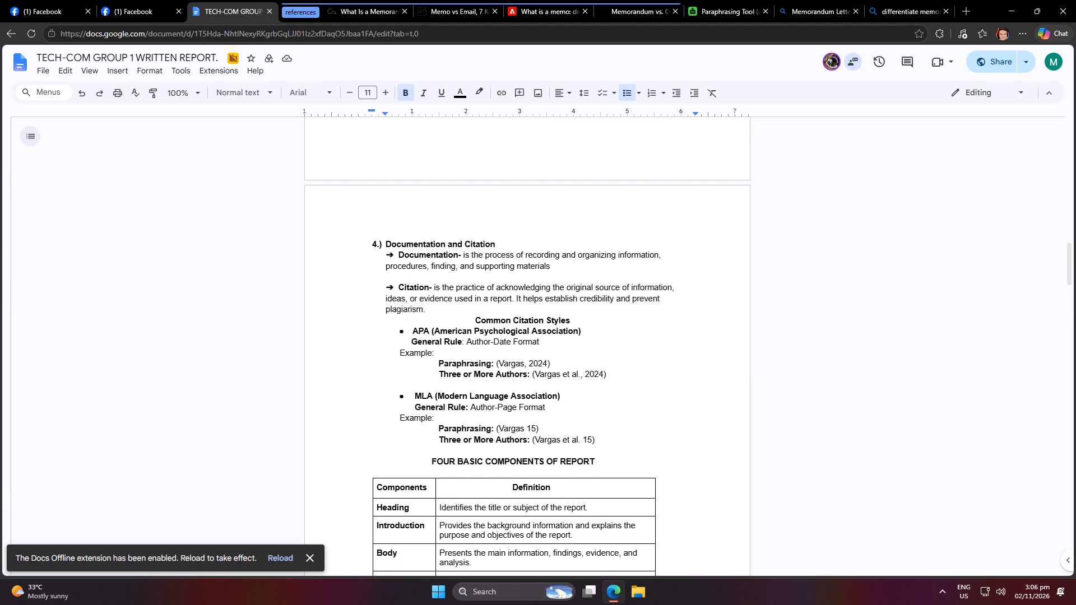
{"action": "scroll", "coordinate": [487, 325], "scroll_direction": "down", "scroll_amount": 5}
{"action": "scroll", "coordinate": [487, 325], "scroll_direction": "up", "scroll_amount": 4}
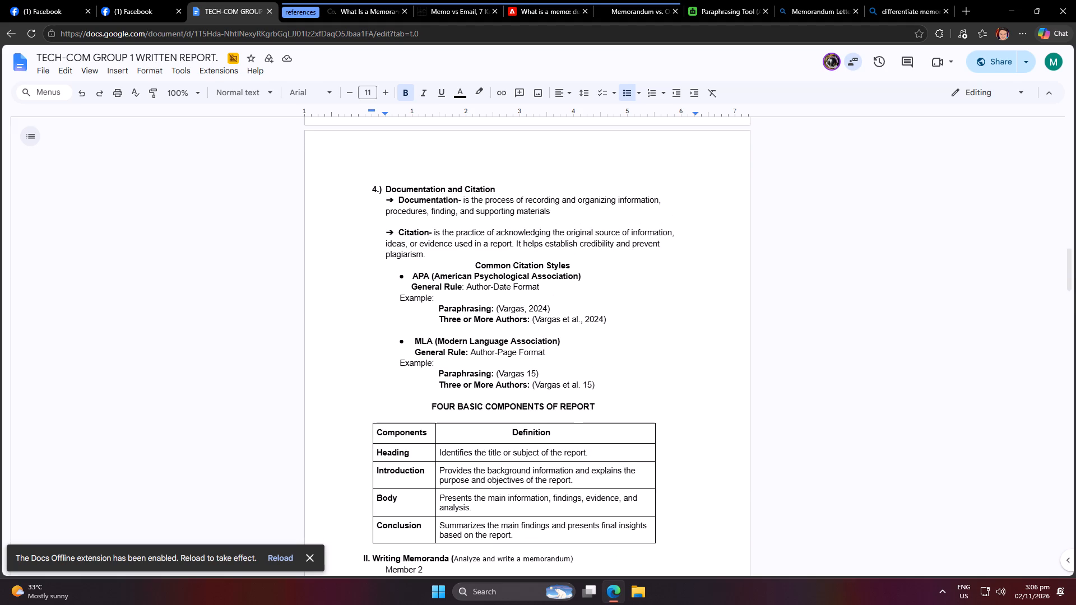
{"action": "scroll", "coordinate": [487, 325], "scroll_direction": "down", "scroll_amount": 5}
{"action": "scroll", "coordinate": [487, 325], "scroll_direction": "up", "scroll_amount": 5}
{"action": "scroll", "coordinate": [487, 325], "scroll_direction": "down", "scroll_amount": 7}
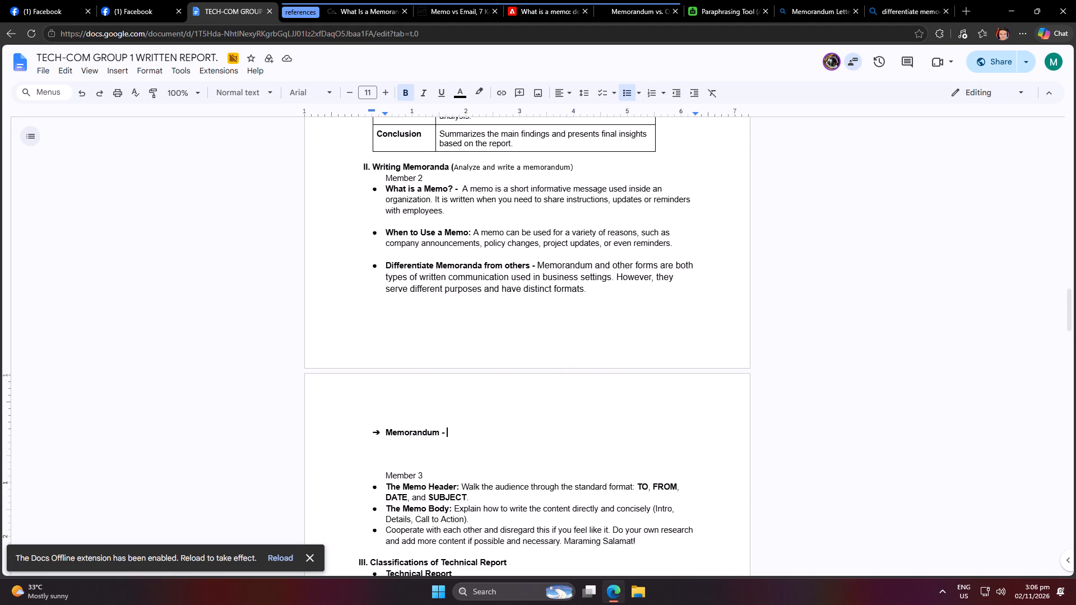
{"action": "scroll", "coordinate": [492, 398], "scroll_direction": "down", "scroll_amount": 1}
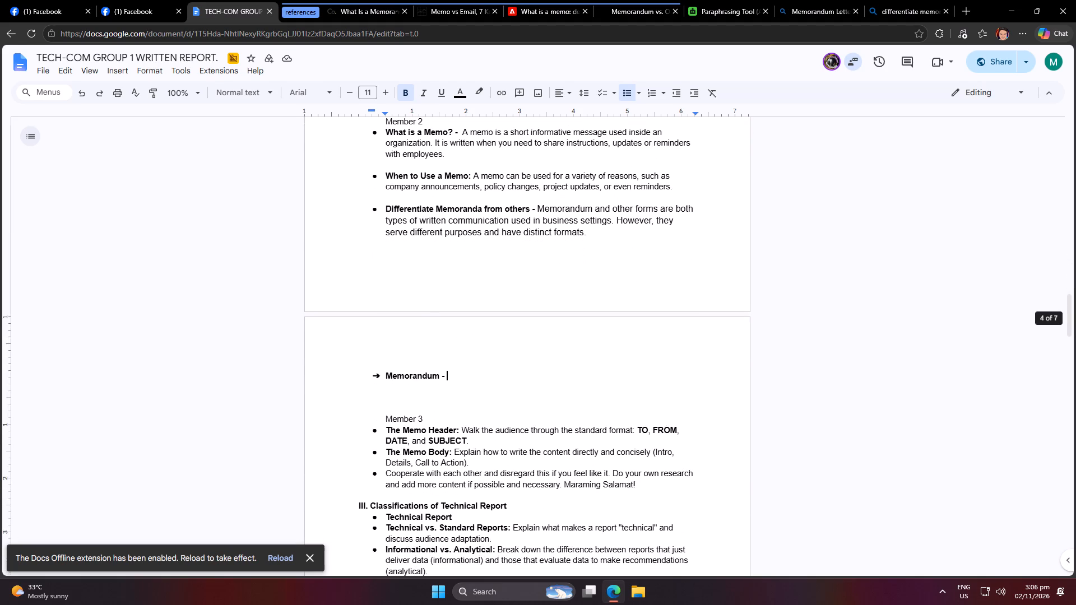
{"action": "scroll", "coordinate": [492, 398], "scroll_direction": "up", "scroll_amount": 7}
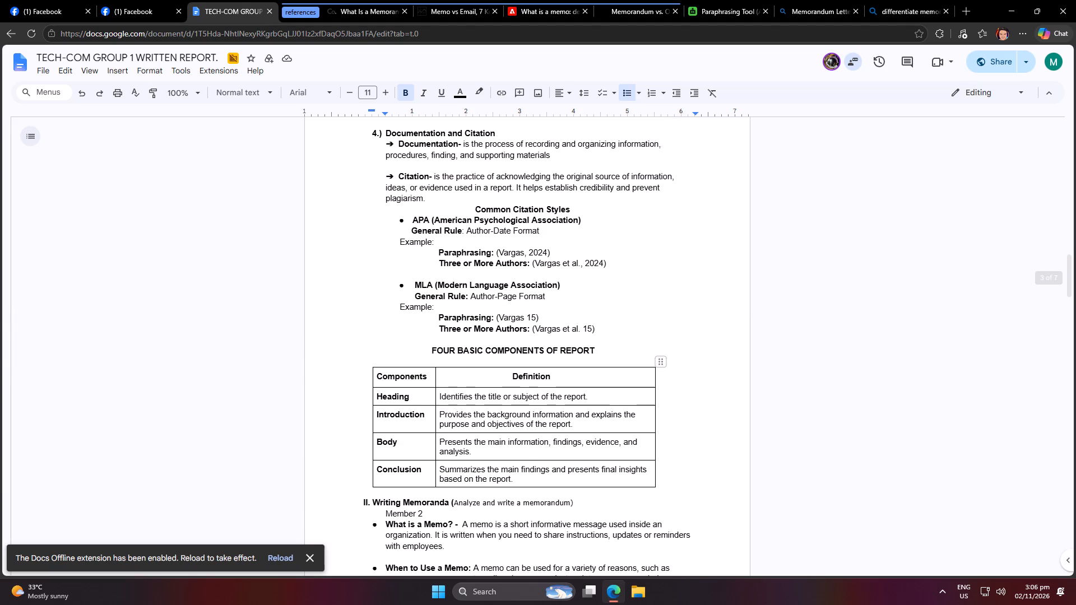
{"action": "scroll", "coordinate": [492, 398], "scroll_direction": "up", "scroll_amount": 7}
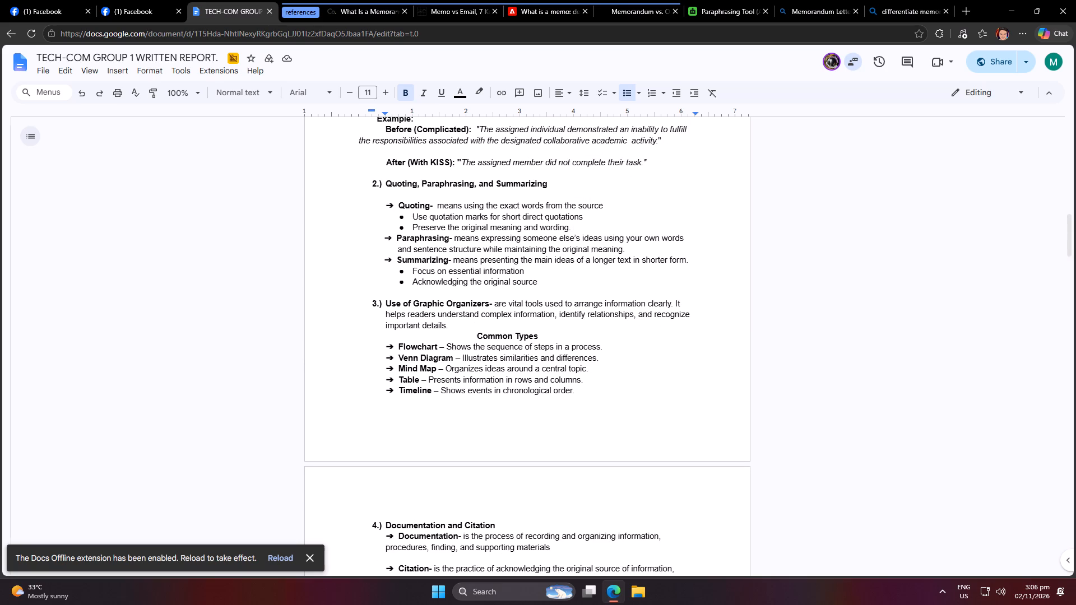
{"action": "scroll", "coordinate": [492, 398], "scroll_direction": "up", "scroll_amount": 2}
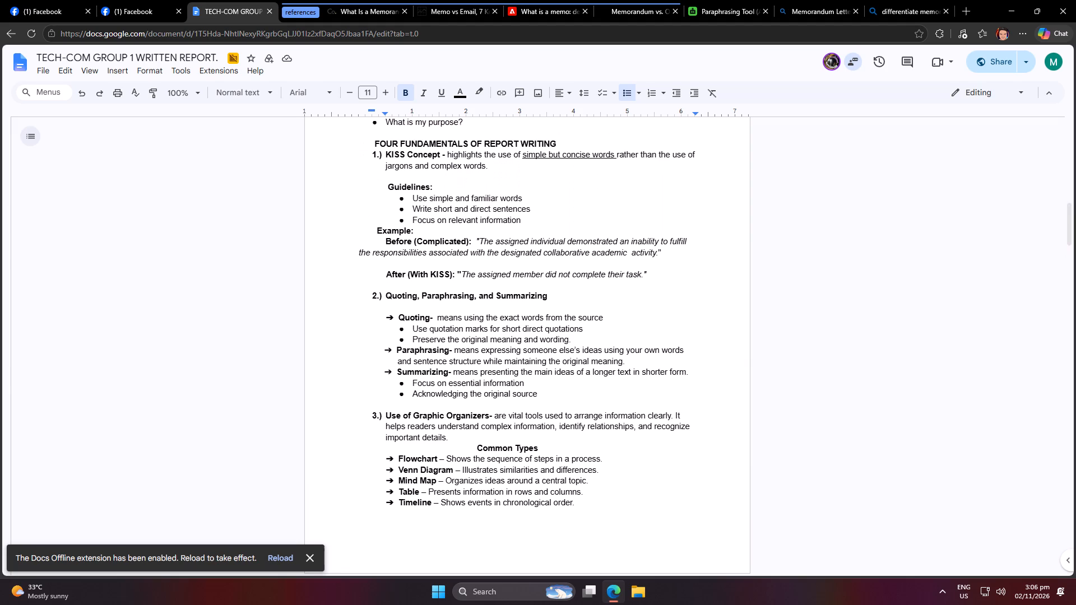
{"action": "scroll", "coordinate": [492, 398], "scroll_direction": "down", "scroll_amount": 8}
{"action": "scroll", "coordinate": [492, 398], "scroll_direction": "up", "scroll_amount": 9}
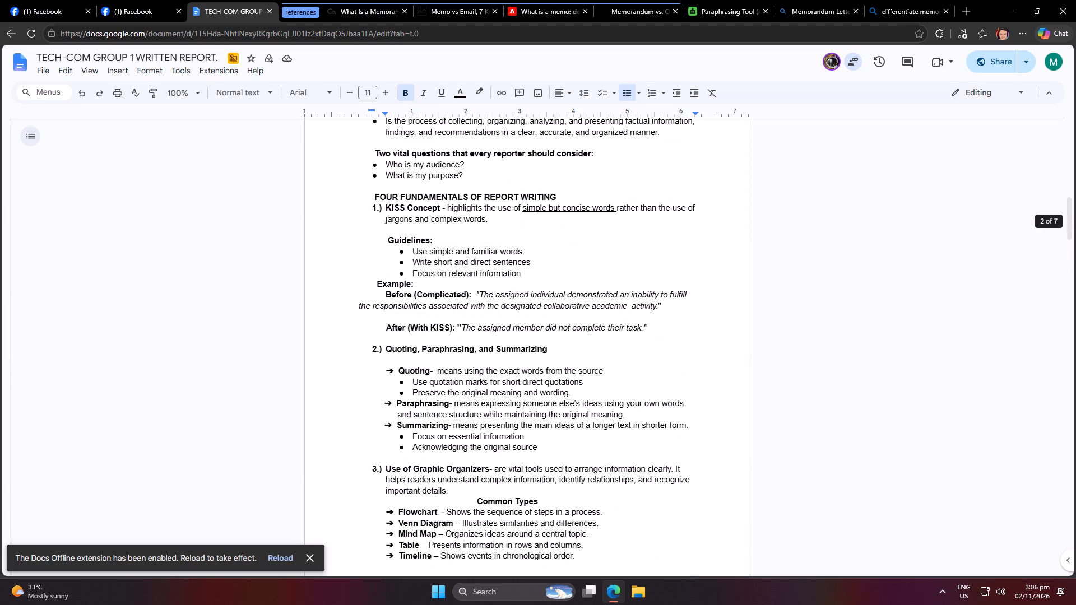
{"action": "scroll", "coordinate": [492, 398], "scroll_direction": "up", "scroll_amount": 1}
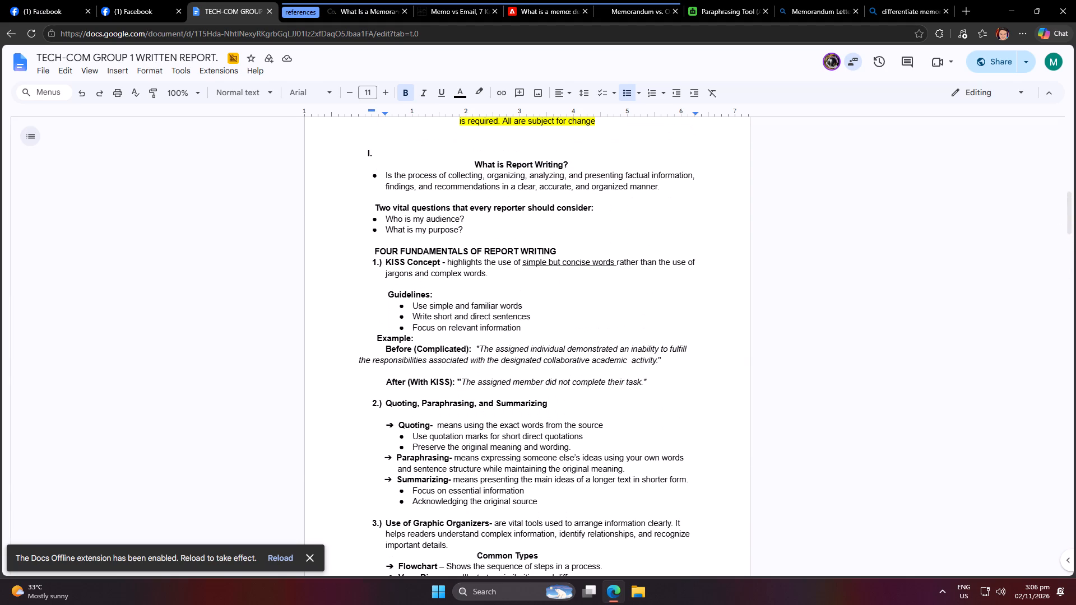
{"action": "scroll", "coordinate": [492, 398], "scroll_direction": "up", "scroll_amount": 1}
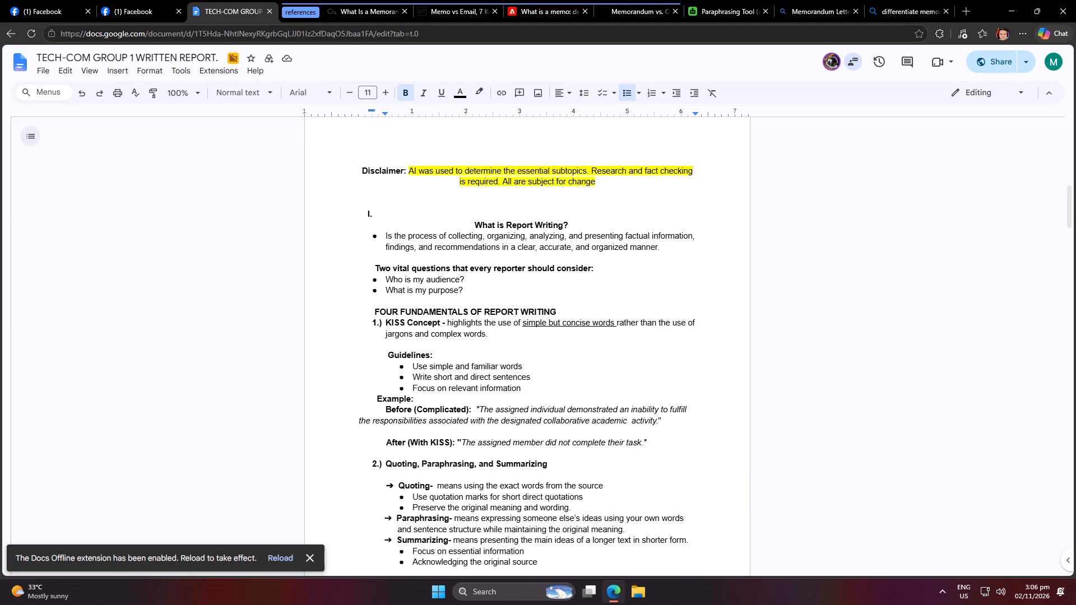
{"action": "scroll", "coordinate": [492, 398], "scroll_direction": "down", "scroll_amount": 12}
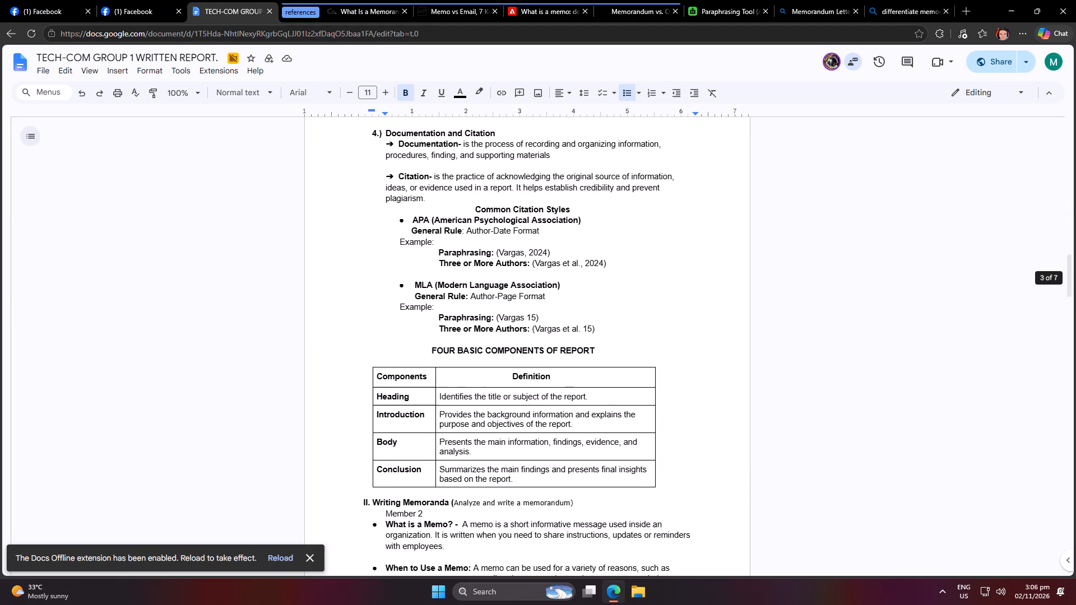
{"action": "scroll", "coordinate": [492, 398], "scroll_direction": "down", "scroll_amount": 4}
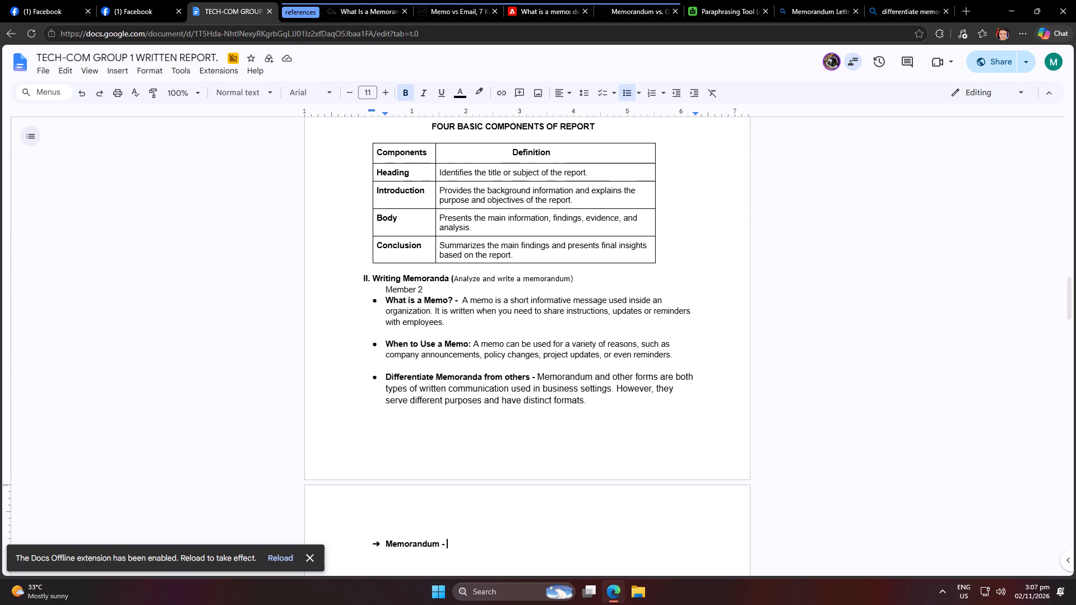
{"action": "scroll", "coordinate": [488, 334], "scroll_direction": "down", "scroll_amount": 4}
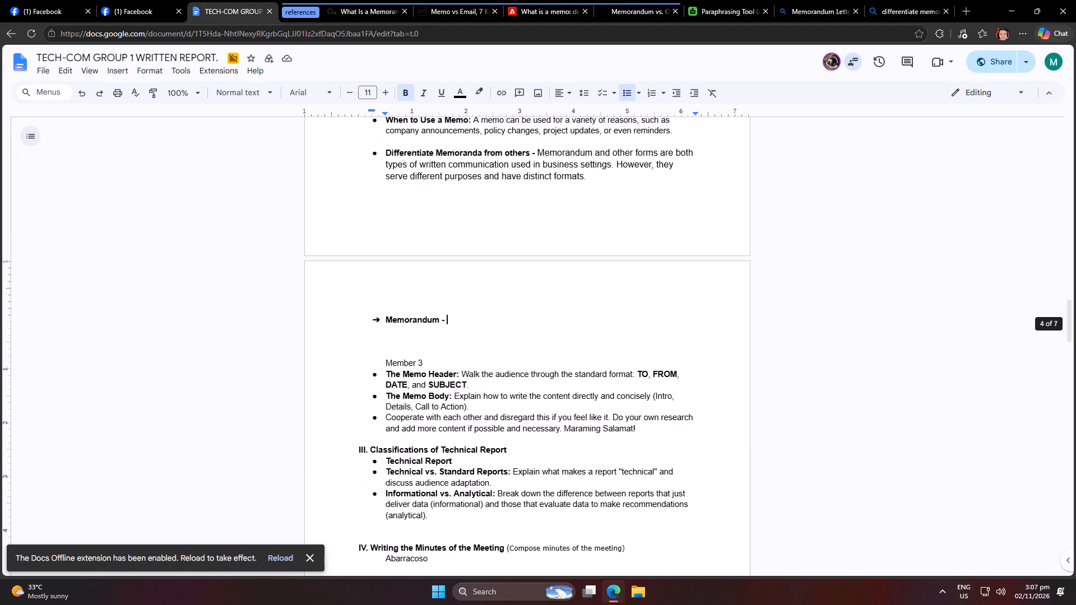
{"action": "scroll", "coordinate": [476, 348], "scroll_direction": "up", "scroll_amount": 1}
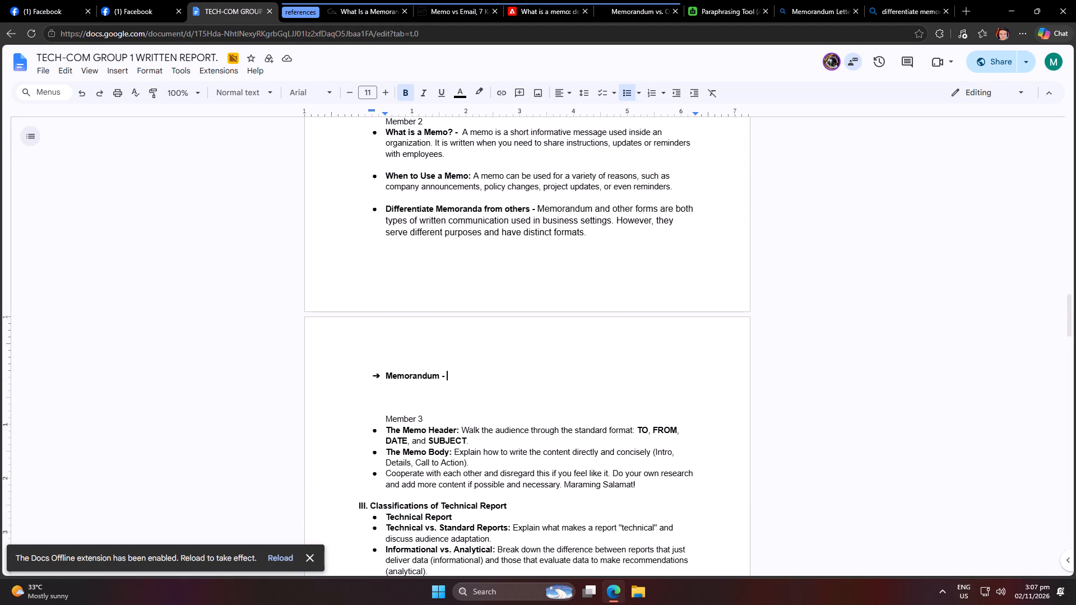
{"action": "scroll", "coordinate": [506, 370], "scroll_direction": "up", "scroll_amount": 2}
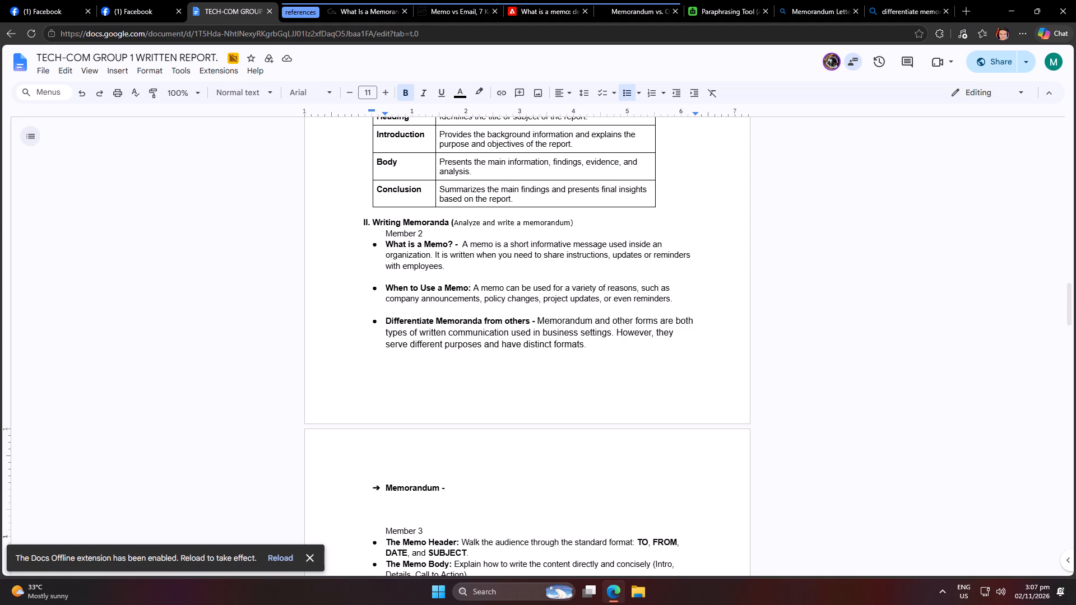
Replace the hyphen after the "Differentiate Memoranda from others" label with a colon.
{"action": "left_click", "coordinate": [537, 324]}
{"action": "key", "text": "BackSpace"}
{"action": "key", "text": "BackSpace"}
{"action": "key", "text": "BackSpace"}
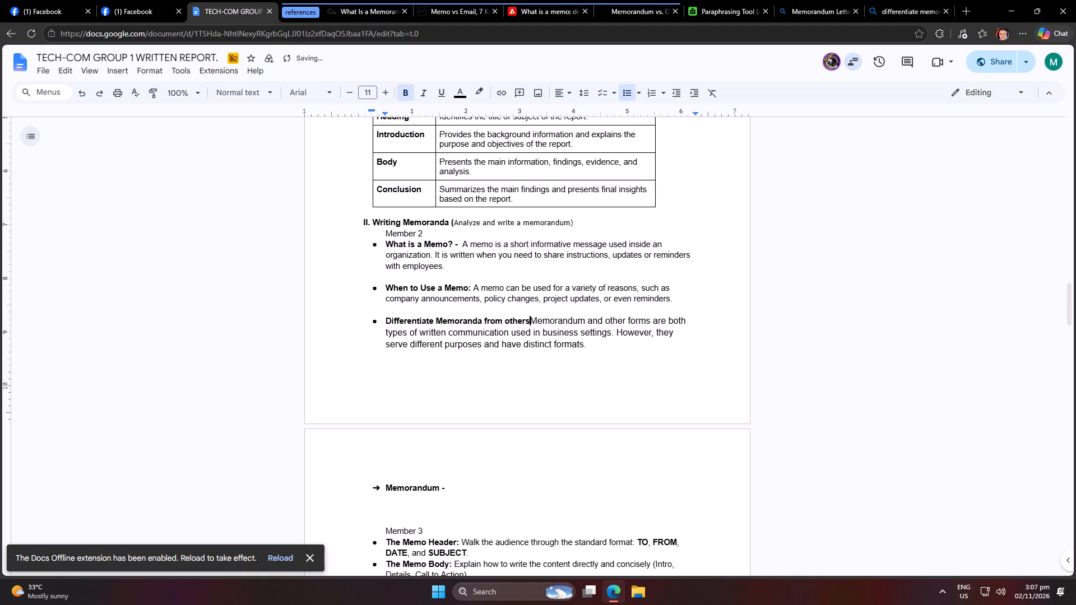
{"action": "key", "text": "shift+colon"}
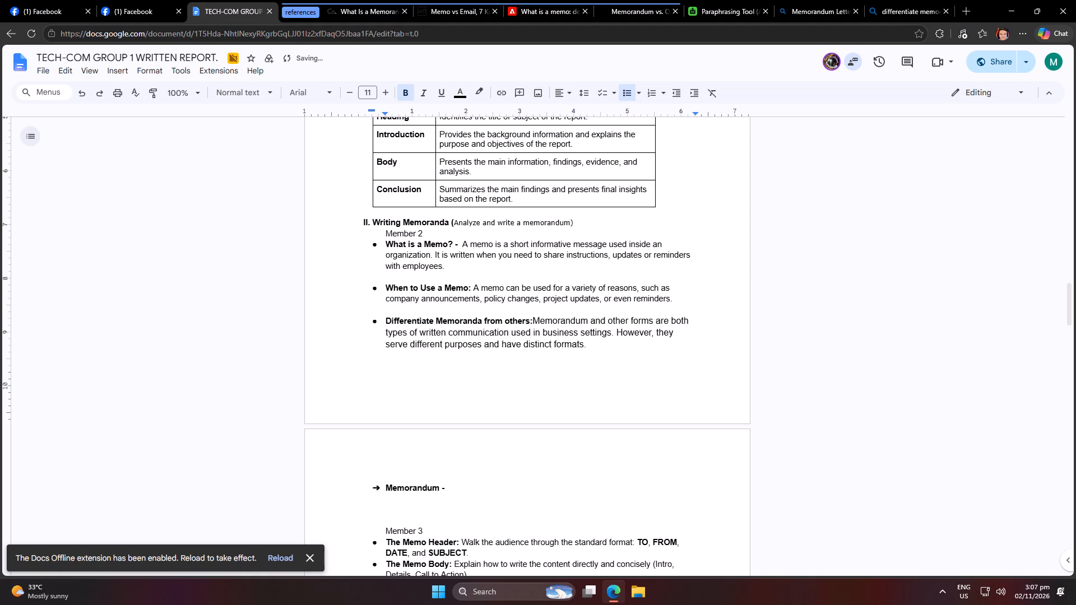
Move the explanation sentences after the "Differentiate Memoranda from others:" label onto their own line as a dash-bulleted item.
{"action": "key", "text": "Return"}
{"action": "key", "text": "BackSpace"}
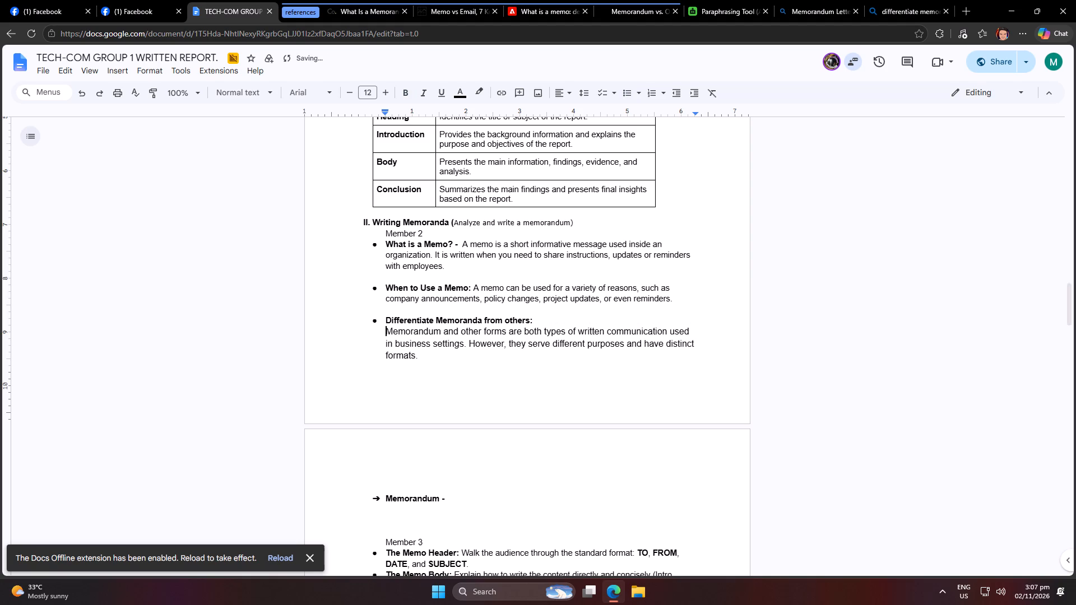
{"action": "key", "text": "BackSpace"}
{"action": "type", "text": "-"}
{"action": "key", "text": "space"}
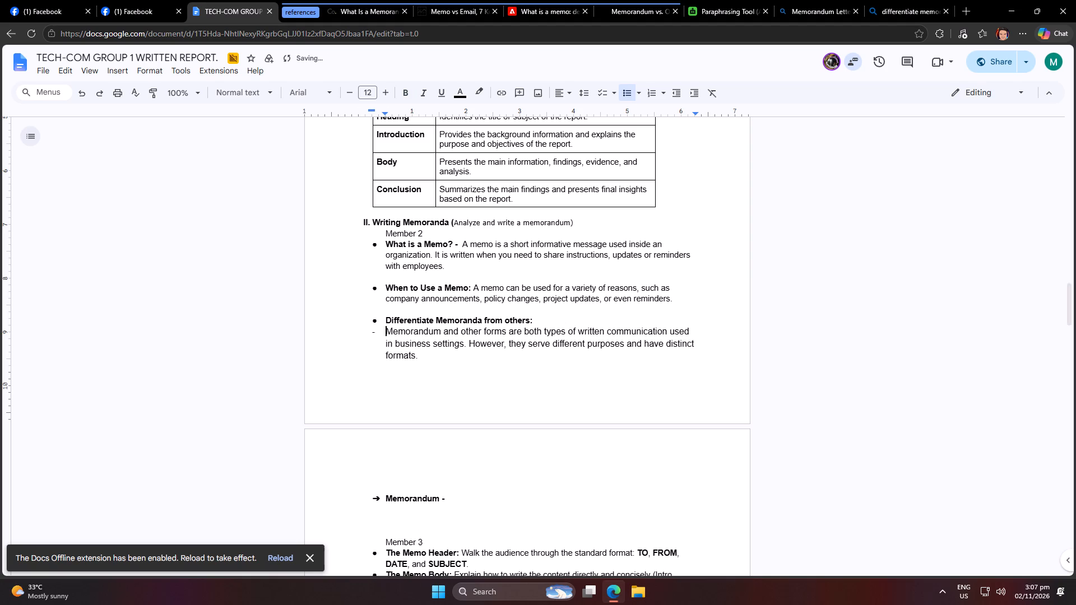
Insert an unbulleted blank line between the "Differentiate Memoranda from others:" label and the dash item below it.
{"action": "left_click", "coordinate": [540, 320]}
{"action": "key", "text": "Return"}
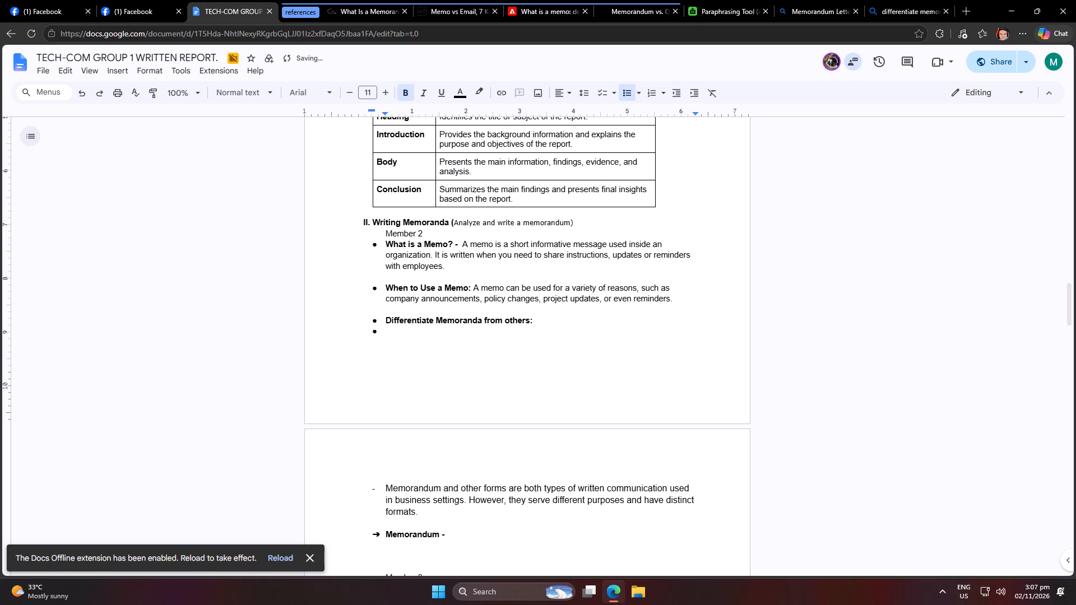
{"action": "key", "text": "BackSpace"}
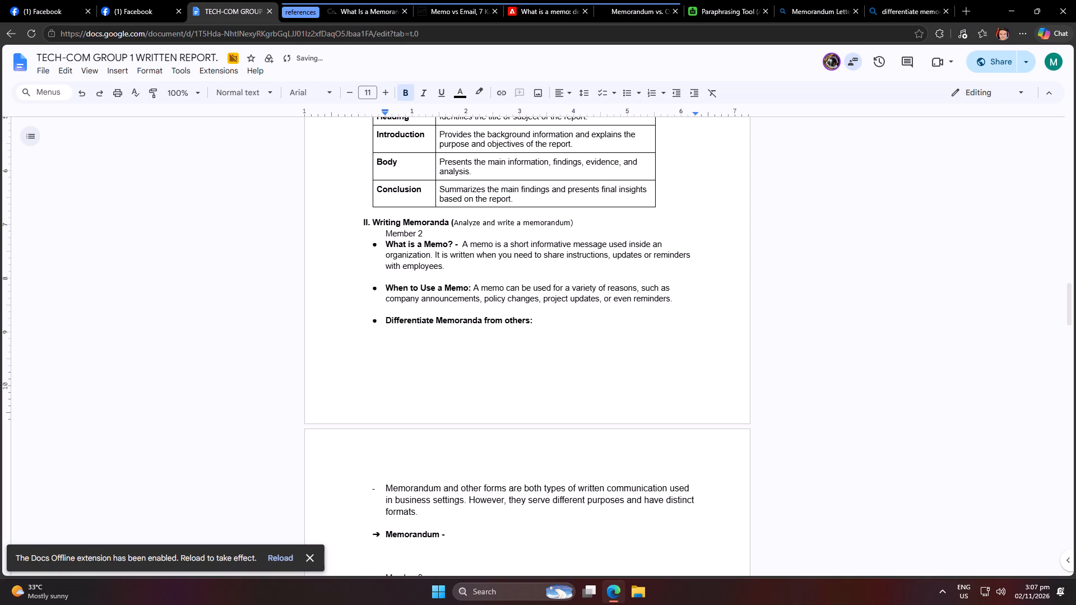
Insert five empty lines above the "Differentiate Memoranda from others:" label to move it onto the next page with its explanation.
{"action": "key", "text": "BackSpace"}
{"action": "left_click", "coordinate": [380, 317]}
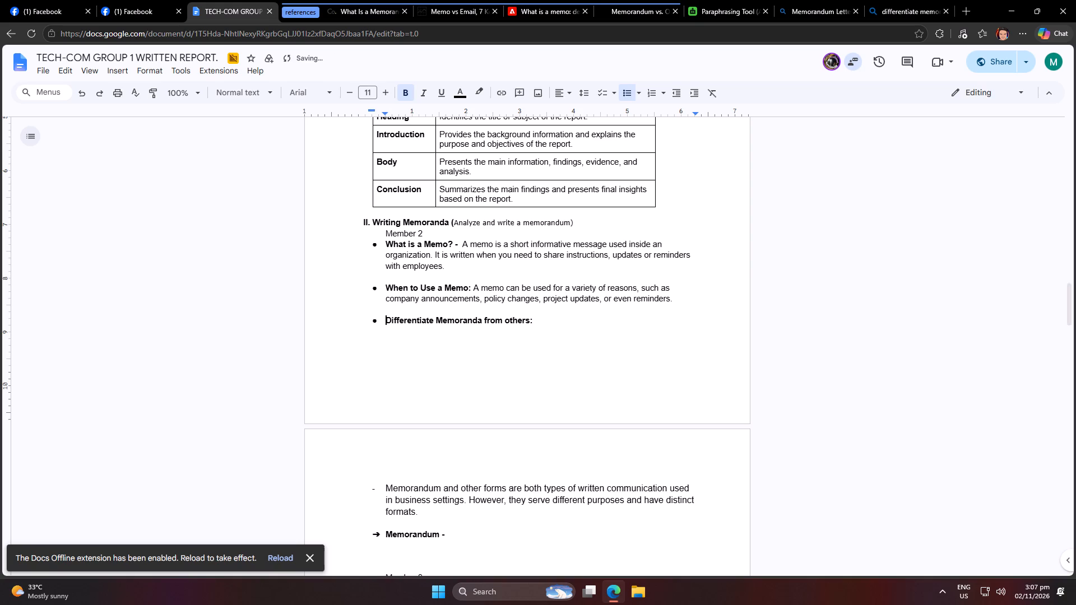
{"action": "key", "text": "Return"}
{"action": "key", "text": "Return"}
{"action": "key", "text": "Return"}
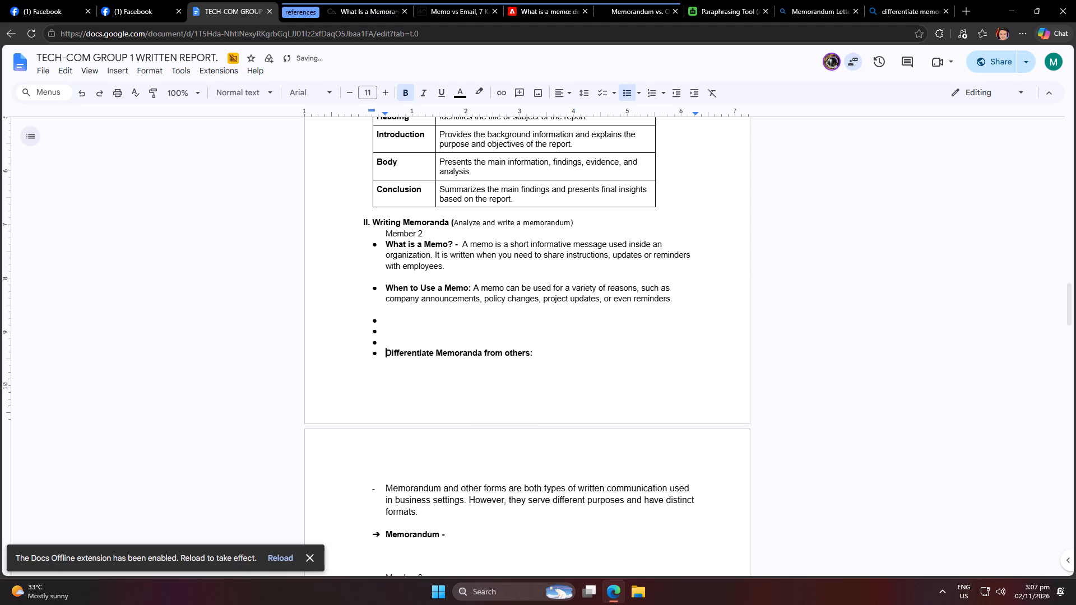
{"action": "key", "text": "Return"}
{"action": "key", "text": "Return"}
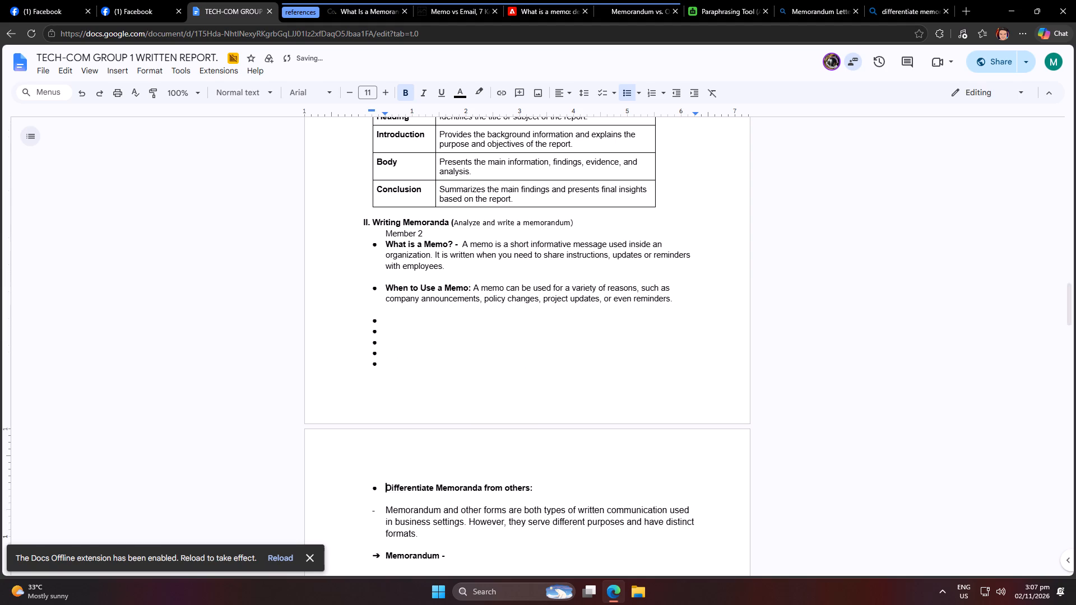
Replace the empty bulleted lines above the "Differentiate Memoranda from others:" label with unbulleted blank lines that push it down the page.
{"action": "left_click_drag", "start_coordinate": [396, 360], "coordinate": [365, 326]}
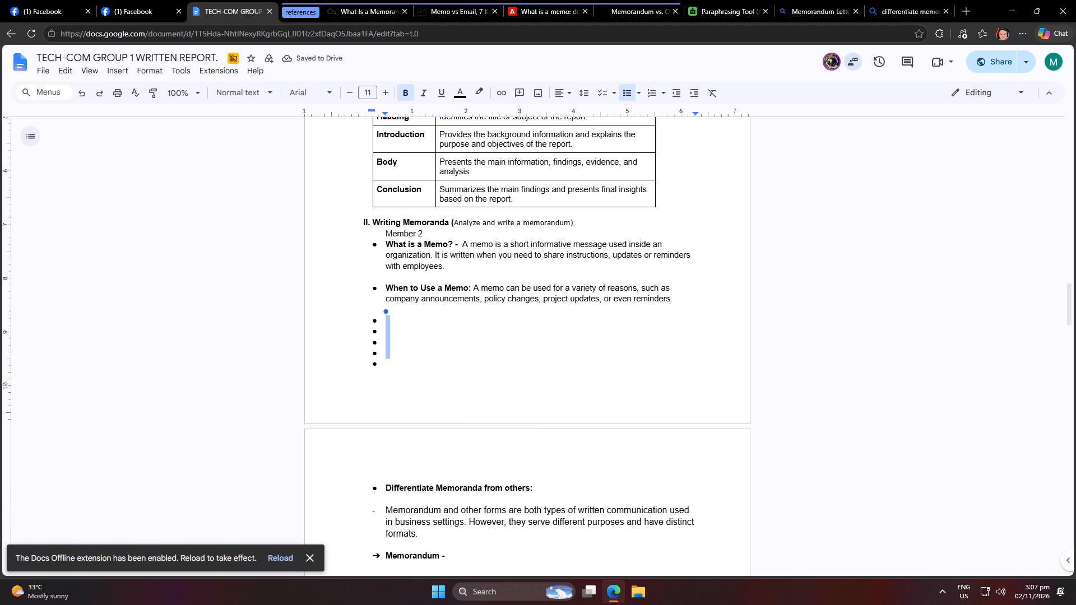
{"action": "key", "text": "BackSpace"}
{"action": "key", "text": "BackSpace"}
{"action": "key", "text": "BackSpace"}
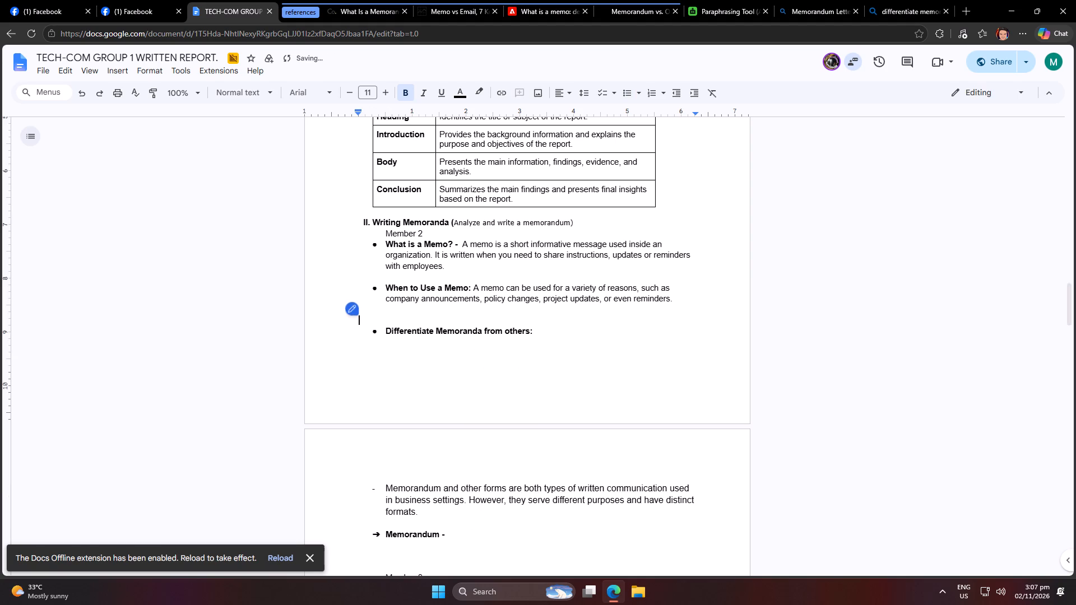
{"action": "key", "text": "Return"}
{"action": "key", "text": "Return"}
{"action": "key", "text": "Return"}
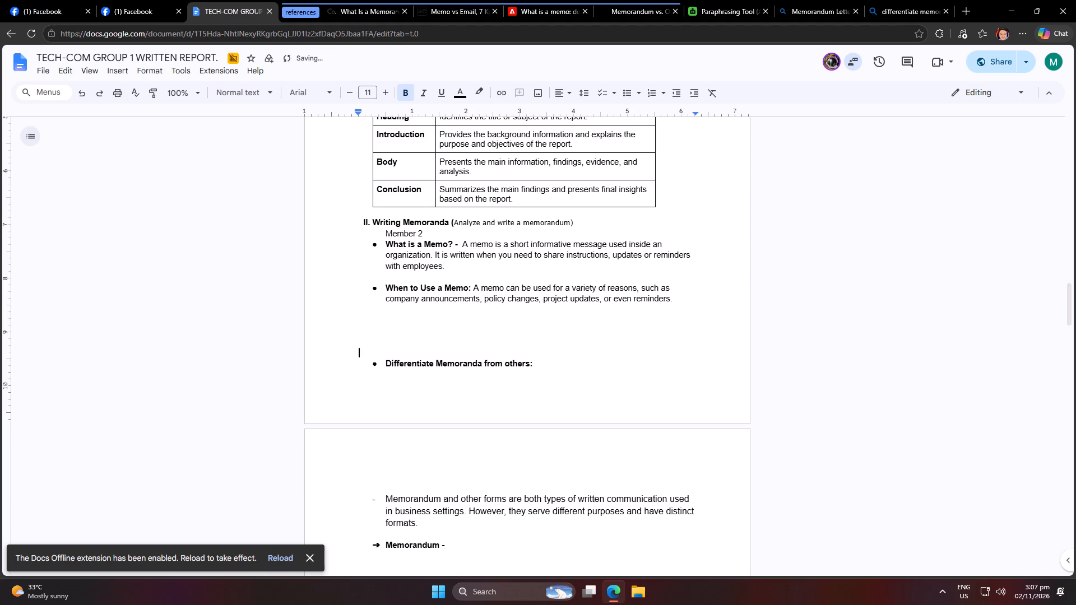
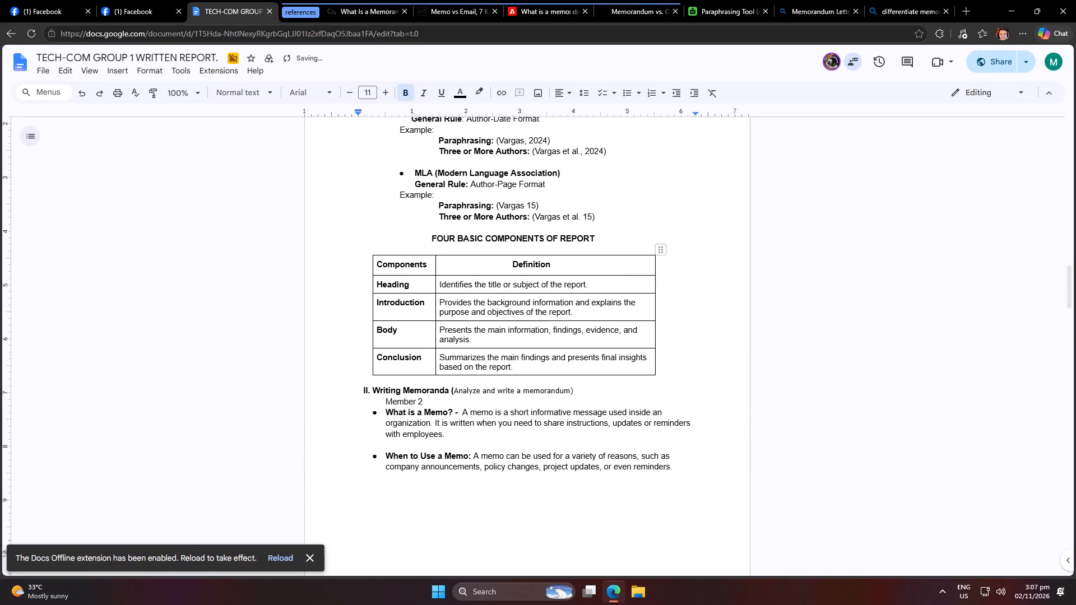
Insert a blank line above the "II. Writing Memoranda" heading.
{"action": "left_click", "coordinate": [354, 392]}
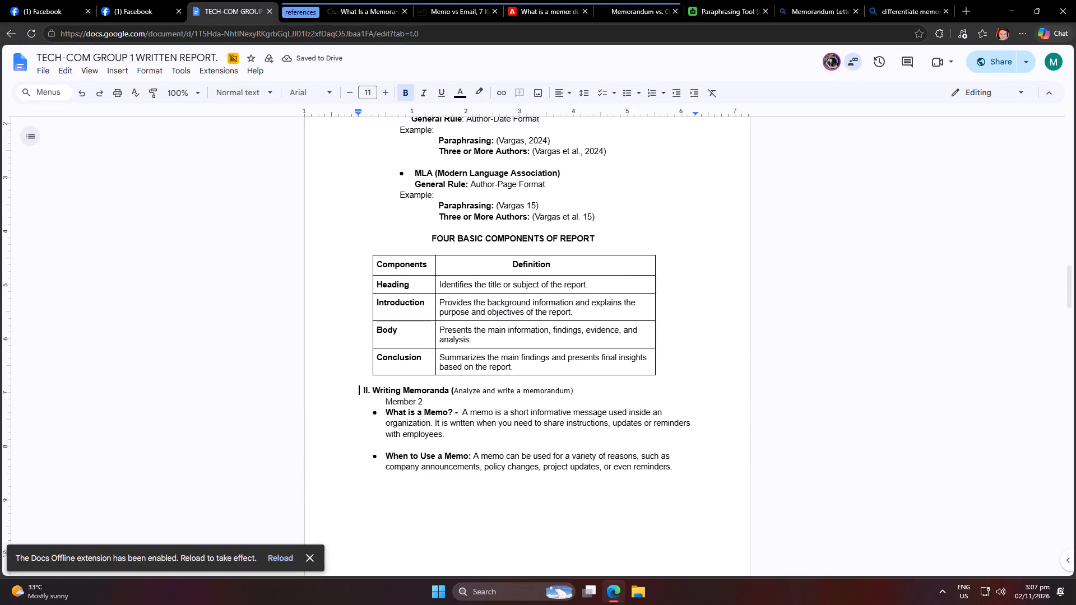
{"action": "key", "text": "Return"}
Remove the extra blank line above the "Differentiate Memoranda from others:" label so it starts at the top of its page.
{"action": "scroll", "coordinate": [416, 398], "scroll_direction": "down", "scroll_amount": 5}
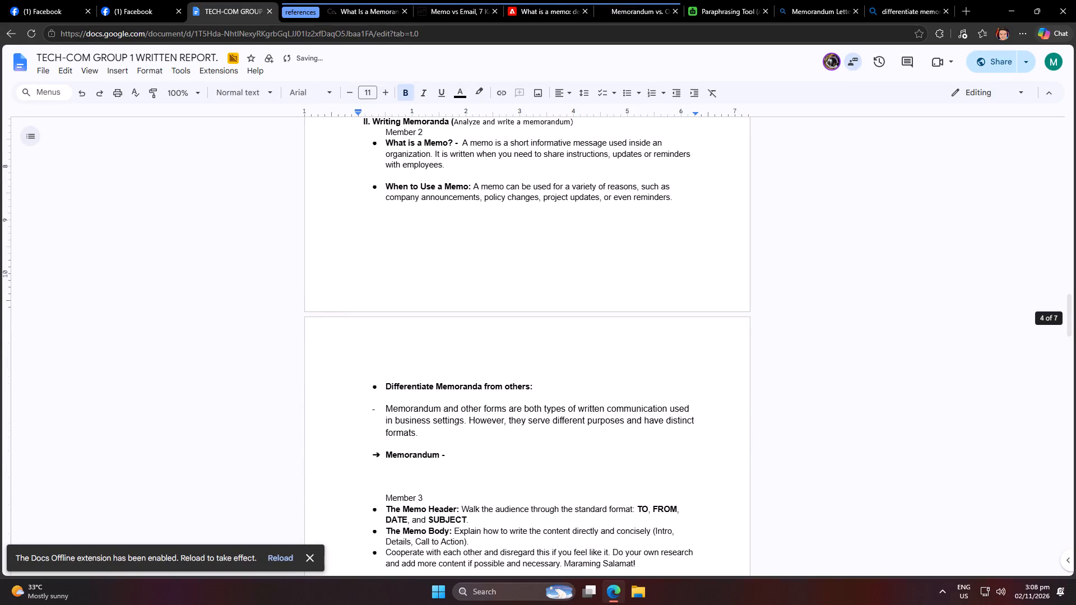
{"action": "left_click", "coordinate": [382, 380]}
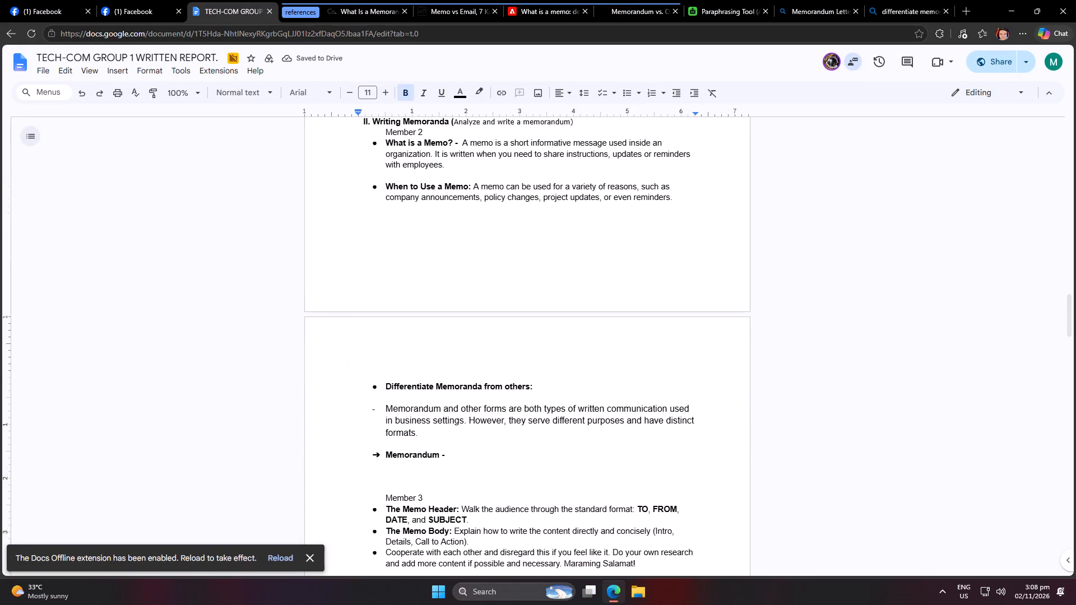
{"action": "key", "text": "BackSpace"}
{"action": "key", "text": "BackSpace"}
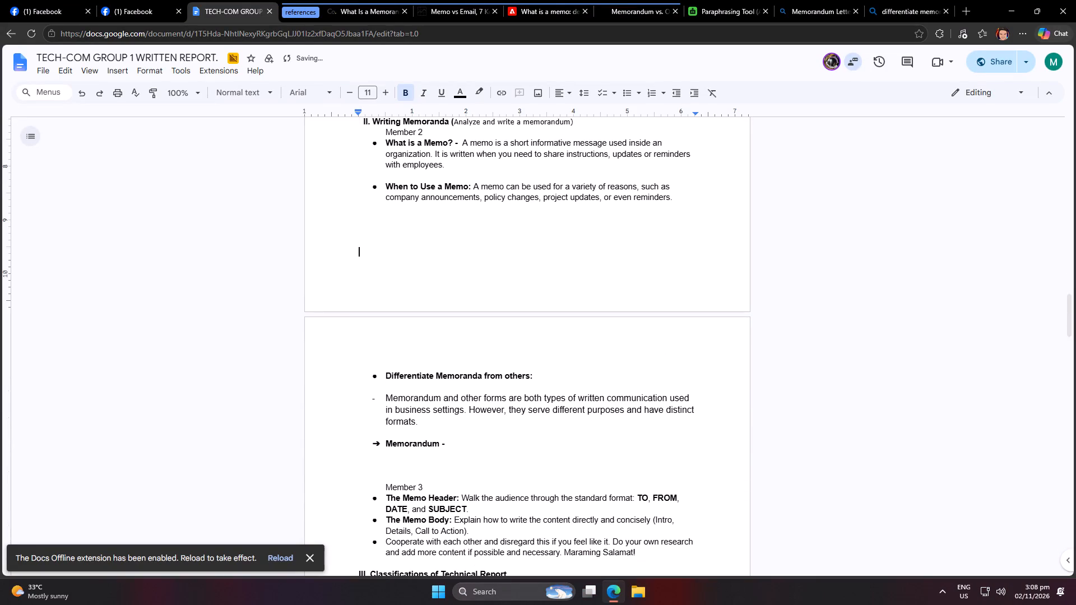
{"action": "key", "text": "Return"}
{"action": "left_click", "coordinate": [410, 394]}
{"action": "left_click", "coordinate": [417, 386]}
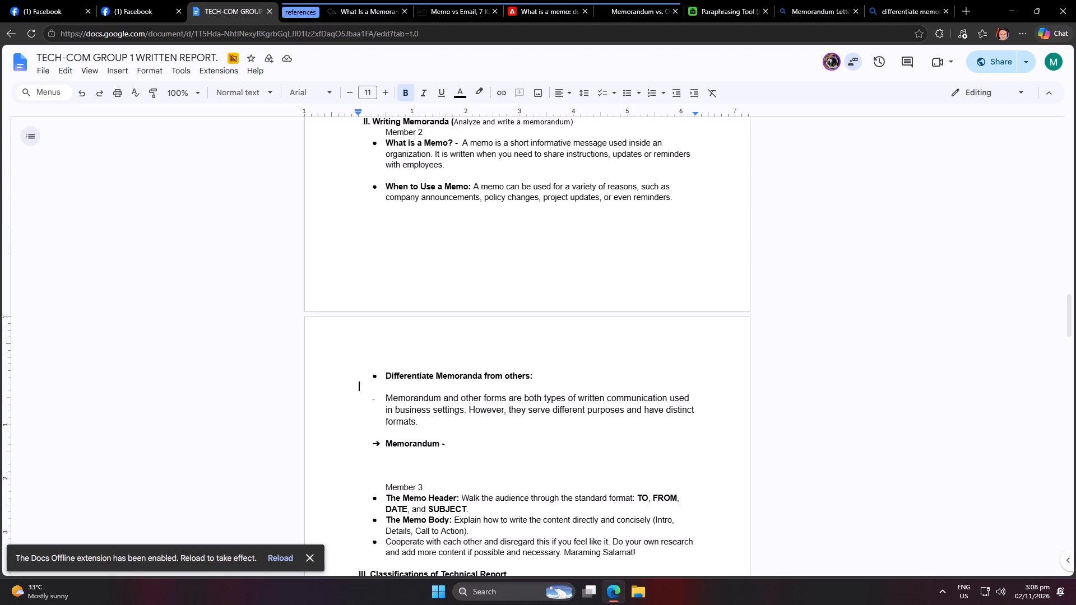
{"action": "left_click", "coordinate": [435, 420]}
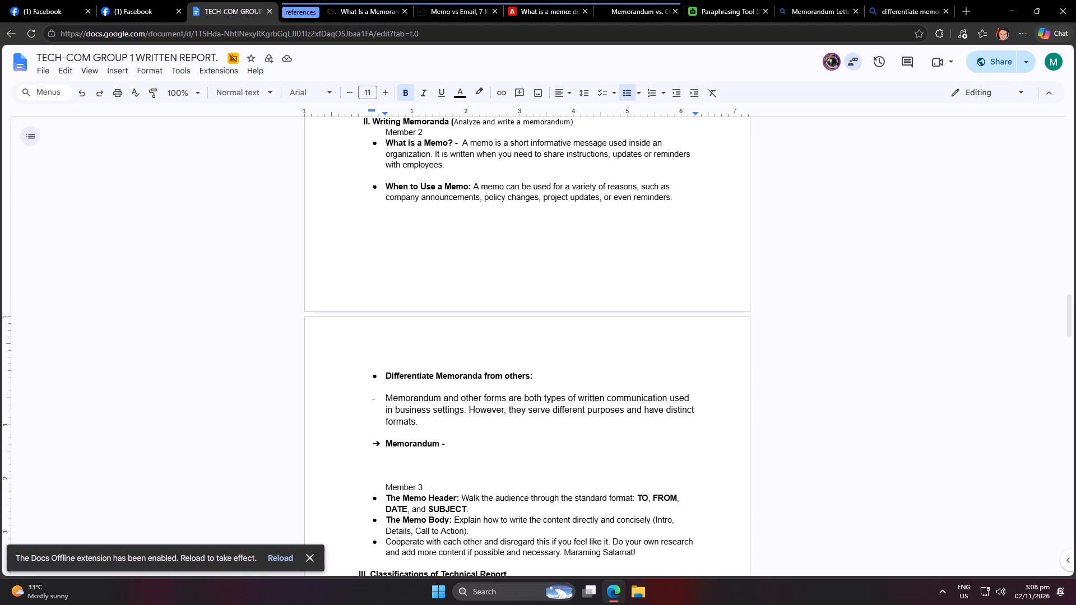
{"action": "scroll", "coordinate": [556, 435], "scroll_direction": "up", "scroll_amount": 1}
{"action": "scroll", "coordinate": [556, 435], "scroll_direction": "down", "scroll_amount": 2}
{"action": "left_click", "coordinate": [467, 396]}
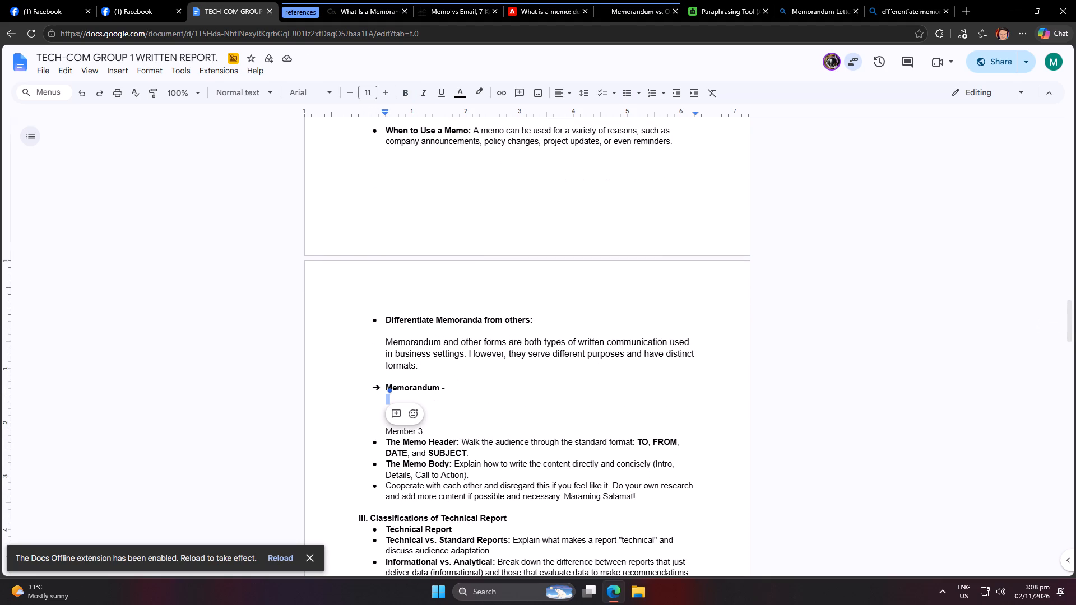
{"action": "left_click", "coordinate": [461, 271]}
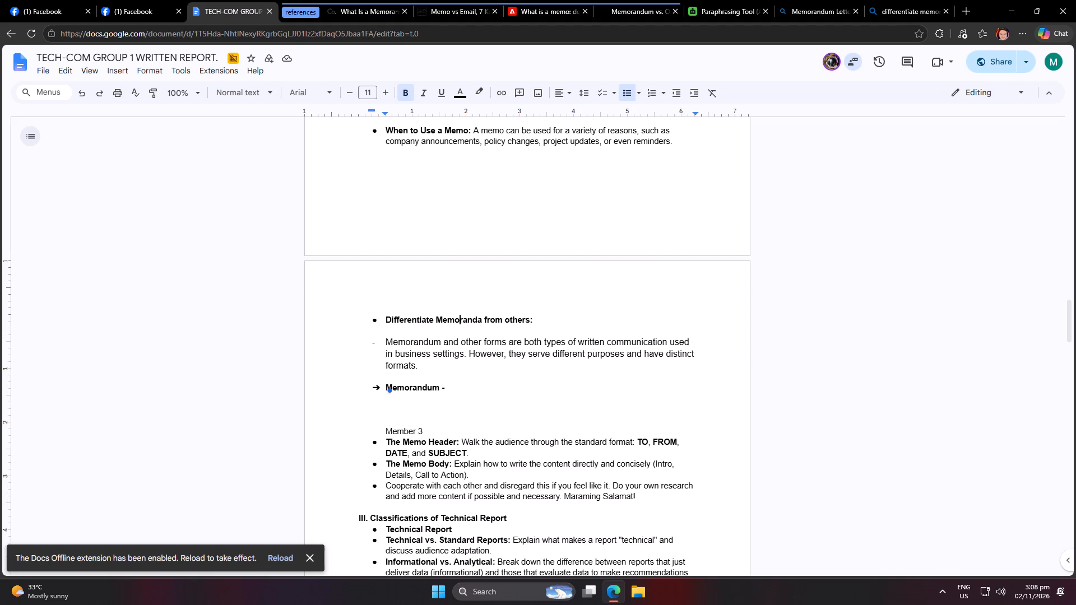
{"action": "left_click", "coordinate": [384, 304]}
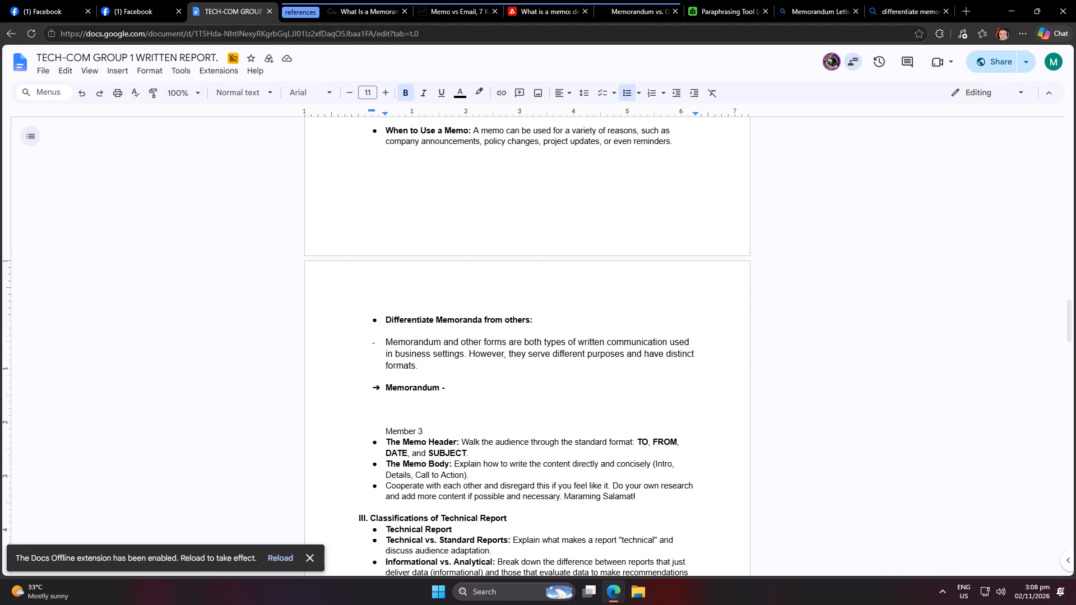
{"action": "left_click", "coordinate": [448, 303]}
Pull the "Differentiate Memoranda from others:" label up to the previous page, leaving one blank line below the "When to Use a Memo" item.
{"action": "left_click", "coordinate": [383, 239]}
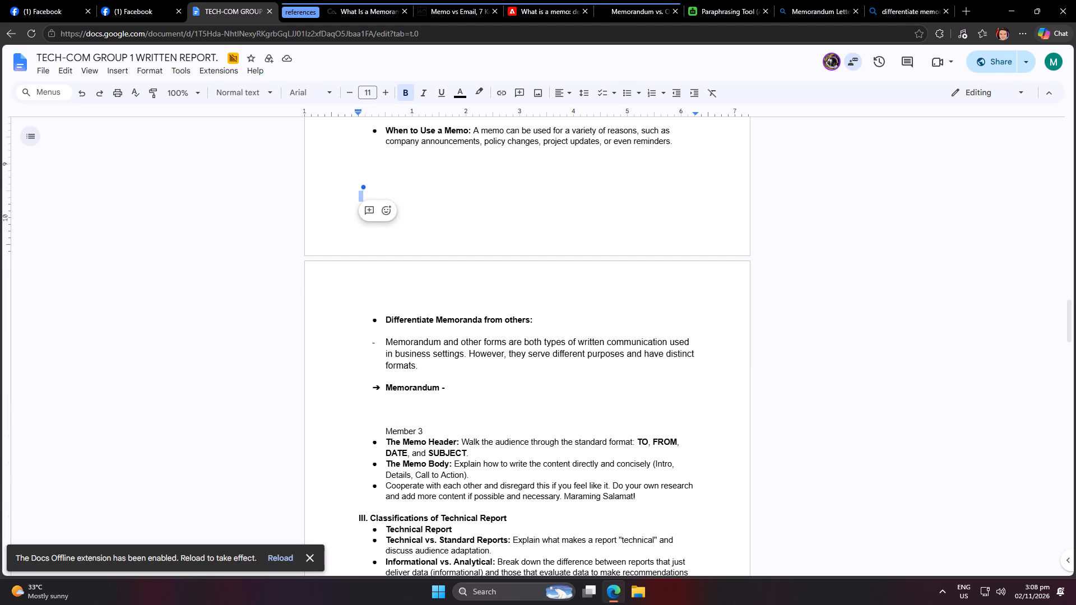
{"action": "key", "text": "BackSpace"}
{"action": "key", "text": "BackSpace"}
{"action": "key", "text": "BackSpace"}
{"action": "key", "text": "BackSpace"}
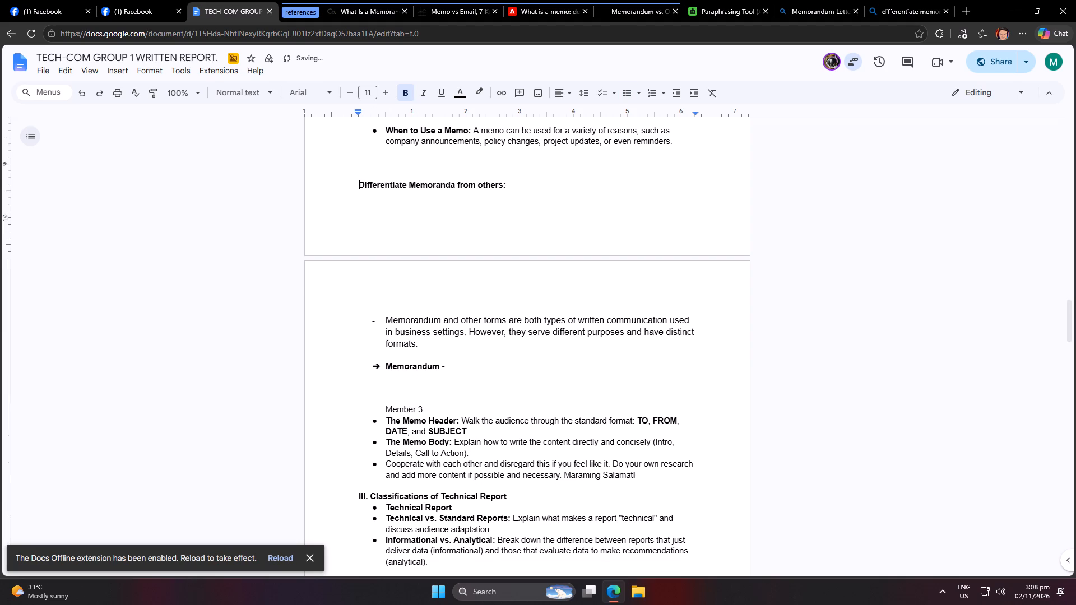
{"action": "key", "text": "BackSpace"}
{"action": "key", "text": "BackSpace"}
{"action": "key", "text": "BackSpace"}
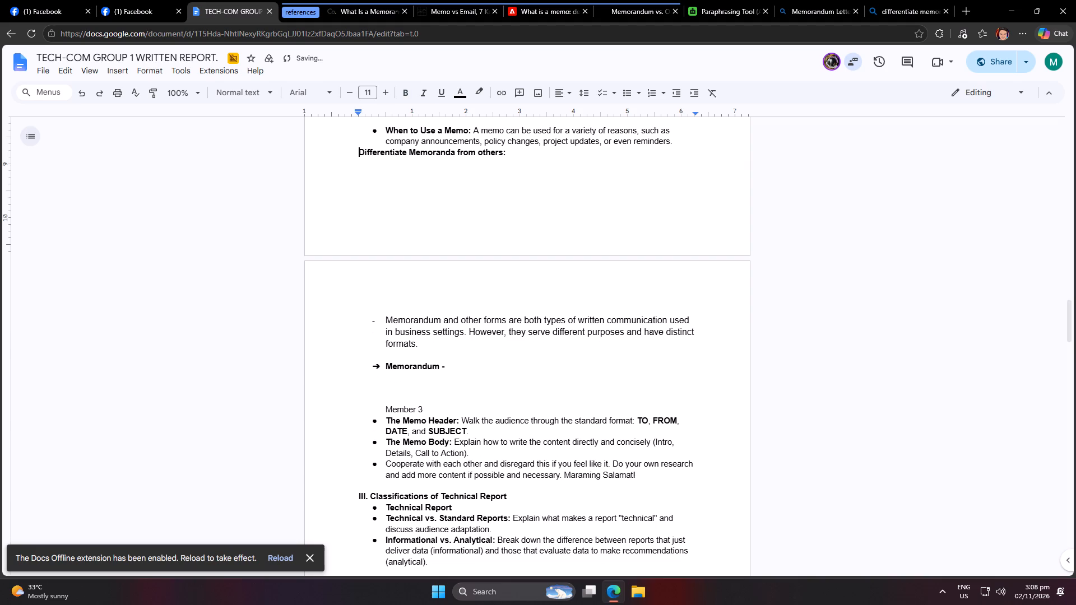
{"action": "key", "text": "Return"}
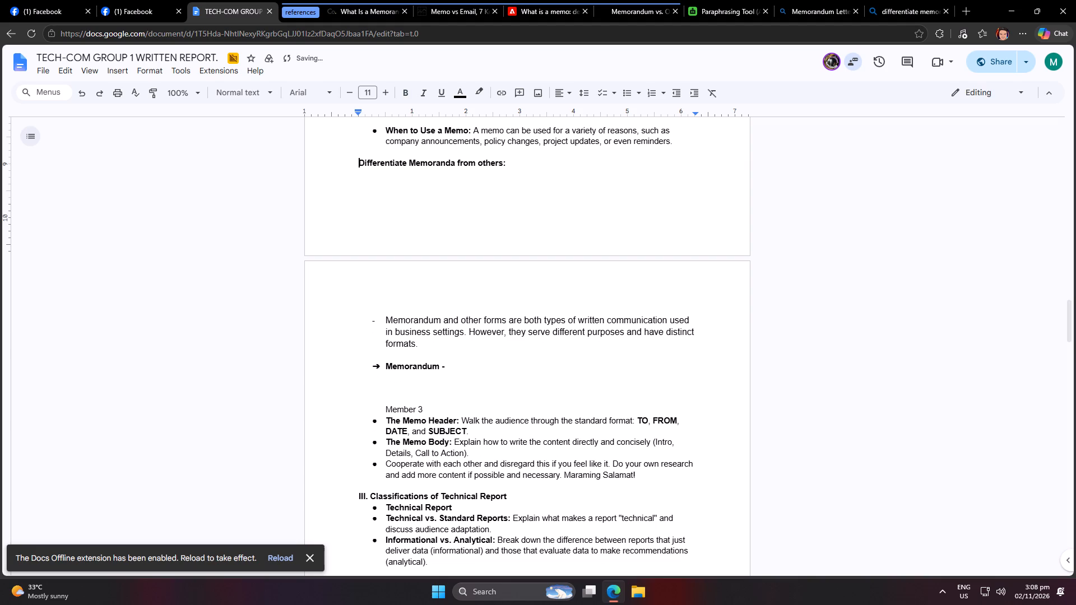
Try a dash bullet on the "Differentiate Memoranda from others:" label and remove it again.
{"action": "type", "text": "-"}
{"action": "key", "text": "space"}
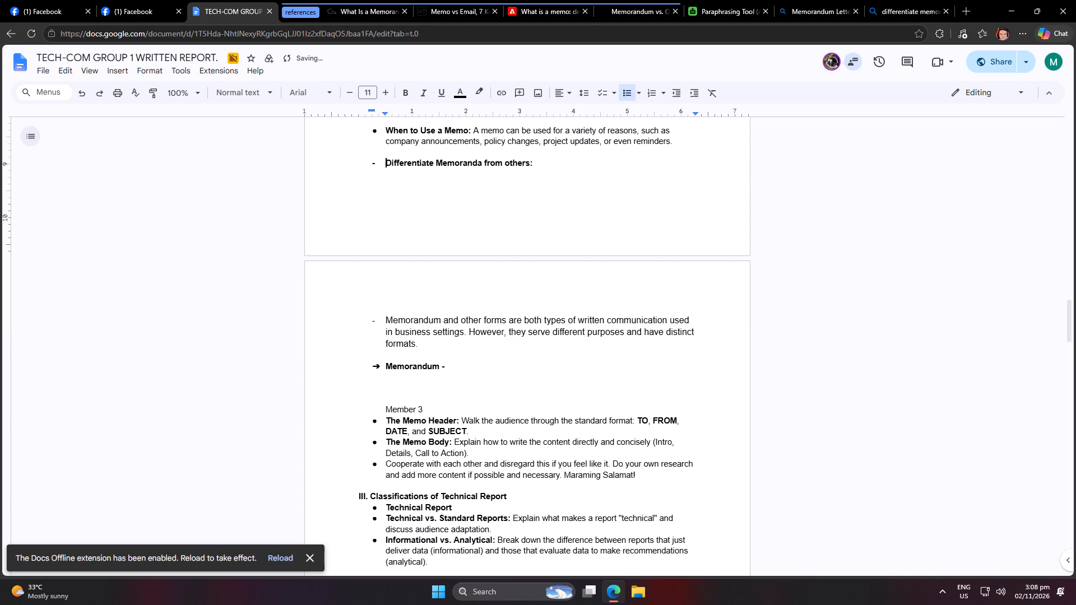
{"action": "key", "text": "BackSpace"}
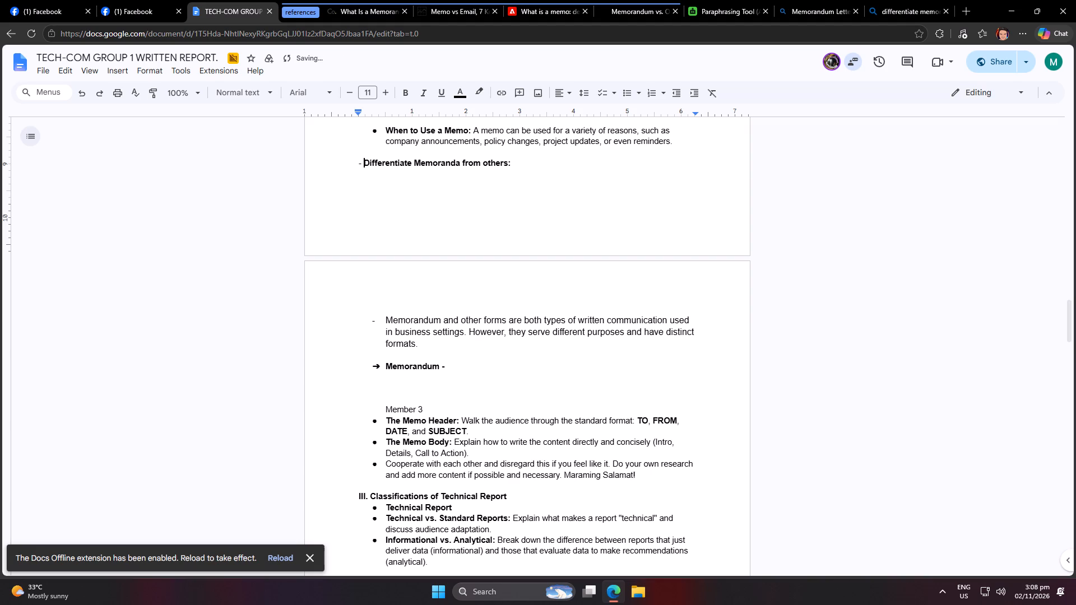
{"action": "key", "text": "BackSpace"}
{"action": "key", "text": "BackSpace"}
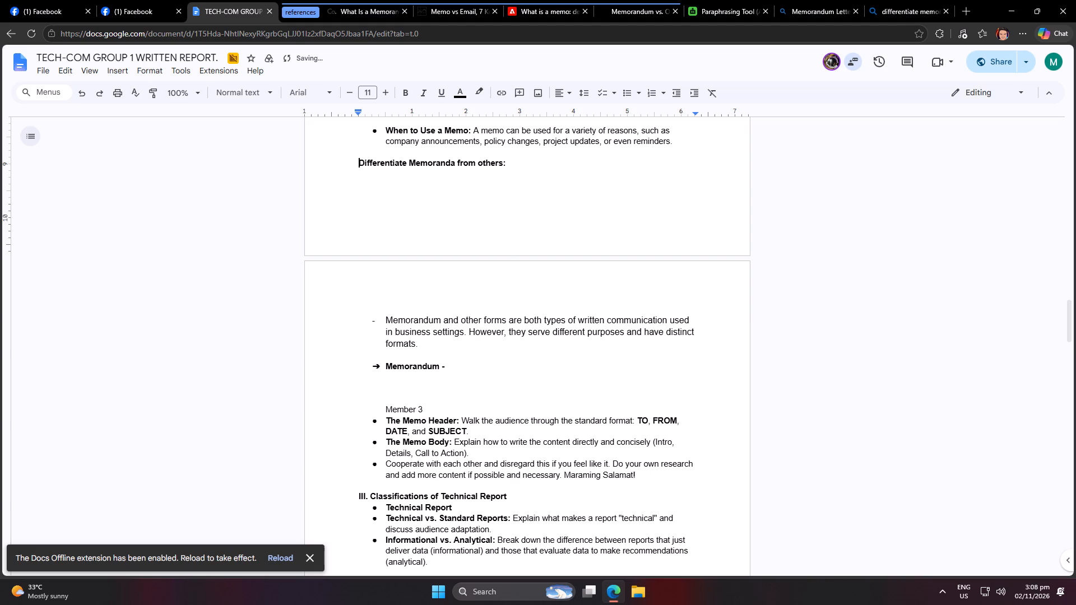
Format the "Differentiate Memoranda from others:" label as a round-bulleted item.
{"action": "left_click", "coordinate": [623, 94]}
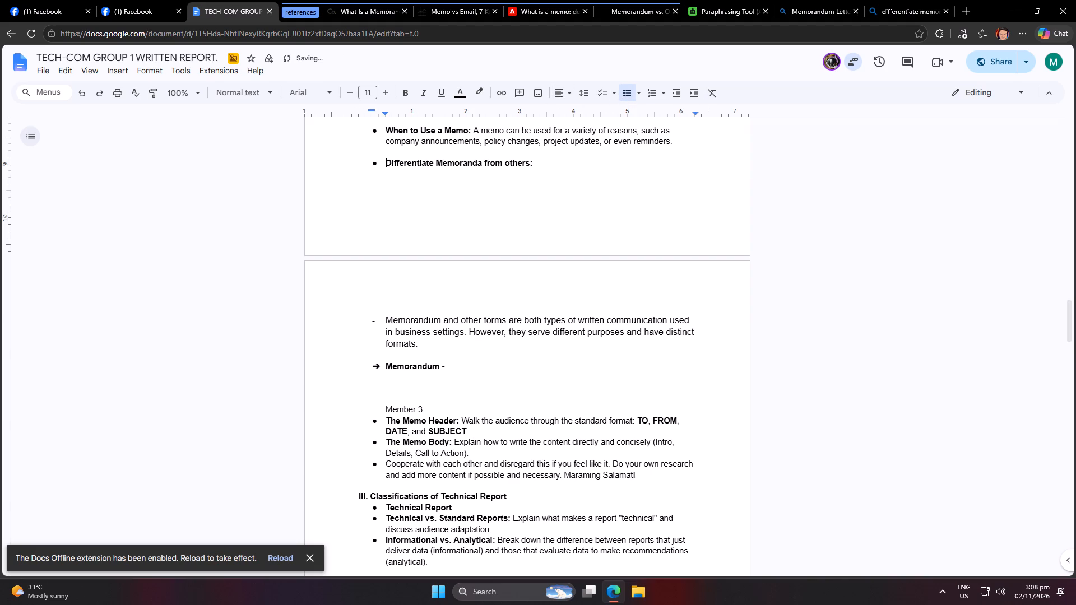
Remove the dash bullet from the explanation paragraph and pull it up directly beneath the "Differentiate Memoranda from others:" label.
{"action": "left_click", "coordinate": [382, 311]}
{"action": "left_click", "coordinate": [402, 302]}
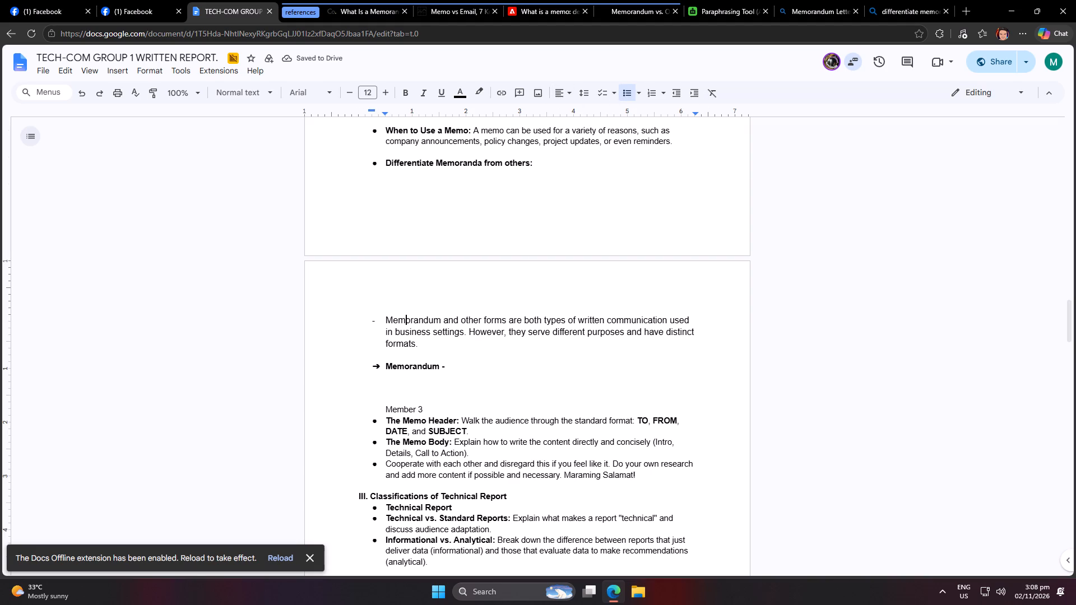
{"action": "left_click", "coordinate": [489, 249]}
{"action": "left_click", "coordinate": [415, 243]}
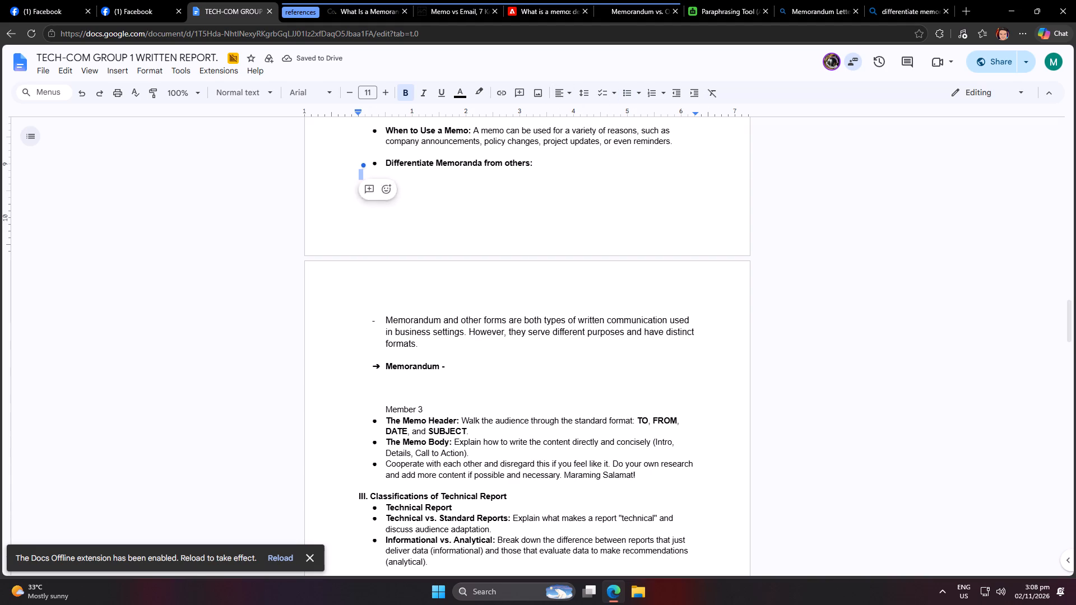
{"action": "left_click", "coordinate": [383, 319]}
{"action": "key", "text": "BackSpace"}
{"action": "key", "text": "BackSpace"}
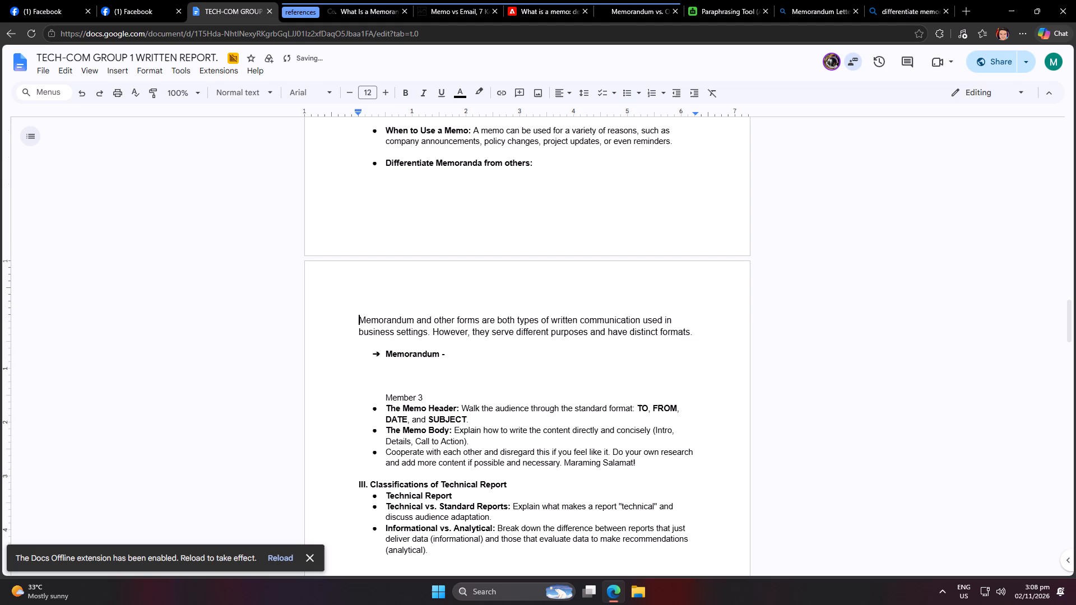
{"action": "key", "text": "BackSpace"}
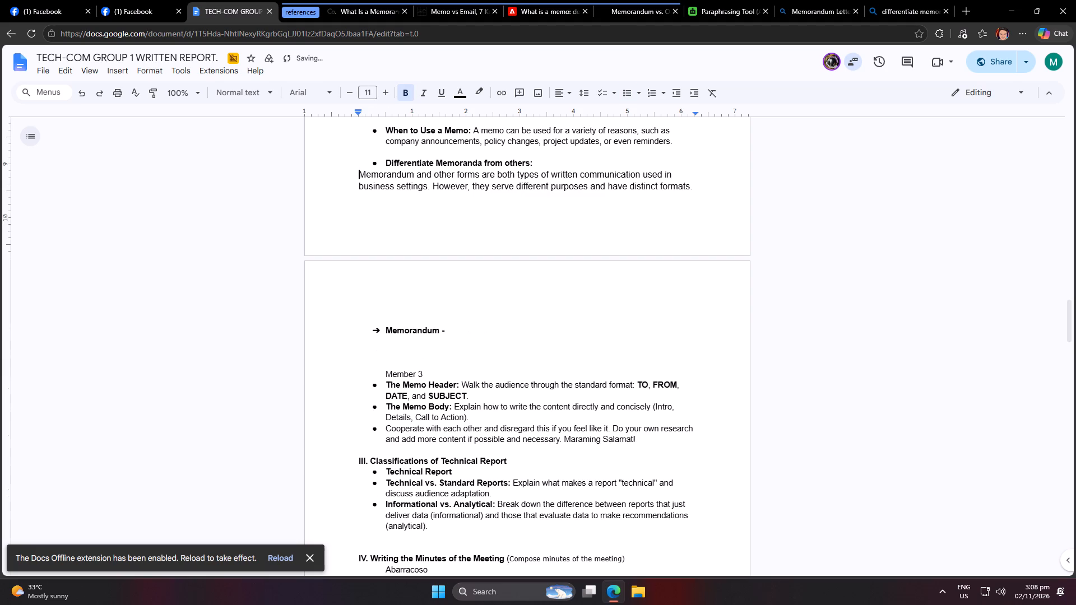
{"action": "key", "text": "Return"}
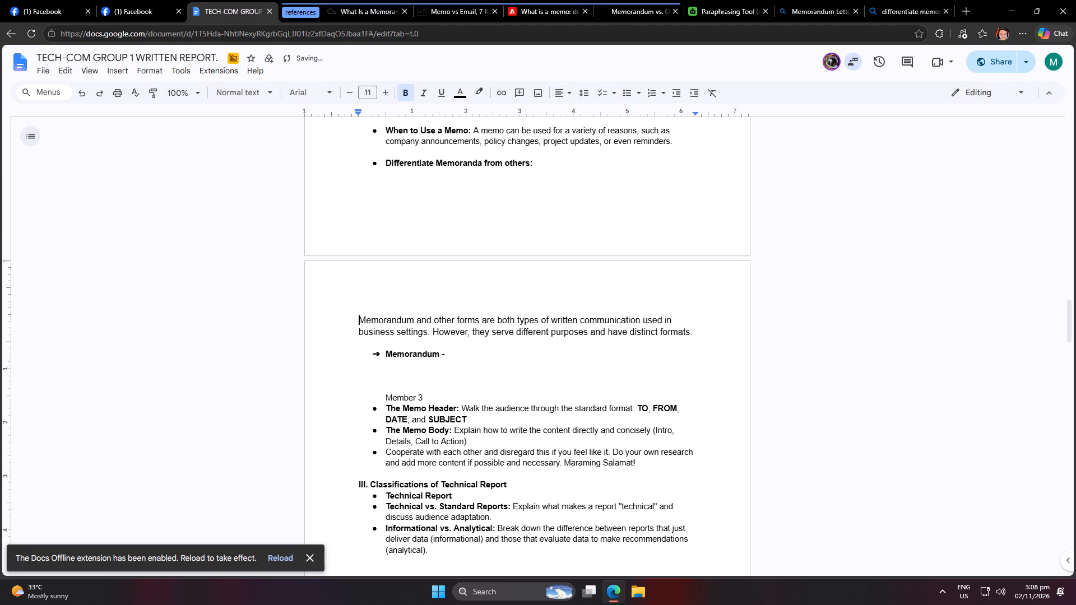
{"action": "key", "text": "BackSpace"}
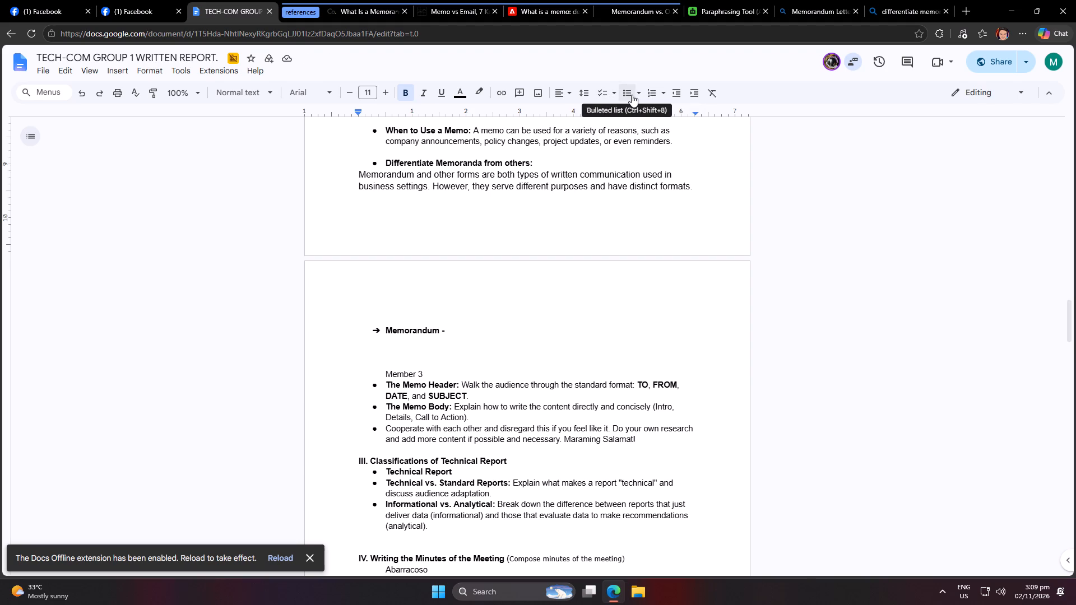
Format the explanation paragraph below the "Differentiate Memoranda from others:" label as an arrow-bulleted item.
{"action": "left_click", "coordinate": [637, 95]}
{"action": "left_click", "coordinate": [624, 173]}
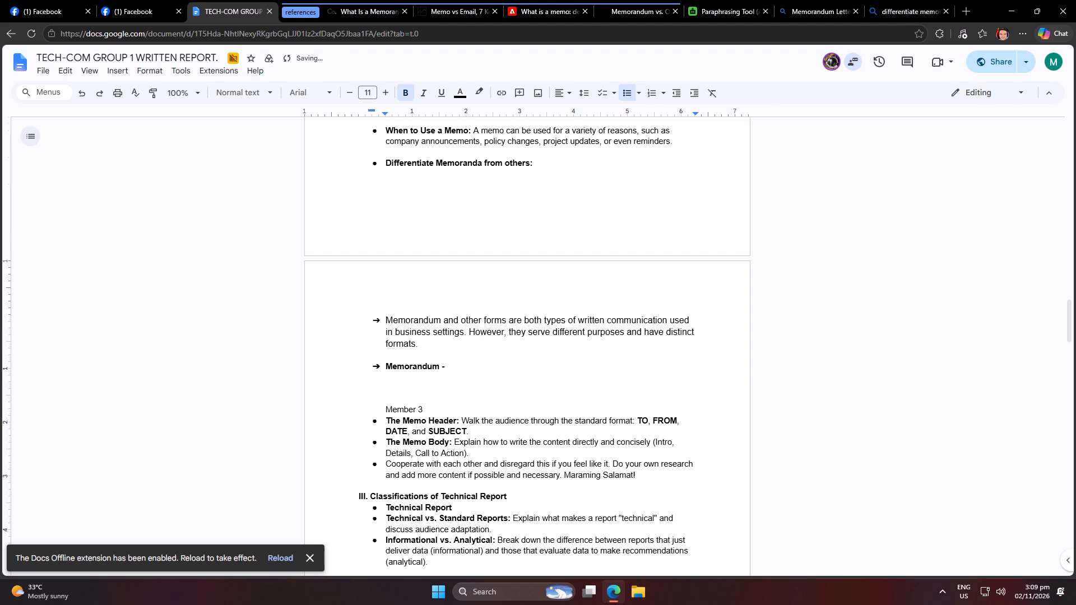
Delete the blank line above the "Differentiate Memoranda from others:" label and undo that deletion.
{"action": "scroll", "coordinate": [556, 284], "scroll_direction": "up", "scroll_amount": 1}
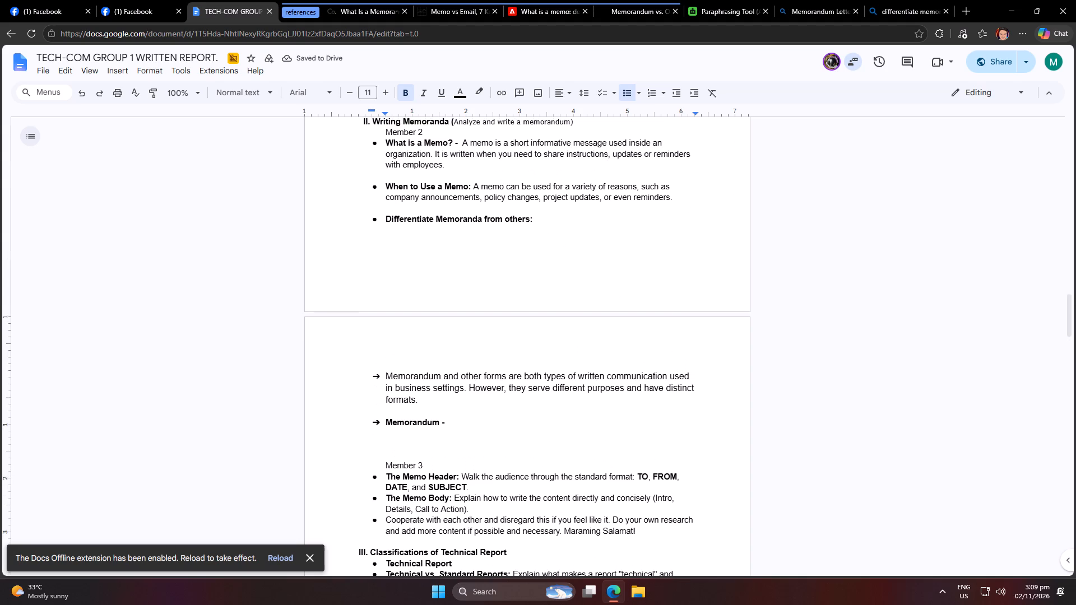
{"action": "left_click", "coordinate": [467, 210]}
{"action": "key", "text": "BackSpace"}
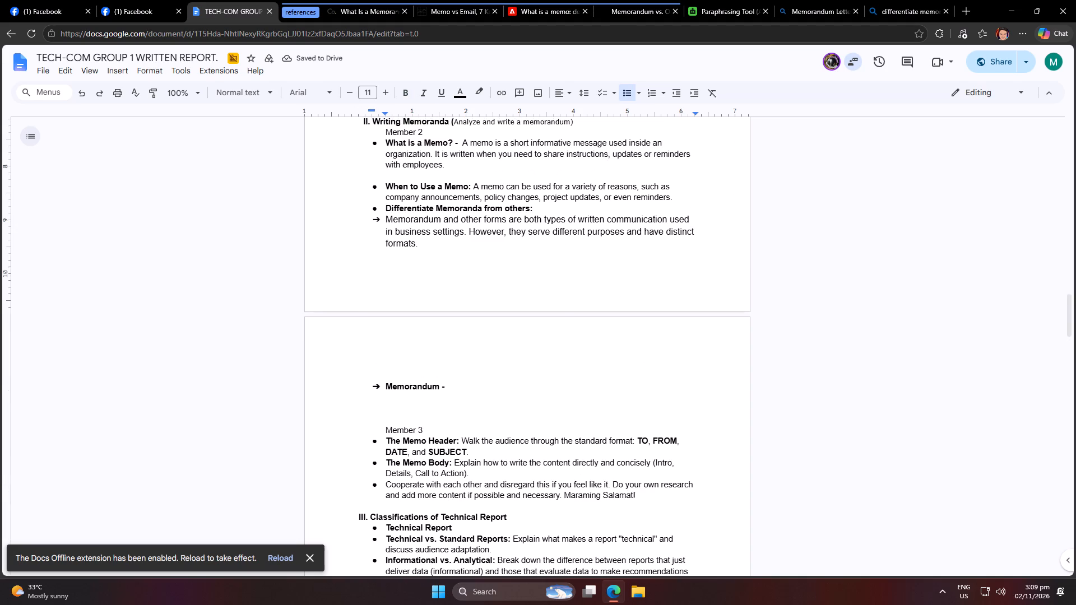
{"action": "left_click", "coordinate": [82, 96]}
Insert four blank lines above the "Differentiate Memoranda from others:" label to push it and its explanation onto the next page.
{"action": "left_click", "coordinate": [451, 206]}
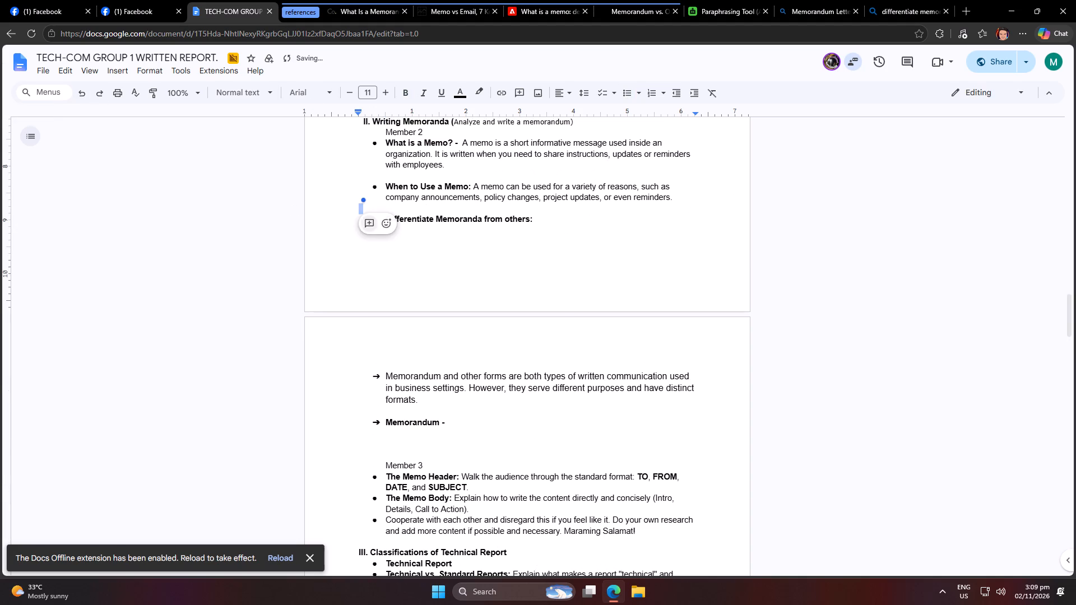
{"action": "key", "text": "Return"}
{"action": "key", "text": "Return"}
{"action": "key", "text": "Return"}
{"action": "key", "text": "Return"}
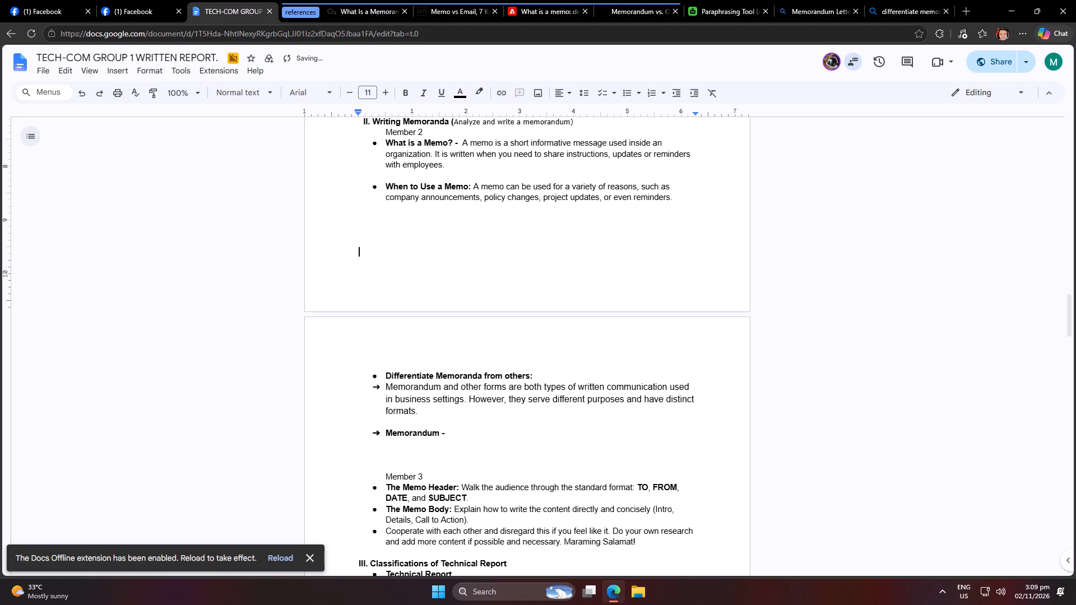
Insert an unbulleted blank line between the "Differentiate Memoranda from others:" label and the arrow-bulleted explanation.
{"action": "left_click", "coordinate": [548, 368]}
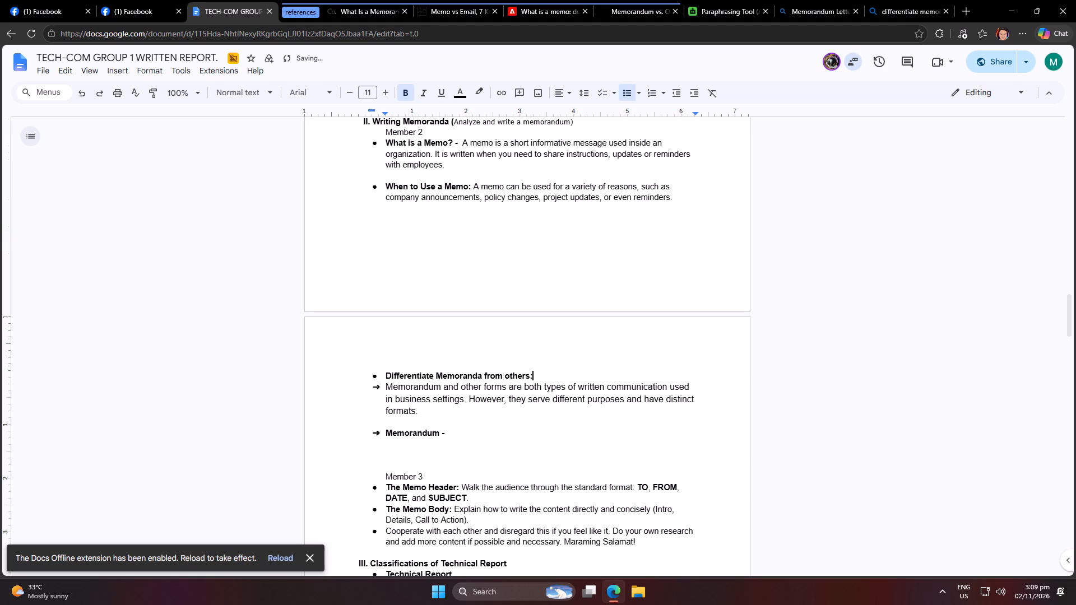
{"action": "key", "text": "Return"}
{"action": "key", "text": "BackSpace"}
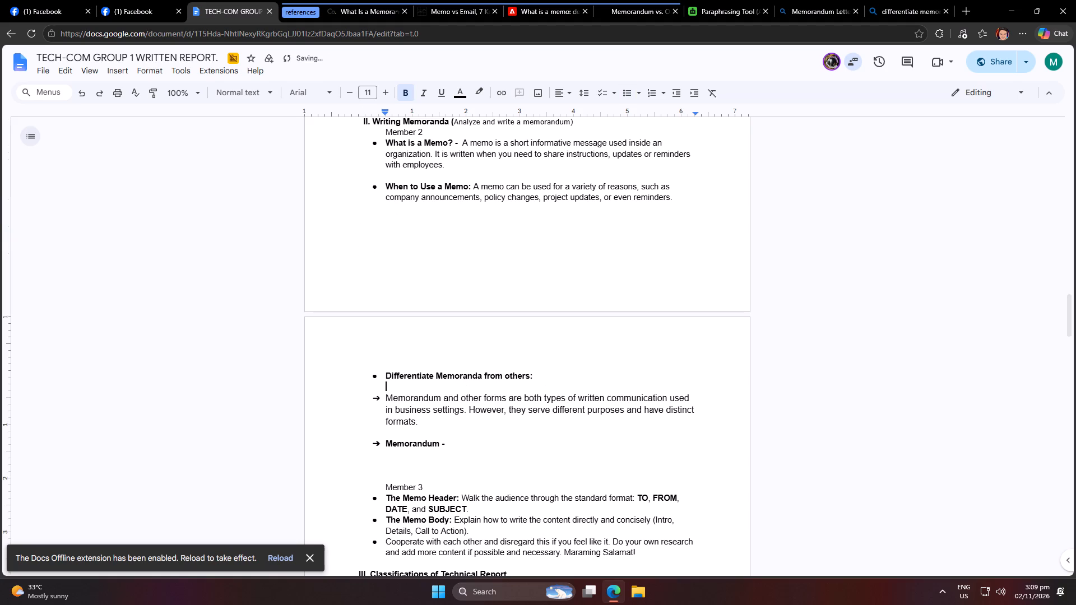
{"action": "key", "text": "BackSpace"}
Change the explanation paragraph's arrow bullet to a dash bullet.
{"action": "left_click", "coordinate": [478, 421]}
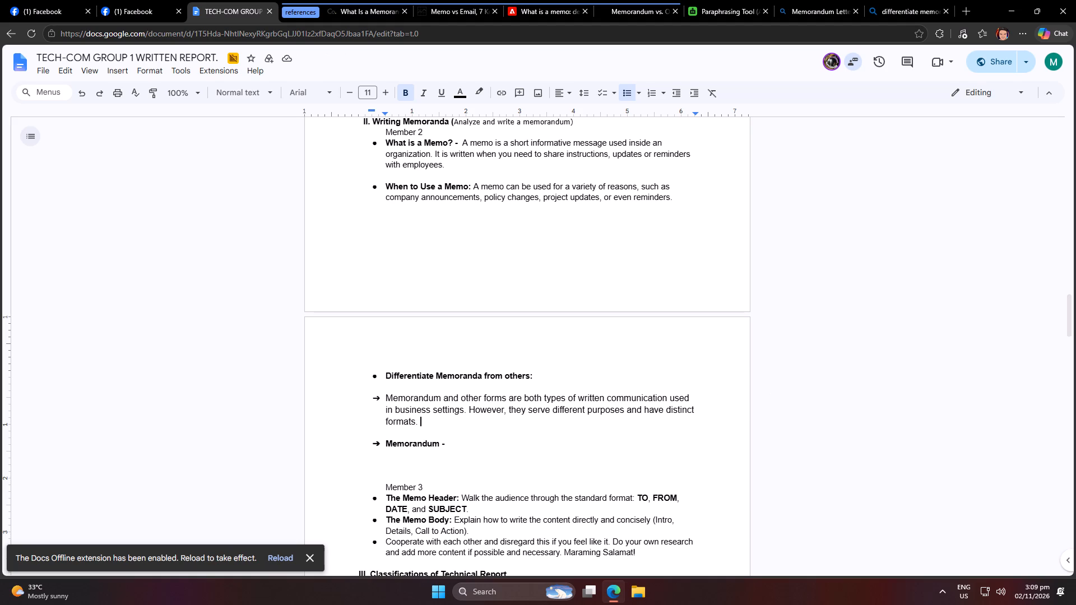
{"action": "left_click", "coordinate": [387, 399]}
{"action": "key", "text": "BackSpace"}
{"action": "key", "text": "BackSpace"}
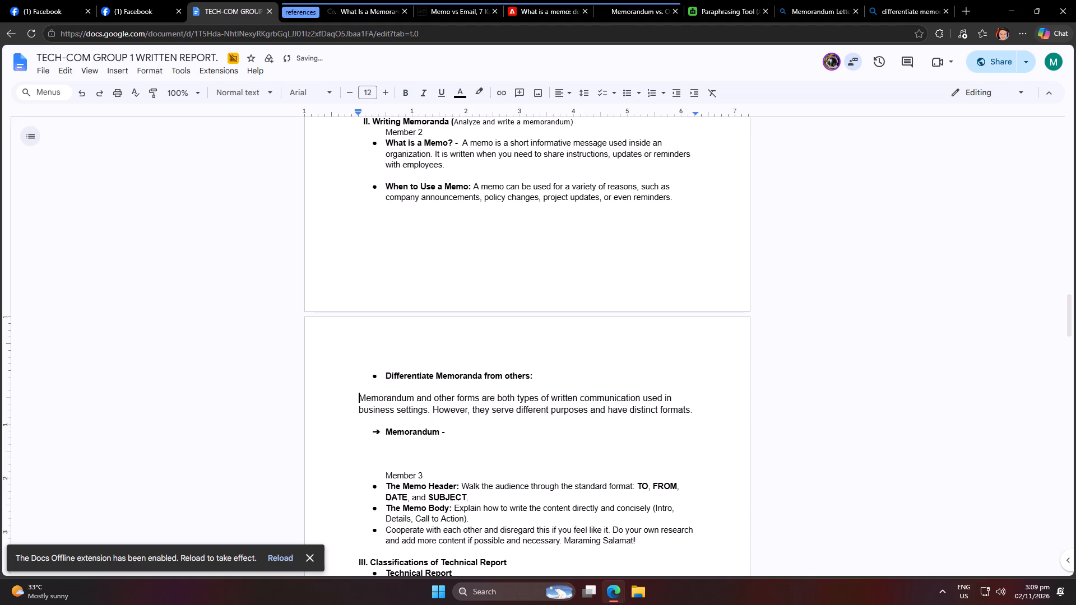
{"action": "type", "text": "-"}
{"action": "key", "text": "space"}
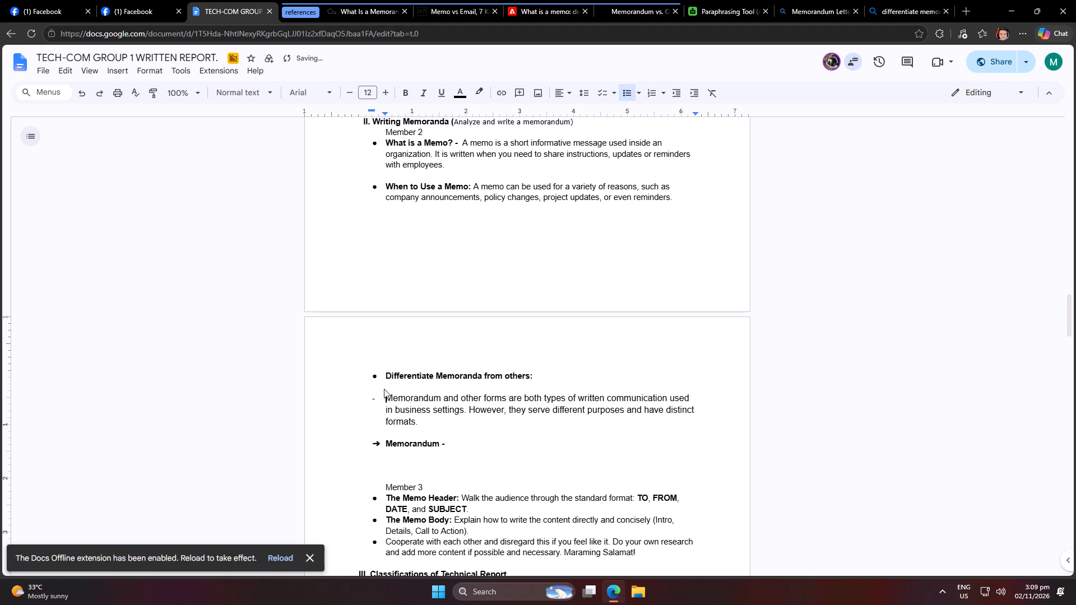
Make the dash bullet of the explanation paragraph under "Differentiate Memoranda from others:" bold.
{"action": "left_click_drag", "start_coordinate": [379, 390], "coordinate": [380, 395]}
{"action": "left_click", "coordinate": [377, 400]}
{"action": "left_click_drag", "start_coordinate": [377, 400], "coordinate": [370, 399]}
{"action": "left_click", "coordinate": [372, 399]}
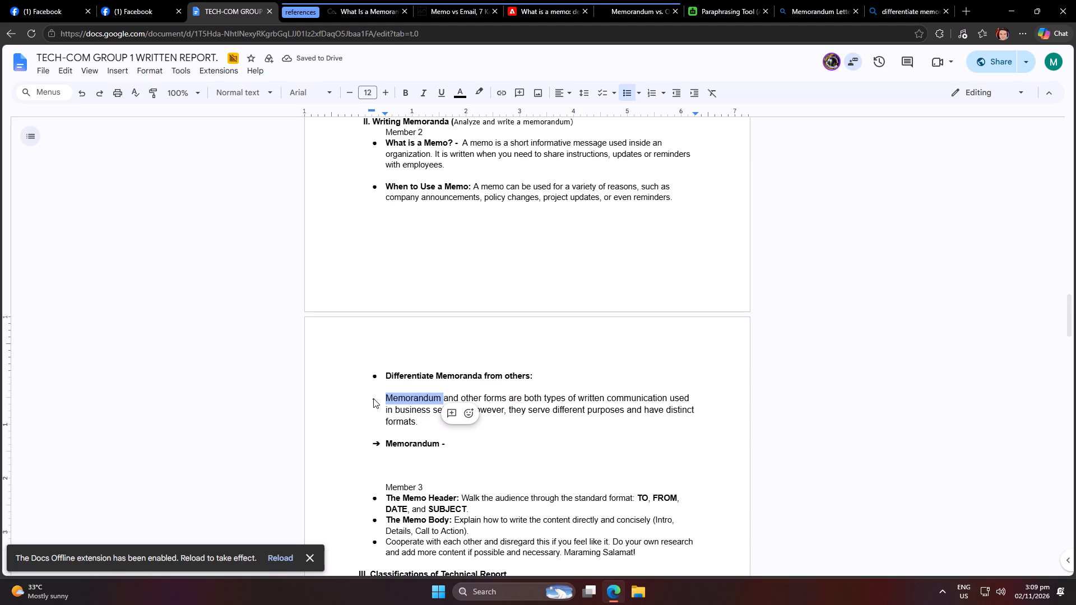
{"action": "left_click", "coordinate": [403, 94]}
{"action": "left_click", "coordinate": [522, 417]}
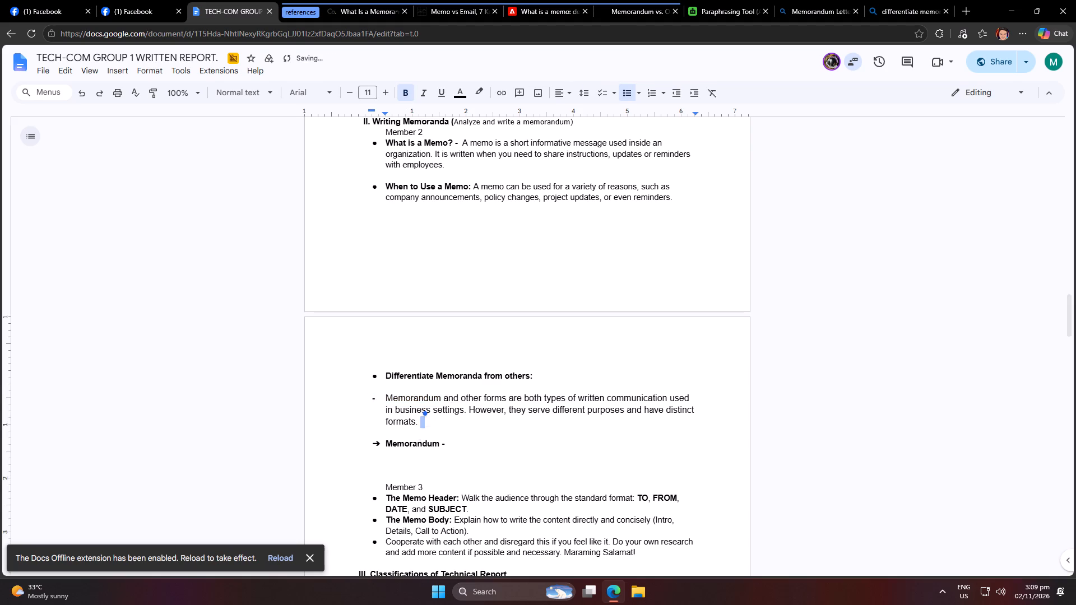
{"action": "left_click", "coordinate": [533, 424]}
Compare the Writing Memoranda section's layout with the Documentation and Citation section before it.
{"action": "scroll", "coordinate": [535, 422], "scroll_direction": "down", "scroll_amount": 1}
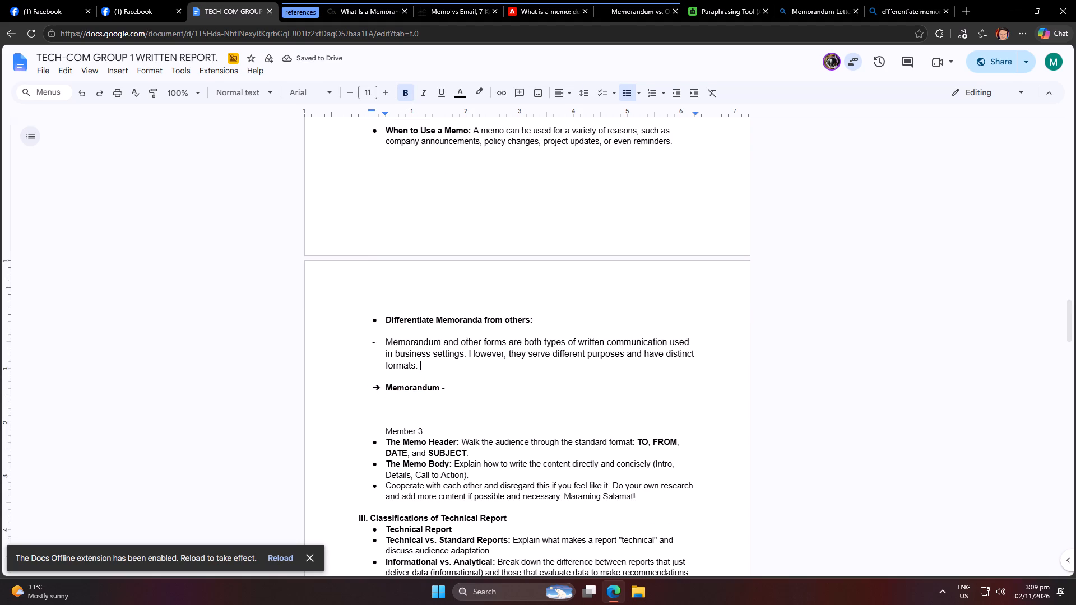
{"action": "scroll", "coordinate": [469, 380], "scroll_direction": "up", "scroll_amount": 2}
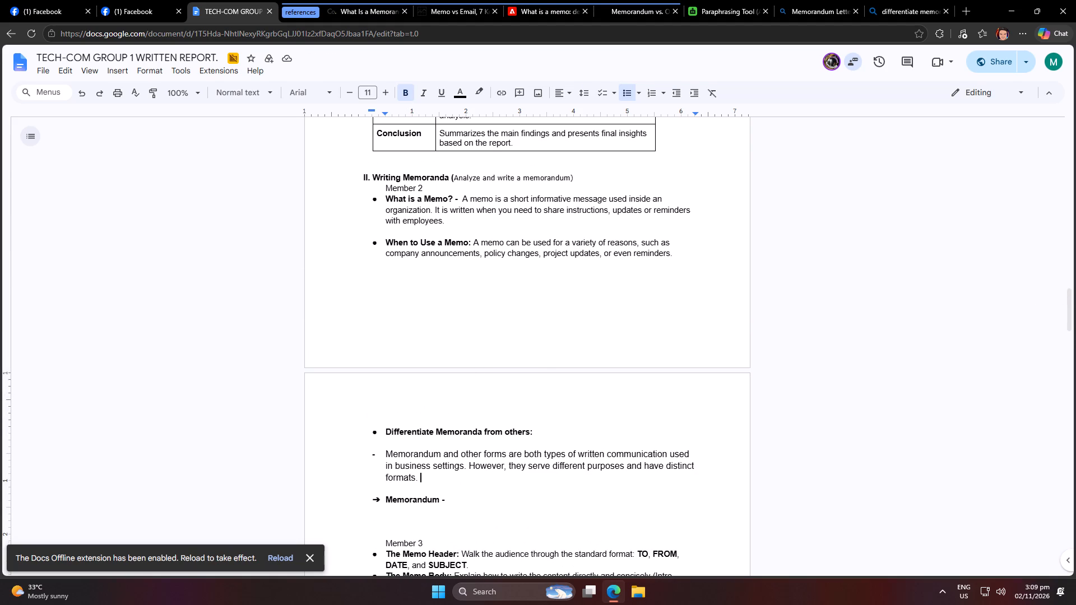
{"action": "scroll", "coordinate": [449, 390], "scroll_direction": "up", "scroll_amount": 1}
{"action": "scroll", "coordinate": [451, 394], "scroll_direction": "down", "scroll_amount": 3}
{"action": "left_click", "coordinate": [454, 384]}
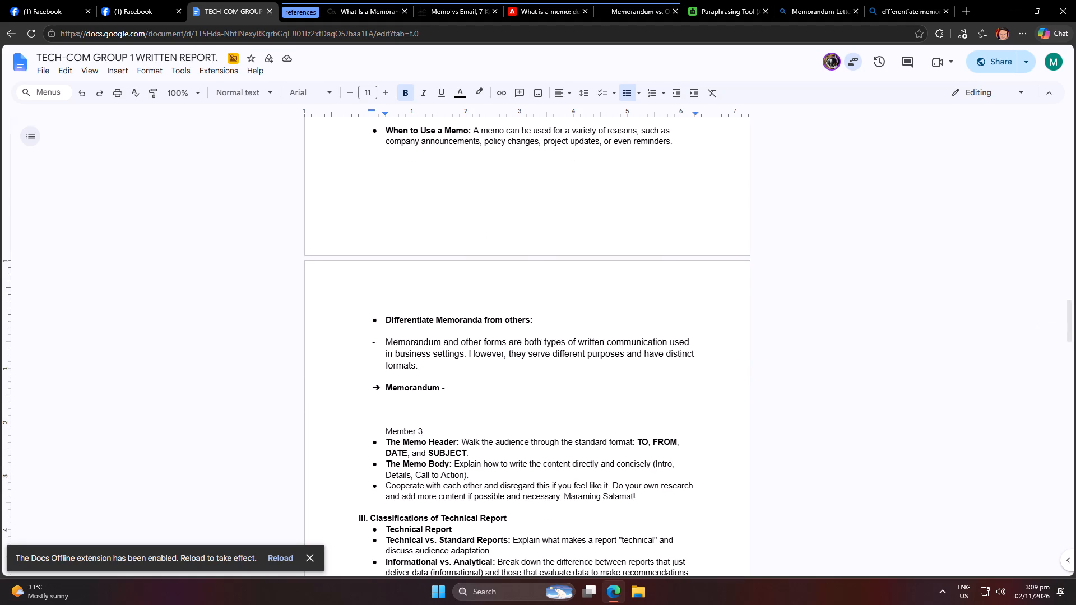
{"action": "scroll", "coordinate": [454, 384], "scroll_direction": "down", "scroll_amount": 4}
{"action": "scroll", "coordinate": [454, 384], "scroll_direction": "up", "scroll_amount": 11}
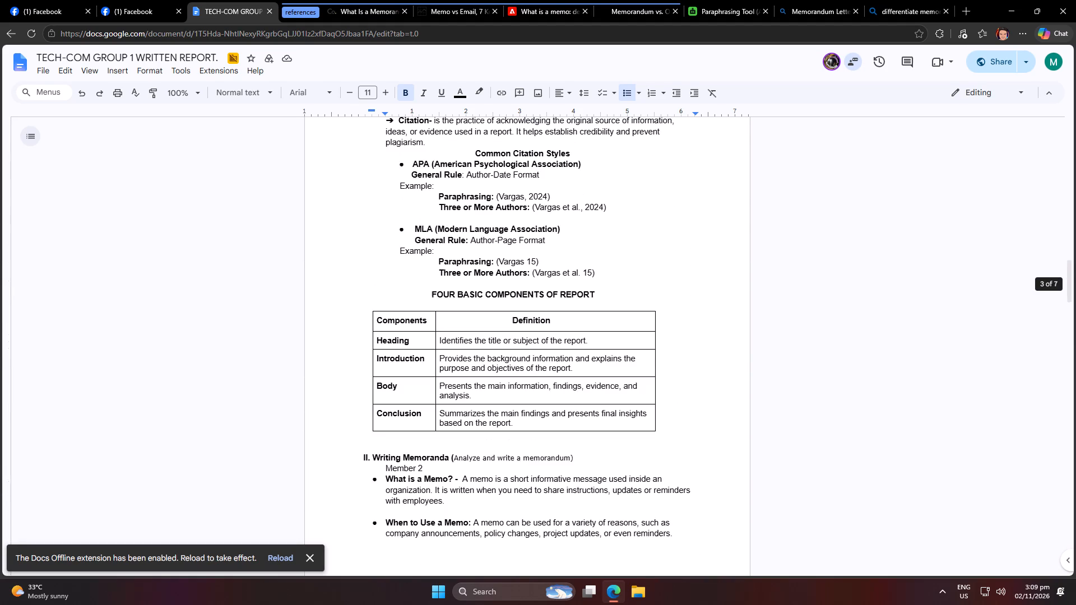
{"action": "scroll", "coordinate": [454, 384], "scroll_direction": "up", "scroll_amount": 3}
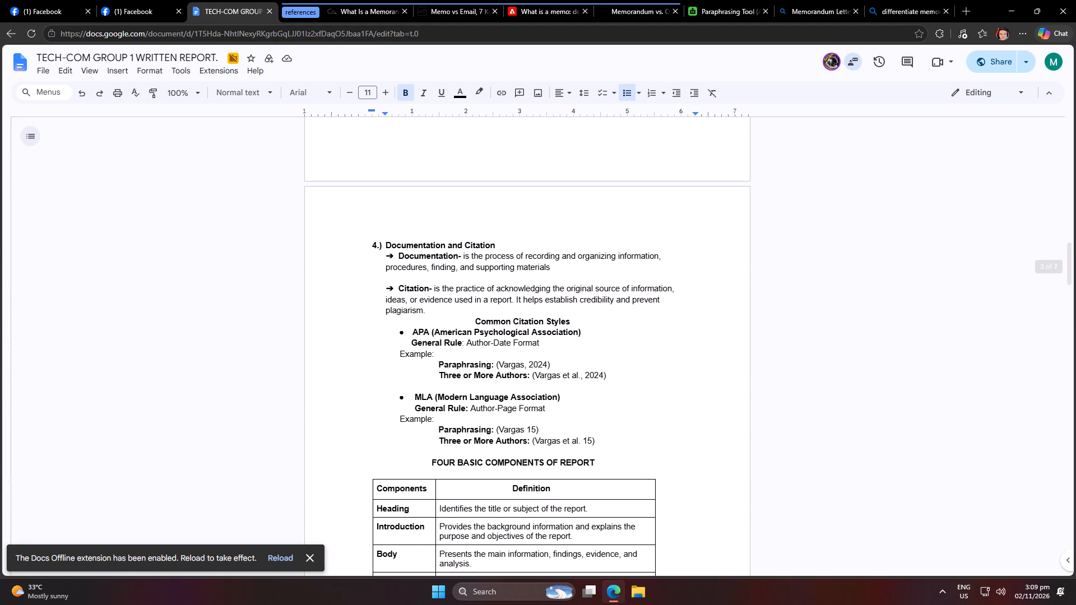
{"action": "scroll", "coordinate": [454, 384], "scroll_direction": "up", "scroll_amount": 4}
{"action": "scroll", "coordinate": [454, 384], "scroll_direction": "down", "scroll_amount": 9}
{"action": "scroll", "coordinate": [349, 391], "scroll_direction": "down", "scroll_amount": 5}
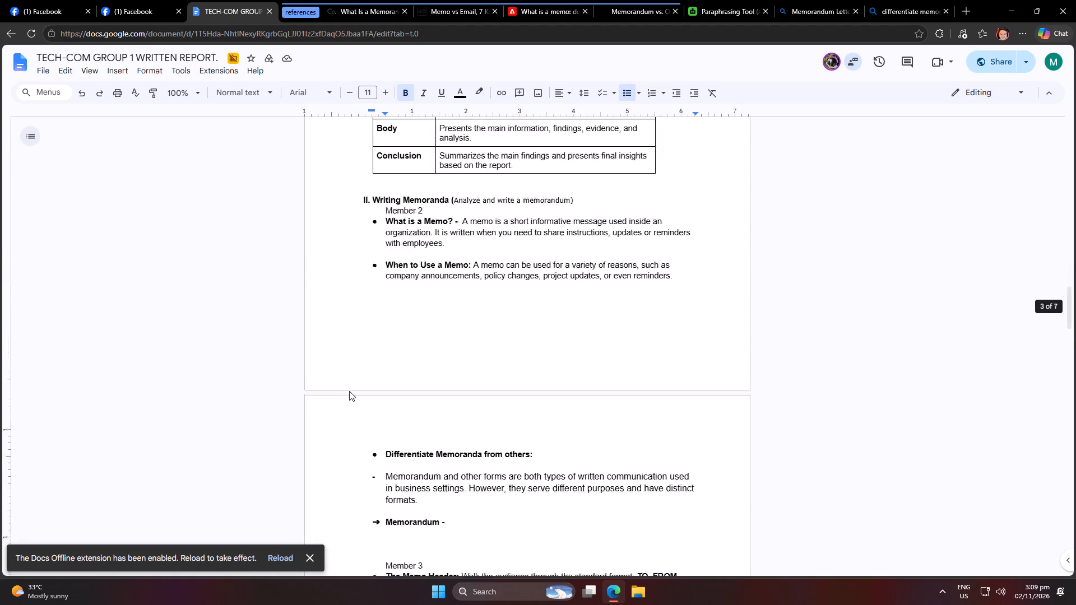
Remove the blank line between the "Differentiate Memoranda from others:" label and its explanation, and give the explanation a dash bullet again.
{"action": "left_click", "coordinate": [379, 341]}
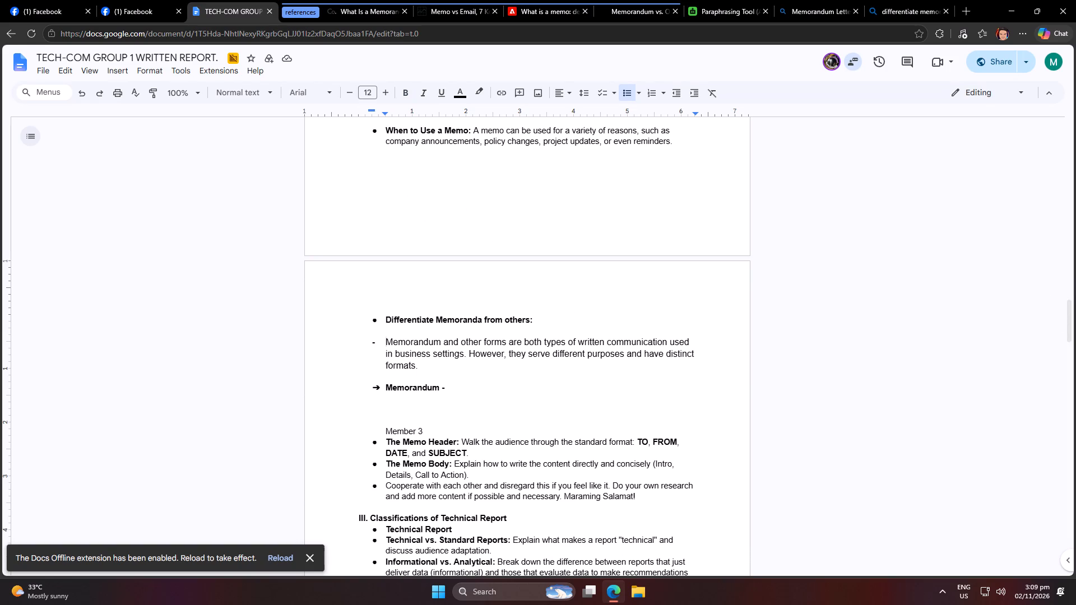
{"action": "left_click", "coordinate": [391, 333]}
{"action": "left_click", "coordinate": [385, 343]}
{"action": "key", "text": "BackSpace"}
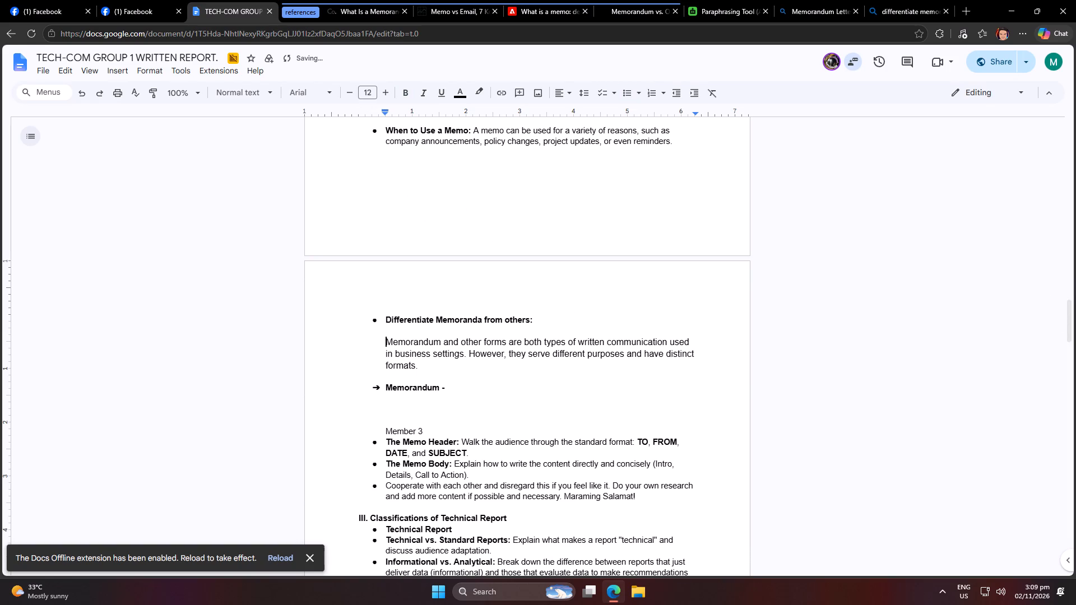
{"action": "key", "text": "BackSpace"}
{"action": "key", "text": "BackSpace"}
{"action": "type", "text": "-"}
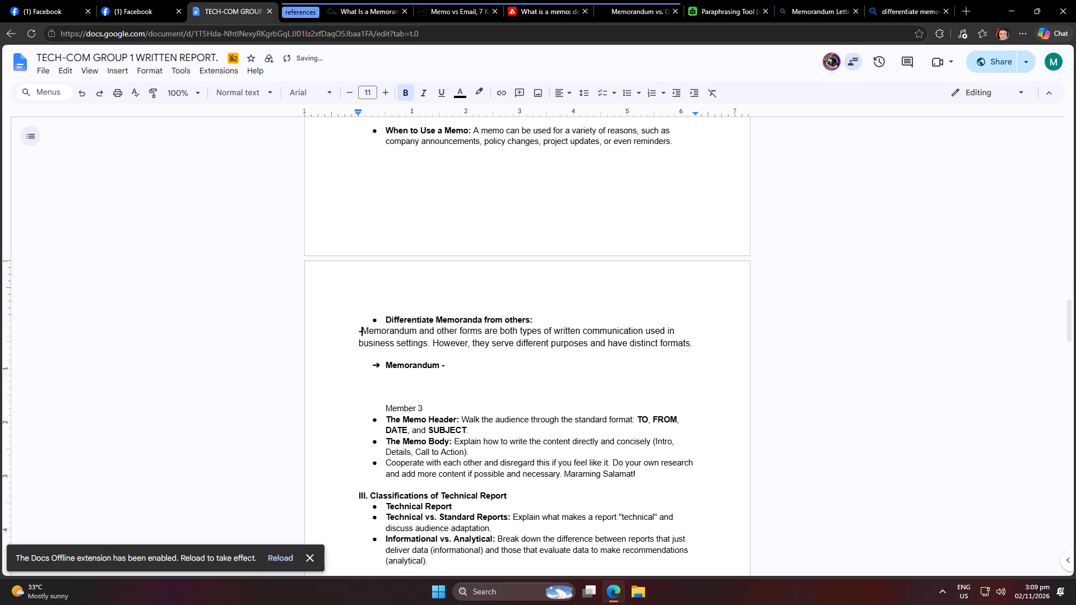
{"action": "key", "text": "space"}
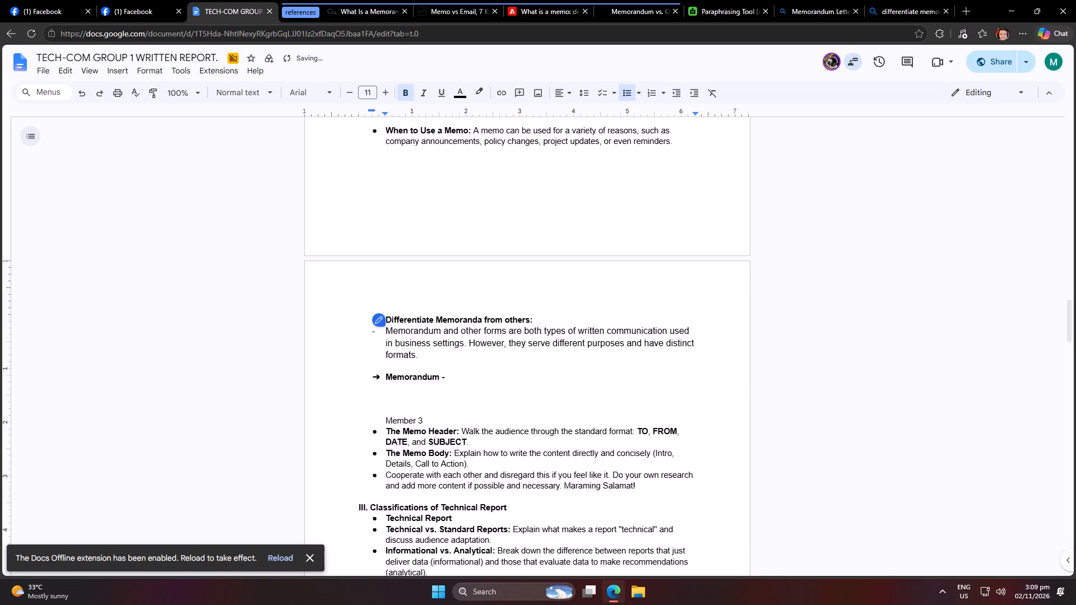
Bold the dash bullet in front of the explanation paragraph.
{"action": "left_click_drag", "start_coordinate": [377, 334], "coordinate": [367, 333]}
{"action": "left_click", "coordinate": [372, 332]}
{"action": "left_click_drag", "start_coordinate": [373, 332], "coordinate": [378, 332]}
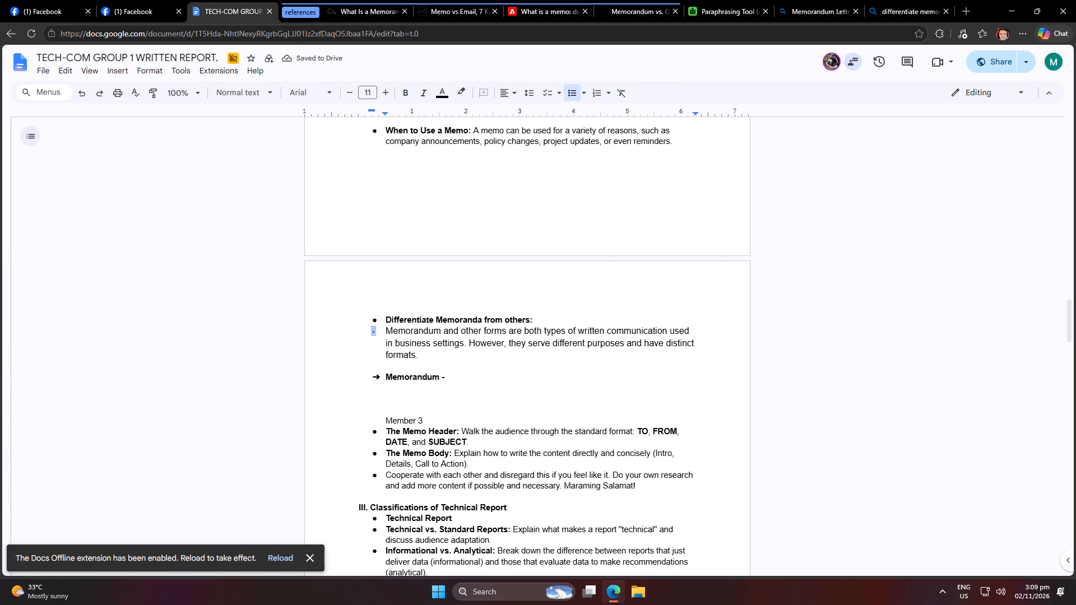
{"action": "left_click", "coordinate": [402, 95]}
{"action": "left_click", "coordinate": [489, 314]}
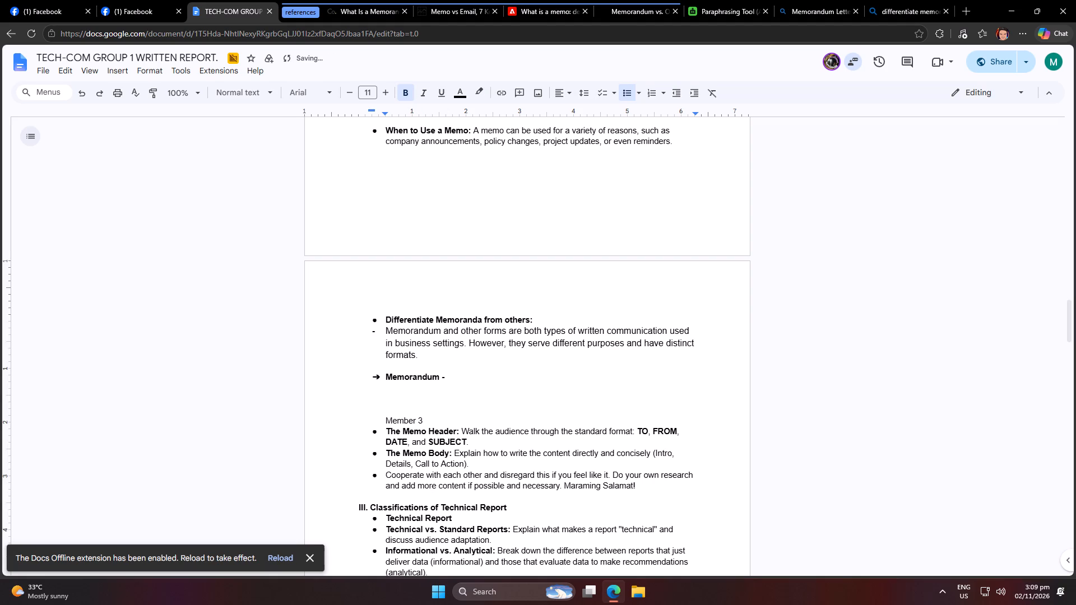
Examine how the Graphic Organizers and Documentation and Citation sections format their labels and definitions.
{"action": "scroll", "coordinate": [506, 368], "scroll_direction": "up", "scroll_amount": 10}
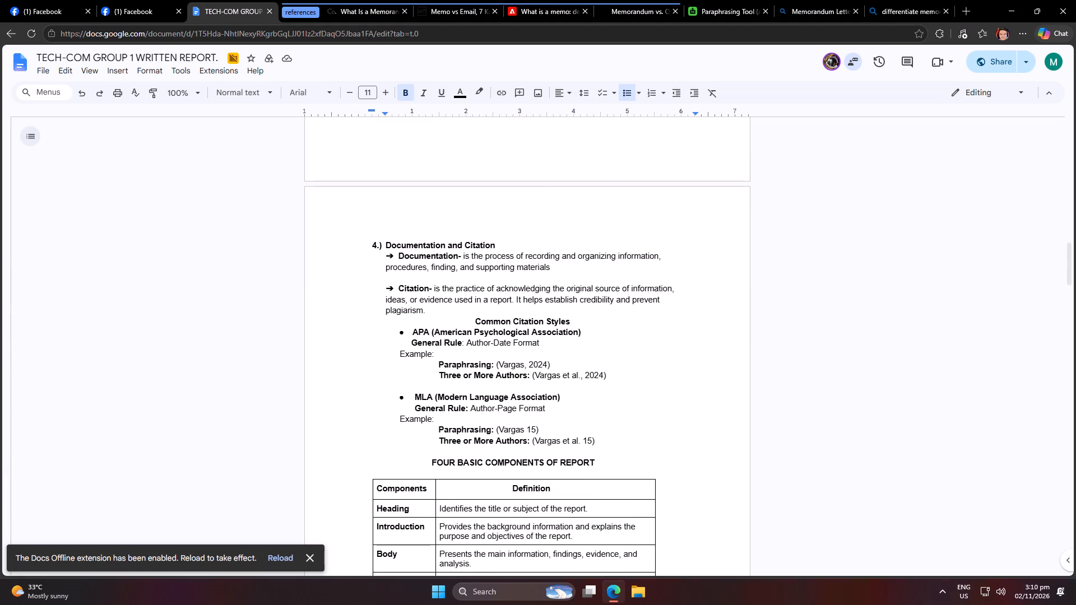
{"action": "scroll", "coordinate": [501, 362], "scroll_direction": "up", "scroll_amount": 3}
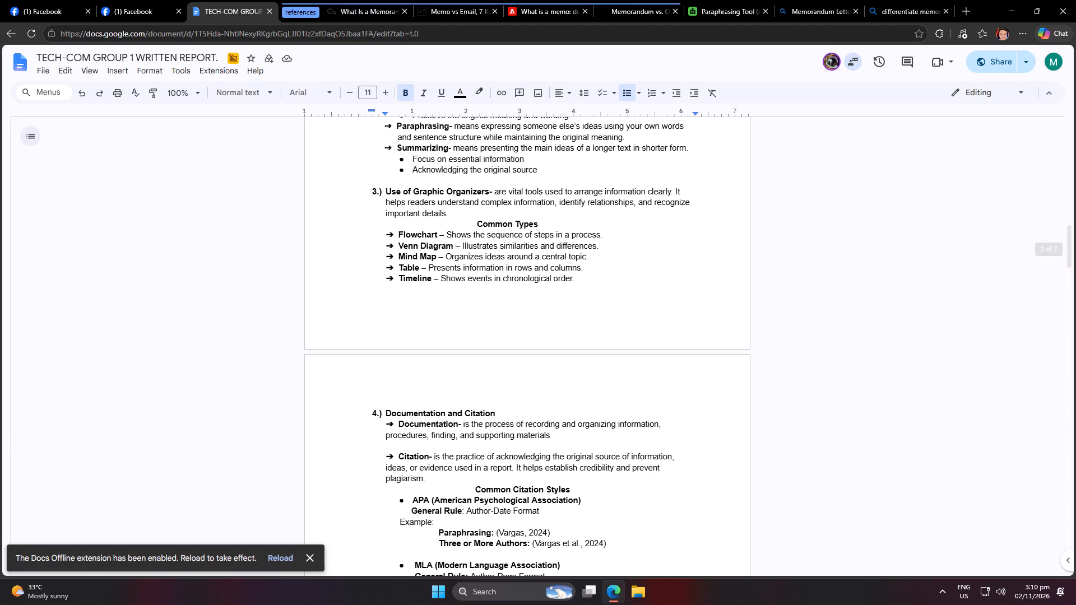
{"action": "scroll", "coordinate": [501, 362], "scroll_direction": "down", "scroll_amount": 3}
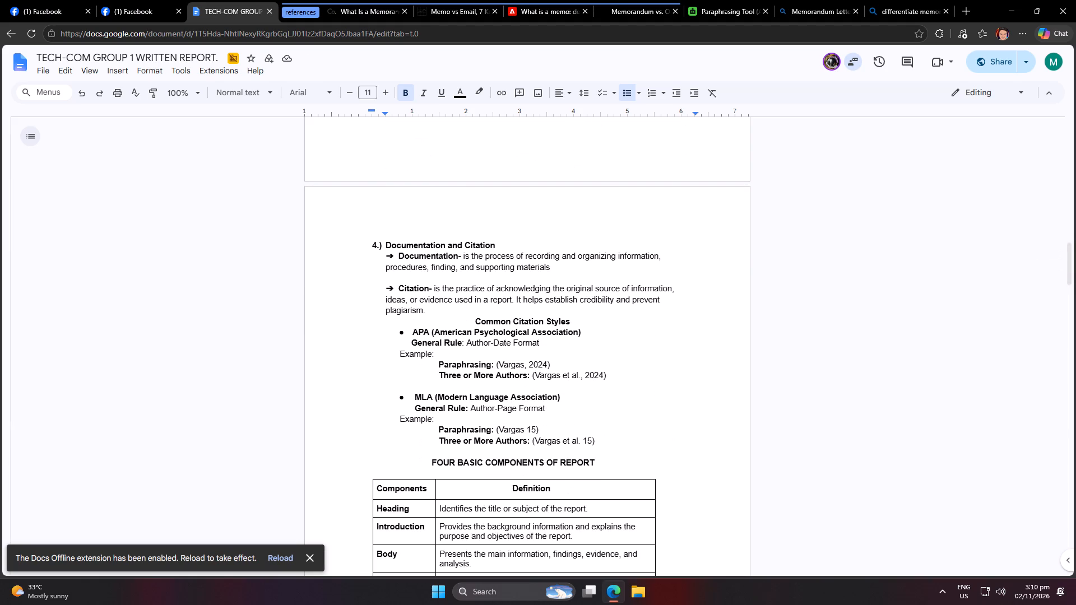
{"action": "scroll", "coordinate": [501, 362], "scroll_direction": "down", "scroll_amount": 1}
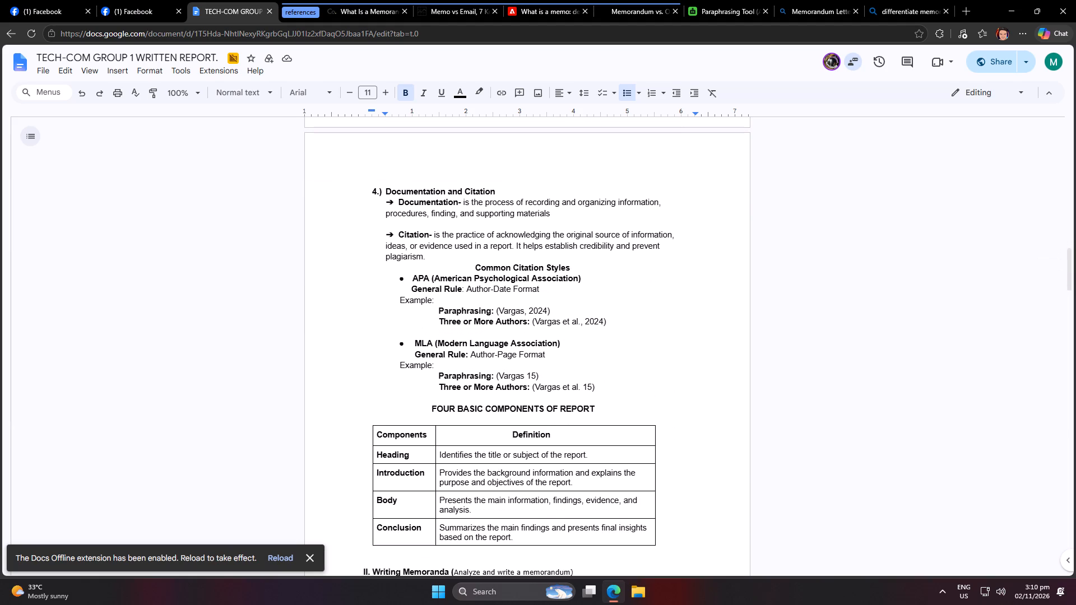
{"action": "scroll", "coordinate": [498, 359], "scroll_direction": "down", "scroll_amount": 9}
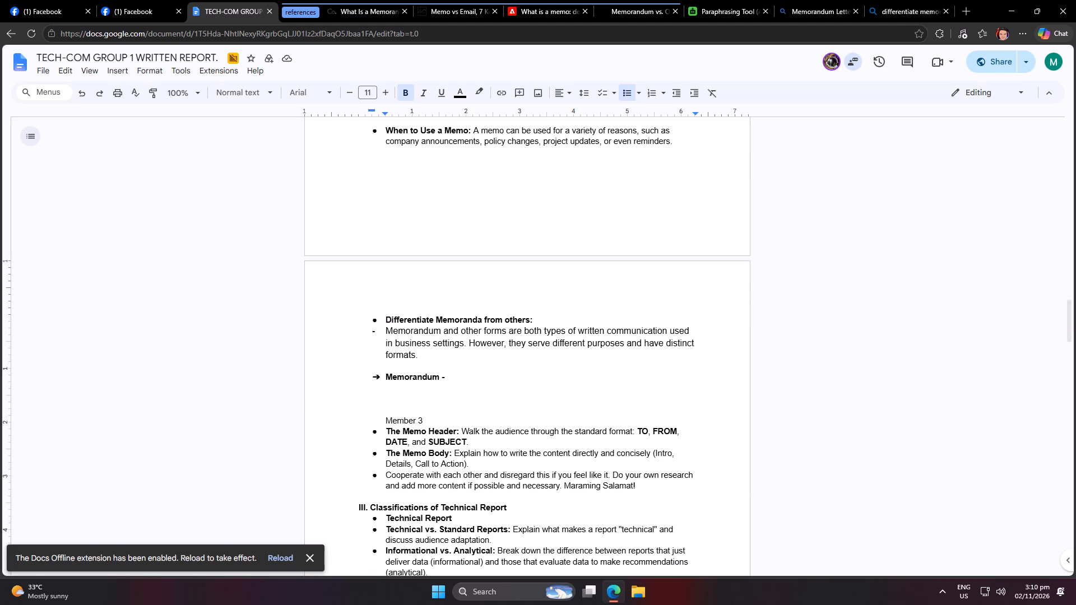
Reword the "Differentiate Memoranda from others:" label to read "Memoranda and other forms:".
{"action": "left_click", "coordinate": [435, 319]}
{"action": "key", "text": "BackSpace"}
{"action": "key", "text": "BackSpace"}
{"action": "key", "text": "BackSpace"}
{"action": "key", "text": "BackSpace"}
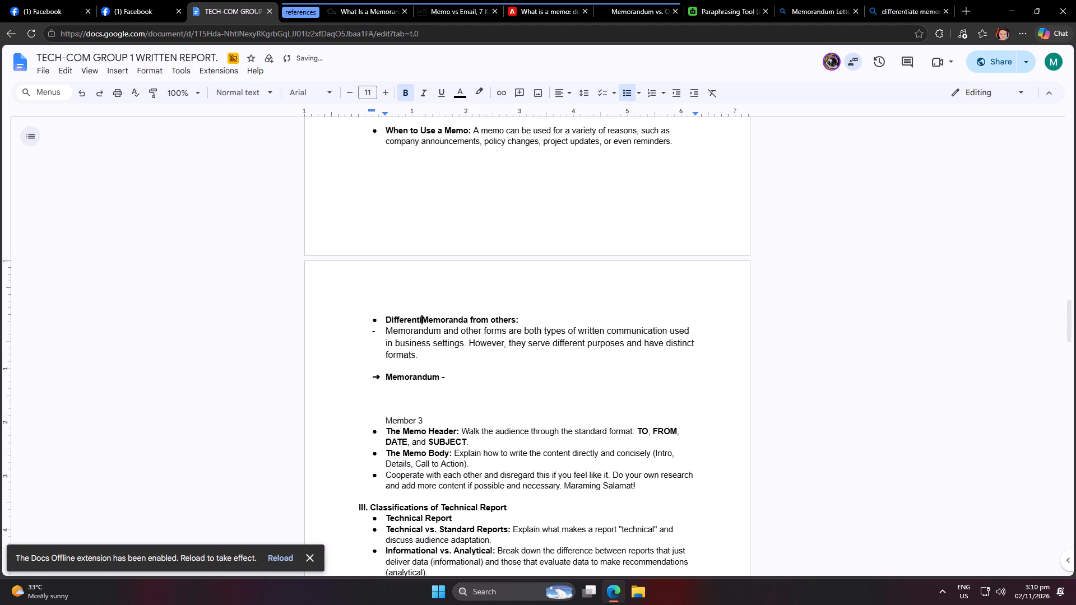
{"action": "key", "text": "BackSpace"}
{"action": "key", "text": "BackSpace"}
{"action": "key", "text": "BackSpace"}
{"action": "key", "text": "BackSpace"}
{"action": "key", "text": "BackSpace"}
{"action": "key", "text": "BackSpace"}
{"action": "key", "text": "BackSpace"}
{"action": "key", "text": "BackSpace"}
{"action": "key", "text": "BackSpace"}
{"action": "key", "text": "BackSpace"}
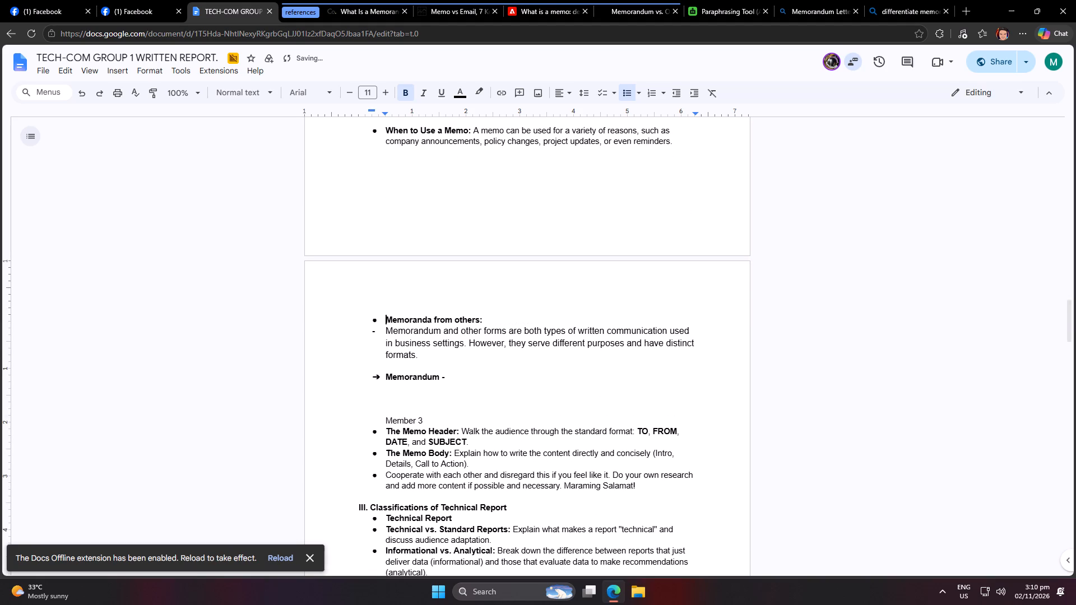
{"action": "left_click", "coordinate": [456, 320]}
{"action": "left_click_drag", "start_coordinate": [479, 321], "coordinate": [435, 319]}
{"action": "type", "text": "and other forms"}
{"action": "left_click", "coordinate": [548, 369]}
Replace the colon after "Memoranda and other forms" with a spaced hyphen and join the explanation onto the same line.
{"action": "scroll", "coordinate": [491, 341], "scroll_direction": "up", "scroll_amount": 2}
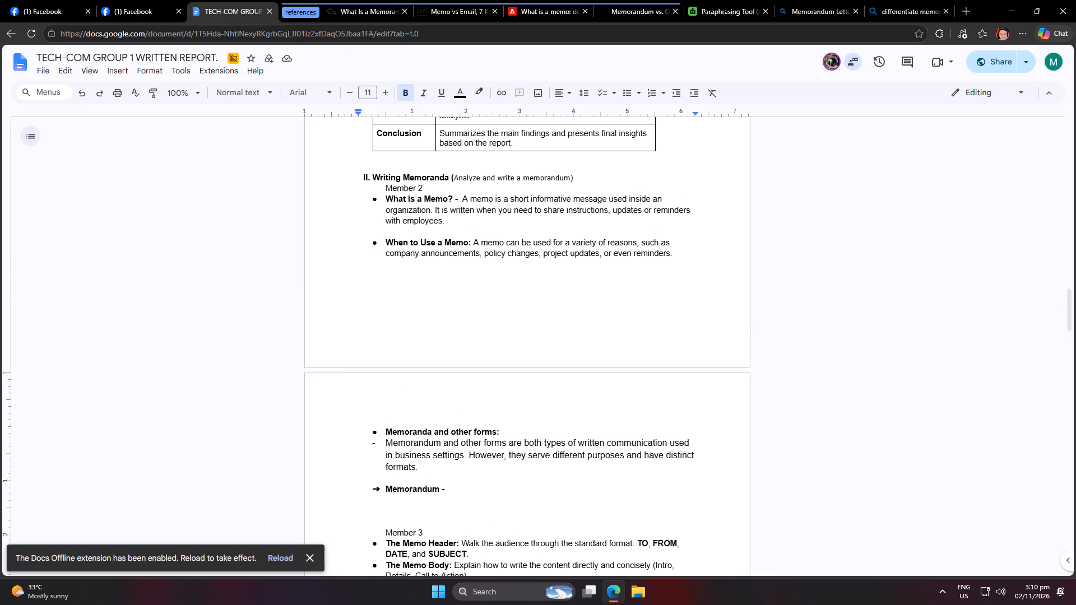
{"action": "left_click", "coordinate": [505, 430]}
{"action": "key", "text": "BackSpace"}
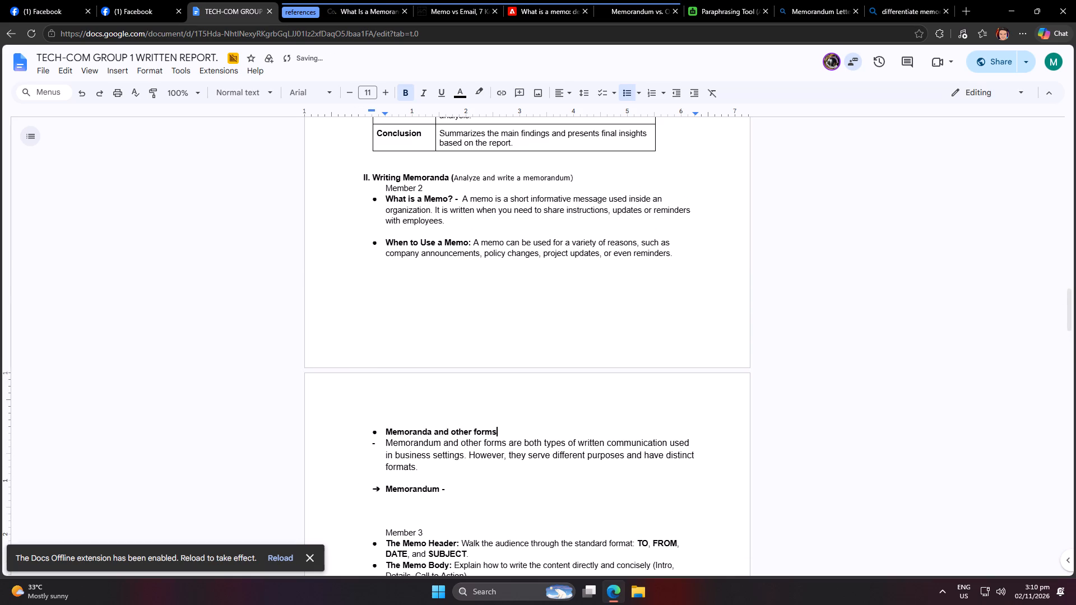
{"action": "key", "text": "space"}
{"action": "type", "text": "-"}
{"action": "key", "text": "space"}
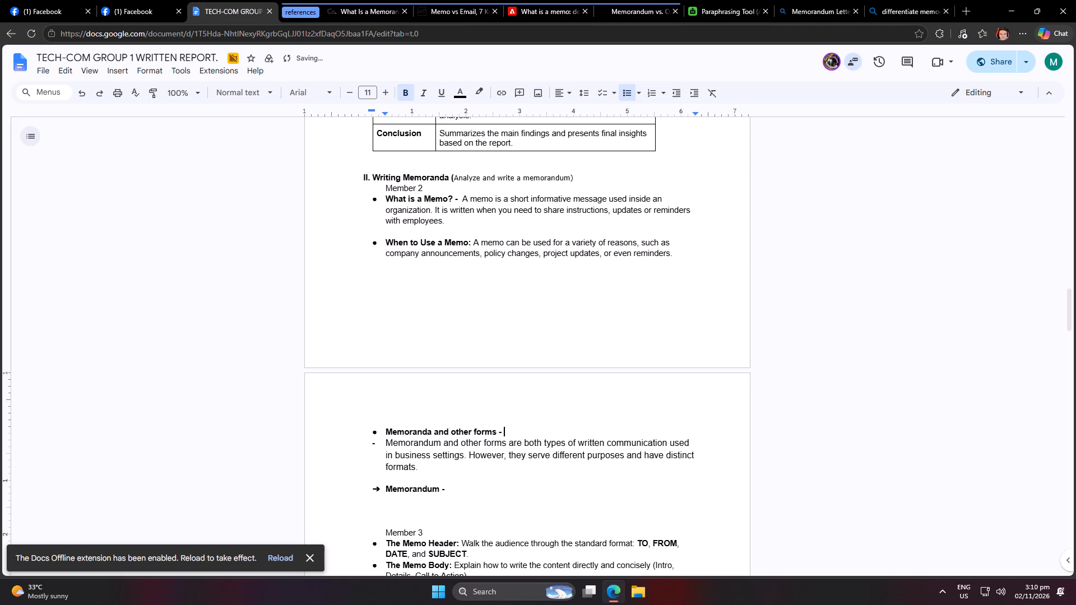
{"action": "left_click", "coordinate": [384, 442]}
{"action": "key", "text": "BackSpace"}
{"action": "key", "text": "BackSpace"}
{"action": "key", "text": "BackSpace"}
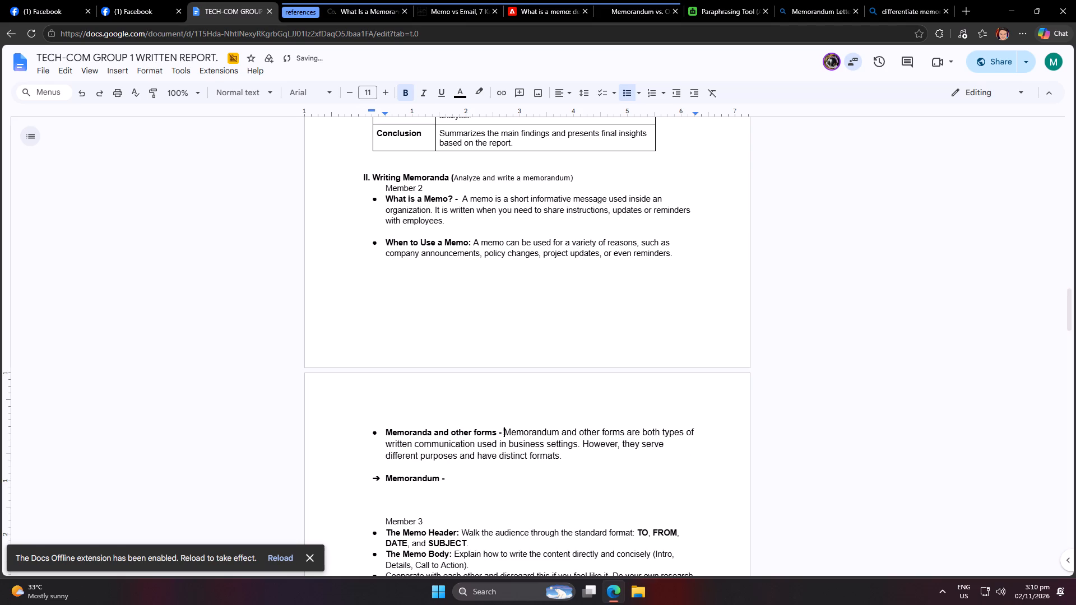
Bring the "Memoranda and other forms" entry up below "When to Use a Memo:" with one blank line between them, as a round-bulleted item.
{"action": "left_click", "coordinate": [361, 425]}
{"action": "key", "text": "BackSpace"}
{"action": "key", "text": "BackSpace"}
{"action": "key", "text": "BackSpace"}
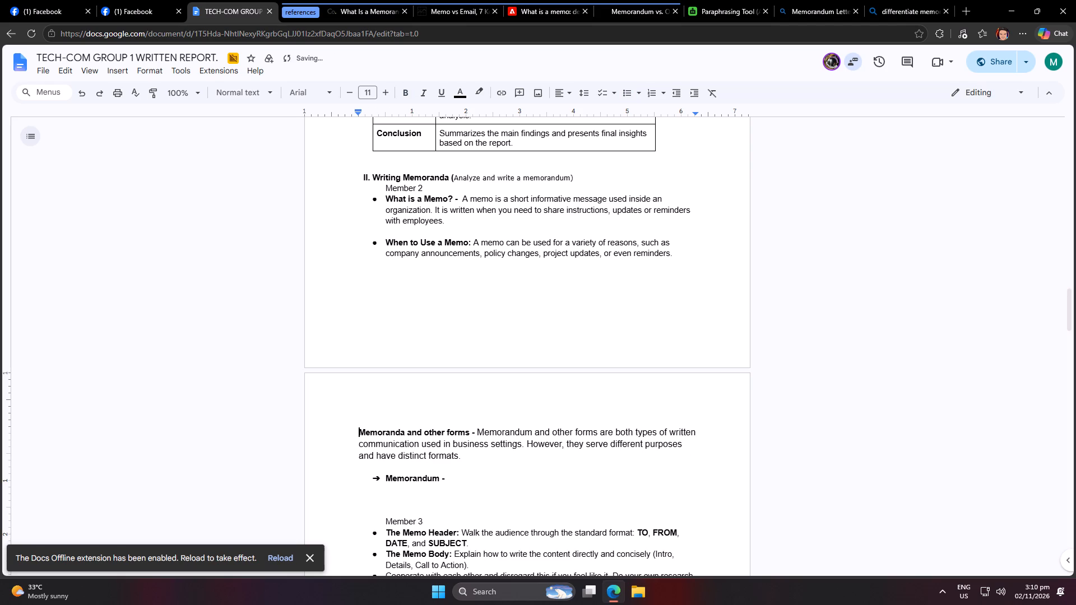
{"action": "key", "text": "BackSpace"}
{"action": "key", "text": "BackSpace"}
{"action": "key", "text": "BackSpace"}
{"action": "key", "text": "BackSpace"}
{"action": "key", "text": "backslash"}
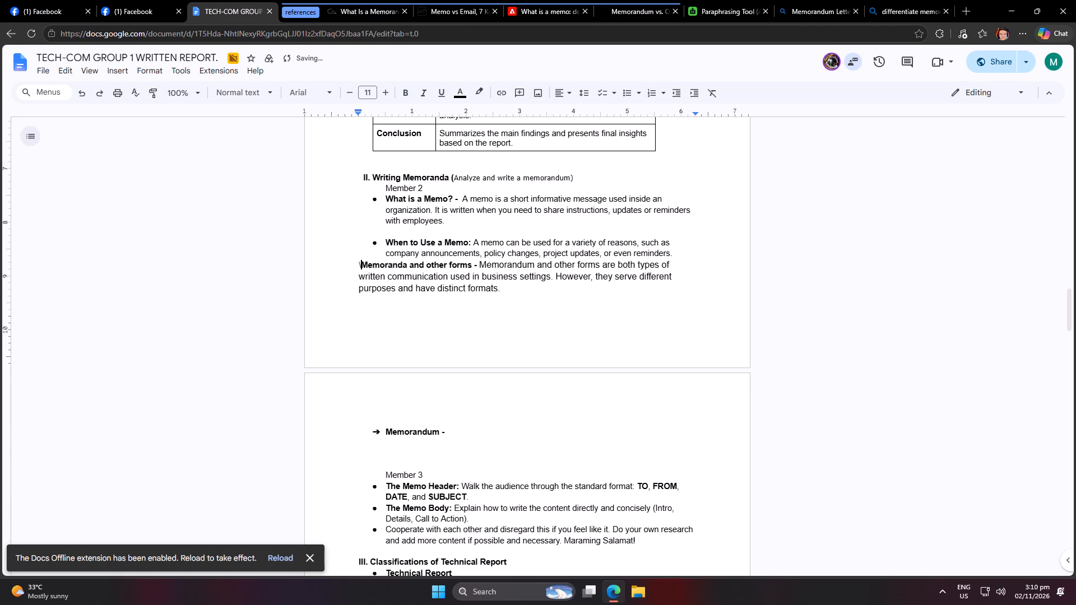
{"action": "key", "text": "BackSpace"}
{"action": "key", "text": "Return"}
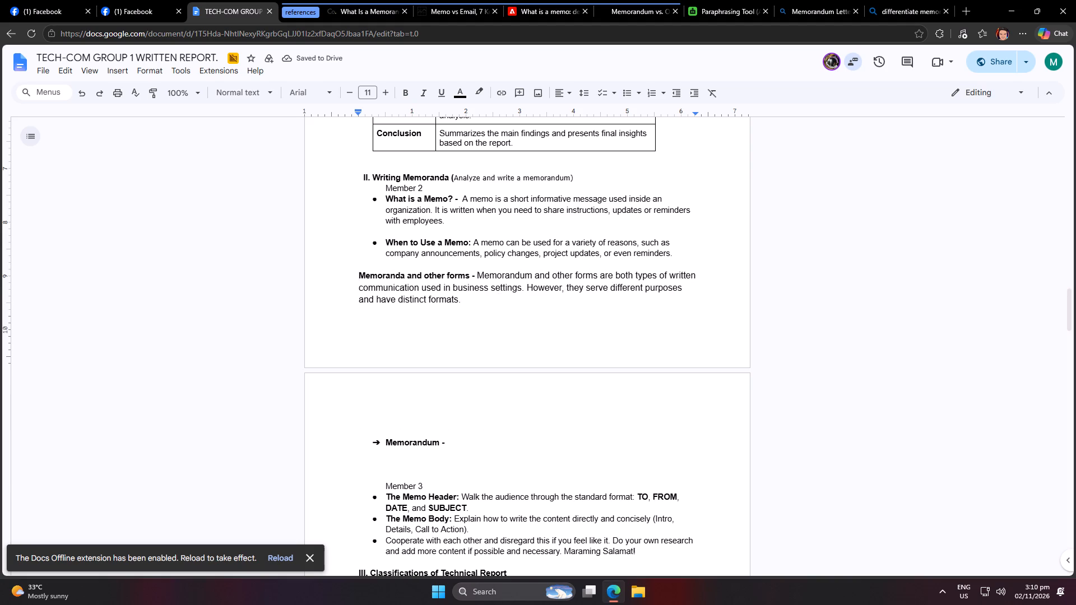
{"action": "left_click", "coordinate": [624, 90]}
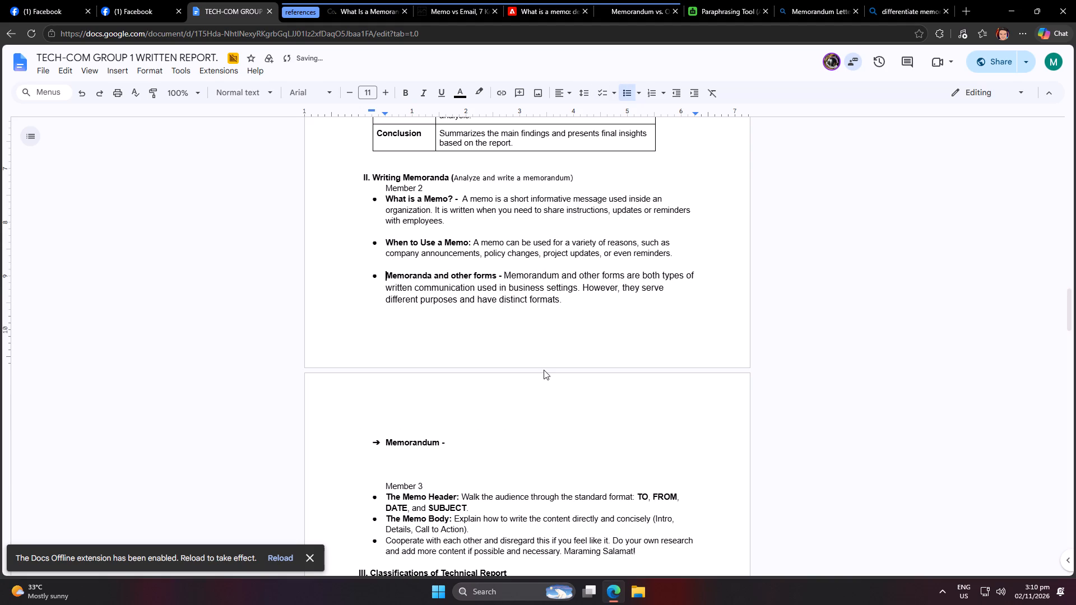
Delete the blank line above the arrow-bulleted "Memorandum -" item and place the cursor at the end of that item.
{"action": "left_click", "coordinate": [369, 430]}
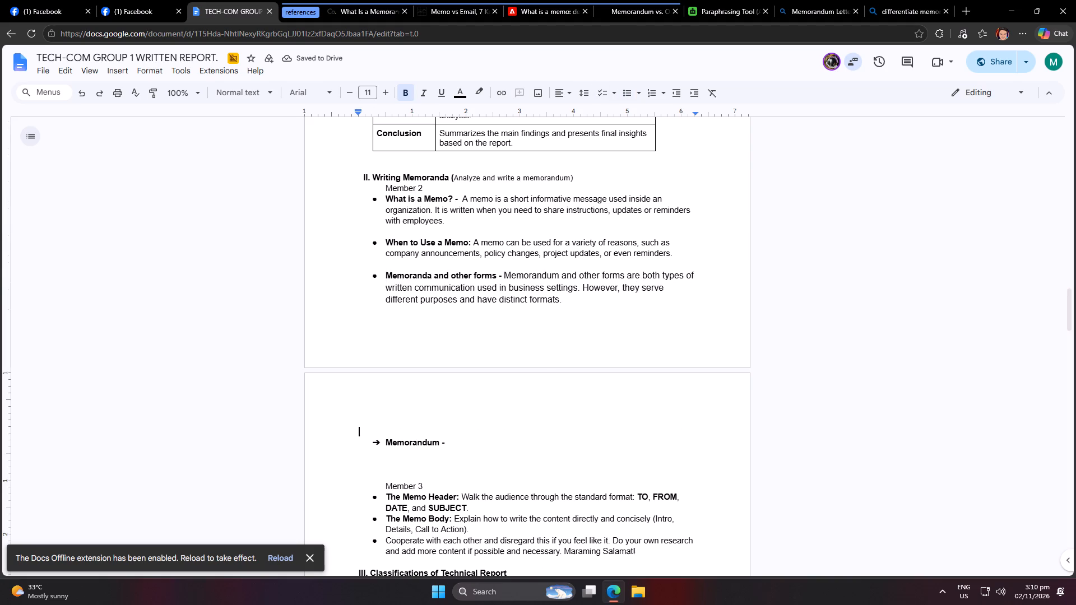
{"action": "key", "text": "BackSpace"}
{"action": "key", "text": "BackSpace"}
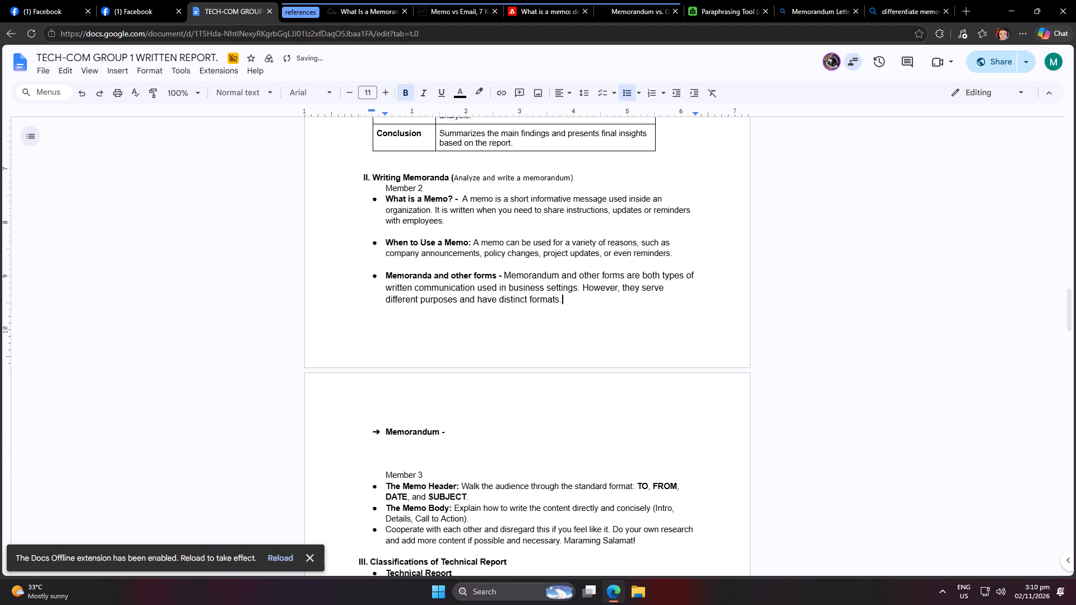
{"action": "key", "text": "Down"}
{"action": "left_click", "coordinate": [398, 417]}
{"action": "left_click", "coordinate": [393, 412]}
{"action": "left_click", "coordinate": [386, 387]}
{"action": "left_click", "coordinate": [470, 433]}
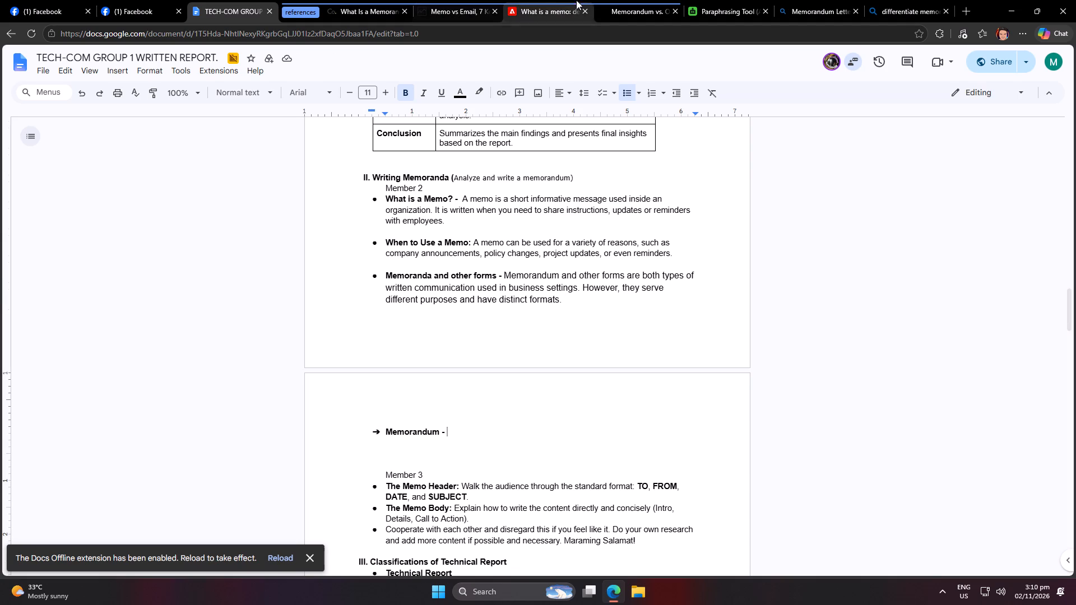
Read the "Memorandum vs. Other Forms" web page's comparison table and its sections on format, tone, length and purpose.
{"action": "left_click", "coordinate": [607, 0]}
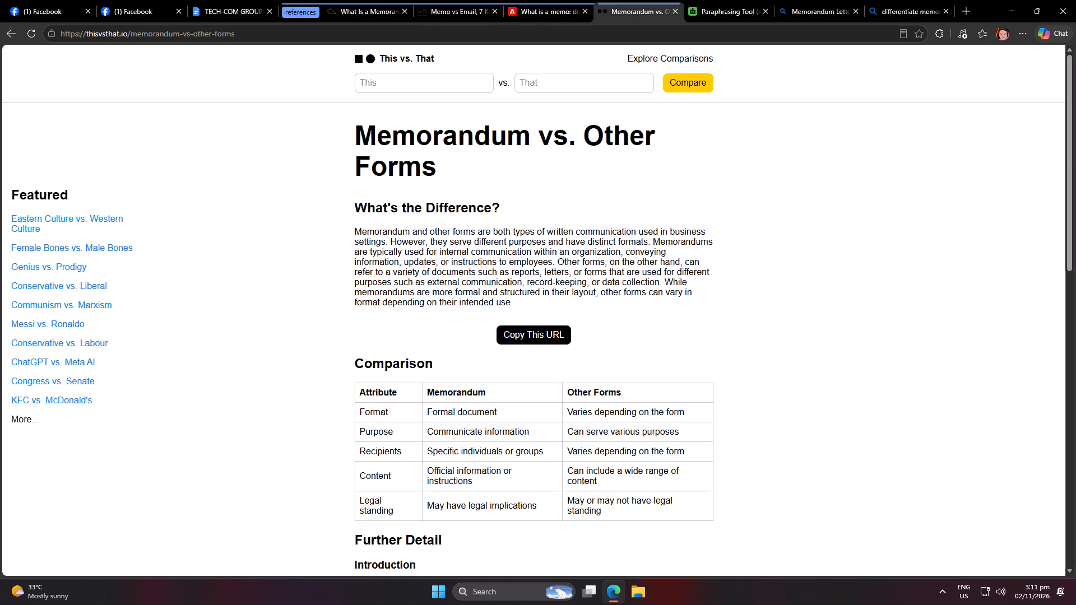
{"action": "scroll", "coordinate": [509, 444], "scroll_direction": "down", "scroll_amount": 2}
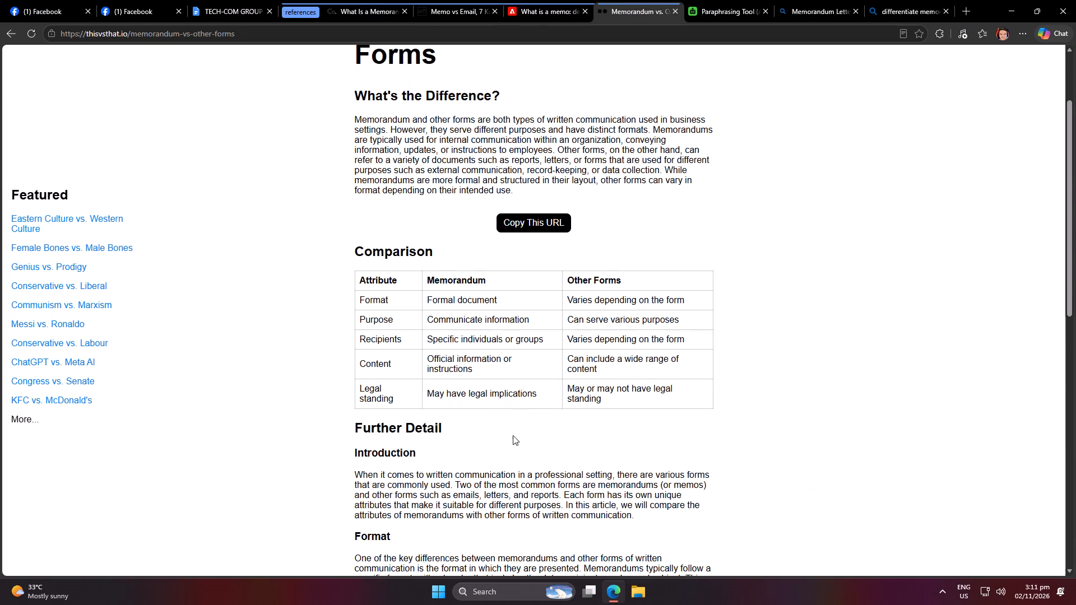
{"action": "scroll", "coordinate": [527, 416], "scroll_direction": "down", "scroll_amount": 2}
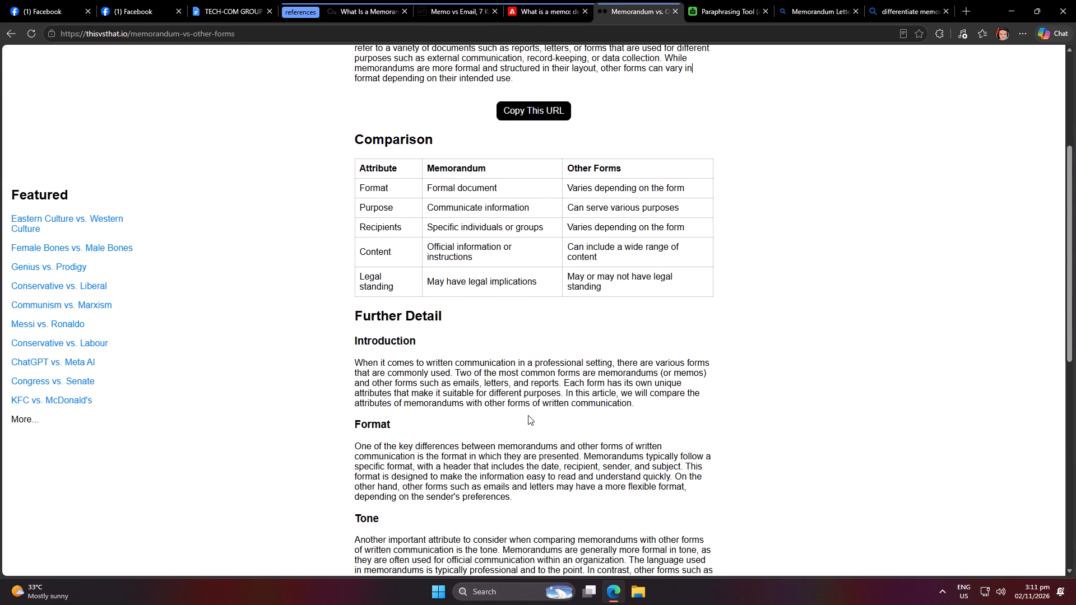
{"action": "scroll", "coordinate": [528, 415], "scroll_direction": "down", "scroll_amount": 5}
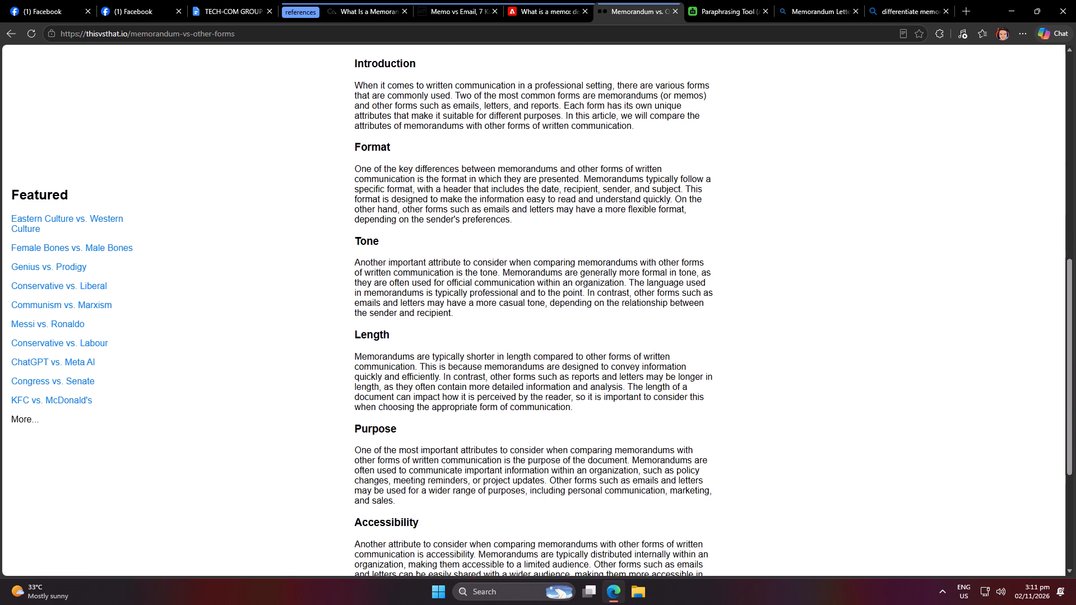
Review the "Memorandum vs. Other Forms" page back to its introduction and comparison table, and copy the page's web address.
{"action": "scroll", "coordinate": [525, 419], "scroll_direction": "down", "scroll_amount": 5}
{"action": "scroll", "coordinate": [525, 419], "scroll_direction": "up", "scroll_amount": 10}
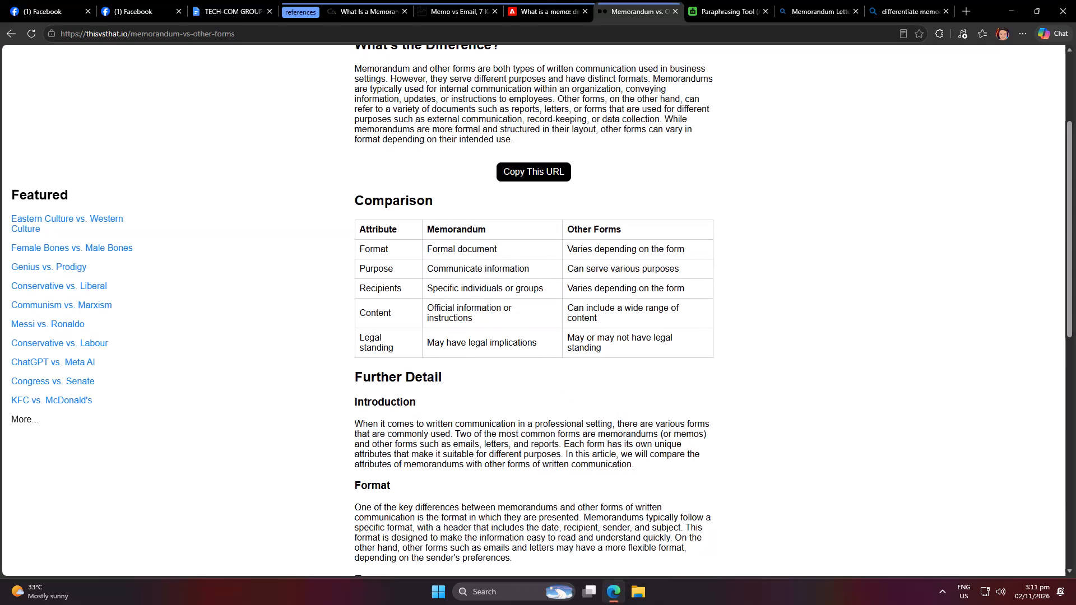
{"action": "scroll", "coordinate": [525, 419], "scroll_direction": "up", "scroll_amount": 2}
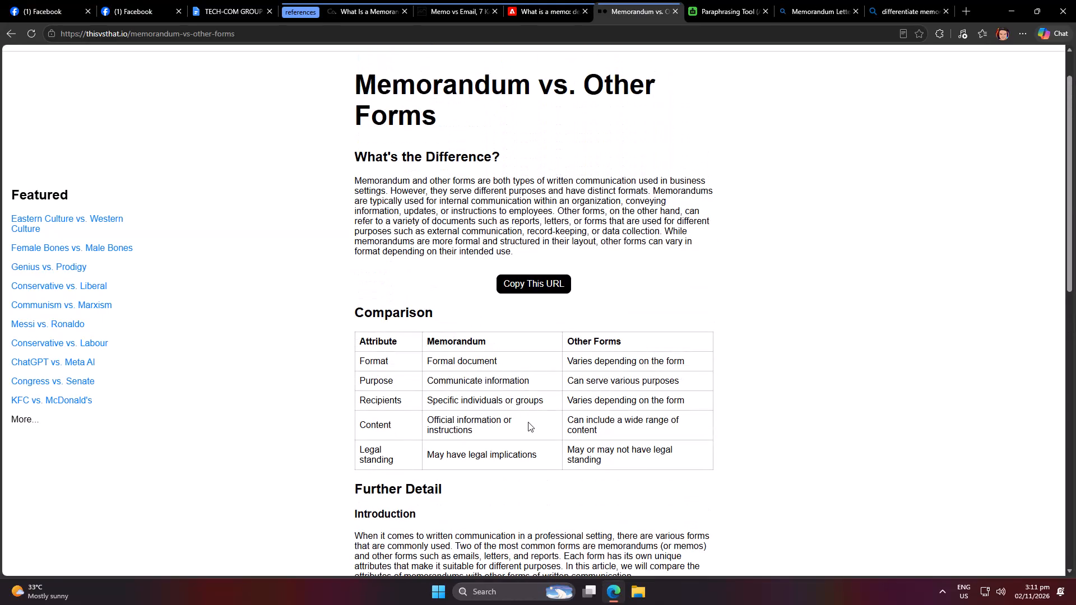
{"action": "scroll", "coordinate": [652, 297], "scroll_direction": "down", "scroll_amount": 5}
{"action": "scroll", "coordinate": [652, 297], "scroll_direction": "up", "scroll_amount": 6}
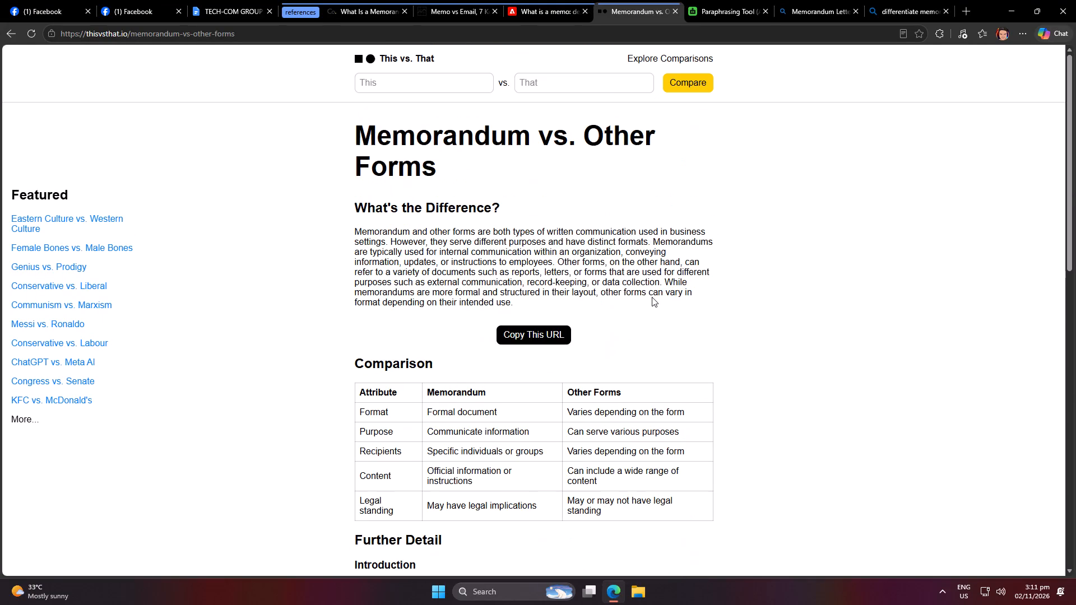
{"action": "left_click", "coordinate": [239, 36]}
{"action": "key", "text": "ctrl+c"}
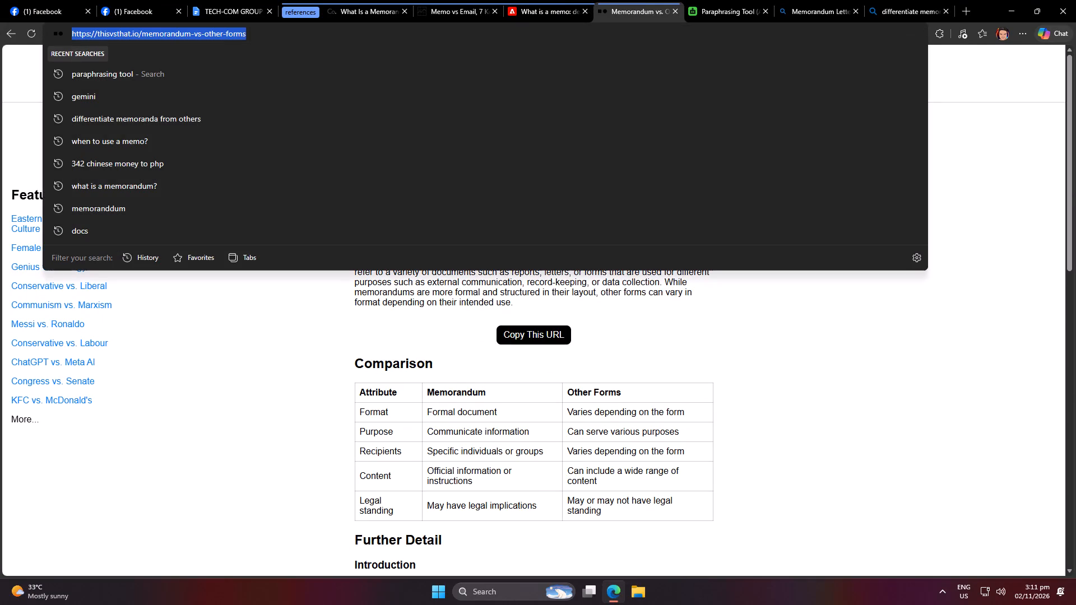
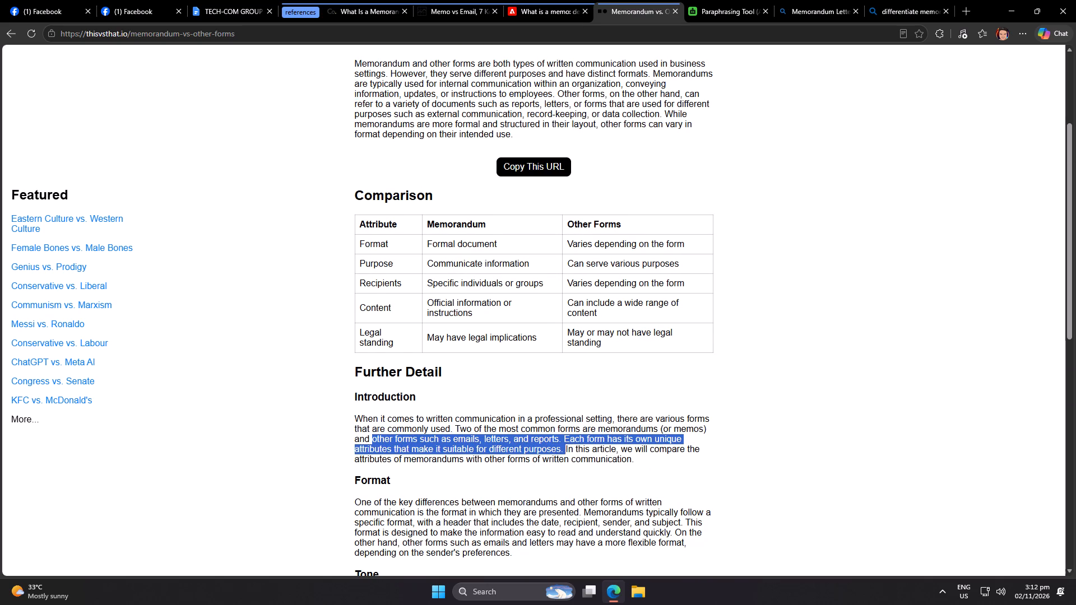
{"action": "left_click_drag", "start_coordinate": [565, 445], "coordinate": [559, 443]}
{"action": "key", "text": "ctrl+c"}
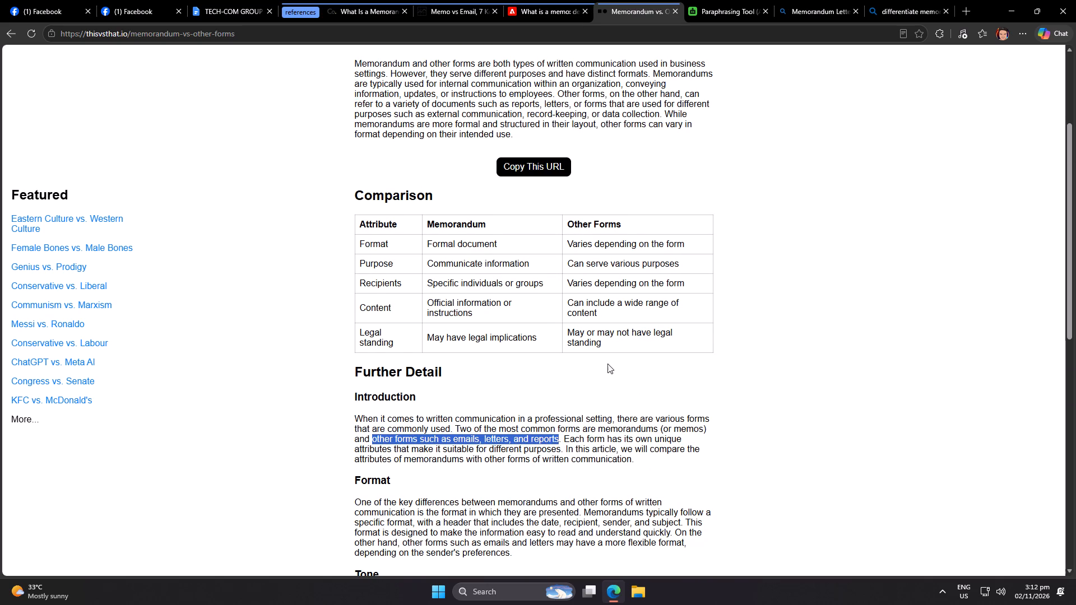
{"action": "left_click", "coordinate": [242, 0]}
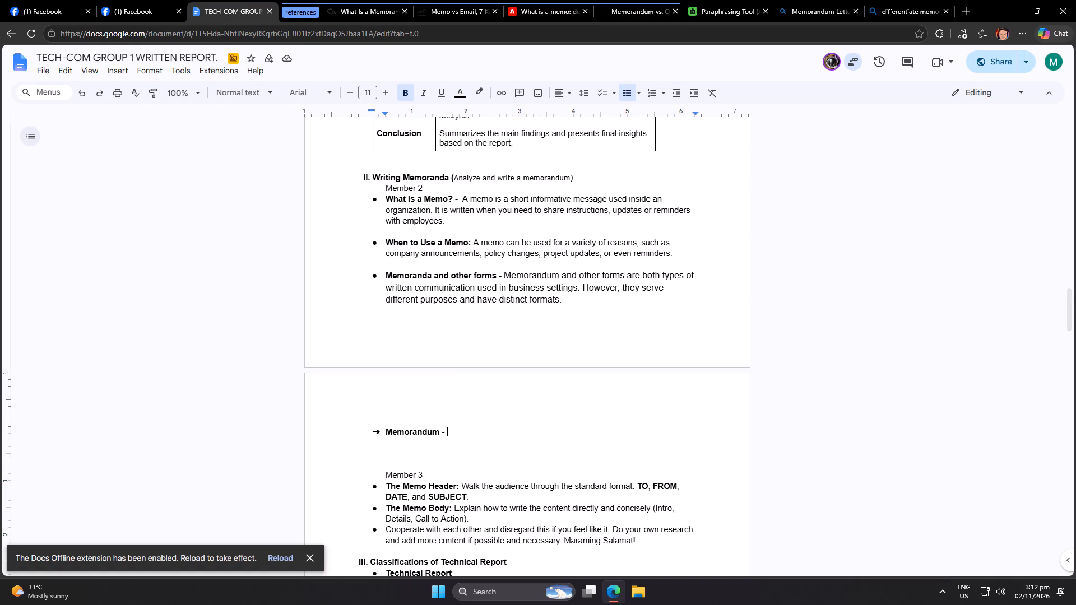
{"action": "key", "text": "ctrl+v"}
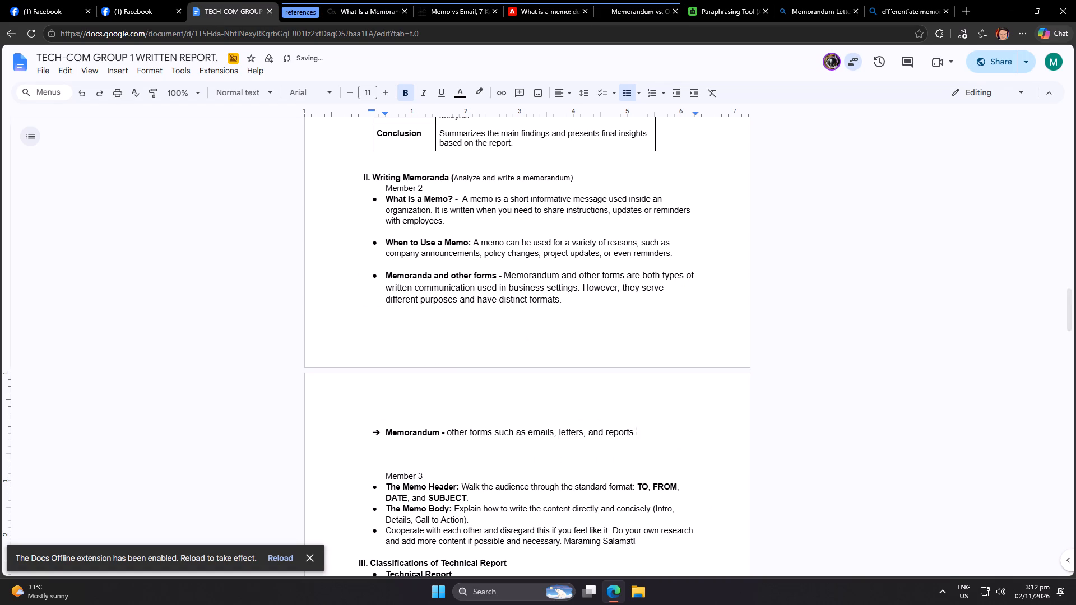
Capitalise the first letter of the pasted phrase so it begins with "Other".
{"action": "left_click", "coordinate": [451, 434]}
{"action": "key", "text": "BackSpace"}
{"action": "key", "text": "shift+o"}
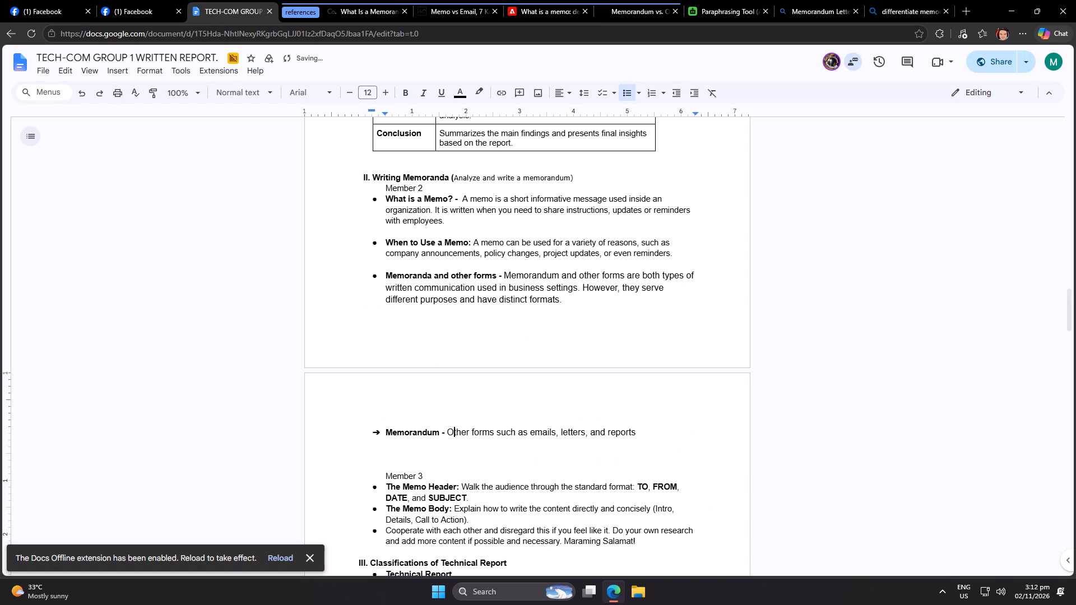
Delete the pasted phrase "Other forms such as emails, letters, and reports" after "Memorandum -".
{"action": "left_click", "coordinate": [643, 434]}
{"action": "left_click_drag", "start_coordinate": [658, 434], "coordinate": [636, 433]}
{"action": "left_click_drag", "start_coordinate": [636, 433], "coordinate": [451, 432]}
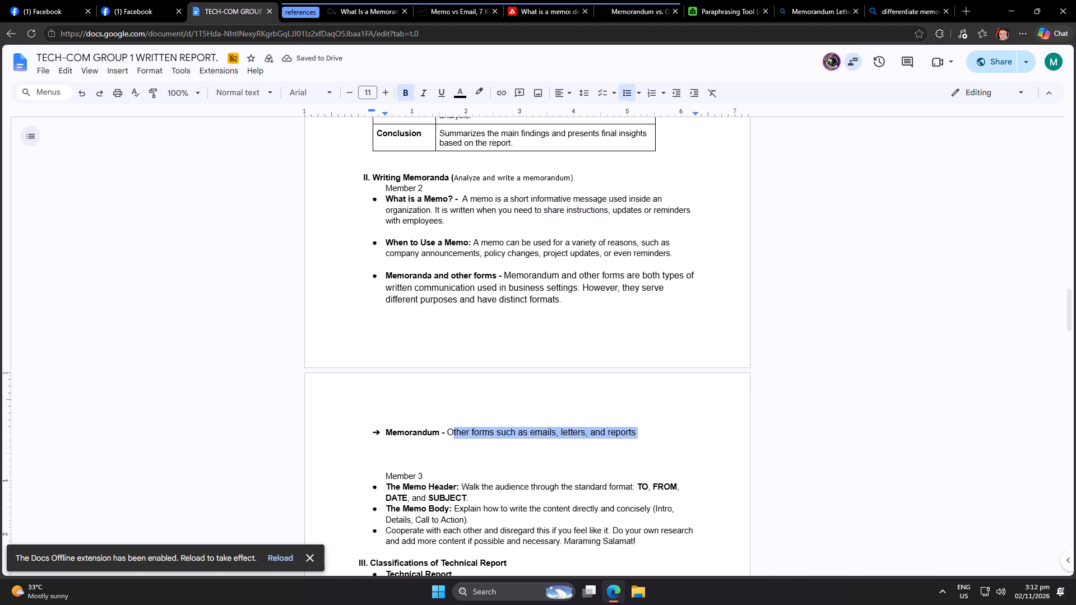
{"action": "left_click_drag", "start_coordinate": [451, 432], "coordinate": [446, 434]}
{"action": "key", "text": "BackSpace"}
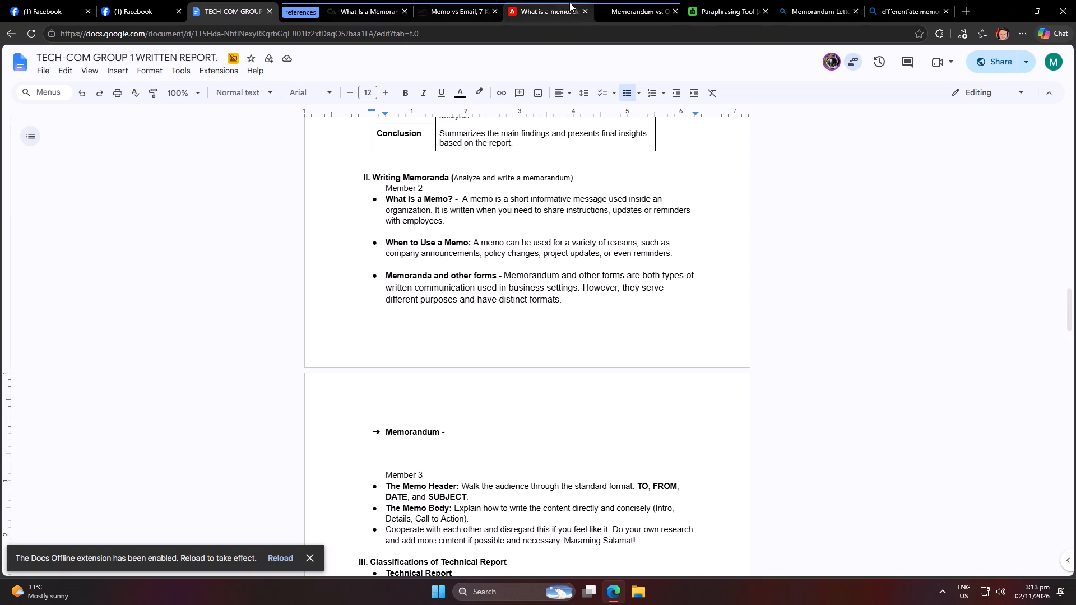
Copy the whole paragraph under "What's the Difference?" on the "Memorandum vs. Other Forms" web page.
{"action": "left_click", "coordinate": [648, 0]}
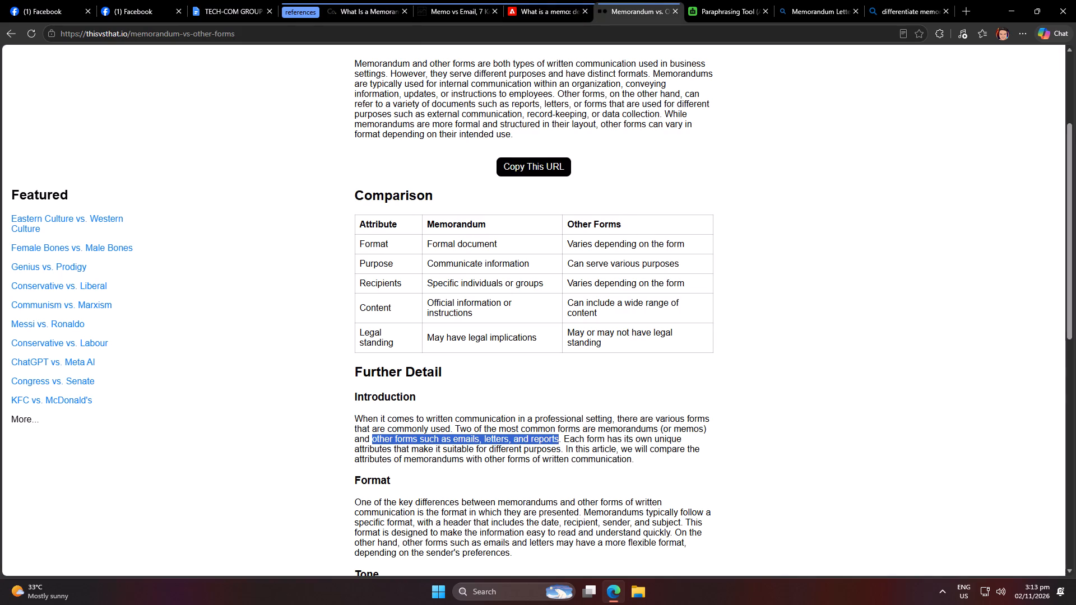
{"action": "scroll", "coordinate": [571, 271], "scroll_direction": "up", "scroll_amount": 1}
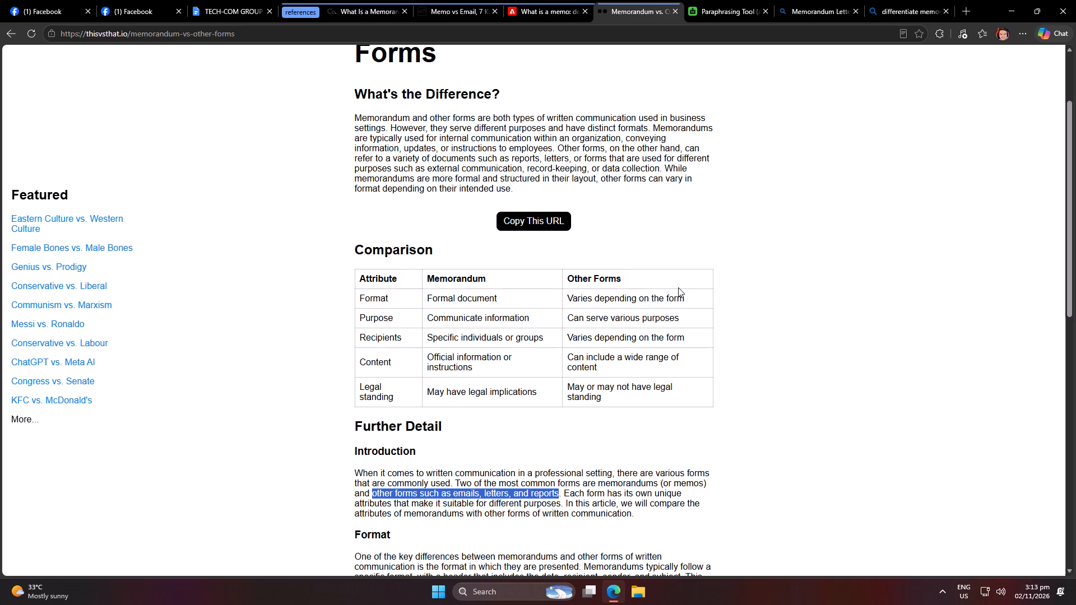
{"action": "left_click_drag", "start_coordinate": [541, 188], "coordinate": [513, 185]}
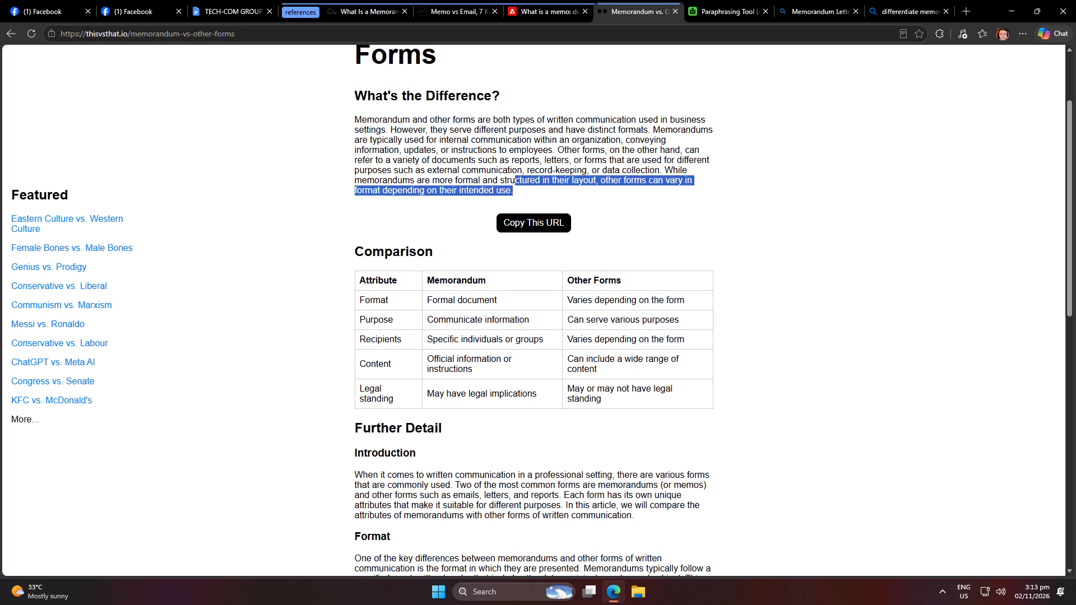
{"action": "left_click_drag", "start_coordinate": [513, 185], "coordinate": [349, 122]}
{"action": "key", "text": "ctrl+c"}
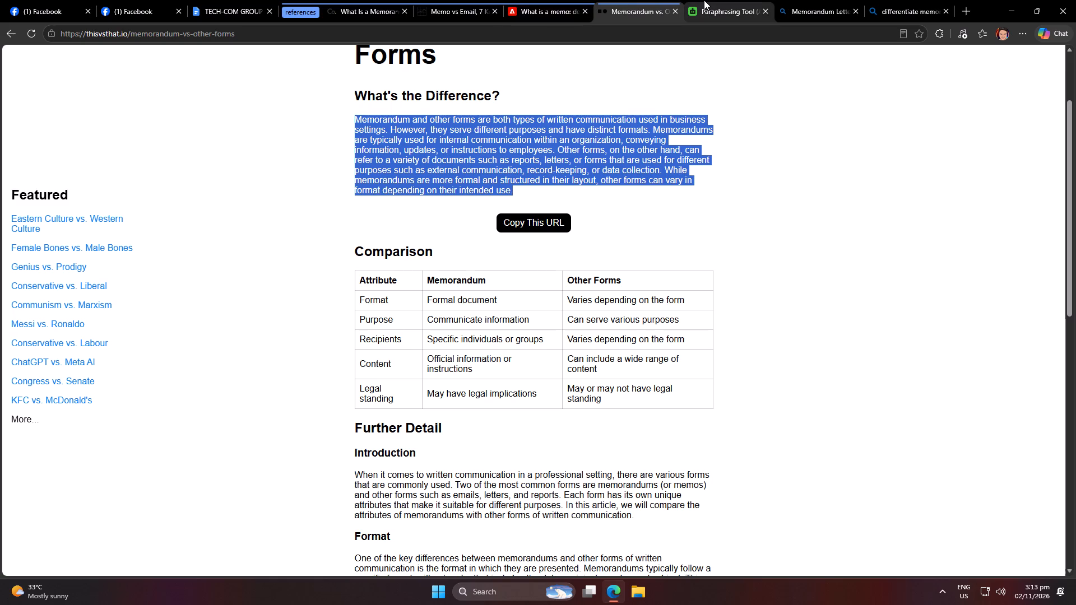
{"action": "left_click", "coordinate": [797, 1]}
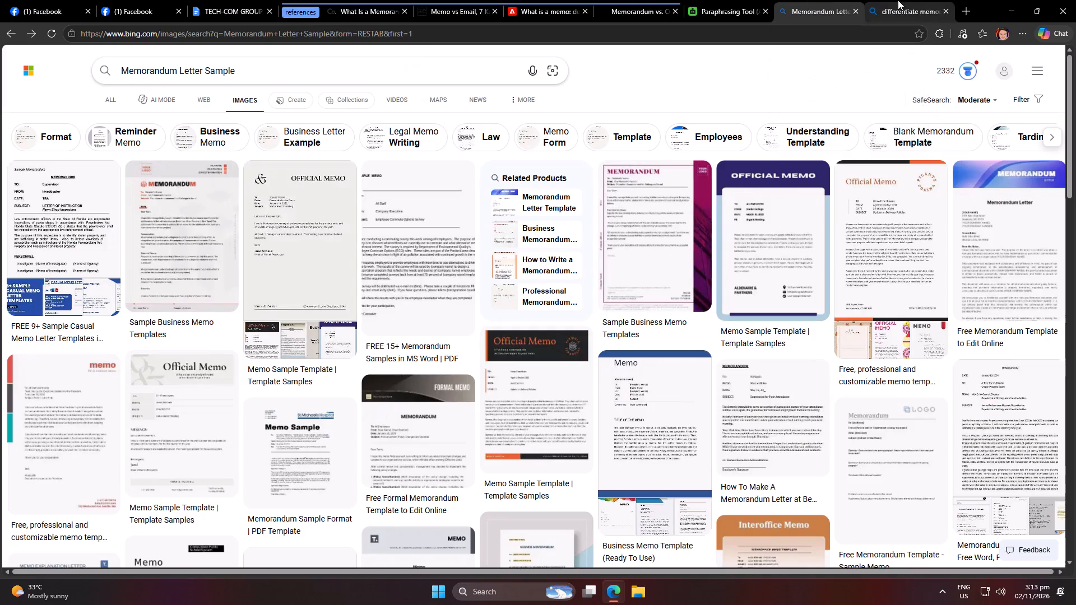
{"action": "left_click", "coordinate": [800, 31]}
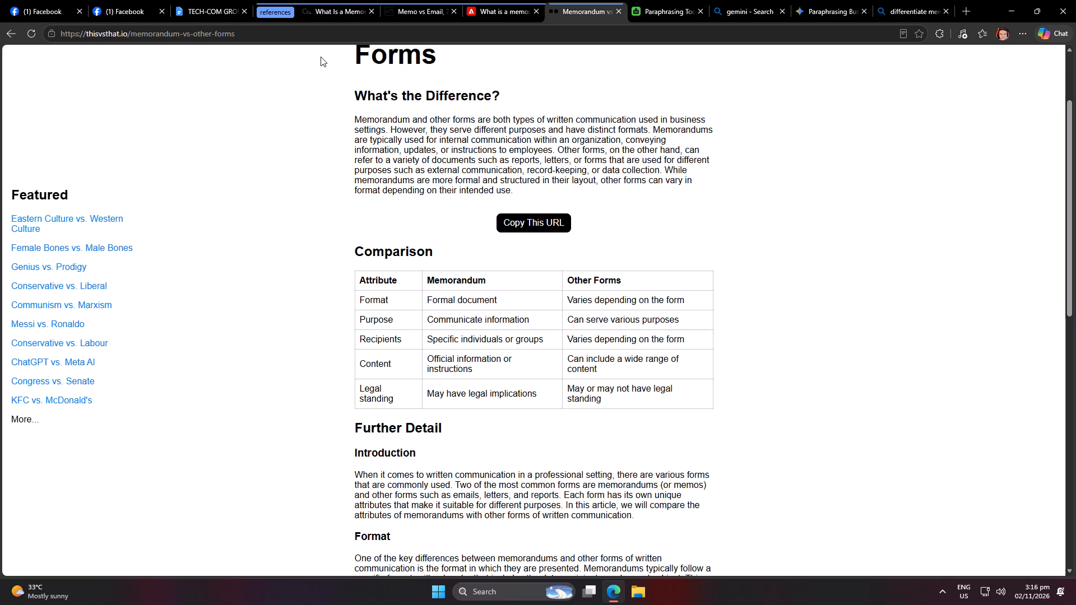
{"action": "left_click", "coordinate": [190, 12]}
{"action": "left_click", "coordinate": [206, 4]}
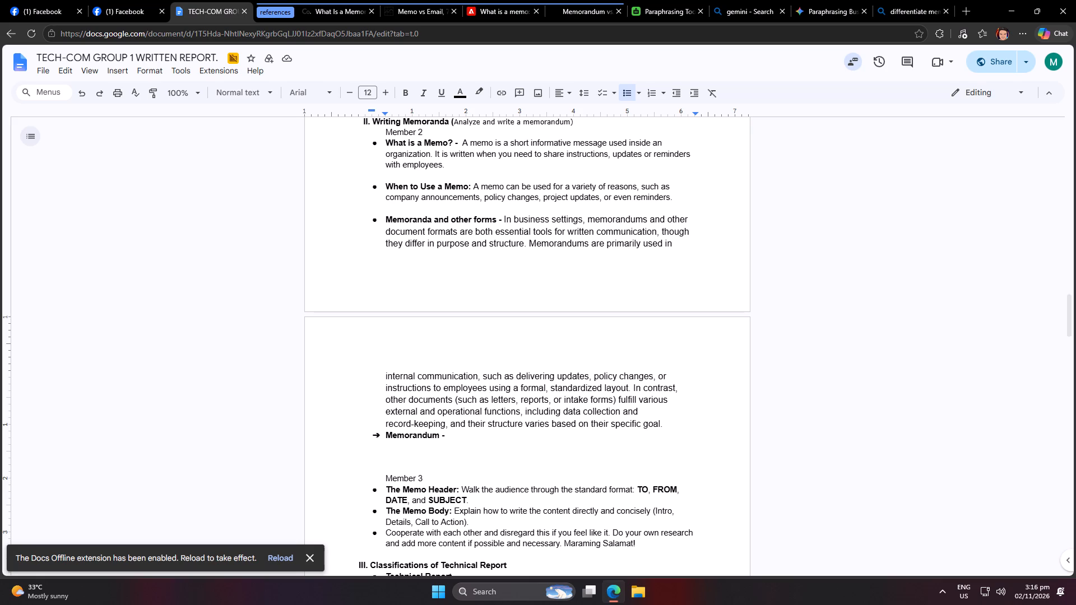
Replace "In contrast," with "On the other hand," in the memoranda and other forms paragraph.
{"action": "left_click_drag", "start_coordinate": [676, 387], "coordinate": [633, 388]}
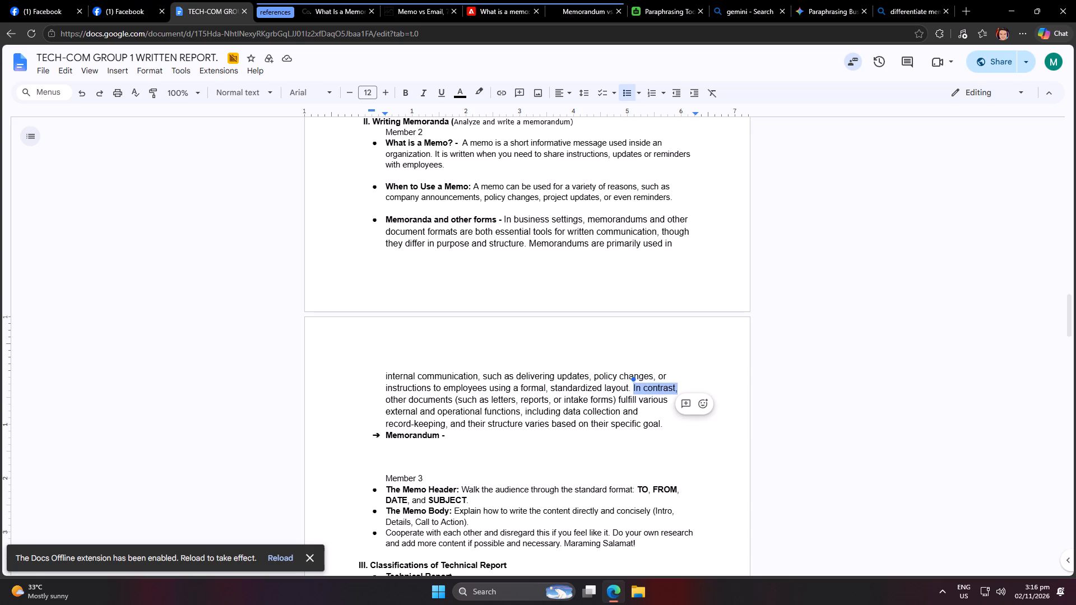
{"action": "type", "text": "On the orh"}
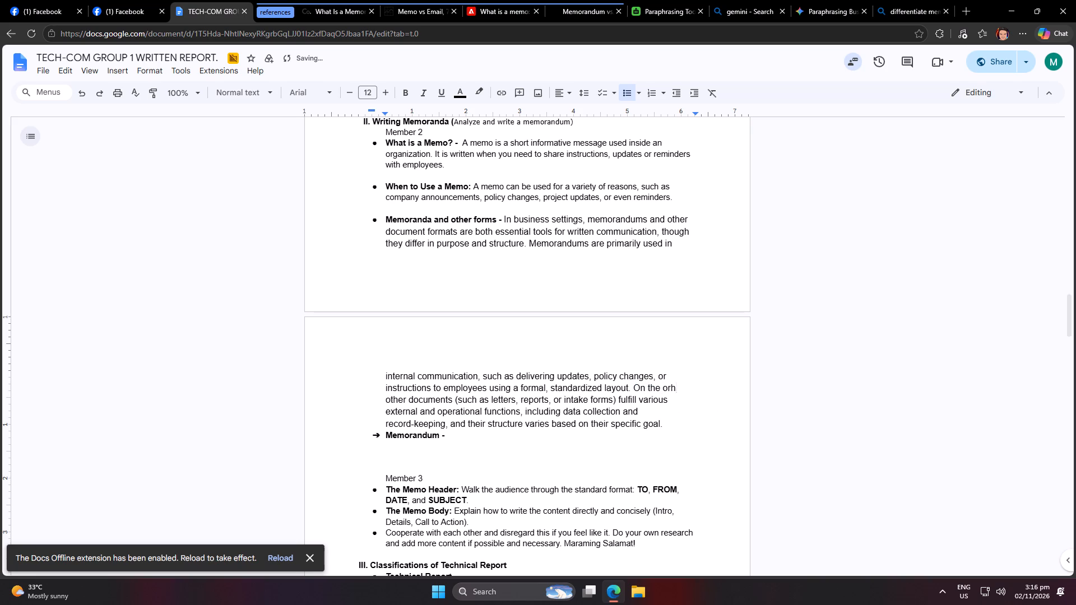
{"action": "key", "text": "BackSpace"}
{"action": "key", "text": "BackSpace"}
{"action": "type", "text": "the rhand"}
{"action": "key", "text": "comma"}
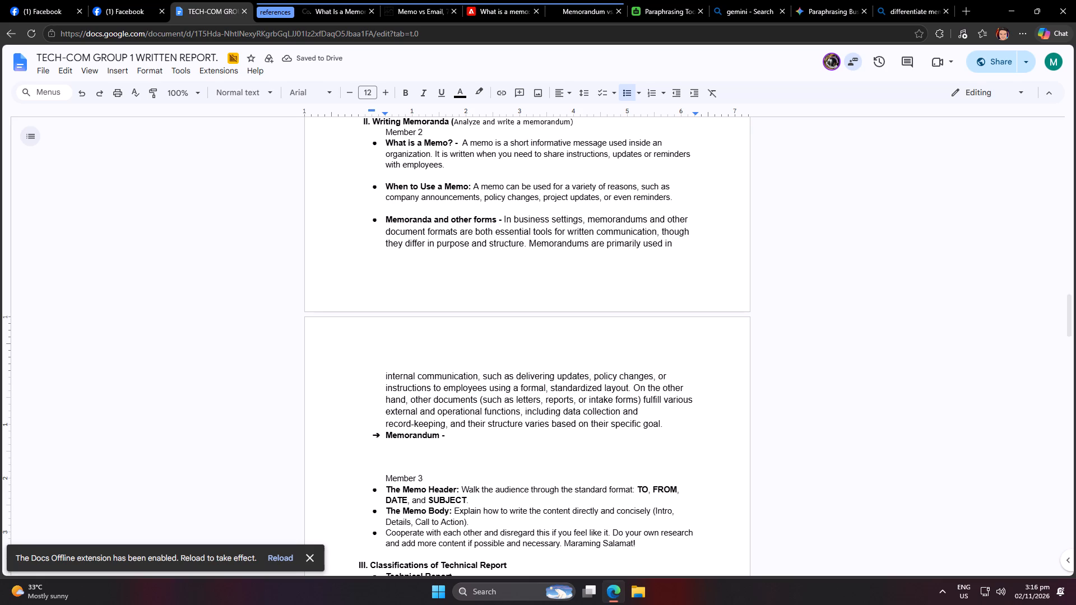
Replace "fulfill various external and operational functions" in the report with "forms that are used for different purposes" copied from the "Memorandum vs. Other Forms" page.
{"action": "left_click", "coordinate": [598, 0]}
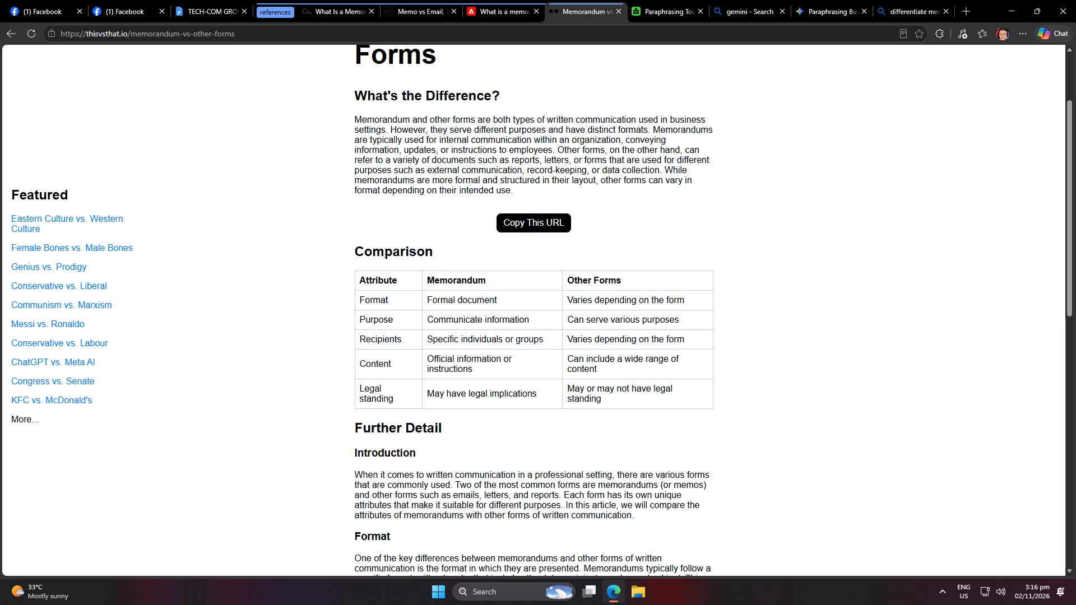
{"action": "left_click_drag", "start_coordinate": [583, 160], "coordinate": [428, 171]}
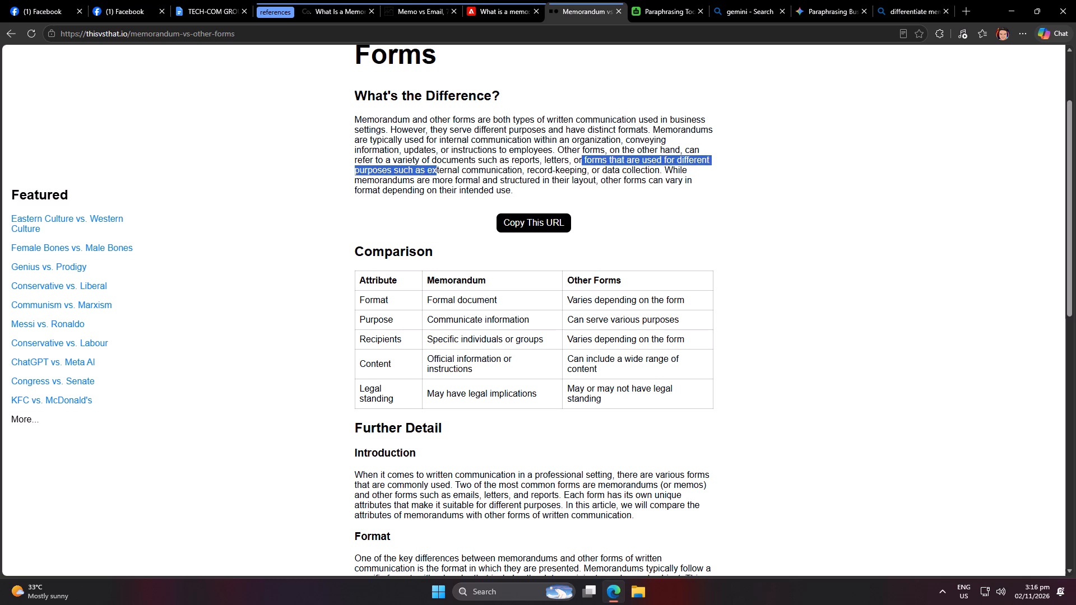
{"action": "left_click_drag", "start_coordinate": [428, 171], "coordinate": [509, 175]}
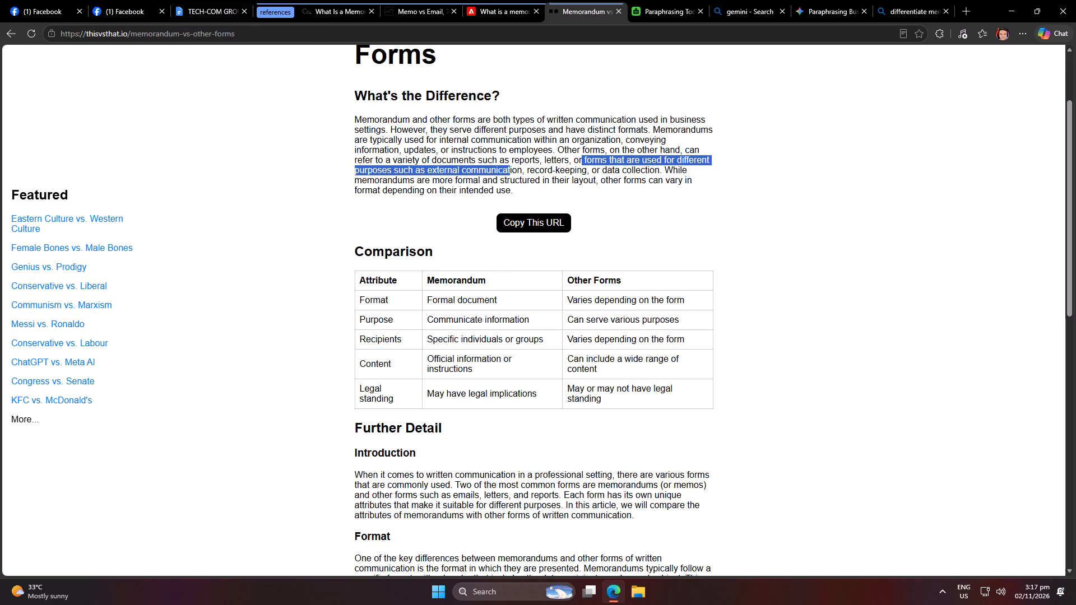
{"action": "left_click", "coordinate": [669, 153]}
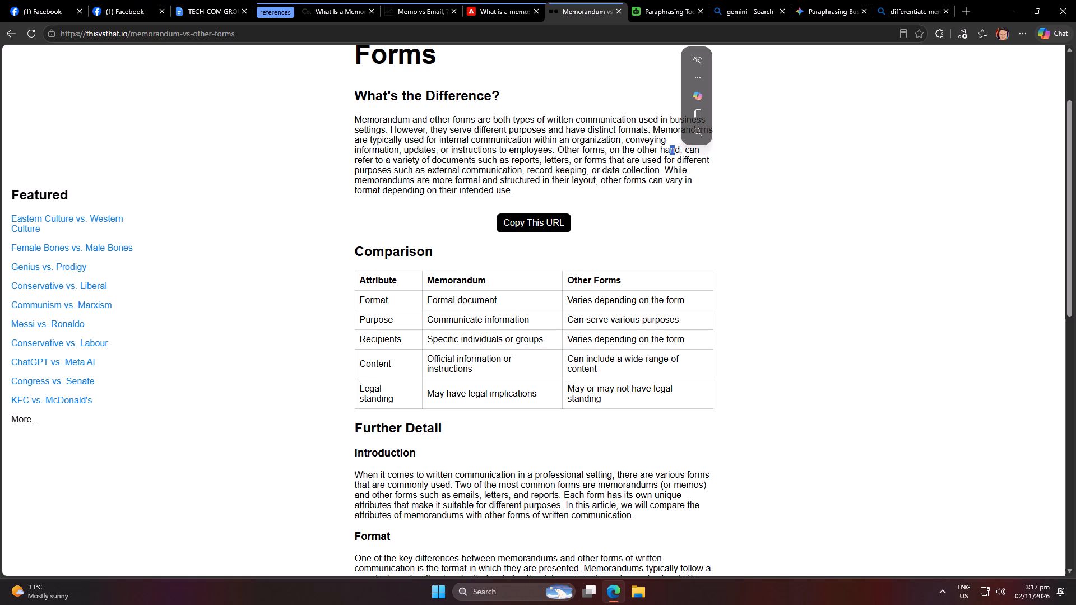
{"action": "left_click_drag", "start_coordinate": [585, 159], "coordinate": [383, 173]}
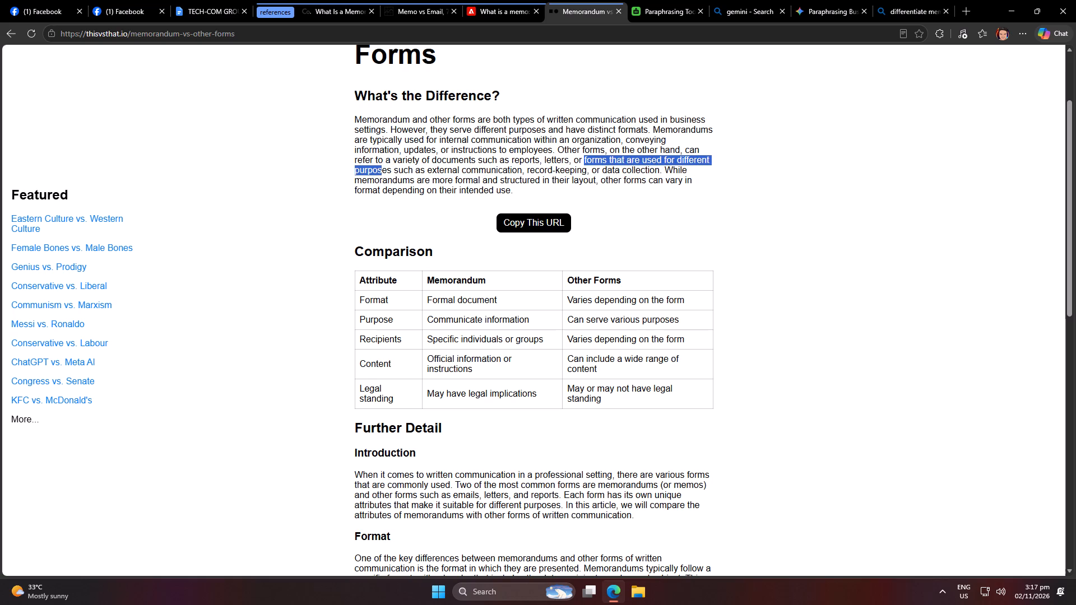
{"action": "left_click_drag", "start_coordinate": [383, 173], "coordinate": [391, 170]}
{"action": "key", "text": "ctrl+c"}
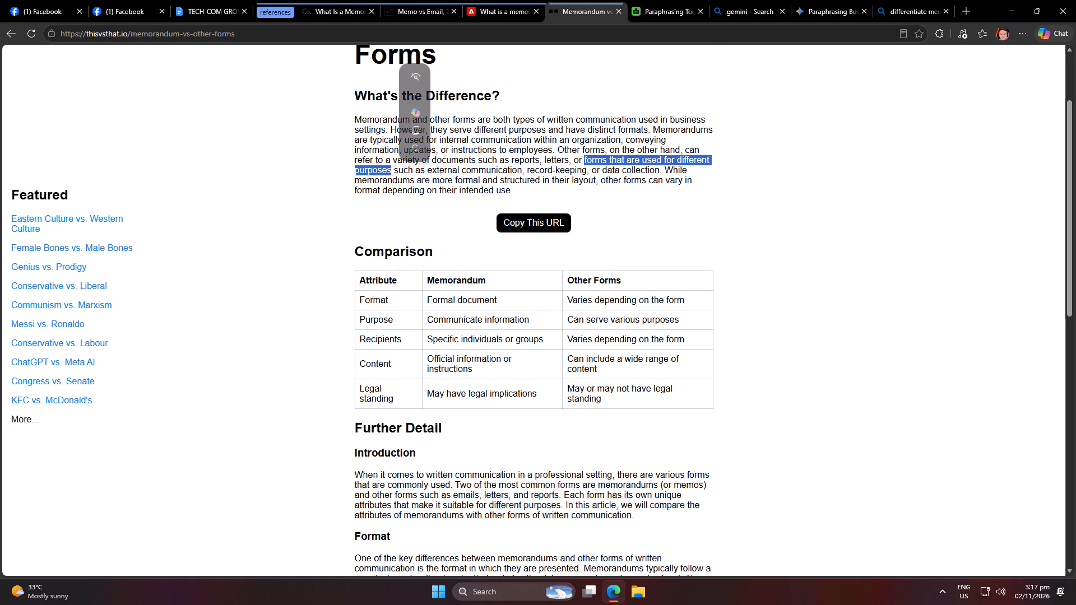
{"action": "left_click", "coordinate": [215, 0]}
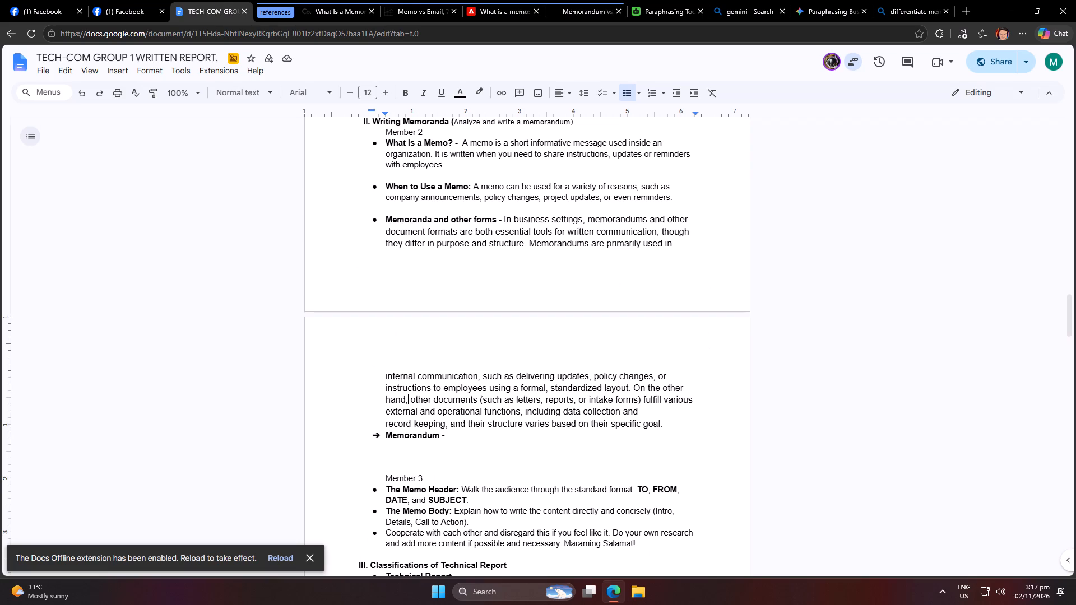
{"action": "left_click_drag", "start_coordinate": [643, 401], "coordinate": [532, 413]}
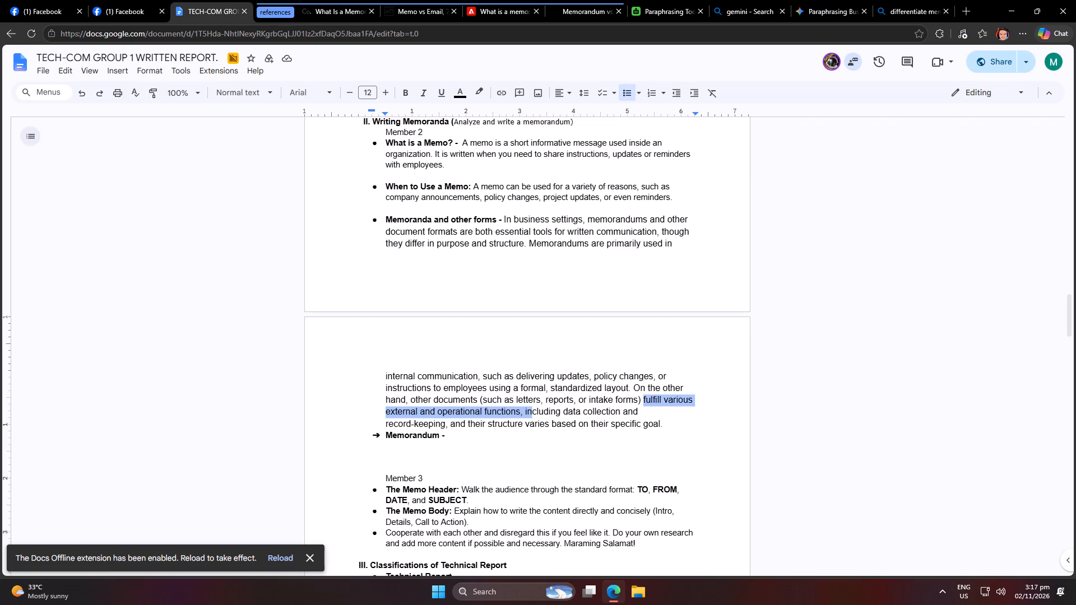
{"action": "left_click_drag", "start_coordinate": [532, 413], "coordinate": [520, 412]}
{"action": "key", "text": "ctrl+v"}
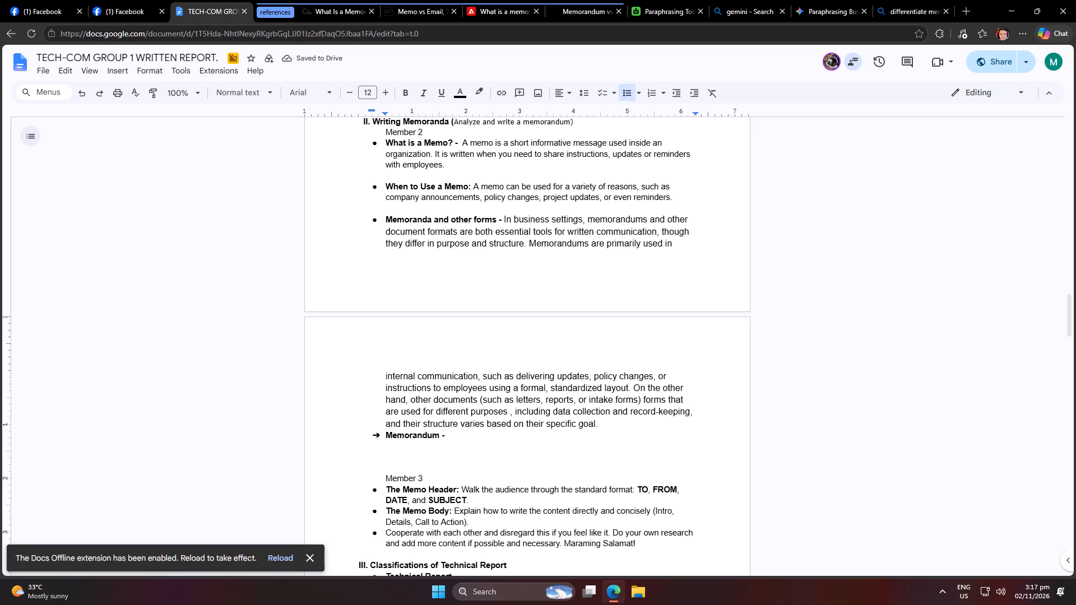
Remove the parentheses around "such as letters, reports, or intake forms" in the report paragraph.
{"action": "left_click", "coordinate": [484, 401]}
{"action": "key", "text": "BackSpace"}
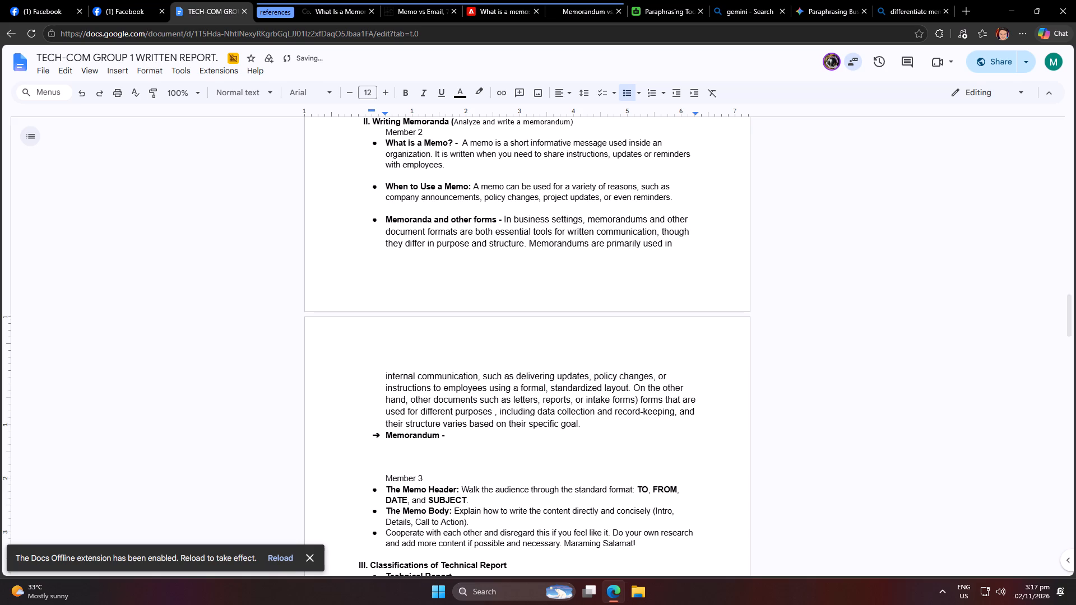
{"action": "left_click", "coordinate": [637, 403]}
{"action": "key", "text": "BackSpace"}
Reorder the references group so the "Memorandum vs. Other Forms" page comes first.
{"action": "left_click", "coordinate": [348, 0]}
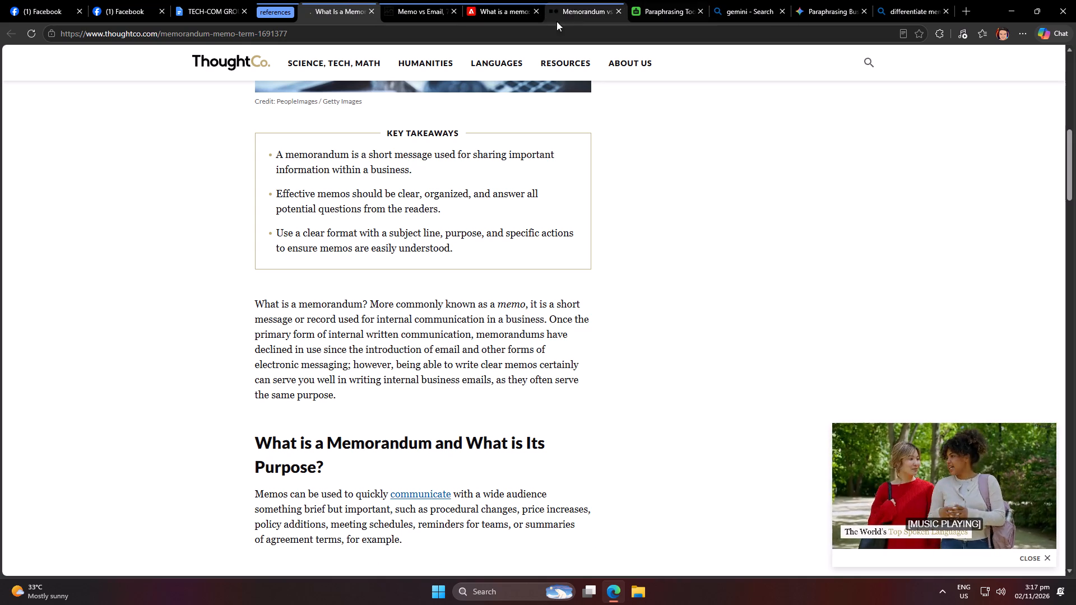
{"action": "left_click_drag", "start_coordinate": [577, 10], "coordinate": [345, 10]}
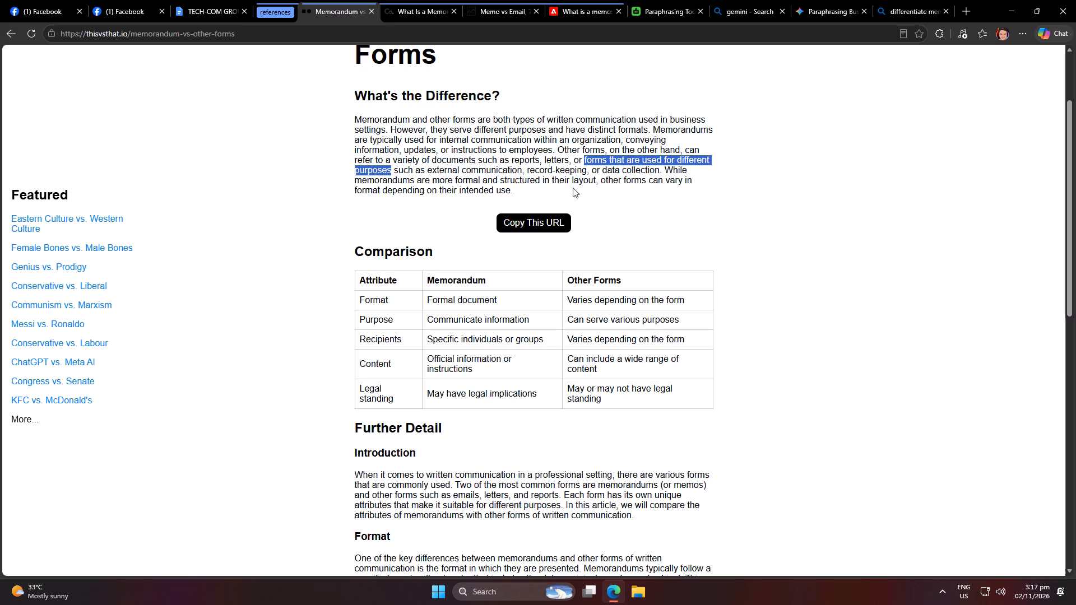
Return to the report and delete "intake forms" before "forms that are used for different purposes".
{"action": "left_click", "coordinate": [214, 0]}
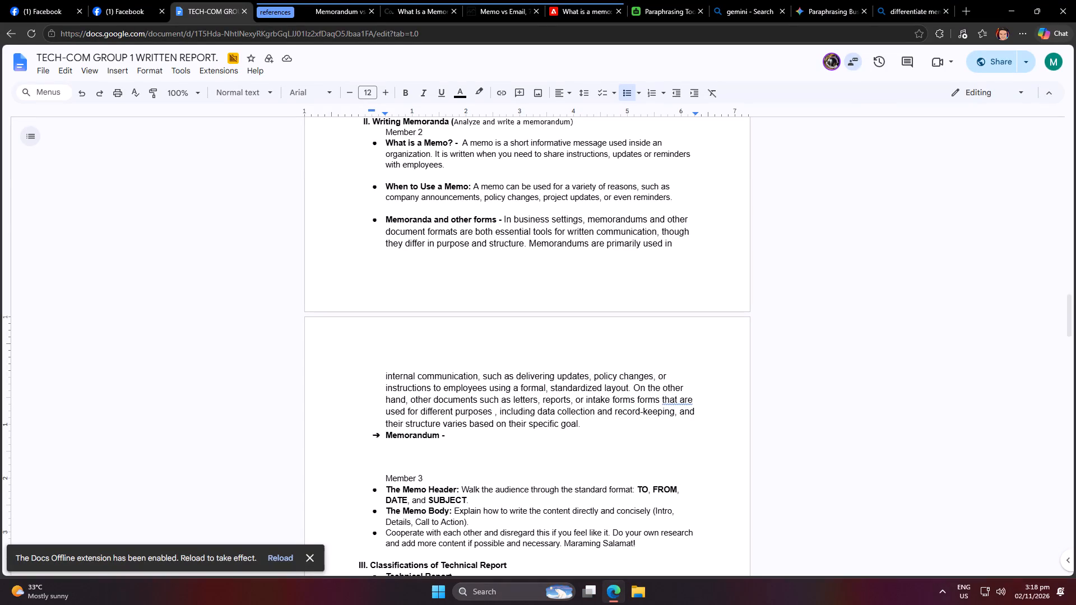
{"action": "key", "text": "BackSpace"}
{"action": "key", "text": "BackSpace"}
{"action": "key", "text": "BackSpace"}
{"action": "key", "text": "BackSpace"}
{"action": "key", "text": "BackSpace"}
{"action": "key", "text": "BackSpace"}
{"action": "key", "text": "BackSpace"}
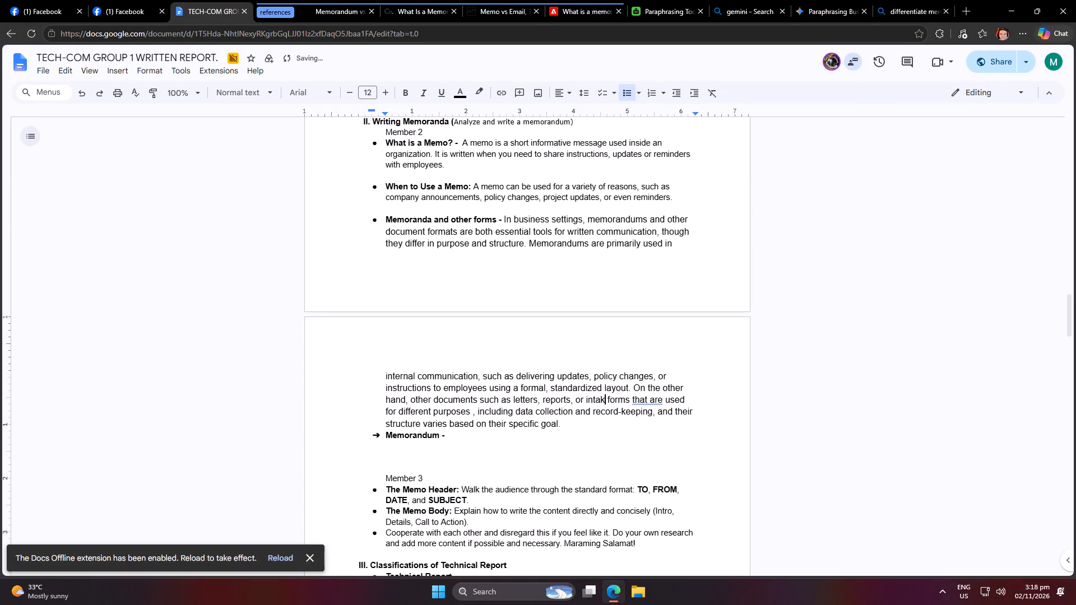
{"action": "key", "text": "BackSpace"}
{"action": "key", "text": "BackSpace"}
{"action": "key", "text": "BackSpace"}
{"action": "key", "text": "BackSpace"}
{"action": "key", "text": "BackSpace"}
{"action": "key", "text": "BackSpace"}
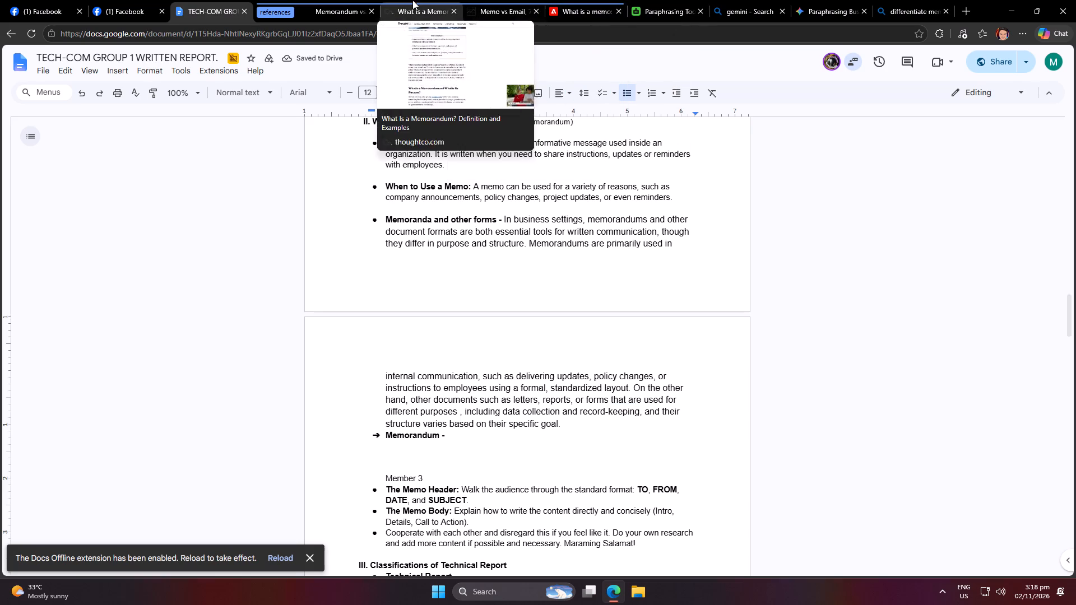
Replace "hand, other documents" through "record-keeping" in the report with the source text from "can refer to a variety of documents" through "their intended use.".
{"action": "left_click", "coordinate": [339, 0]}
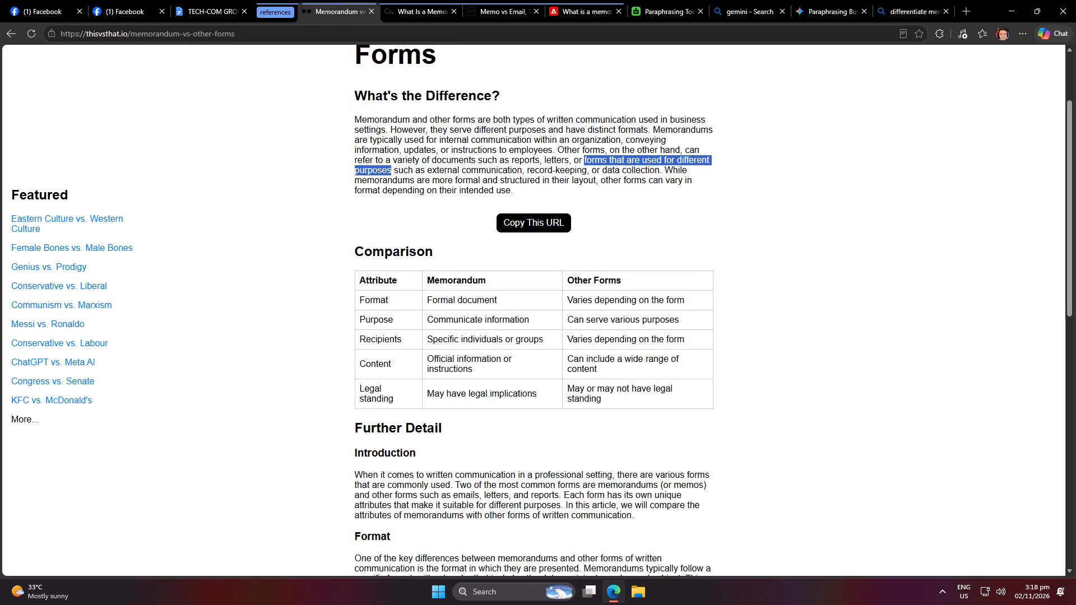
{"action": "left_click", "coordinate": [212, 0]}
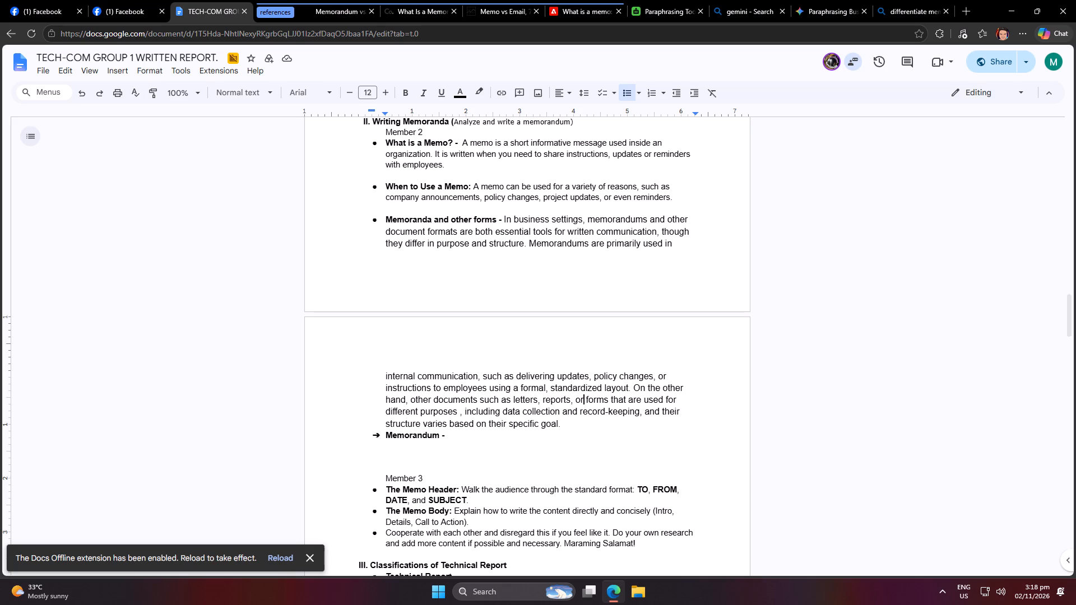
{"action": "left_click", "coordinate": [192, 0]}
{"action": "left_click", "coordinate": [332, 0]}
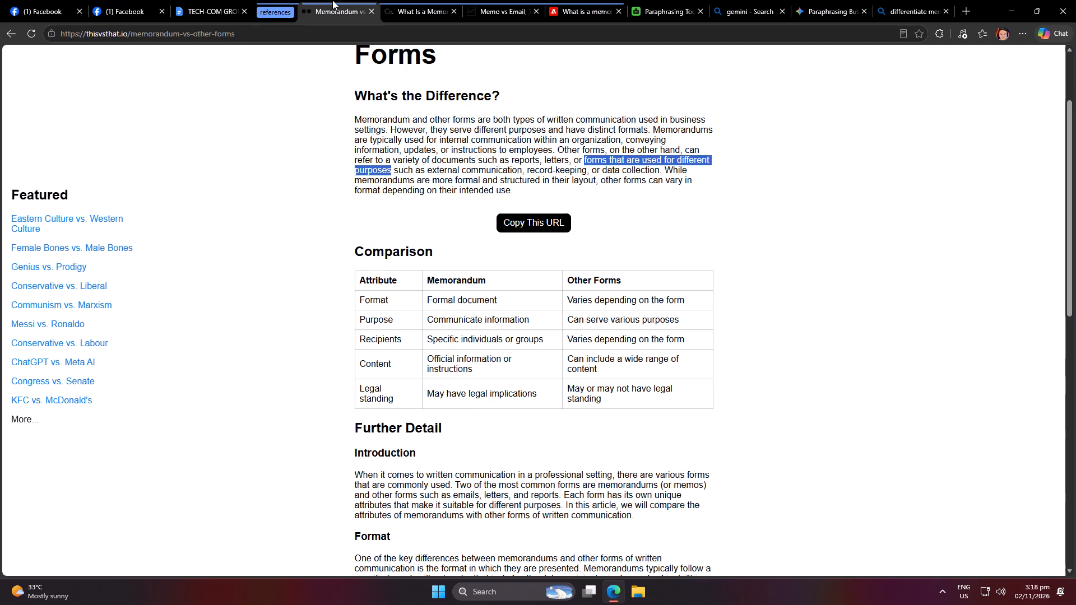
{"action": "left_click", "coordinate": [721, 198]}
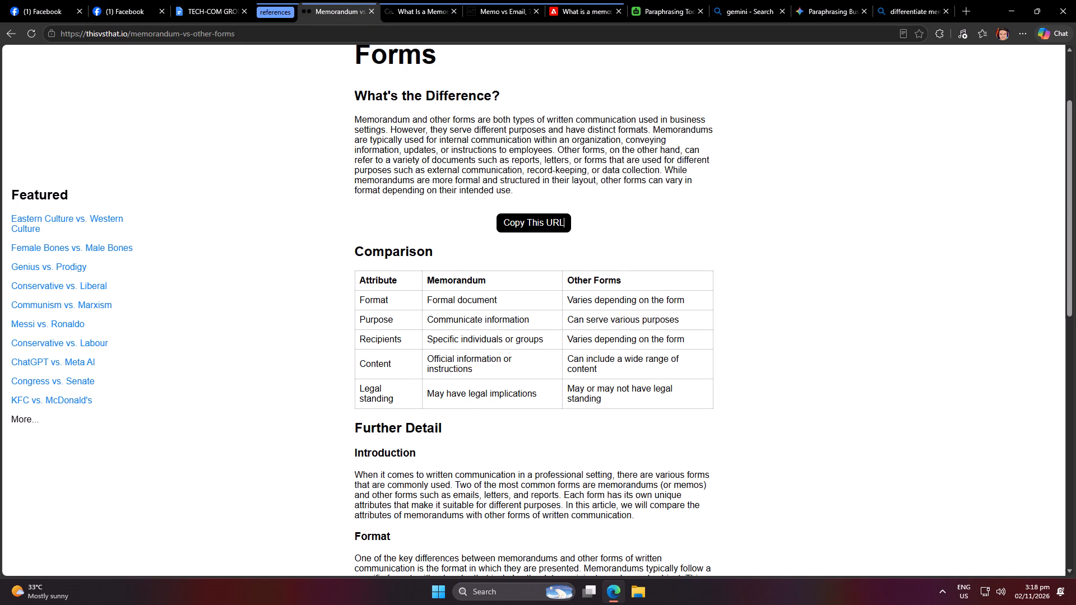
{"action": "left_click_drag", "start_coordinate": [684, 148], "coordinate": [709, 157]}
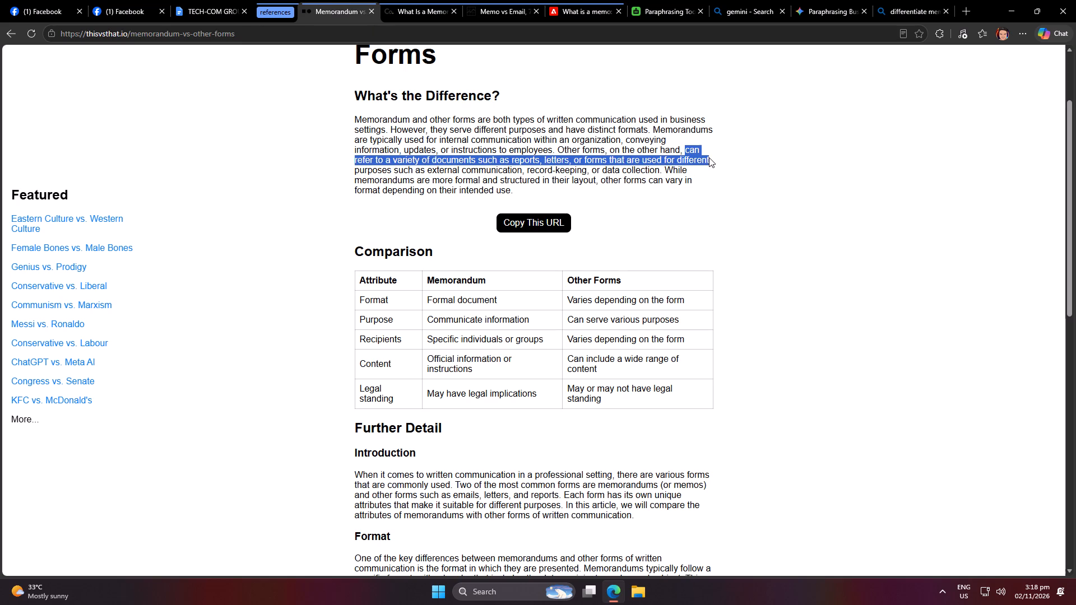
{"action": "left_click_drag", "start_coordinate": [709, 157], "coordinate": [498, 168]}
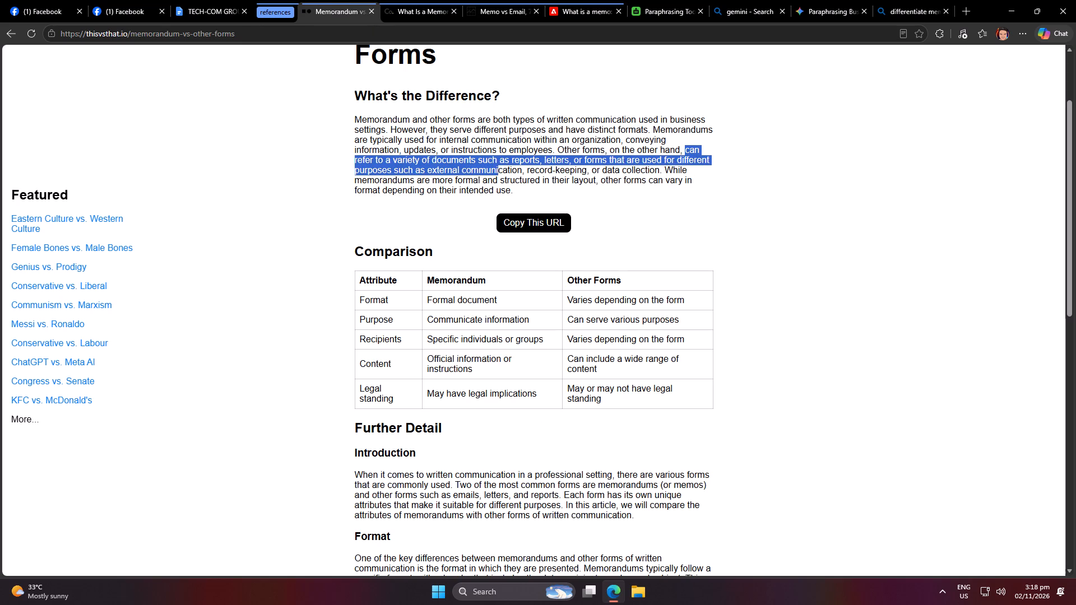
{"action": "left_click_drag", "start_coordinate": [498, 168], "coordinate": [518, 168]}
{"action": "left_click_drag", "start_coordinate": [518, 168], "coordinate": [549, 184]}
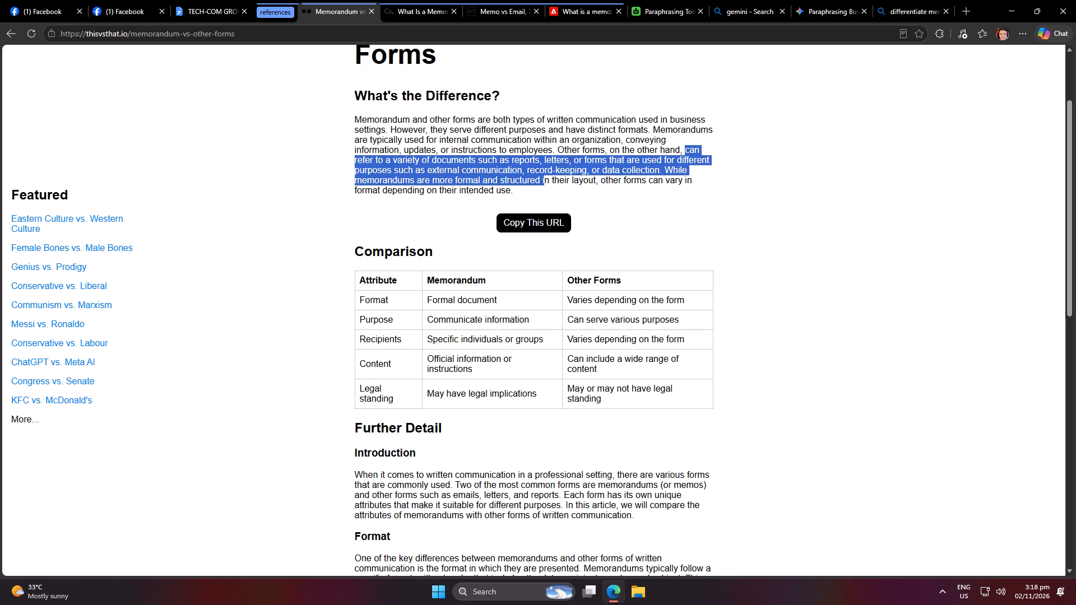
{"action": "left_click_drag", "start_coordinate": [549, 184], "coordinate": [549, 193]}
{"action": "key", "text": "ctrl+c"}
{"action": "left_click", "coordinate": [212, 0]}
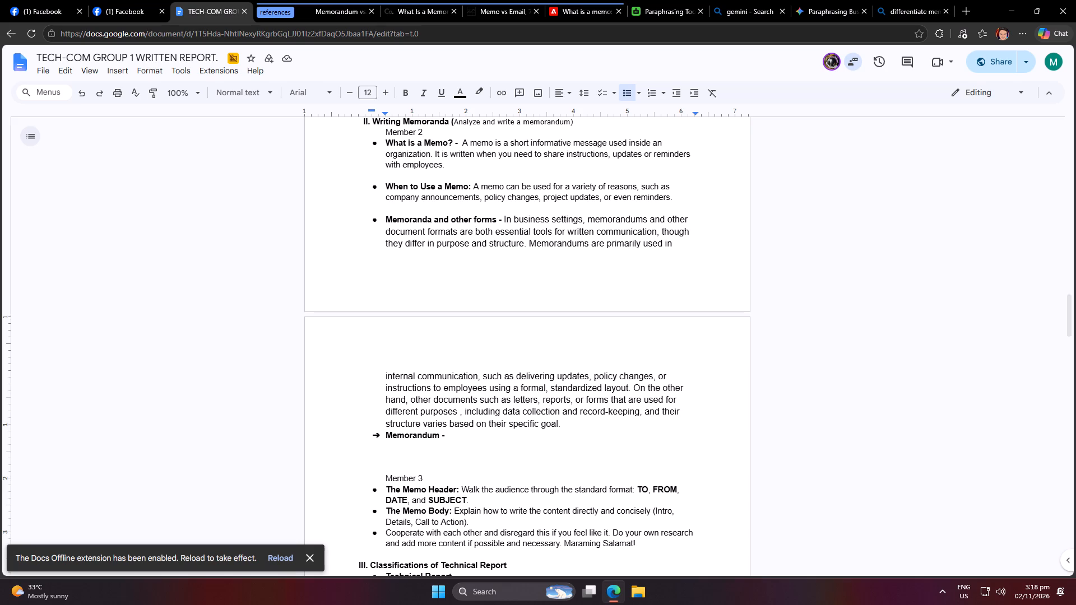
{"action": "left_click_drag", "start_coordinate": [381, 399], "coordinate": [554, 425]}
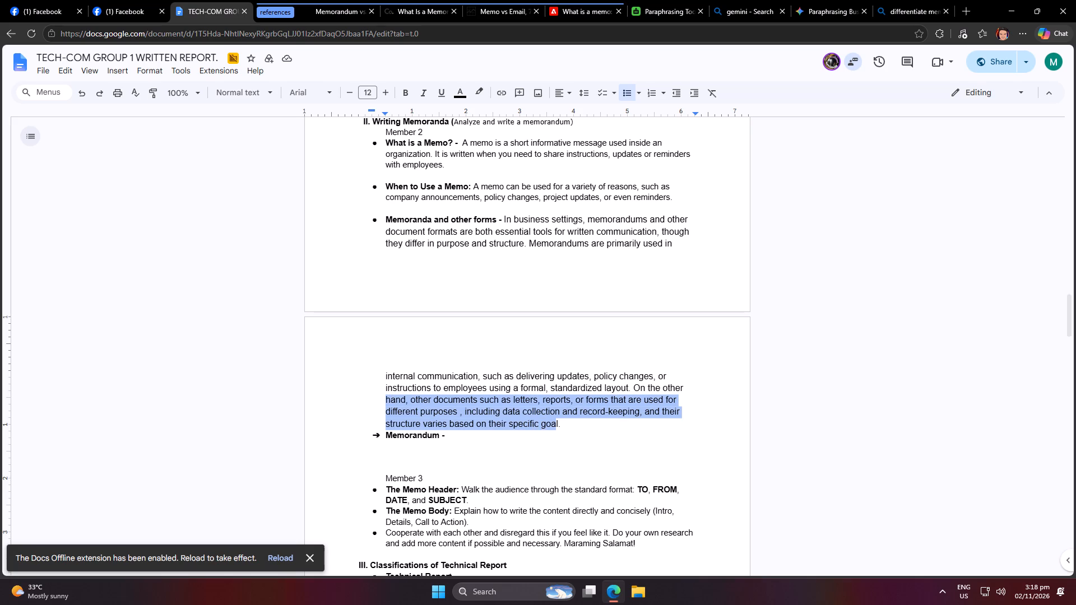
{"action": "left_click_drag", "start_coordinate": [554, 425], "coordinate": [641, 417]}
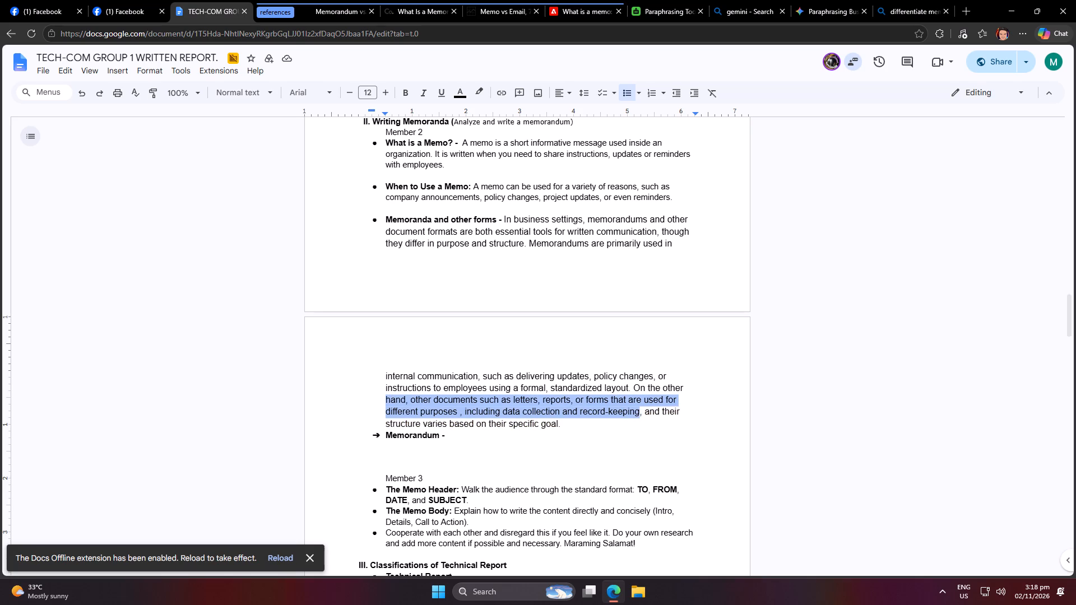
{"action": "left_click_drag", "start_coordinate": [641, 417], "coordinate": [640, 417]}
{"action": "key", "text": "ctrl+v"}
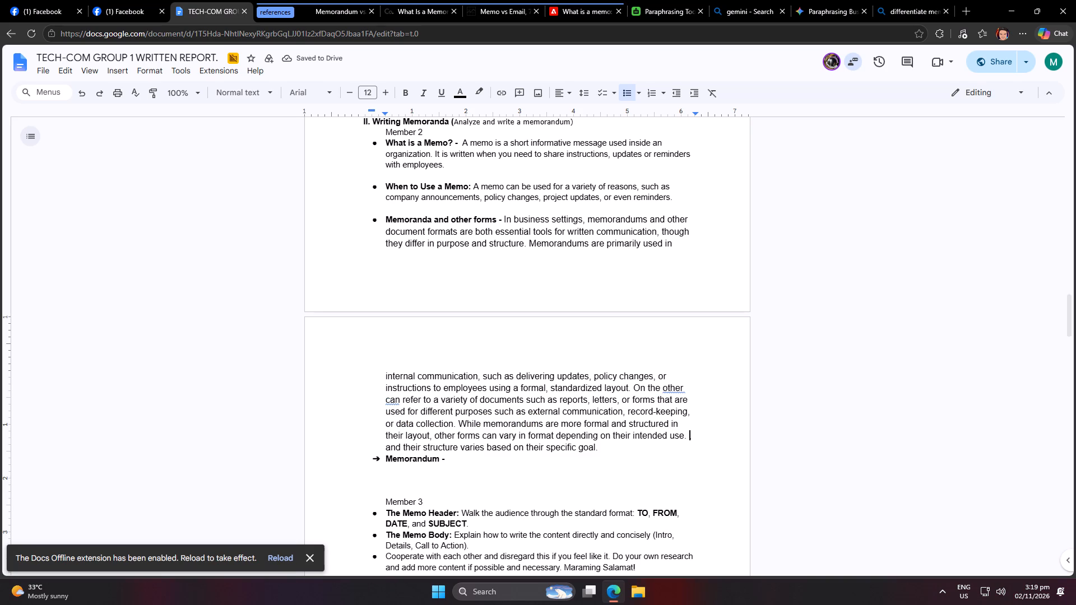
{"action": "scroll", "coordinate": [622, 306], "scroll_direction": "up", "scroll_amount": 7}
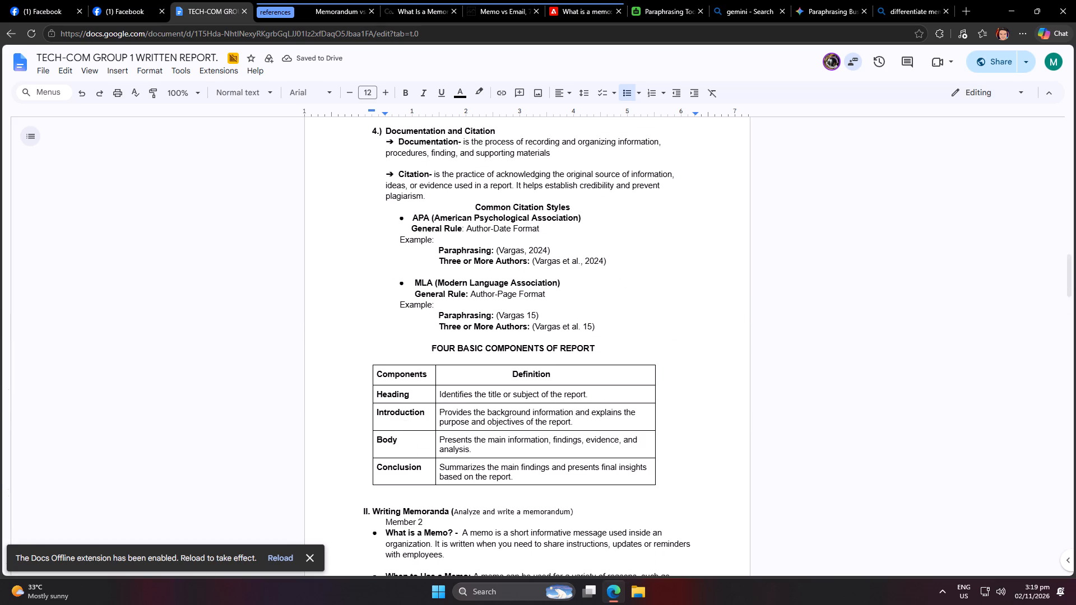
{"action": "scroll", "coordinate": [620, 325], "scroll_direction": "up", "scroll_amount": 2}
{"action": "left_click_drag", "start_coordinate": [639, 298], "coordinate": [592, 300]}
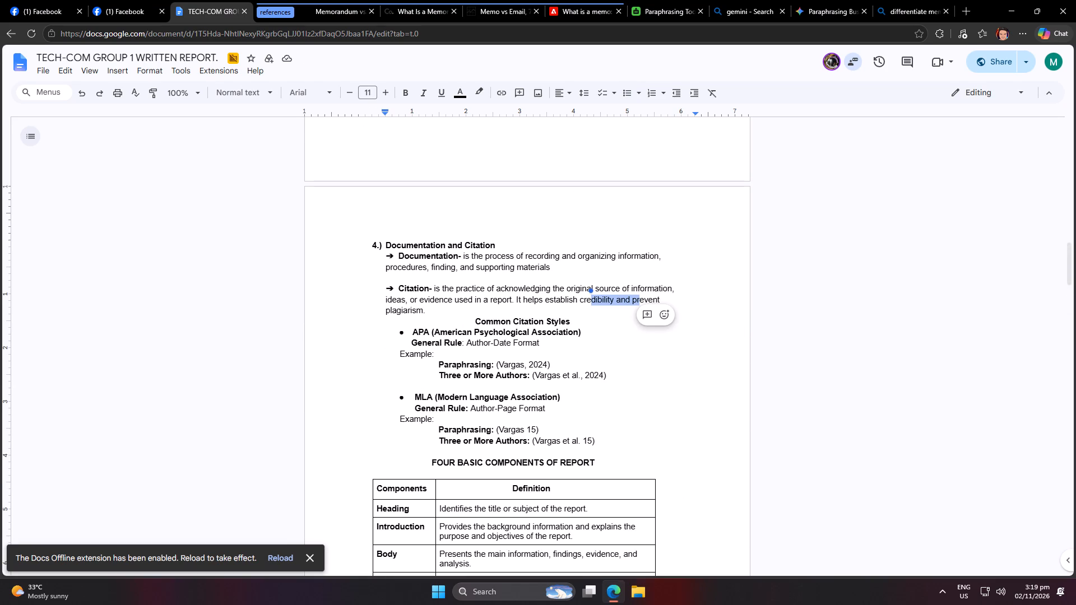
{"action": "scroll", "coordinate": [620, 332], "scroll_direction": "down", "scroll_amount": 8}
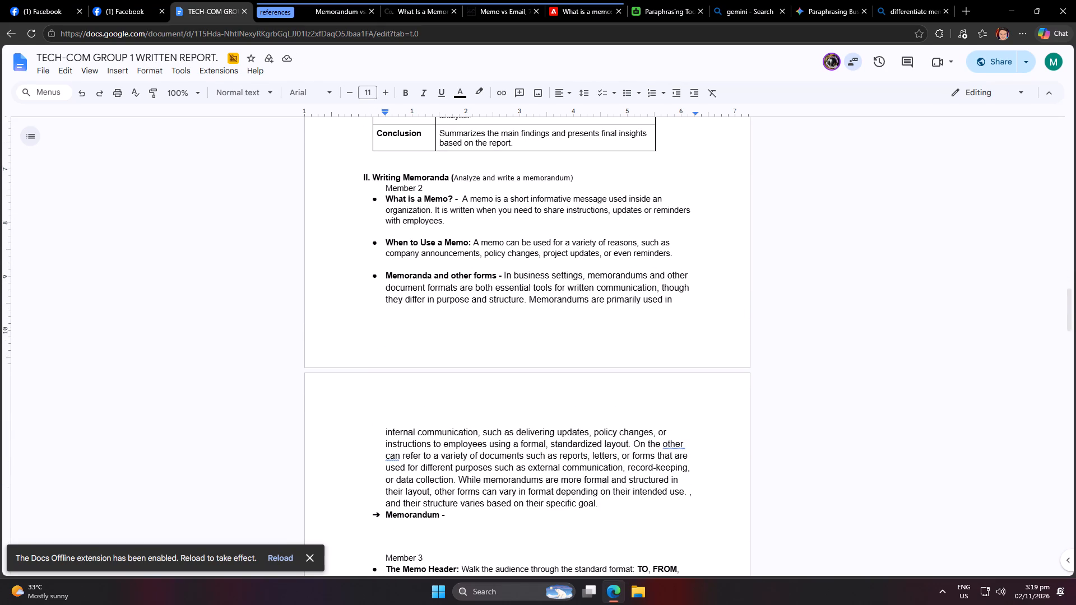
Set the text of the "Memoranda and other forms" paragraph, from "In business settings" to its end, to font size 11.
{"action": "left_click_drag", "start_coordinate": [503, 272], "coordinate": [630, 481]}
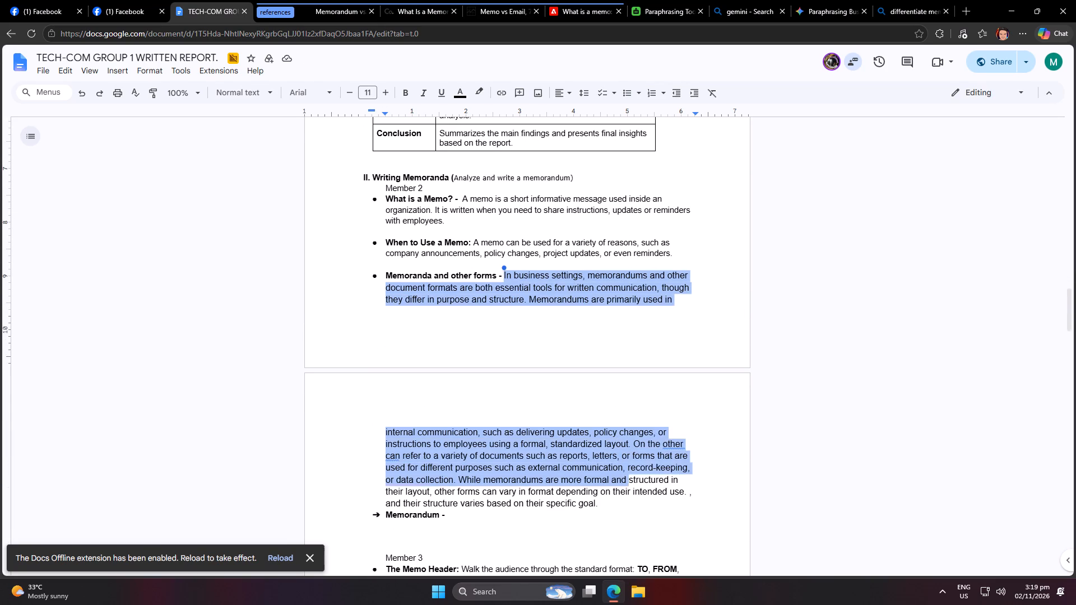
{"action": "left_click_drag", "start_coordinate": [630, 481], "coordinate": [633, 503]}
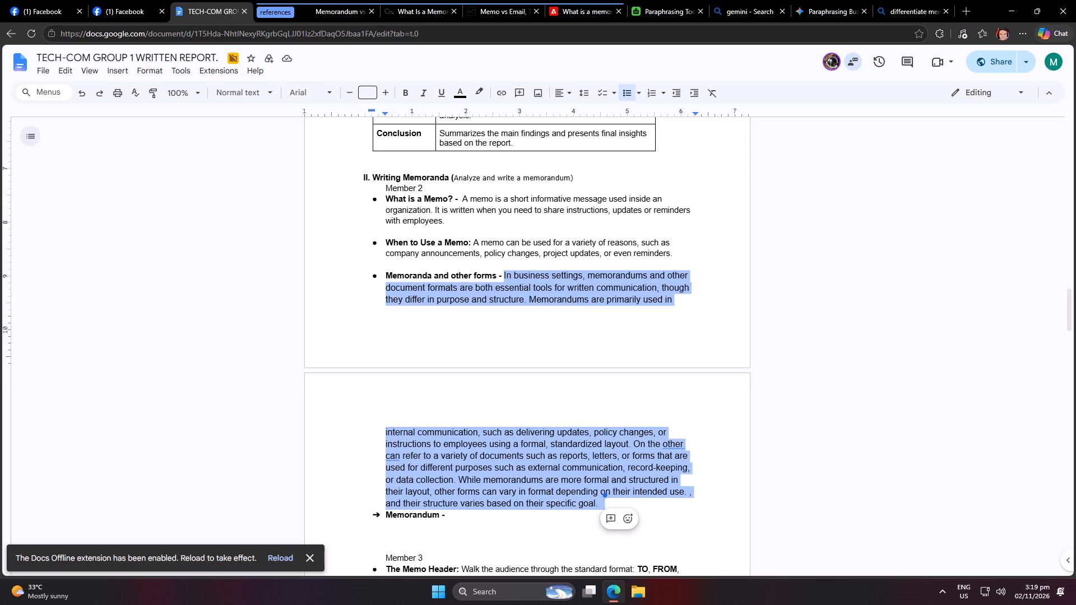
{"action": "left_click", "coordinate": [364, 92]}
{"action": "left_click", "coordinate": [374, 166]}
{"action": "left_click", "coordinate": [648, 287]}
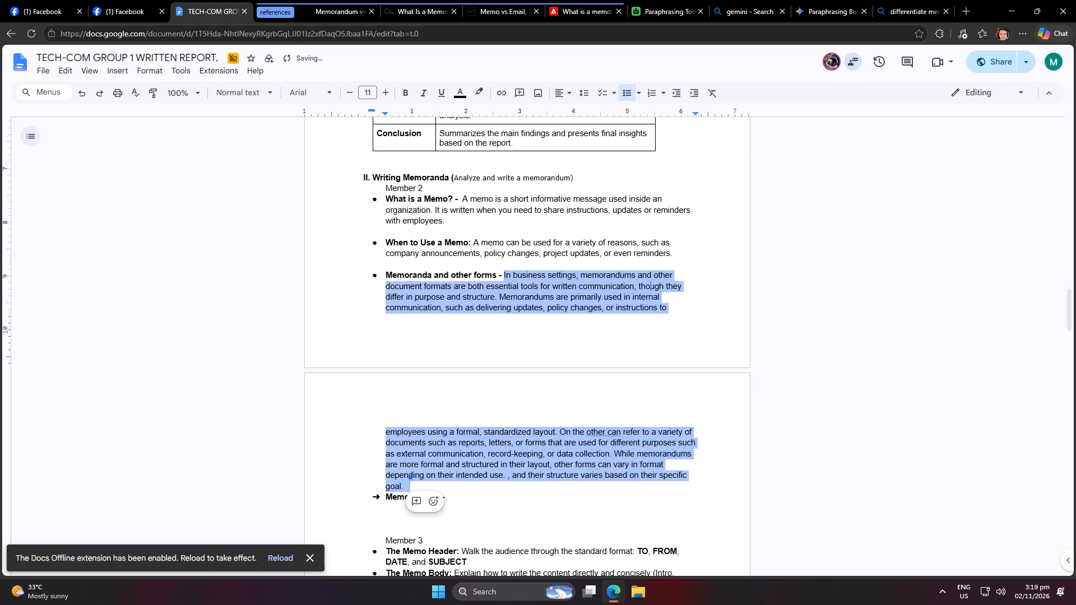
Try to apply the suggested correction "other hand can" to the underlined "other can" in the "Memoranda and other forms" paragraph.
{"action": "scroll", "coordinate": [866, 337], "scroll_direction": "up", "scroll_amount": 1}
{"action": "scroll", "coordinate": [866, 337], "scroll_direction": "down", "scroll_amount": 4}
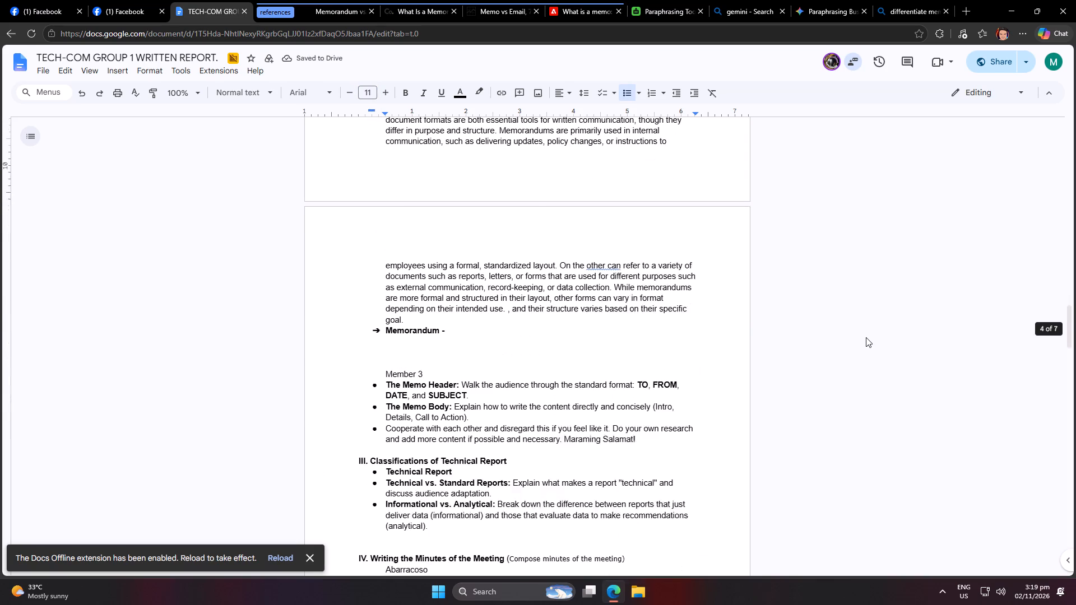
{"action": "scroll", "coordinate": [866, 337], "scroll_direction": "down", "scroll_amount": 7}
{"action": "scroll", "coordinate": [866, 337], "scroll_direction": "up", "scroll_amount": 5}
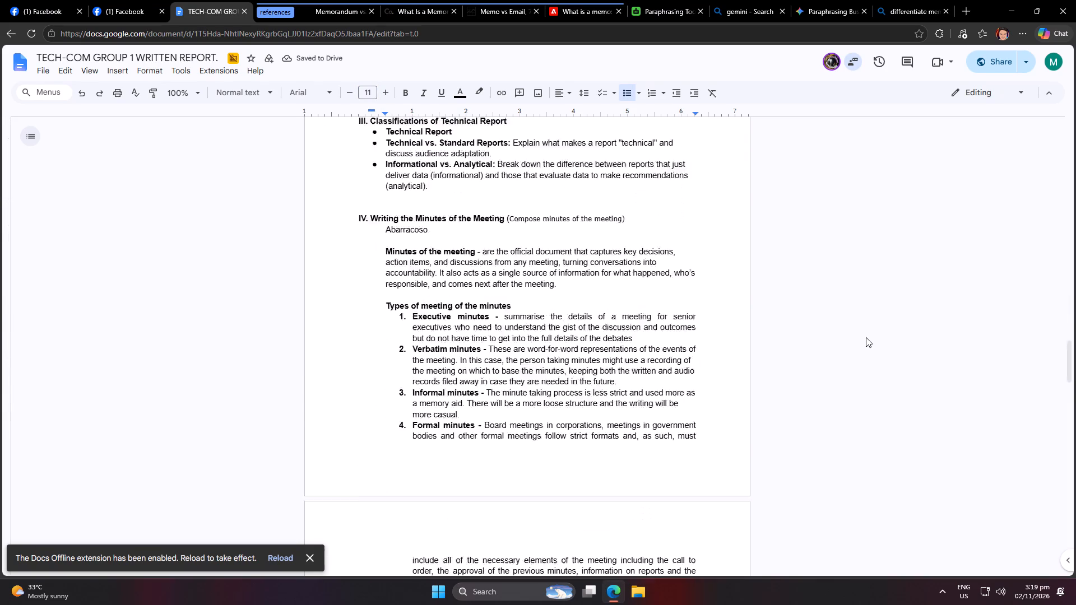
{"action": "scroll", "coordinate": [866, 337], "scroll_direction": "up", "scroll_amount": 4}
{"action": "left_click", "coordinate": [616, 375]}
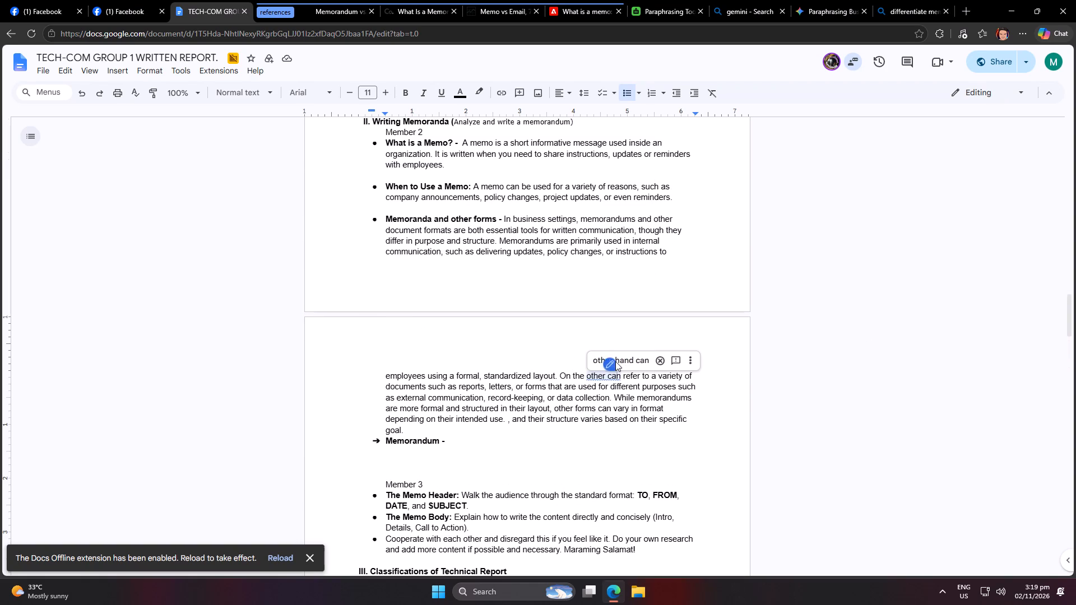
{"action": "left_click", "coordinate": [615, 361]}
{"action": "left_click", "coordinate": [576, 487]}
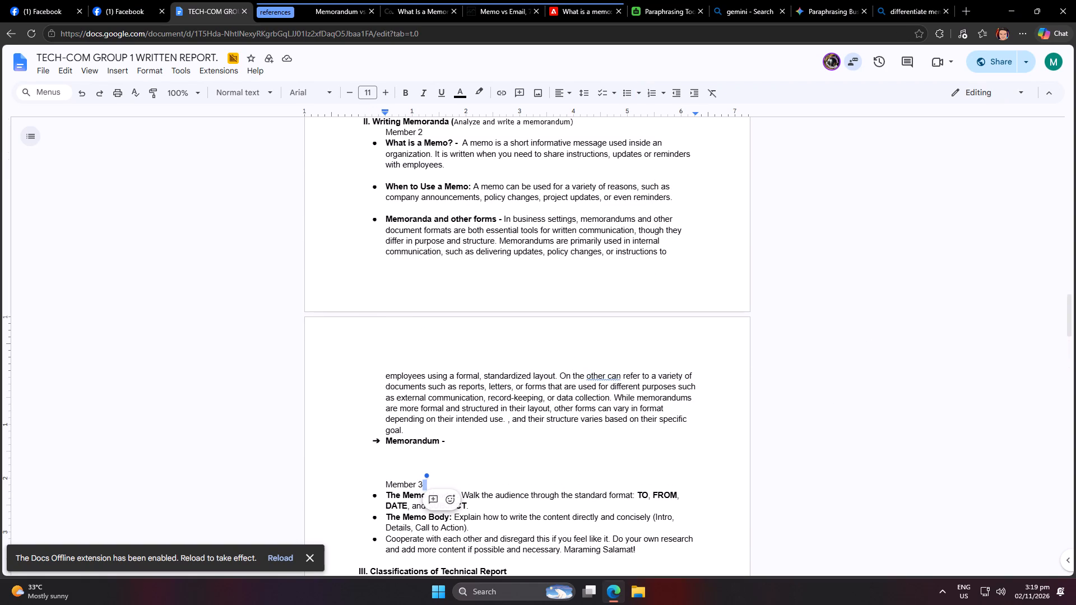
Replace "other can" before "refer to a variety of documents" with "other hand, other forms".
{"action": "scroll", "coordinate": [581, 441], "scroll_direction": "up", "scroll_amount": 1}
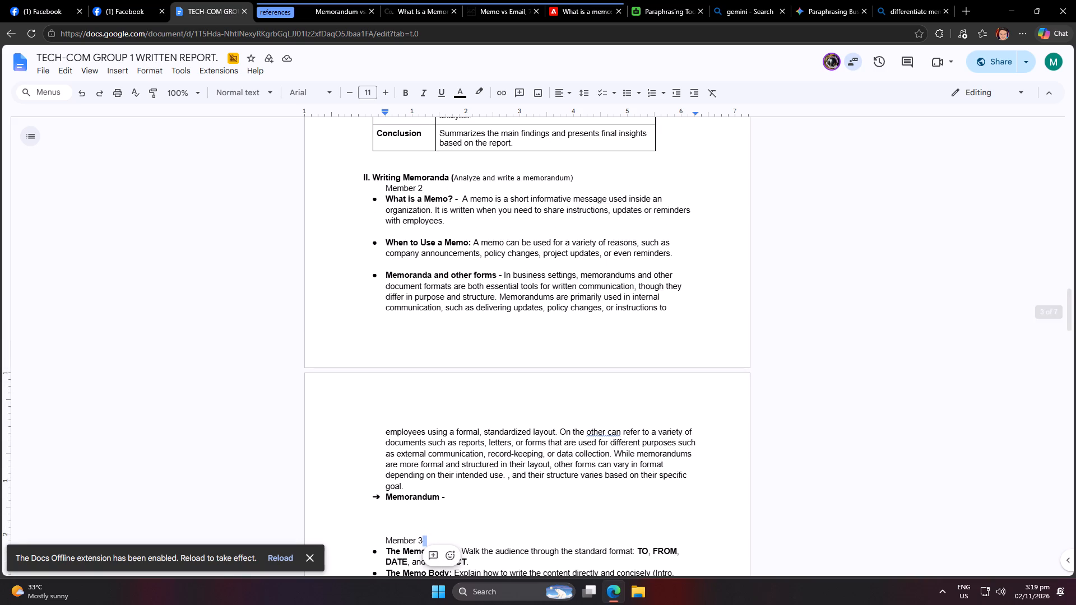
{"action": "left_click", "coordinate": [381, 432]}
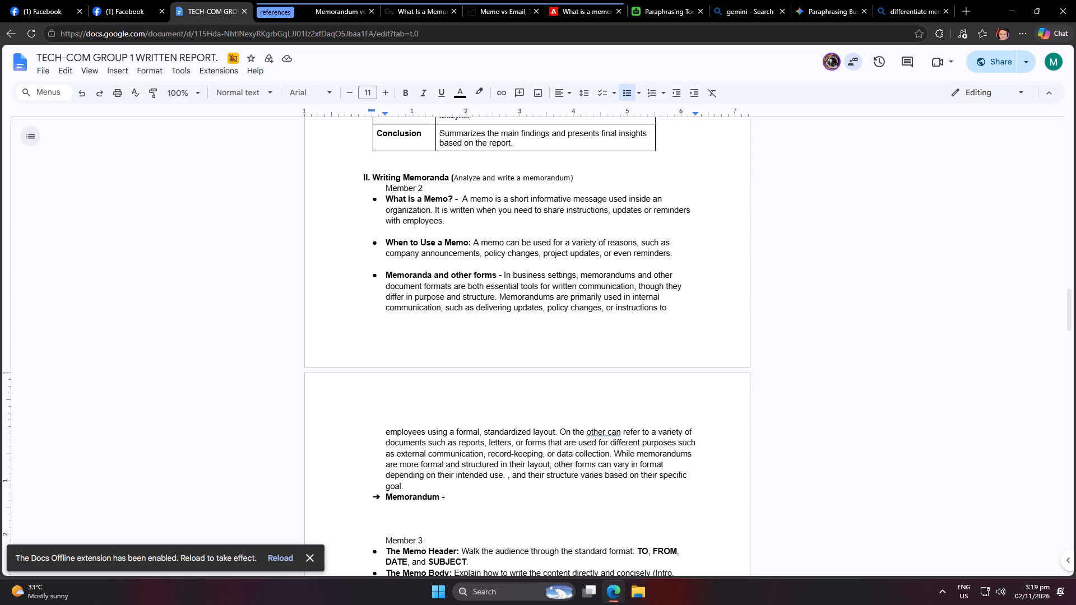
{"action": "left_click", "coordinate": [623, 431]}
{"action": "key", "text": "BackSpace"}
{"action": "key", "text": "BackSpace"}
{"action": "key", "text": "BackSpace"}
{"action": "key", "text": "BackSpace"}
{"action": "key", "text": "BackSpace"}
{"action": "key", "text": "BackSpace"}
{"action": "key", "text": "BackSpace"}
{"action": "key", "text": "BackSpace"}
{"action": "key", "text": "BackSpace"}
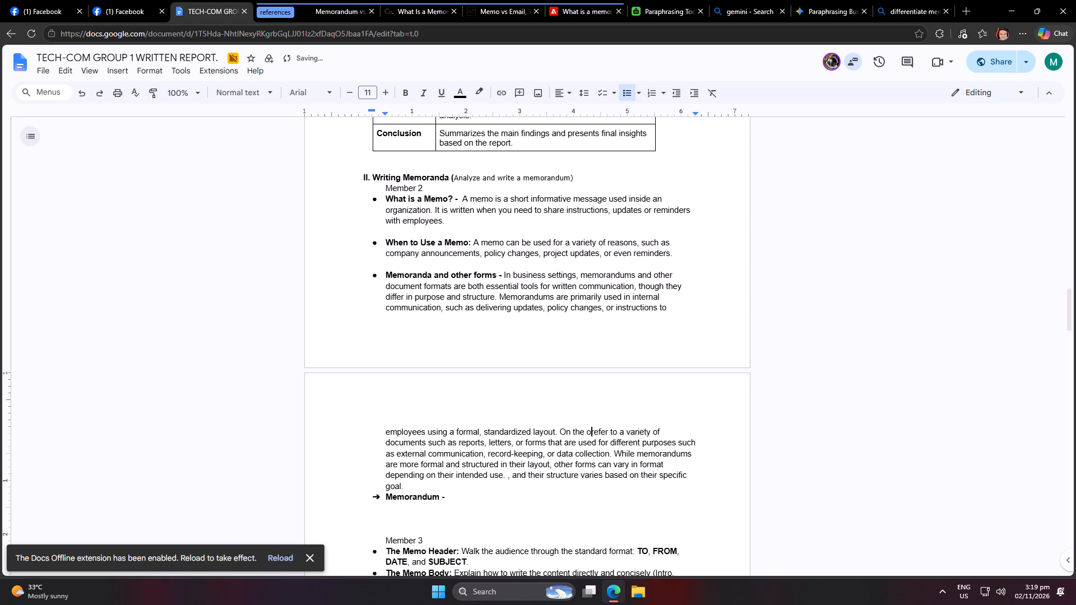
{"action": "key", "text": "BackSpace"}
{"action": "type", "text": "other hand"}
{"action": "type", "text": ", o"}
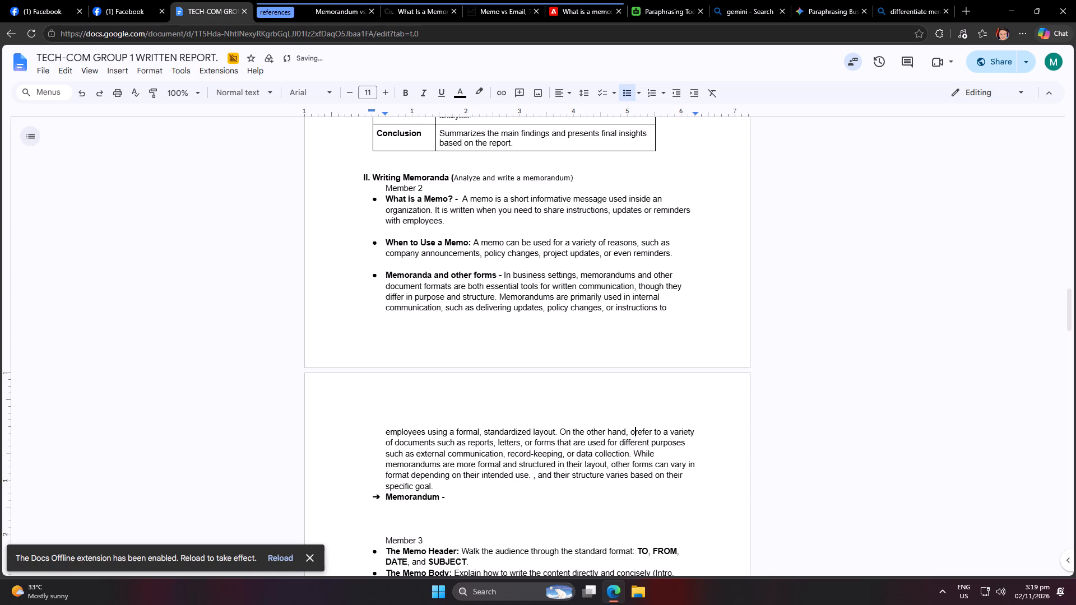
{"action": "type", "text": "ther forms"}
{"action": "key", "text": "space"}
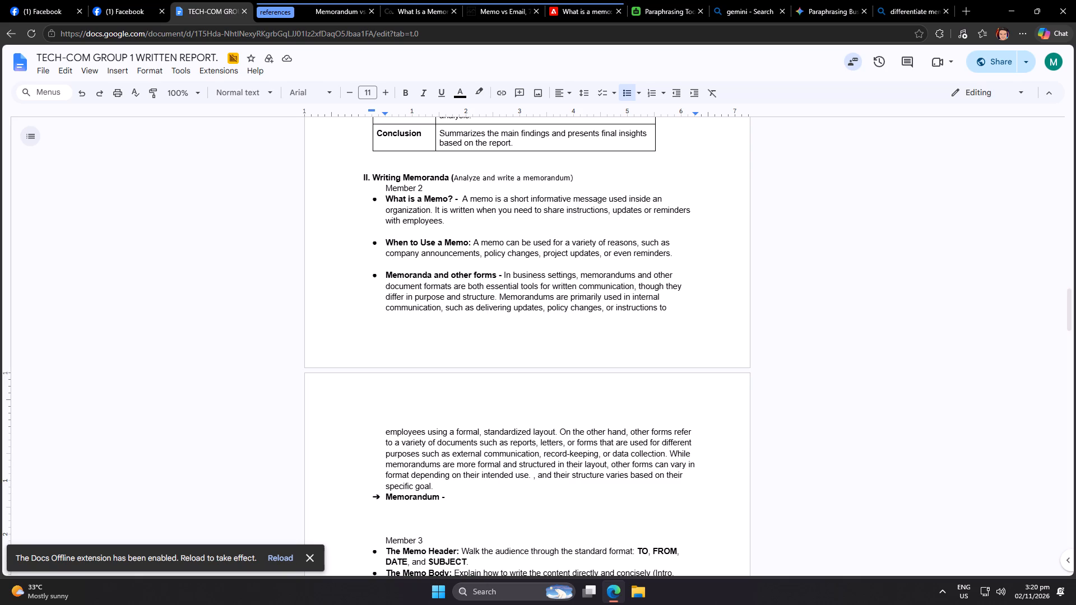
Shorten the paragraph's last sentence by replacing "can vary in format" through "their structure varies" with "varies".
{"action": "left_click_drag", "start_coordinate": [609, 476], "coordinate": [595, 474]}
{"action": "left_click_drag", "start_coordinate": [595, 474], "coordinate": [653, 468]}
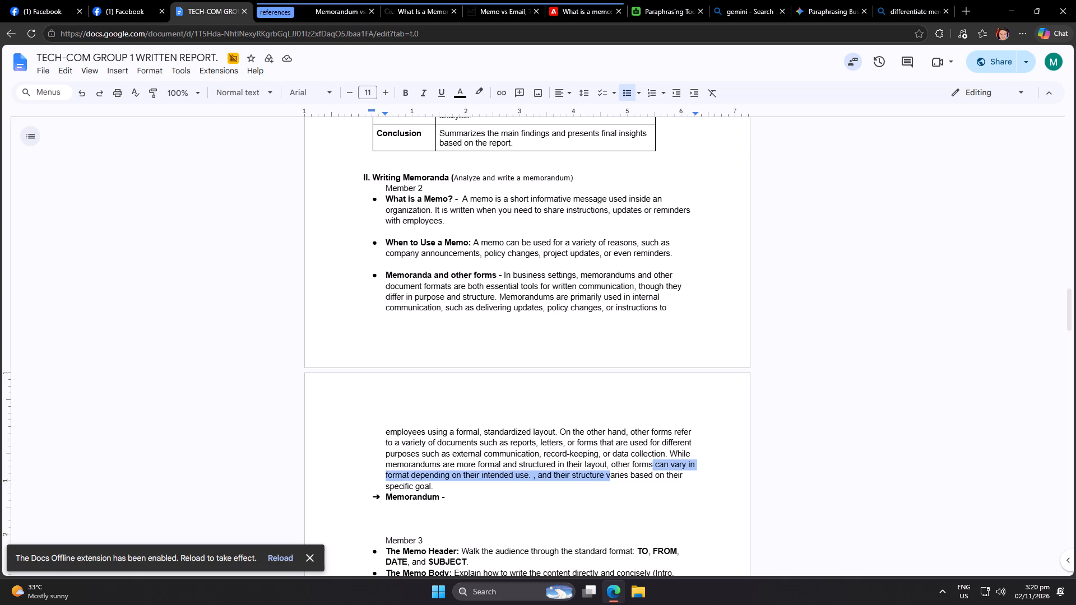
{"action": "left_click_drag", "start_coordinate": [653, 468], "coordinate": [655, 467]}
{"action": "key", "text": "BackSpace"}
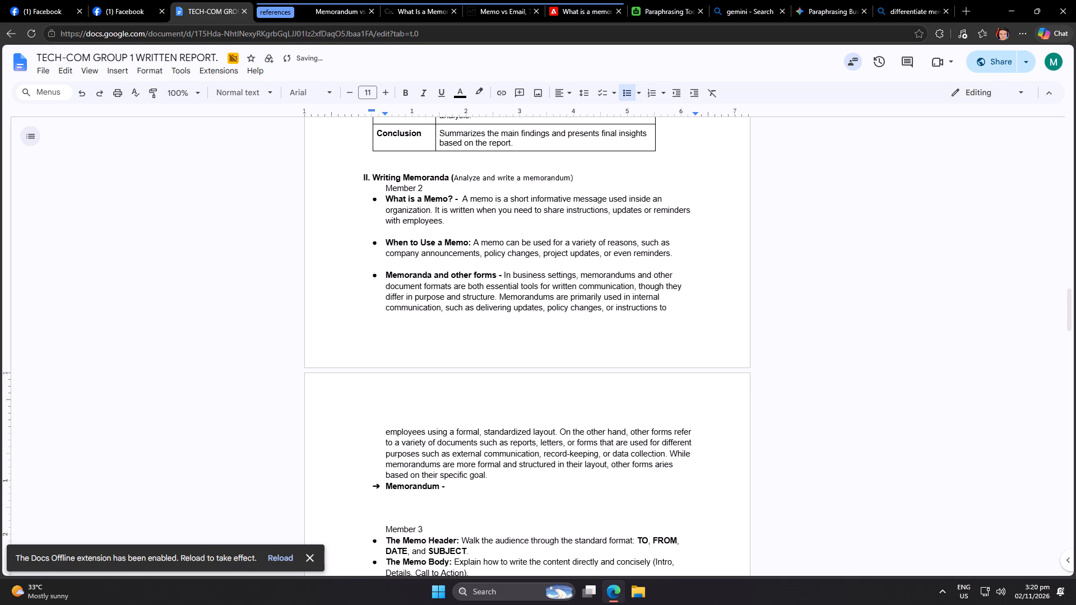
{"action": "key", "text": "v"}
Insert a blank unbulleted line between the end of the "Memoranda and other forms" paragraph and the "Memorandum -" item.
{"action": "left_click", "coordinate": [521, 476]}
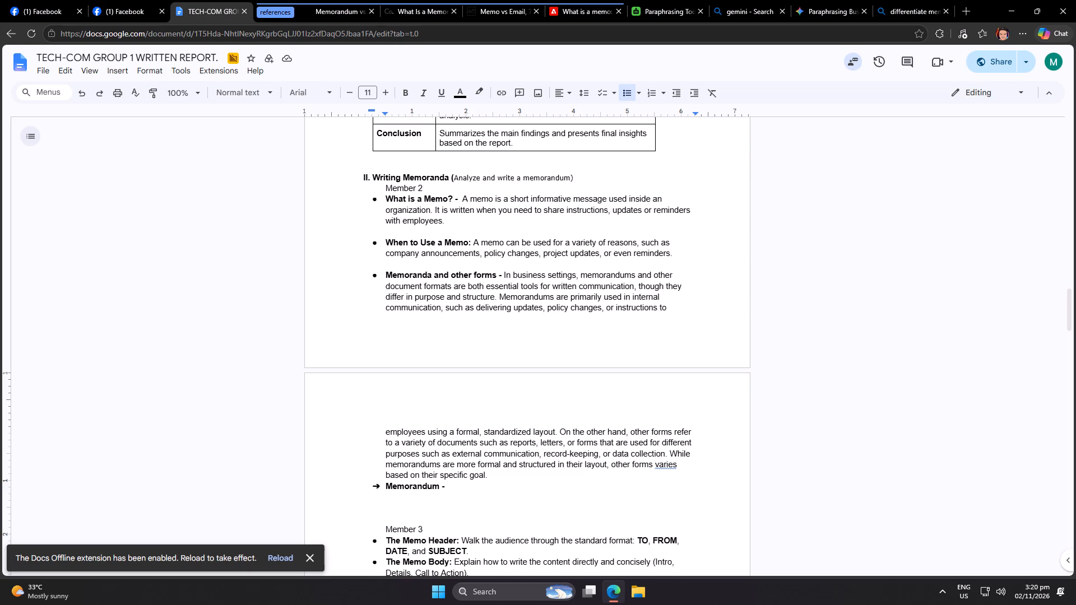
{"action": "key", "text": "Return"}
{"action": "key", "text": "BackSpace"}
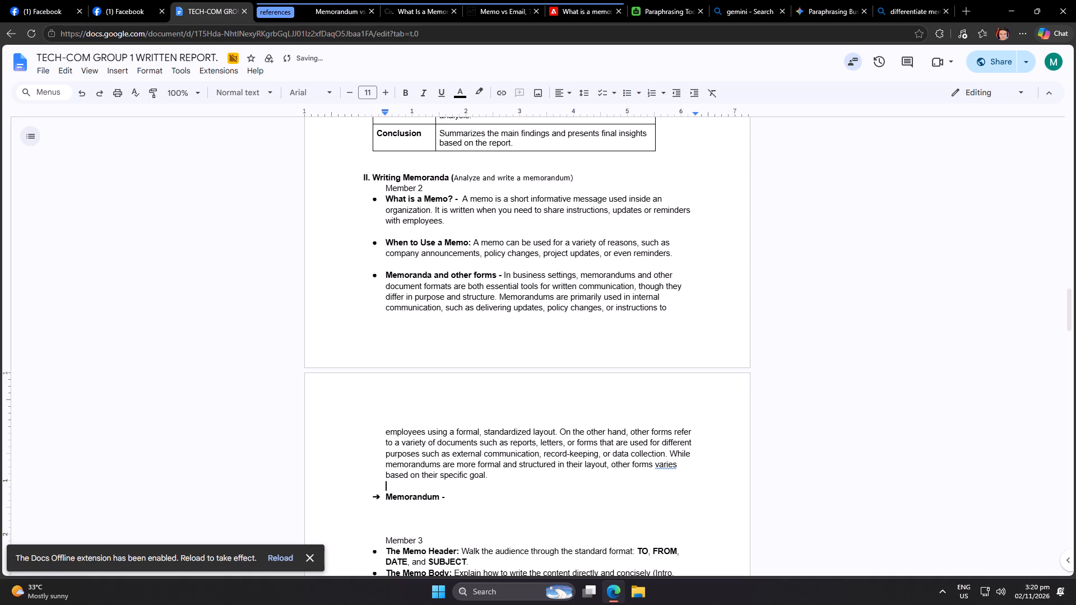
{"action": "left_click", "coordinate": [843, 424]}
Check the edited report section against the "Memorandum vs. Other Forms" and memo versus email reference pages.
{"action": "scroll", "coordinate": [843, 438], "scroll_direction": "down", "scroll_amount": 1}
{"action": "scroll", "coordinate": [843, 438], "scroll_direction": "up", "scroll_amount": 2}
{"action": "scroll", "coordinate": [843, 438], "scroll_direction": "down", "scroll_amount": 3}
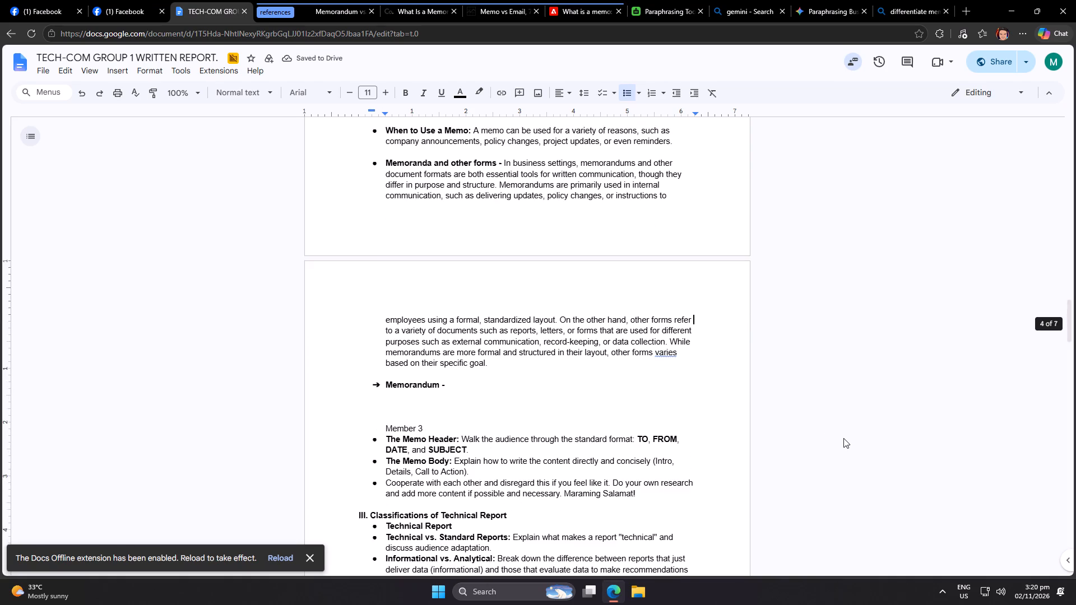
{"action": "scroll", "coordinate": [843, 438], "scroll_direction": "down", "scroll_amount": 2}
{"action": "scroll", "coordinate": [843, 438], "scroll_direction": "up", "scroll_amount": 4}
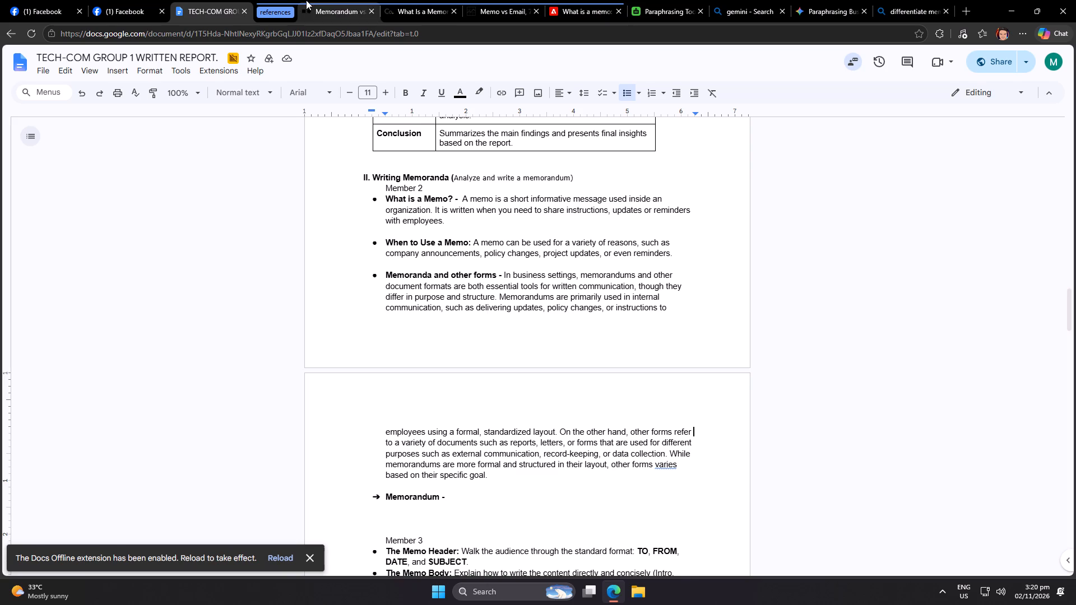
{"action": "left_click", "coordinate": [331, 0]}
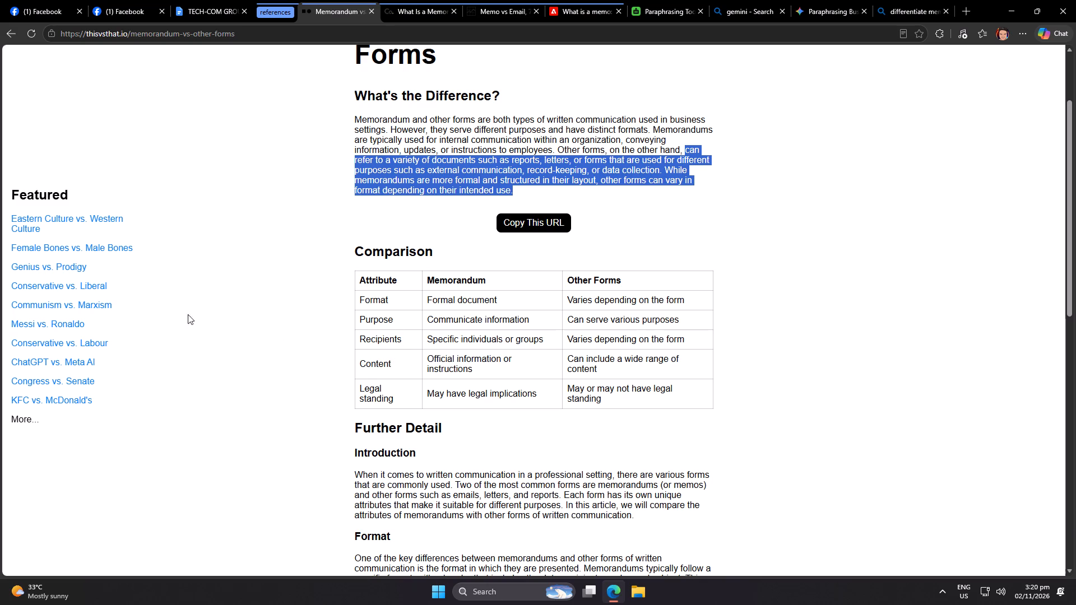
{"action": "left_click", "coordinate": [431, 0]}
{"action": "left_click", "coordinate": [499, 0]}
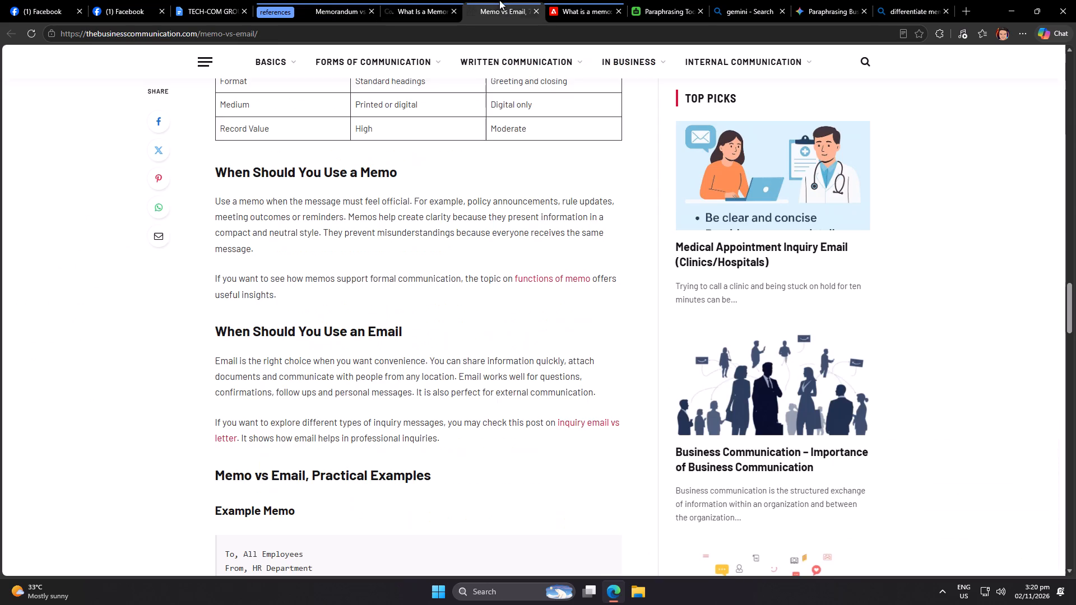
{"action": "left_click", "coordinate": [335, 0]}
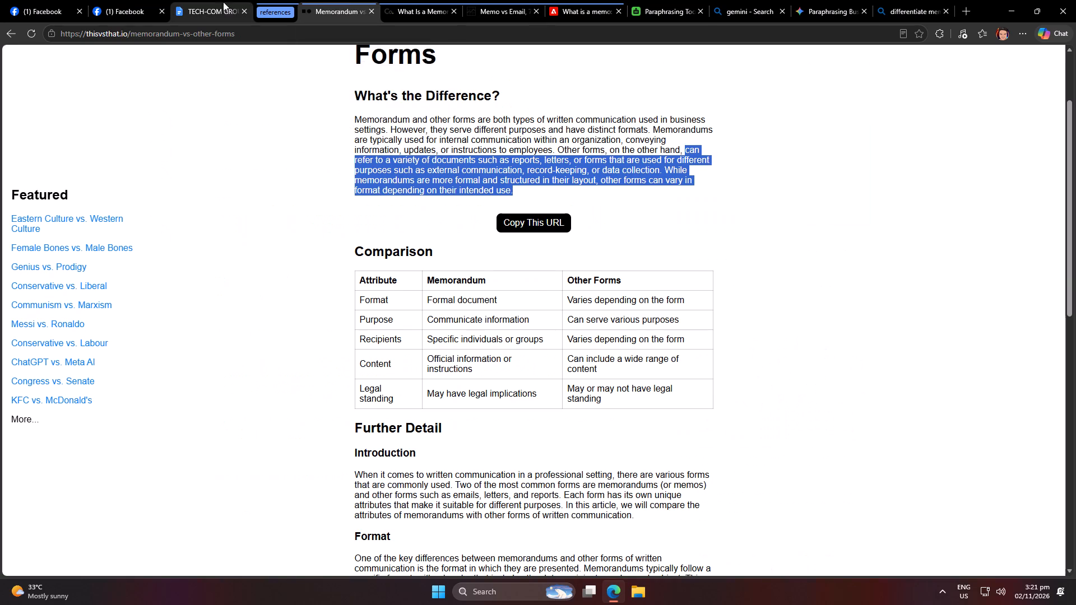
Return to the report and look through its sections, from the disclaimer and report writing basics to the meeting minutes.
{"action": "left_click", "coordinate": [216, 1]}
{"action": "scroll", "coordinate": [725, 416], "scroll_direction": "up", "scroll_amount": 4}
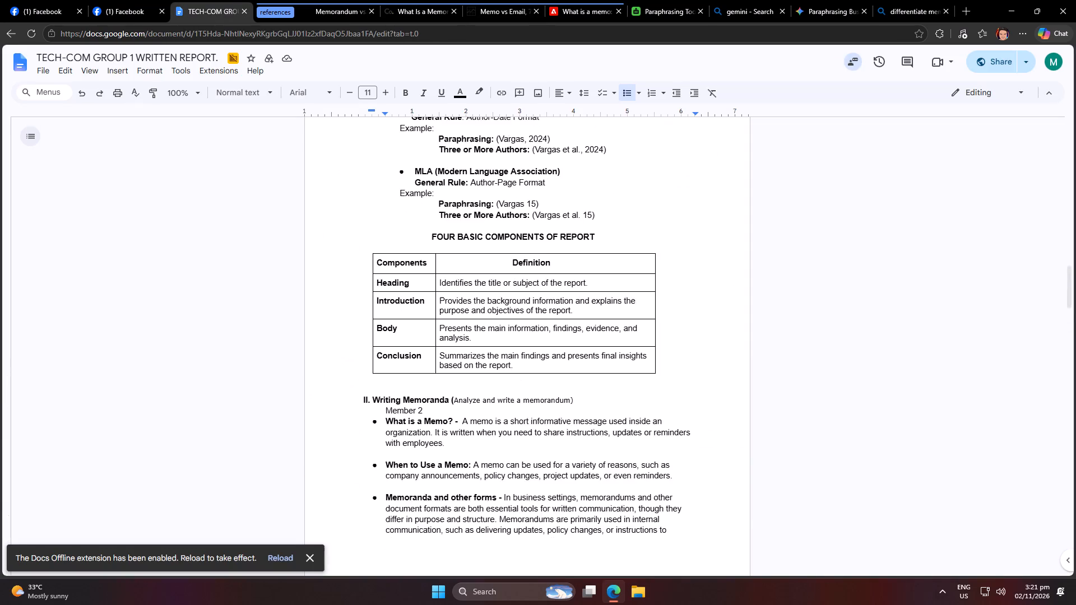
{"action": "scroll", "coordinate": [725, 416], "scroll_direction": "up", "scroll_amount": 12}
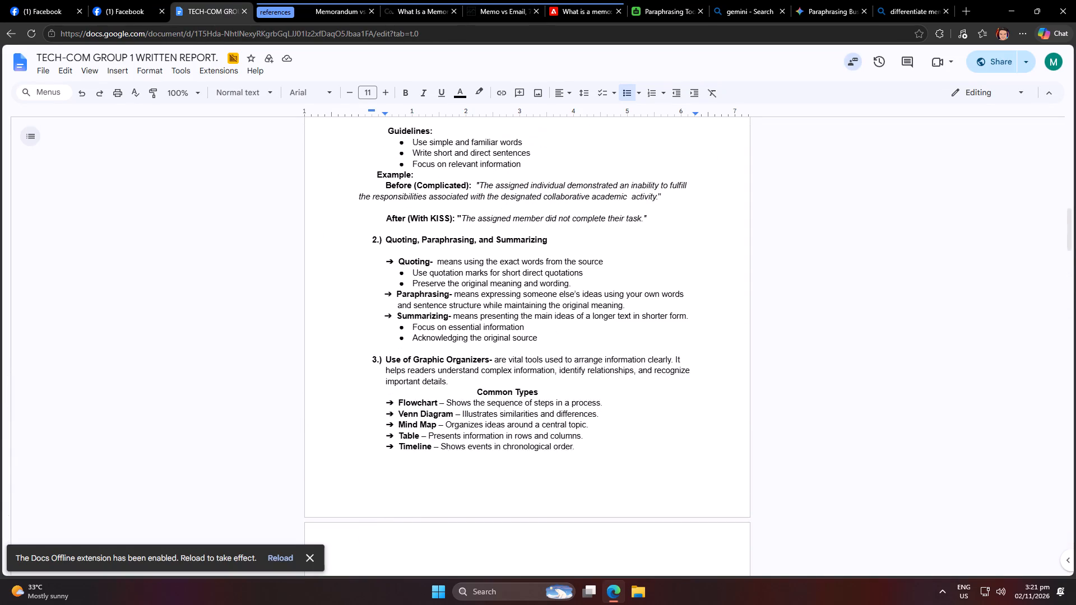
{"action": "scroll", "coordinate": [725, 416], "scroll_direction": "up", "scroll_amount": 15}
{"action": "scroll", "coordinate": [725, 416], "scroll_direction": "down", "scroll_amount": 13}
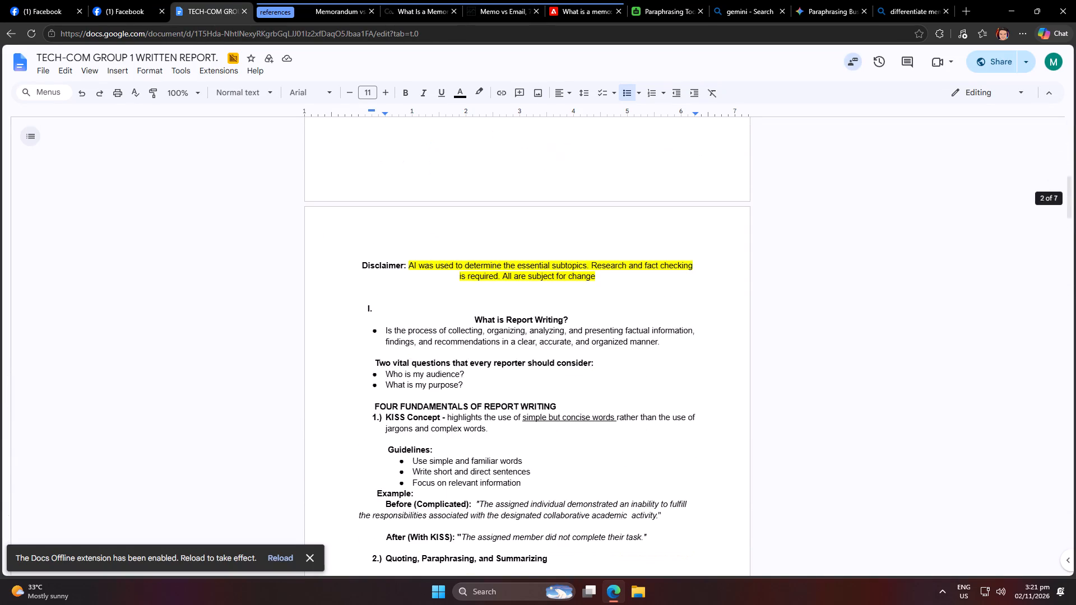
{"action": "scroll", "coordinate": [725, 416], "scroll_direction": "down", "scroll_amount": 5}
{"action": "scroll", "coordinate": [725, 416], "scroll_direction": "down", "scroll_amount": 16}
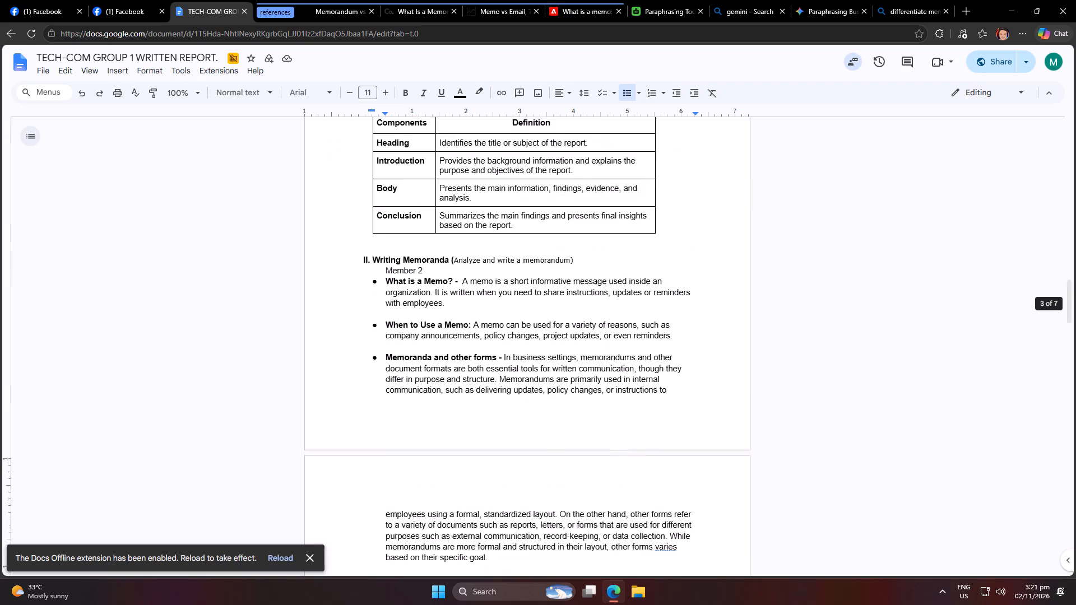
{"action": "scroll", "coordinate": [725, 416], "scroll_direction": "down", "scroll_amount": 6}
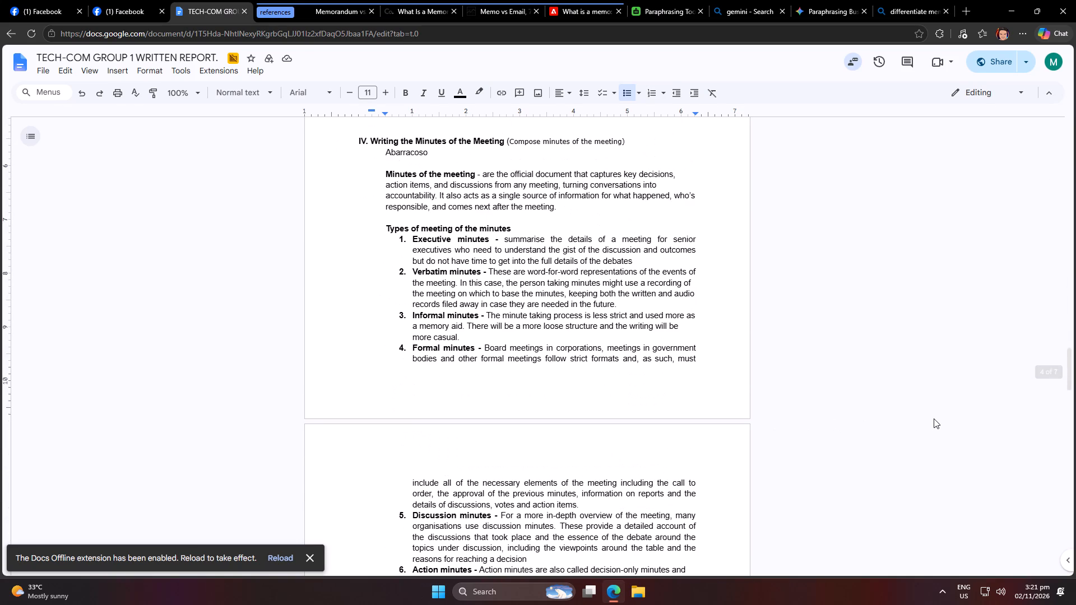
{"action": "scroll", "coordinate": [785, 420], "scroll_direction": "down", "scroll_amount": 3}
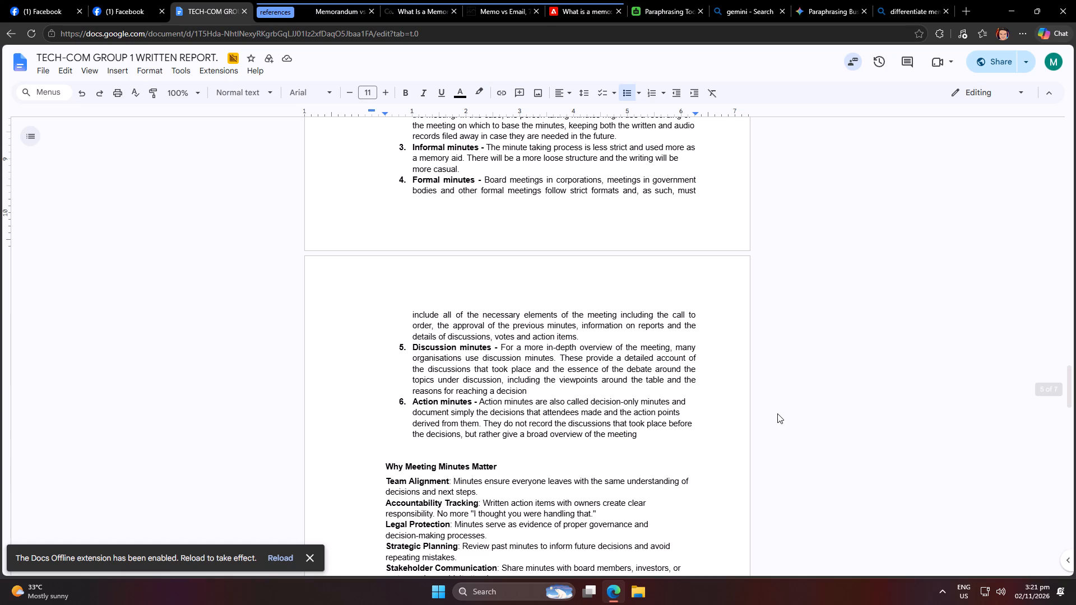
{"action": "scroll", "coordinate": [775, 413], "scroll_direction": "down", "scroll_amount": 10}
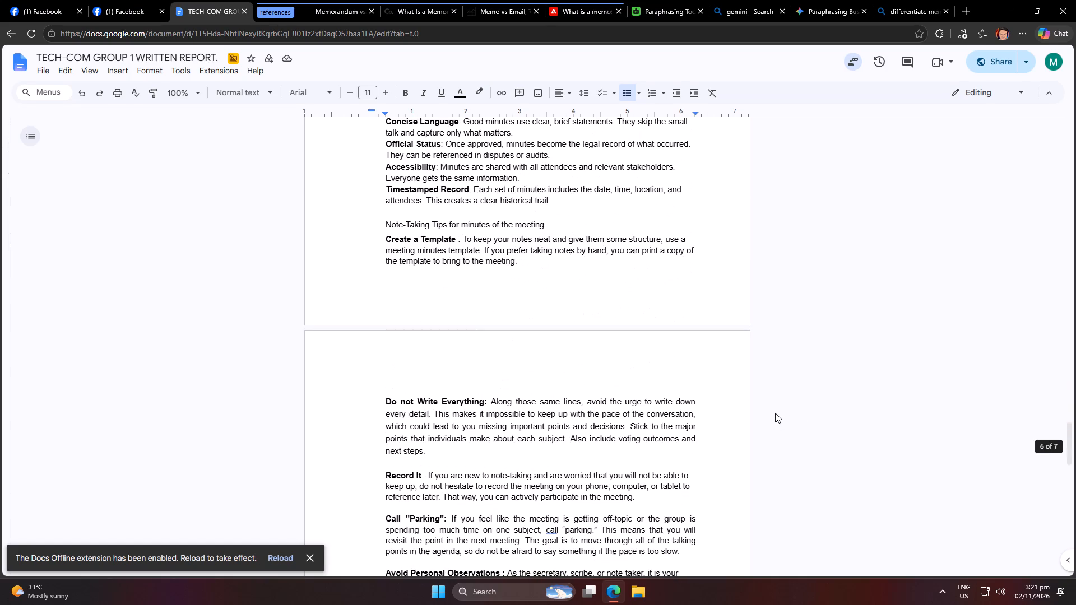
{"action": "scroll", "coordinate": [775, 413], "scroll_direction": "down", "scroll_amount": 4}
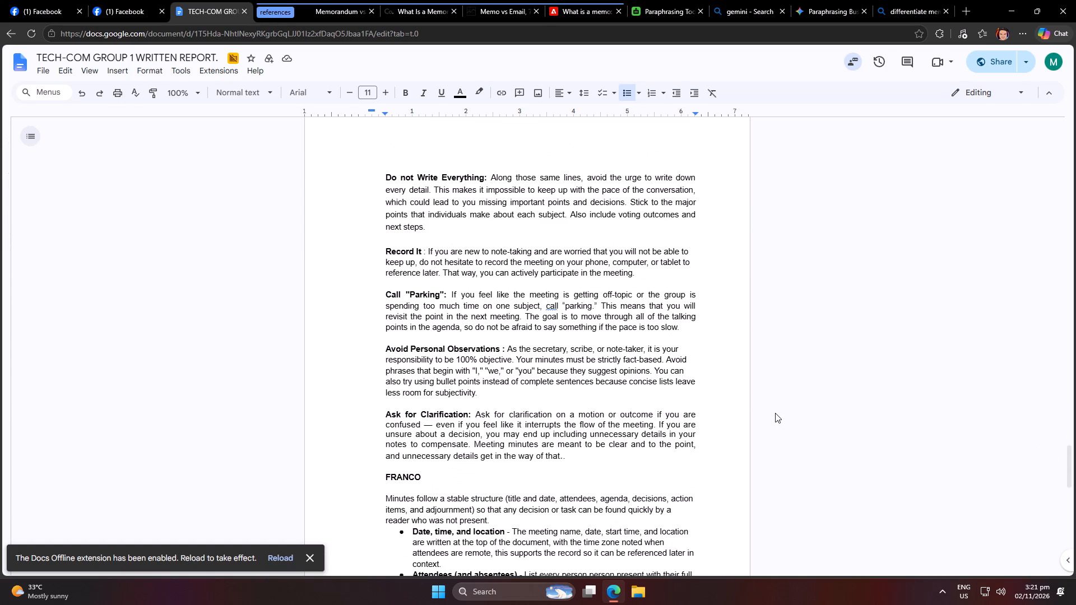
{"action": "scroll", "coordinate": [775, 413], "scroll_direction": "down", "scroll_amount": 4}
Correct "varies" to "vary" after "other forms" in the paragraph's last sentence using the grammar suggestion.
{"action": "scroll", "coordinate": [775, 413], "scroll_direction": "up", "scroll_amount": 20}
{"action": "scroll", "coordinate": [775, 413], "scroll_direction": "up", "scroll_amount": 3}
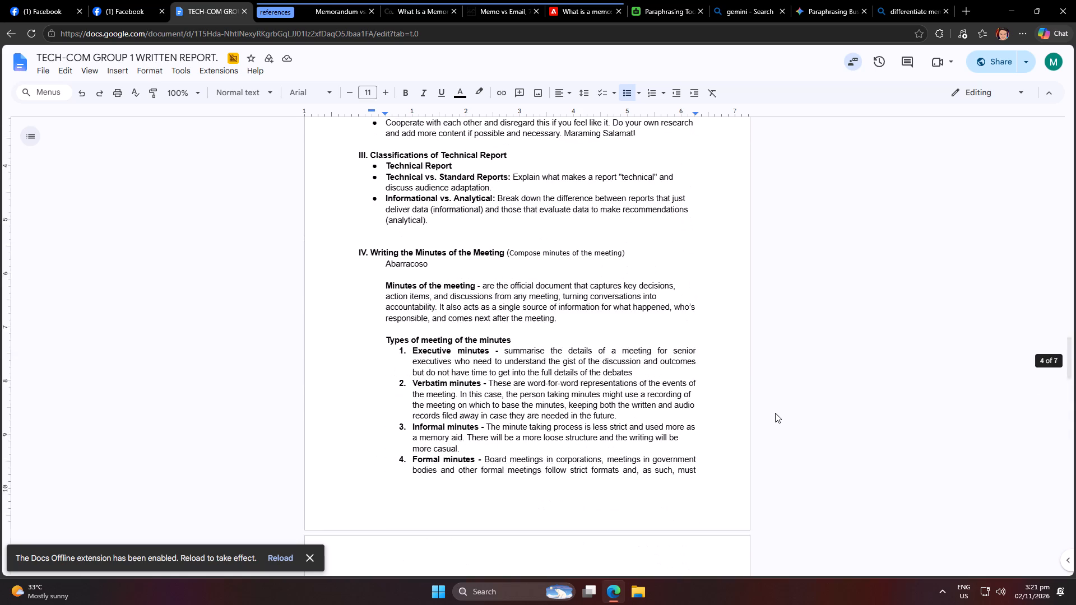
{"action": "scroll", "coordinate": [775, 413], "scroll_direction": "up", "scroll_amount": 14}
{"action": "scroll", "coordinate": [775, 413], "scroll_direction": "down", "scroll_amount": 6}
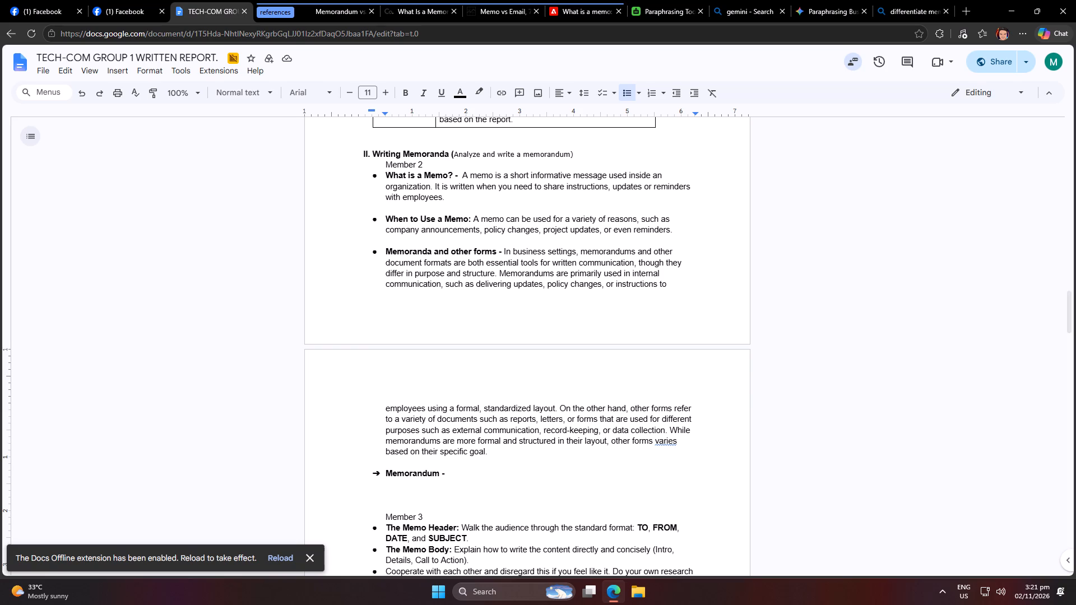
{"action": "left_click", "coordinate": [657, 441]}
{"action": "left_click", "coordinate": [669, 426]}
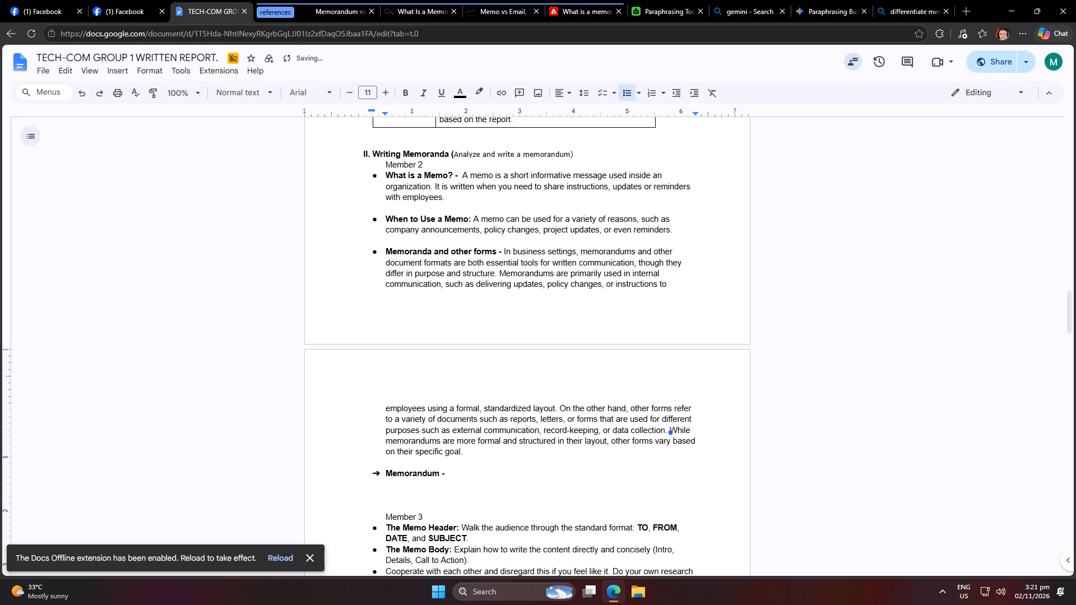
Move the text from "primarily used in internal communication" through "standardized layout." out of the "Memoranda and other forms" paragraph to follow "Memorandum -".
{"action": "left_click", "coordinate": [551, 463]}
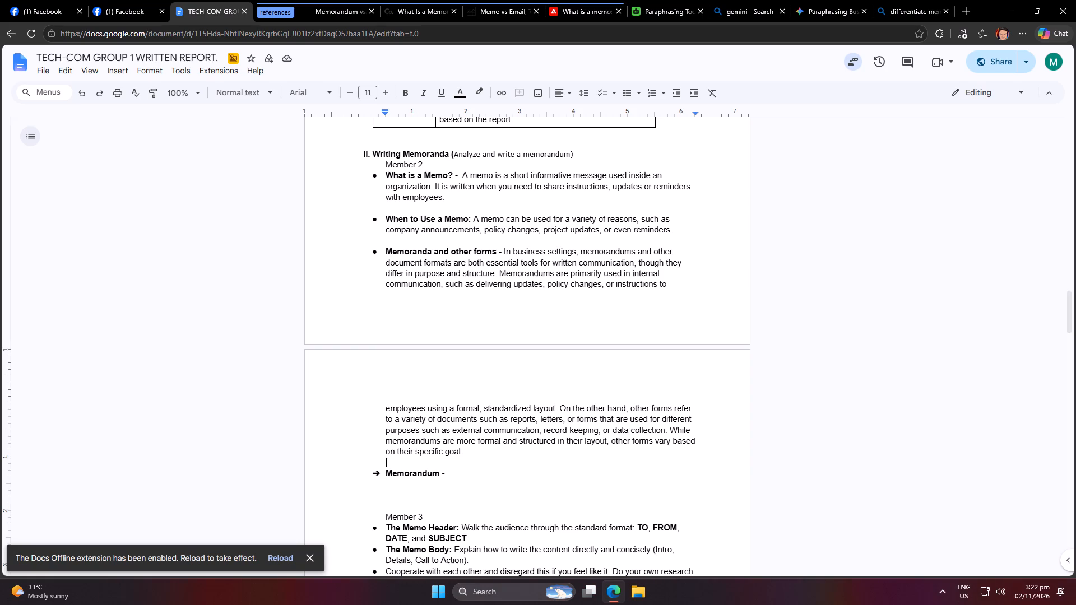
{"action": "left_click", "coordinate": [499, 276]}
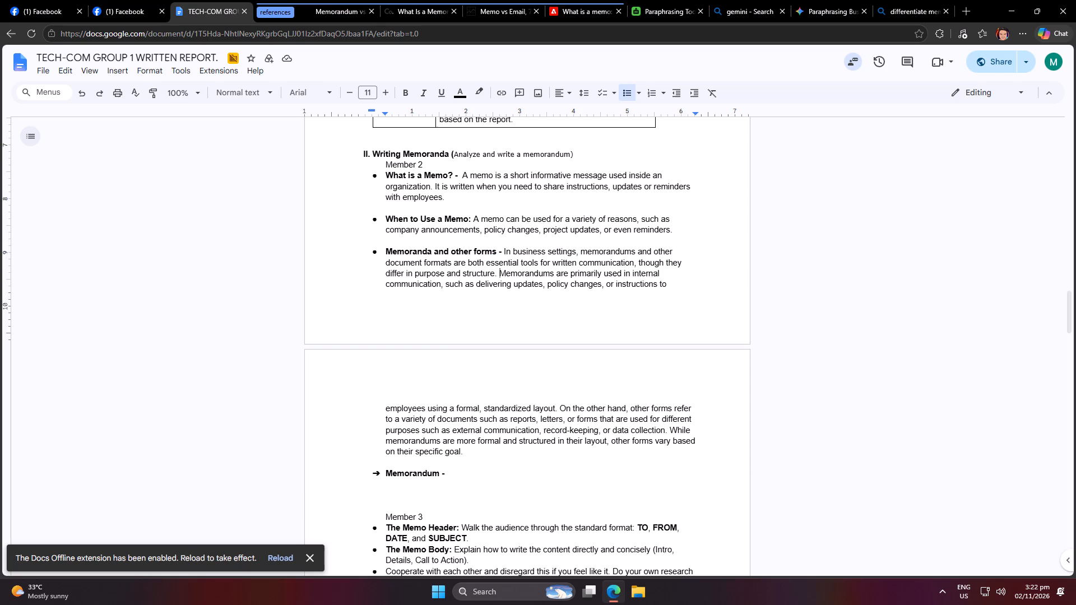
{"action": "left_click_drag", "start_coordinate": [569, 274], "coordinate": [544, 291]}
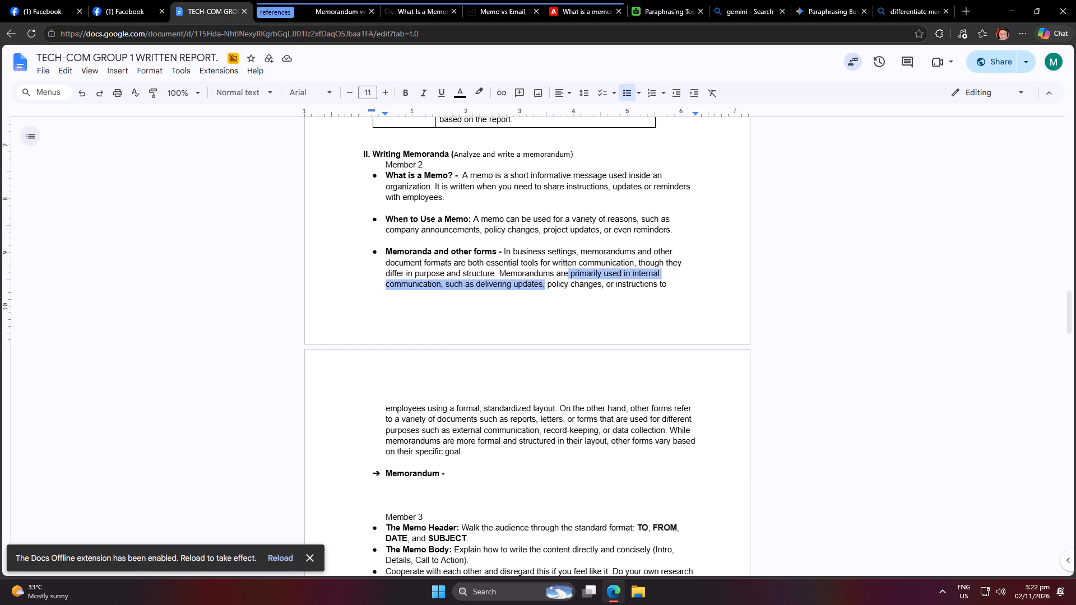
{"action": "left_click_drag", "start_coordinate": [544, 291], "coordinate": [539, 398]}
{"action": "left_click_drag", "start_coordinate": [539, 398], "coordinate": [556, 409]}
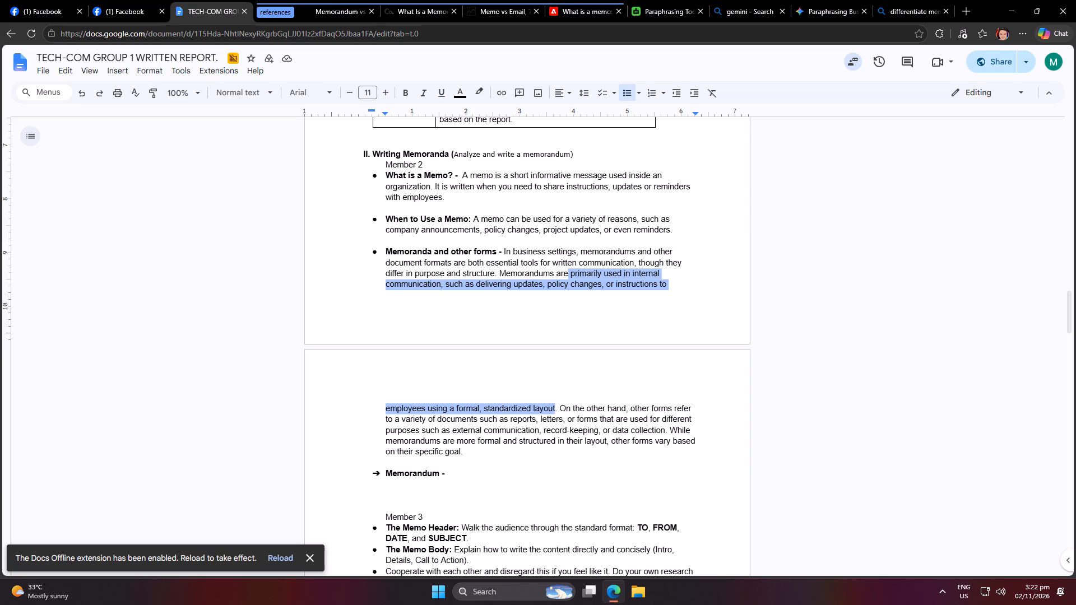
{"action": "left_click_drag", "start_coordinate": [556, 409], "coordinate": [558, 409]}
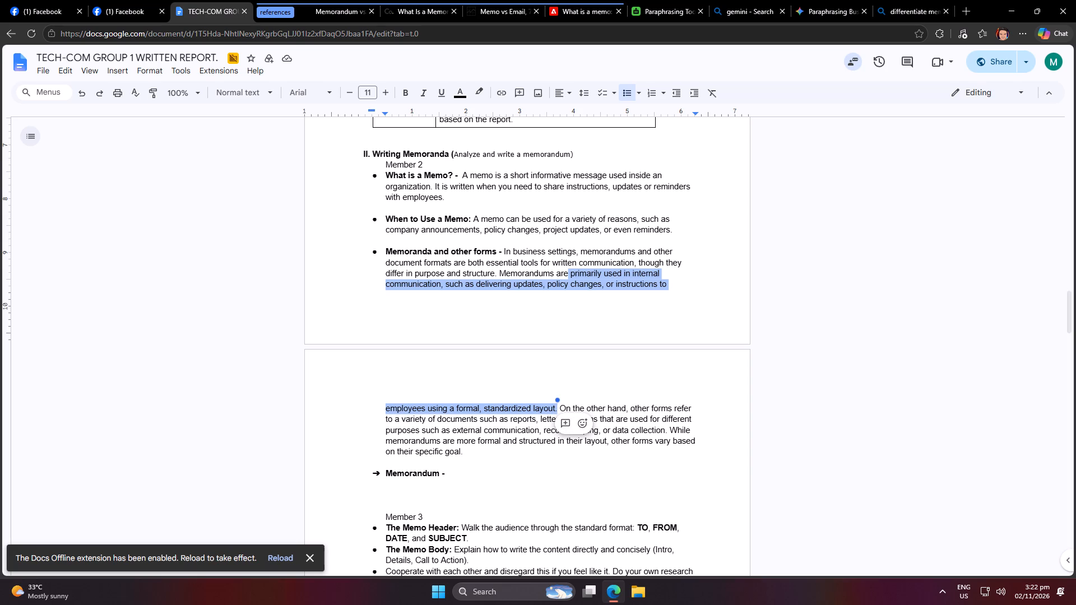
{"action": "right_click", "coordinate": [494, 408]}
{"action": "left_click", "coordinate": [546, 128]}
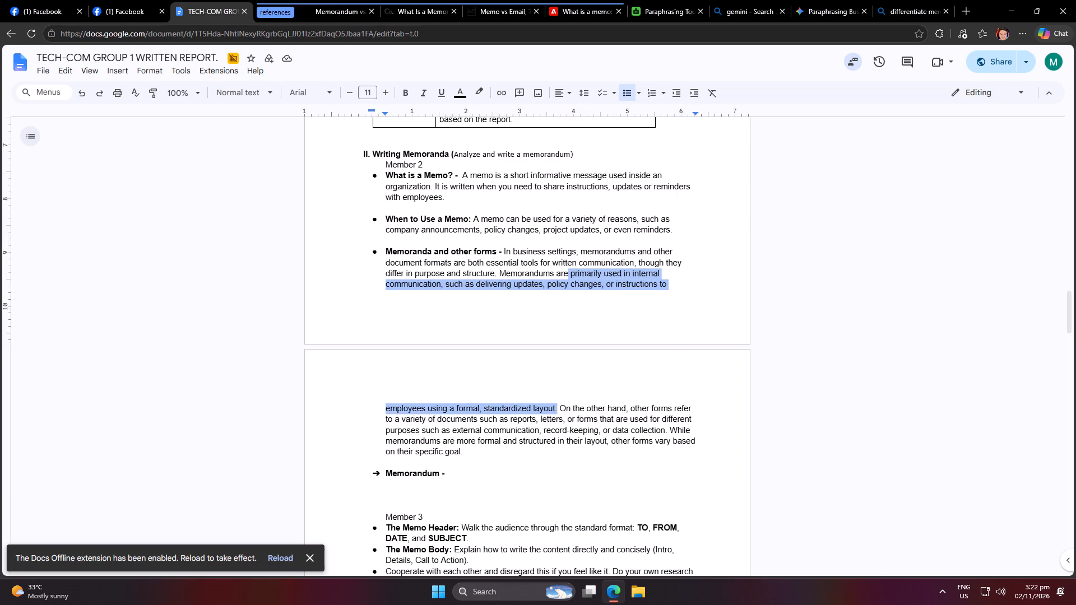
{"action": "left_click", "coordinate": [465, 454]}
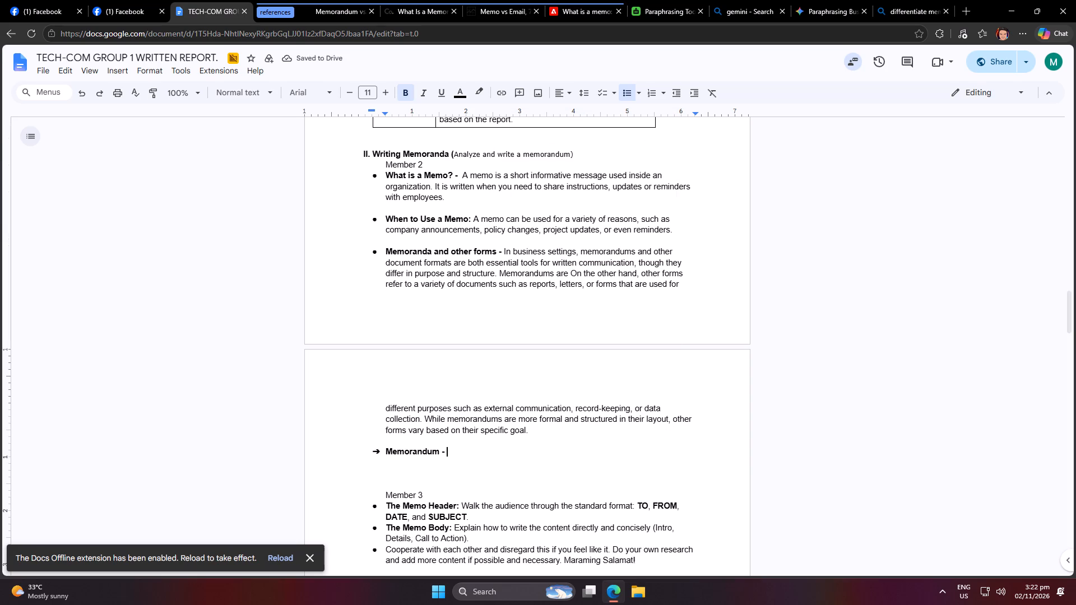
{"action": "key", "text": "ctrl+v"}
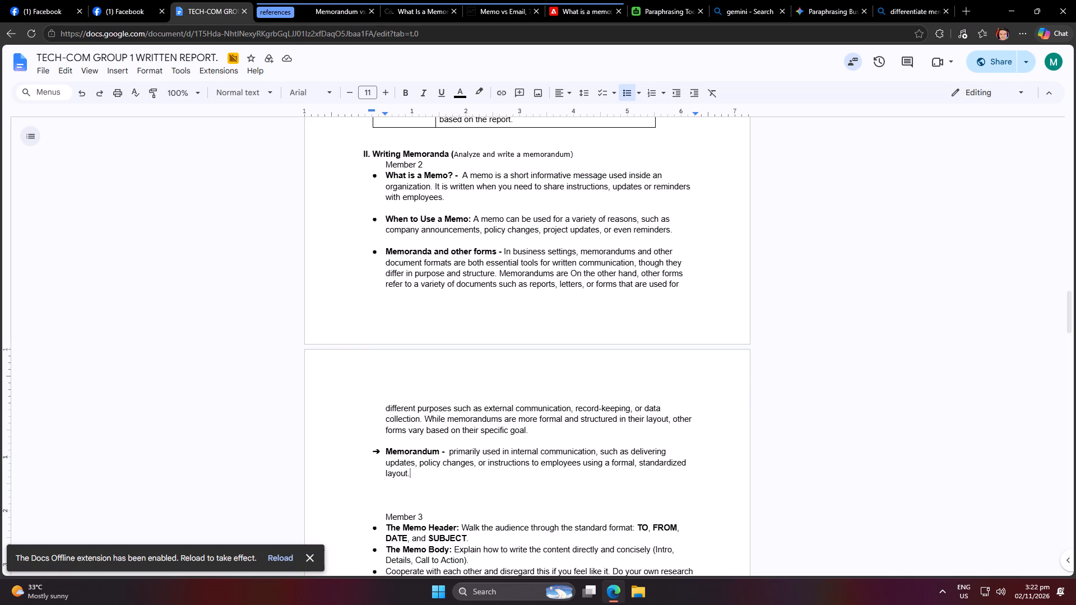
Remove the leftover "Memorandums are On the other hand," from the "Memoranda and other forms" paragraph and start the remaining sentence with a capital "Other".
{"action": "left_click_drag", "start_coordinate": [641, 273], "coordinate": [501, 277]}
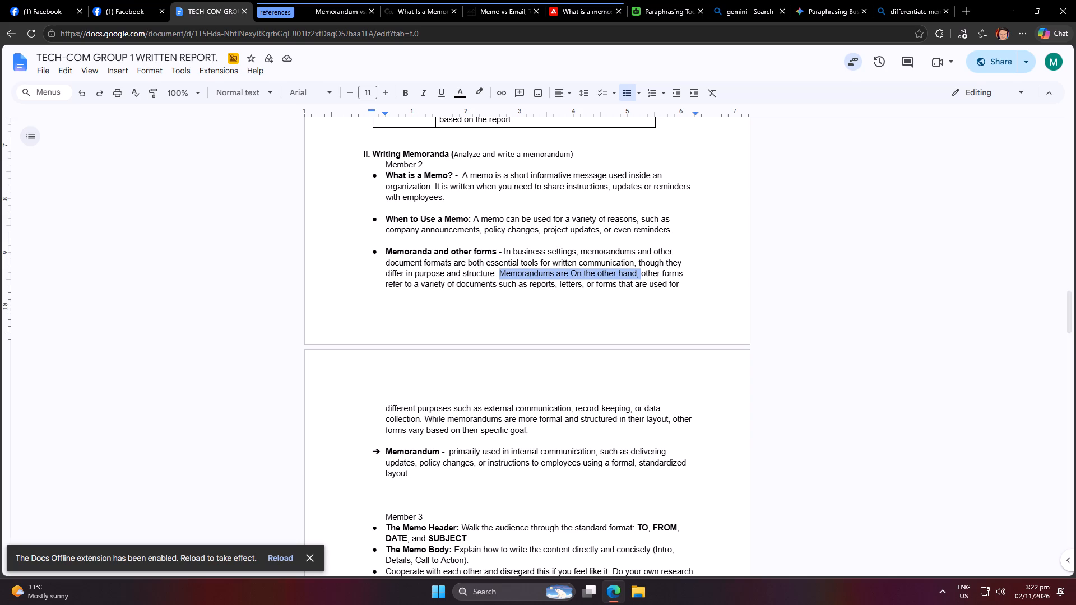
{"action": "left_click_drag", "start_coordinate": [501, 277], "coordinate": [500, 277]}
{"action": "key", "text": "BackSpace"}
{"action": "left_click", "coordinate": [502, 274]}
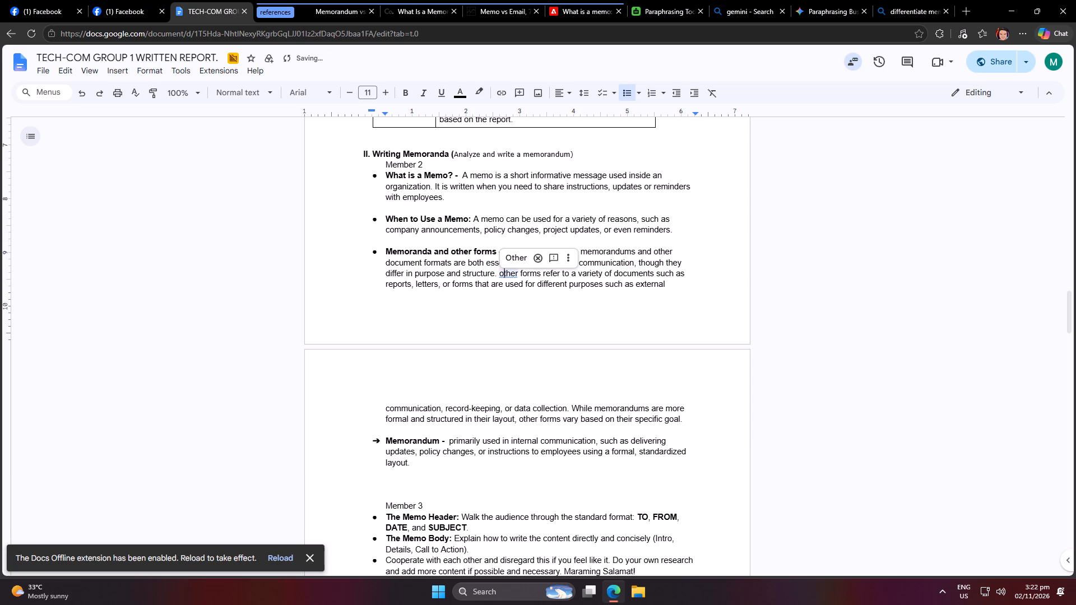
{"action": "key", "text": "BackSpace"}
{"action": "key", "text": "shift+o"}
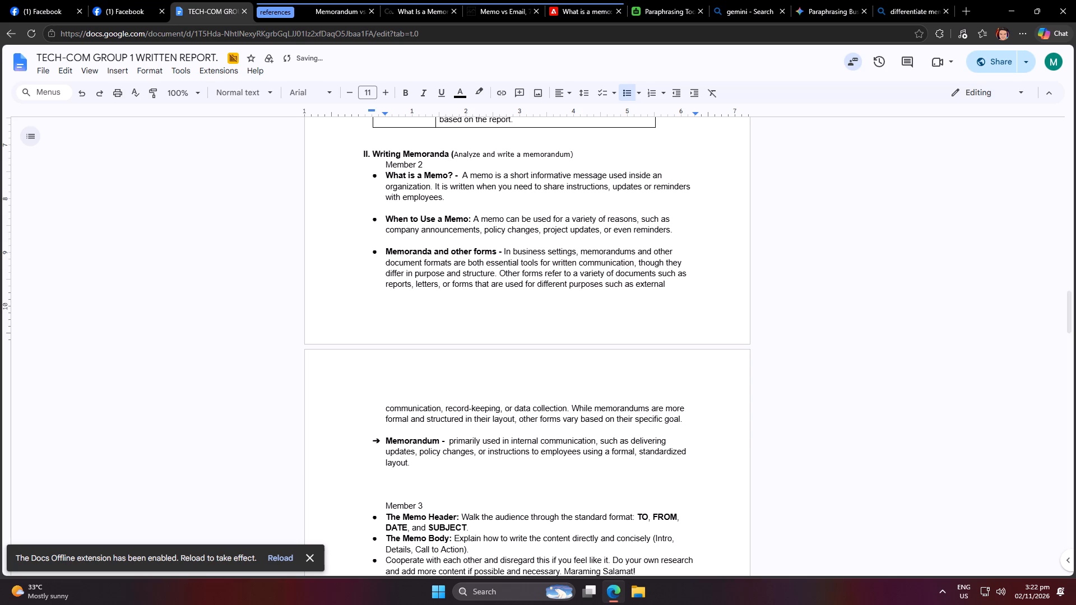
Cut the sentence "Other forms refer to a variety of documents" through "data collection." from the "Memoranda and other forms" paragraph.
{"action": "left_click_drag", "start_coordinate": [675, 287], "coordinate": [561, 285]}
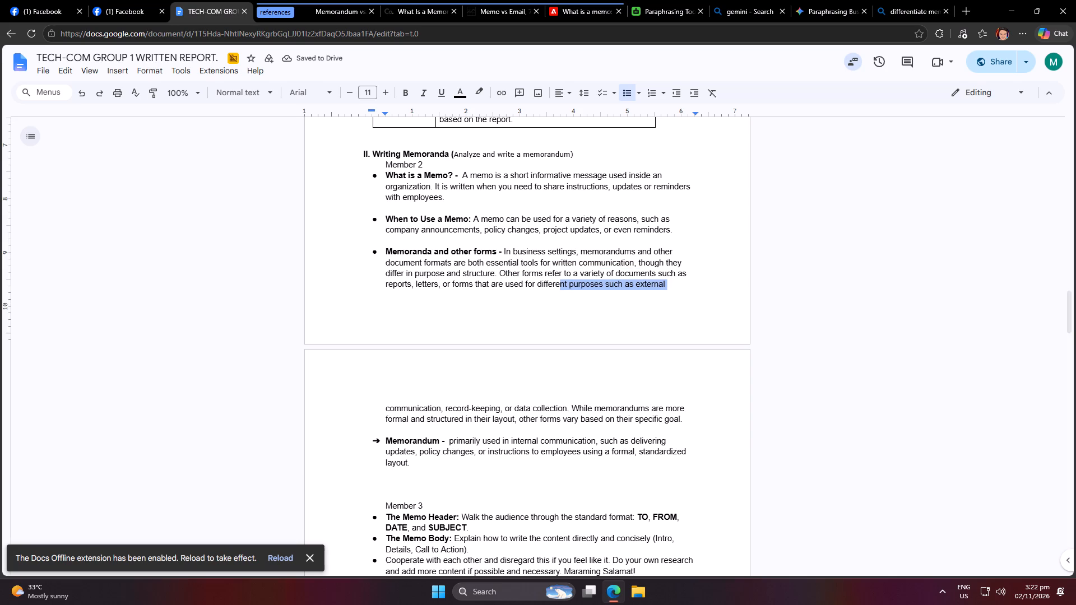
{"action": "left_click_drag", "start_coordinate": [561, 285], "coordinate": [538, 285]}
{"action": "left_click", "coordinate": [605, 323]}
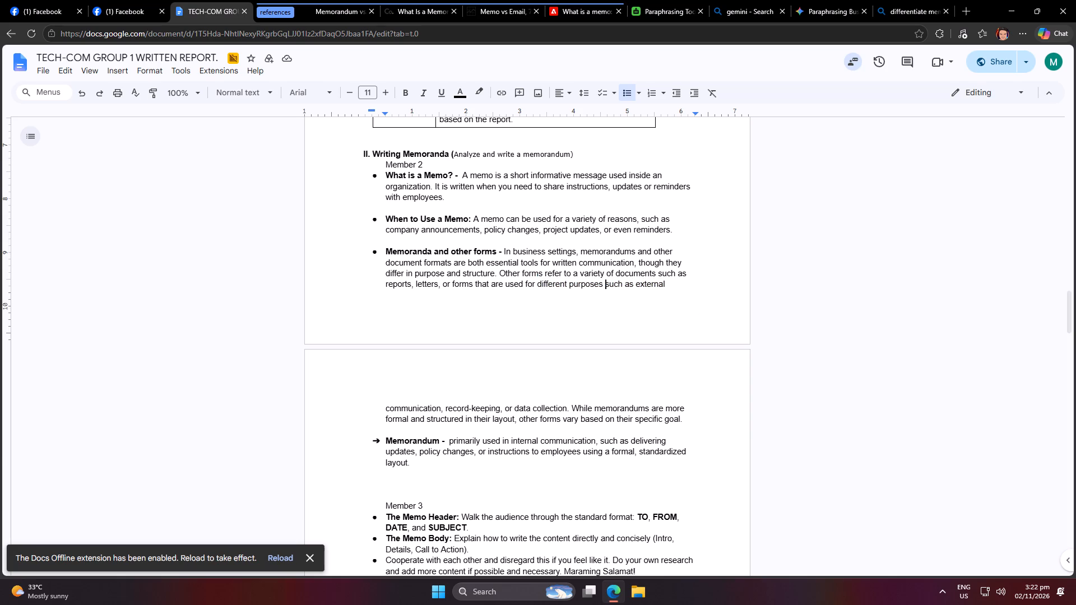
{"action": "left_click_drag", "start_coordinate": [569, 408], "coordinate": [509, 333]}
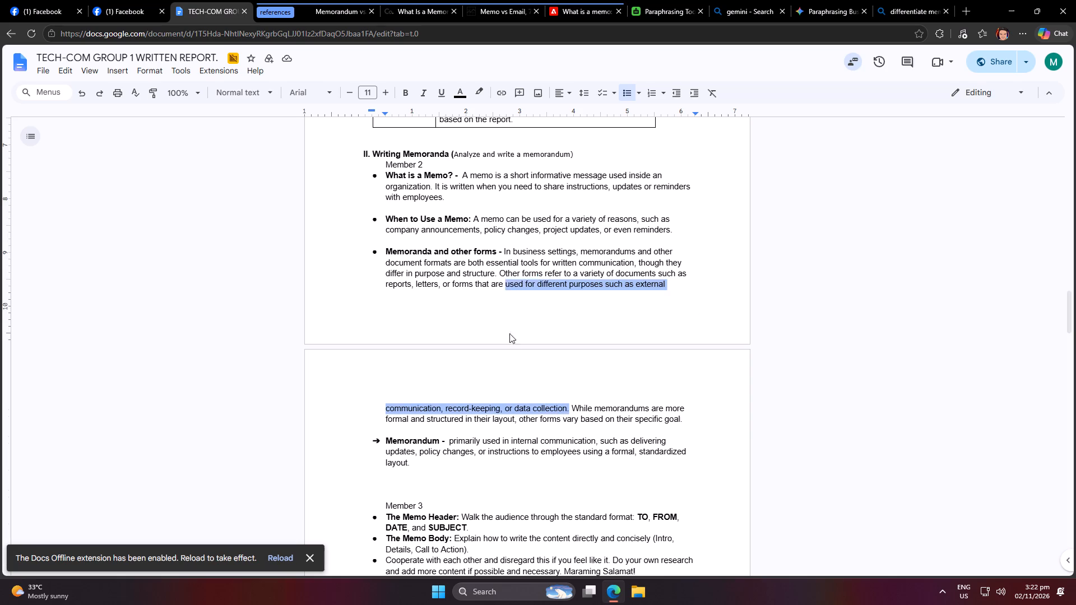
{"action": "left_click_drag", "start_coordinate": [509, 333], "coordinate": [498, 279]}
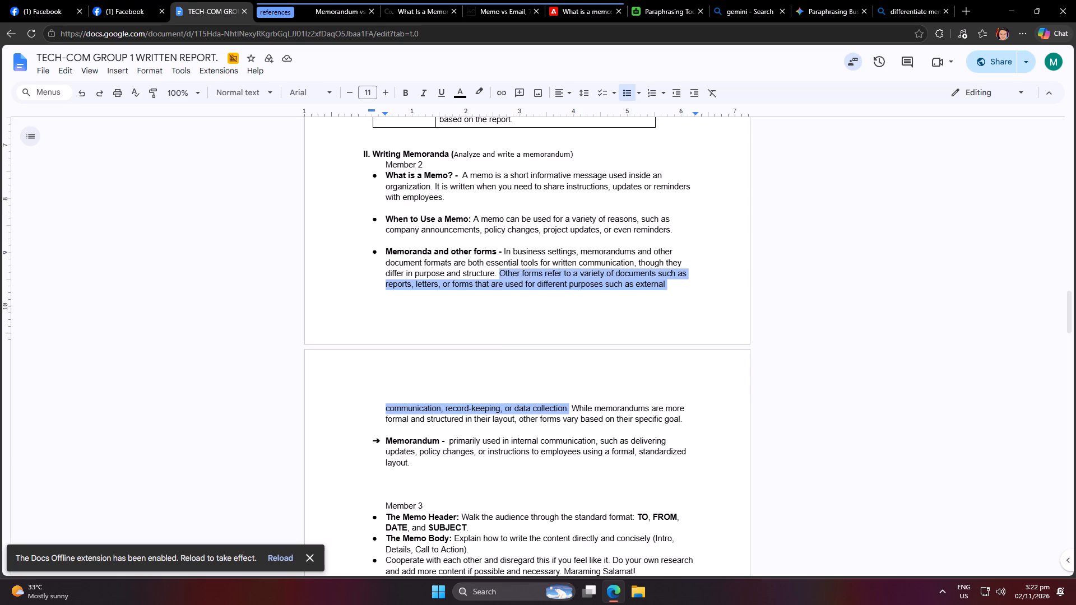
{"action": "left_click_drag", "start_coordinate": [498, 279], "coordinate": [499, 279]}
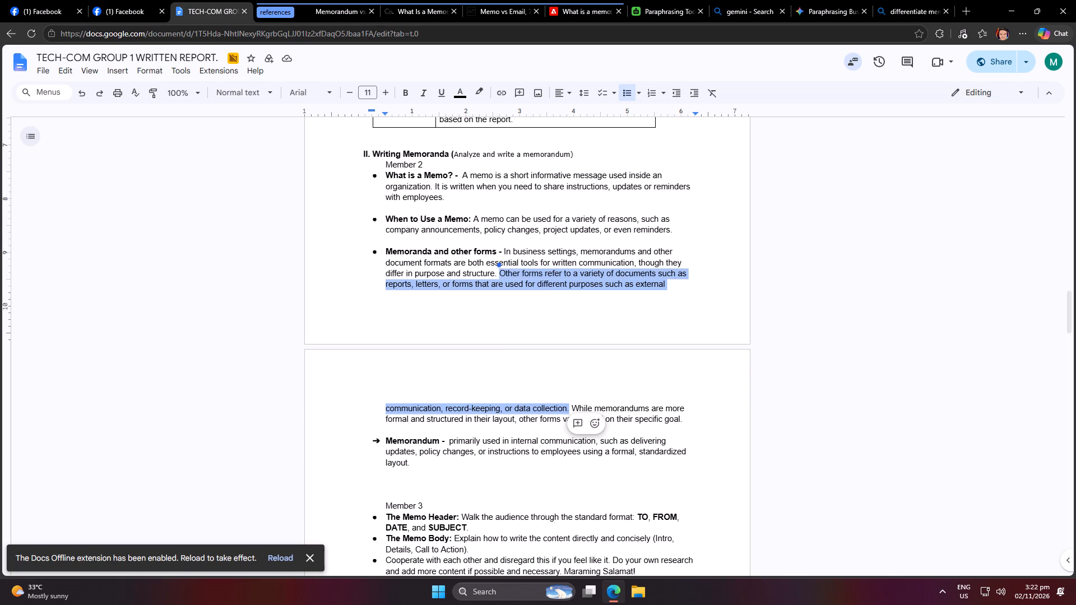
{"action": "right_click", "coordinate": [528, 276]}
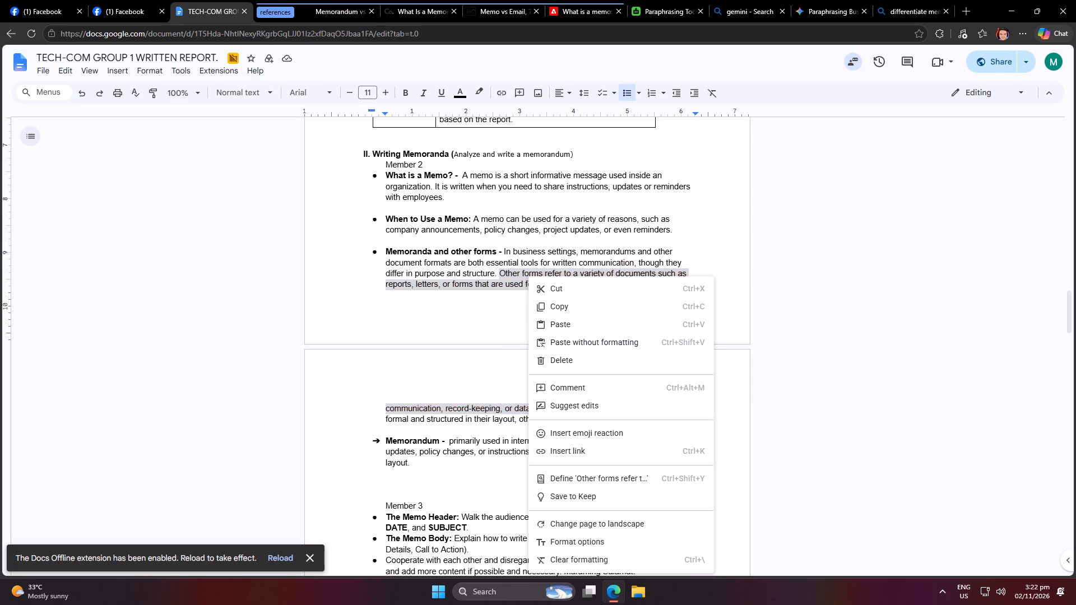
{"action": "left_click", "coordinate": [560, 292]}
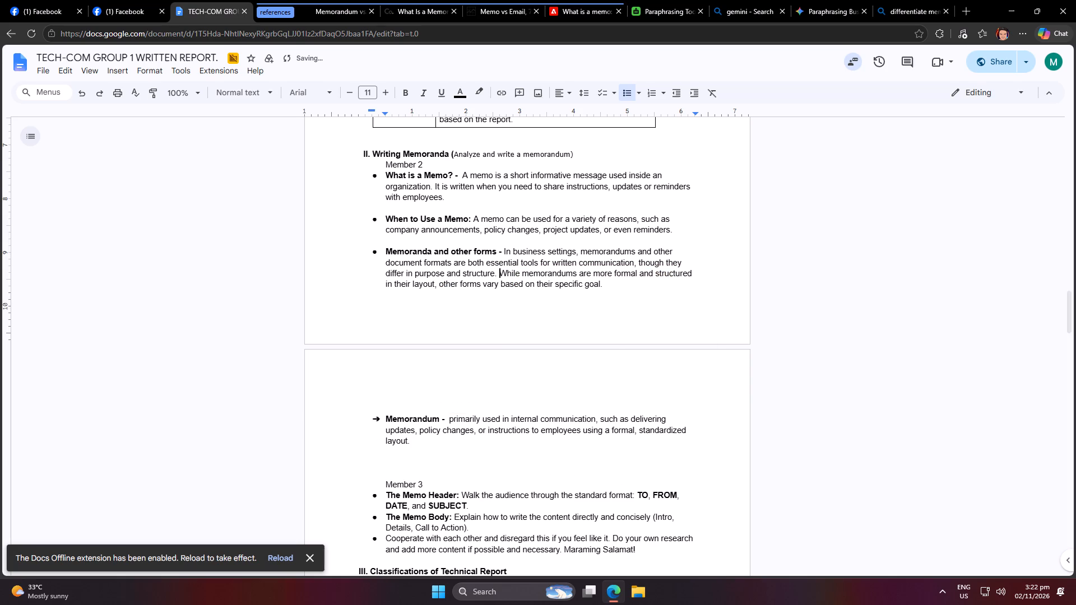
Add an arrow-bulleted item reading "Other forms -" below the "Memorandum" item, with a blank line between them.
{"action": "left_click", "coordinate": [432, 446]}
{"action": "left_click", "coordinate": [407, 457]}
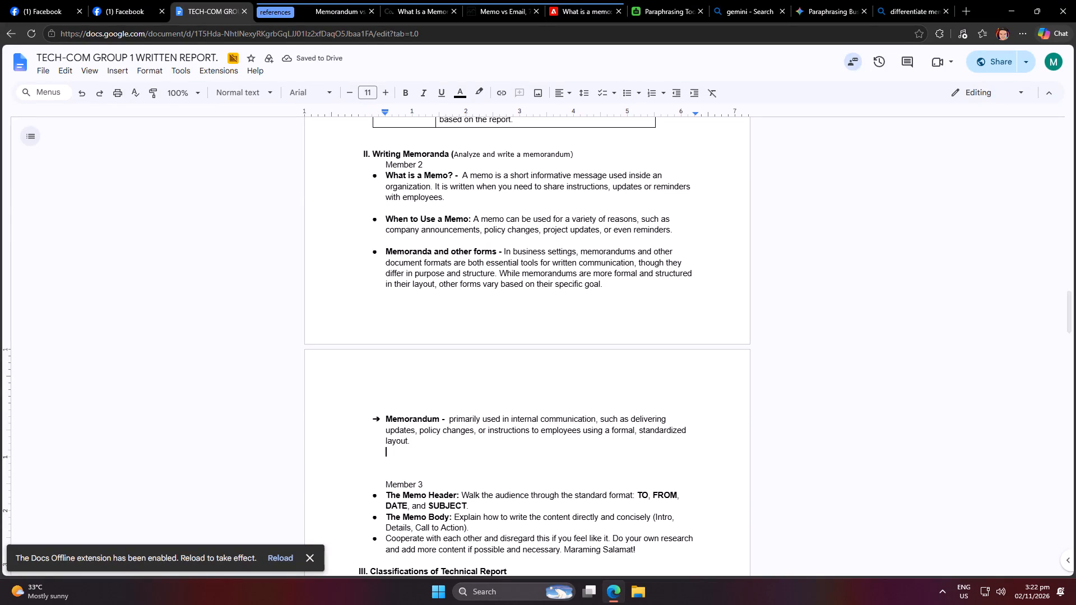
{"action": "key", "text": "BackSpace"}
{"action": "key", "text": "shift+o"}
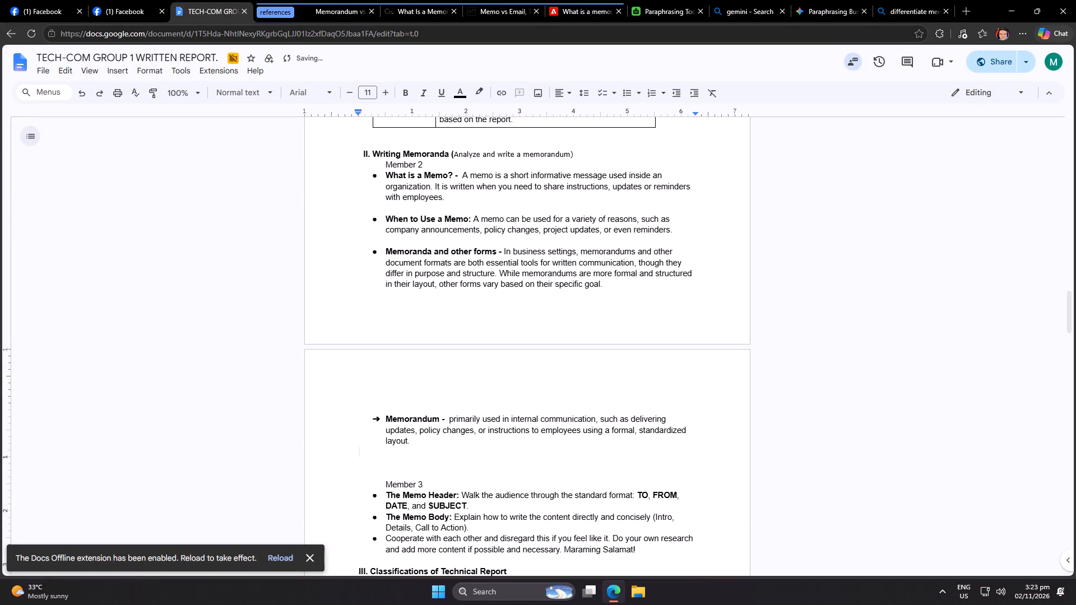
{"action": "key", "text": "BackSpace"}
{"action": "key", "text": "Return"}
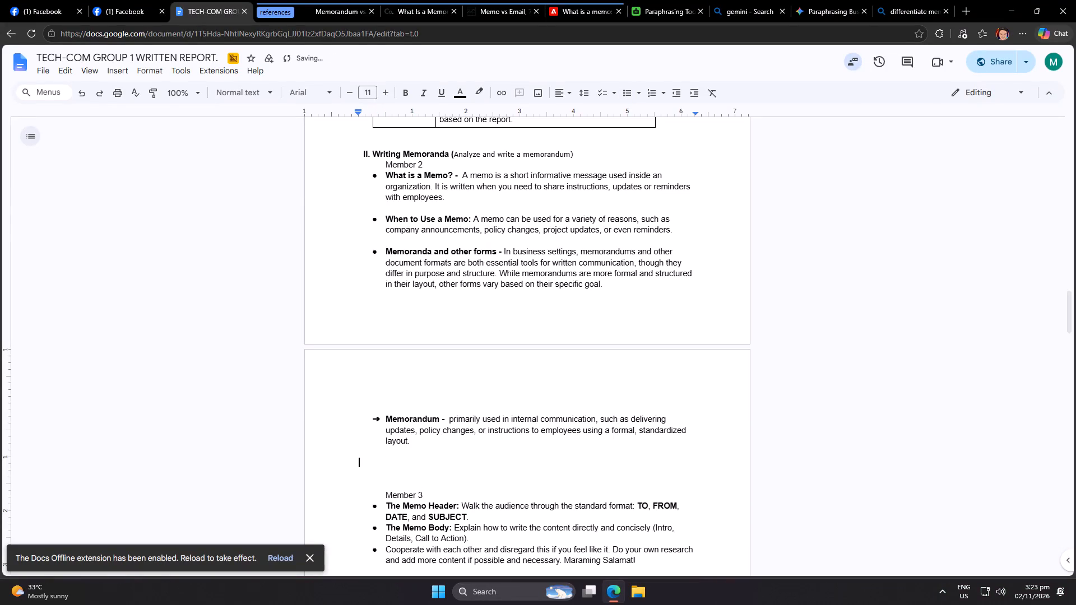
{"action": "key", "text": "shift+o"}
{"action": "key", "text": "BackSpace"}
{"action": "left_click", "coordinate": [635, 91]}
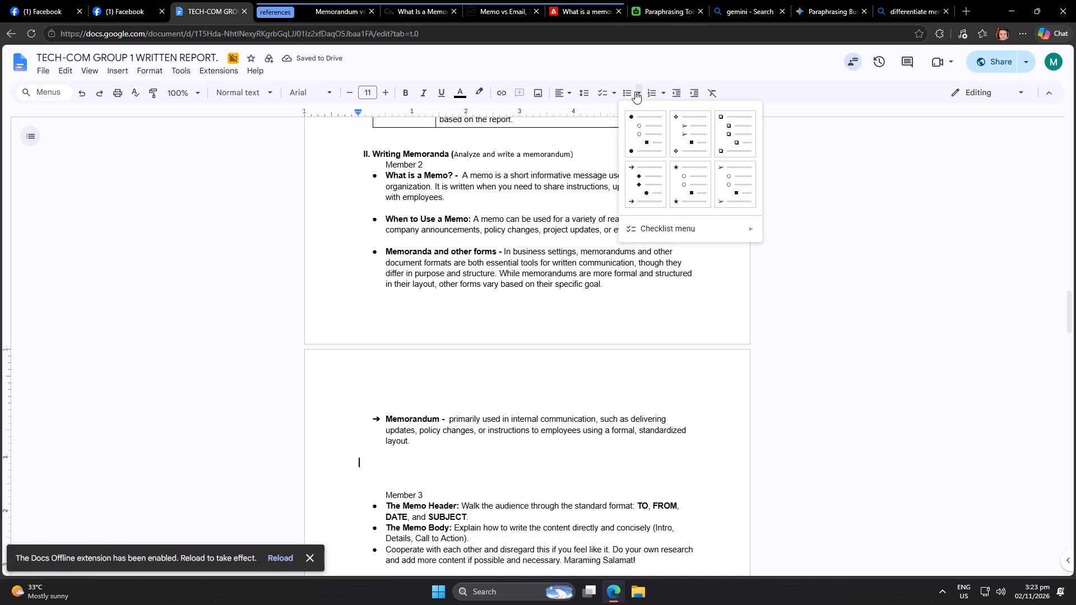
{"action": "left_click", "coordinate": [652, 179]}
{"action": "type", "text": "Other"}
{"action": "key", "text": "space"}
{"action": "type", "text": "forms -"}
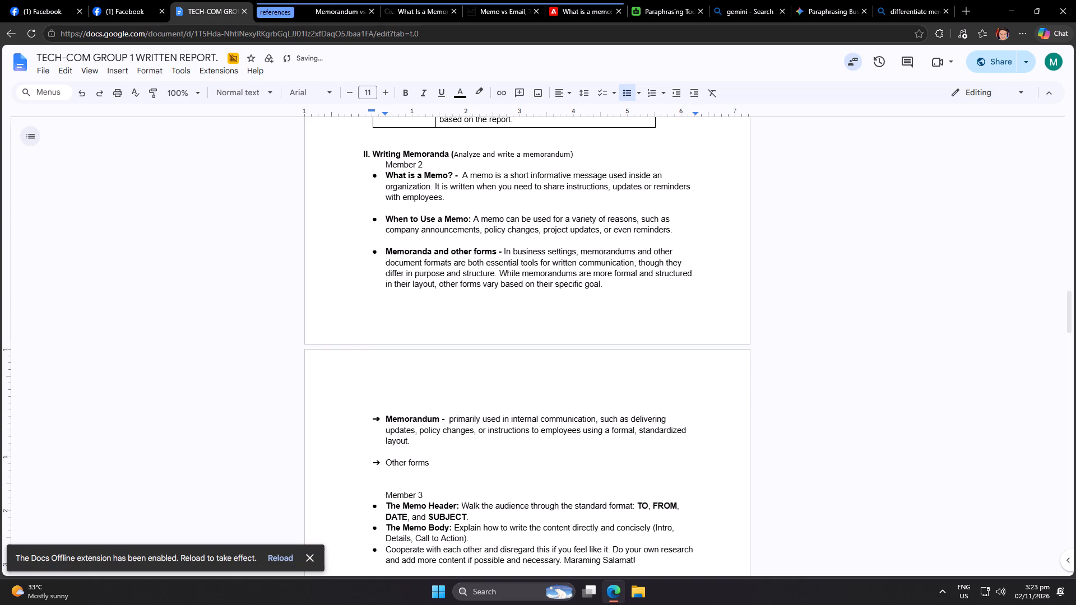
{"action": "key", "text": "space"}
Make the "Other forms -" label bold, undoing any accidental text move along the way.
{"action": "left_click_drag", "start_coordinate": [446, 464], "coordinate": [391, 460]}
{"action": "left_click", "coordinate": [440, 463]}
{"action": "left_click_drag", "start_coordinate": [446, 462], "coordinate": [339, 462]}
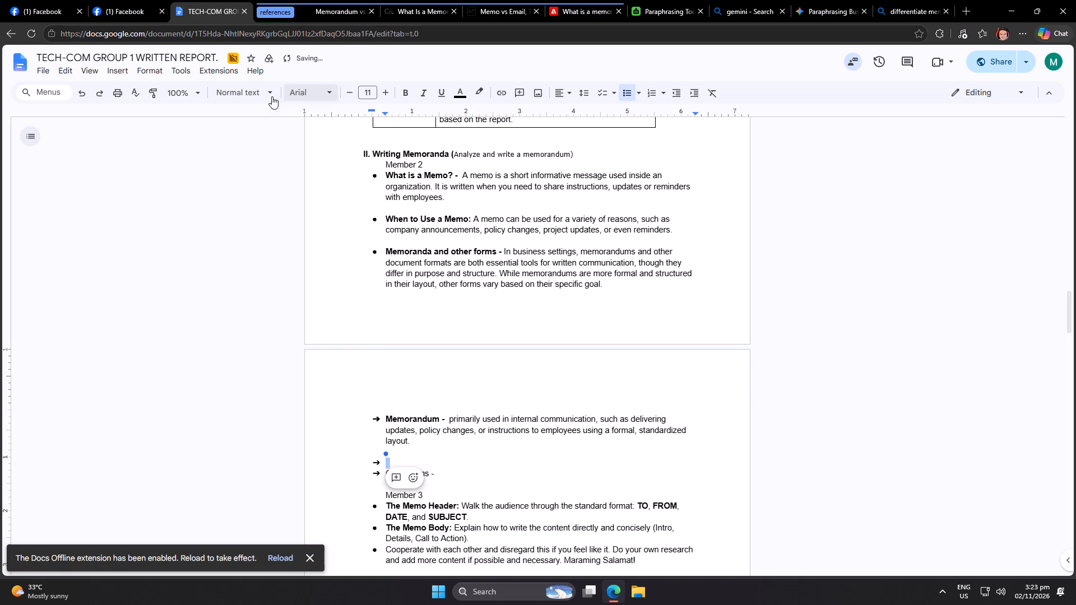
{"action": "left_click", "coordinate": [84, 93]}
{"action": "left_click", "coordinate": [500, 452]}
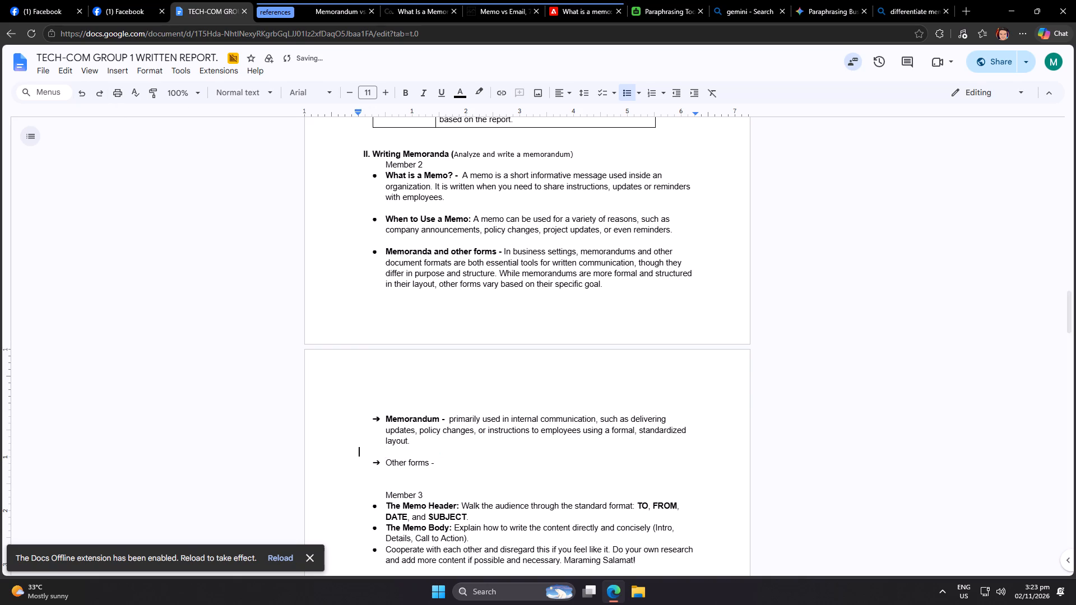
{"action": "left_click_drag", "start_coordinate": [446, 460], "coordinate": [305, 459]}
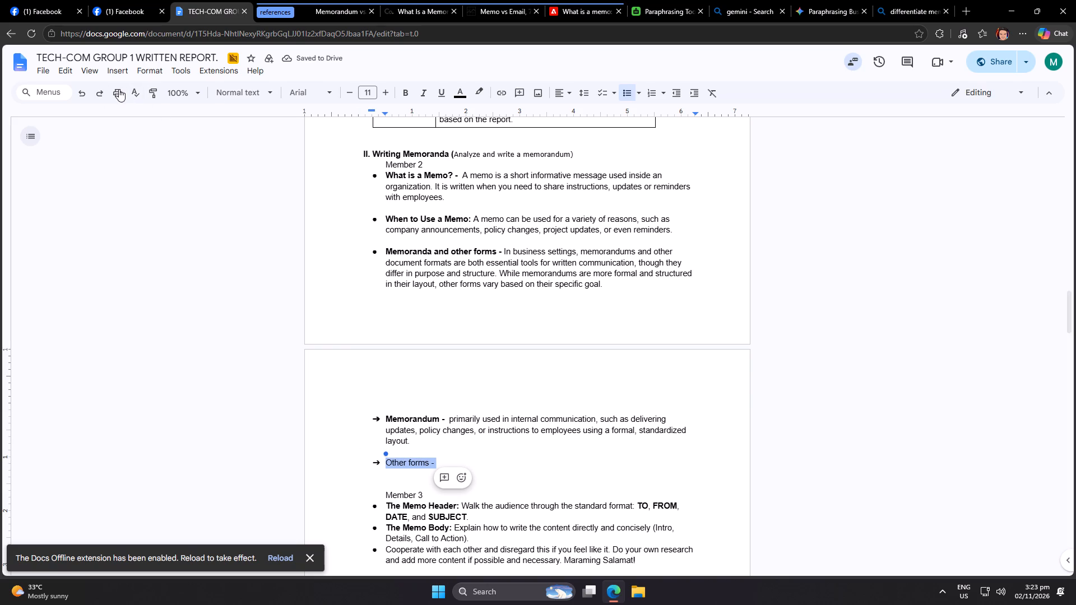
{"action": "left_click", "coordinate": [410, 92]}
Paste the cut sentence about other forms after the bold "Other forms -" label.
{"action": "left_click", "coordinate": [456, 462]}
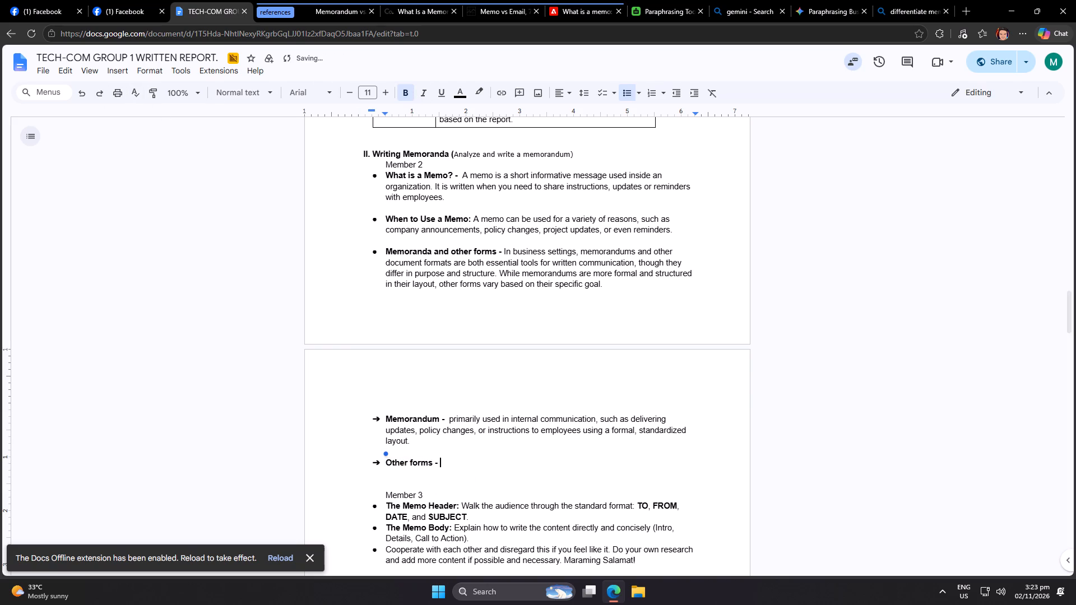
{"action": "key", "text": "ctrl+v"}
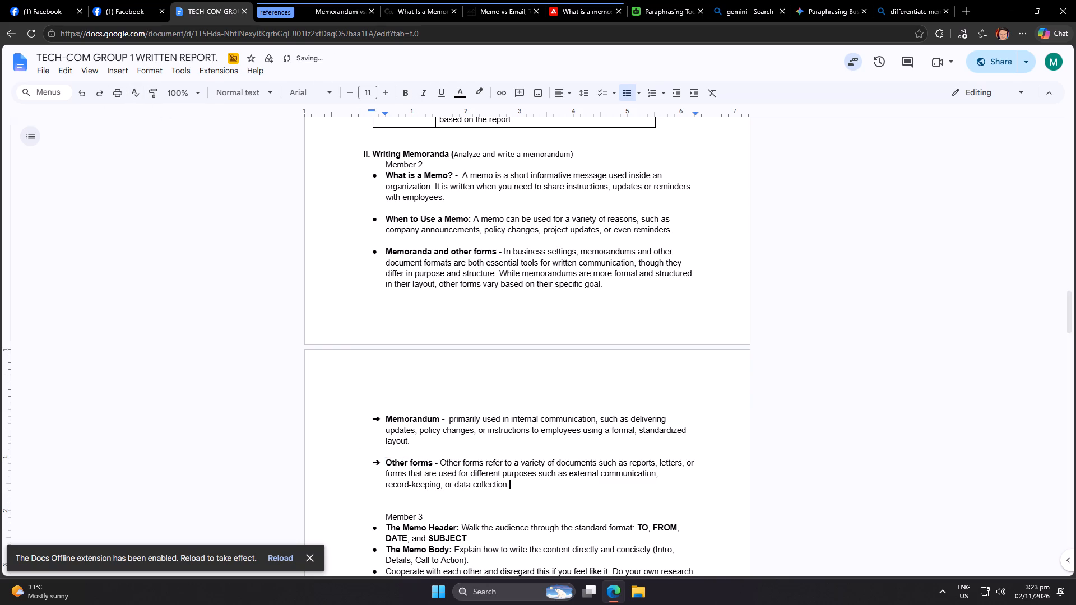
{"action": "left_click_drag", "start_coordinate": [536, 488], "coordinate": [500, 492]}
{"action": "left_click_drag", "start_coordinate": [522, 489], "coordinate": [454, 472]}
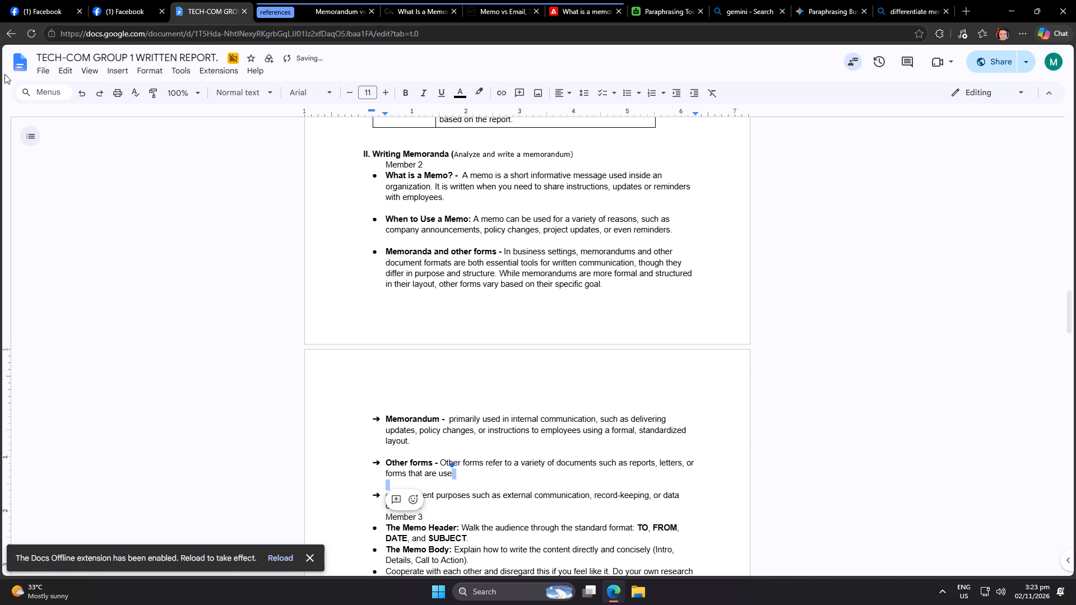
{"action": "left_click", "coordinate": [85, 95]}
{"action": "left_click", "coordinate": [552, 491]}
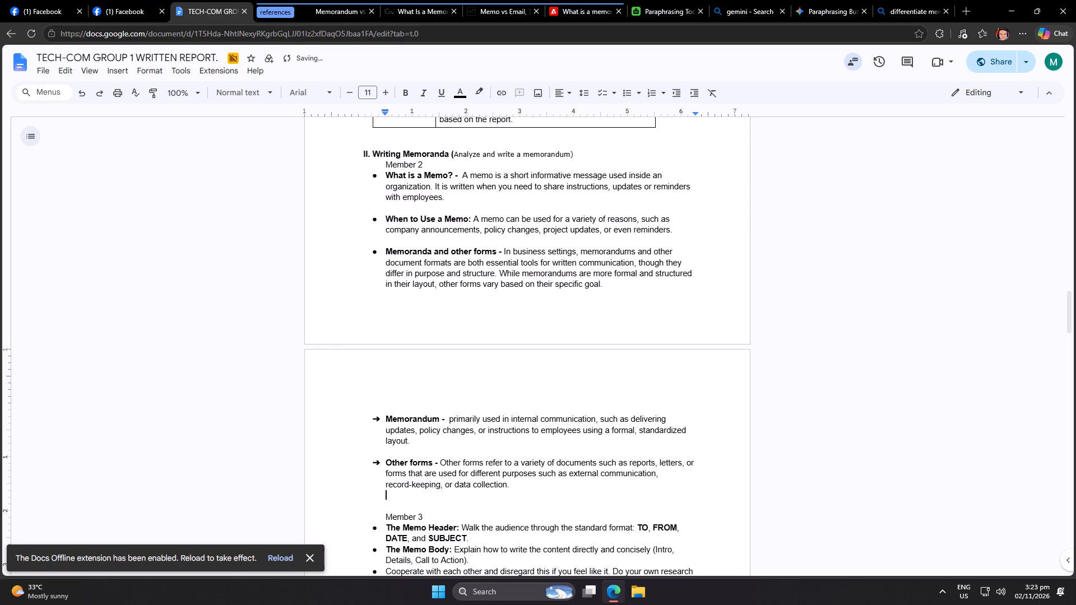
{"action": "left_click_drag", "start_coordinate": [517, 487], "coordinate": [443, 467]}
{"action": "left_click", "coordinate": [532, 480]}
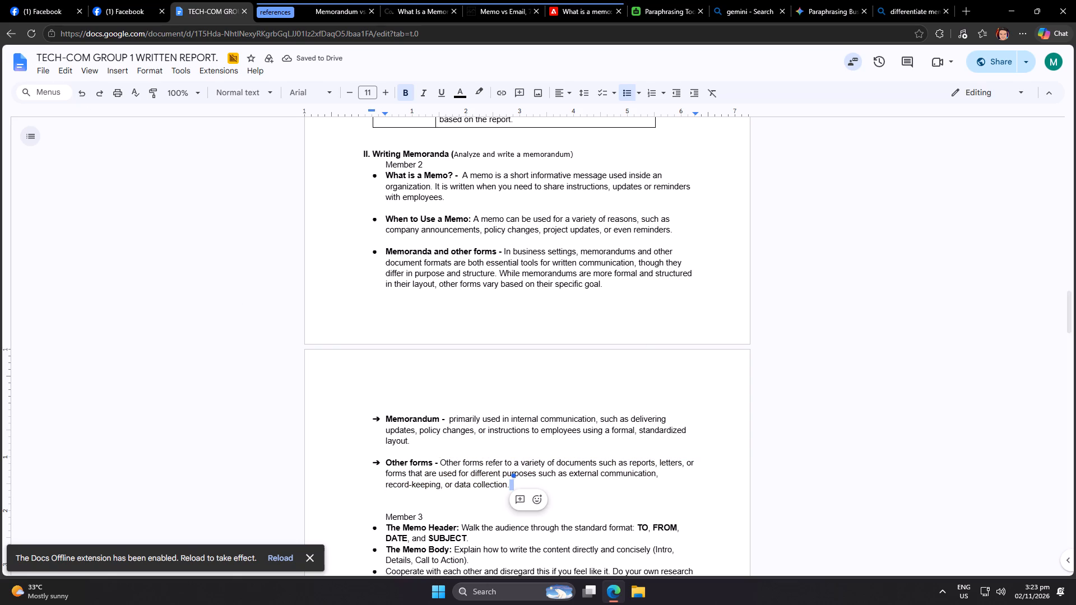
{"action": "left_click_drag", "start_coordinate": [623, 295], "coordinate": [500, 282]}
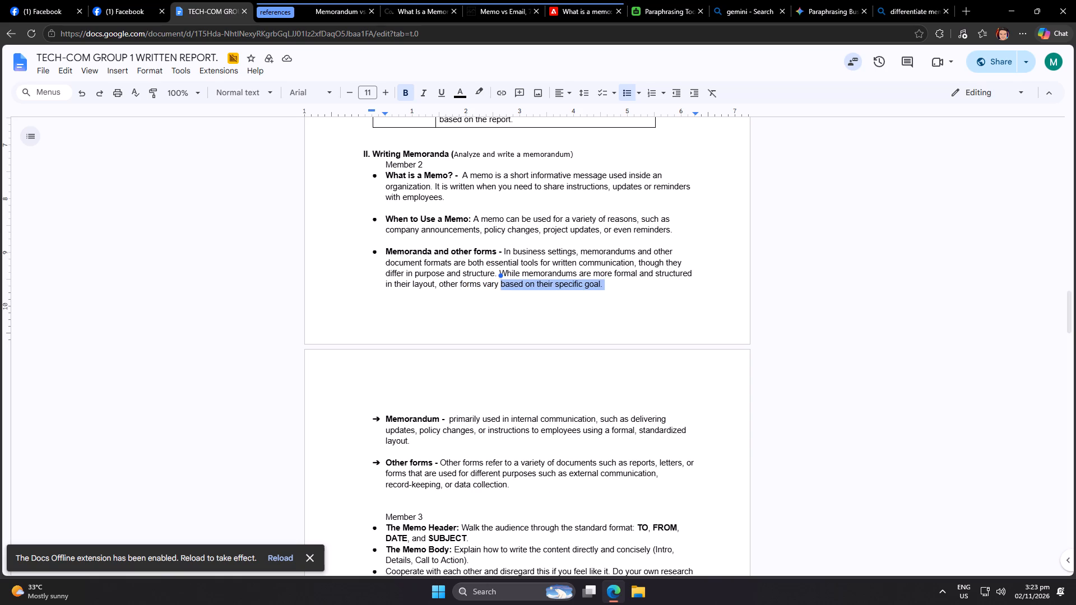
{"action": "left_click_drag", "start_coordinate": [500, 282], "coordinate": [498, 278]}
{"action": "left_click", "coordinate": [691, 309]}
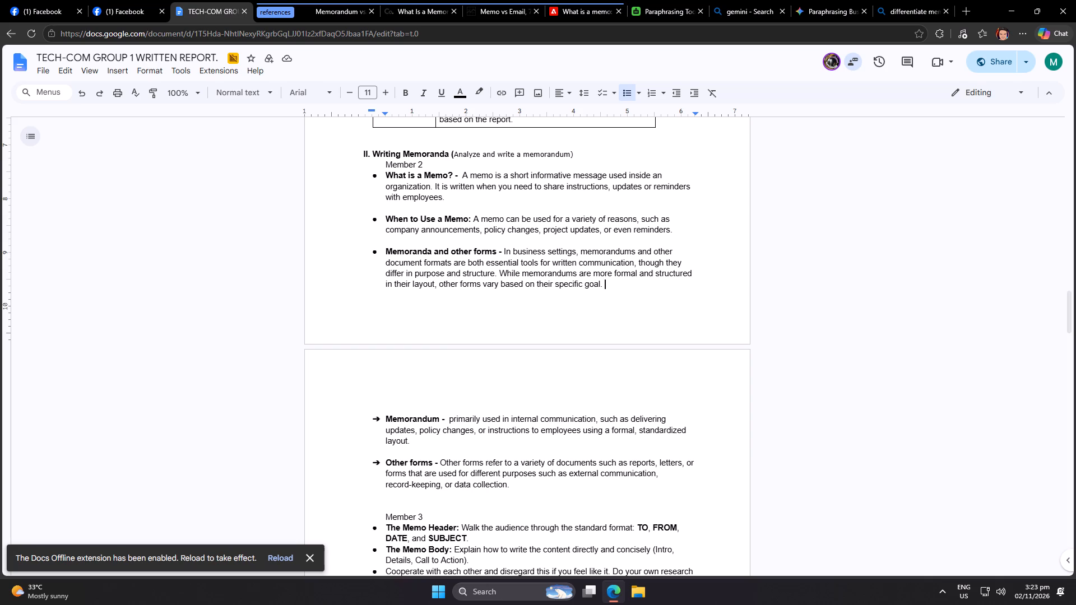
Add an empty, indented round bullet below the "Memorandum" arrow item, with a blank line between them.
{"action": "scroll", "coordinate": [670, 295], "scroll_direction": "down", "scroll_amount": 1}
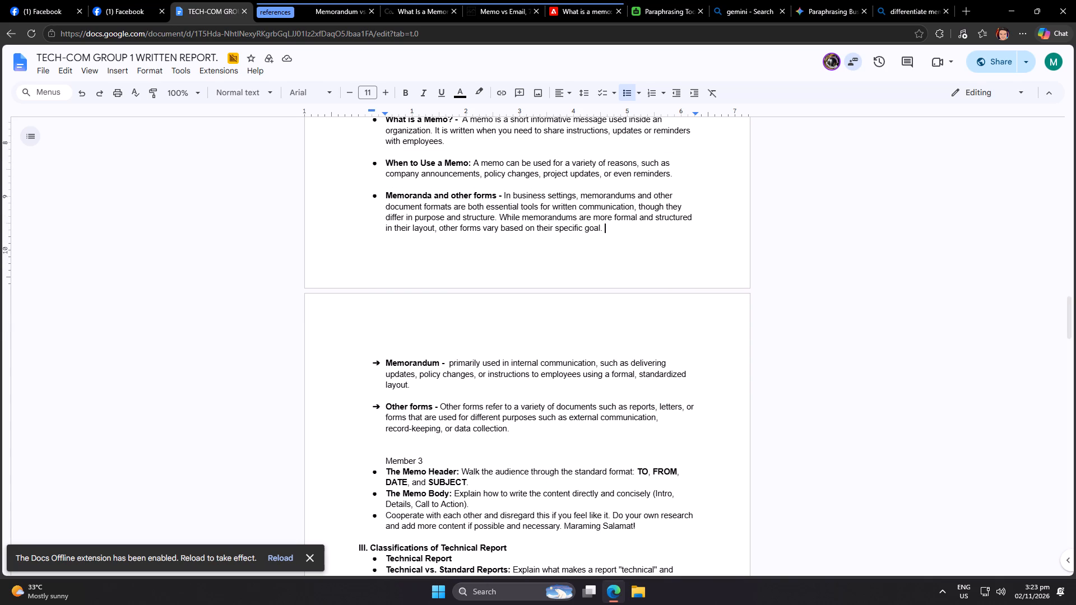
{"action": "left_click", "coordinate": [423, 386]}
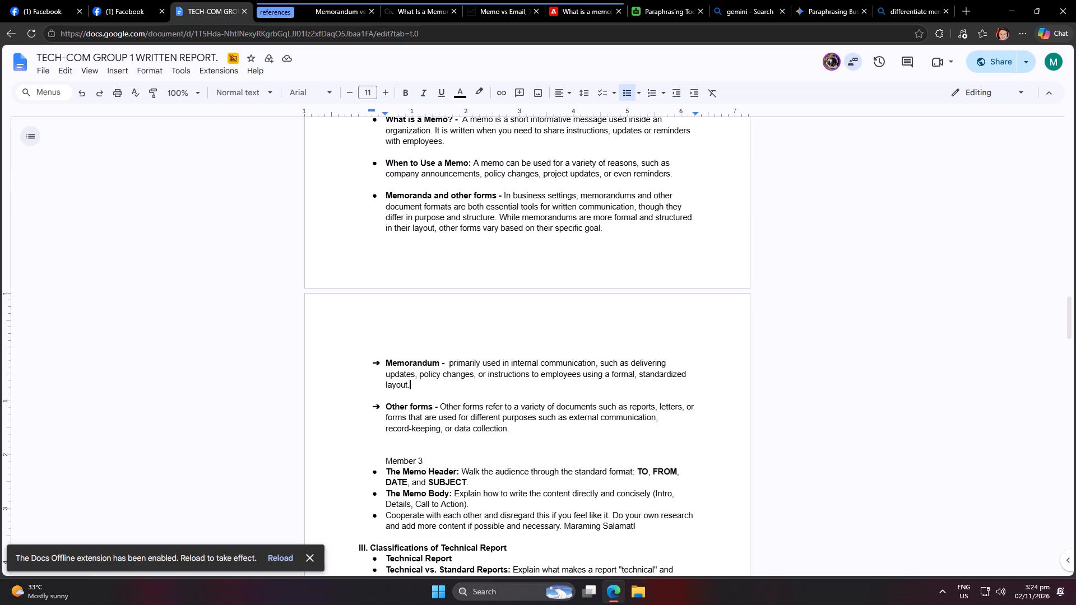
{"action": "scroll", "coordinate": [525, 374], "scroll_direction": "up", "scroll_amount": 9}
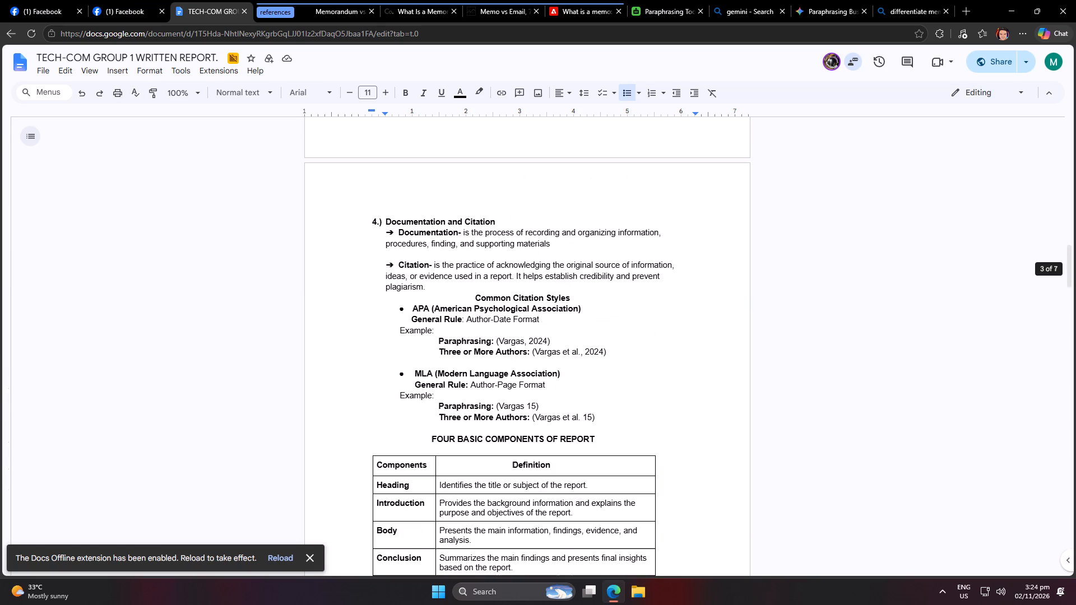
{"action": "scroll", "coordinate": [525, 374], "scroll_direction": "down", "scroll_amount": 9}
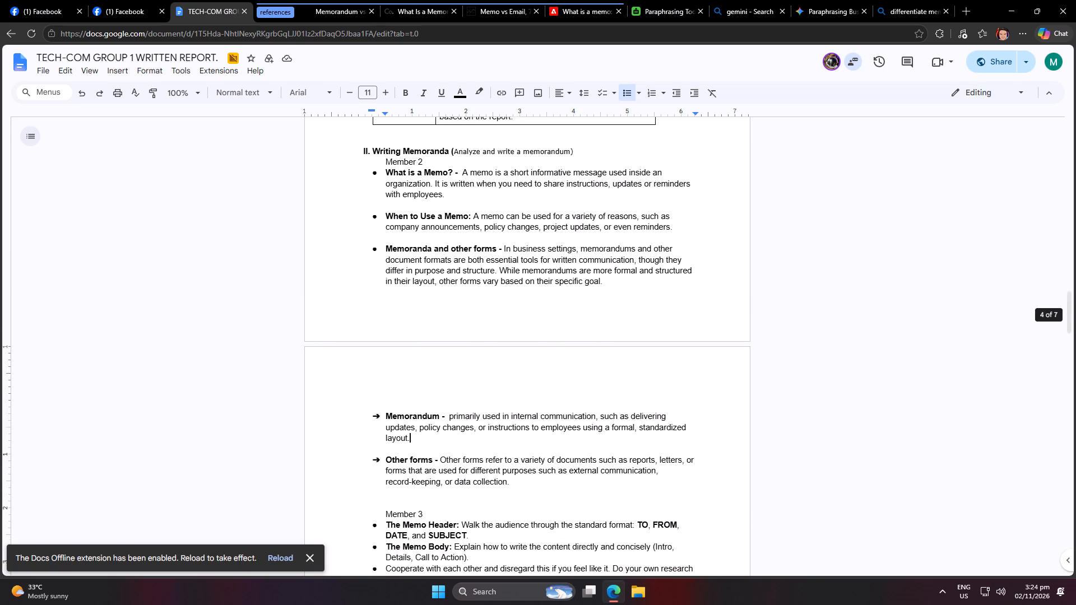
{"action": "key", "text": "Return"}
{"action": "key", "text": "BackSpace"}
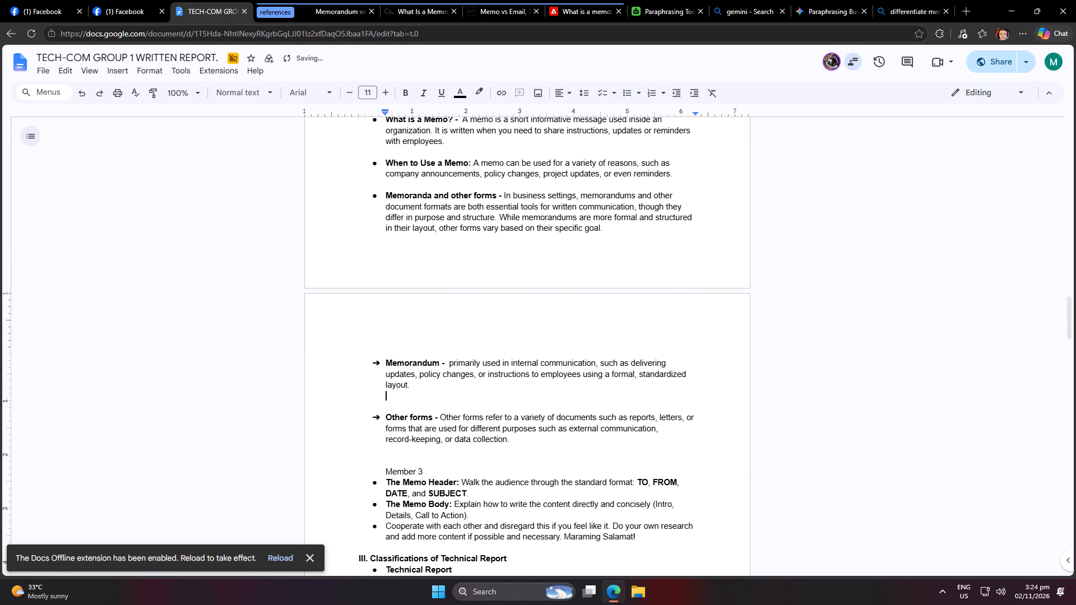
{"action": "key", "text": "Return"}
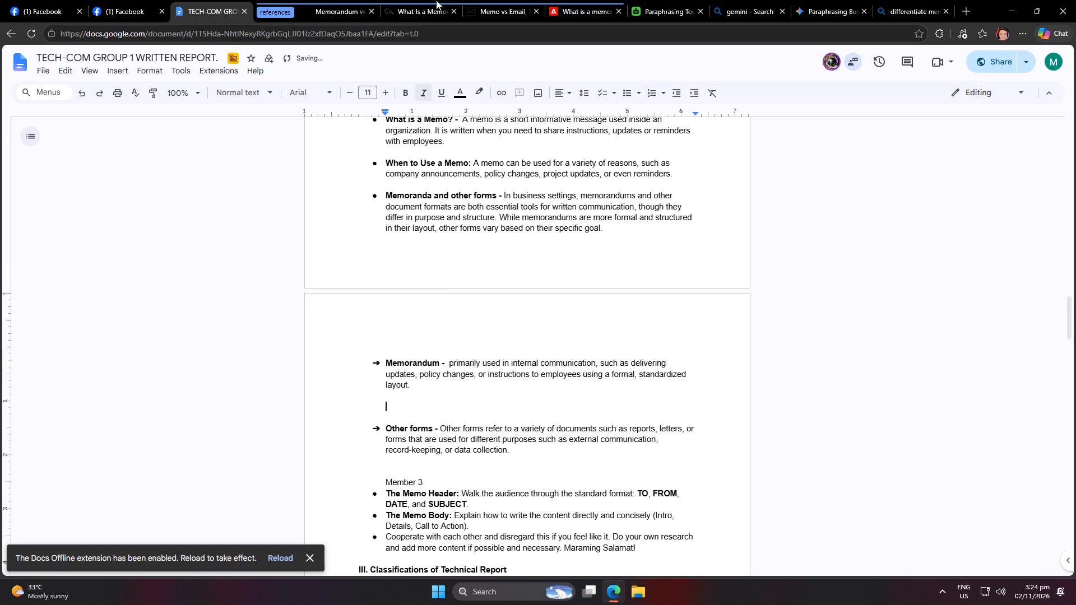
{"action": "left_click", "coordinate": [625, 94]}
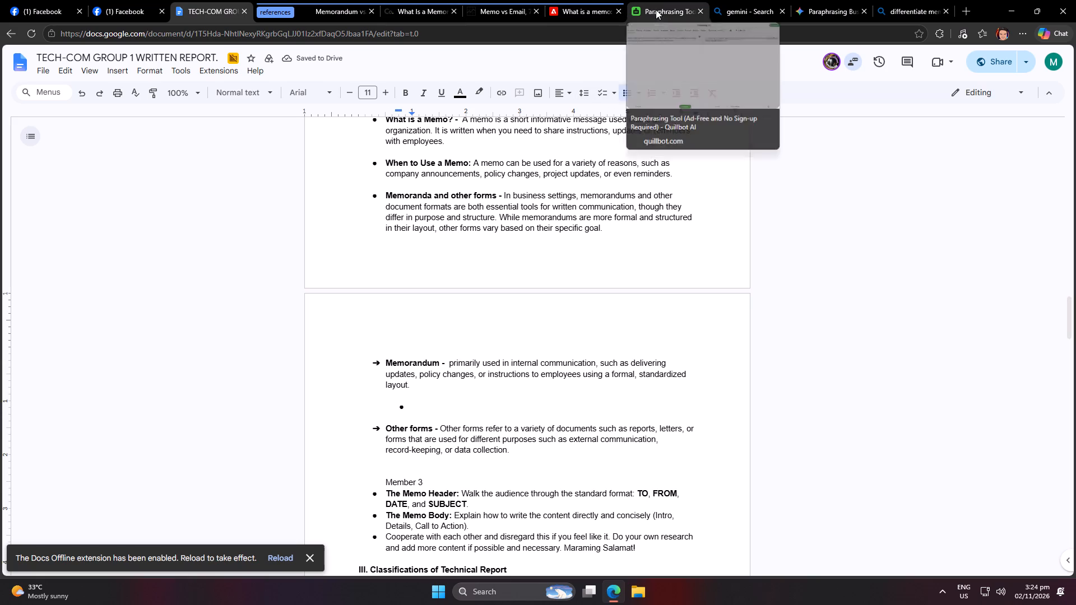
On the Memorandum vs. Other Forms reference page, copy "Memorandums typically follow a specific format" through "understand quickly" from the Format section.
{"action": "left_click", "coordinate": [341, 4]}
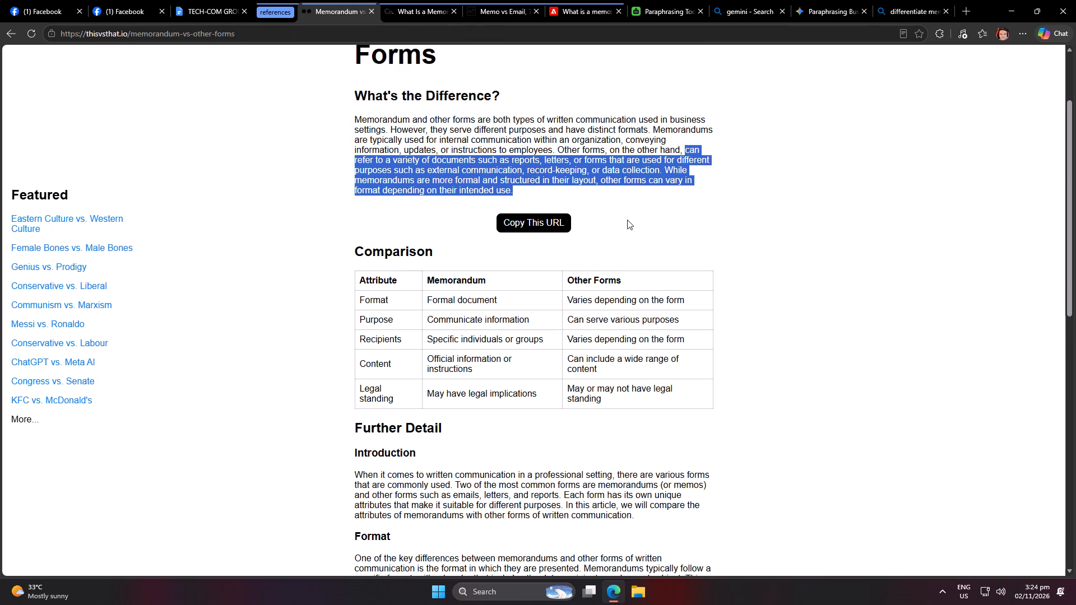
{"action": "left_click", "coordinate": [786, 255]}
{"action": "scroll", "coordinate": [784, 259], "scroll_direction": "down", "scroll_amount": 2}
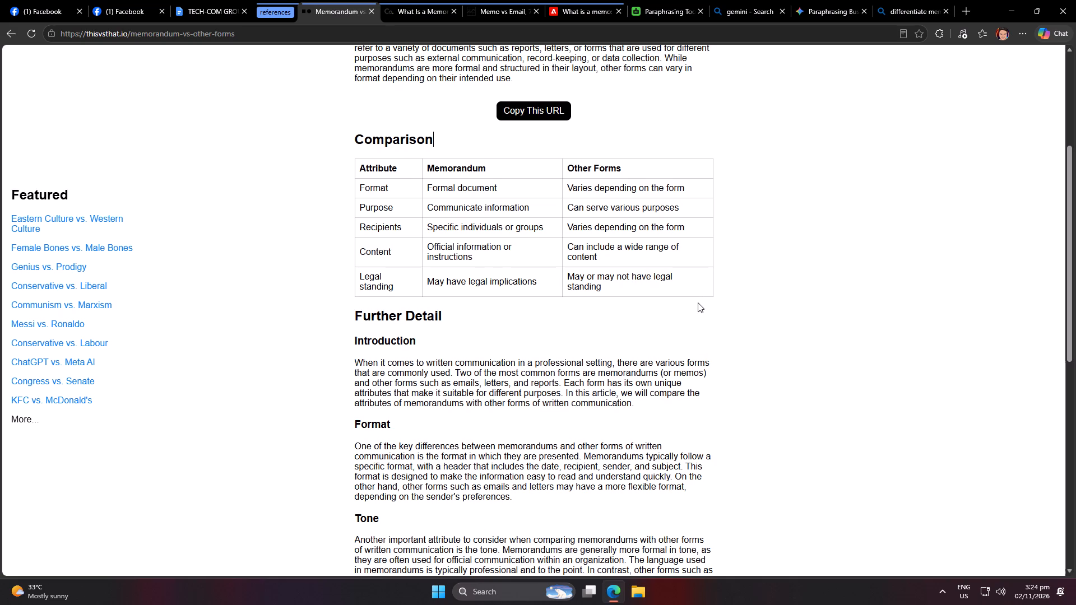
{"action": "scroll", "coordinate": [698, 302], "scroll_direction": "down", "scroll_amount": 2}
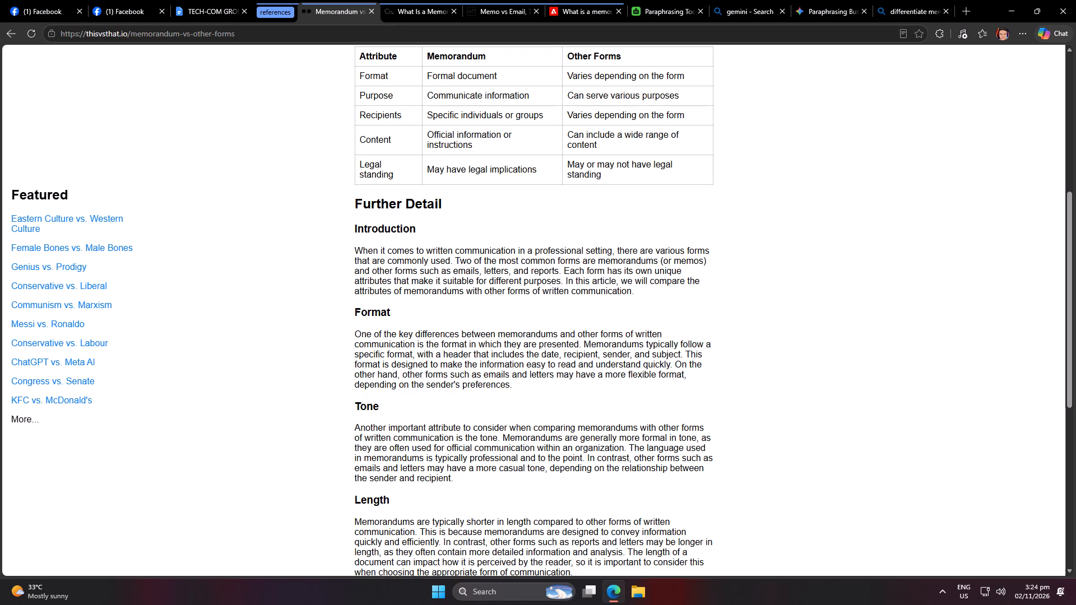
{"action": "left_click_drag", "start_coordinate": [584, 345], "coordinate": [637, 357]}
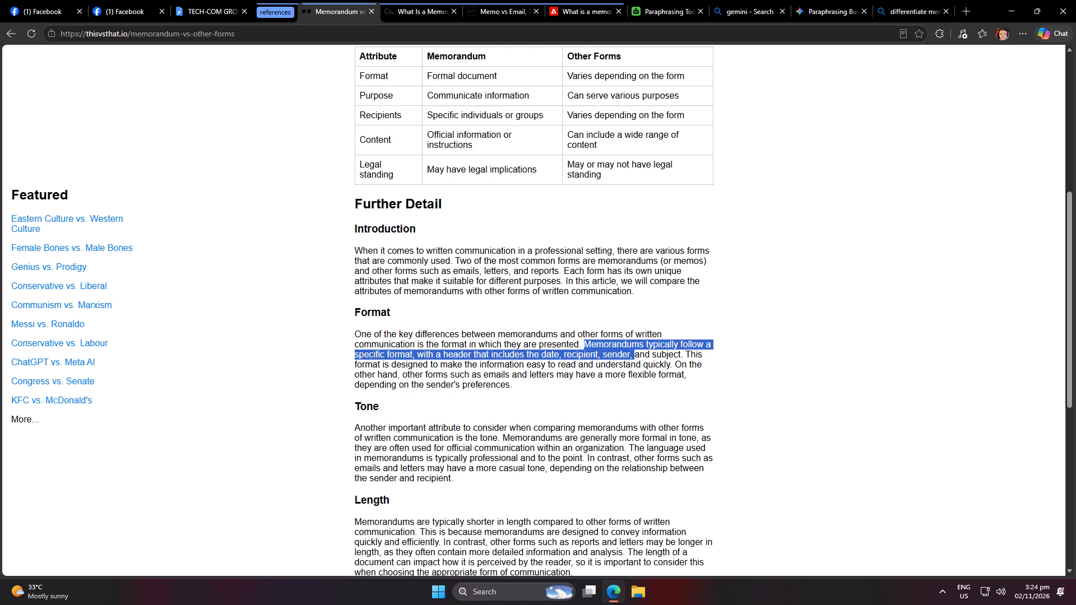
{"action": "left_click_drag", "start_coordinate": [637, 357], "coordinate": [674, 366]}
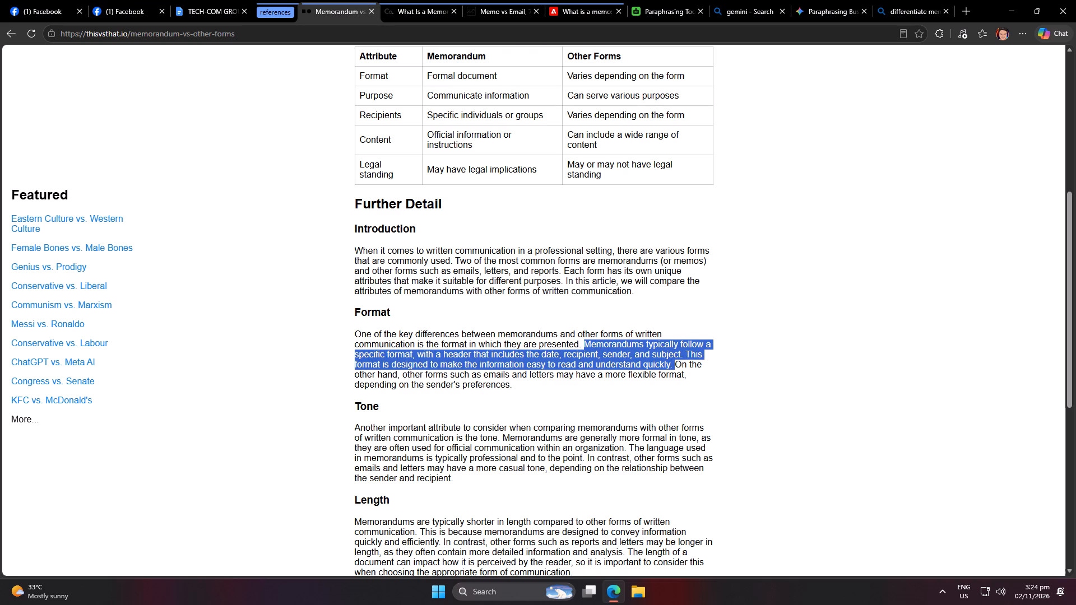
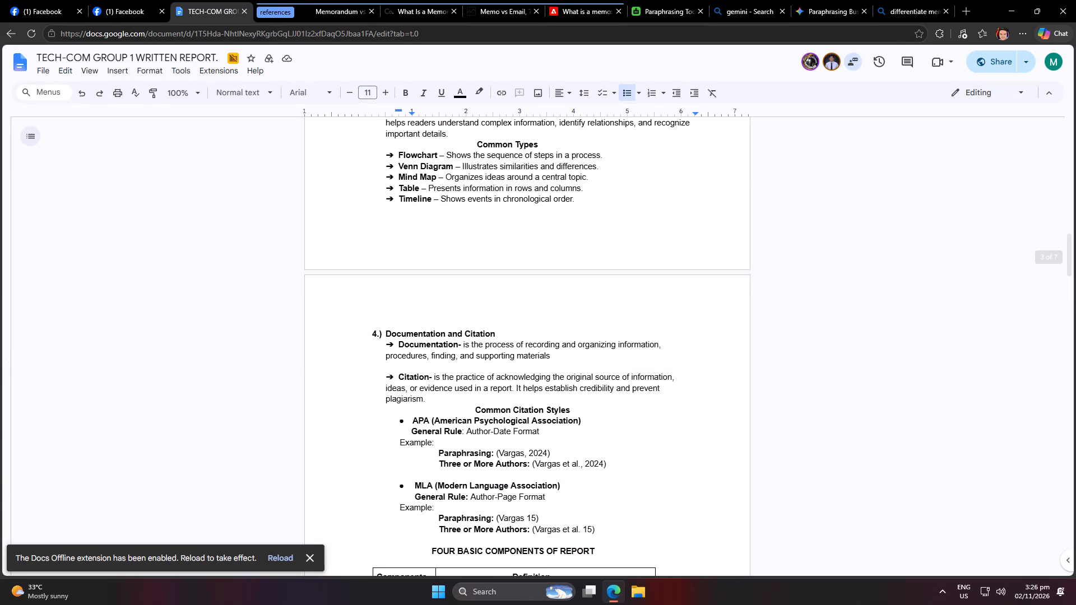
{"action": "scroll", "coordinate": [512, 284], "scroll_direction": "down", "scroll_amount": 5}
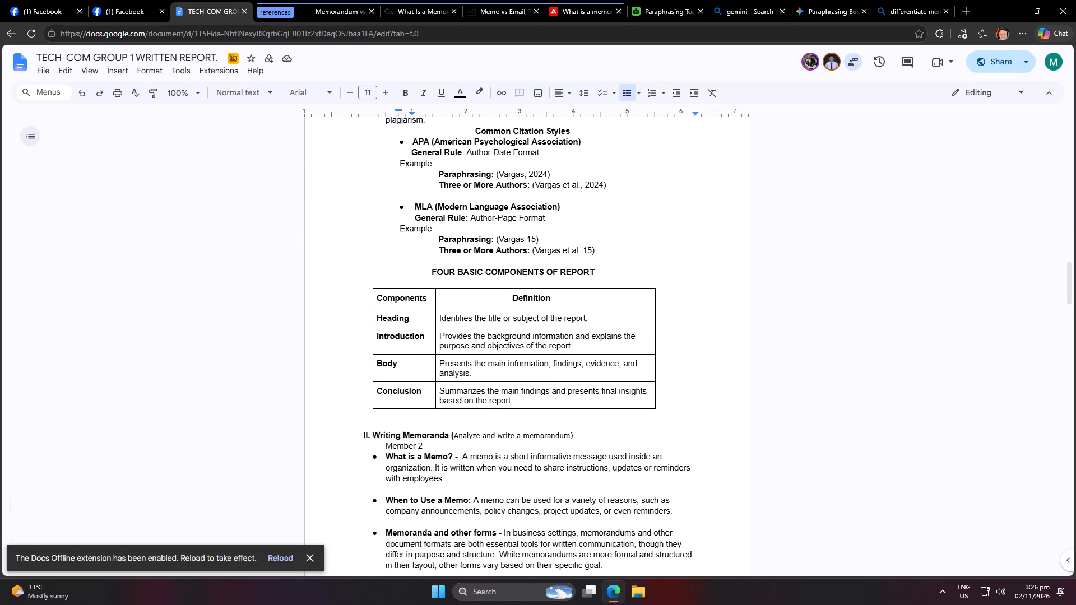
{"action": "scroll", "coordinate": [512, 284], "scroll_direction": "down", "scroll_amount": 1}
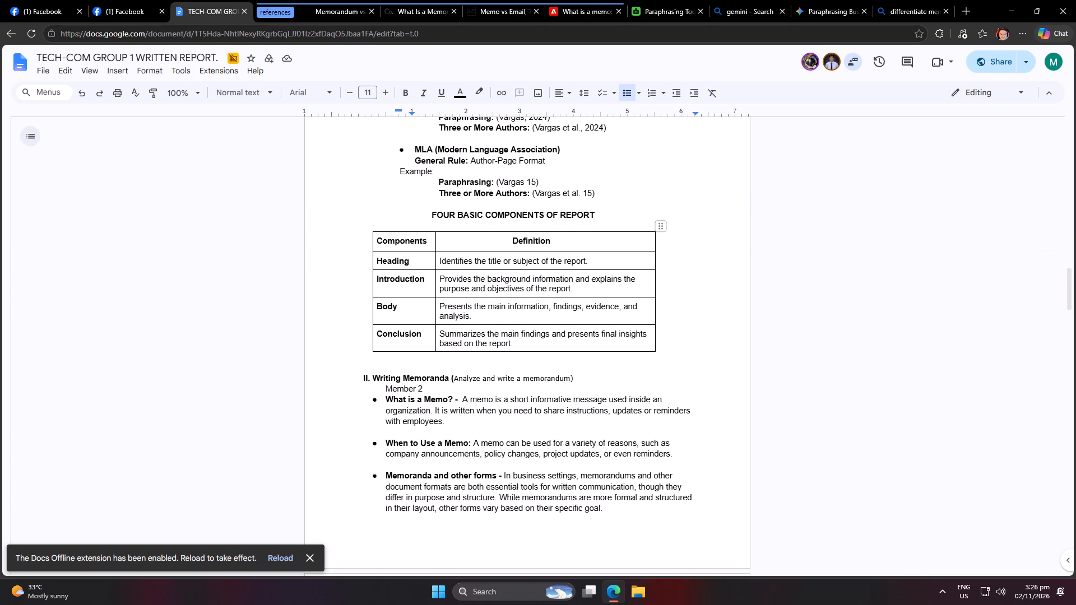
{"action": "scroll", "coordinate": [513, 259], "scroll_direction": "down", "scroll_amount": 3}
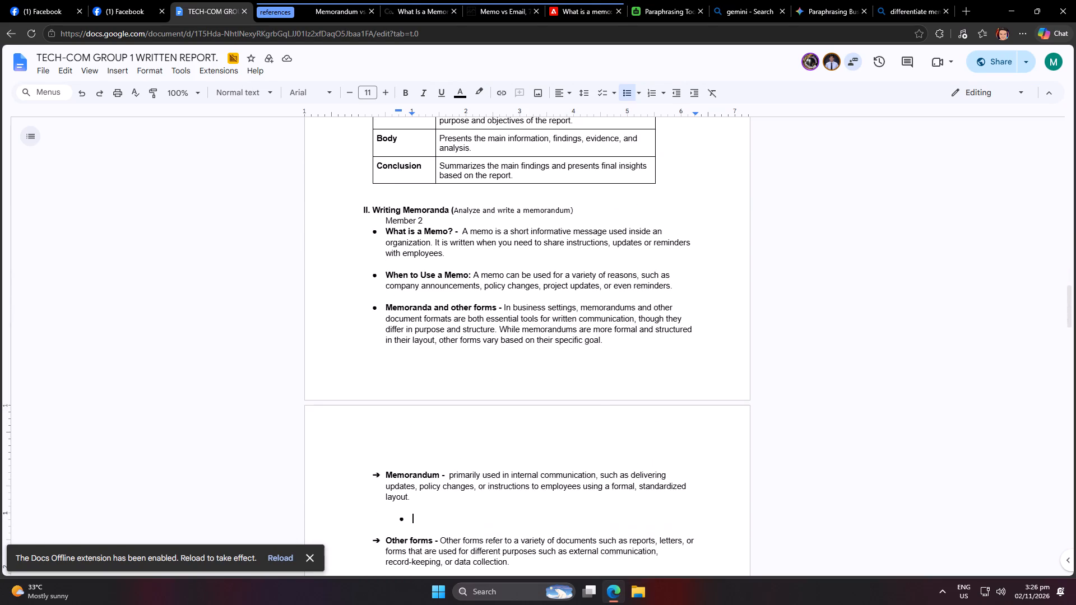
{"action": "scroll", "coordinate": [511, 258], "scroll_direction": "down", "scroll_amount": 2}
{"action": "scroll", "coordinate": [465, 196], "scroll_direction": "down", "scroll_amount": 1}
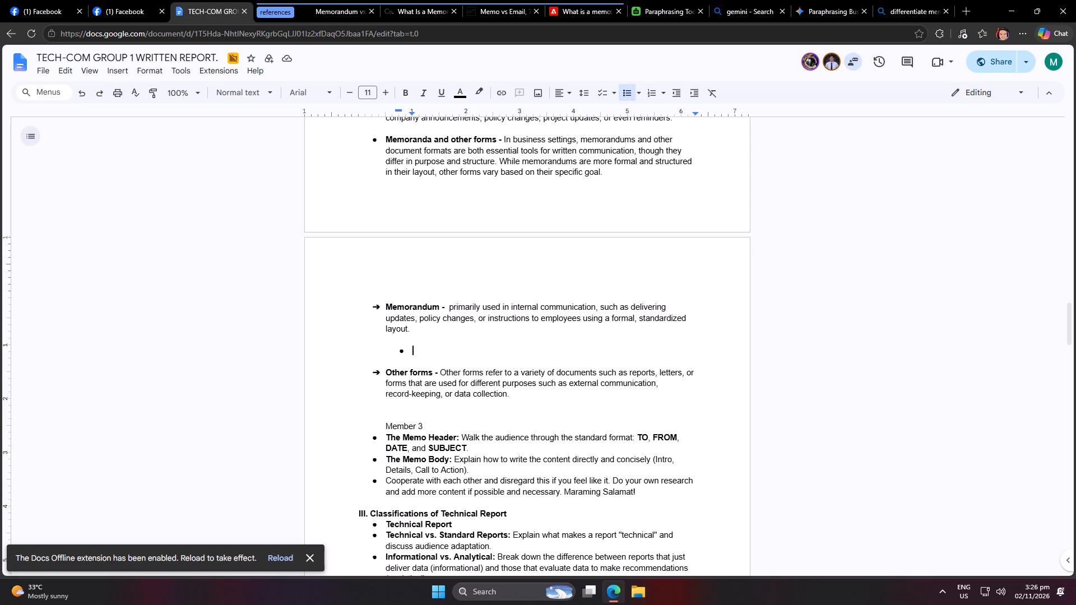
{"action": "scroll", "coordinate": [467, 193], "scroll_direction": "up", "scroll_amount": 4}
{"action": "scroll", "coordinate": [467, 193], "scroll_direction": "down", "scroll_amount": 2}
{"action": "left_click_drag", "start_coordinate": [358, 153], "coordinate": [654, 500]}
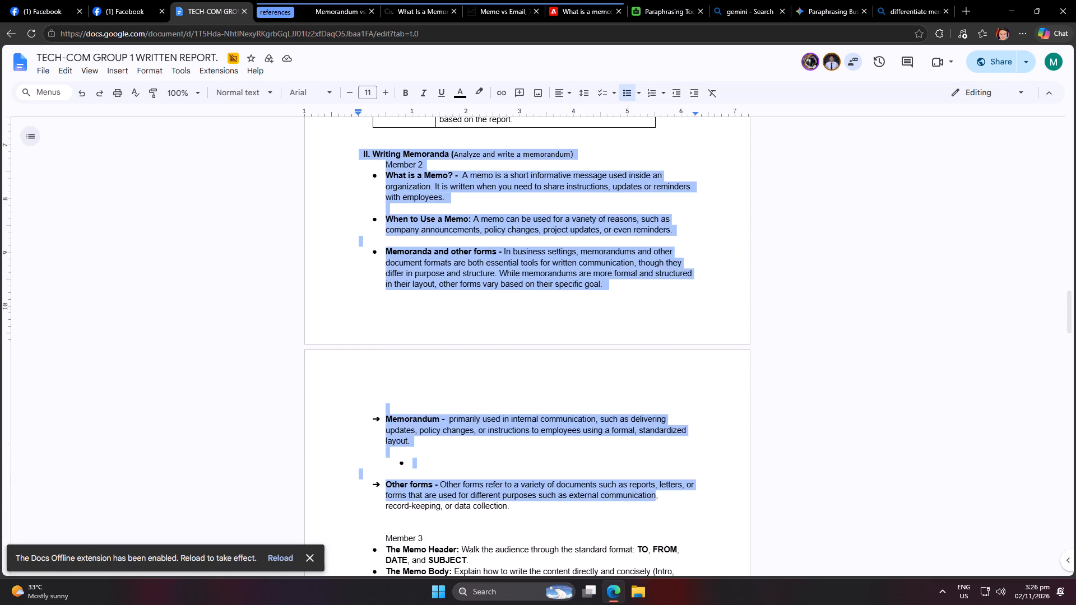
{"action": "left_click_drag", "start_coordinate": [654, 500], "coordinate": [655, 505]}
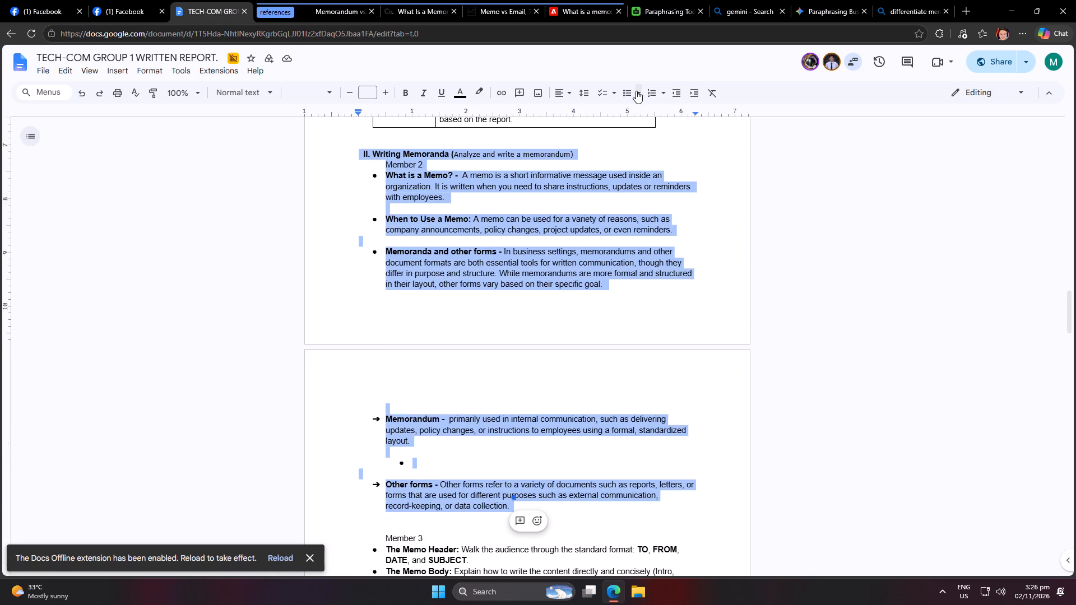
{"action": "left_click", "coordinate": [570, 93]}
{"action": "left_click", "coordinate": [607, 110]}
{"action": "left_click", "coordinate": [679, 252]}
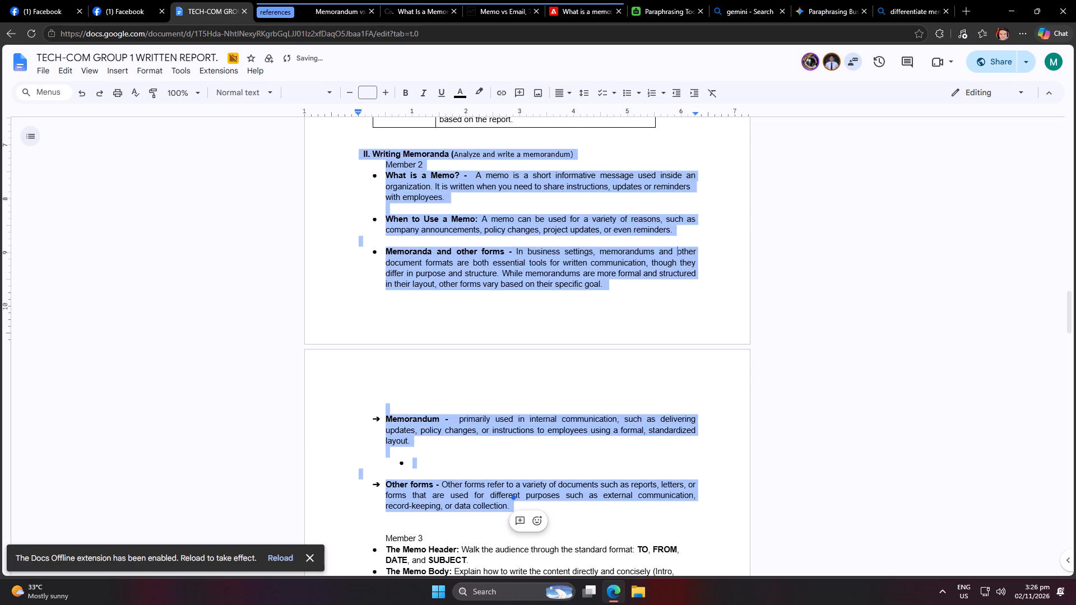
Review the layout of the report sections from Member 3's part through Writing the Minutes of the Meeting.
{"action": "scroll", "coordinate": [658, 318], "scroll_direction": "down", "scroll_amount": 4}
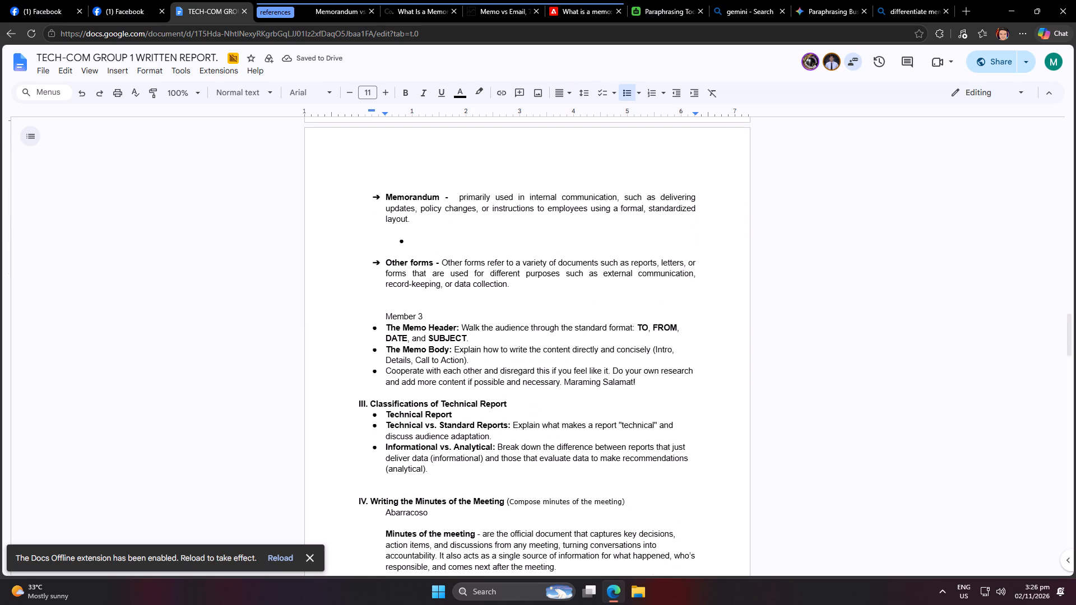
{"action": "scroll", "coordinate": [657, 318], "scroll_direction": "down", "scroll_amount": 7}
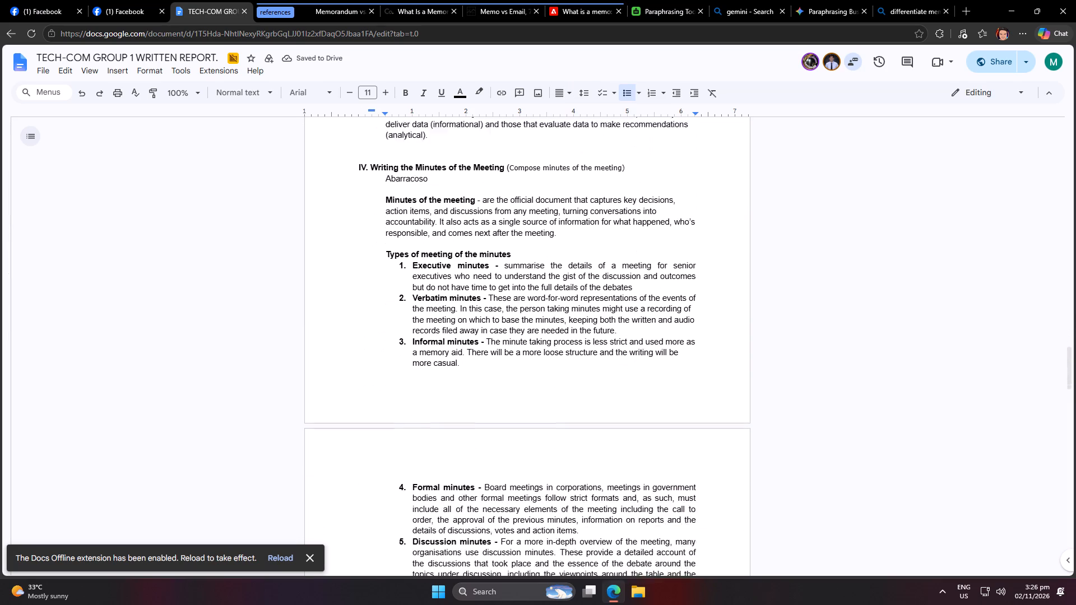
{"action": "scroll", "coordinate": [657, 318], "scroll_direction": "up", "scroll_amount": 2}
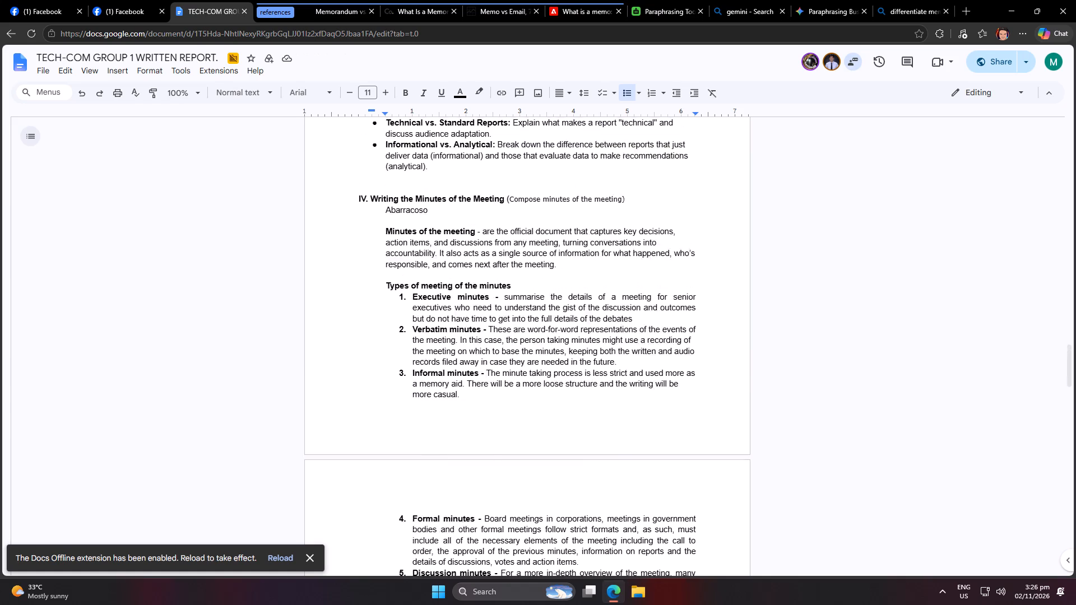
{"action": "scroll", "coordinate": [657, 318], "scroll_direction": "up", "scroll_amount": 8}
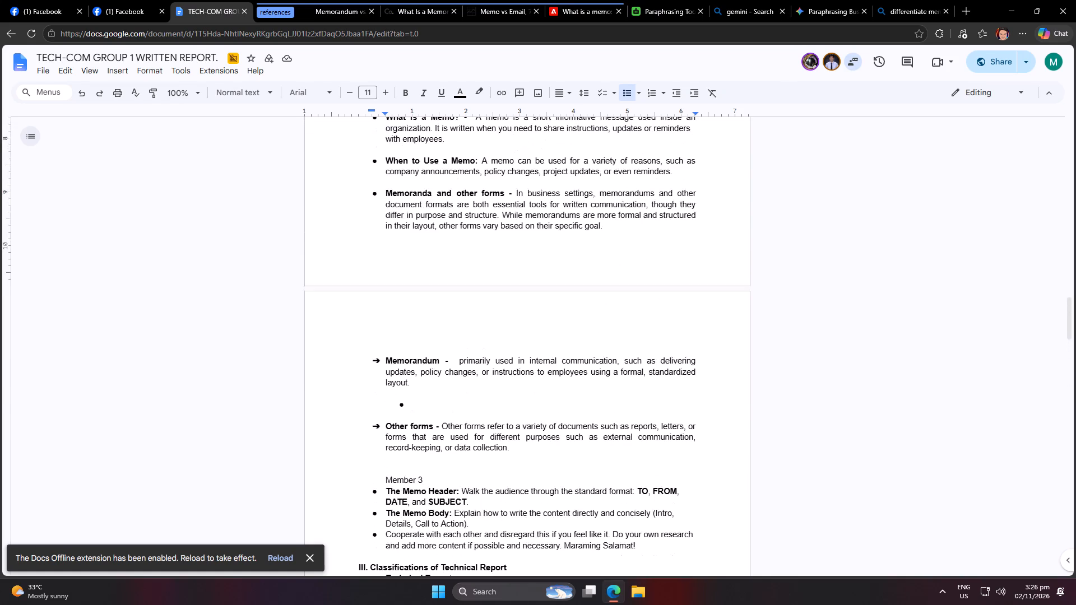
{"action": "scroll", "coordinate": [657, 318], "scroll_direction": "up", "scroll_amount": 1}
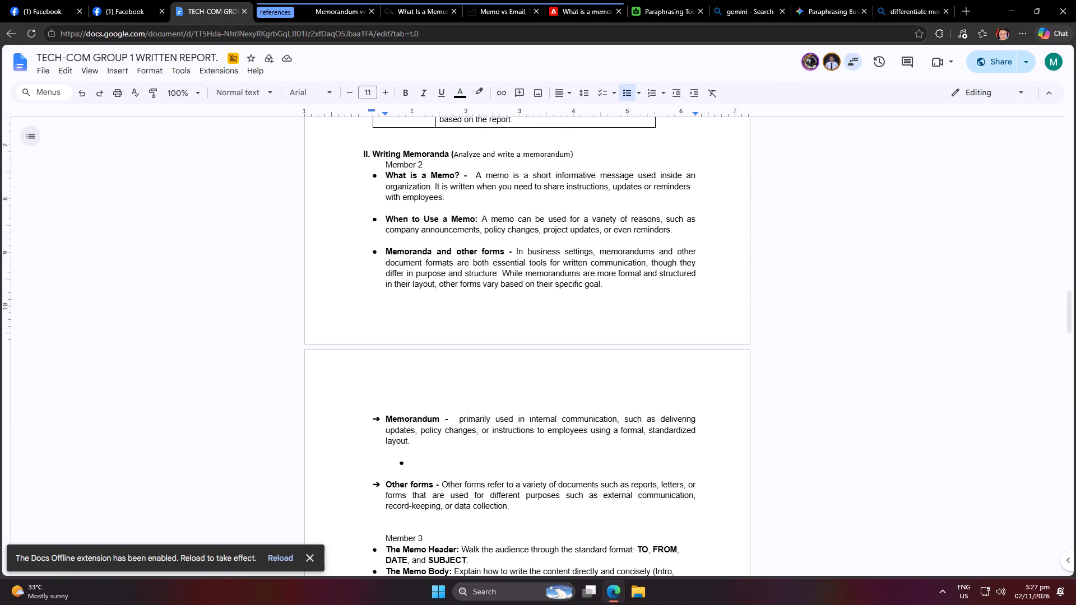
Replace the "Member 2" label under the Writing Memoranda heading with "(TRINIDAD)".
{"action": "left_click_drag", "start_coordinate": [428, 165], "coordinate": [377, 165]}
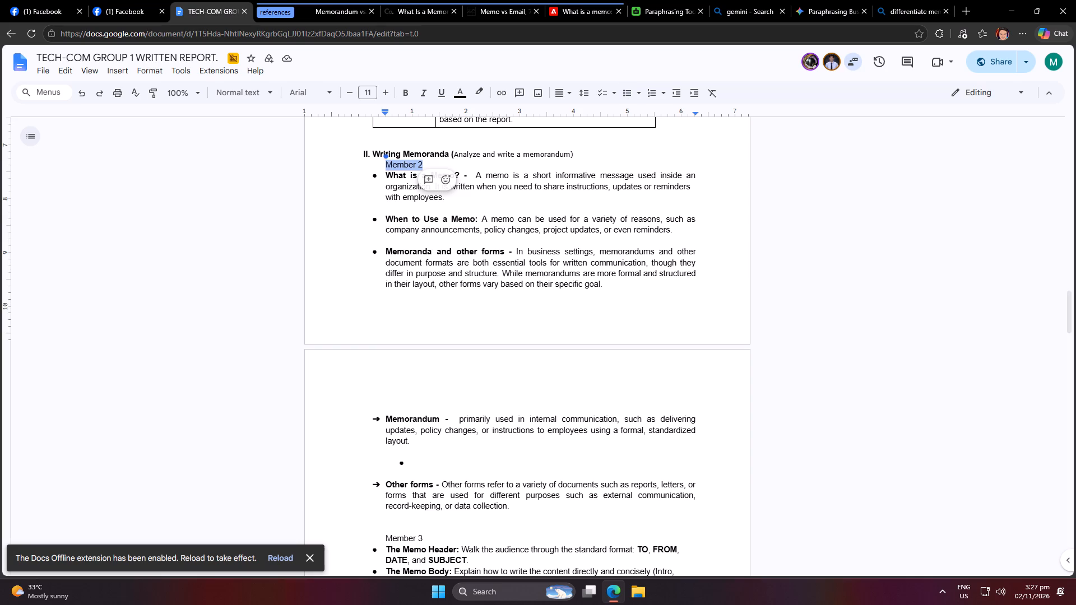
{"action": "key", "text": "t"}
{"action": "type", "text": "RINIDAD"}
{"action": "key", "text": "shift+parenright"}
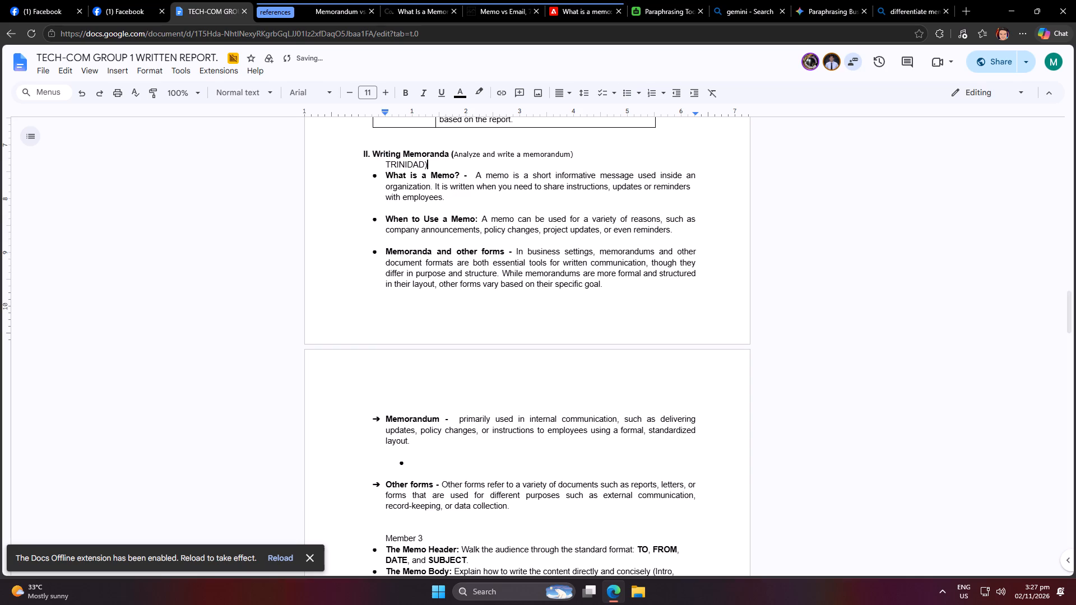
{"action": "key", "text": "Left"}
{"action": "key", "text": "Left"}
{"action": "key", "text": "Left"}
{"action": "key", "text": "Left"}
{"action": "key", "text": "Left"}
{"action": "key", "text": "Left"}
{"action": "key", "text": "Left"}
{"action": "key", "text": "Left"}
{"action": "key", "text": "Left"}
{"action": "key", "text": "shift+parenleft"}
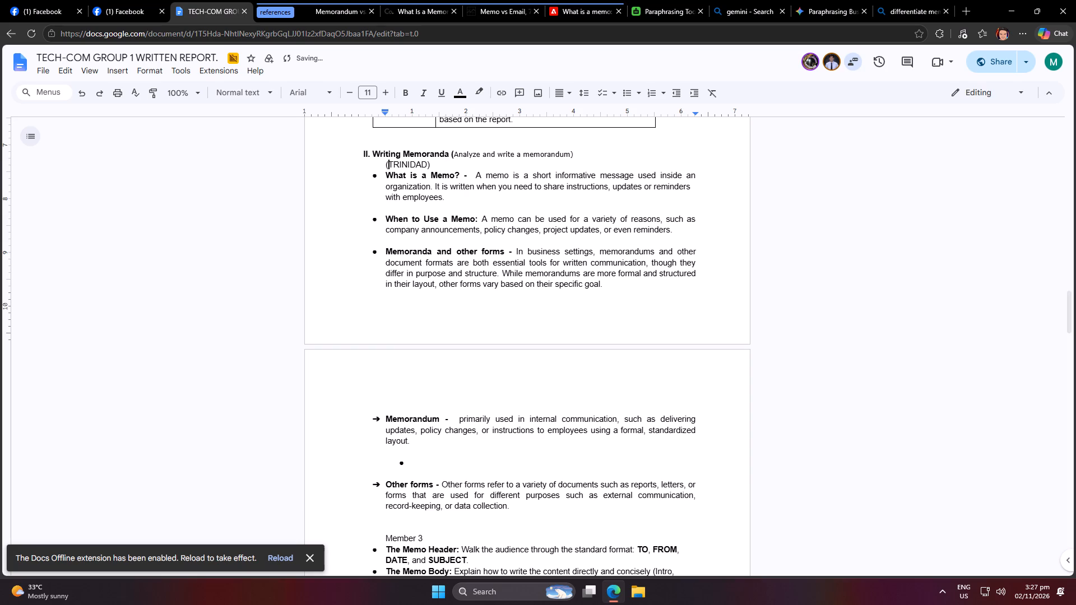
{"action": "left_click", "coordinate": [627, 295]}
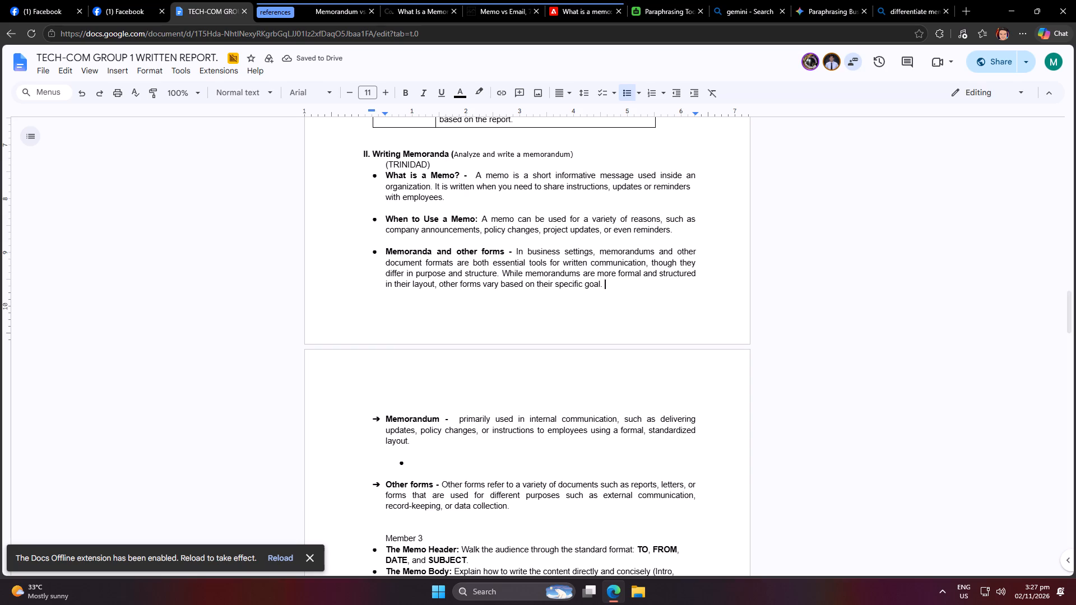
Replace the colon after the bold "When to Use a Memo" label with a space and a hyphen.
{"action": "scroll", "coordinate": [597, 360], "scroll_direction": "down", "scroll_amount": 1}
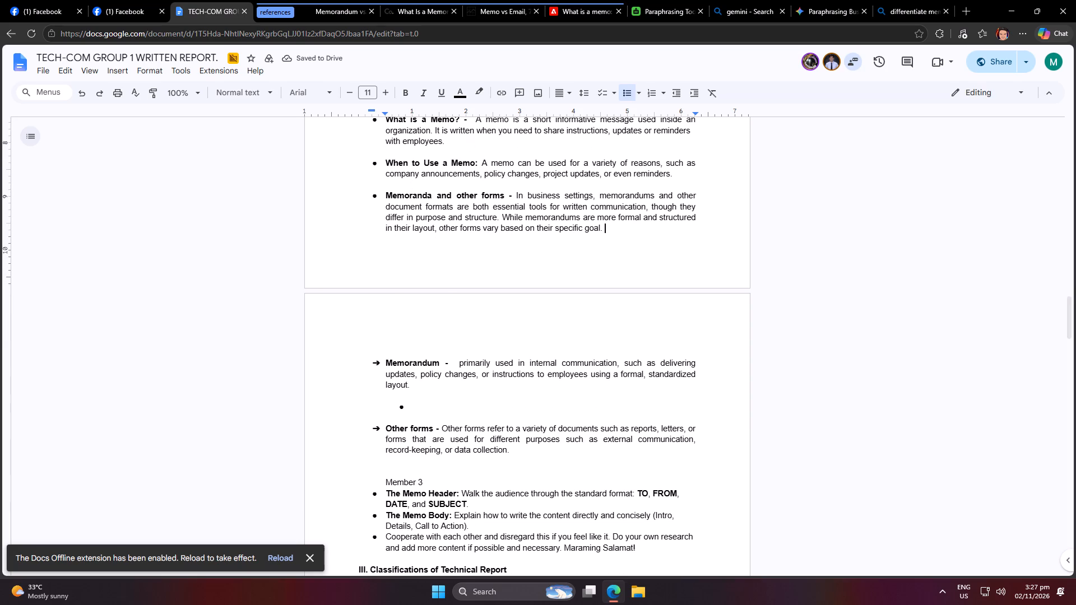
{"action": "left_click", "coordinate": [435, 409]}
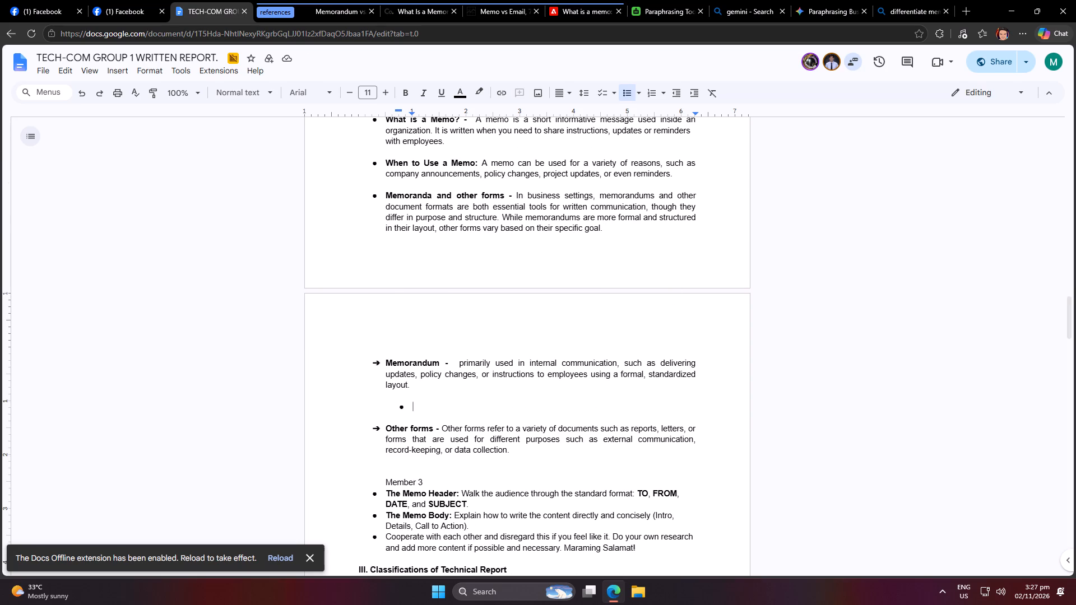
{"action": "scroll", "coordinate": [664, 310], "scroll_direction": "up", "scroll_amount": 2}
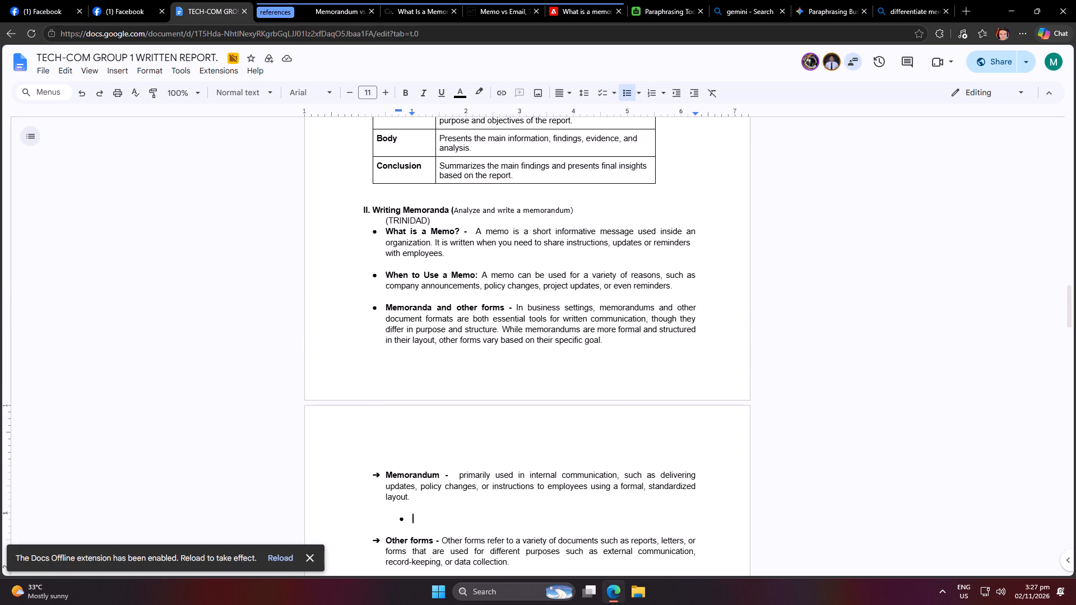
{"action": "left_click", "coordinate": [479, 274]}
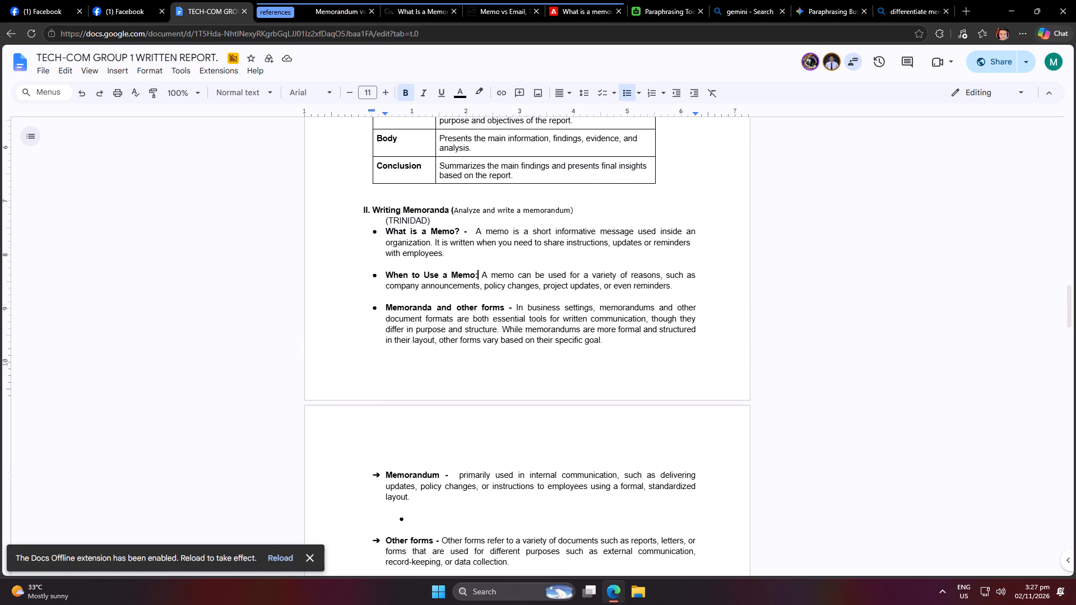
{"action": "key", "text": "BackSpace"}
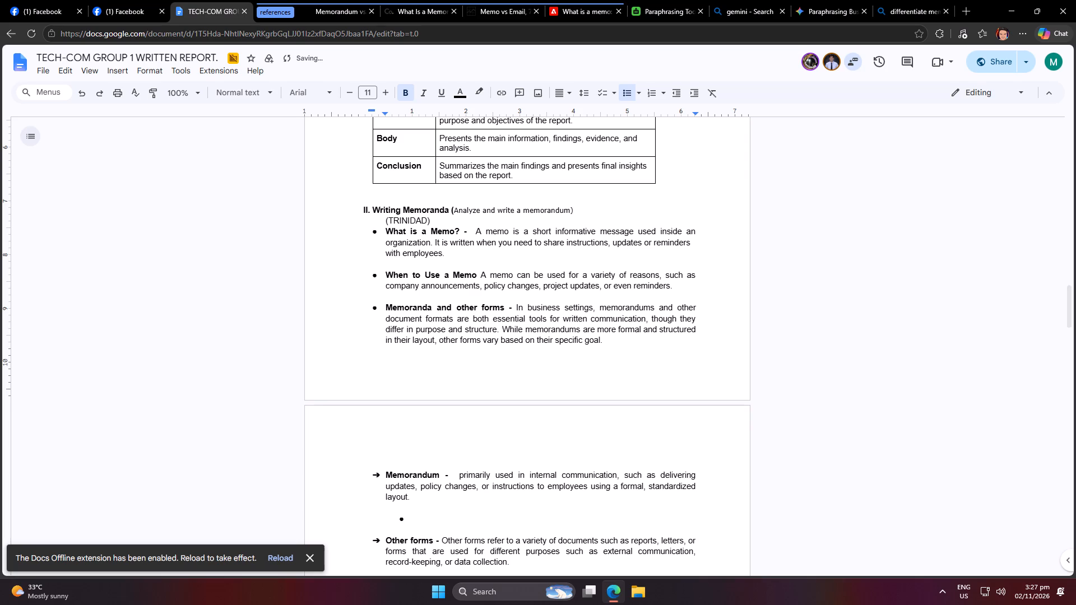
{"action": "key", "text": "space"}
{"action": "type", "text": "-"}
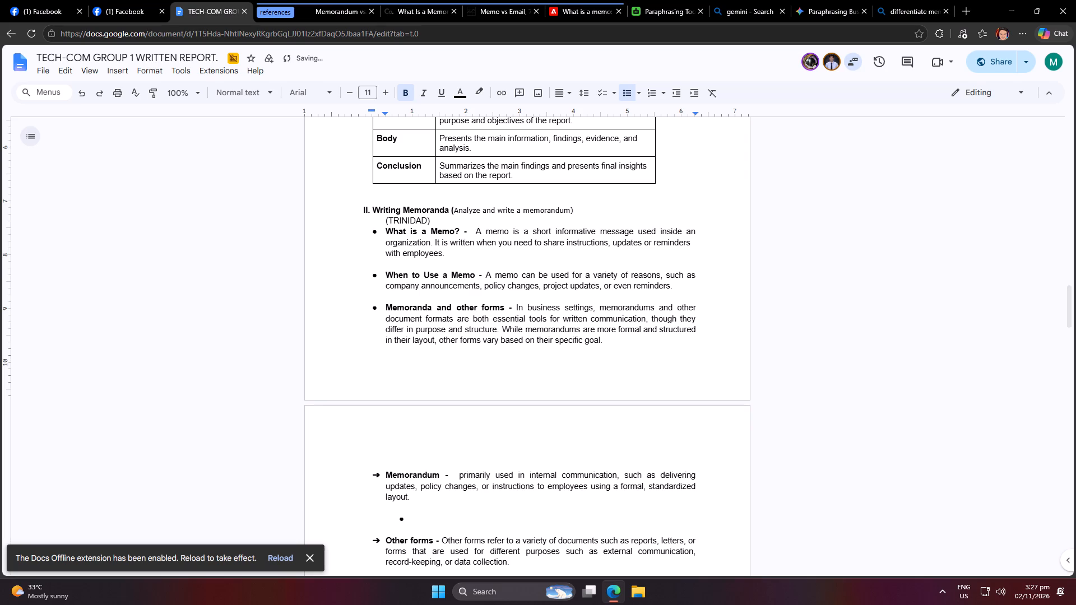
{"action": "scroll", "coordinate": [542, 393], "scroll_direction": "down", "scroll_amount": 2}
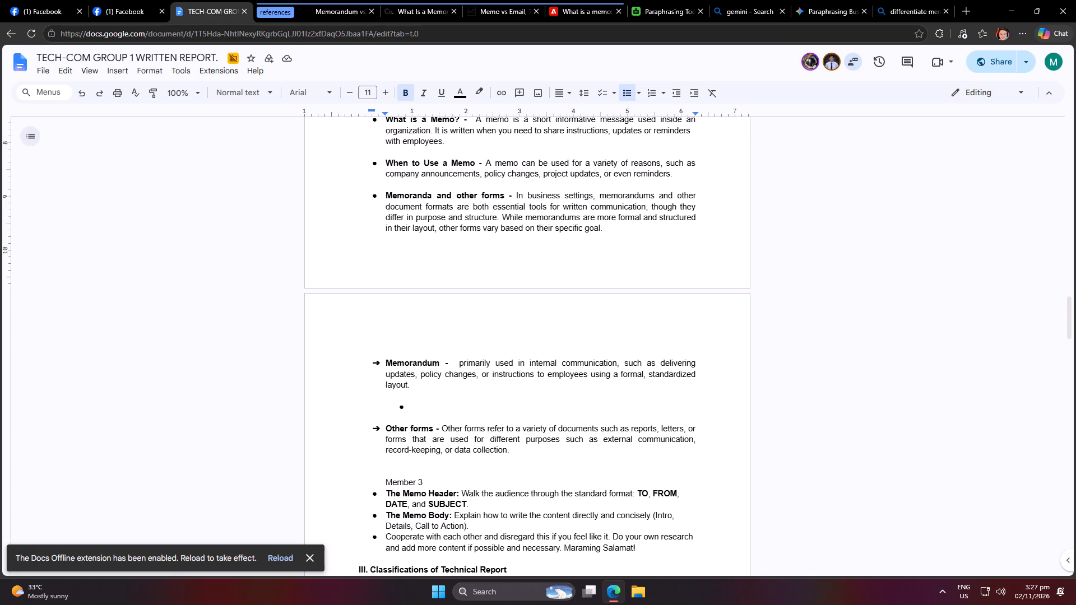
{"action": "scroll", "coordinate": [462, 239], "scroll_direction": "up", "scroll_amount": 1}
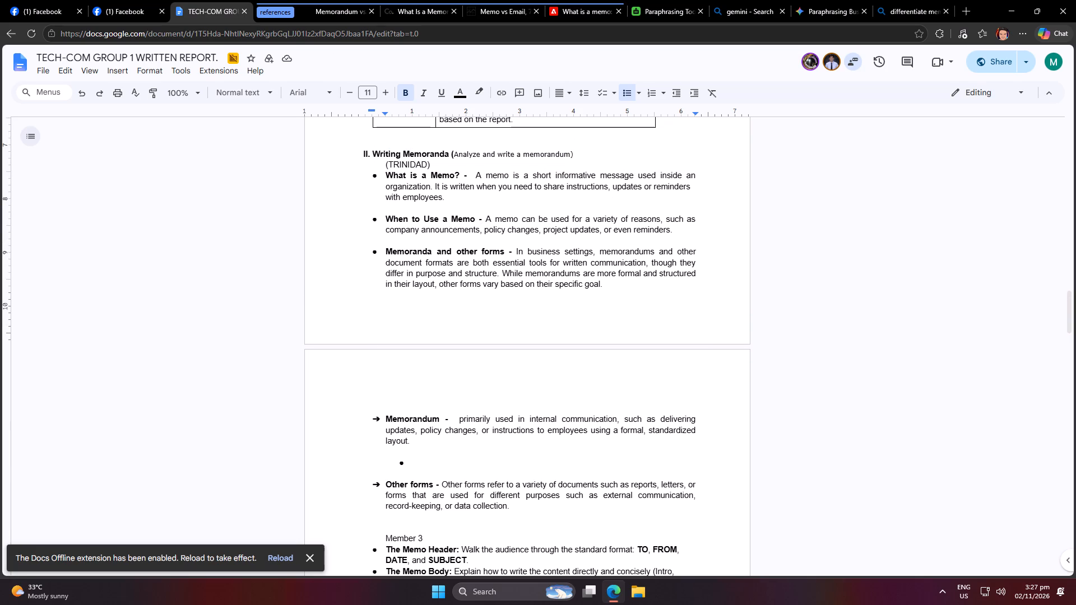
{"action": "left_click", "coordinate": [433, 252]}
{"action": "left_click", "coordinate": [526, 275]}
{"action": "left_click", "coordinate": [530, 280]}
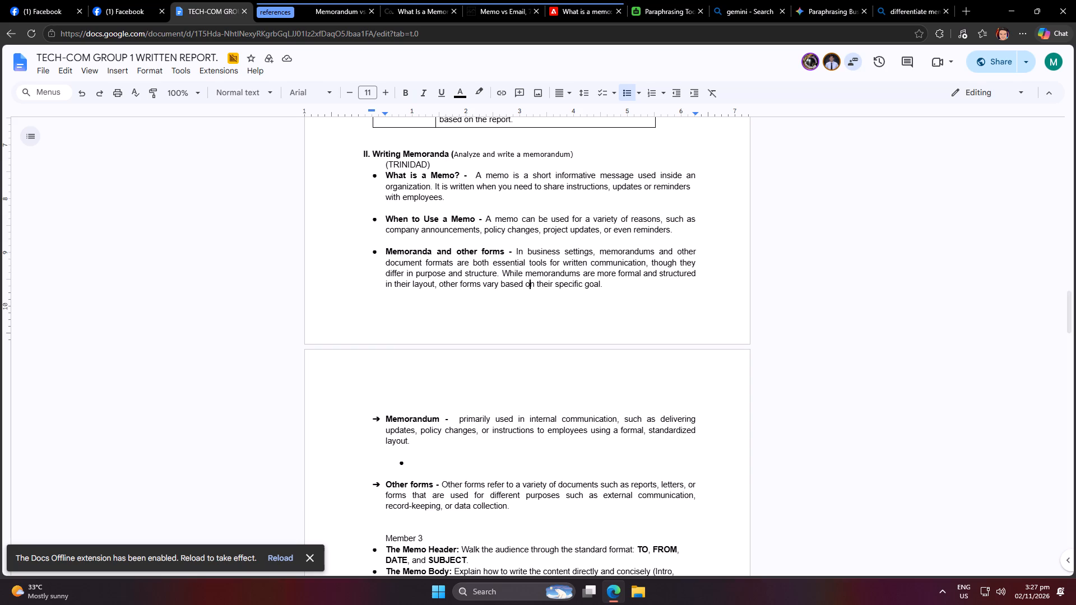
In the "Memoranda and other forms" item, remove "While" from the last sentence so it starts with a capitalized "Memorandums".
{"action": "left_click", "coordinate": [531, 273]}
{"action": "key", "text": "BackSpace"}
{"action": "key", "text": "BackSpace"}
{"action": "key", "text": "BackSpace"}
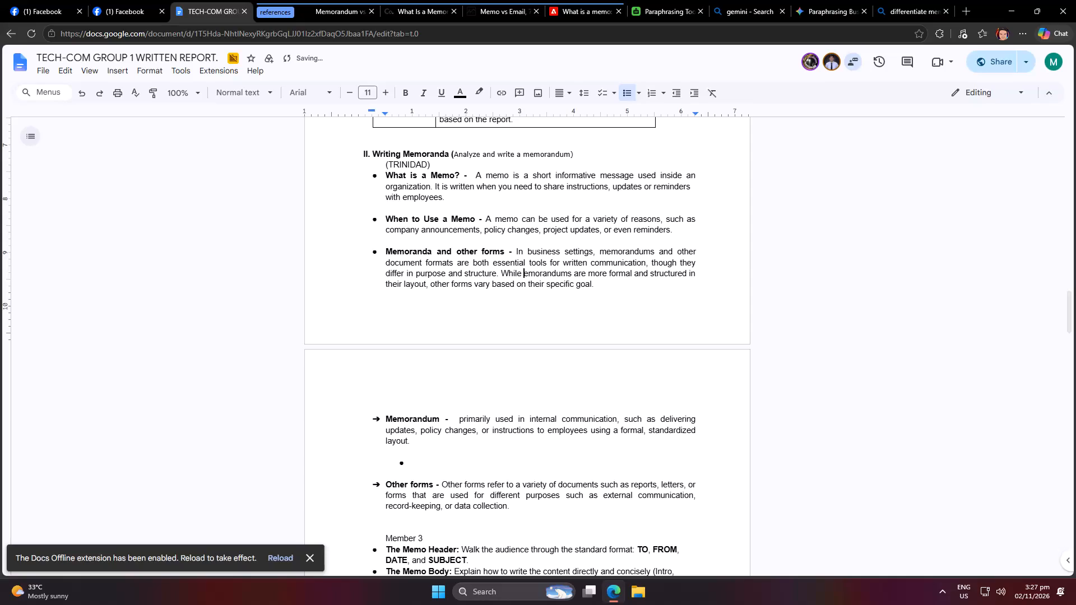
{"action": "key", "text": "BackSpace"}
{"action": "key", "text": "BackSpace"}
{"action": "key", "text": "BackSpace"}
{"action": "key", "text": "BackSpace"}
{"action": "key", "text": "BackSpace"}
{"action": "key", "text": "space"}
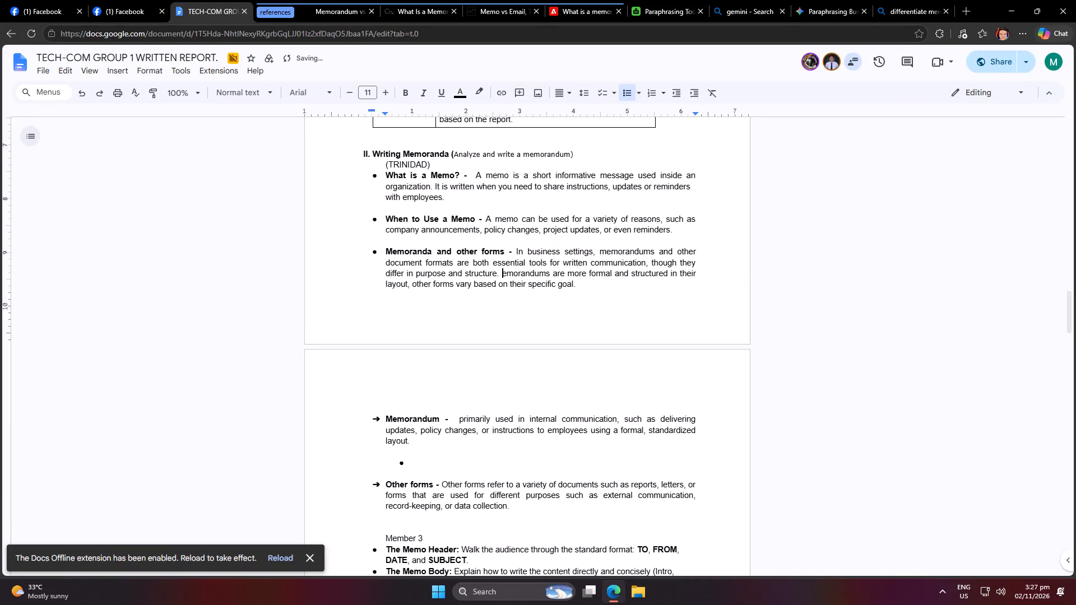
{"action": "type", "text": "m"}
{"action": "key", "text": "BackSpace"}
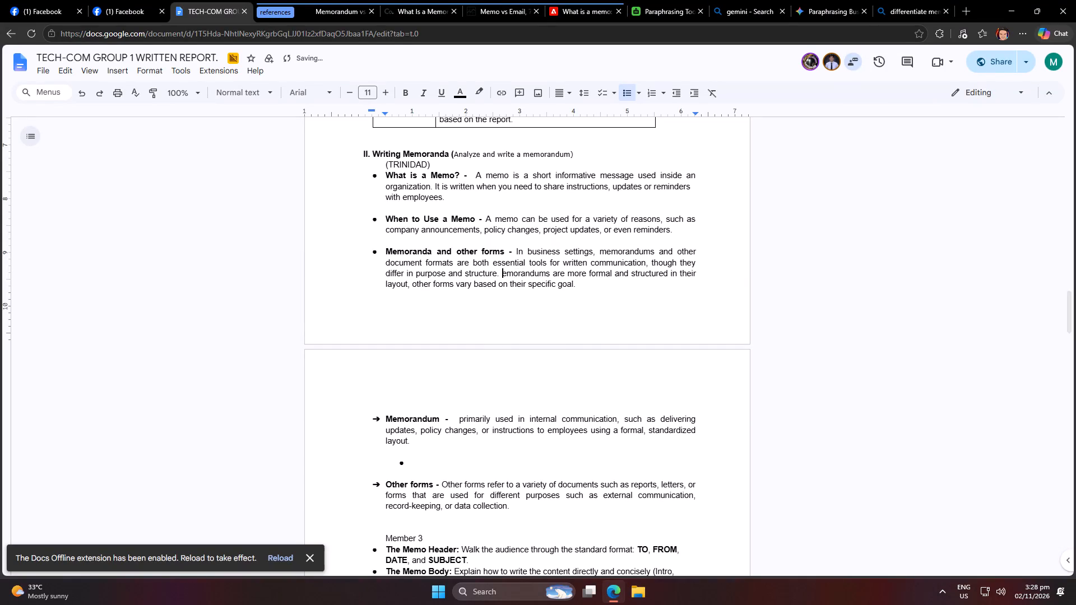
{"action": "key", "text": "m"}
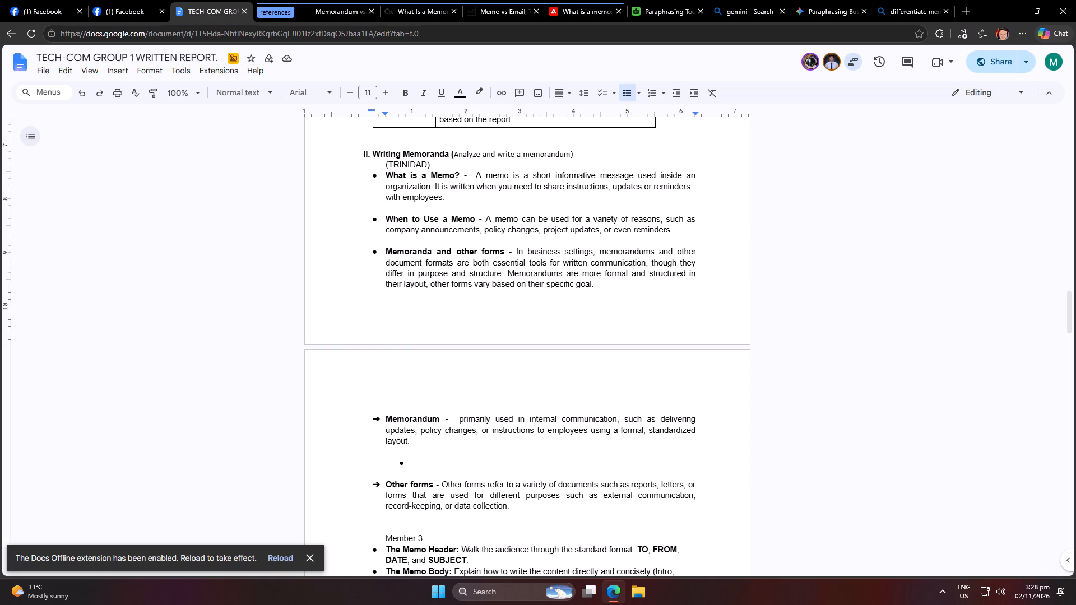
Insert "while" before "other forms vary based on their specific goal" in the same sentence.
{"action": "left_click", "coordinate": [427, 287]}
{"action": "key", "text": "space"}
{"action": "type", "text": "while"}
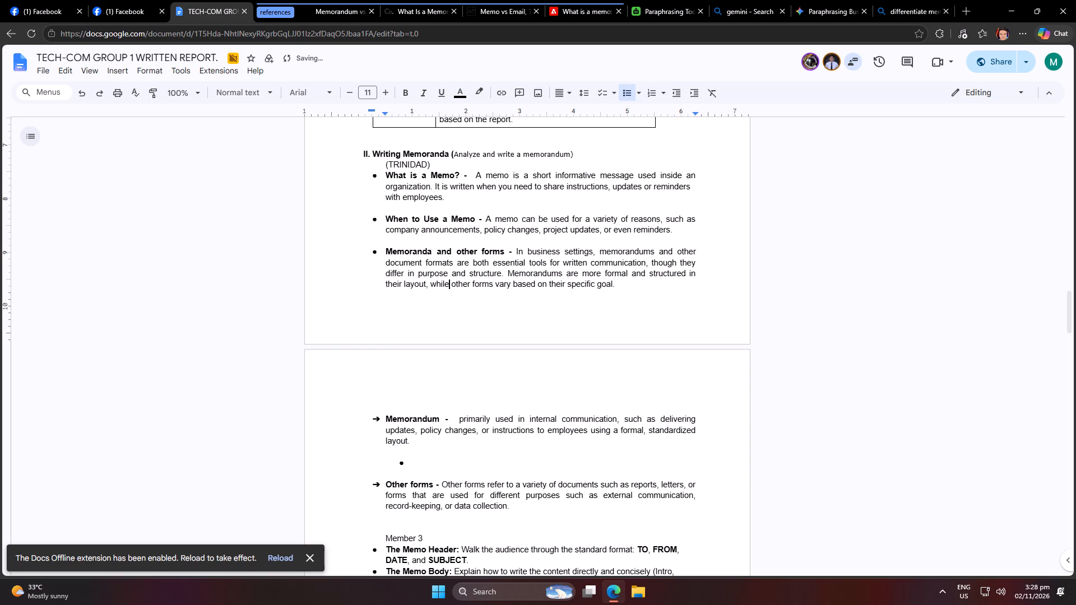
{"action": "left_click", "coordinate": [654, 294]}
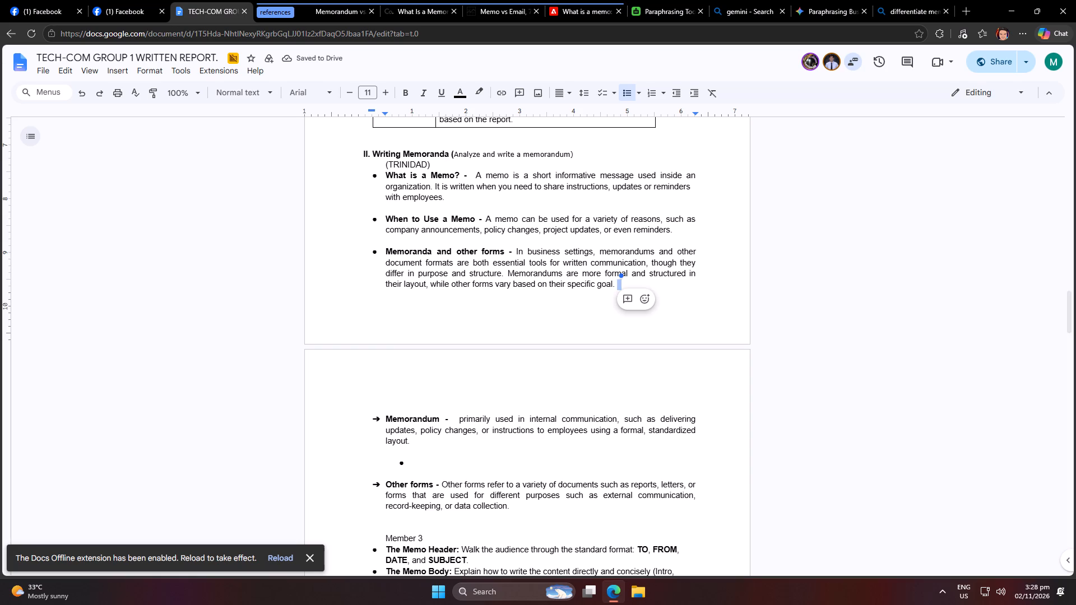
Delete the blank line above the "Memorandum" arrow item at the start of the page.
{"action": "left_click", "coordinate": [389, 404]}
{"action": "left_click", "coordinate": [392, 392]}
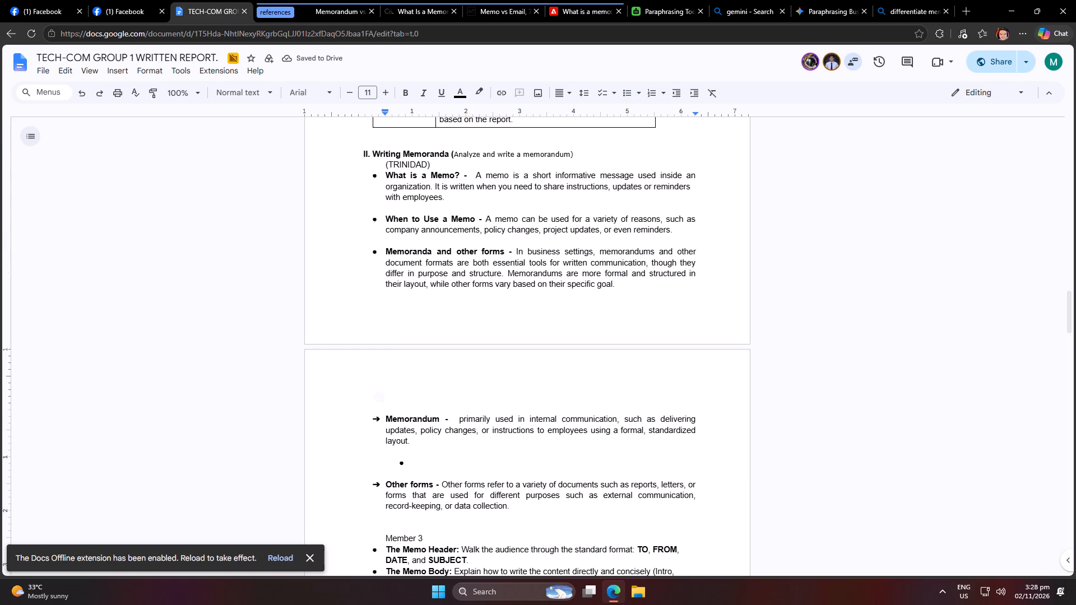
{"action": "key", "text": "BackSpace"}
{"action": "key", "text": "BackSpace"}
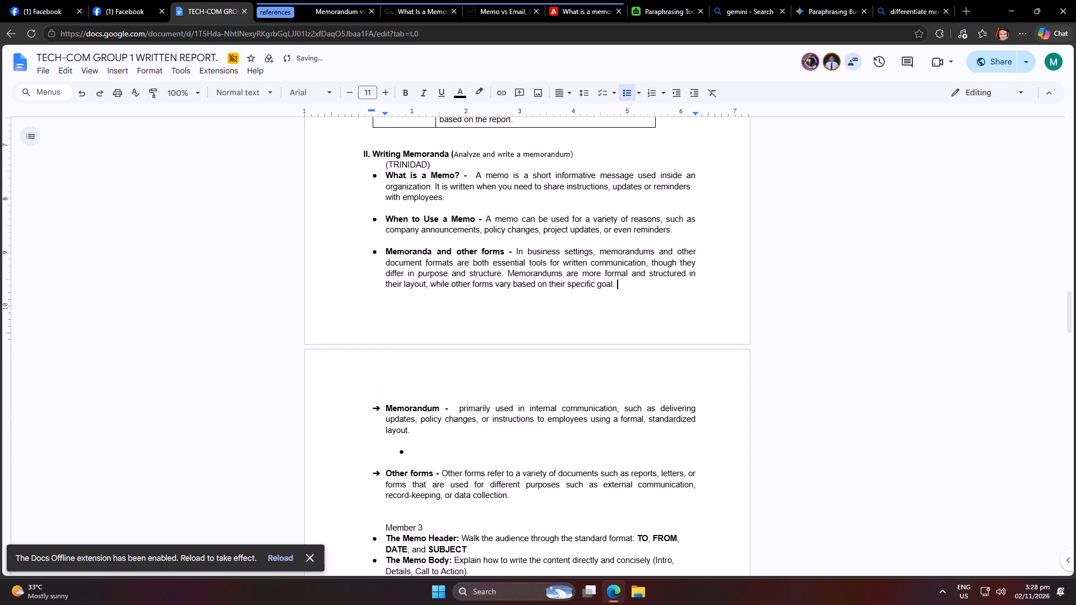
{"action": "left_click", "coordinate": [393, 393]}
{"action": "left_click", "coordinate": [395, 385]}
{"action": "left_click", "coordinate": [630, 442]}
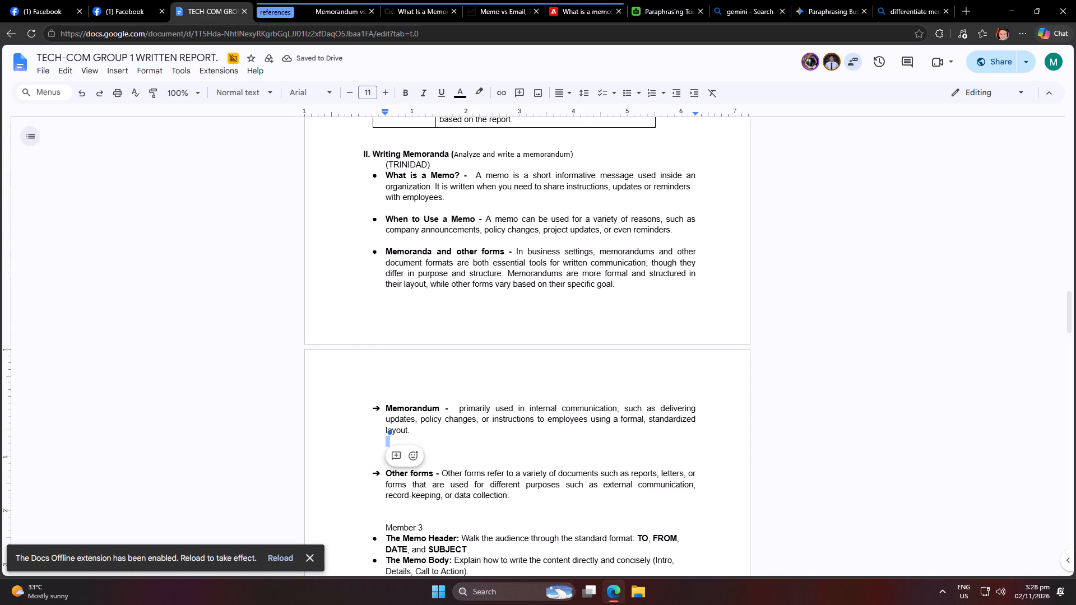
Consult the Format section of the memorandum-vs-other-forms reference page for details to put in the empty "Memorandum" sub-bullet.
{"action": "scroll", "coordinate": [552, 418], "scroll_direction": "down", "scroll_amount": 2}
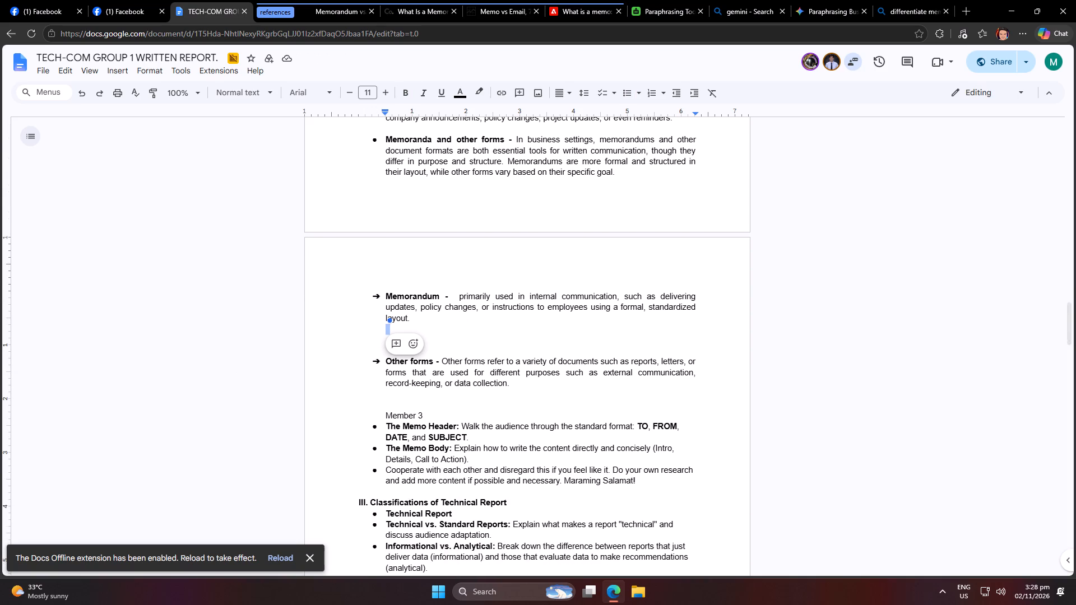
{"action": "left_click", "coordinate": [445, 321]}
{"action": "left_click", "coordinate": [406, 345]}
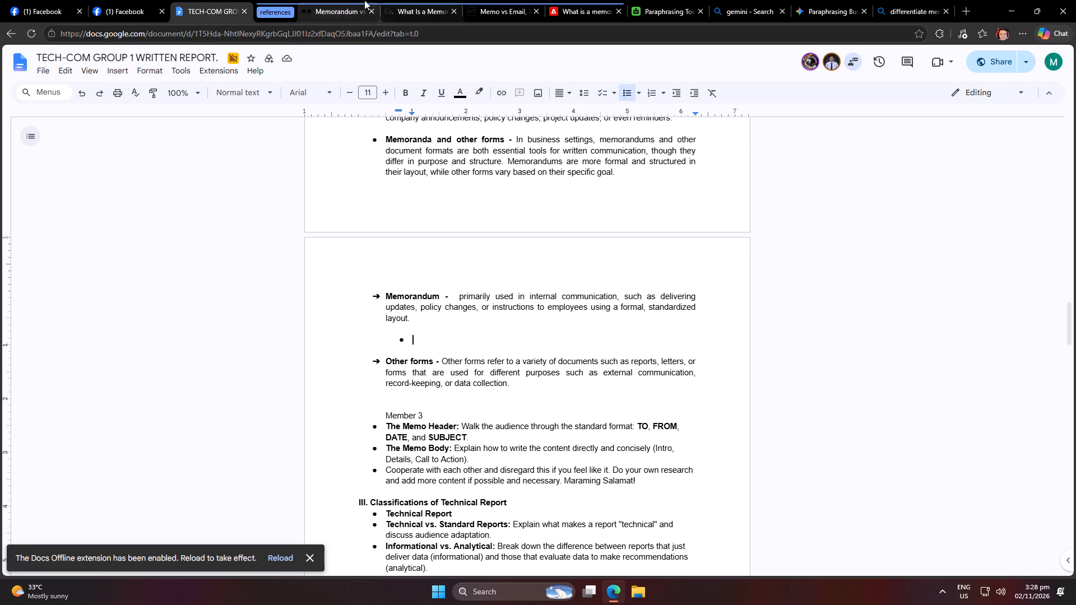
{"action": "left_click", "coordinate": [321, 1]}
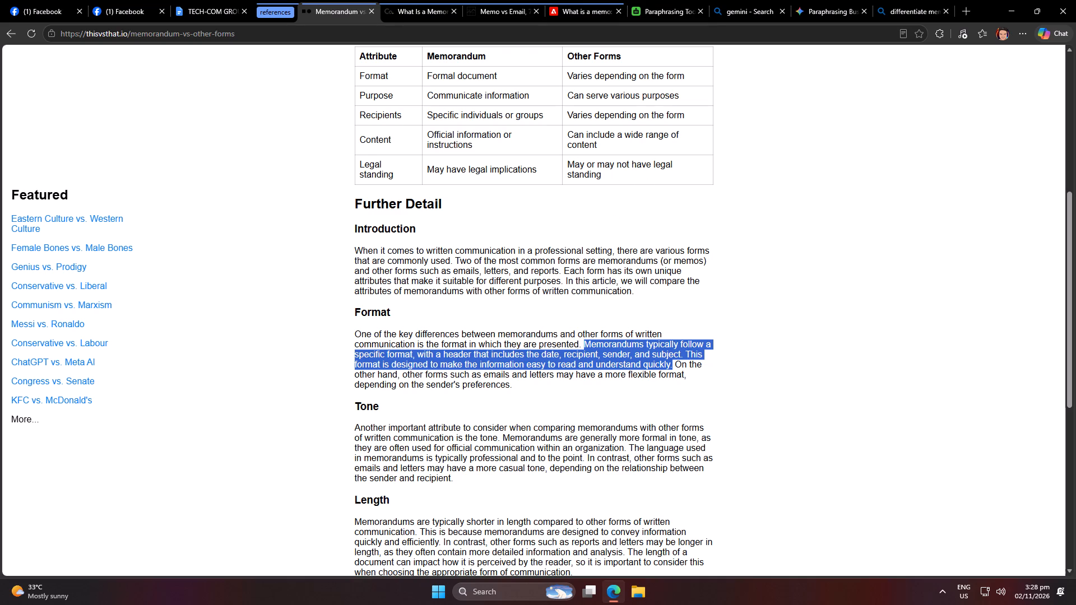
{"action": "left_click", "coordinate": [407, 0]}
{"action": "left_click", "coordinate": [363, 0]}
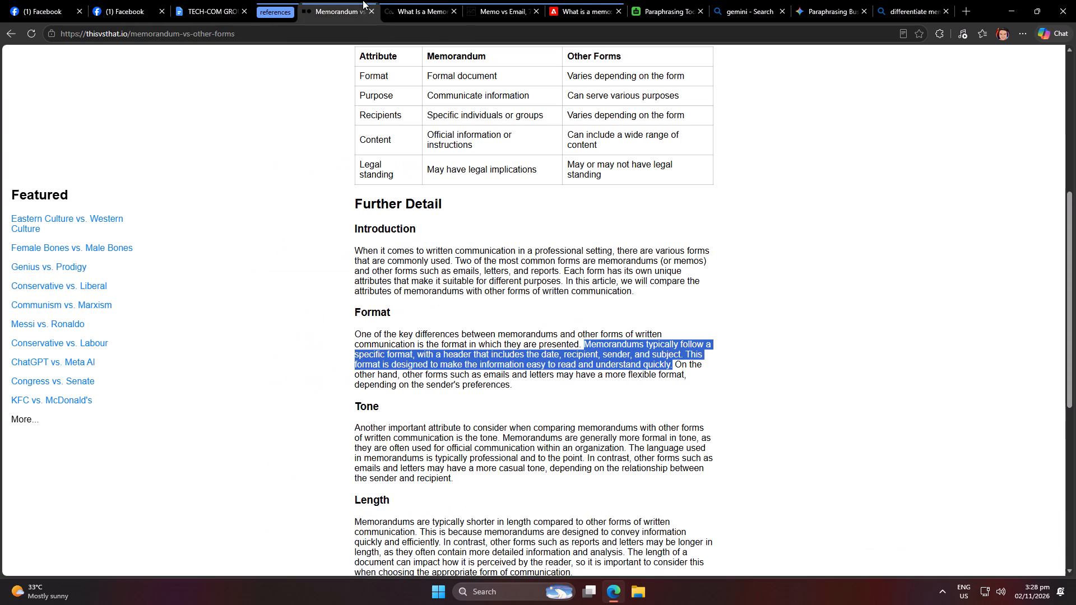
{"action": "left_click", "coordinate": [205, 0]}
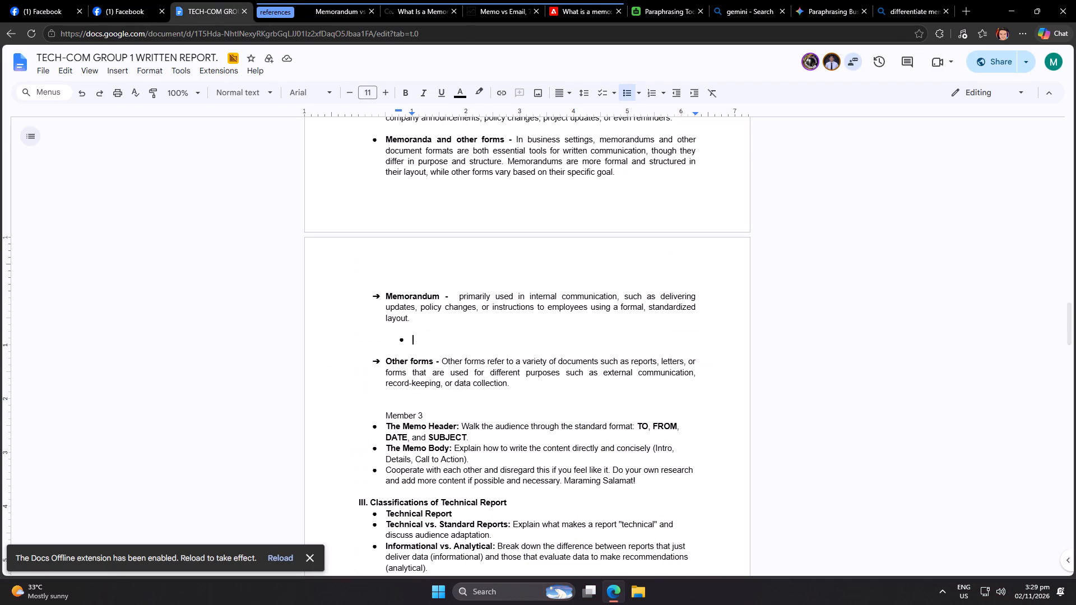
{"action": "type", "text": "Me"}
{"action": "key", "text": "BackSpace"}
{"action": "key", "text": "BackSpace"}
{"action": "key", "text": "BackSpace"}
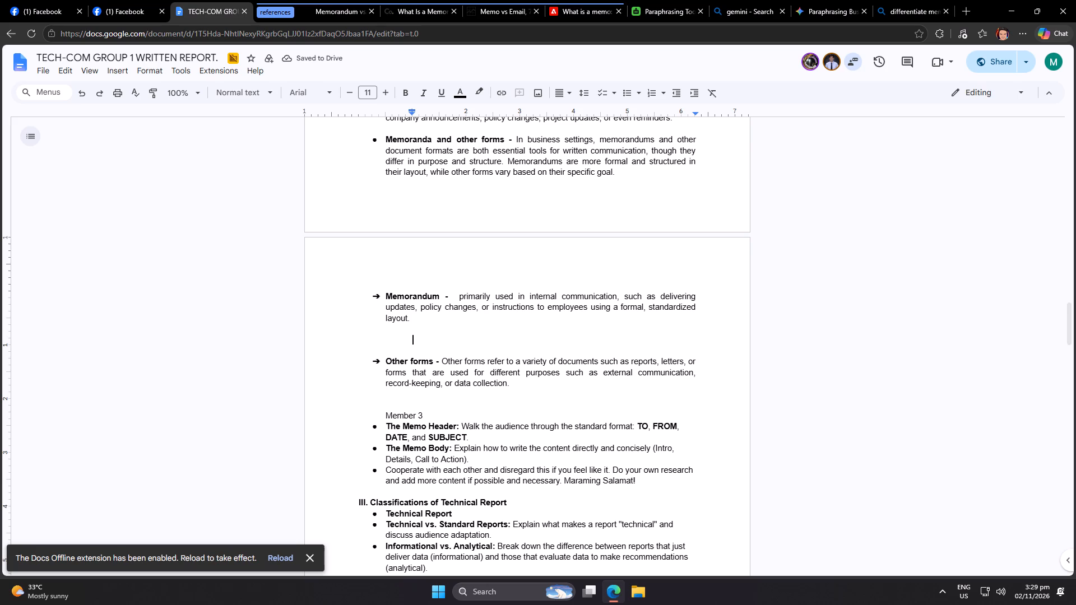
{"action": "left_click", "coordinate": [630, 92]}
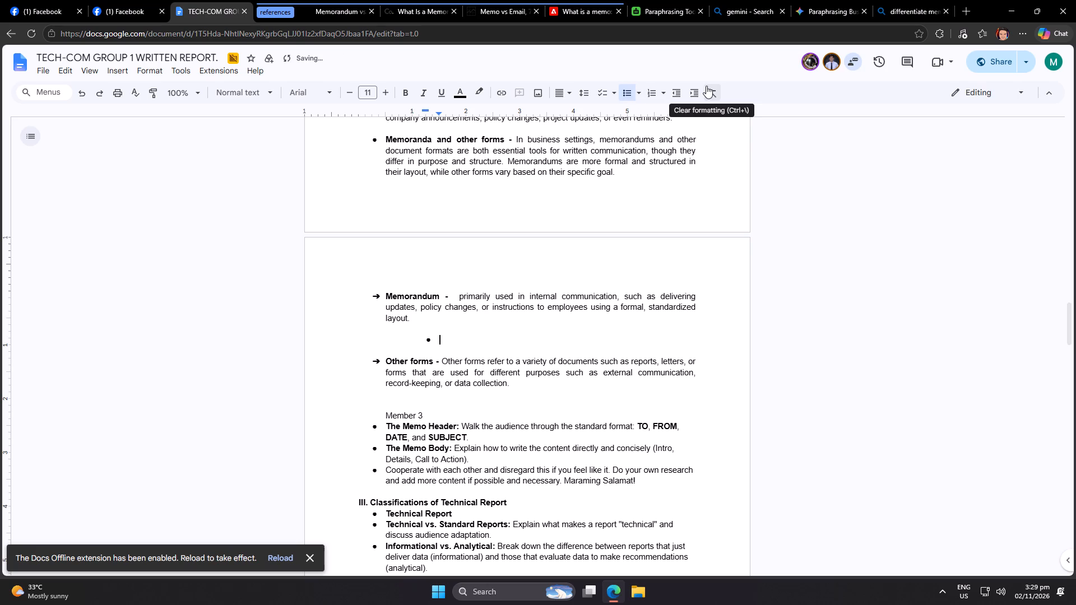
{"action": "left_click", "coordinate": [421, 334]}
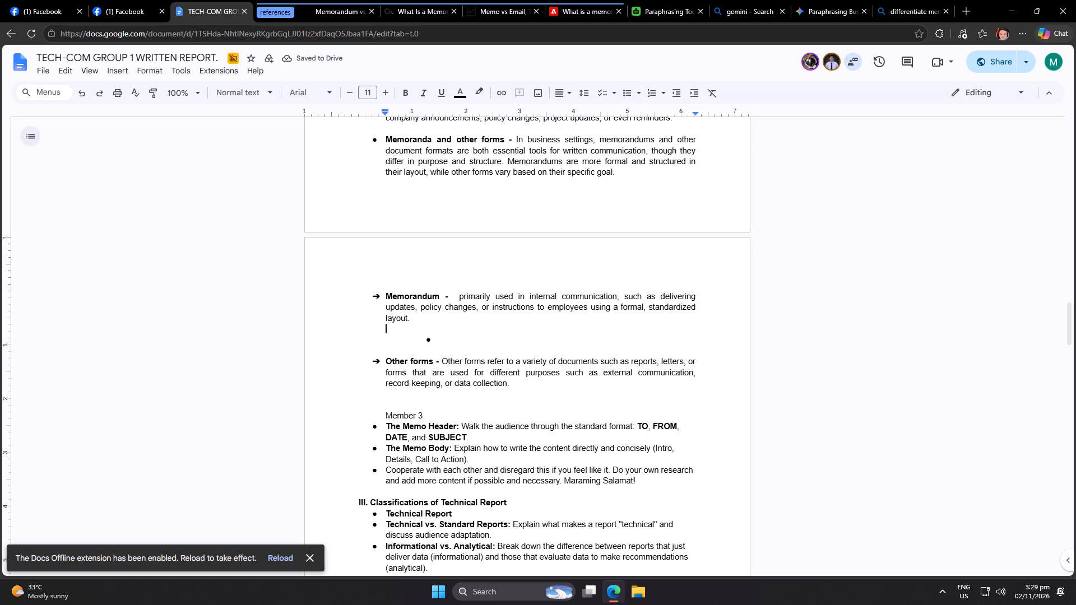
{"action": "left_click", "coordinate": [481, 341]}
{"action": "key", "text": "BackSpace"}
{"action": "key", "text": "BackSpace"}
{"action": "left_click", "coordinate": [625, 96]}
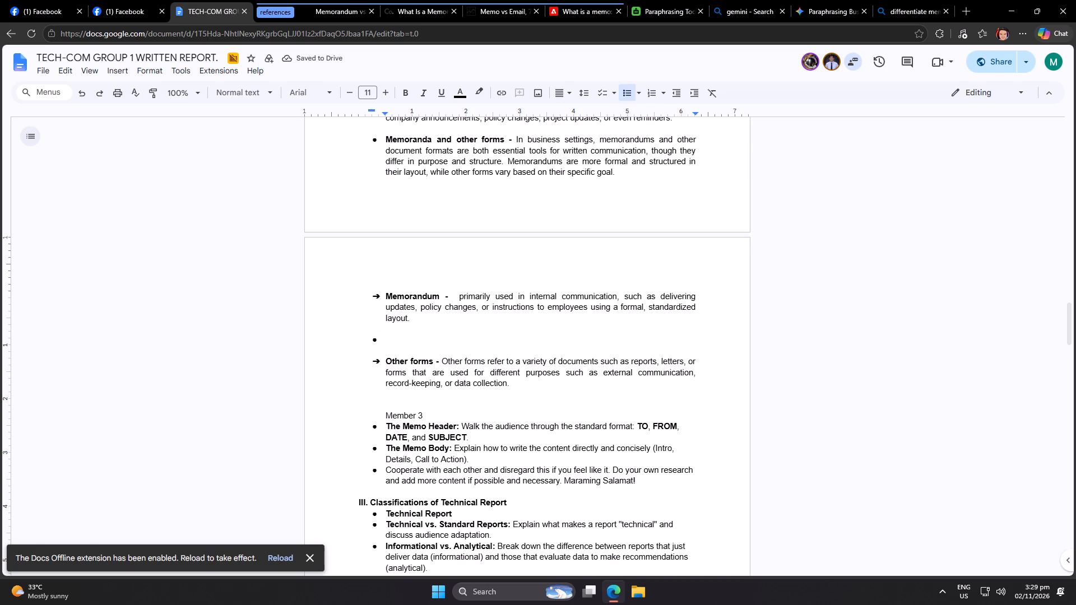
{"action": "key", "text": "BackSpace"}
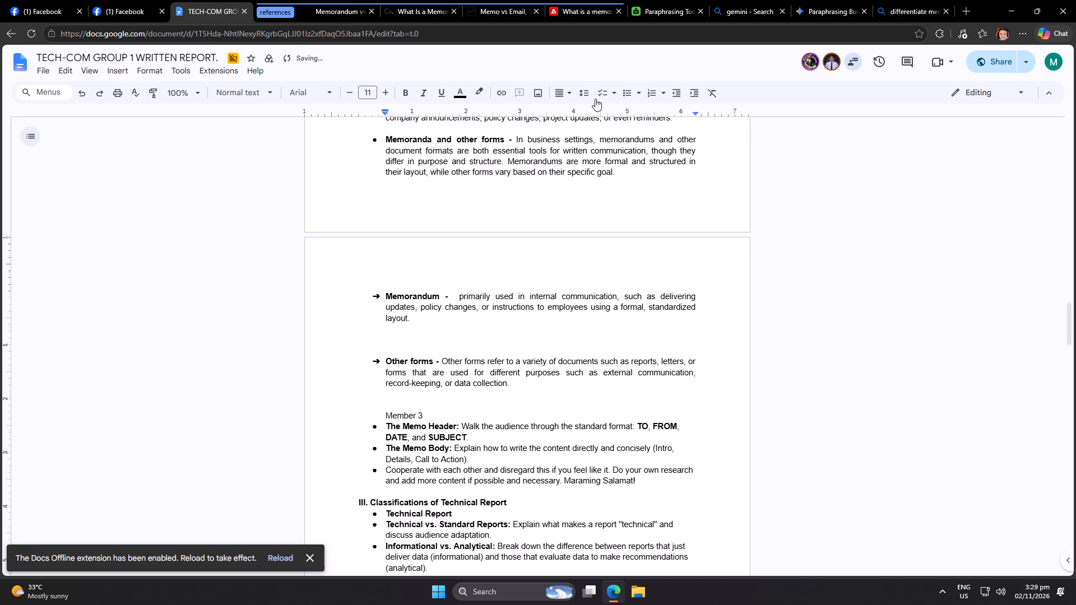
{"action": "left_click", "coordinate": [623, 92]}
Enter "Typically follows a specific format" in the empty sub-bullet under the "Memorandum" item.
{"action": "type", "text": "Tpy"}
{"action": "key", "text": "BackSpace"}
{"action": "key", "text": "BackSpace"}
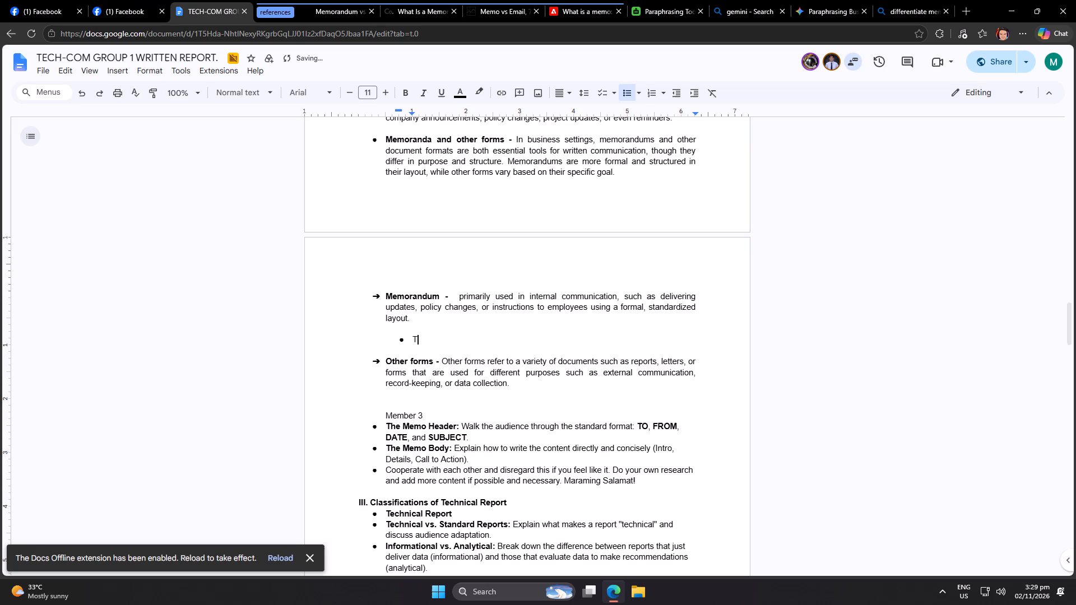
{"action": "type", "text": "ypical"}
{"action": "type", "text": "ly"}
{"action": "key", "text": "space"}
{"action": "type", "text": "follows a sepcirf"}
{"action": "key", "text": "BackSpace"}
{"action": "key", "text": "BackSpace"}
{"action": "key", "text": "BackSpace"}
{"action": "key", "text": "BackSpace"}
{"action": "key", "text": "BackSpace"}
{"action": "key", "text": "BackSpace"}
{"action": "type", "text": "pecific for"}
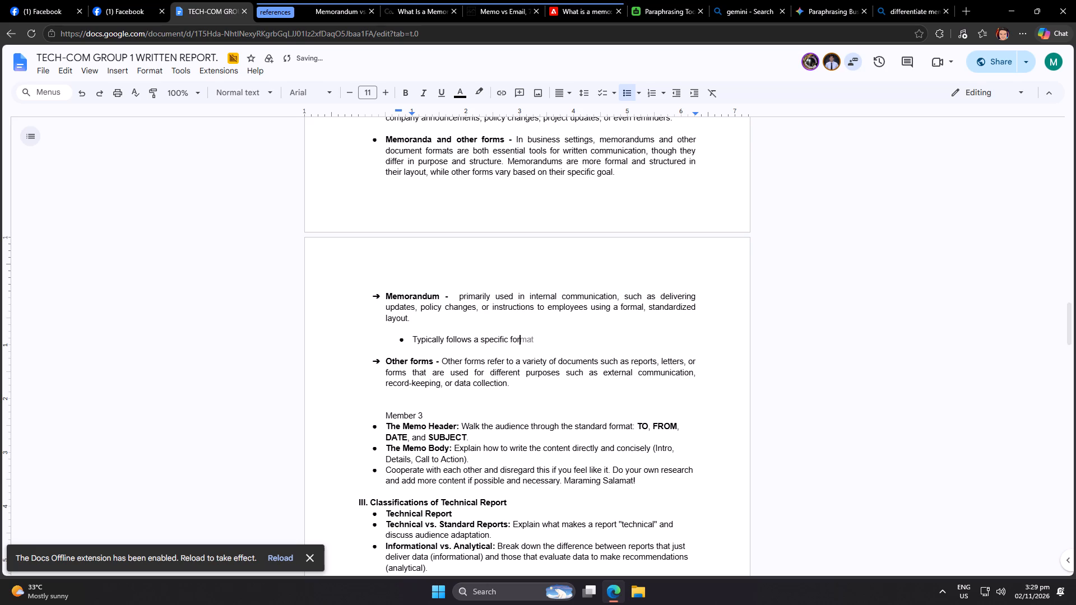
{"action": "key", "text": "Tab"}
Extend the sub-bullet with "with a header that includes the date, recipient, sender, and subject." copied from the reference page's Format section.
{"action": "left_click", "coordinate": [356, 13]}
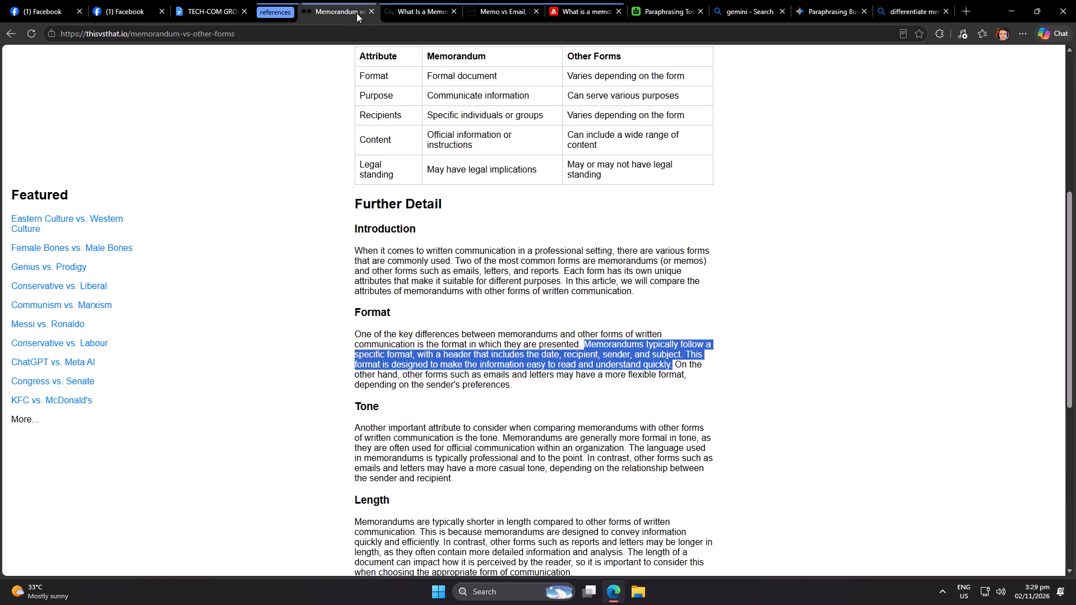
{"action": "left_click", "coordinate": [783, 364]}
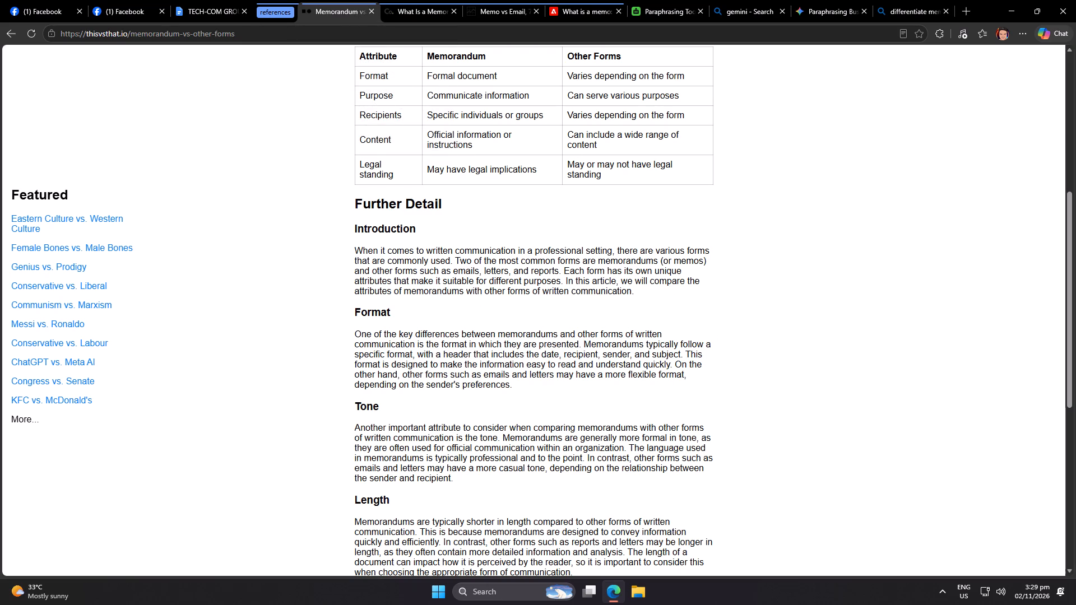
{"action": "left_click_drag", "start_coordinate": [416, 355], "coordinate": [616, 357]}
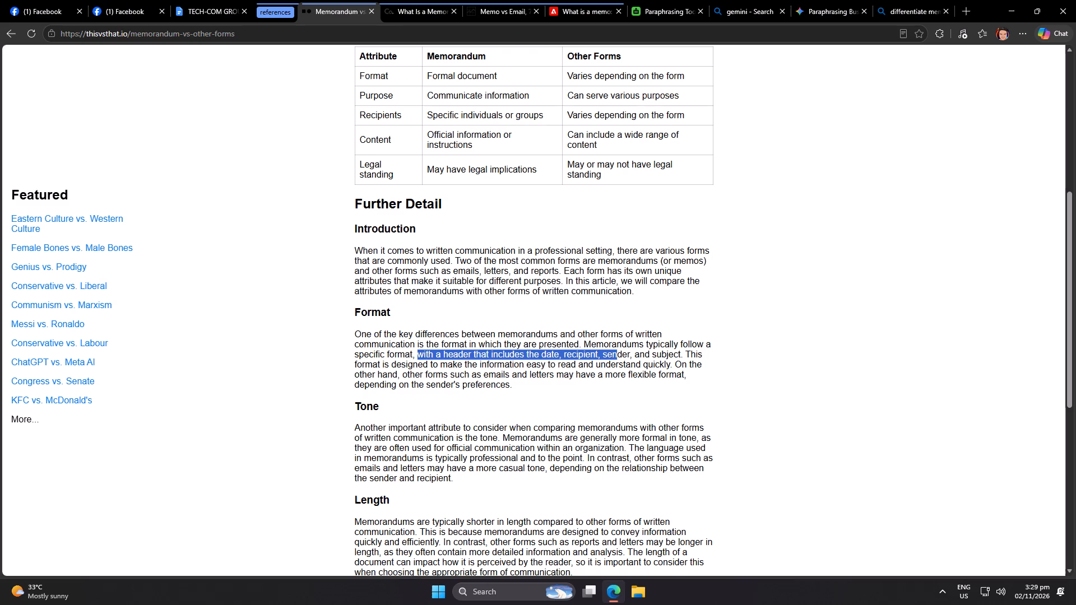
{"action": "left_click_drag", "start_coordinate": [616, 357], "coordinate": [686, 359]}
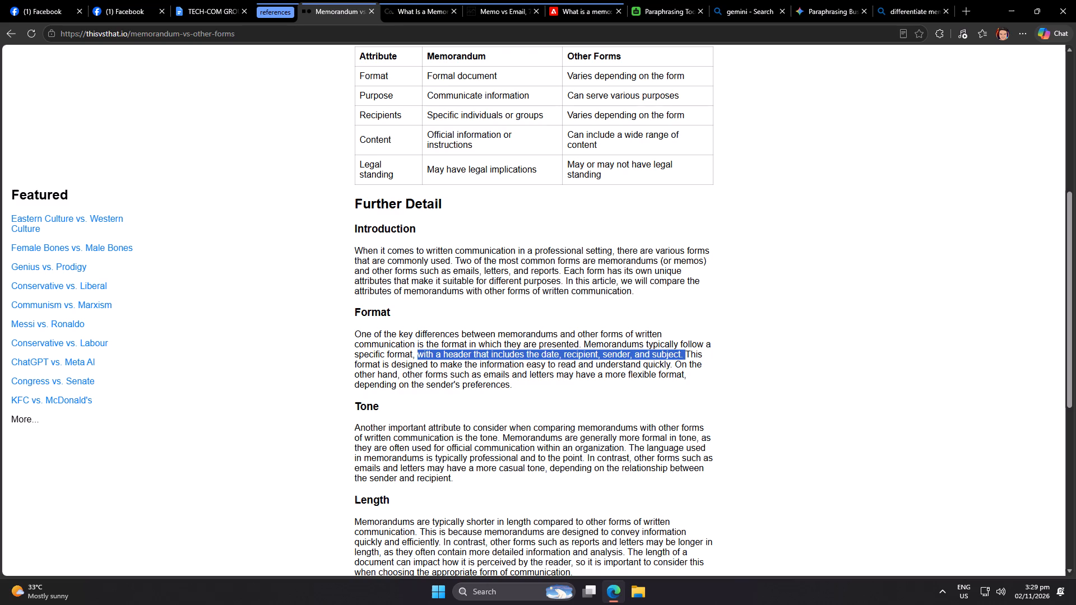
{"action": "left_click_drag", "start_coordinate": [686, 359], "coordinate": [684, 359]}
{"action": "key", "text": "ctrl+c"}
{"action": "left_click", "coordinate": [399, 0]}
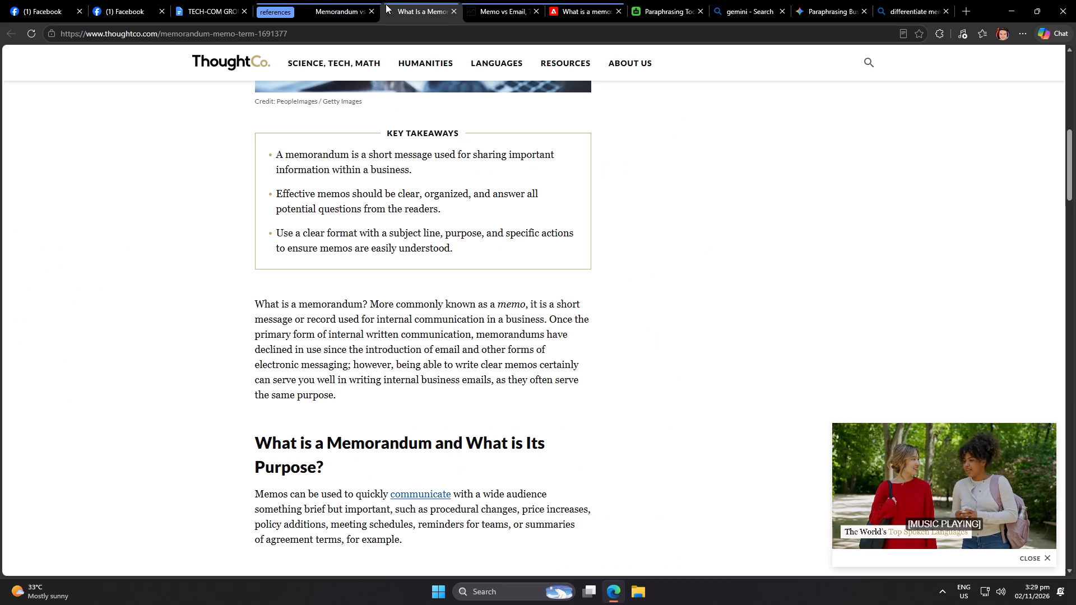
{"action": "left_click", "coordinate": [341, 0]}
{"action": "left_click", "coordinate": [232, 0]}
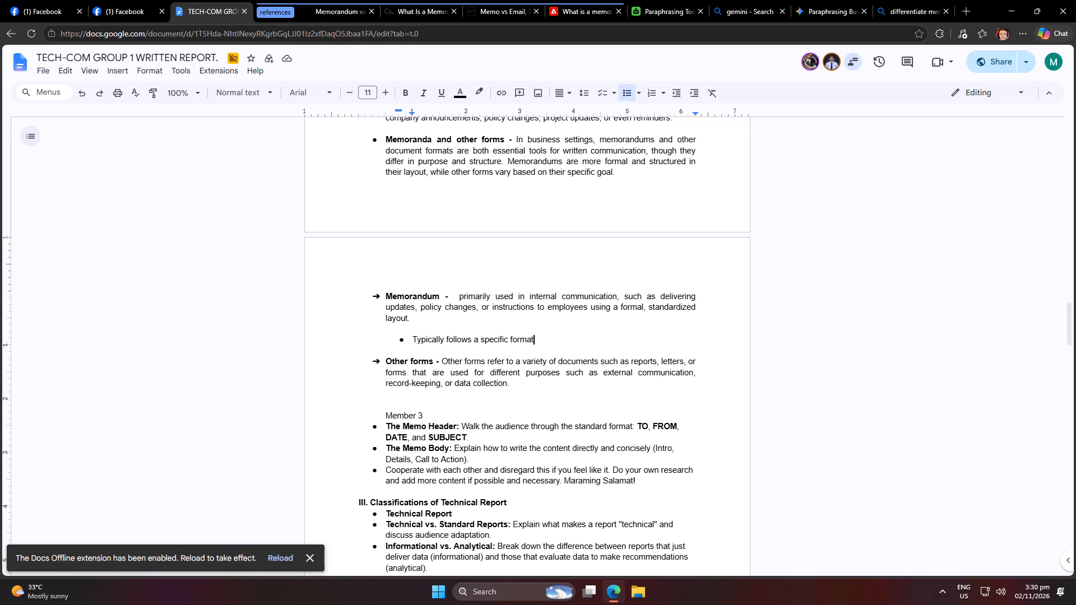
{"action": "key", "text": "space"}
{"action": "key", "text": "ctrl+v"}
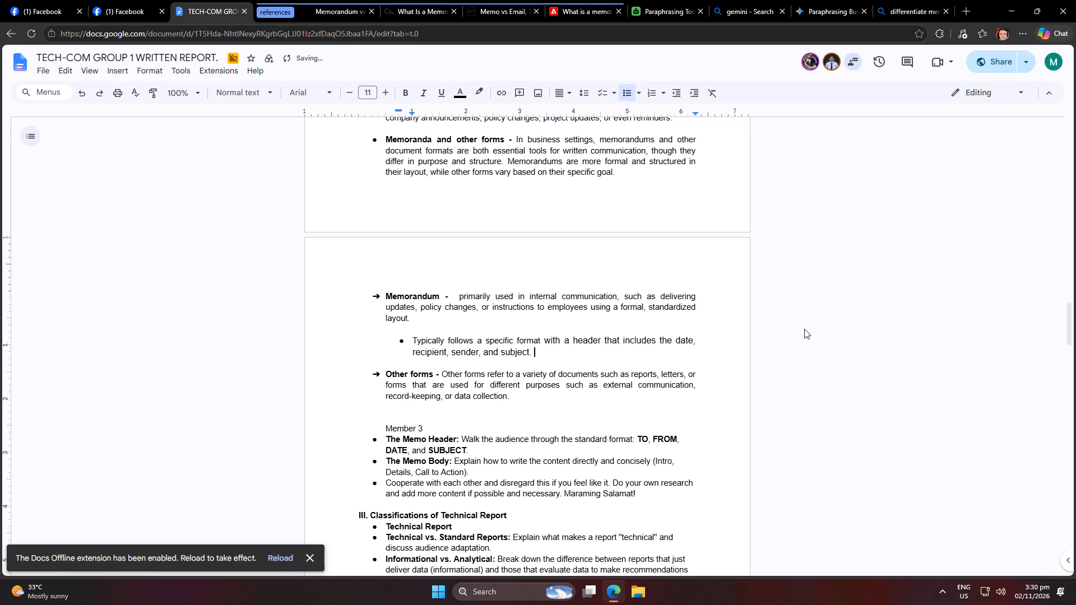
Set the whole sub-bullet under the "Memorandum" item to font size 11.
{"action": "left_click_drag", "start_coordinate": [571, 352], "coordinate": [415, 342]}
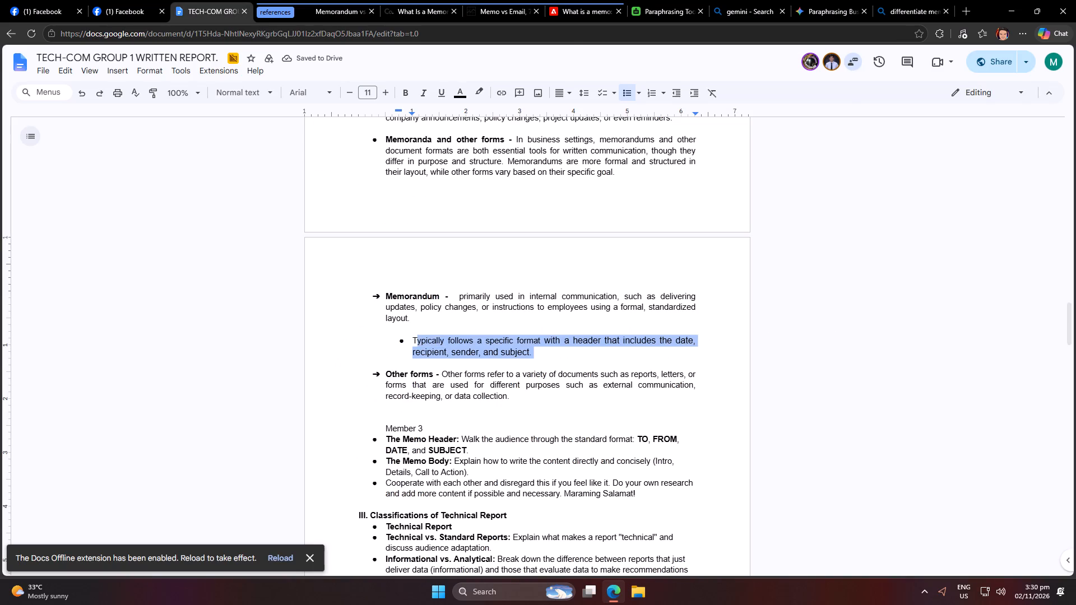
{"action": "left_click_drag", "start_coordinate": [415, 342], "coordinate": [404, 341]}
{"action": "left_click", "coordinate": [363, 92]}
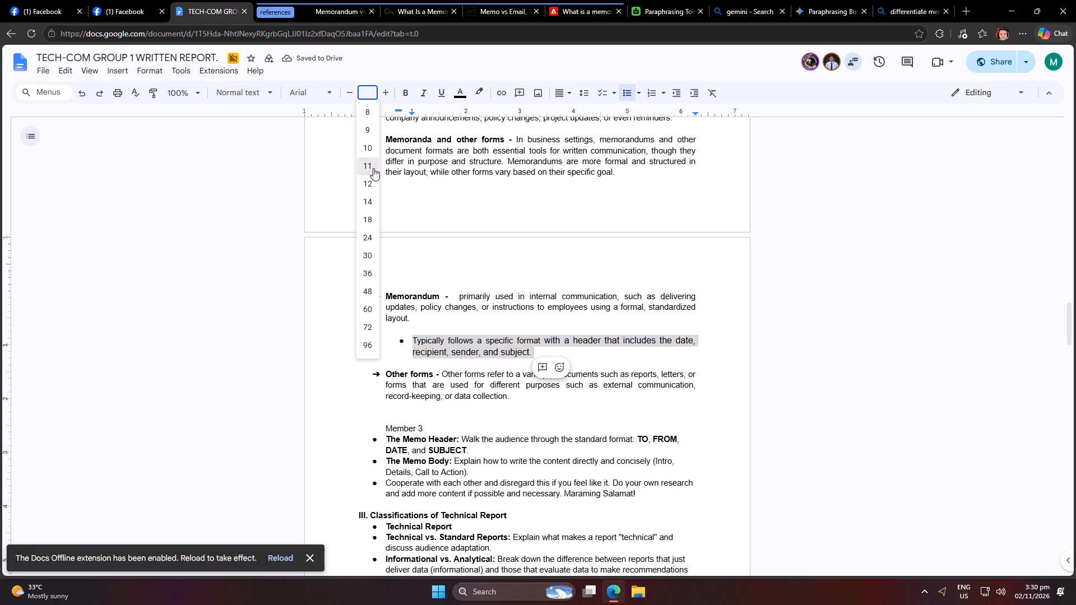
{"action": "left_click", "coordinate": [373, 168]}
{"action": "left_click", "coordinate": [591, 357]}
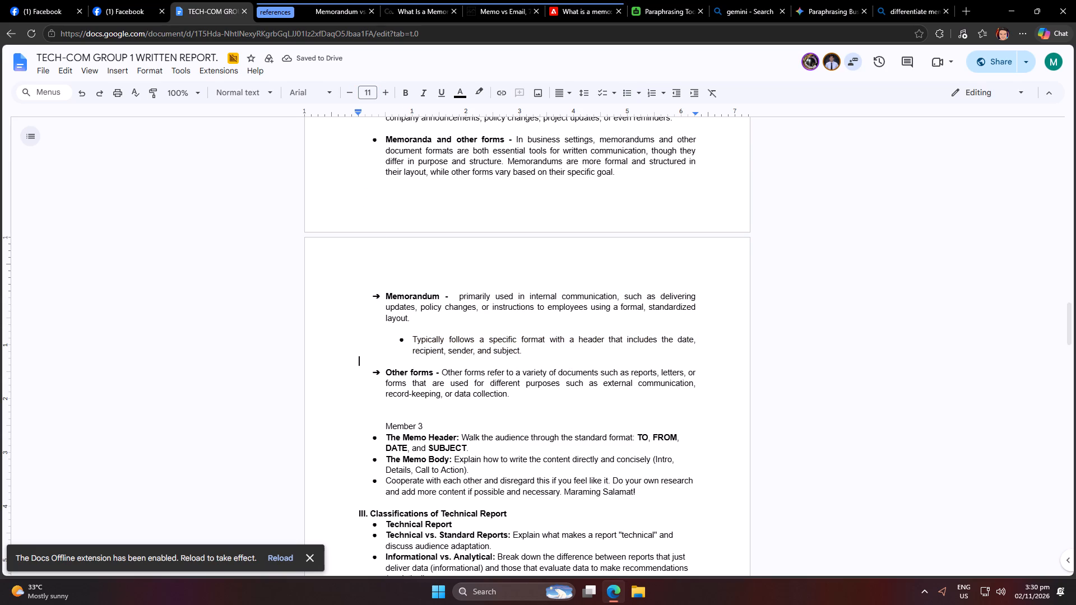
Insert a comma after "Typically follows a specific format" in the "Memorandum" sub-bullet.
{"action": "left_click", "coordinate": [545, 339]}
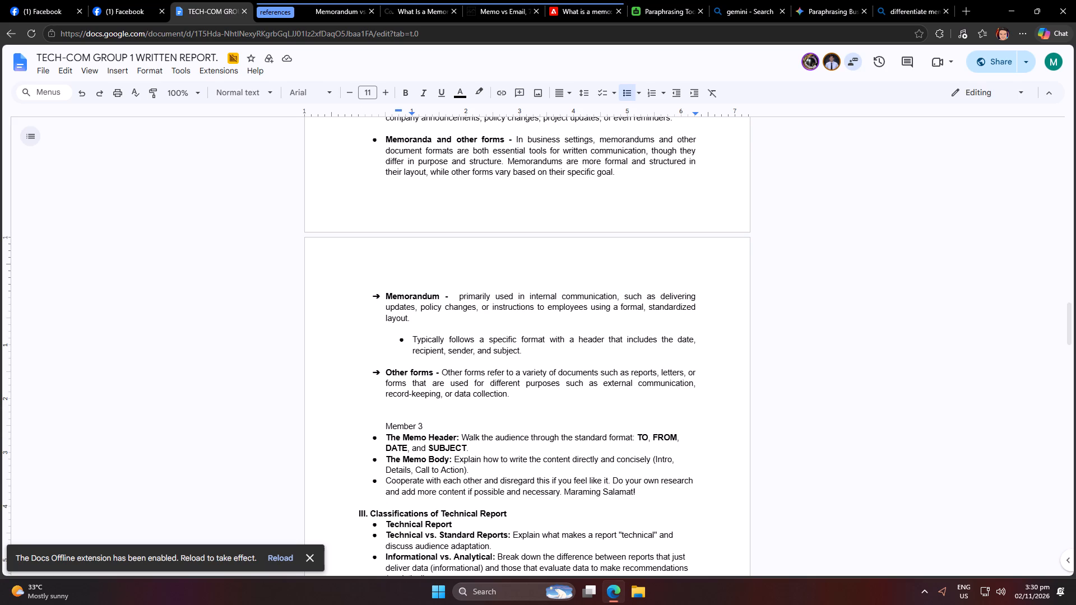
{"action": "key", "text": "comma"}
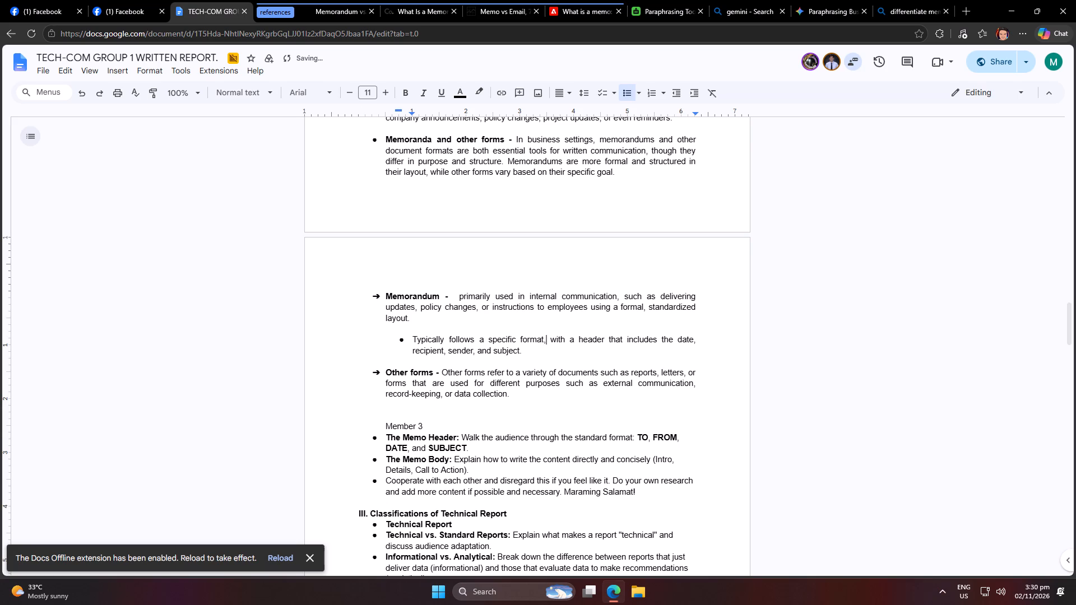
Add a second "Memorandum" sub-bullet reading "Are generally more formal in tone.", based on the Tone section of the memorandum-vs-other-forms reference page.
{"action": "left_click", "coordinate": [518, 350]}
{"action": "left_click", "coordinate": [542, 355]}
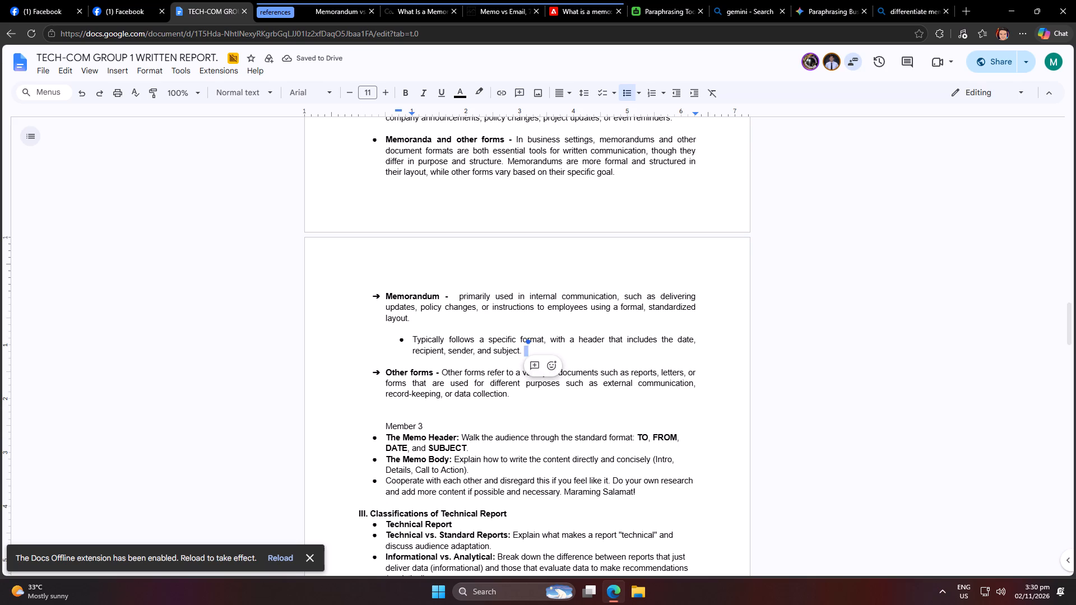
{"action": "left_click", "coordinate": [569, 351]}
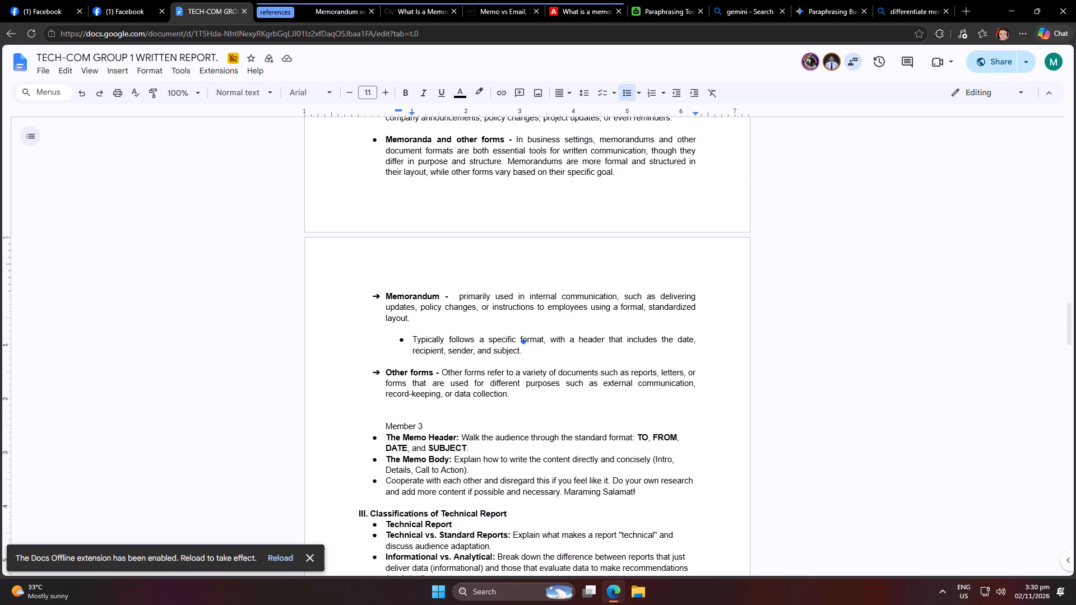
{"action": "key", "text": "Return"}
{"action": "left_click", "coordinate": [327, 0]}
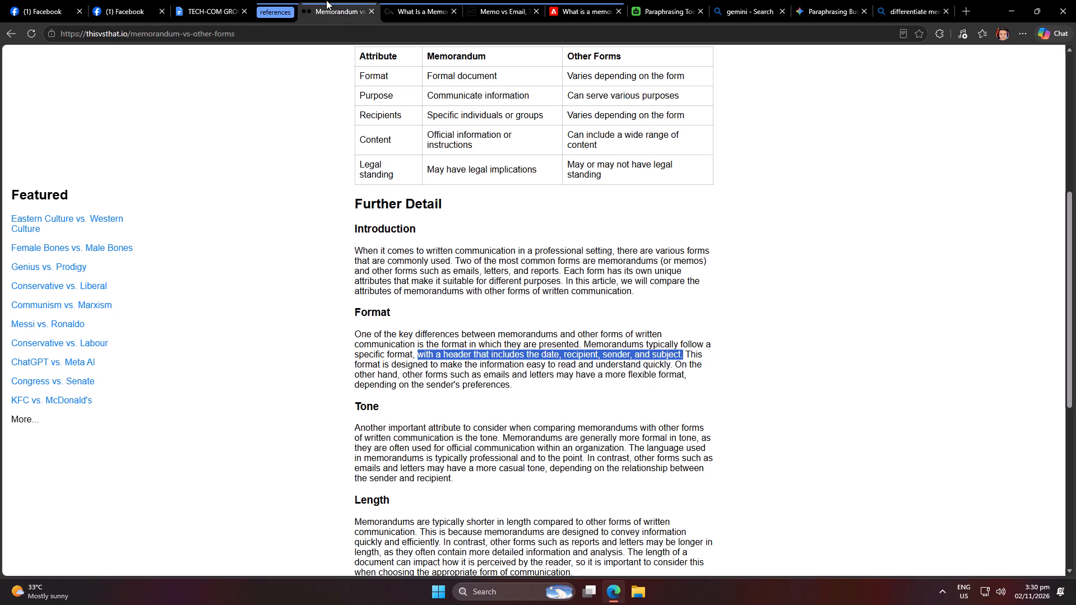
{"action": "scroll", "coordinate": [652, 255], "scroll_direction": "down", "scroll_amount": 1}
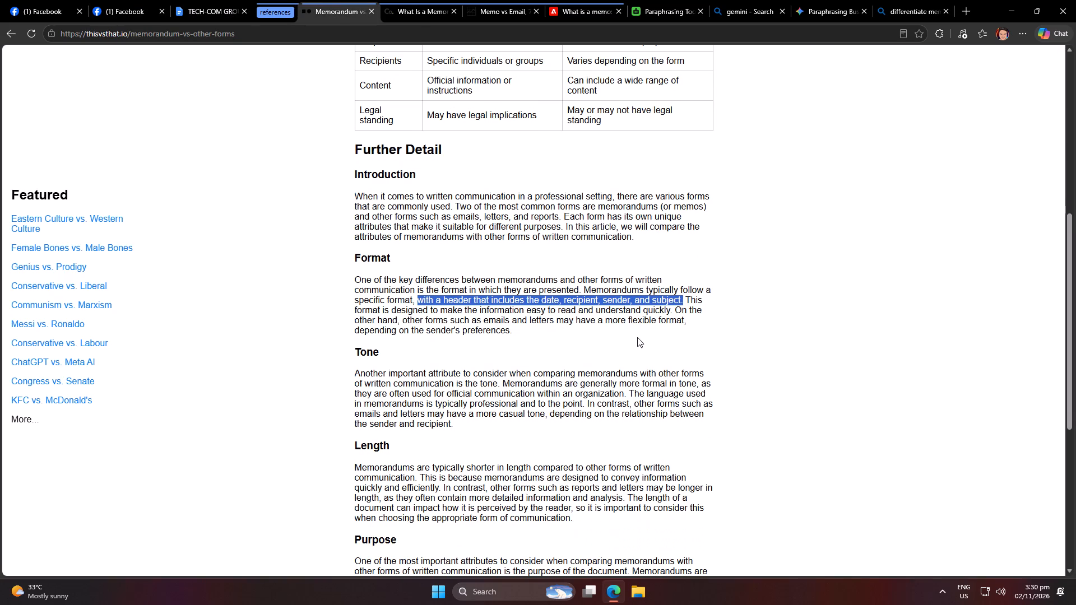
{"action": "left_click", "coordinate": [530, 435]}
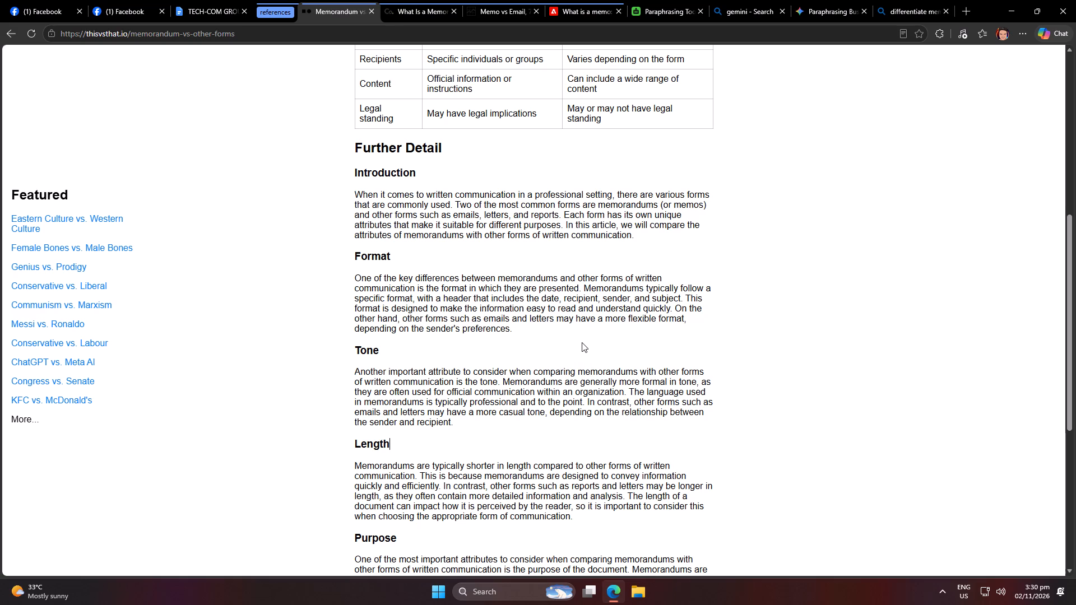
{"action": "left_click", "coordinate": [308, 0]}
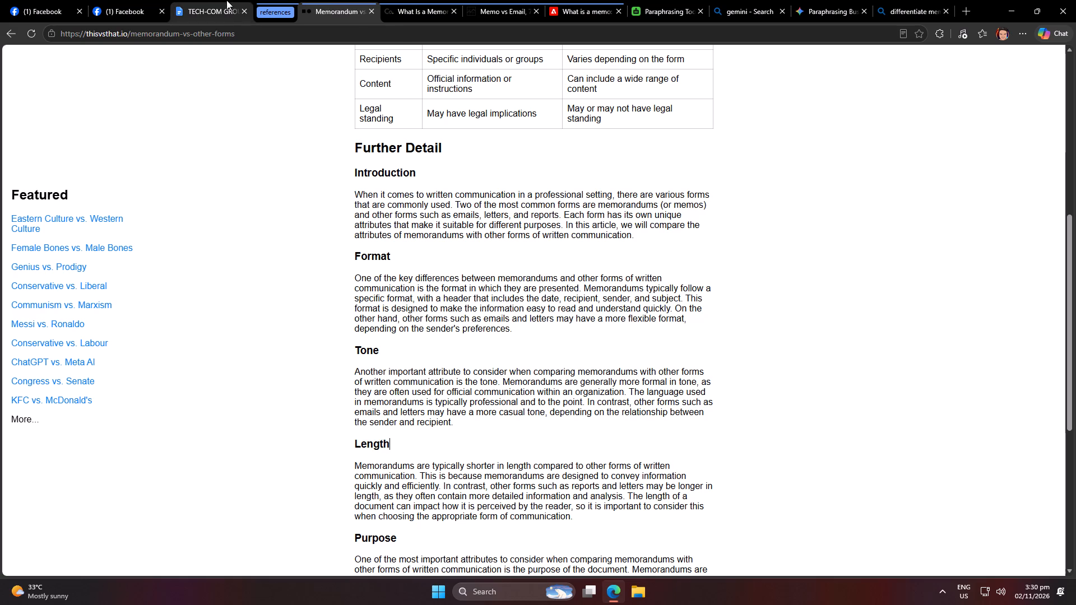
{"action": "left_click", "coordinate": [222, 0]}
{"action": "key", "text": "shift+a"}
{"action": "key", "text": "r"}
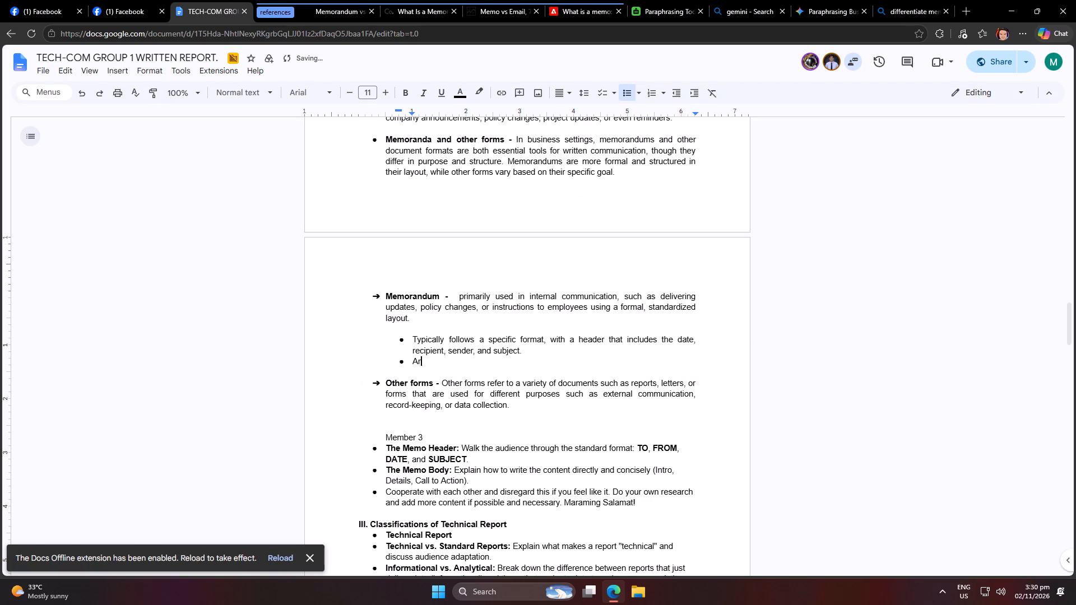
{"action": "type", "text": "e generally more formal in tone,"}
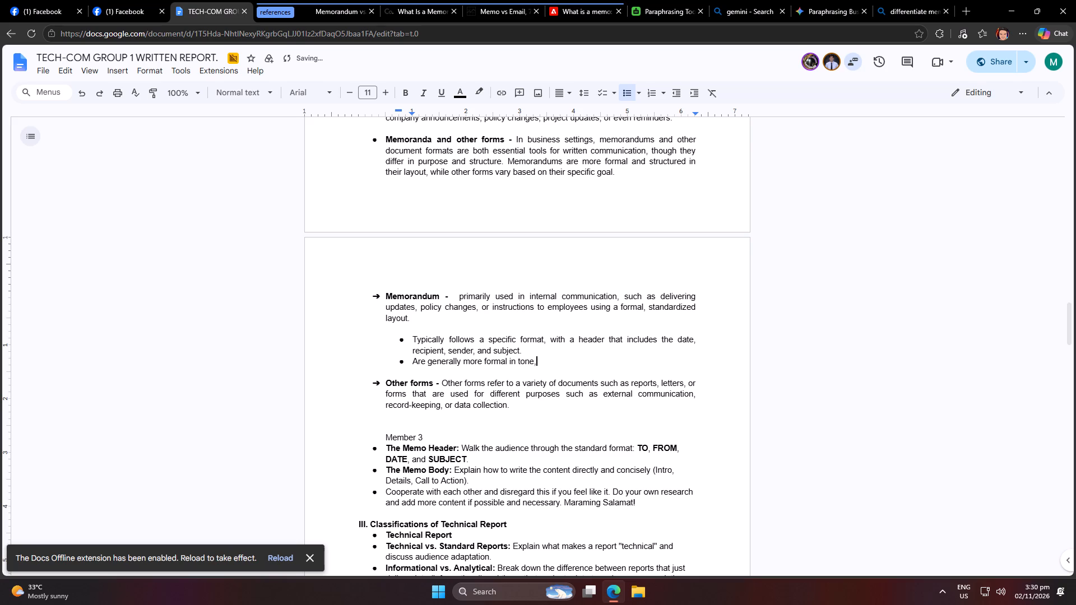
{"action": "key", "text": "BackSpace"}
{"action": "key", "text": "period"}
Copy "The language used in memorandums is typically professional" from the reference page's Tone section and add a space ending the second "Memorandum" sub-bullet.
{"action": "left_click", "coordinate": [312, 0]}
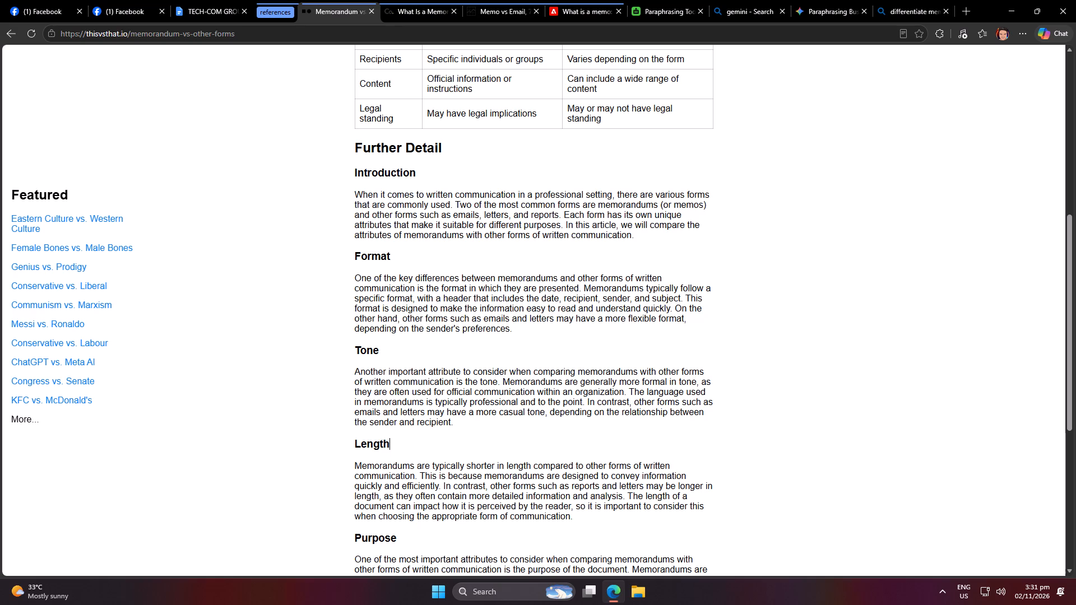
{"action": "left_click_drag", "start_coordinate": [629, 390], "coordinate": [515, 407]}
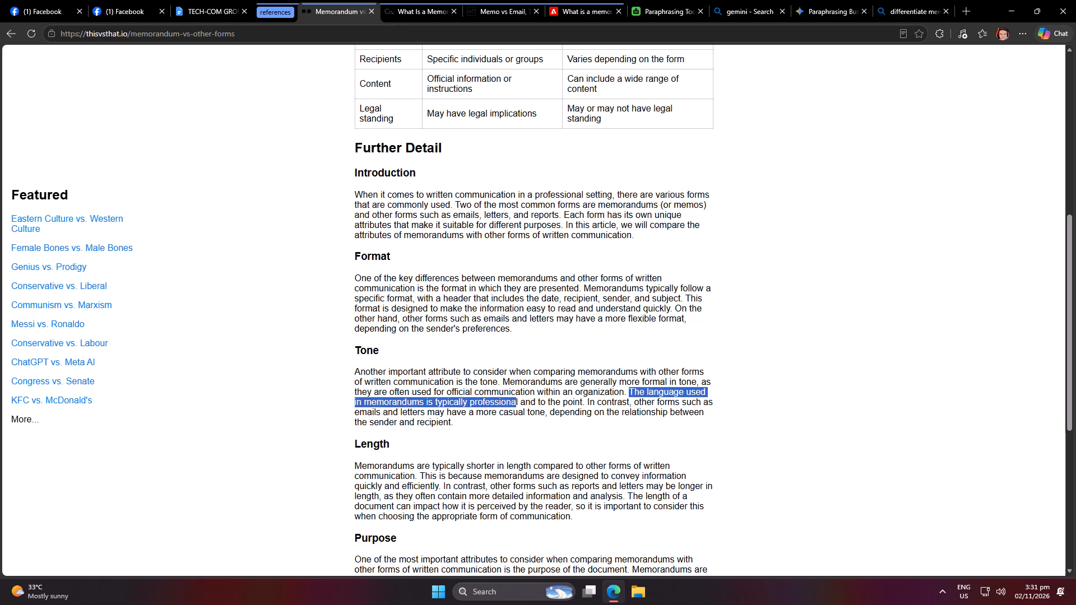
{"action": "left_click_drag", "start_coordinate": [515, 407], "coordinate": [518, 407]}
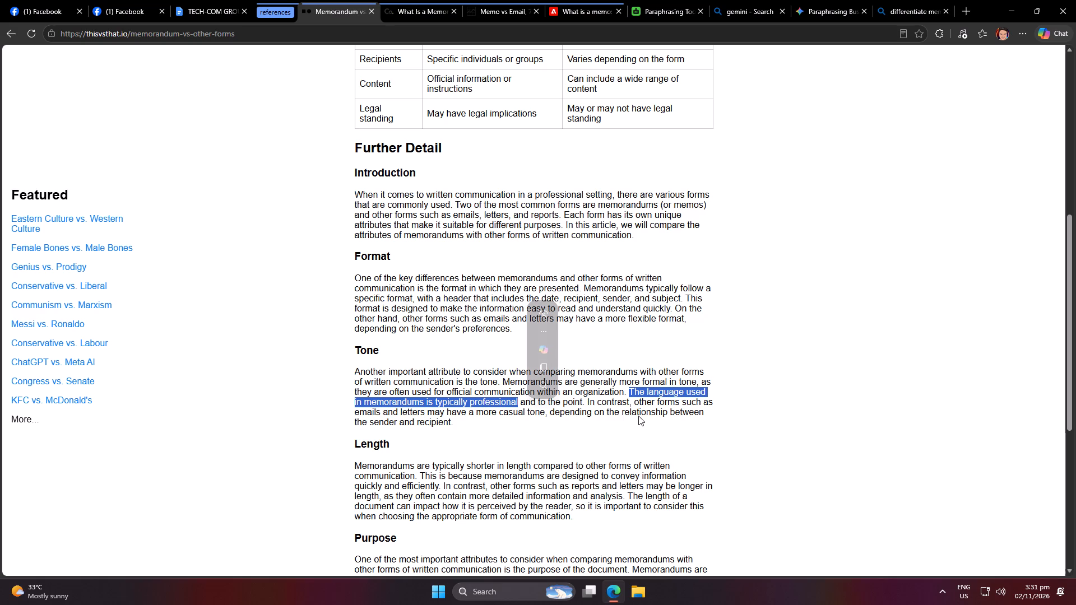
{"action": "key", "text": "ctrl+c"}
{"action": "left_click", "coordinate": [213, 0]}
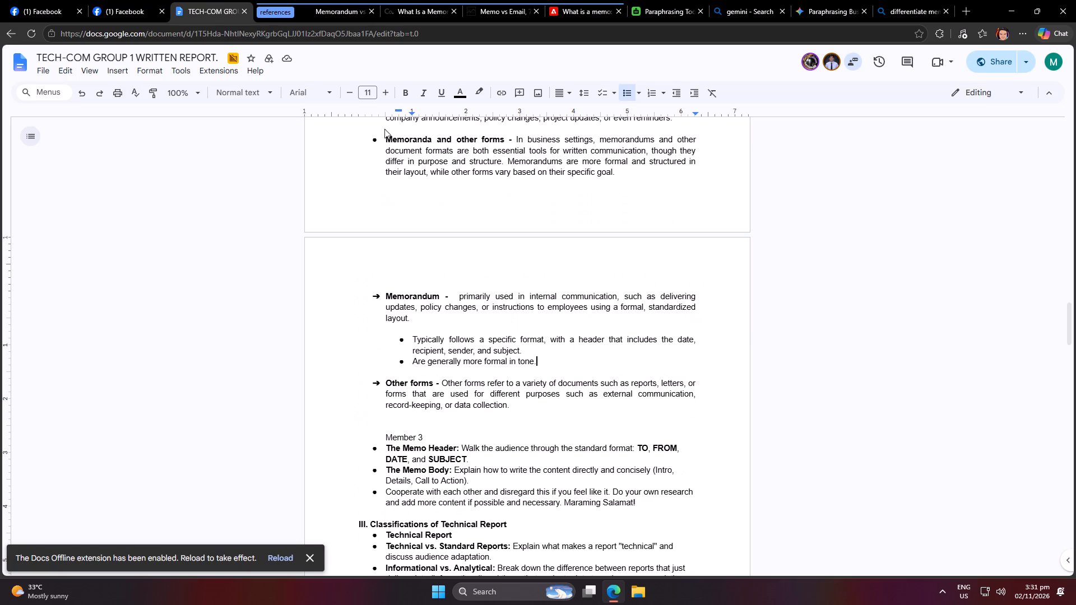
{"action": "key", "text": "space"}
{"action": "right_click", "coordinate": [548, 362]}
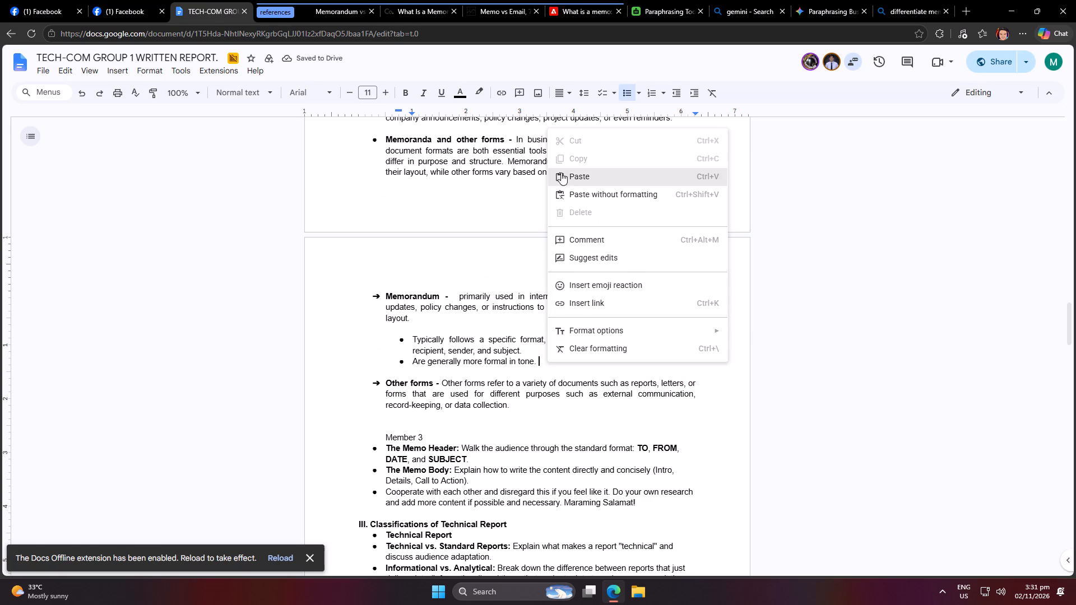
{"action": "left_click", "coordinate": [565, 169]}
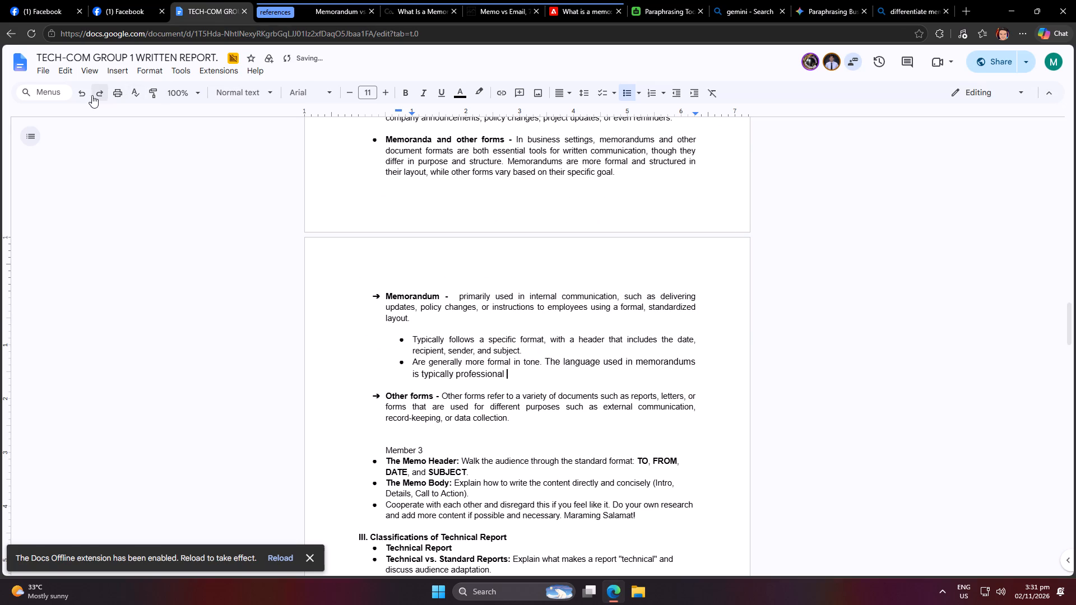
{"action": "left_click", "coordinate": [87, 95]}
Paste the copied sentence without formatting after "Are generally more formal in tone." and end it with a period.
{"action": "right_click", "coordinate": [544, 361]}
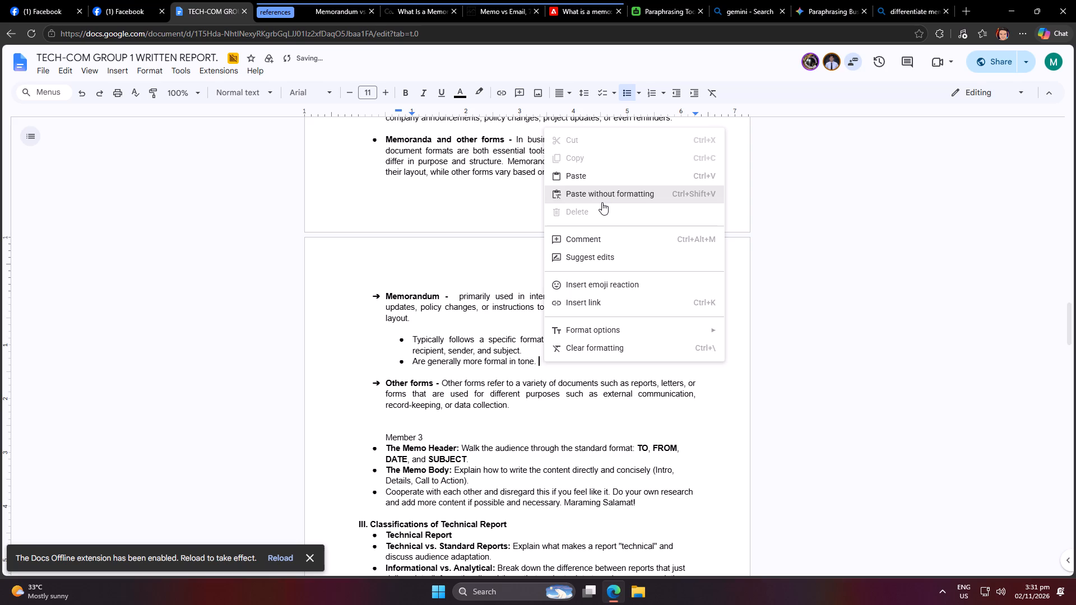
{"action": "left_click", "coordinate": [604, 194]}
{"action": "left_click_drag", "start_coordinate": [571, 362], "coordinate": [550, 360]}
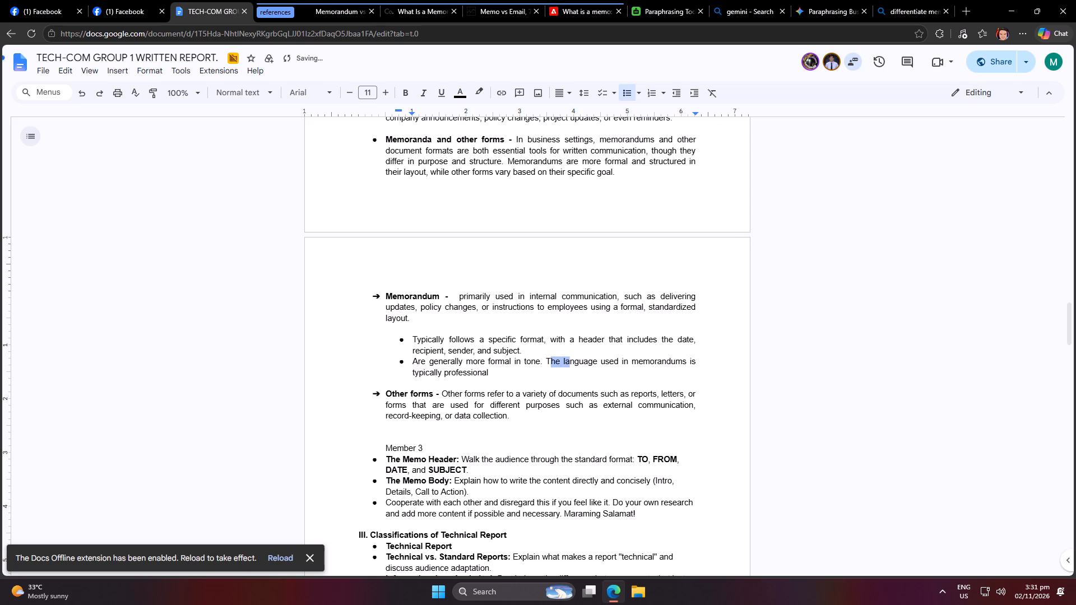
{"action": "left_click", "coordinate": [531, 375]}
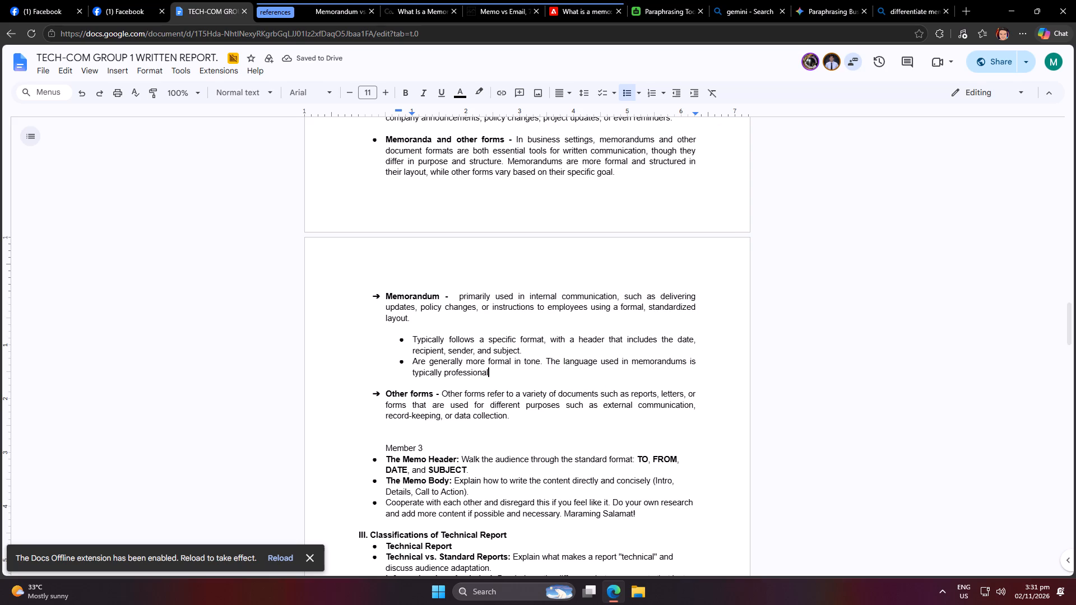
{"action": "left_click", "coordinate": [548, 365]}
{"action": "key", "text": "BackSpace"}
{"action": "key", "text": "space"}
{"action": "left_click", "coordinate": [497, 374]}
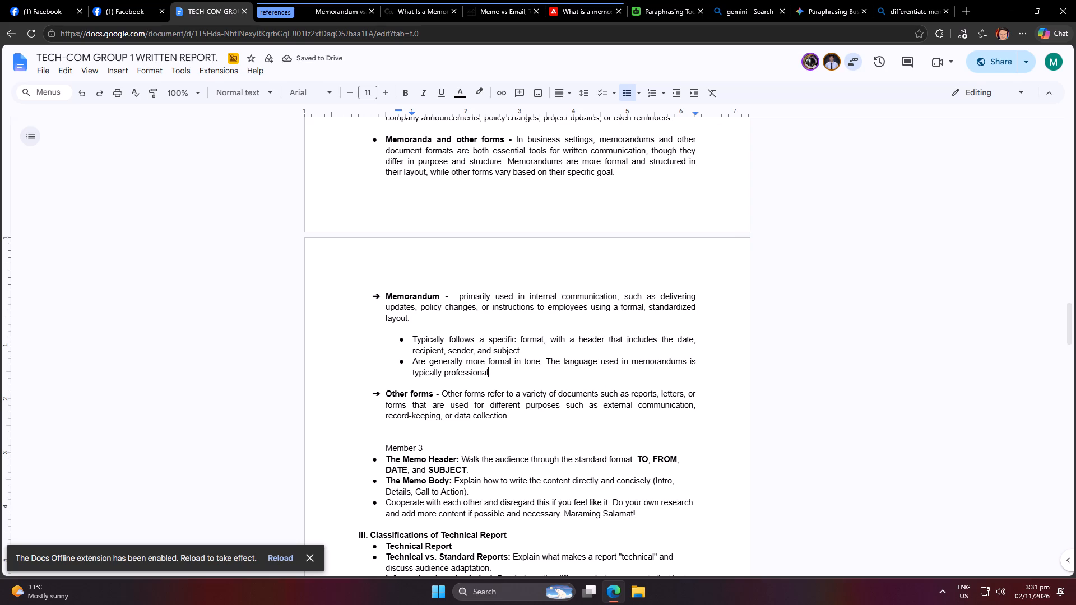
{"action": "key", "text": "period"}
Start a third sub-bullet under "Memorandum" and consult the Length section of the memorandum-vs-other-forms reference page for its content.
{"action": "key", "text": "Return"}
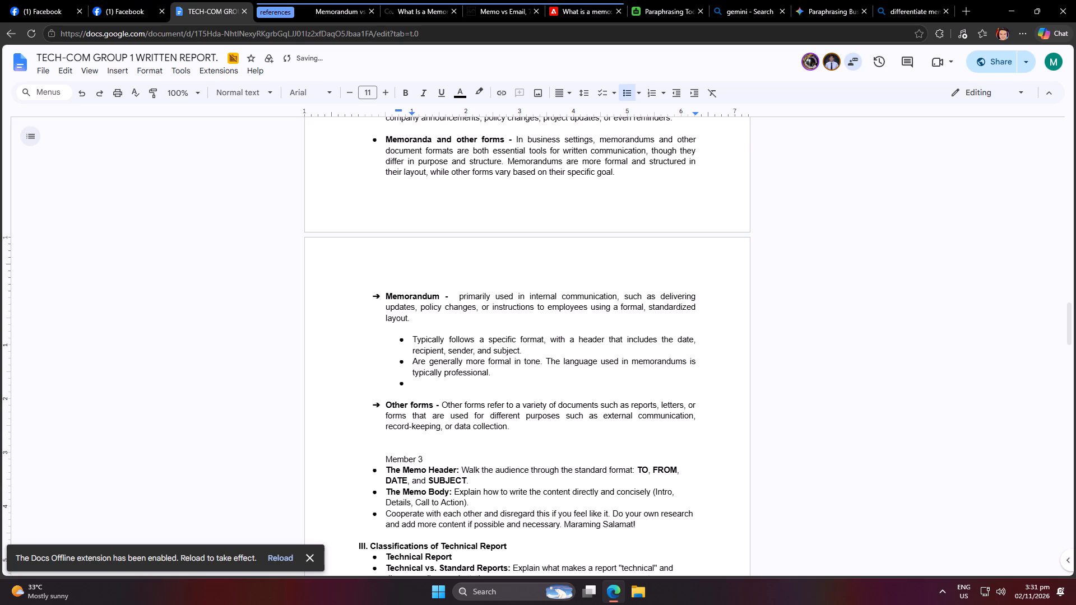
{"action": "left_click", "coordinate": [328, 0]}
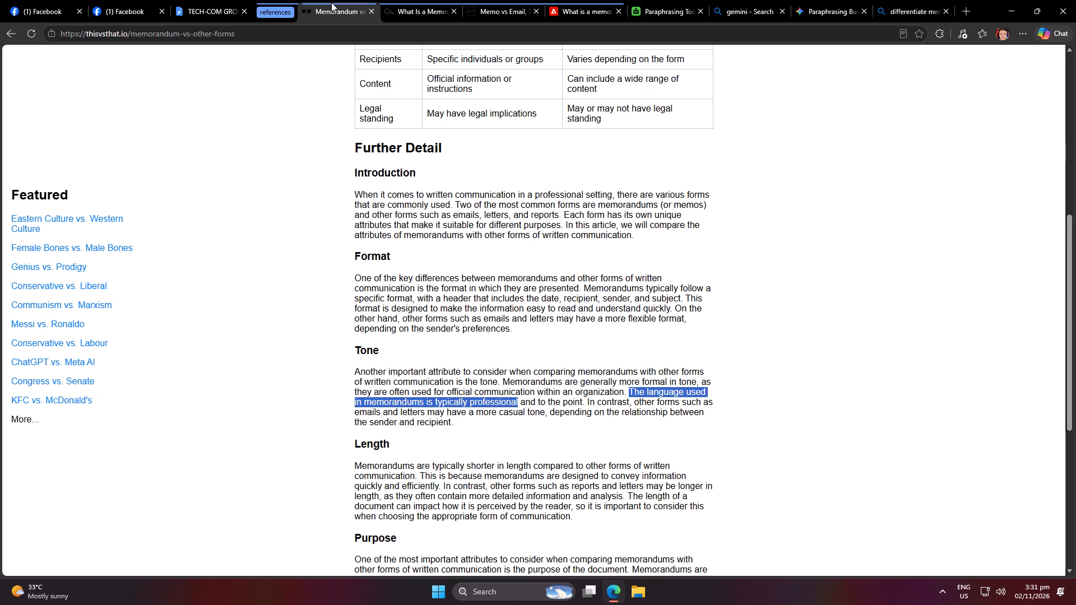
{"action": "scroll", "coordinate": [460, 236], "scroll_direction": "down", "scroll_amount": 1}
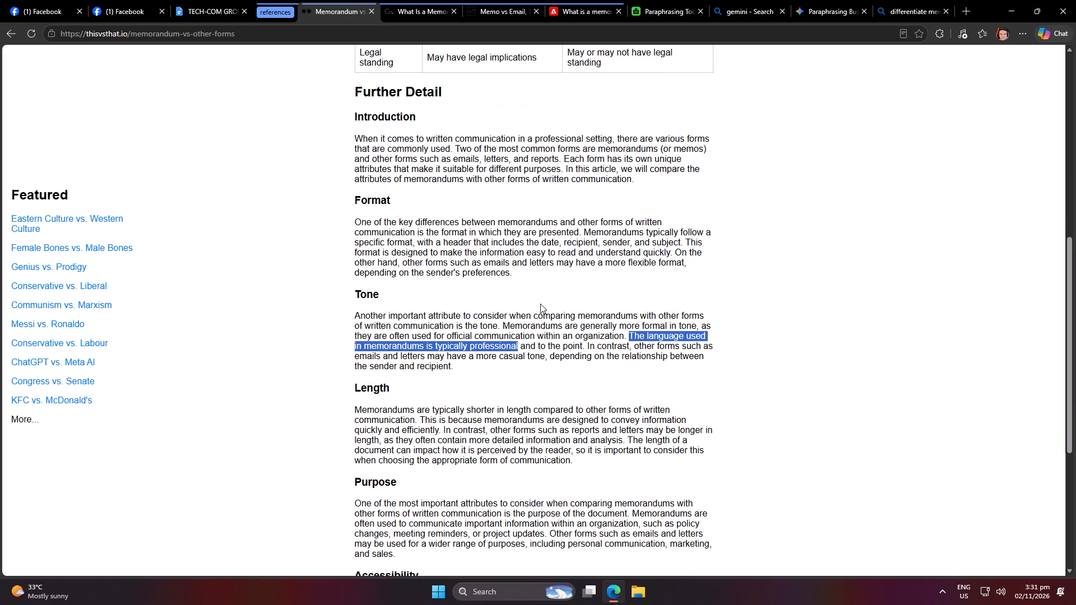
{"action": "scroll", "coordinate": [499, 403], "scroll_direction": "down", "scroll_amount": 2}
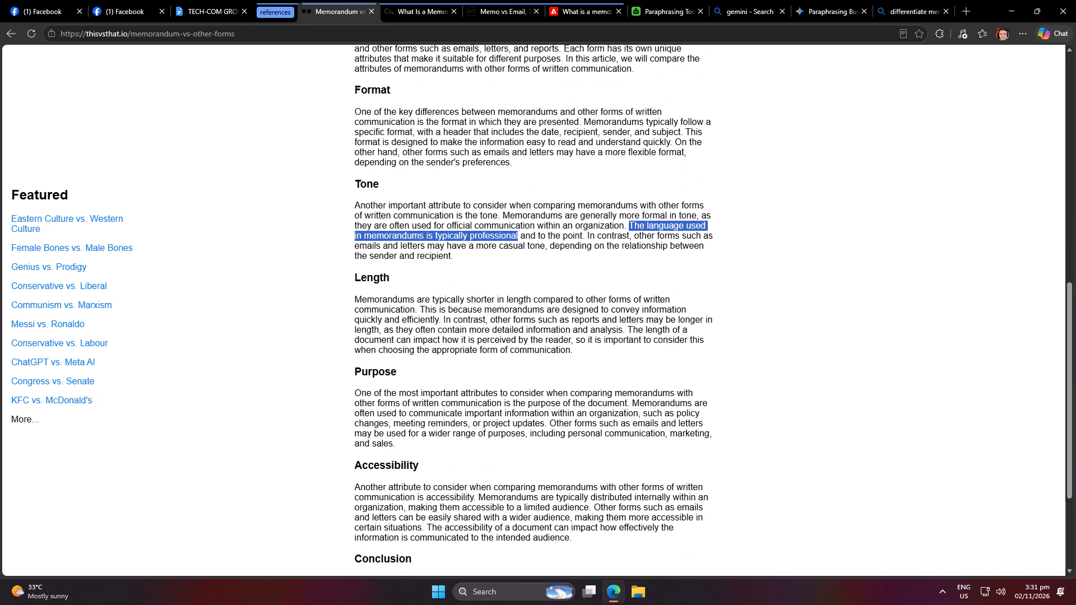
{"action": "left_click", "coordinate": [349, 0]}
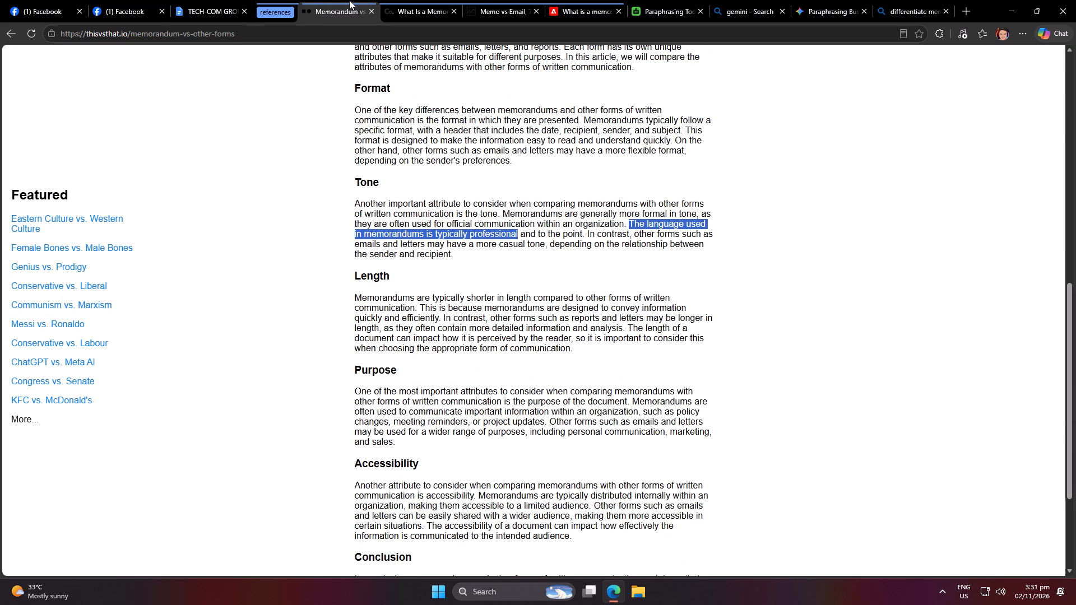
{"action": "left_click", "coordinate": [220, 2]}
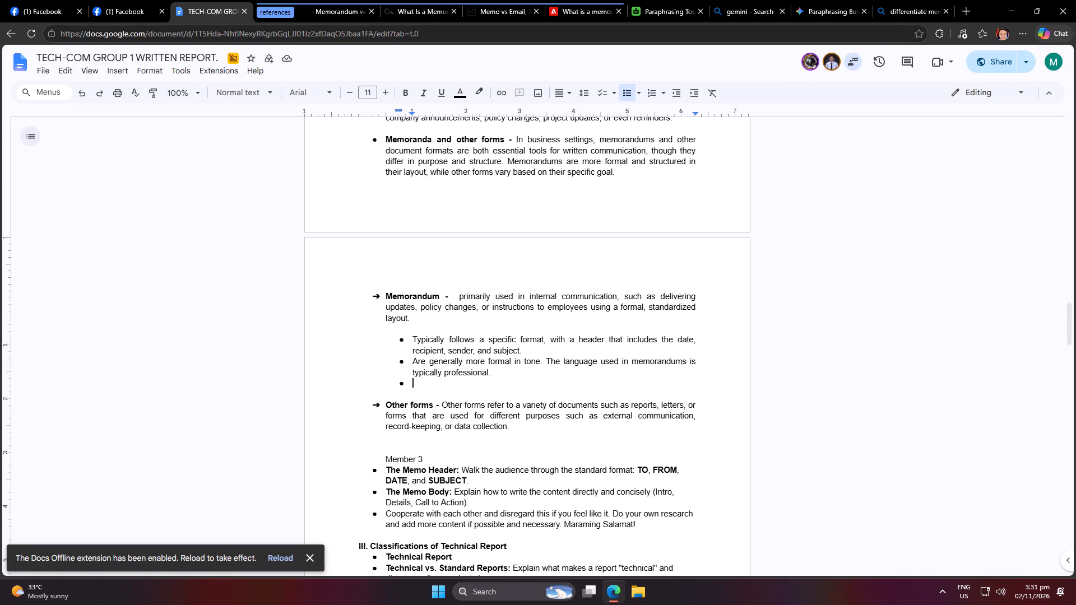
{"action": "left_click", "coordinate": [322, 0]}
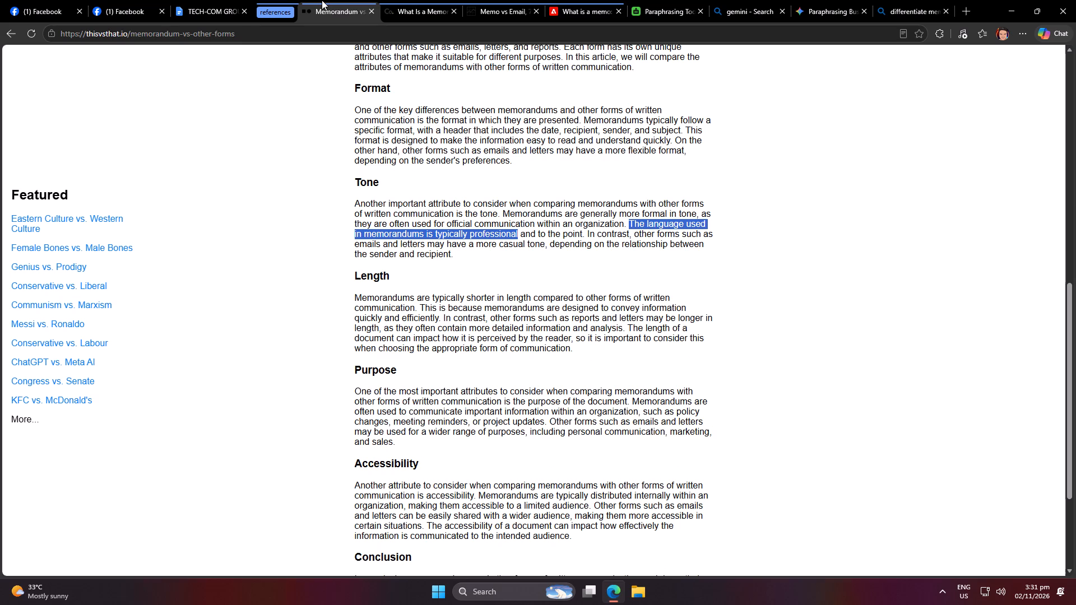
{"action": "left_click", "coordinate": [214, 0]}
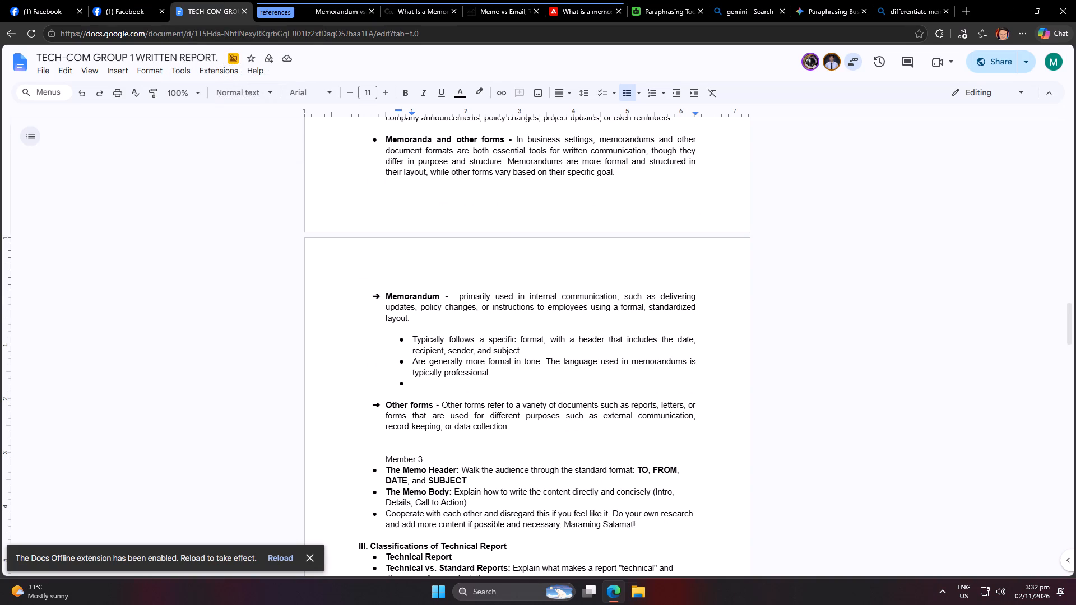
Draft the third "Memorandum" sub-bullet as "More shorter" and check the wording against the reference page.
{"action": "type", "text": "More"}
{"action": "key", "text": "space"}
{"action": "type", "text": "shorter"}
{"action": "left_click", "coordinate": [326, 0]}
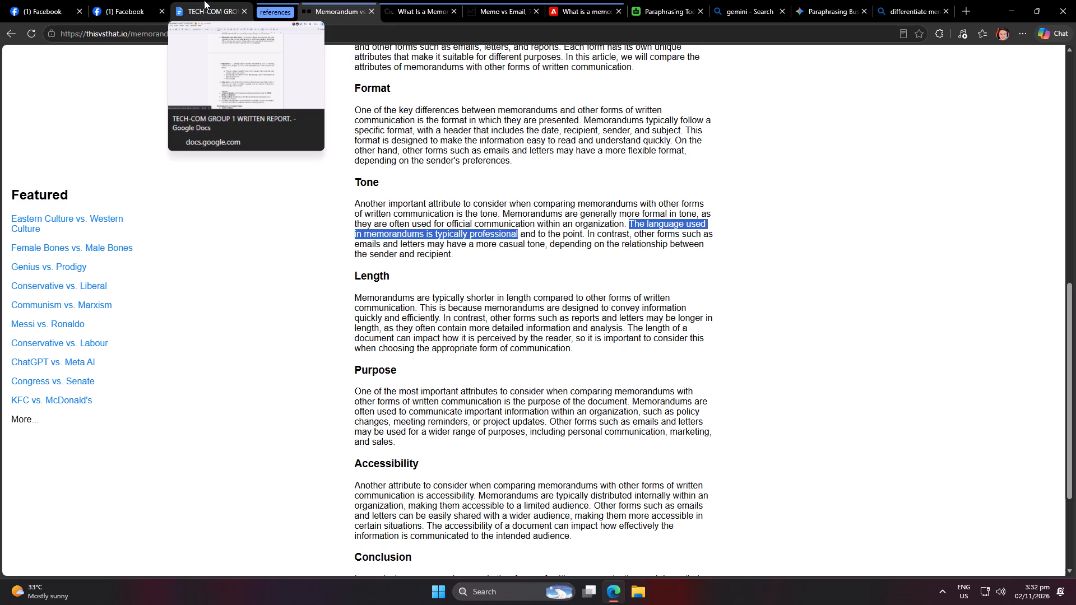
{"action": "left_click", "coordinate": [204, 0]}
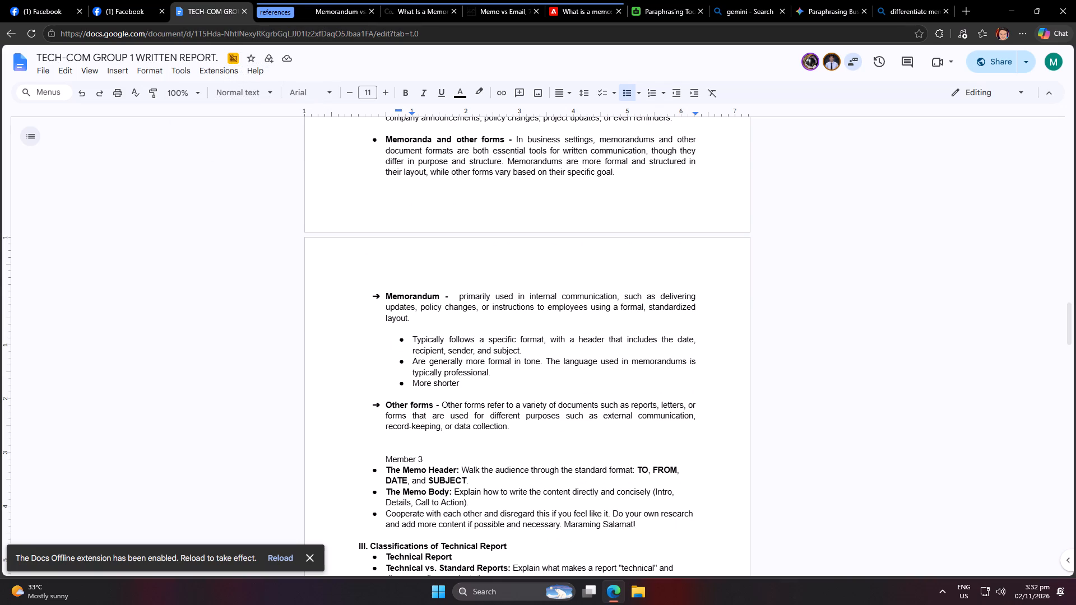
Replace the third "Memorandum" sub-bullet's text with "Shorter in length compared to other forms of written communication.".
{"action": "left_click_drag", "start_coordinate": [465, 383], "coordinate": [412, 386]}
{"action": "type", "text": "Shorter in lenth"}
{"action": "key", "text": "BackSpace"}
{"action": "key", "text": "BackSpace"}
{"action": "type", "text": "gth compared to other forms p"}
{"action": "key", "text": "BackSpace"}
{"action": "type", "text": "of"}
{"action": "key", "text": "space"}
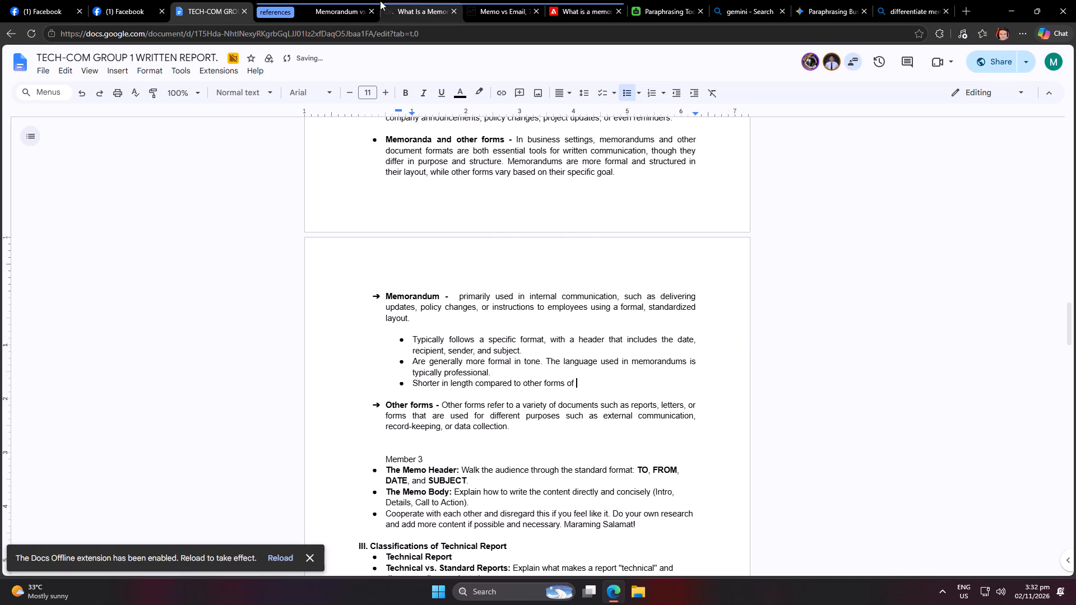
{"action": "left_click", "coordinate": [332, 0]}
{"action": "left_click", "coordinate": [208, 0]}
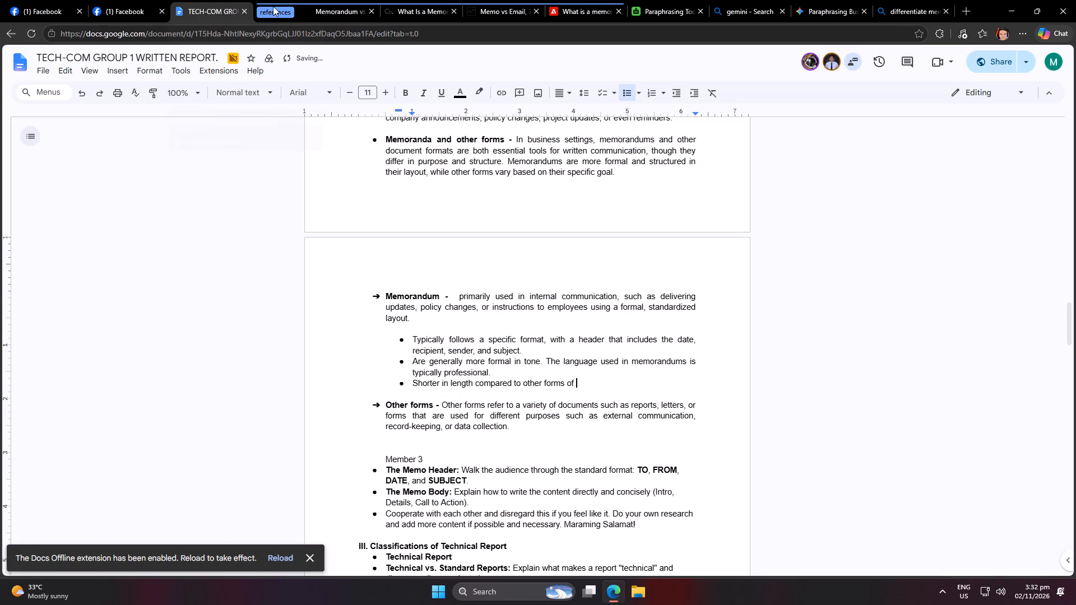
{"action": "type", "text": "writte"}
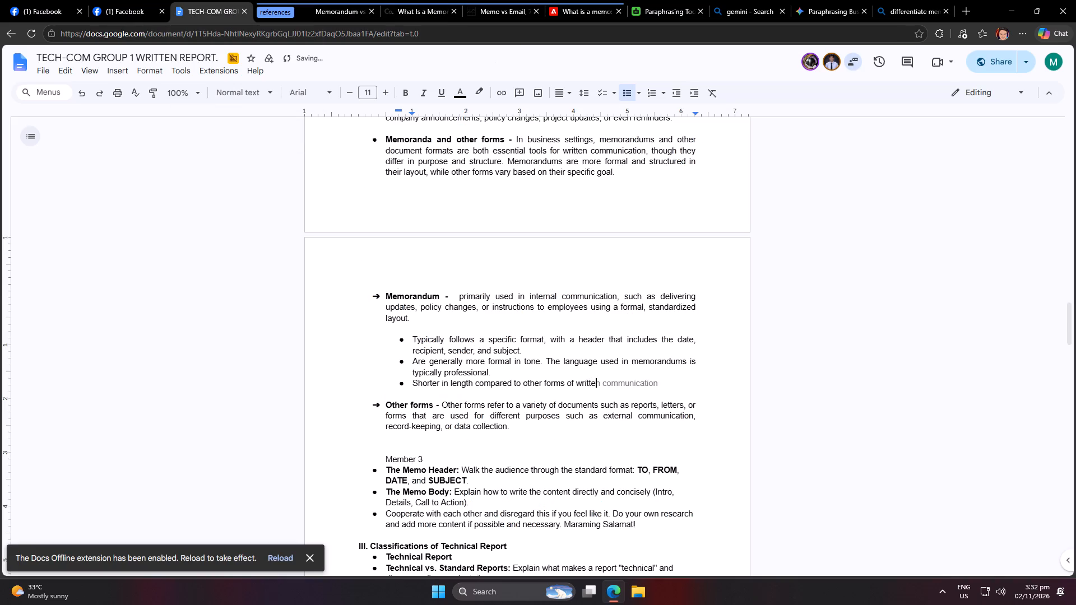
{"action": "key", "text": "Tab"}
{"action": "key", "text": "period"}
Add a fourth "Memorandum" sub-bullet, pasting without formatting the reference page's Purpose text from "often used to communicate important information" through "project updates.".
{"action": "key", "text": "Return"}
{"action": "left_click", "coordinate": [339, 0]}
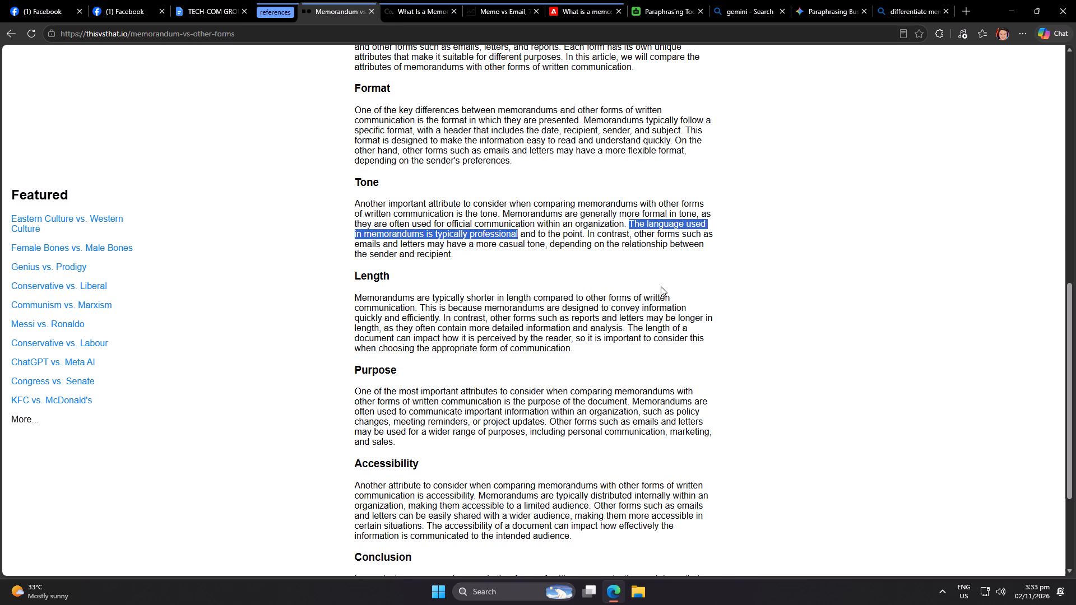
{"action": "scroll", "coordinate": [658, 284], "scroll_direction": "down", "scroll_amount": 2}
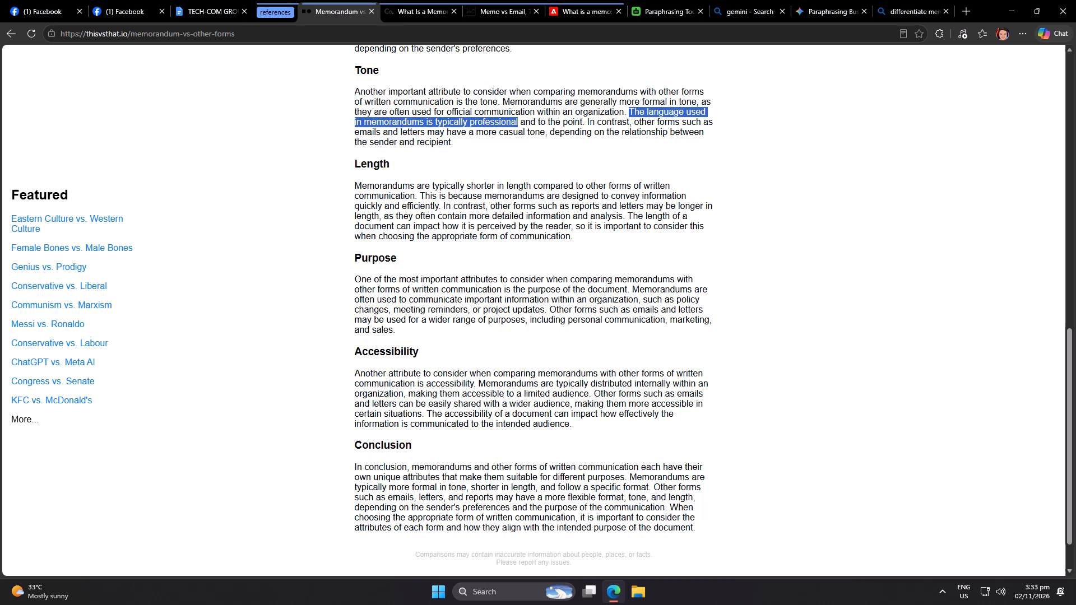
{"action": "left_click_drag", "start_coordinate": [350, 299], "coordinate": [443, 302]}
{"action": "left_click", "coordinate": [360, 329]}
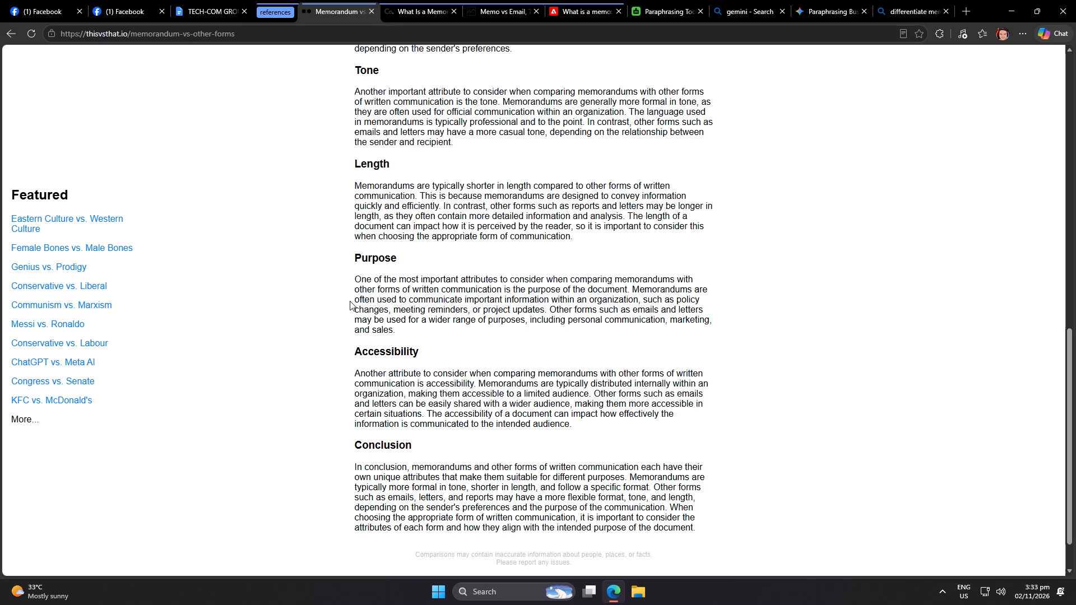
{"action": "left_click_drag", "start_coordinate": [355, 300], "coordinate": [394, 302]}
{"action": "left_click_drag", "start_coordinate": [394, 302], "coordinate": [533, 306]}
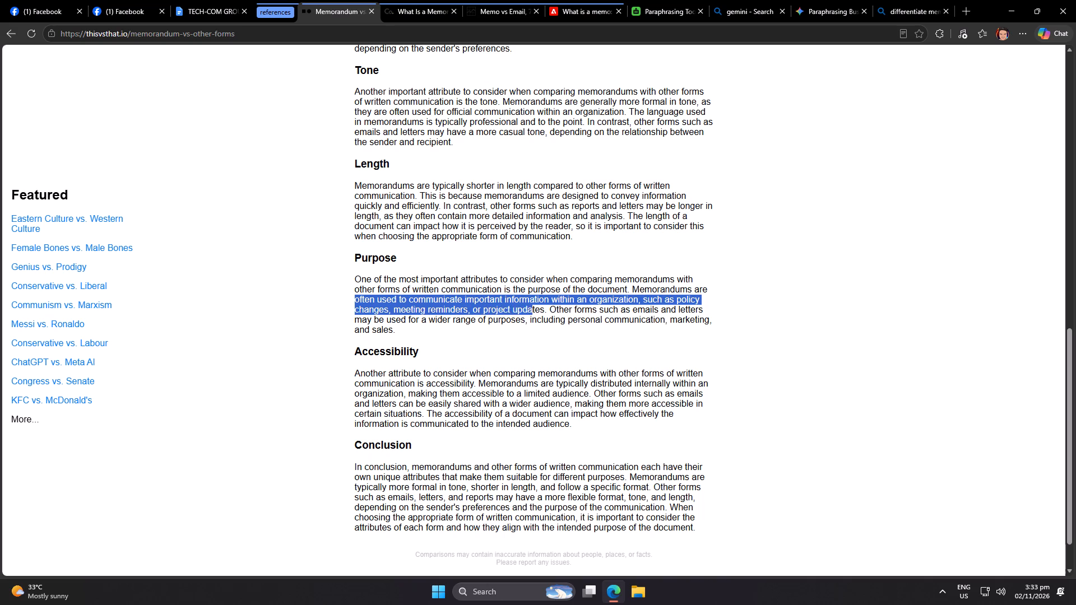
{"action": "left_click_drag", "start_coordinate": [533, 306], "coordinate": [548, 308]}
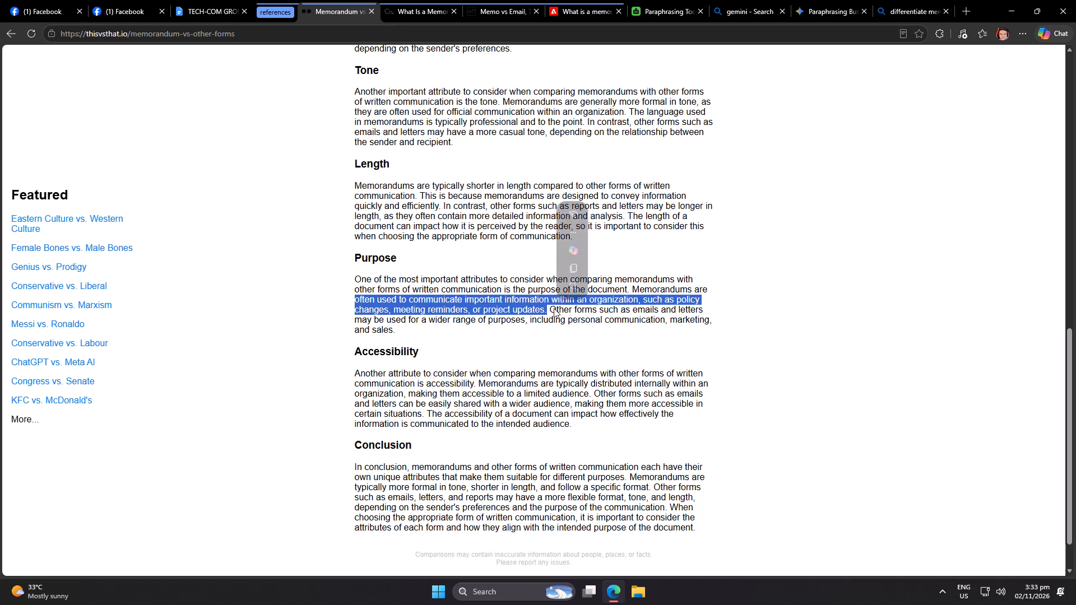
{"action": "key", "text": "ctrl+c"}
{"action": "left_click", "coordinate": [194, 0]}
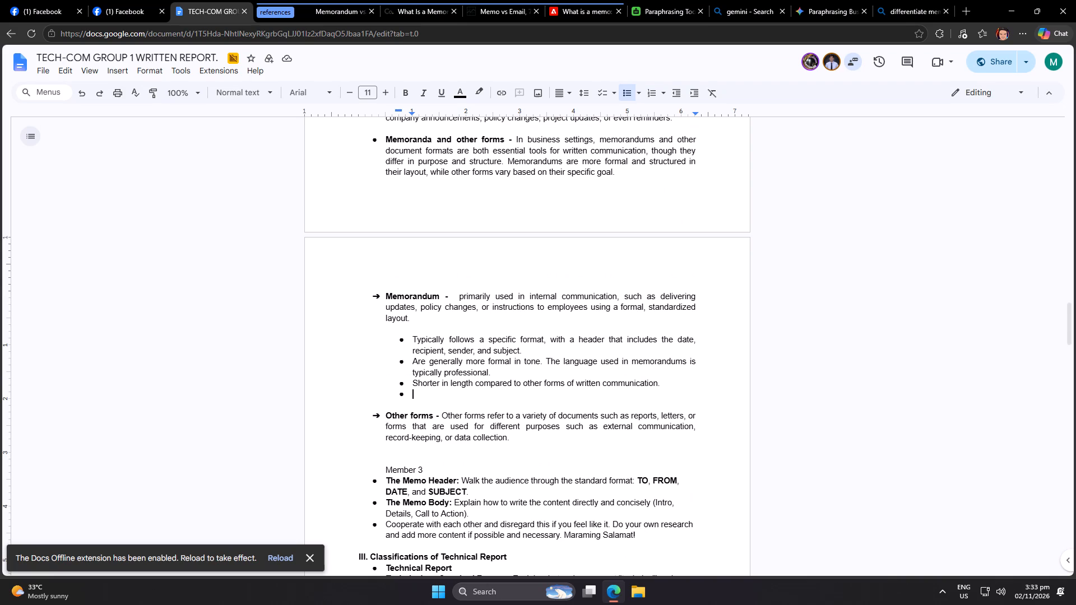
{"action": "right_click", "coordinate": [423, 395]}
{"action": "left_click", "coordinate": [450, 267]}
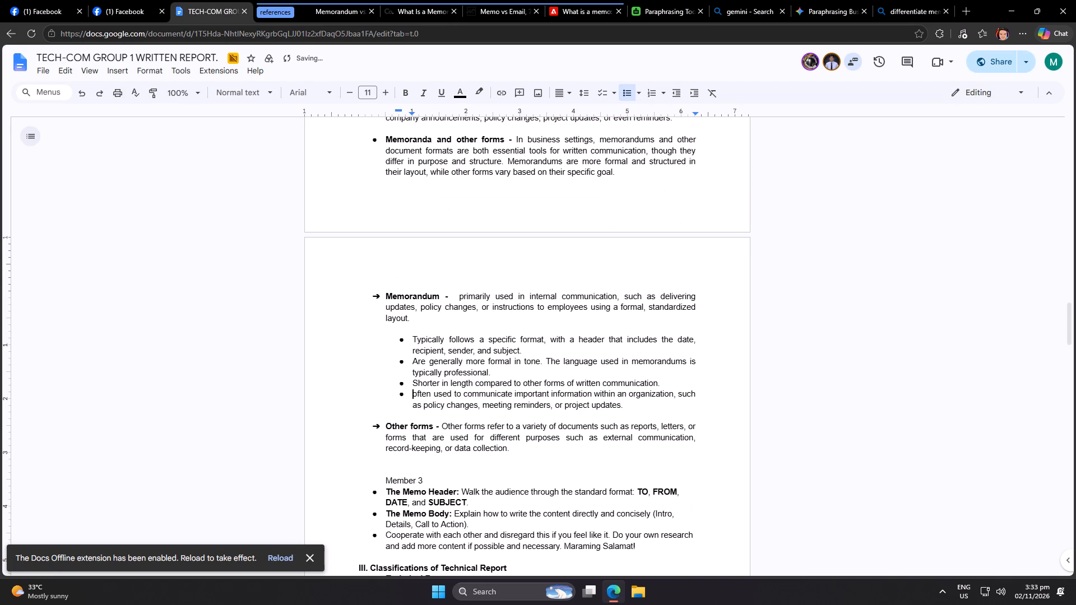
Capitalize the first letter of the fourth "Memorandum" sub-bullet so it begins with "Often".
{"action": "left_click", "coordinate": [412, 394]}
{"action": "left_click", "coordinate": [418, 394]}
{"action": "key", "text": "BackSpace"}
{"action": "key", "text": "shift+o"}
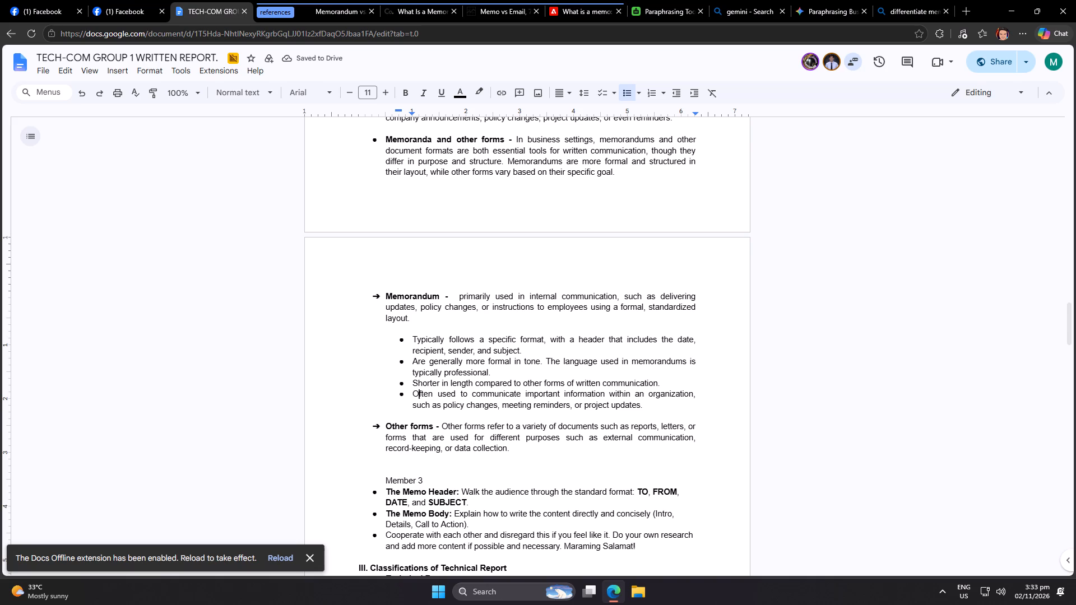
Start a fifth "Memorandum" sub-bullet and copy "distributed internally within an organization, making them accessible to a limited audience." from the reference page's Accessibility section.
{"action": "left_click", "coordinate": [656, 408]}
{"action": "key", "text": "Return"}
{"action": "left_click", "coordinate": [317, 0]}
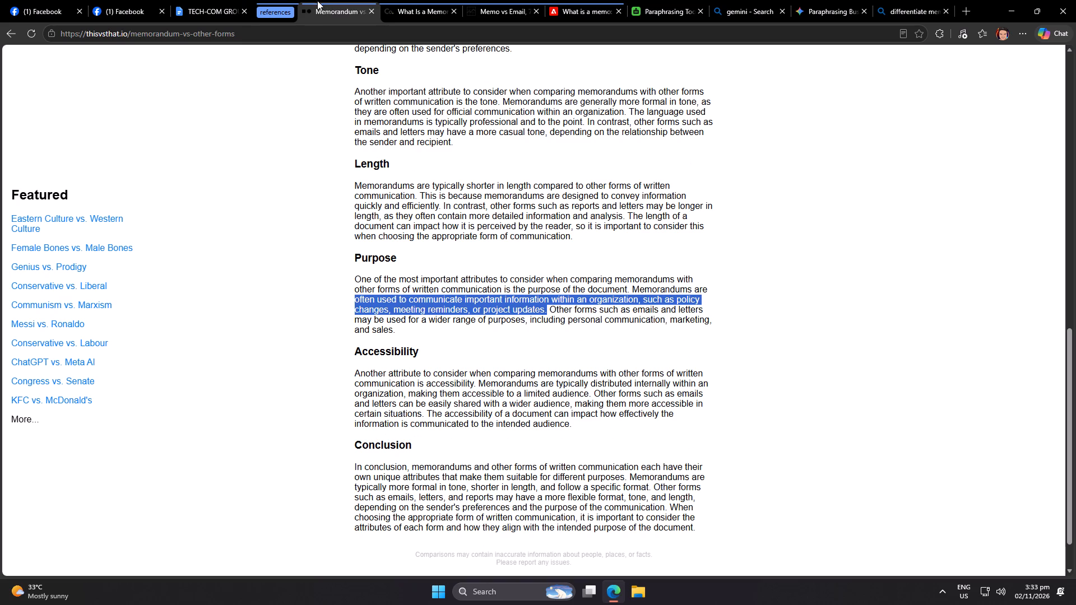
{"action": "scroll", "coordinate": [512, 232], "scroll_direction": "down", "scroll_amount": 3}
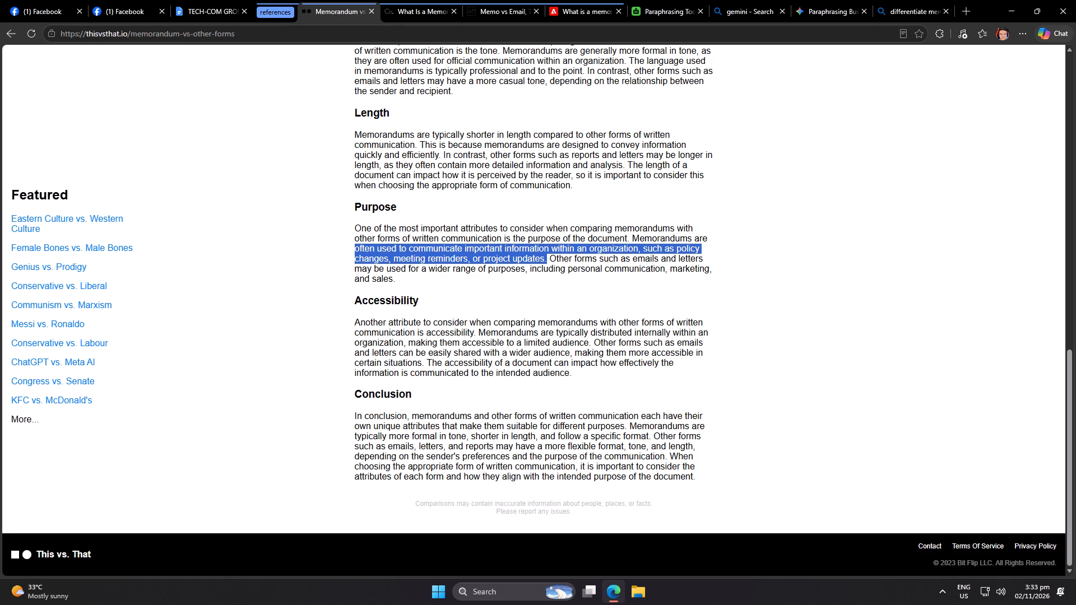
{"action": "left_click_drag", "start_coordinate": [591, 333], "coordinate": [596, 333]}
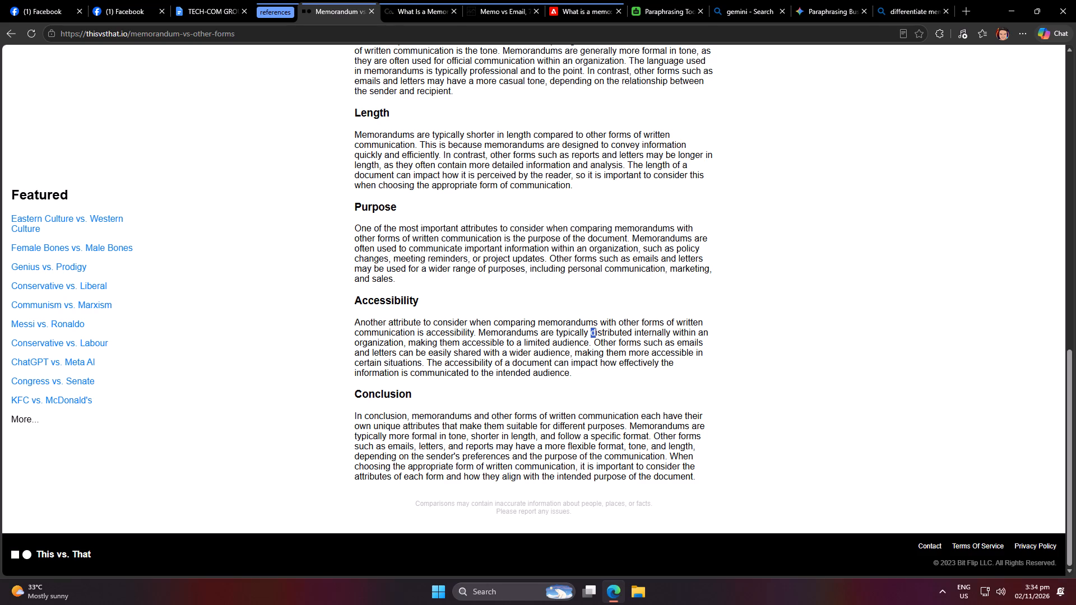
{"action": "left_click_drag", "start_coordinate": [596, 333], "coordinate": [588, 344]}
{"action": "left_click", "coordinate": [770, 327]}
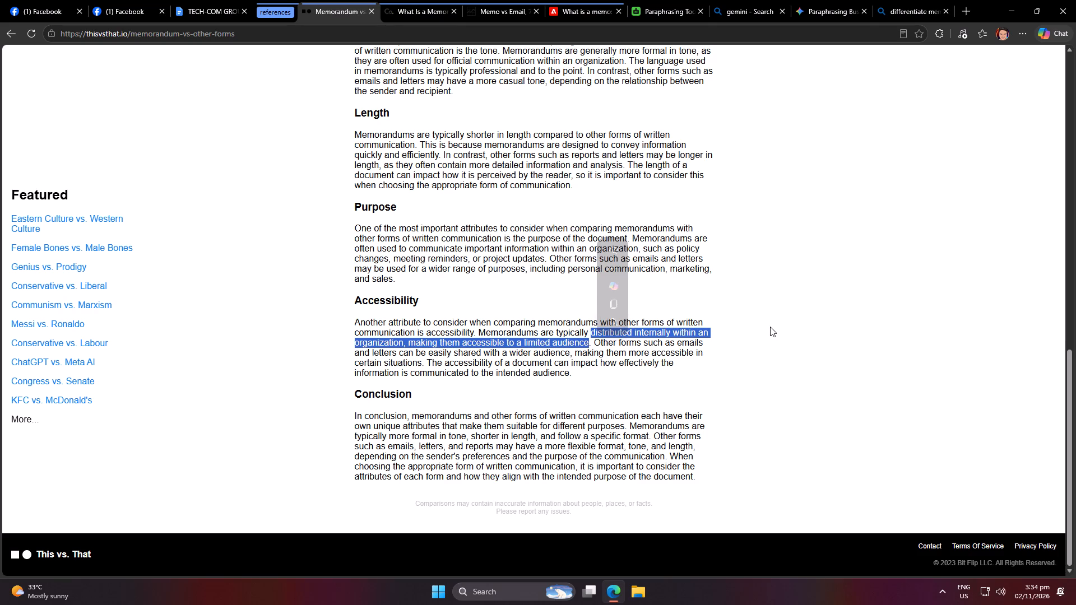
{"action": "left_click_drag", "start_coordinate": [588, 333], "coordinate": [580, 347]}
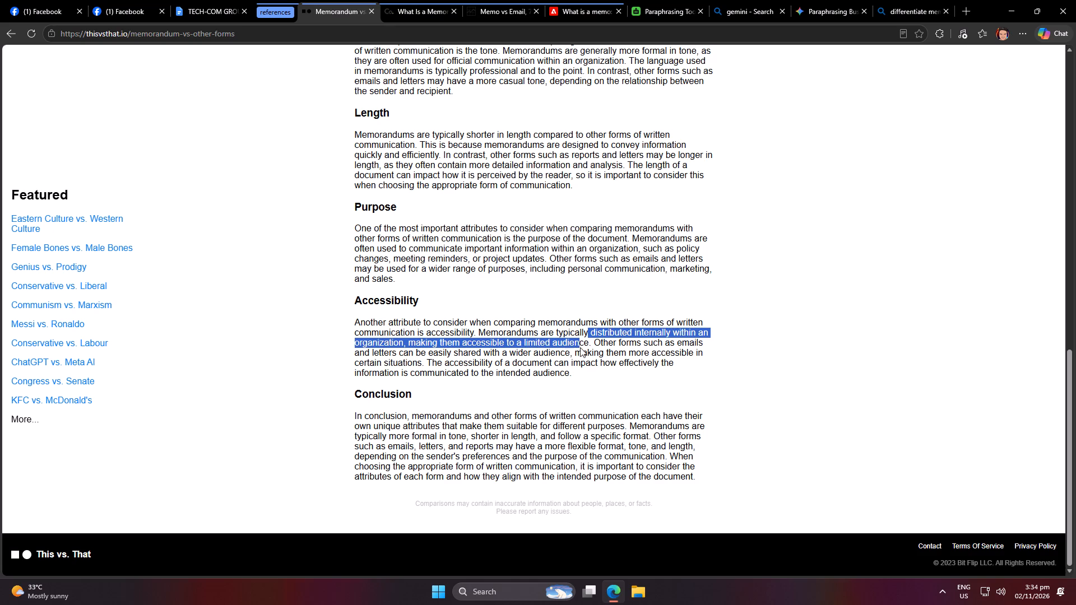
{"action": "left_click_drag", "start_coordinate": [580, 347], "coordinate": [591, 346]}
{"action": "key", "text": "ctrl+c"}
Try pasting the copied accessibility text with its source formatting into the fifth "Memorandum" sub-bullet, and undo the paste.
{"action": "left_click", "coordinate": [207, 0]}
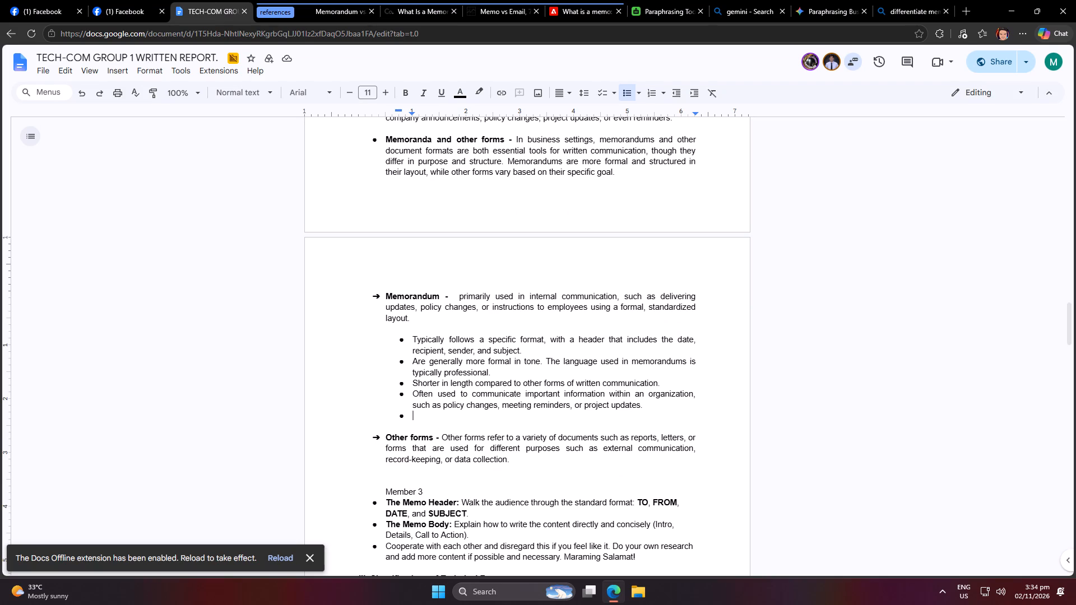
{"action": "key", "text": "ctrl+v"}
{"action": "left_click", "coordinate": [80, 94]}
Paste the copied accessibility text without formatting into the fifth "Memorandum" sub-bullet and capitalize its first letter so it begins with "Distributed".
{"action": "right_click", "coordinate": [439, 415]}
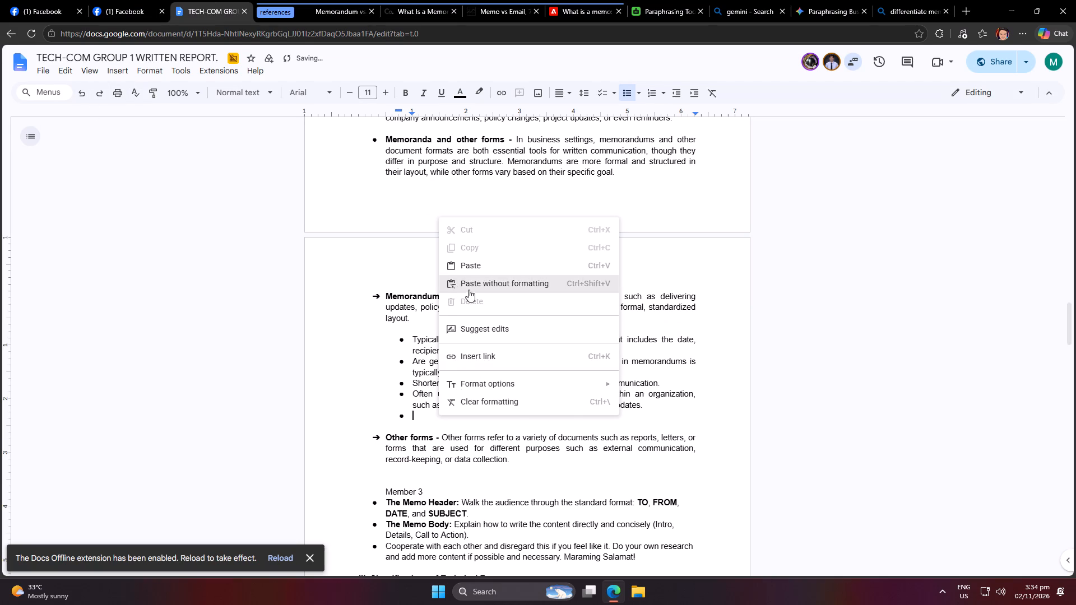
{"action": "left_click", "coordinate": [472, 289]}
{"action": "left_click", "coordinate": [417, 418]}
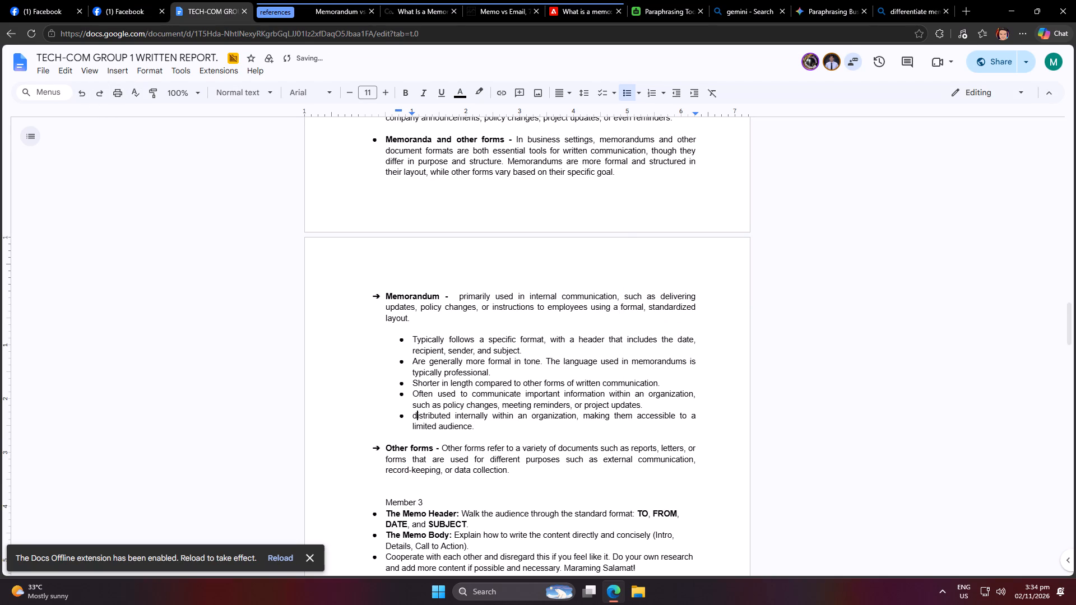
{"action": "key", "text": "BackSpace"}
{"action": "key", "text": "shift+d"}
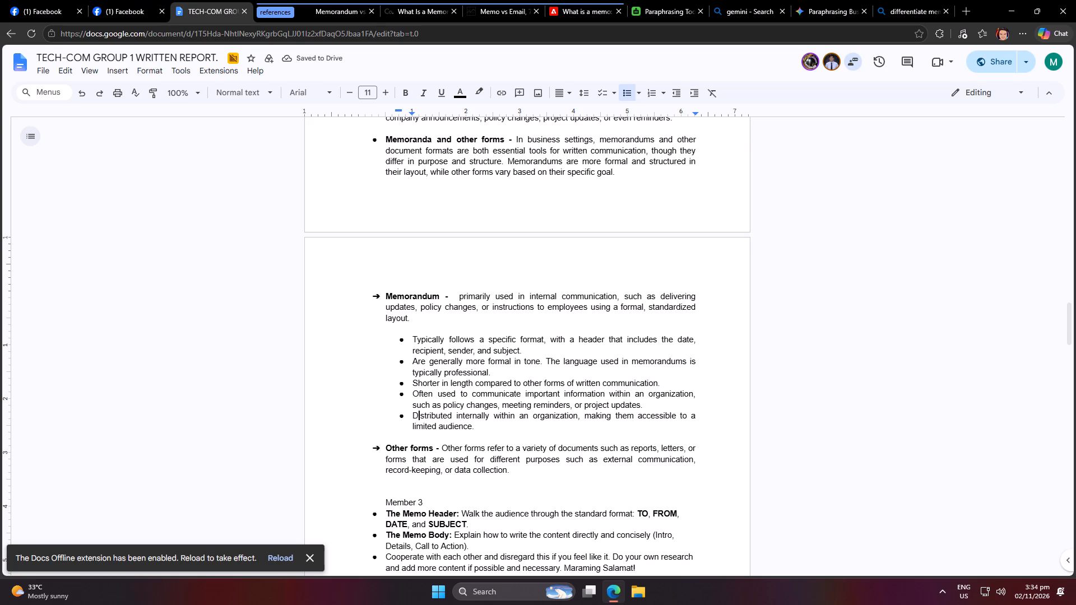
Extend the end of the fifth "Memorandum" sub-bullet so it reads "limited audience only.".
{"action": "left_click", "coordinate": [470, 427]}
{"action": "left_click", "coordinate": [518, 427]}
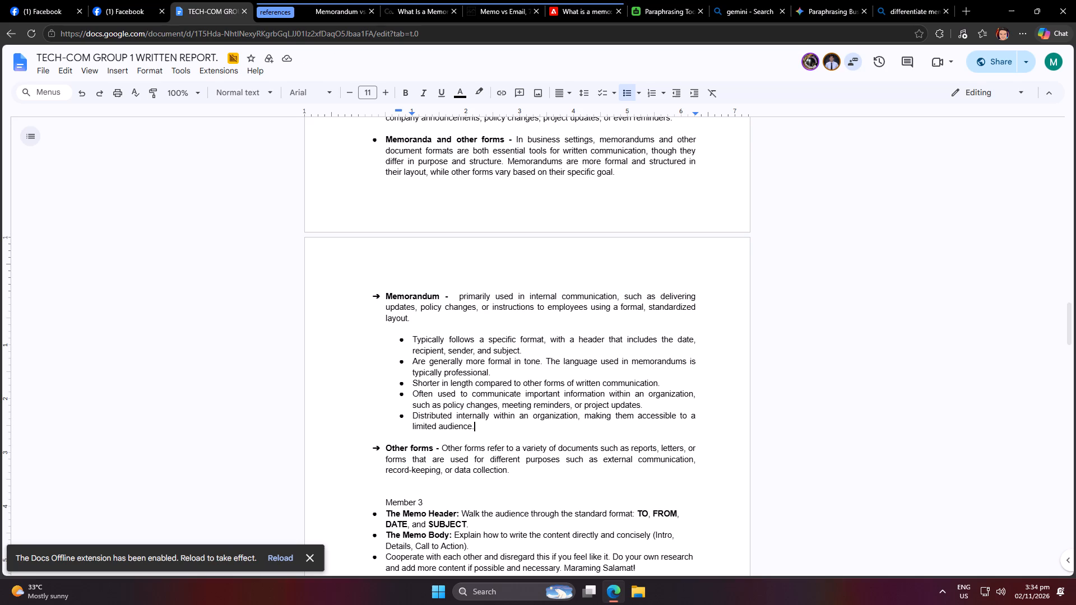
{"action": "key", "text": "BackSpace"}
{"action": "key", "text": "space"}
{"action": "type", "text": "only"}
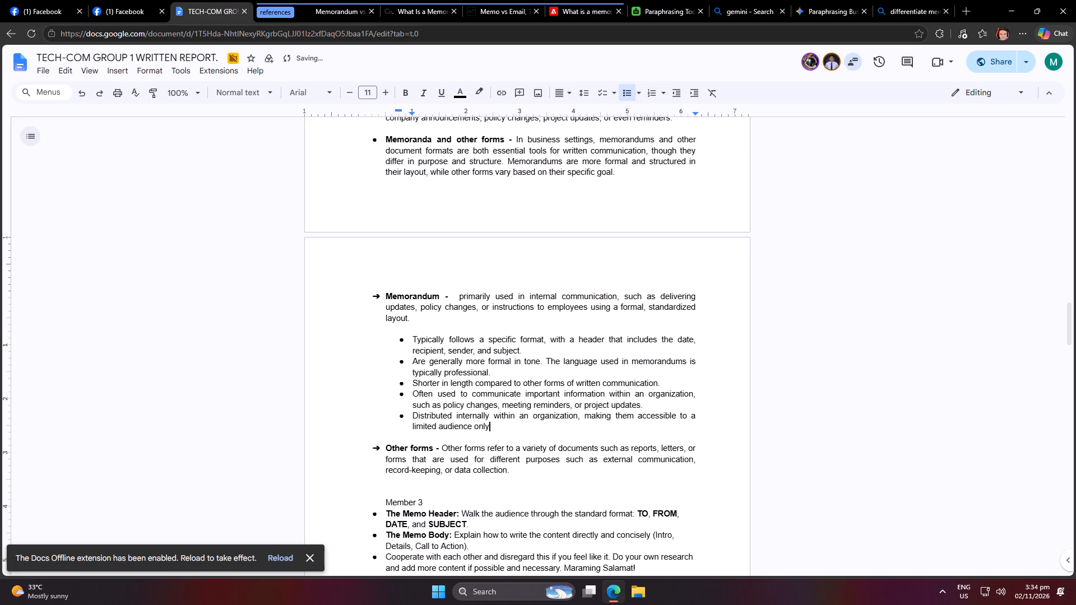
{"action": "key", "text": "period"}
Review the Memorandum vs. Other Forms reference page, including its comparison table and detail sections, against the report's "Memorandum" points.
{"action": "left_click", "coordinate": [323, 0]}
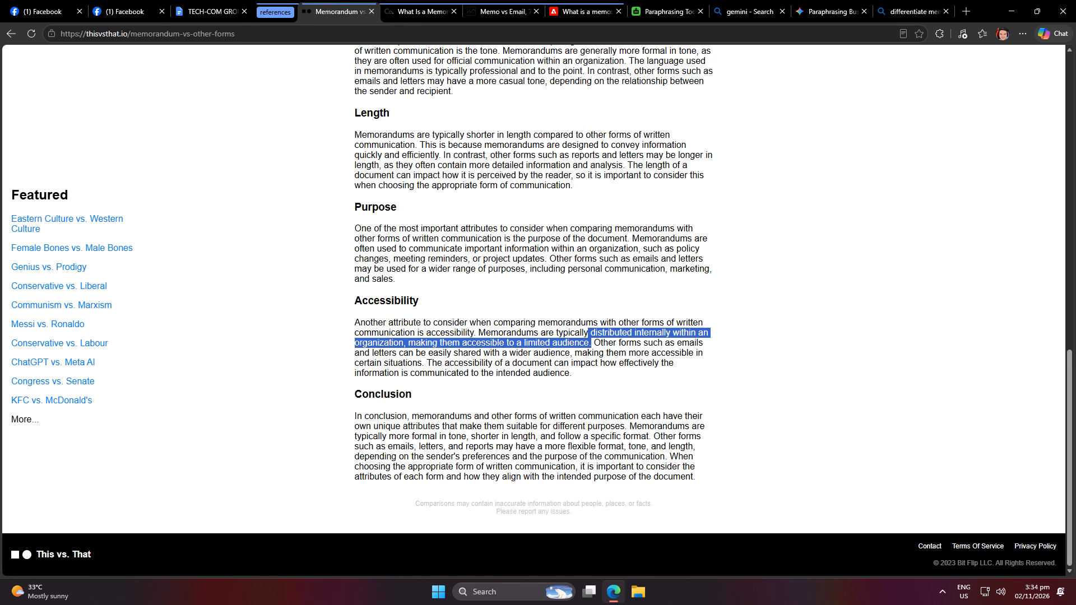
{"action": "scroll", "coordinate": [783, 384], "scroll_direction": "up", "scroll_amount": 13}
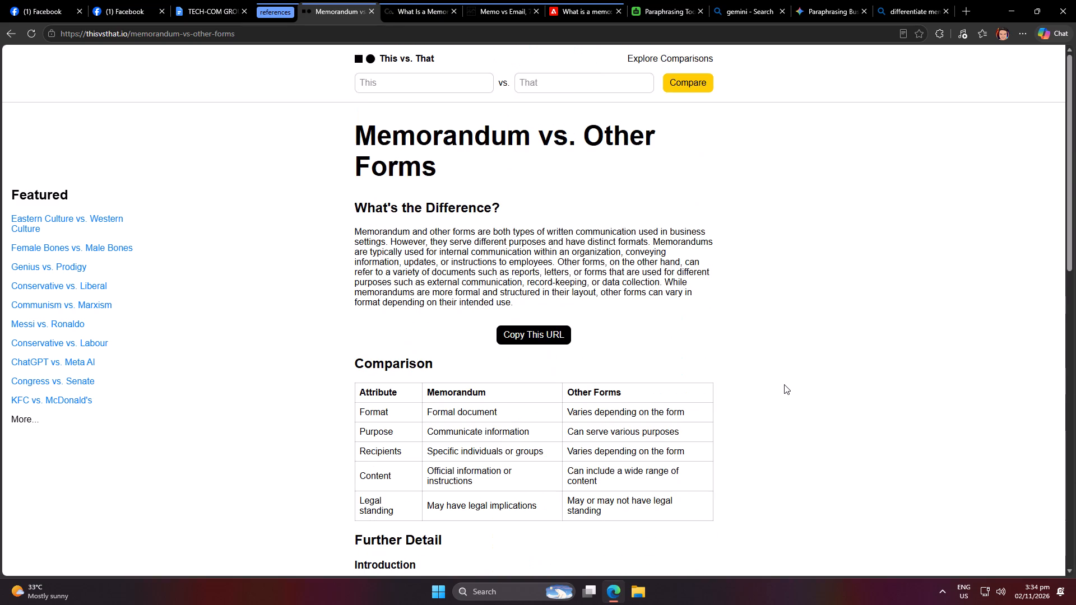
{"action": "scroll", "coordinate": [788, 387], "scroll_direction": "down", "scroll_amount": 3}
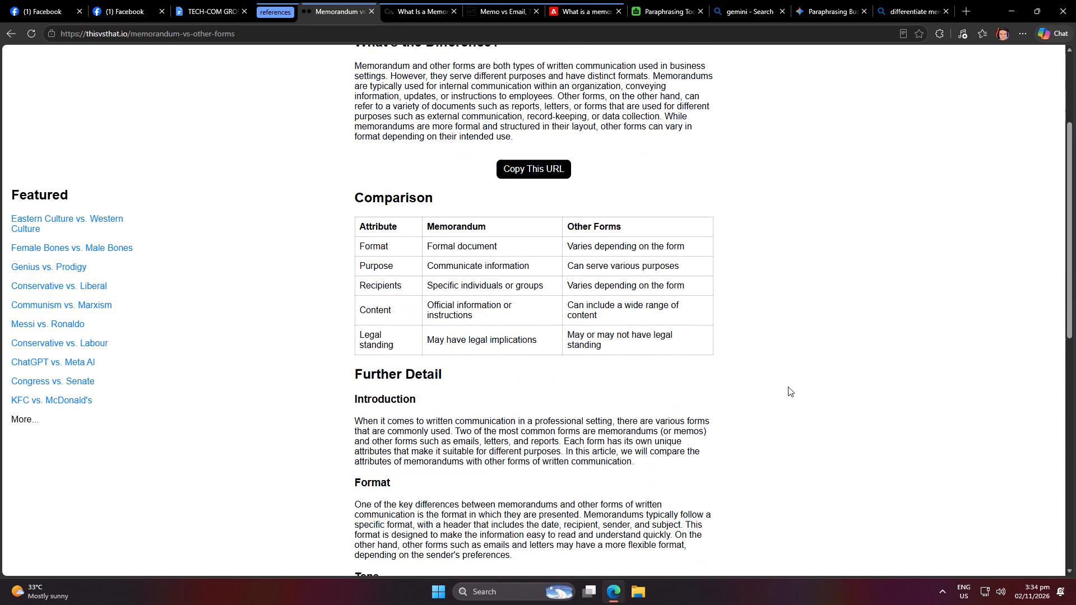
{"action": "scroll", "coordinate": [788, 387], "scroll_direction": "down", "scroll_amount": 3}
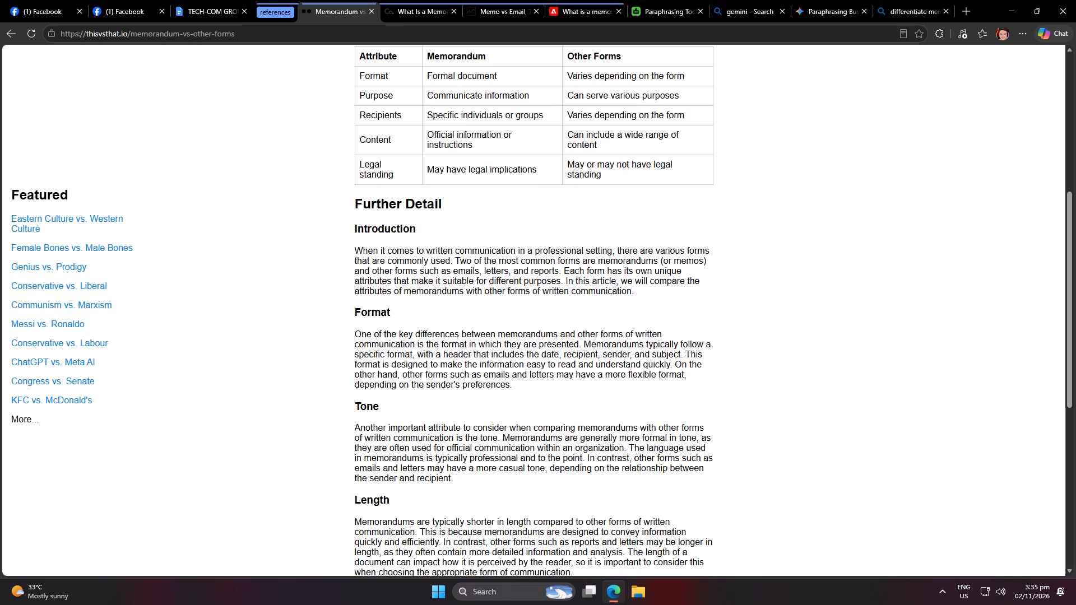
{"action": "scroll", "coordinate": [353, 250], "scroll_direction": "up", "scroll_amount": 2}
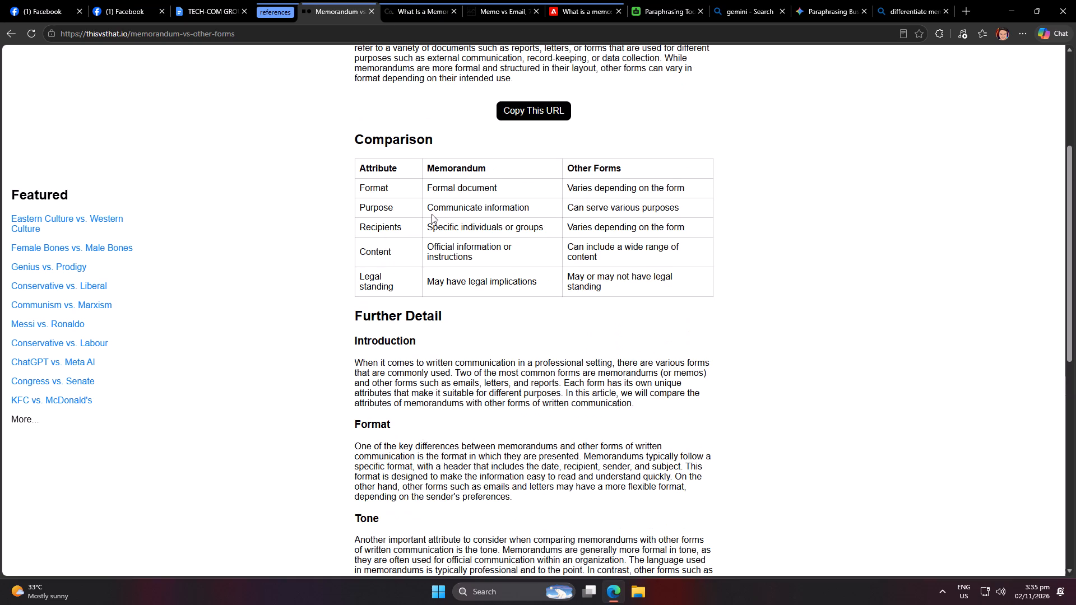
{"action": "left_click", "coordinate": [220, 0]}
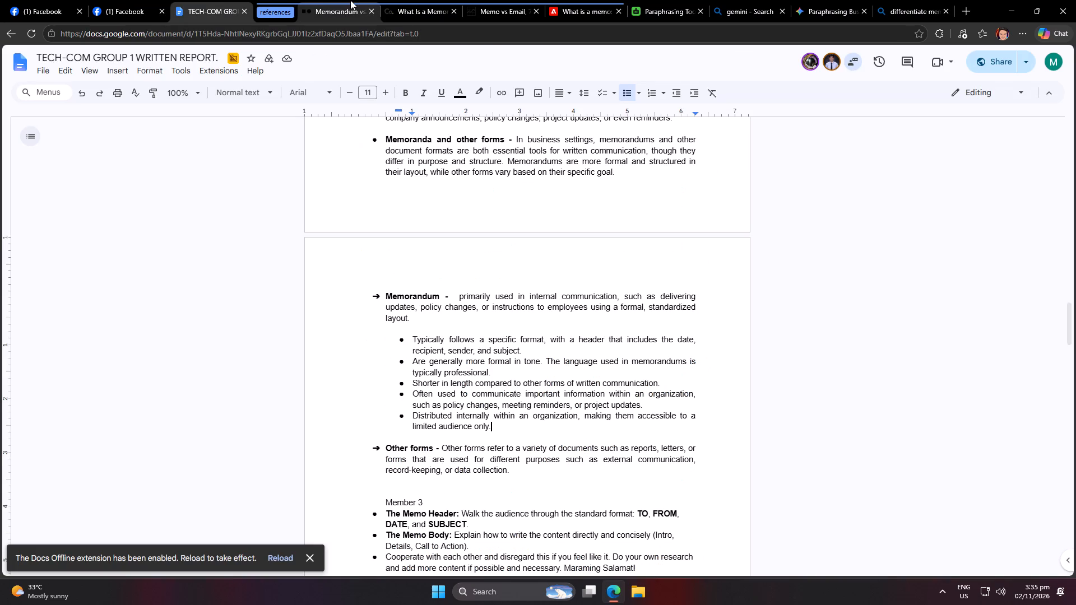
{"action": "left_click", "coordinate": [355, 0]}
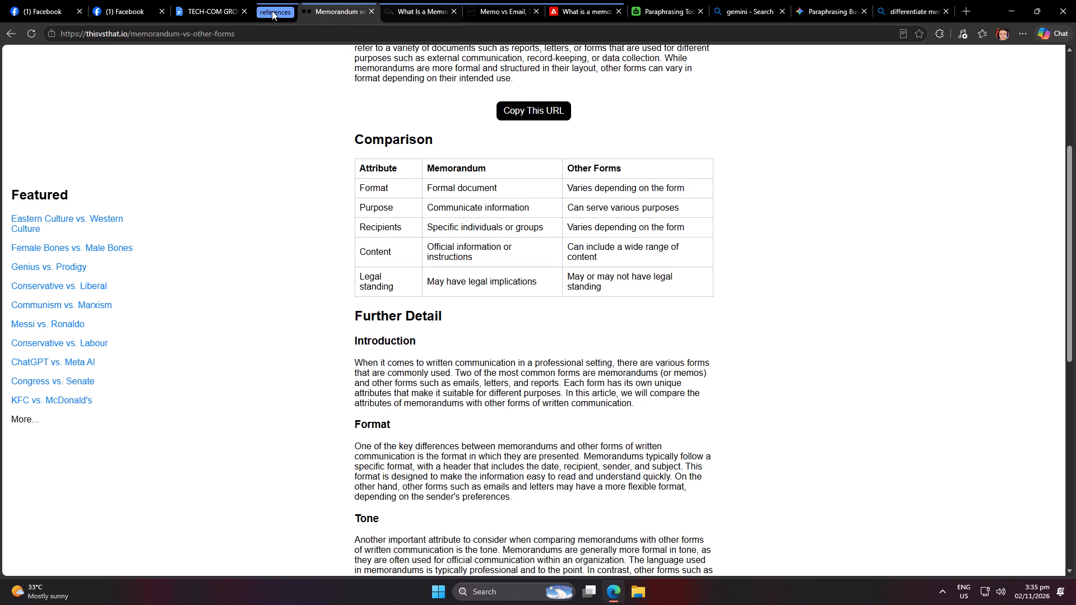
{"action": "left_click", "coordinate": [221, 4]}
Start an indented bulleted sub-list below the "Other forms" description, separated from it by a blank line.
{"action": "scroll", "coordinate": [487, 329], "scroll_direction": "down", "scroll_amount": 1}
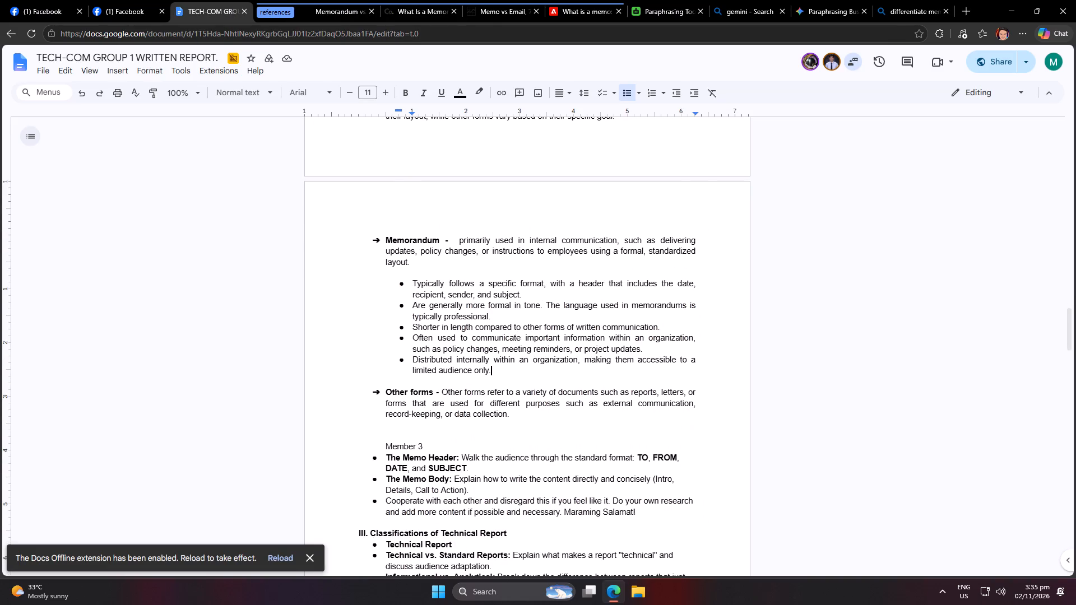
{"action": "left_click", "coordinate": [531, 416]}
{"action": "key", "text": "Return"}
{"action": "key", "text": "BackSpace"}
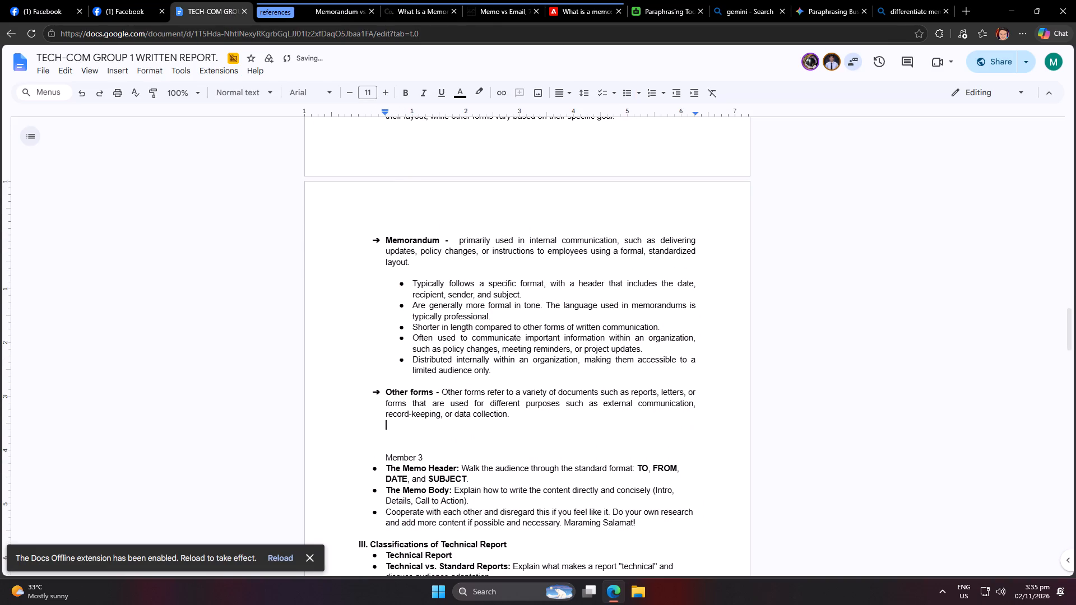
{"action": "key", "text": "Return"}
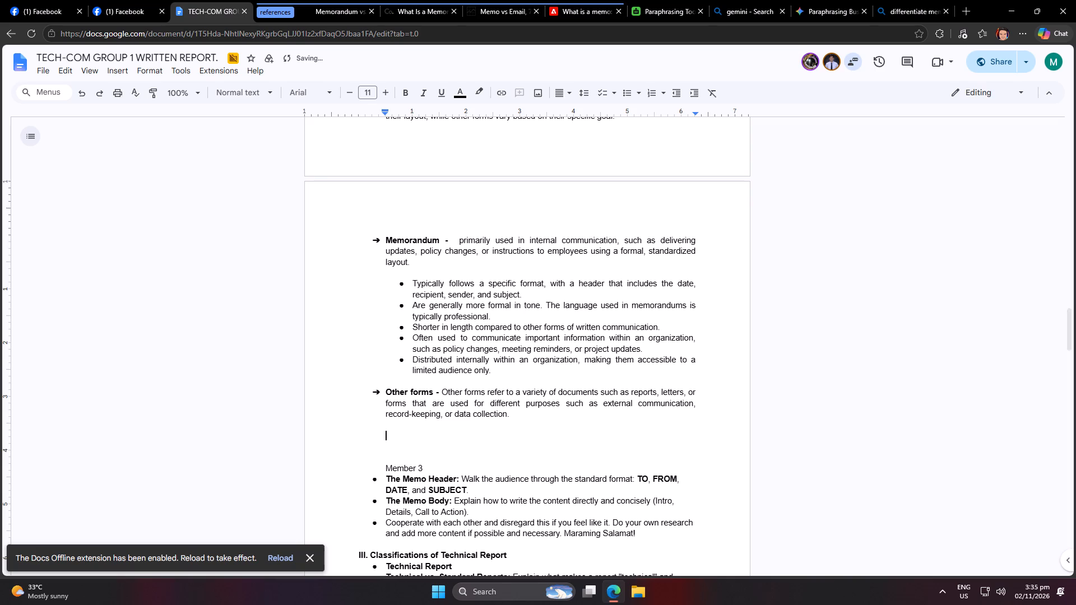
{"action": "left_click", "coordinate": [628, 99]}
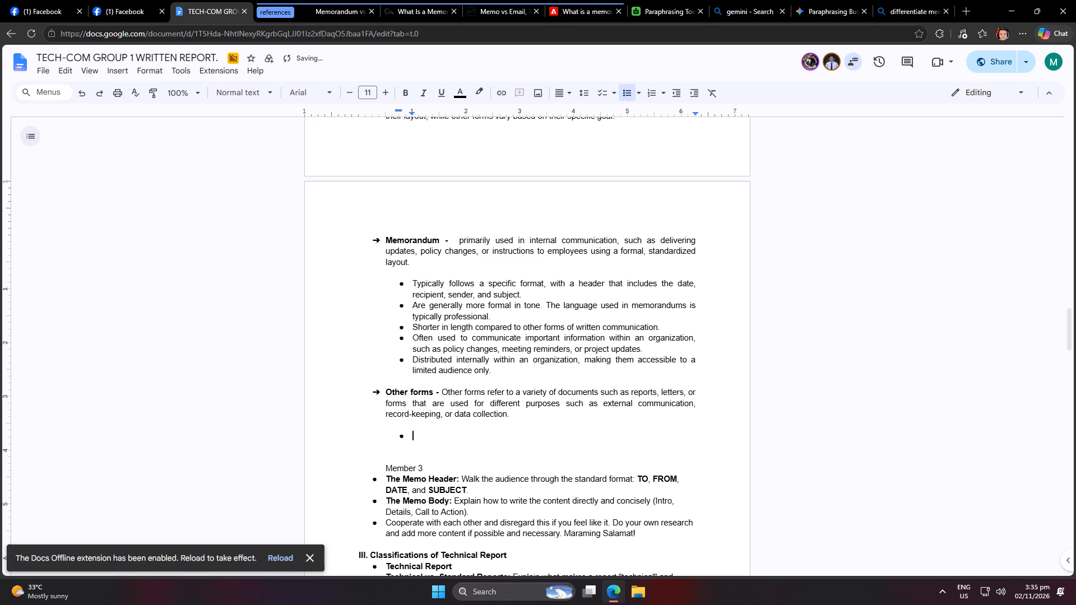
Copy "may have a more flexible format, depending on the sender's preferences." from the reference page's Format section and return to the report.
{"action": "left_click", "coordinate": [343, 0]}
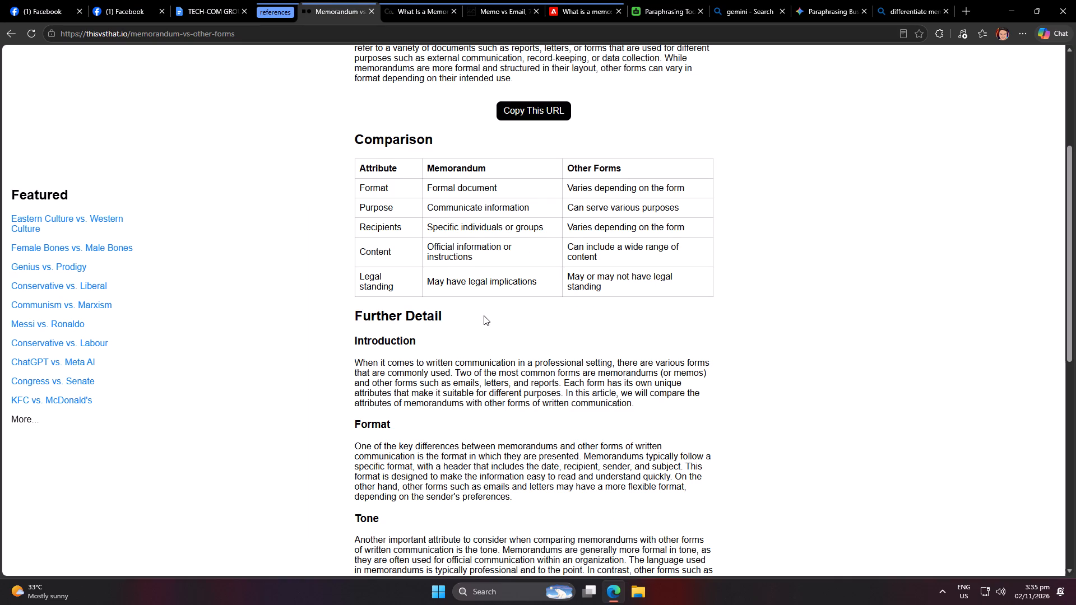
{"action": "scroll", "coordinate": [484, 315], "scroll_direction": "down", "scroll_amount": 1}
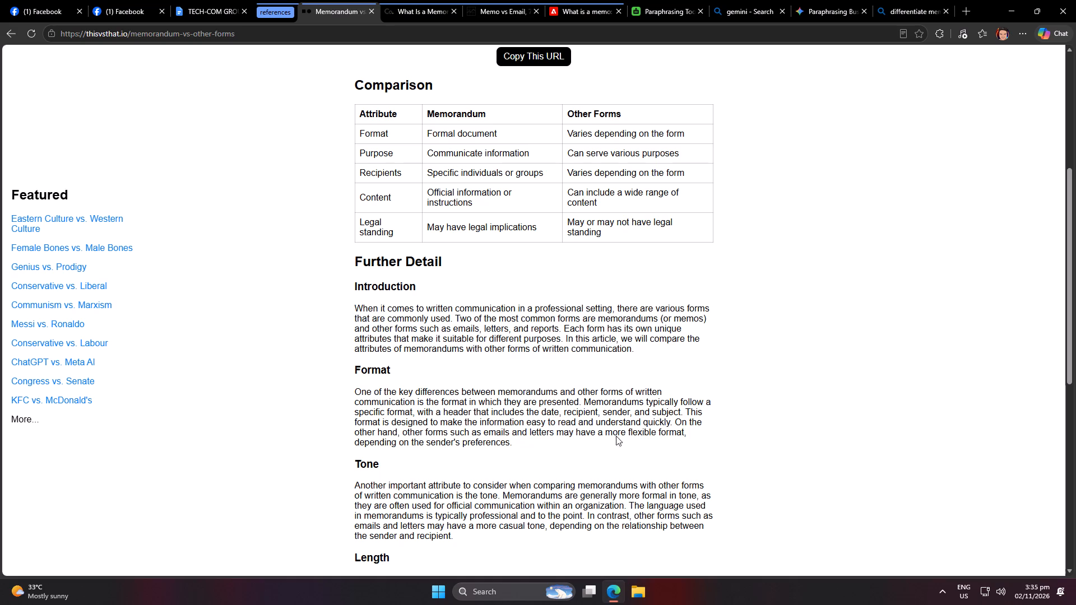
{"action": "left_click_drag", "start_coordinate": [556, 432], "coordinate": [569, 441]}
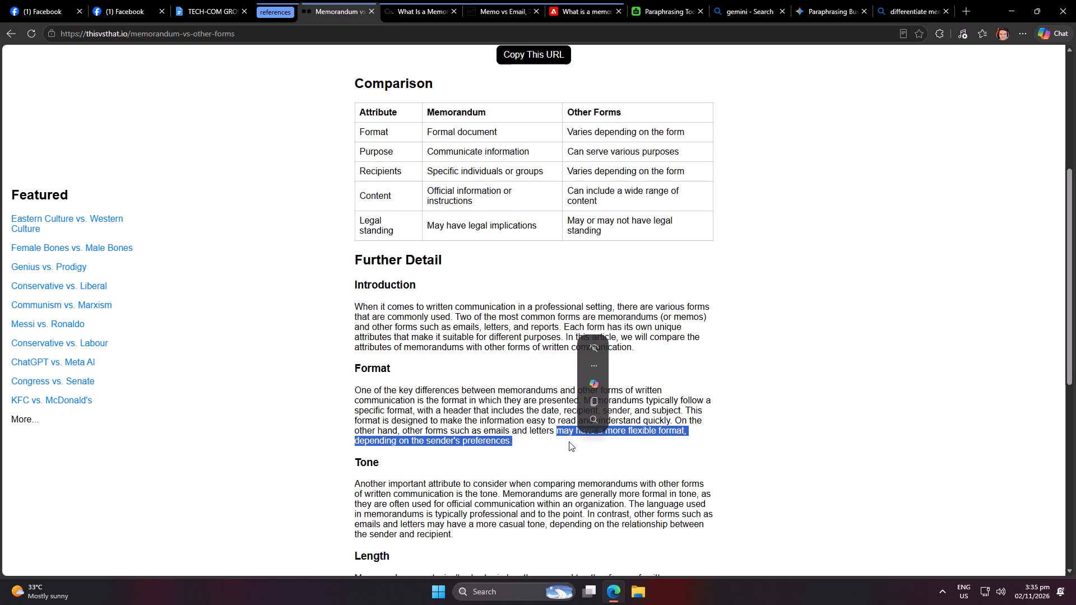
{"action": "key", "text": "ctrl+c"}
{"action": "left_click", "coordinate": [214, 6]}
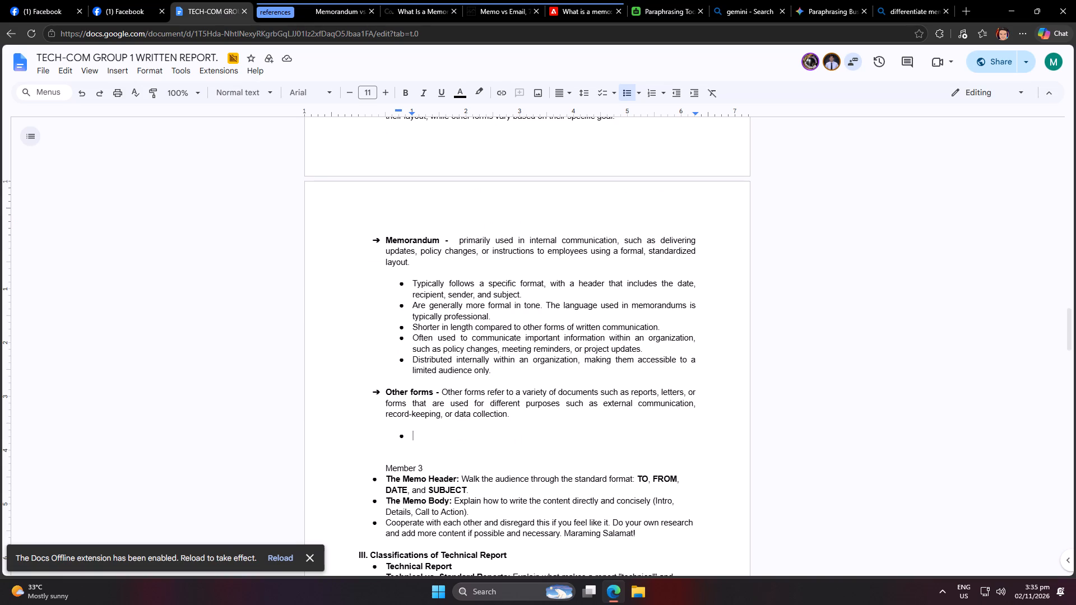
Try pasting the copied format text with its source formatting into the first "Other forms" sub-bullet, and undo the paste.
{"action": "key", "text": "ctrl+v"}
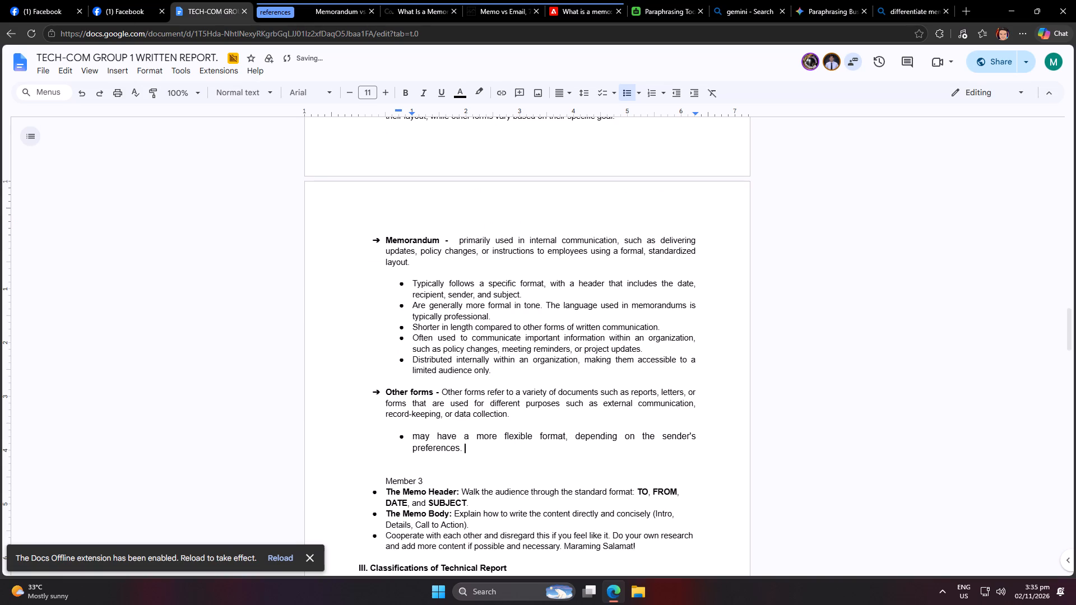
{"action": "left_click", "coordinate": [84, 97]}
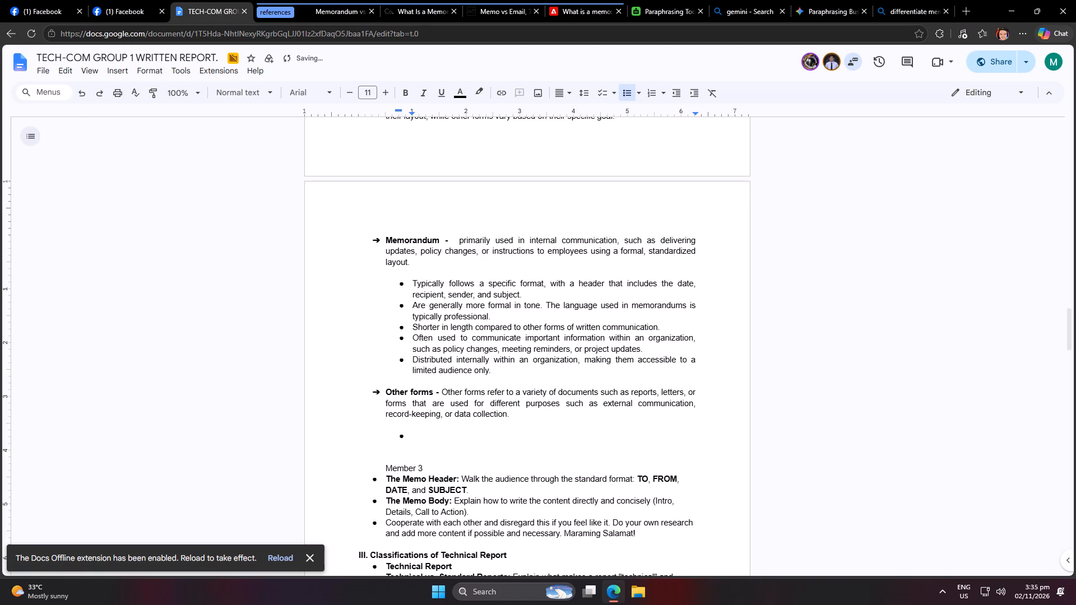
Paste the copied format text without formatting into the first "Other forms" sub-bullet and capitalize its first letter so it begins with "May".
{"action": "right_click", "coordinate": [433, 439]}
{"action": "left_click", "coordinate": [466, 304]}
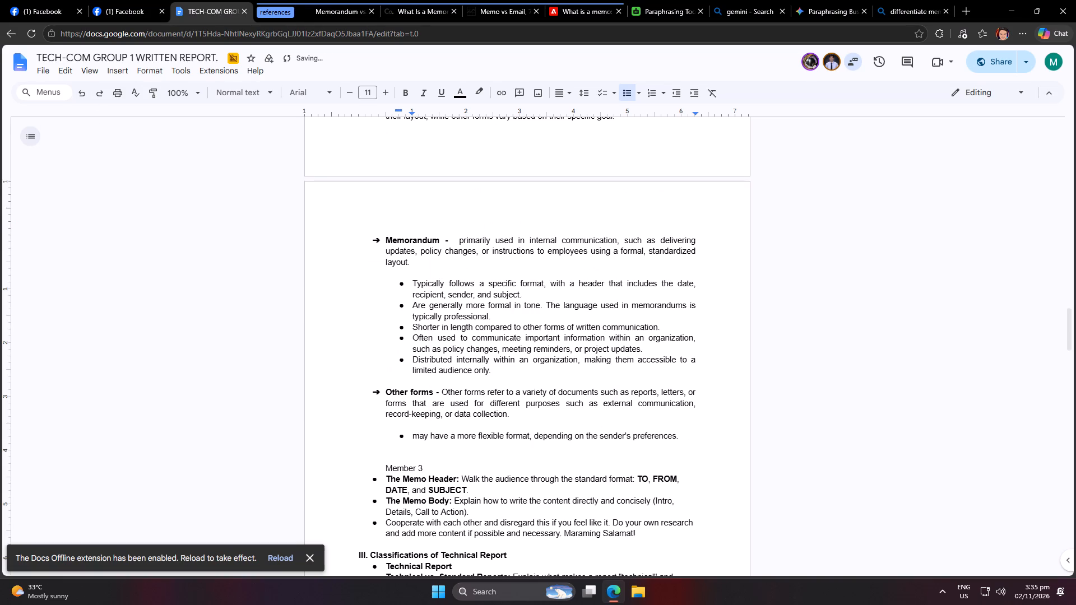
{"action": "left_click", "coordinate": [418, 439]}
{"action": "key", "text": "BackSpace"}
{"action": "key", "text": "shift+m"}
Add a second "Other forms" sub-bullet beginning "May have a", consulting the reference page on memorandums versus other forms.
{"action": "left_click", "coordinate": [688, 440]}
{"action": "key", "text": "Return"}
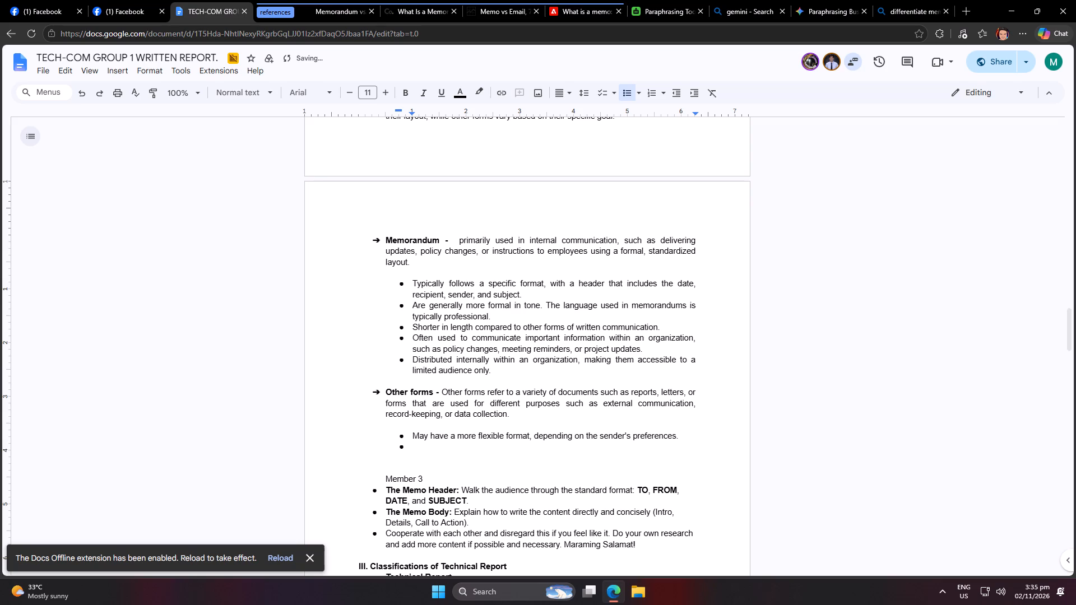
{"action": "left_click", "coordinate": [315, 0]}
{"action": "scroll", "coordinate": [615, 390], "scroll_direction": "down", "scroll_amount": 1}
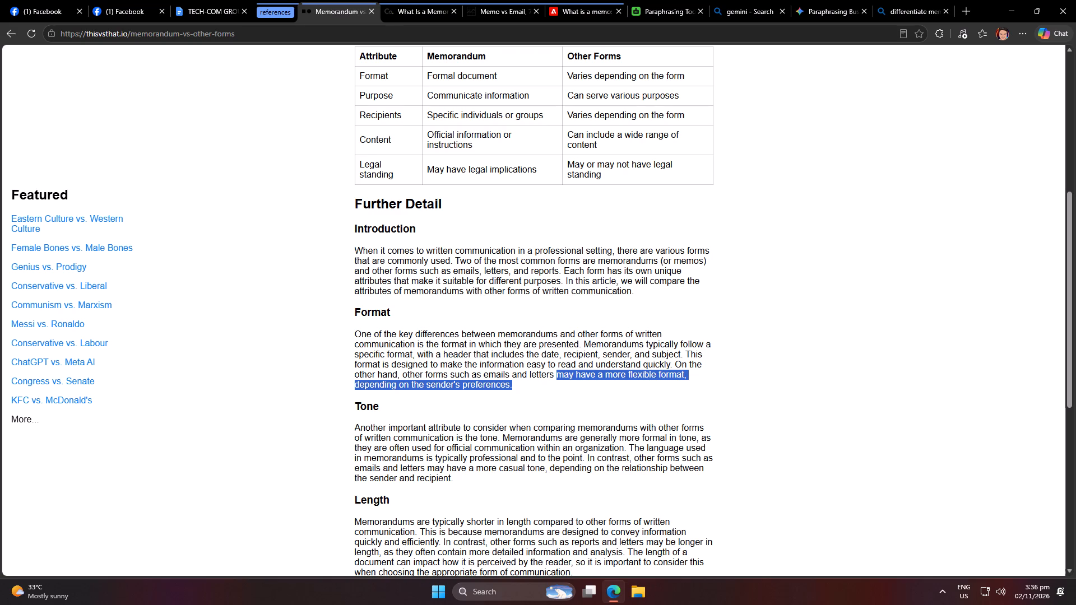
{"action": "left_click", "coordinate": [200, 0]}
{"action": "type", "text": "May"}
{"action": "key", "text": "space"}
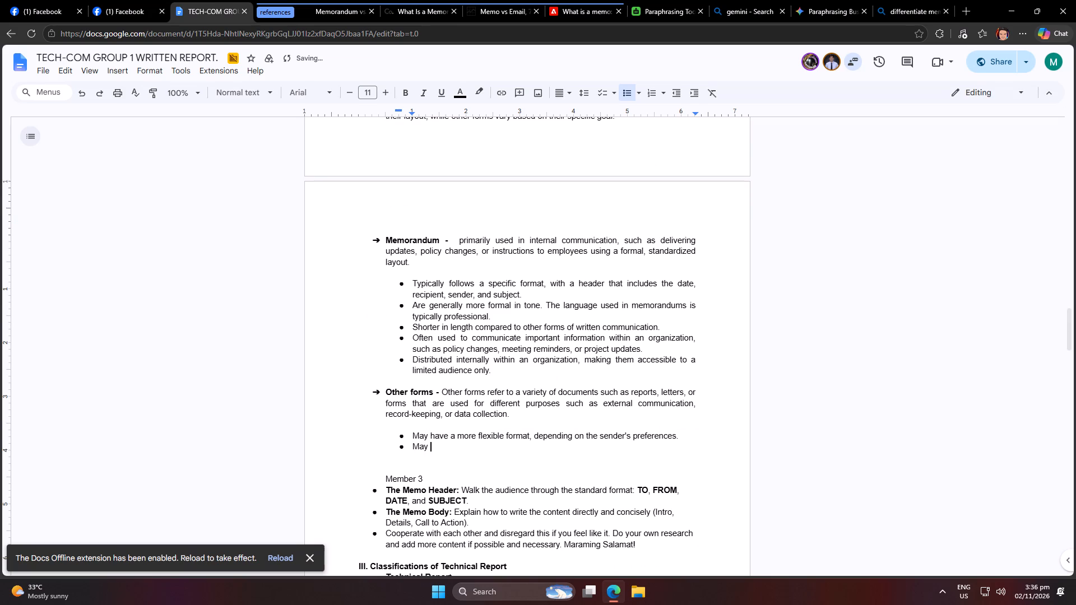
{"action": "type", "text": "have"}
{"action": "key", "text": "space"}
{"action": "type", "text": "a"}
{"action": "key", "text": "space"}
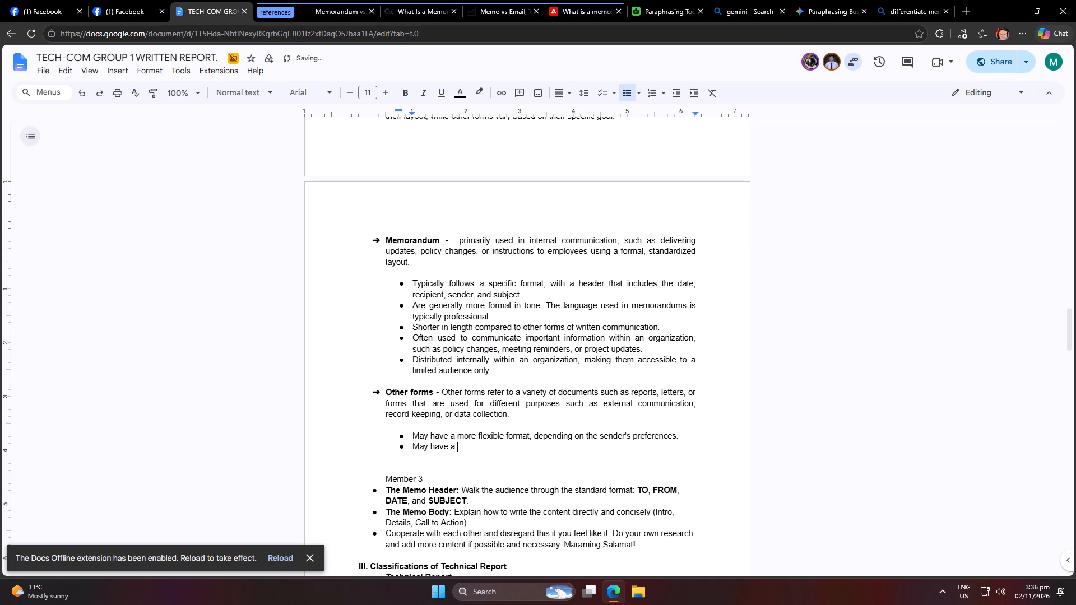
{"action": "left_click", "coordinate": [336, 0]}
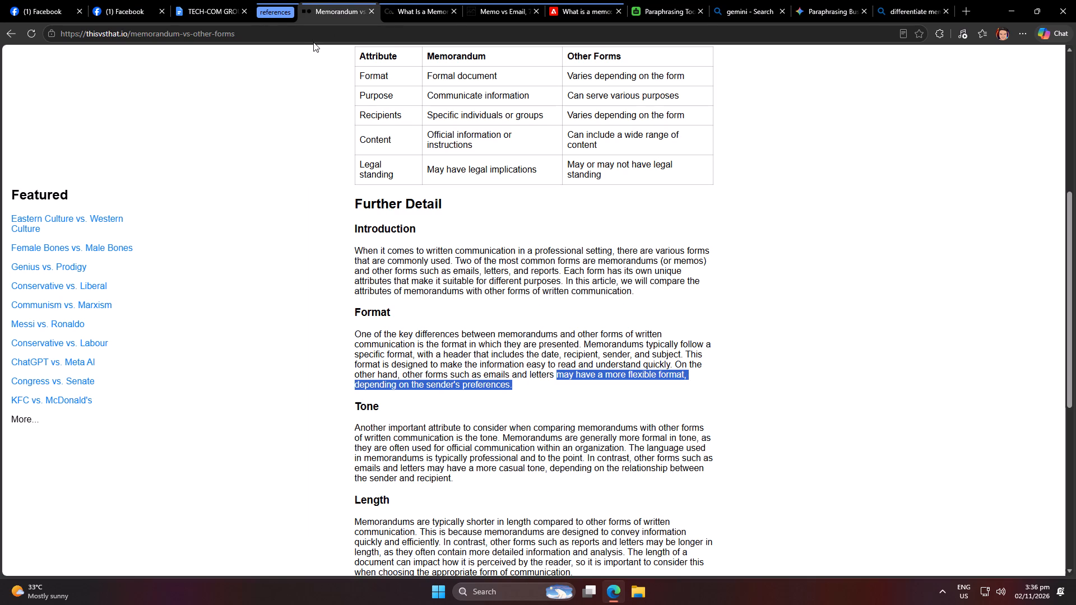
{"action": "left_click", "coordinate": [193, 0]}
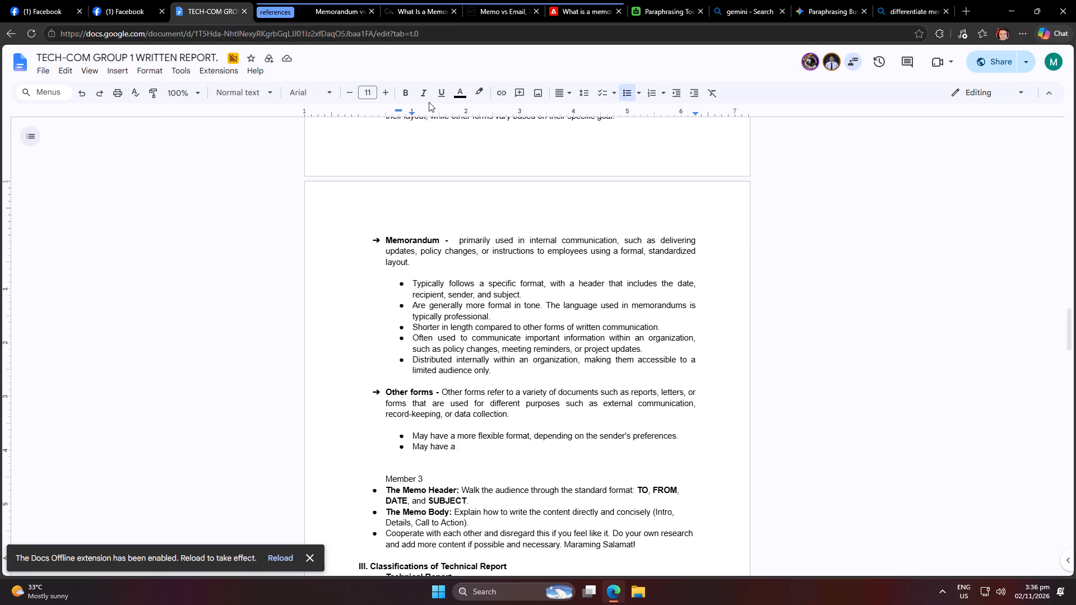
Continue the second "Other forms" sub-bullet with "more flexible format depending on the sender's" and check the wording against the reference page.
{"action": "type", "text": "more fe"}
{"action": "key", "text": "BackSpace"}
{"action": "type", "text": "le"}
{"action": "key", "text": "Tab"}
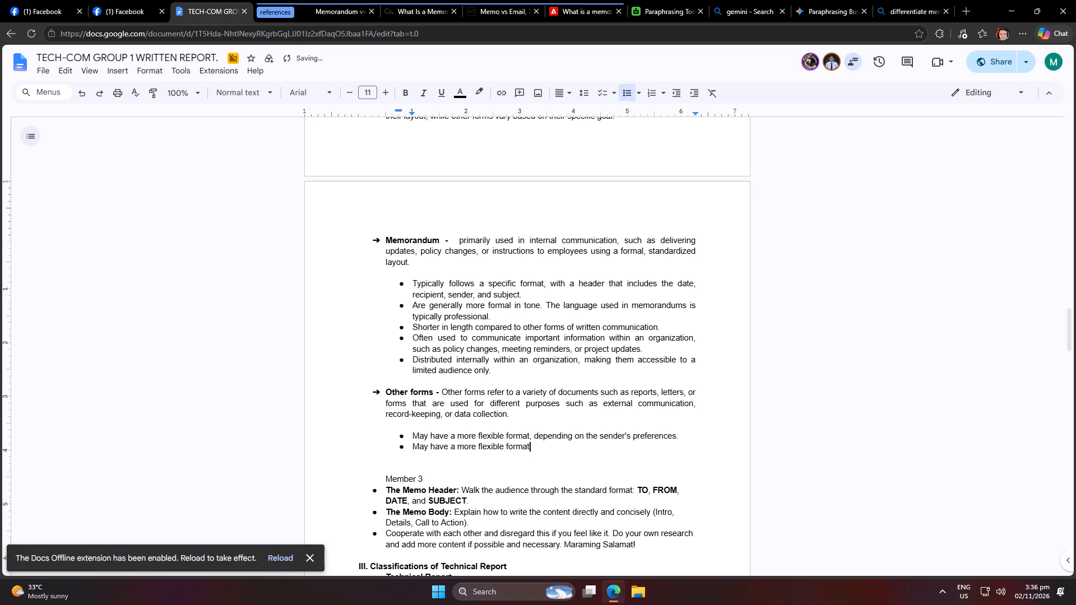
{"action": "key", "text": "space"}
{"action": "type", "text": "depe"}
{"action": "key", "text": "Tab"}
{"action": "key", "text": "space"}
{"action": "type", "text": "sender's"}
{"action": "key", "text": "space"}
{"action": "left_click", "coordinate": [317, 0]}
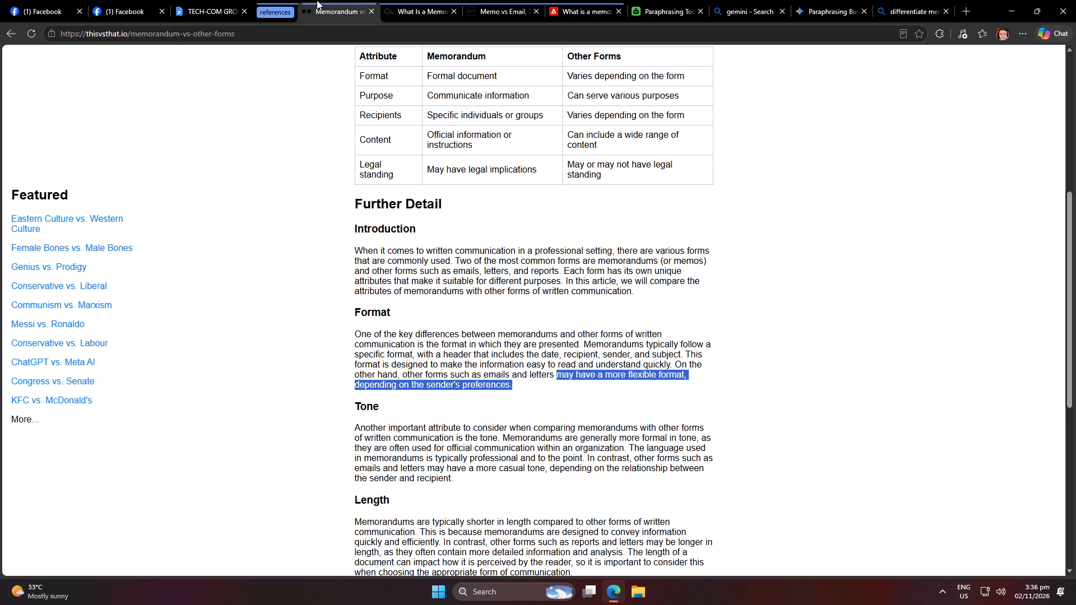
{"action": "left_click", "coordinate": [242, 3]}
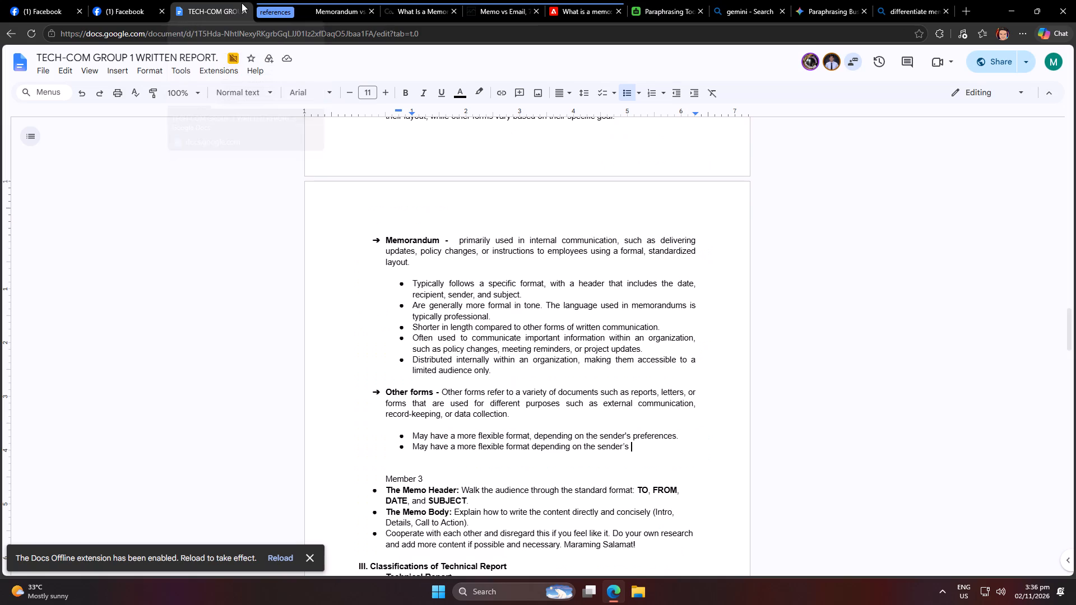
Replace "flexible format depending on the sender's" in the second "Other forms" sub-bullet with "casual tone depending on the sender's".
{"action": "left_click_drag", "start_coordinate": [643, 441], "coordinate": [512, 452]}
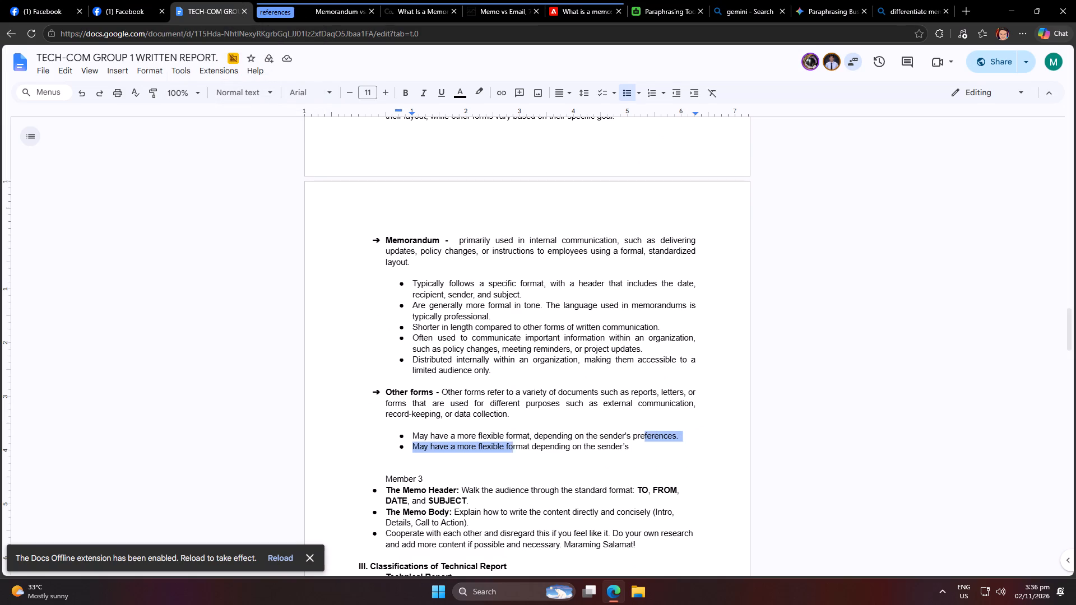
{"action": "left_click_drag", "start_coordinate": [512, 452], "coordinate": [511, 453]}
{"action": "left_click", "coordinate": [635, 458]}
{"action": "left_click_drag", "start_coordinate": [639, 451], "coordinate": [481, 449]}
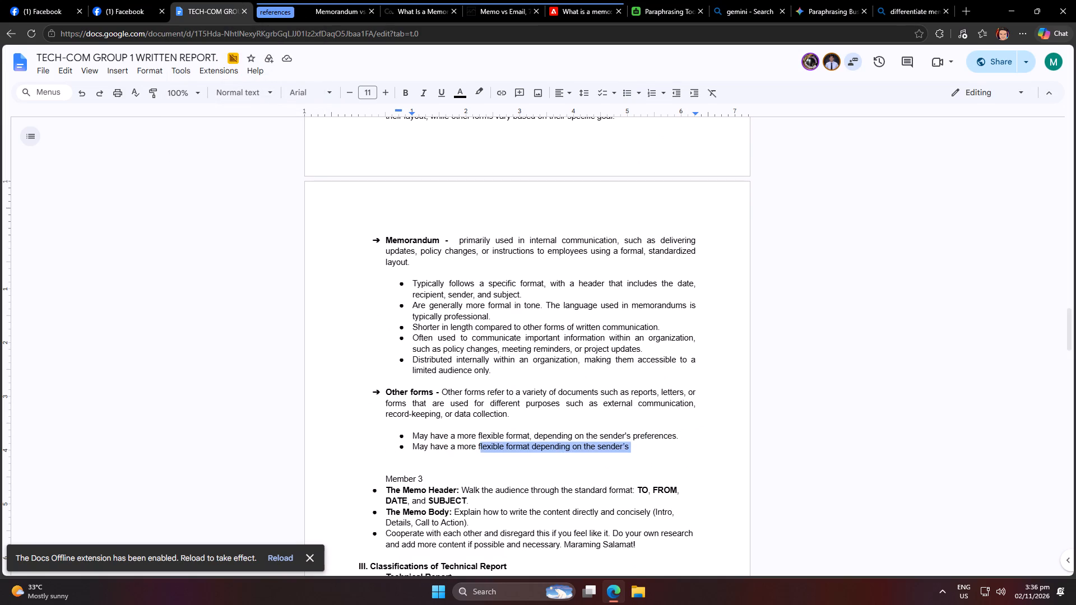
{"action": "left_click_drag", "start_coordinate": [481, 449], "coordinate": [478, 450]}
{"action": "type", "text": "casuua"}
{"action": "key", "text": "BackSpace"}
{"action": "key", "text": "BackSpace"}
{"action": "type", "text": "al tone"}
{"action": "key", "text": "space"}
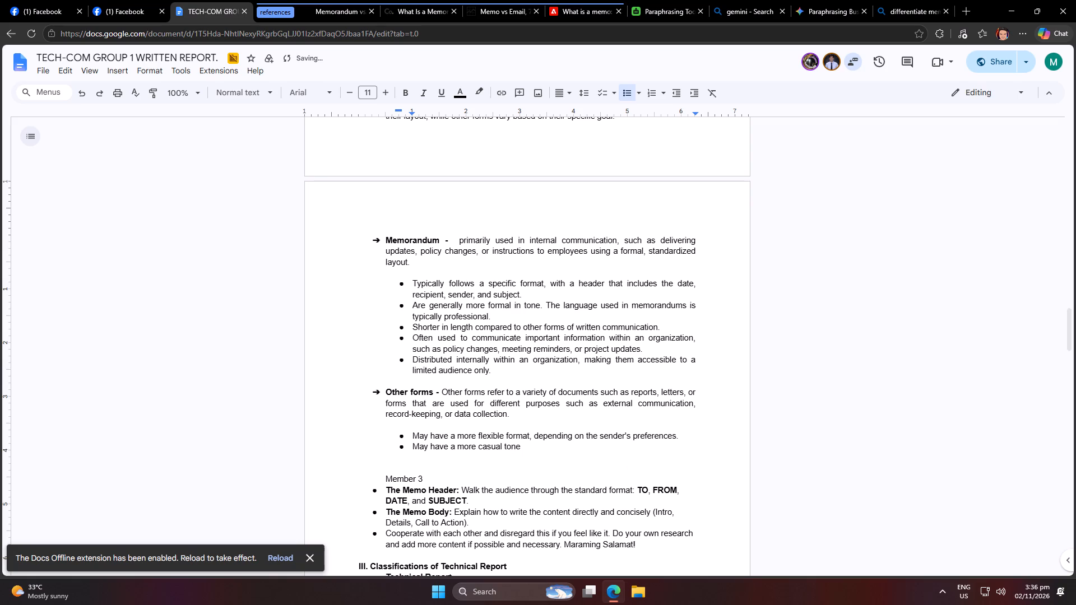
{"action": "type", "text": "de"}
{"action": "key", "text": "Tab"}
{"action": "key", "text": "space"}
{"action": "type", "text": "sender's"}
{"action": "key", "text": "space"}
Consult the reference page's Tone section and complete the second "Other forms" sub-bullet with "relationship to the recipient".
{"action": "key", "text": "r"}
{"action": "left_click", "coordinate": [337, 0]}
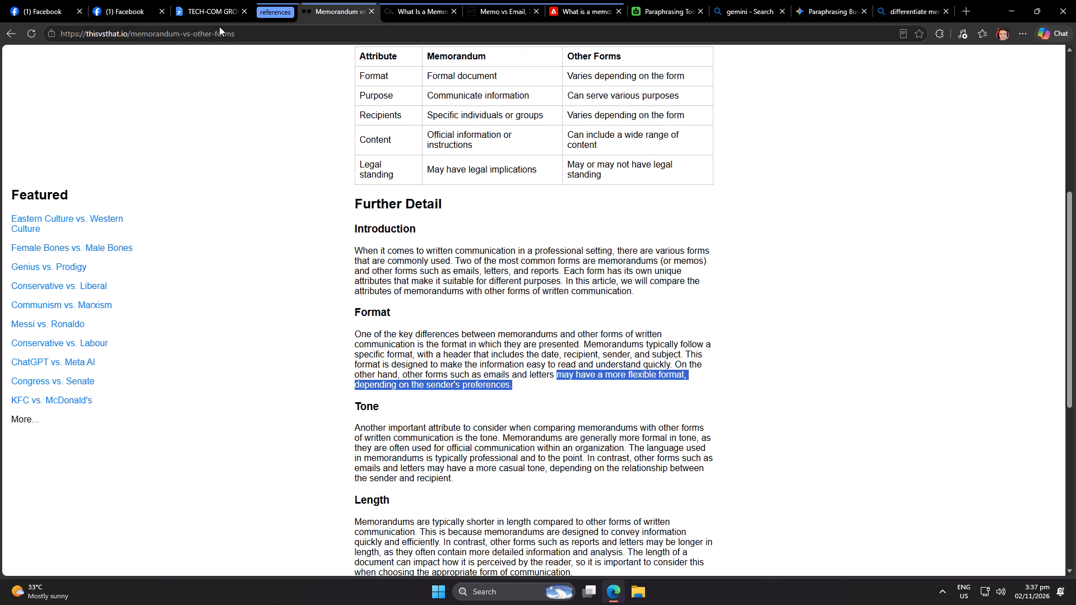
{"action": "left_click", "coordinate": [293, 231]}
{"action": "scroll", "coordinate": [278, 222], "scroll_direction": "down", "scroll_amount": 1}
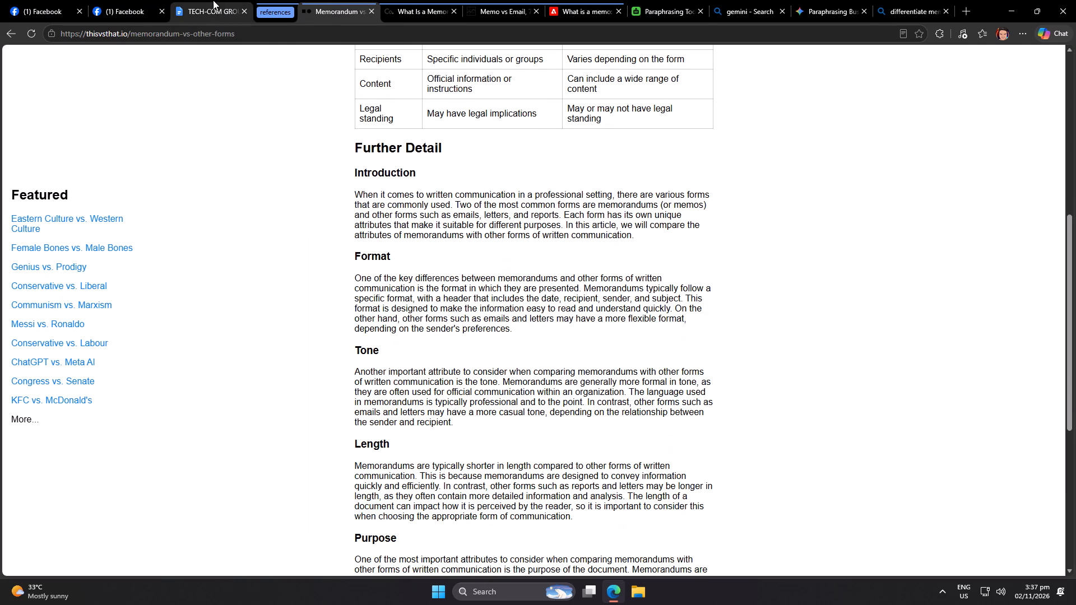
{"action": "left_click", "coordinate": [210, 0]}
{"action": "type", "text": "elatio"}
{"action": "key", "text": "Tab"}
{"action": "type", "text": "to trh"}
{"action": "key", "text": "BackSpace"}
{"action": "key", "text": "BackSpace"}
{"action": "key", "text": "BackSpace"}
{"action": "key", "text": "BackSpace"}
{"action": "key", "text": "BackSpace"}
{"action": "key", "text": "BackSpace"}
{"action": "key", "text": "space"}
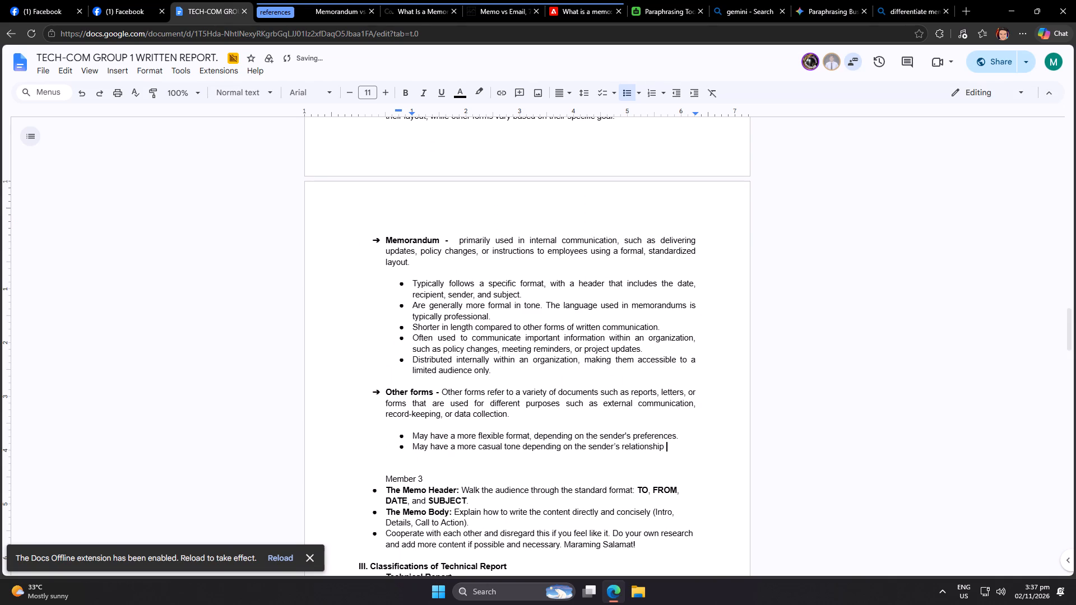
{"action": "type", "text": "to the recei"}
{"action": "type", "text": "pient"}
{"action": "key", "text": "space"}
{"action": "key", "text": "BackSpace"}
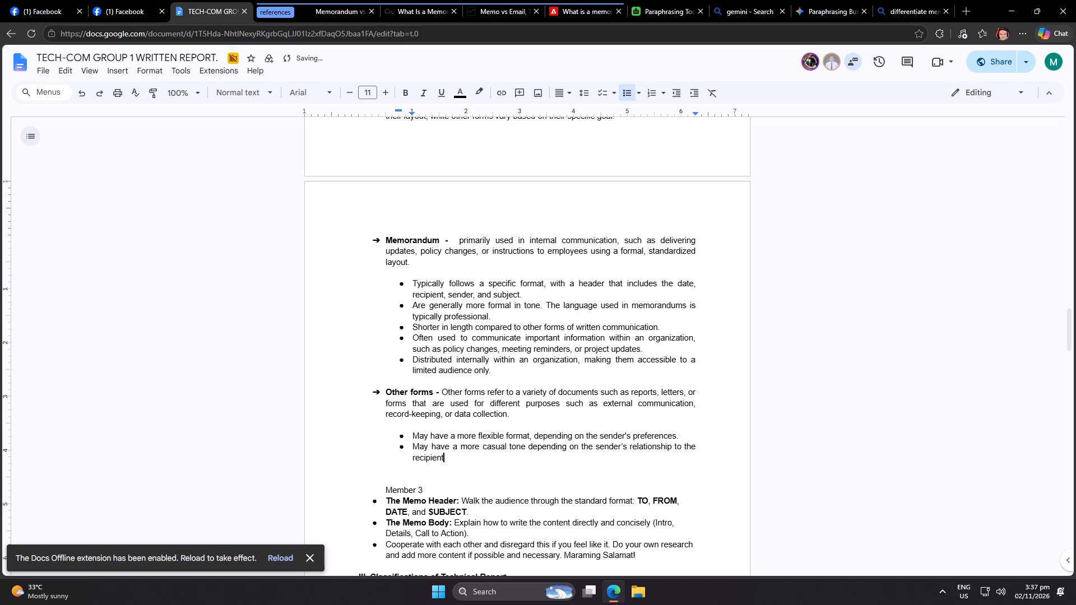
{"action": "key", "text": "space"}
Select and retype the word "recipient" at the end of the second "Other forms" sub-bullet.
{"action": "left_click", "coordinate": [433, 462]}
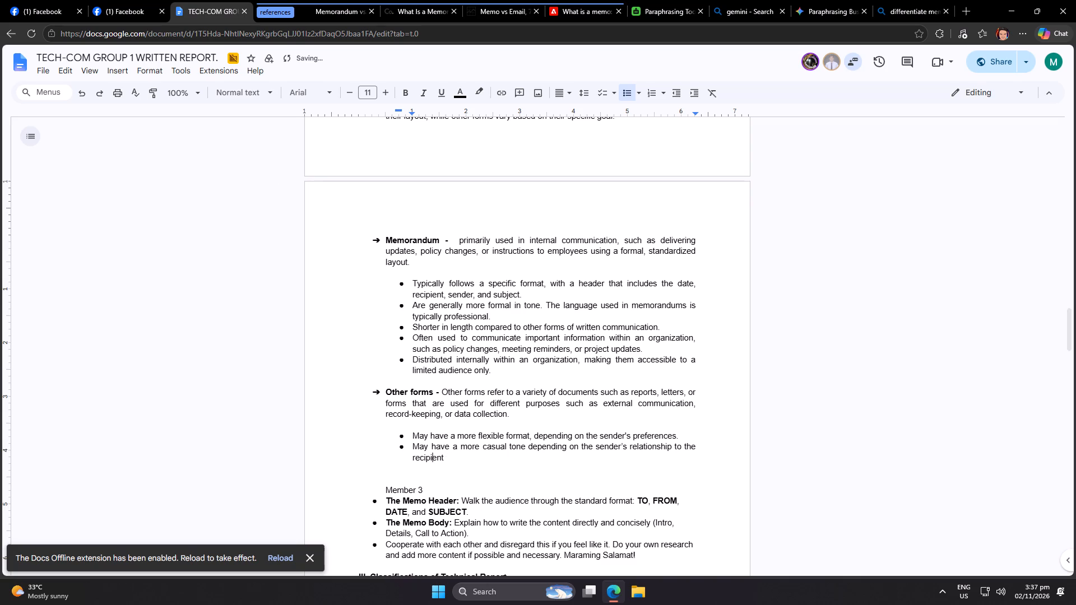
{"action": "left_click", "coordinate": [451, 456]}
{"action": "left_click", "coordinate": [451, 456]}
{"action": "left_click_drag", "start_coordinate": [451, 456], "coordinate": [431, 460]}
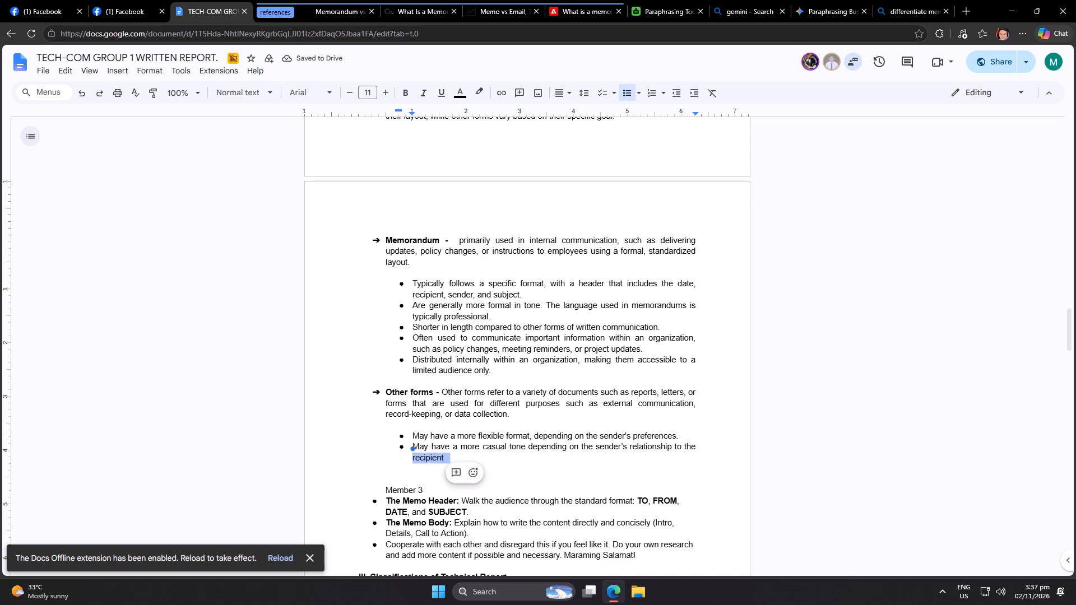
{"action": "type", "text": "receip"}
{"action": "type", "text": "ient"}
{"action": "key", "text": "space"}
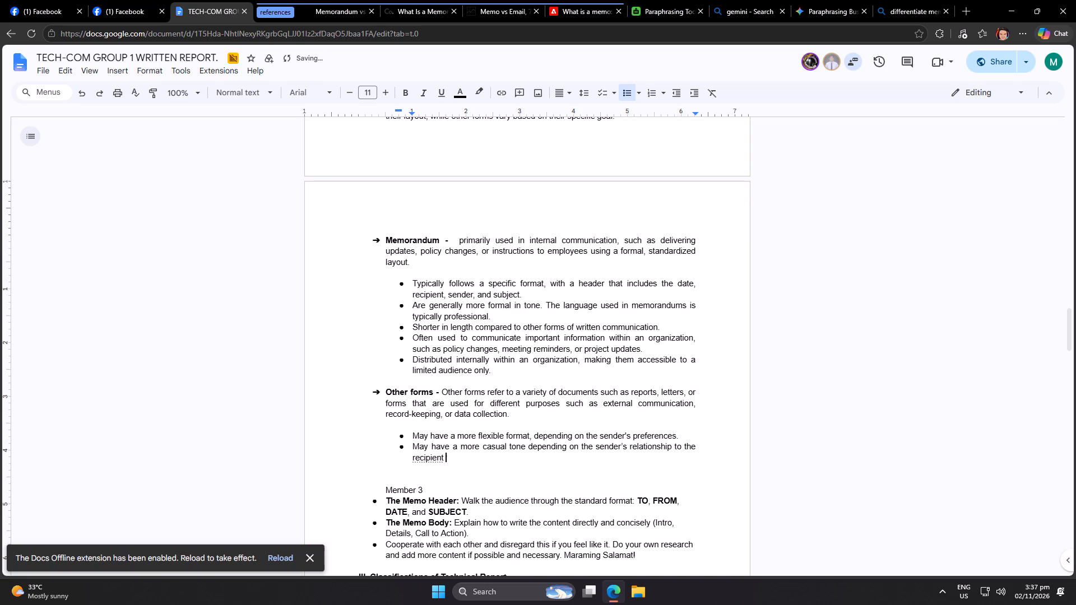
Read further through the reference page, return to the report and end the second "Other forms" sub-bullet with a period.
{"action": "left_click", "coordinate": [325, 0]}
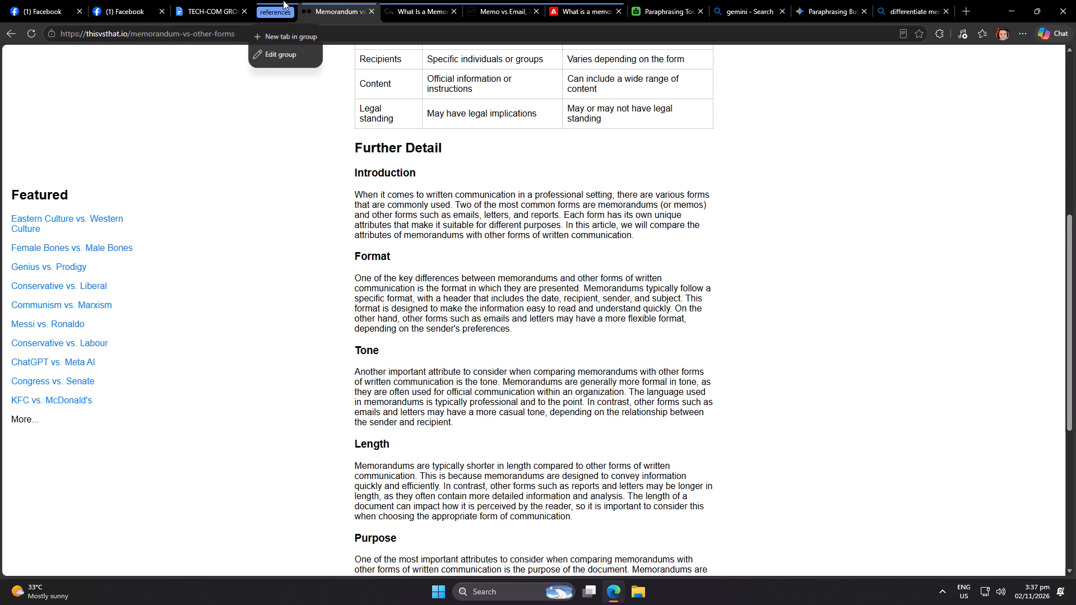
{"action": "scroll", "coordinate": [369, 236], "scroll_direction": "down", "scroll_amount": 2}
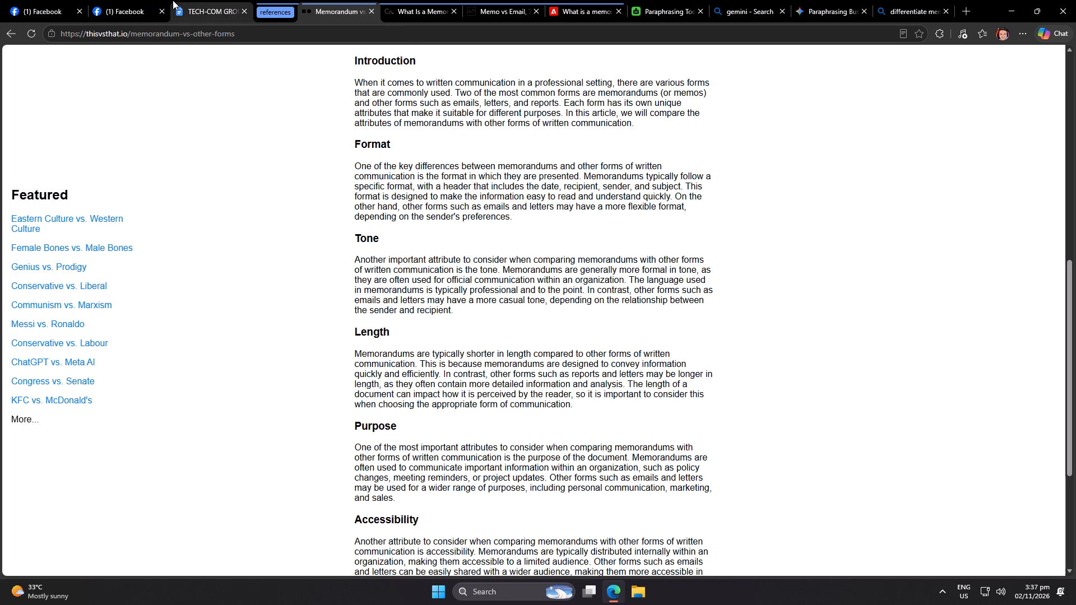
{"action": "left_click", "coordinate": [198, 0]}
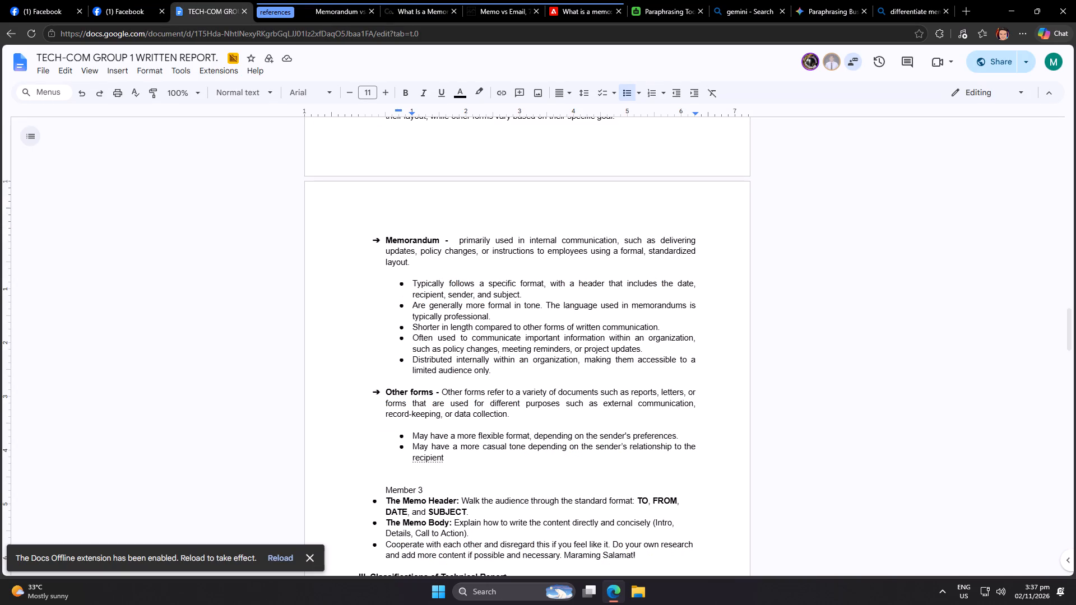
{"action": "key", "text": "BackSpace"}
{"action": "key", "text": "period"}
Add a third "Other forms" sub-bullet reading "Can be longer in length as they", consulting the reference page's Length section.
{"action": "key", "text": "Return"}
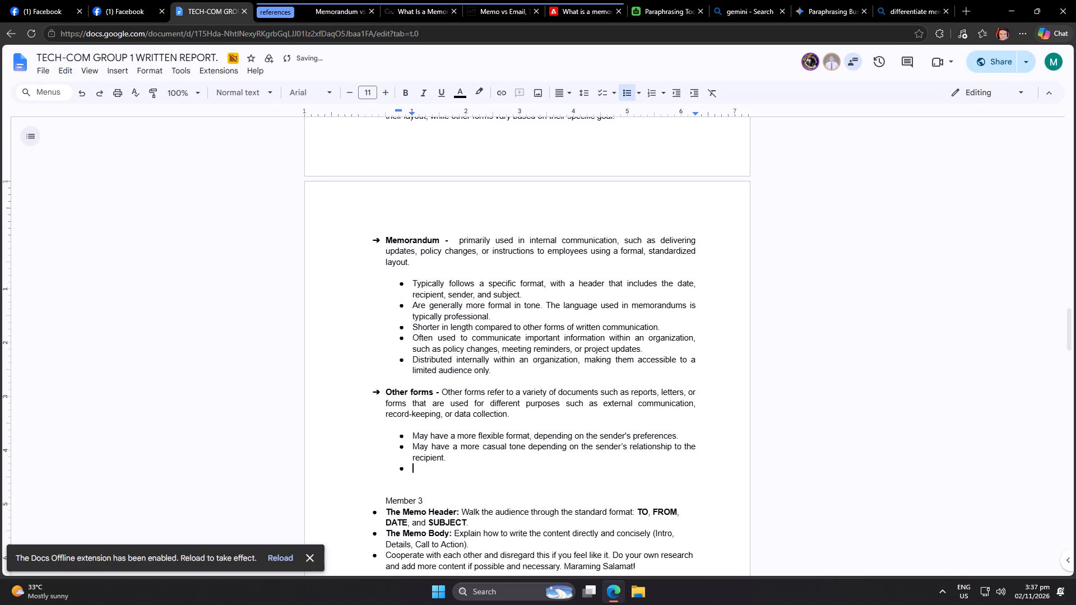
{"action": "type", "text": "Can be longer in lent"}
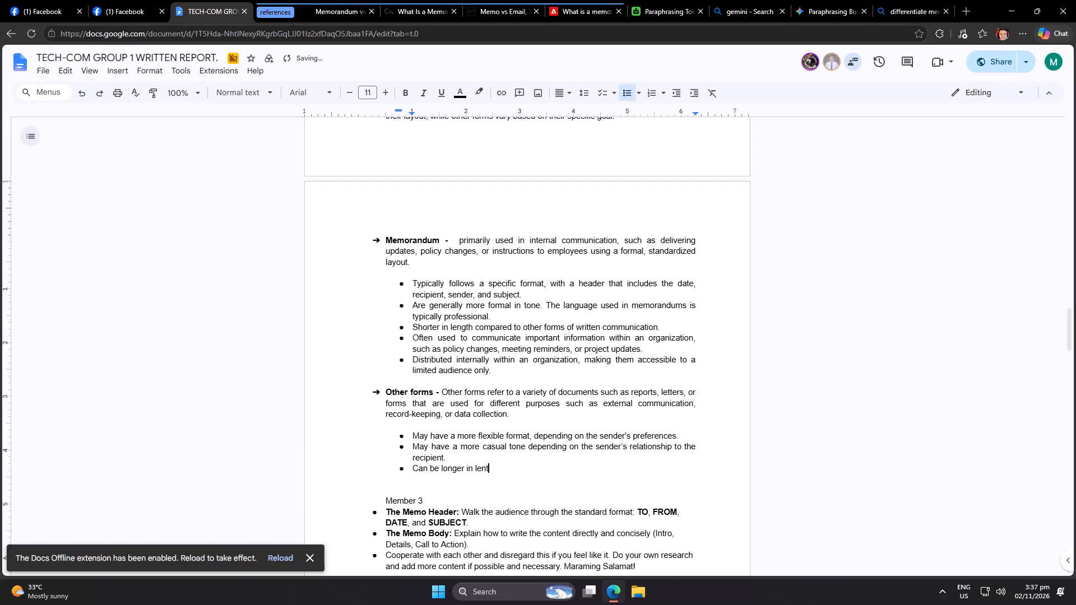
{"action": "key", "text": "BackSpace"}
{"action": "key", "text": "f"}
{"action": "key", "text": "BackSpace"}
{"action": "type", "text": "gth as the"}
{"action": "key", "text": "space"}
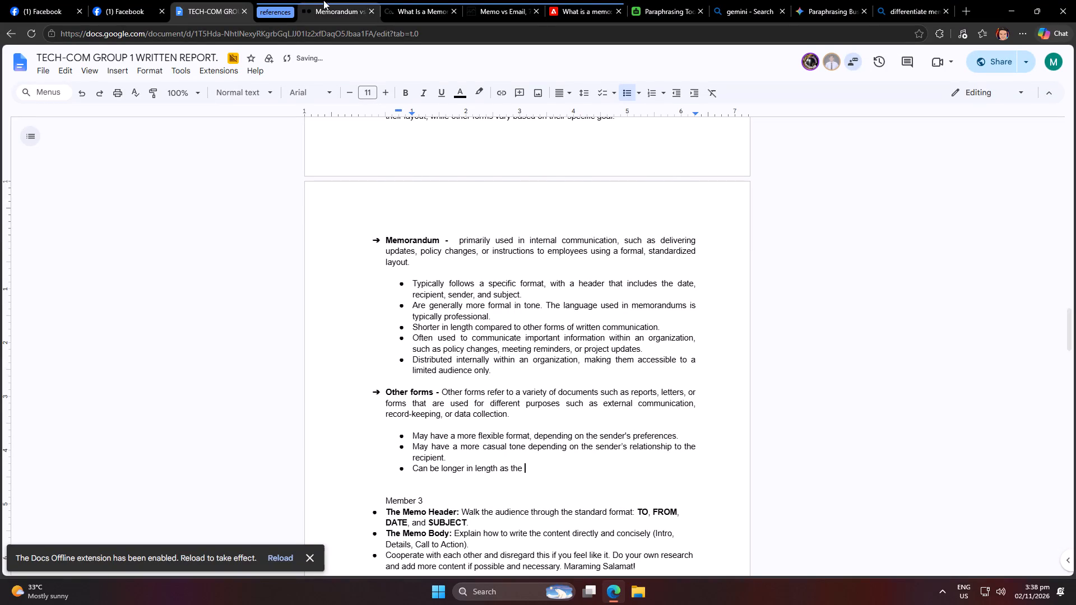
{"action": "left_click", "coordinate": [333, 0]}
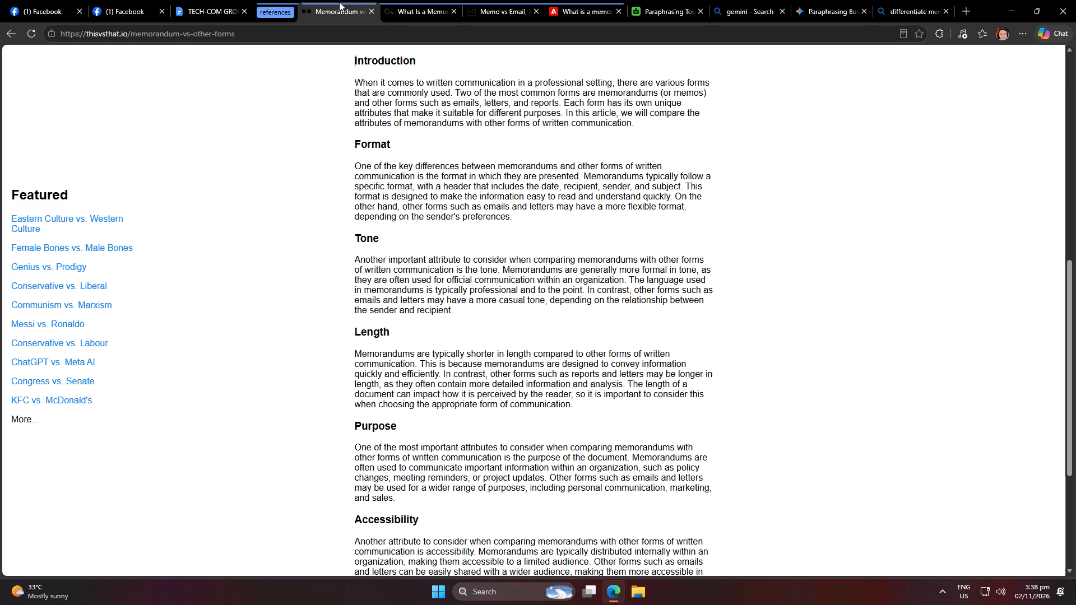
{"action": "left_click", "coordinate": [217, 0]}
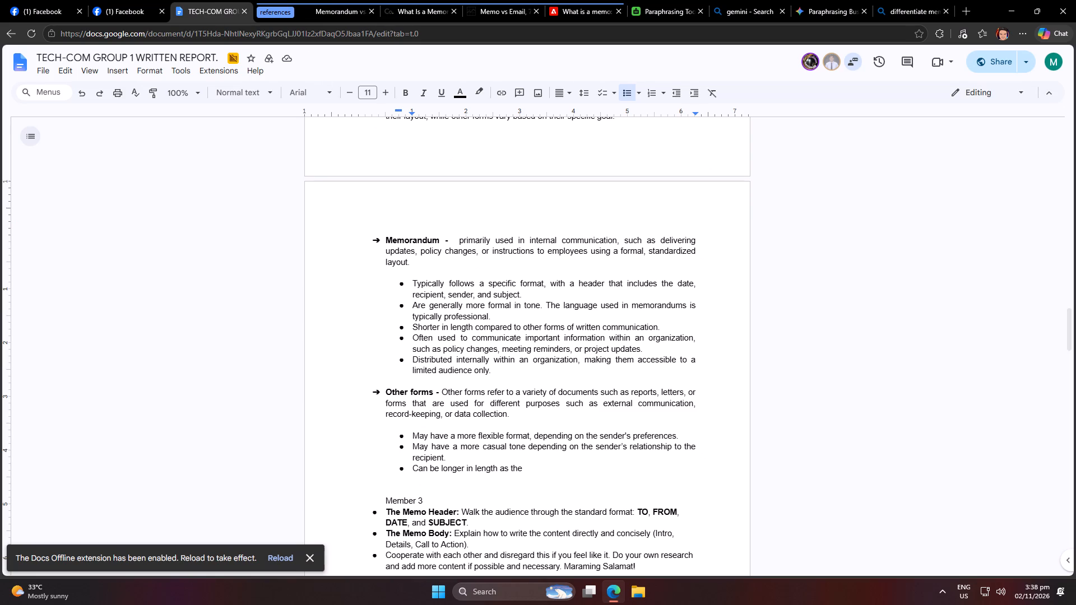
{"action": "key", "text": "BackSpace"}
{"action": "key", "text": "y"}
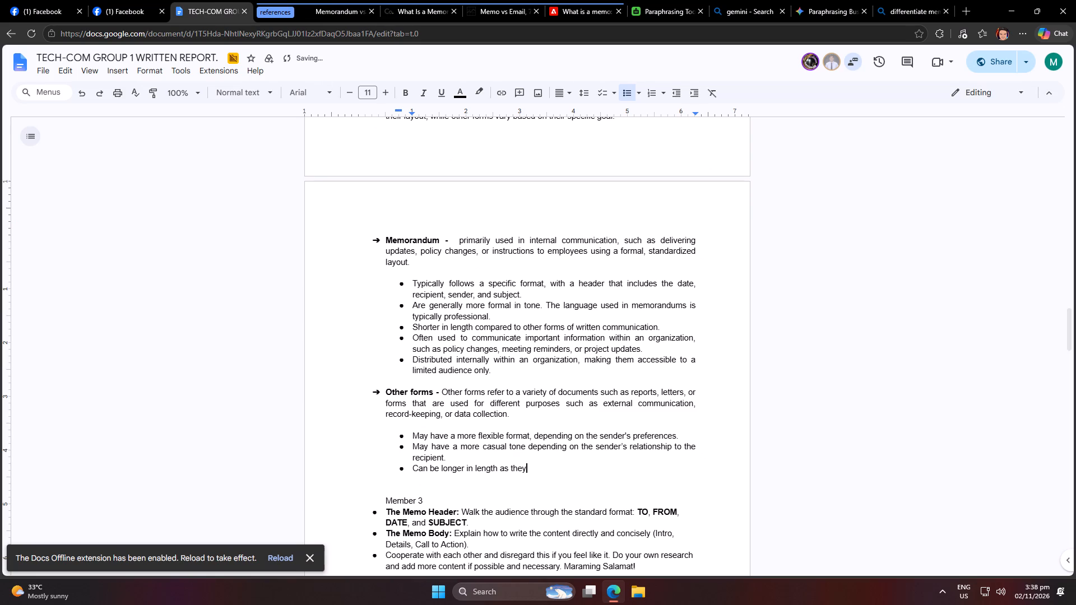
Insert a comma after "length" in the third "Other forms" sub-bullet and continue its end with "may contain".
{"action": "left_click", "coordinate": [499, 472]}
{"action": "key", "text": "BackSpace"}
{"action": "type", "text": ","}
{"action": "key", "text": "space"}
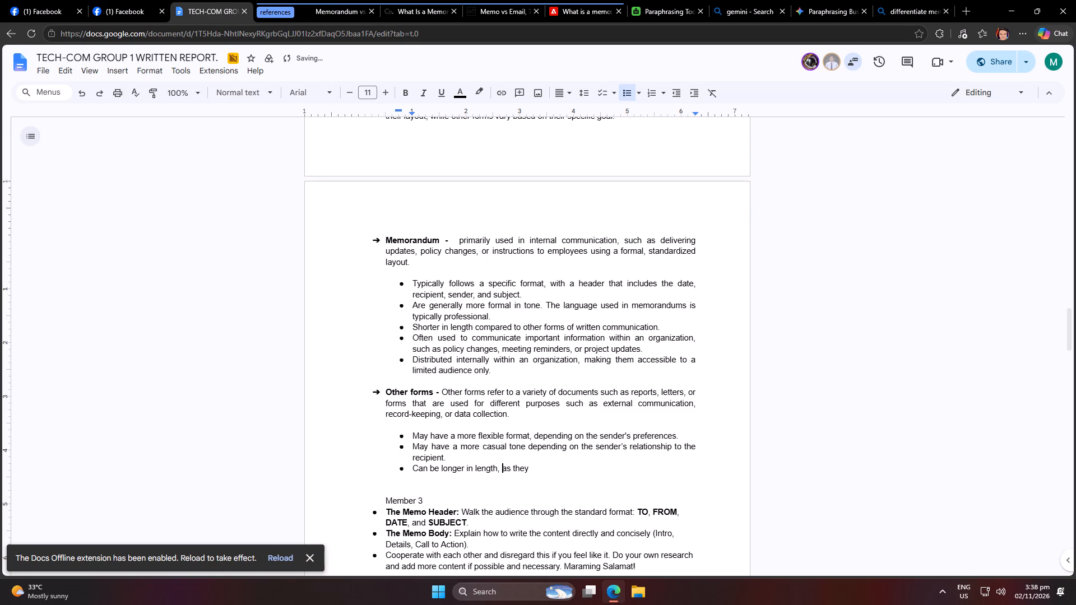
{"action": "left_click", "coordinate": [540, 471]}
{"action": "key", "text": "space"}
{"action": "type", "text": "may contain"}
{"action": "key", "text": "space"}
Consult the reference page again and finish the third "Other forms" sub-bullet with "a more detailed information and analysis.".
{"action": "left_click", "coordinate": [354, 0]}
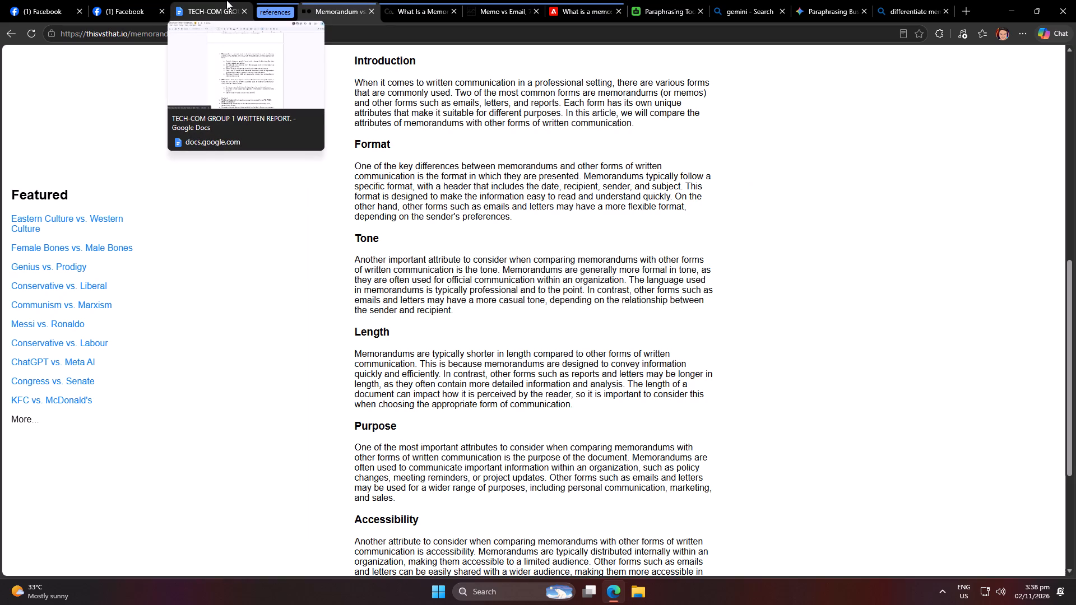
{"action": "left_click", "coordinate": [226, 0]}
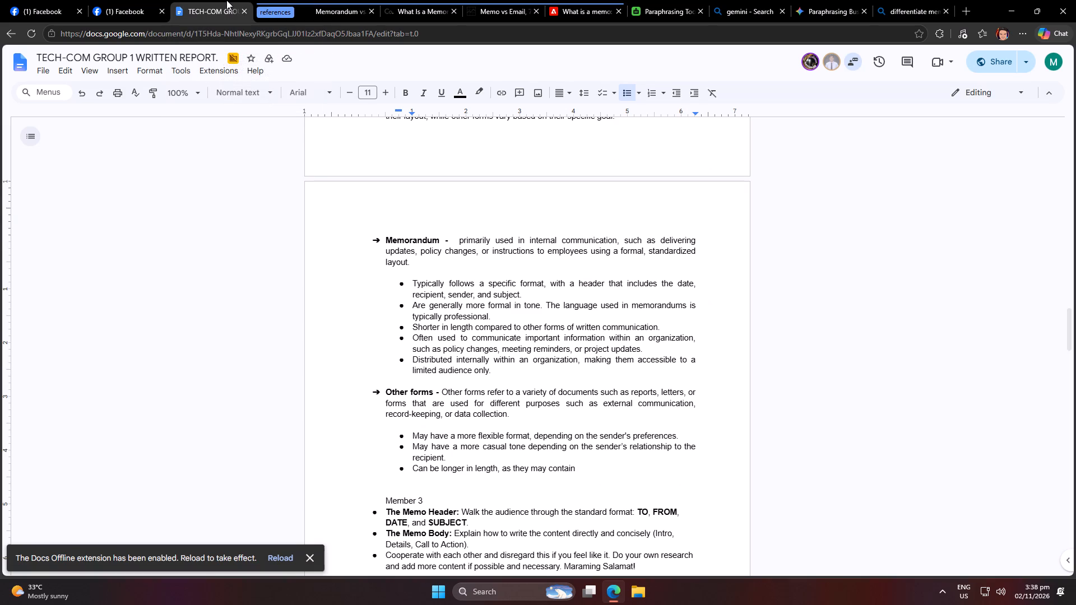
{"action": "type", "text": "a more ddetailed"}
{"action": "key", "text": "BackSpace"}
{"action": "key", "text": "BackSpace"}
{"action": "key", "text": "BackSpace"}
{"action": "key", "text": "BackSpace"}
{"action": "key", "text": "BackSpace"}
{"action": "key", "text": "BackSpace"}
{"action": "key", "text": "BackSpace"}
{"action": "key", "text": "BackSpace"}
{"action": "type", "text": "etailed infop"}
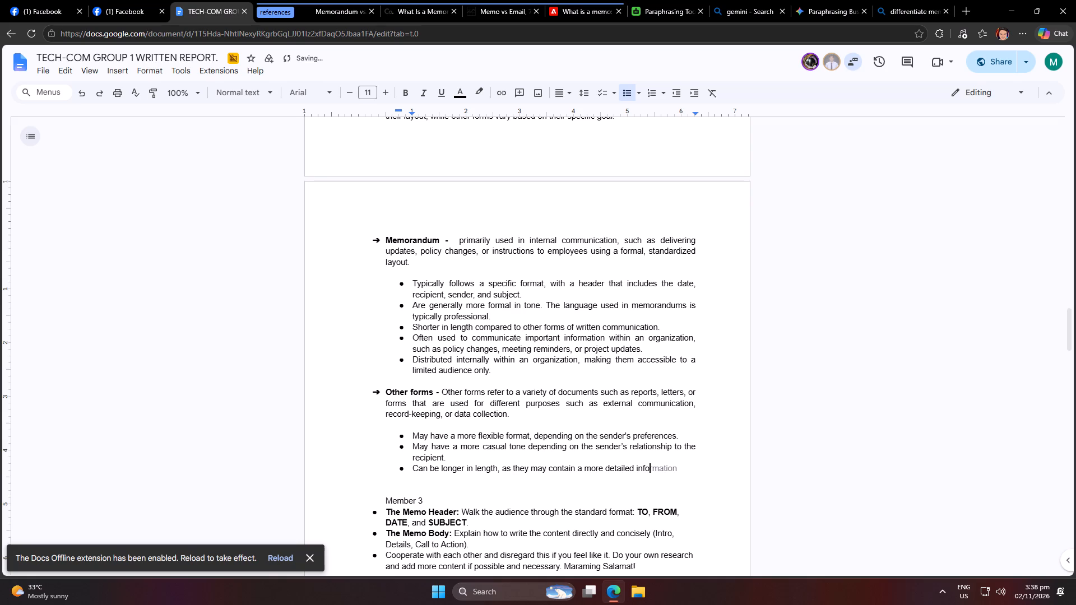
{"action": "key", "text": "BackSpace"}
{"action": "type", "text": "rmation and"}
{"action": "key", "text": "space"}
{"action": "key", "text": "a"}
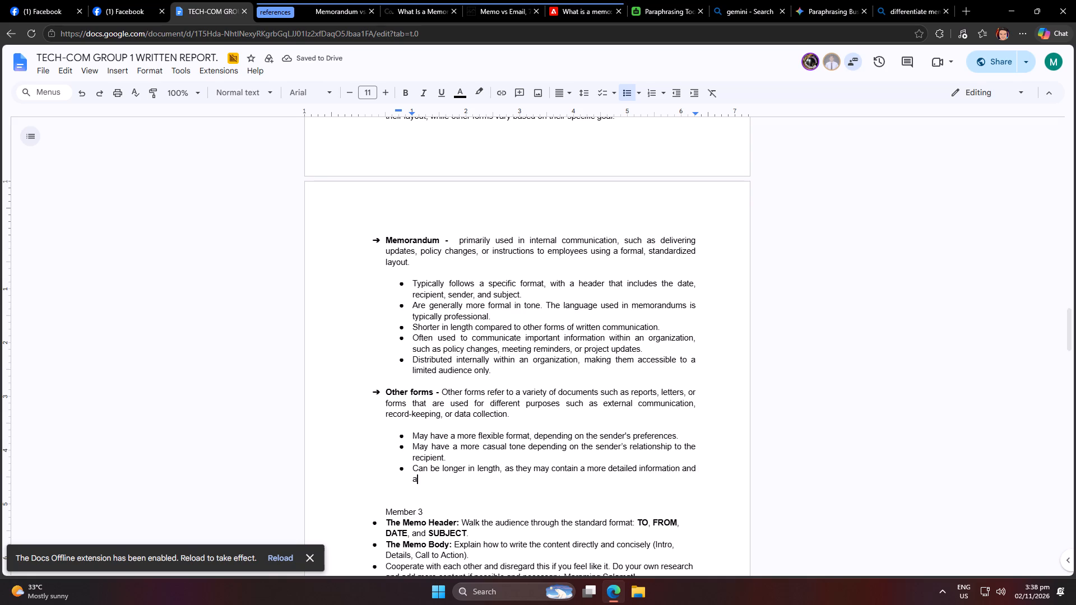
{"action": "type", "text": "nalysis"}
{"action": "key", "text": "period"}
Apply the grammar suggestion that changes "contain a more" to "contain more" in the third "Other forms" sub-bullet.
{"action": "left_click", "coordinate": [585, 469]}
{"action": "left_click", "coordinate": [587, 457]}
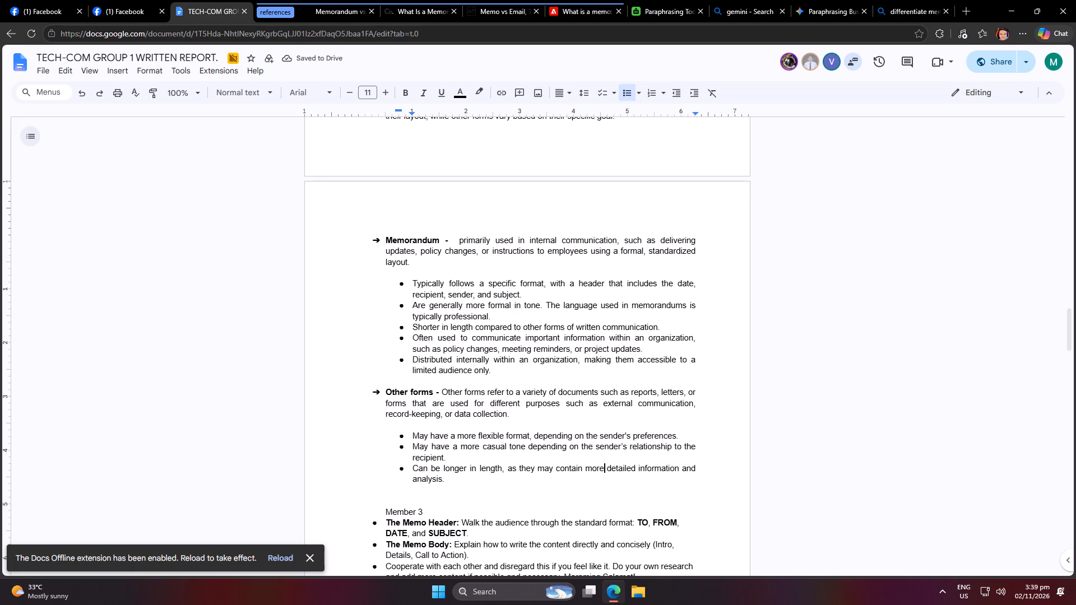
Consult the reference page's Purpose section and add a fourth "Other forms" sub-bullet reading "Other forms may be use for a wider range of".
{"action": "left_click", "coordinate": [467, 485]}
{"action": "left_click", "coordinate": [484, 480]}
{"action": "key", "text": "Return"}
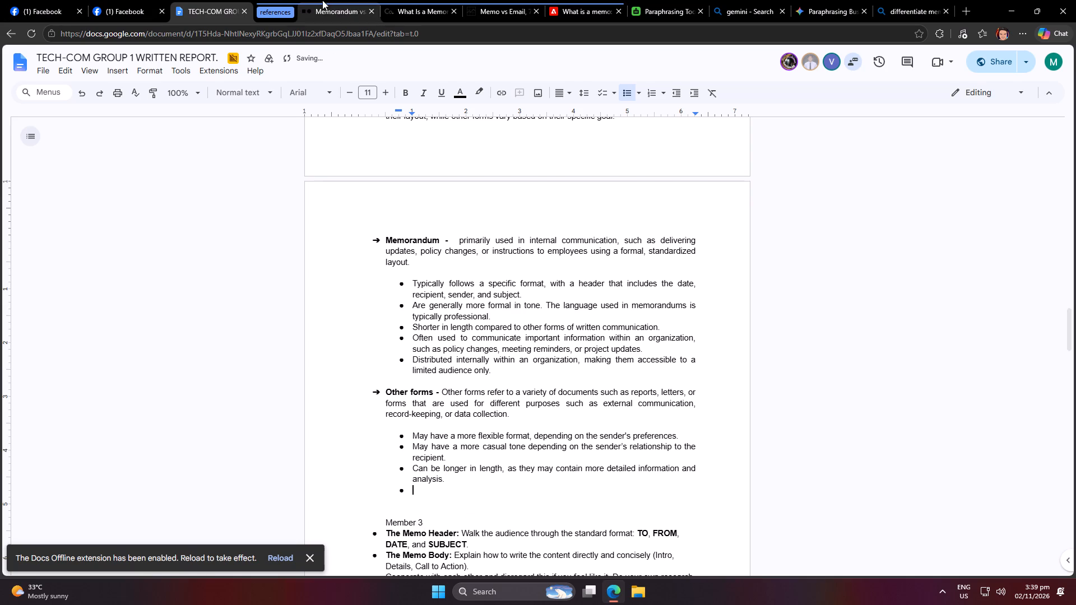
{"action": "left_click", "coordinate": [322, 0]}
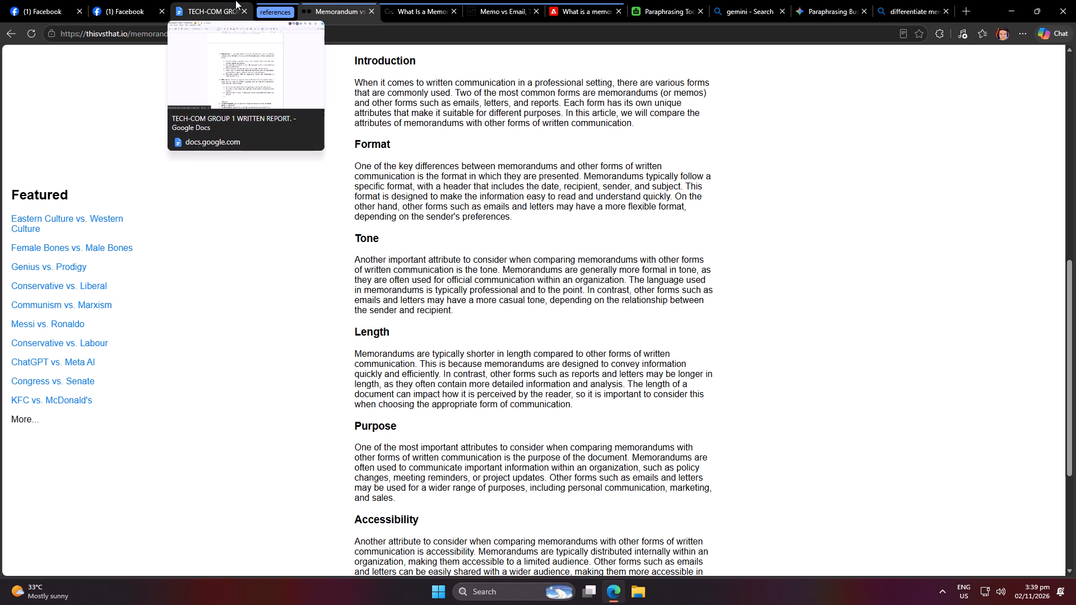
{"action": "scroll", "coordinate": [349, 177], "scroll_direction": "down", "scroll_amount": 1}
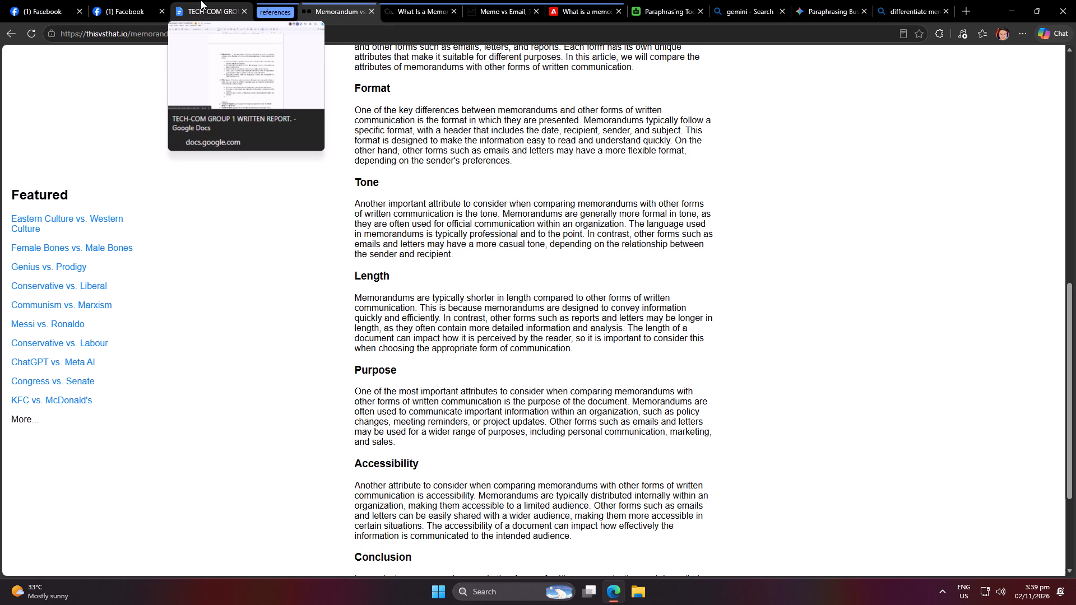
{"action": "left_click", "coordinate": [201, 0]}
{"action": "type", "text": "oth"}
{"action": "key", "text": "BackSpace"}
{"action": "key", "text": "BackSpace"}
{"action": "key", "text": "BackSpace"}
{"action": "key", "text": "o"}
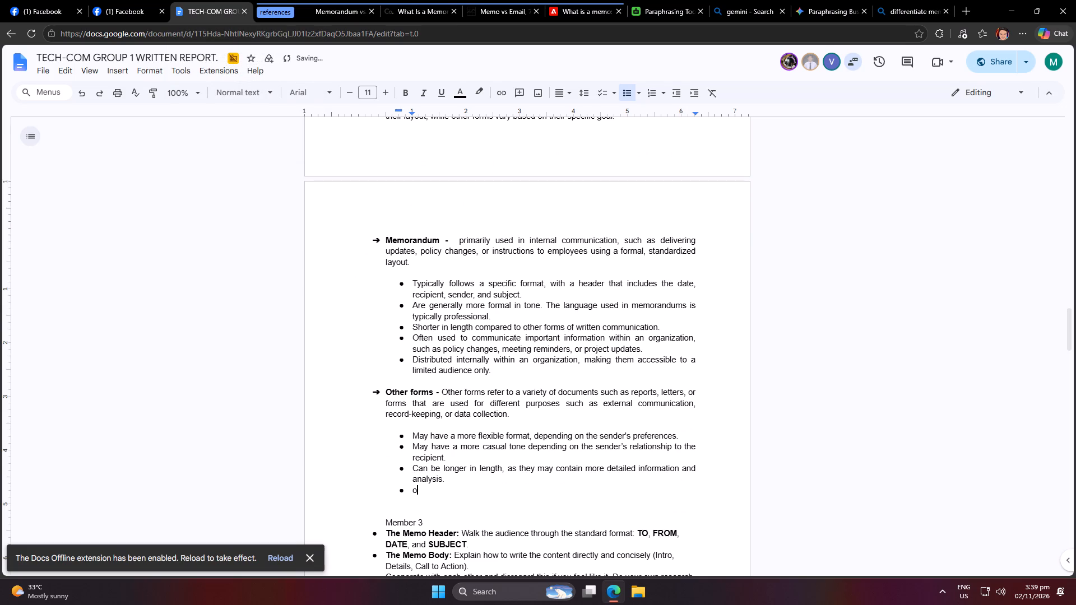
{"action": "key", "text": "BackSpace"}
{"action": "type", "text": "Other forms may be use for a wier"}
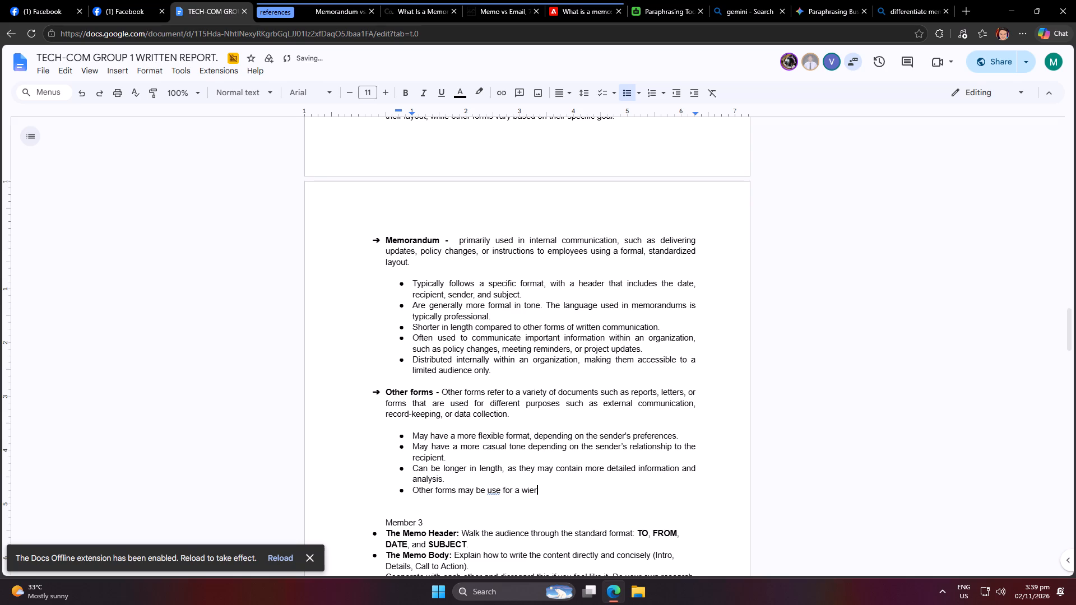
{"action": "key", "text": "BackSpace"}
{"action": "key", "text": "BackSpace"}
{"action": "type", "text": "der"}
{"action": "key", "text": "Tab"}
{"action": "key", "text": "space"}
Recheck the reference page, continue the fourth "Other forms" sub-bullet with "purposes", and apply the suggested correction of "use" to "used".
{"action": "left_click", "coordinate": [334, 5]}
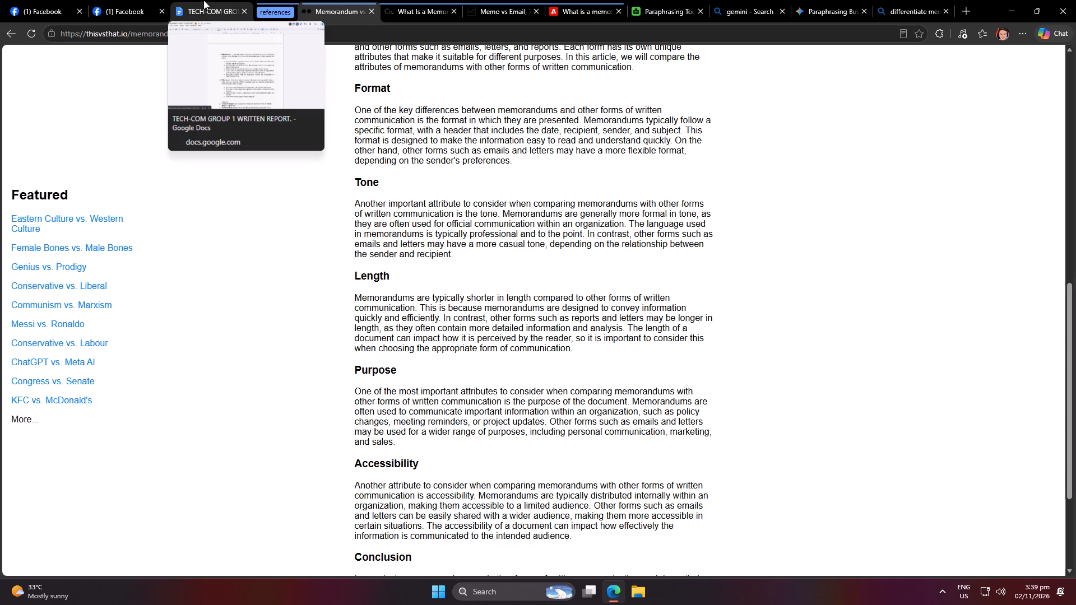
{"action": "left_click", "coordinate": [203, 0]}
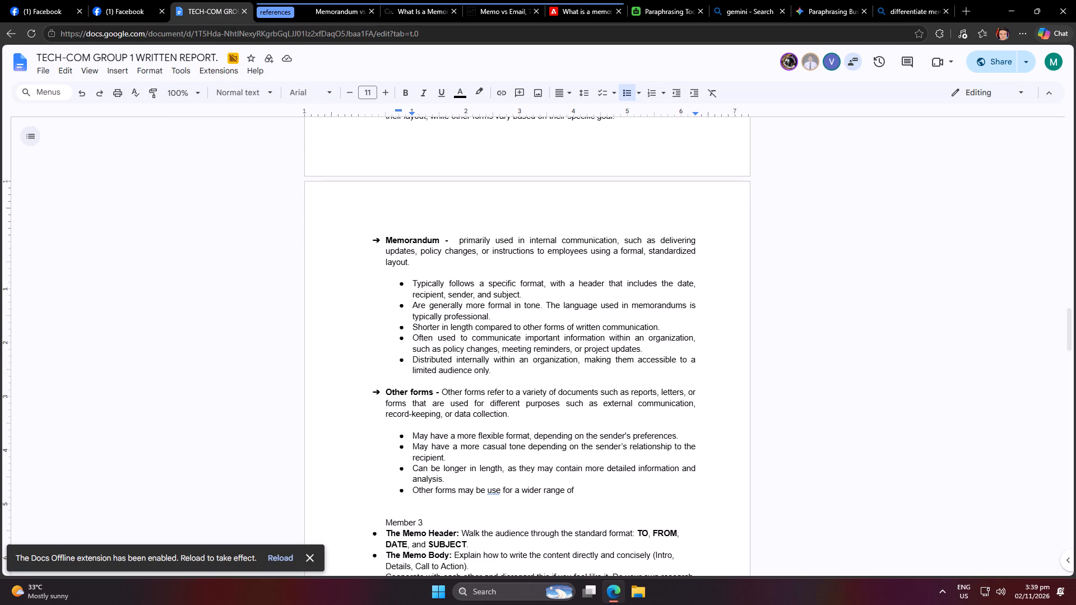
{"action": "key", "text": "p"}
{"action": "left_click", "coordinate": [494, 489]}
{"action": "left_click", "coordinate": [502, 474]}
{"action": "left_click", "coordinate": [593, 485]}
{"action": "left_click", "coordinate": [593, 494]}
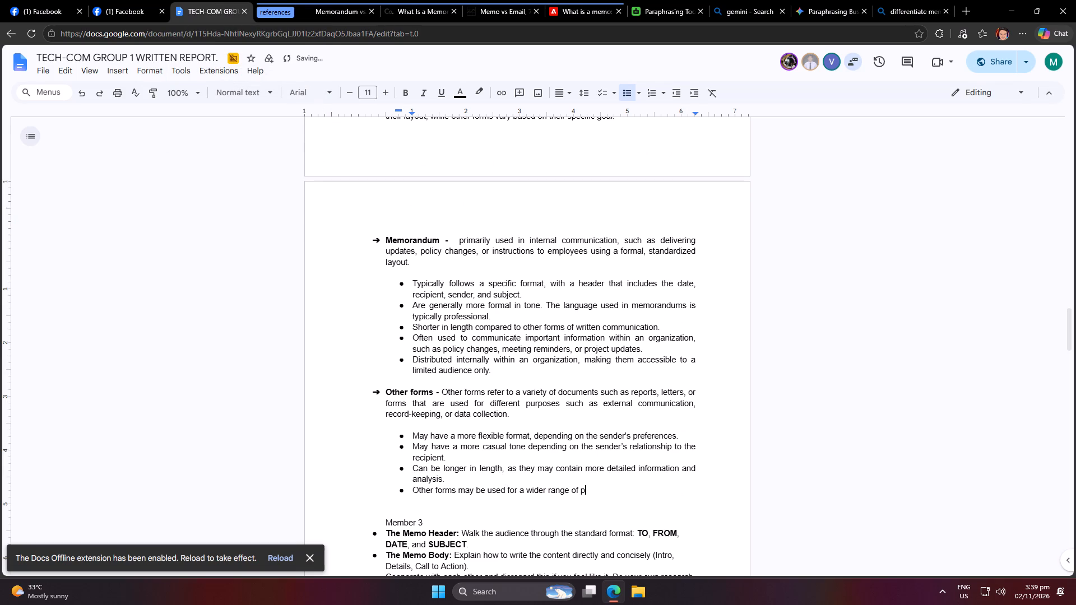
{"action": "type", "text": "ur"}
{"action": "type", "text": "pose"}
{"action": "key", "text": "s"}
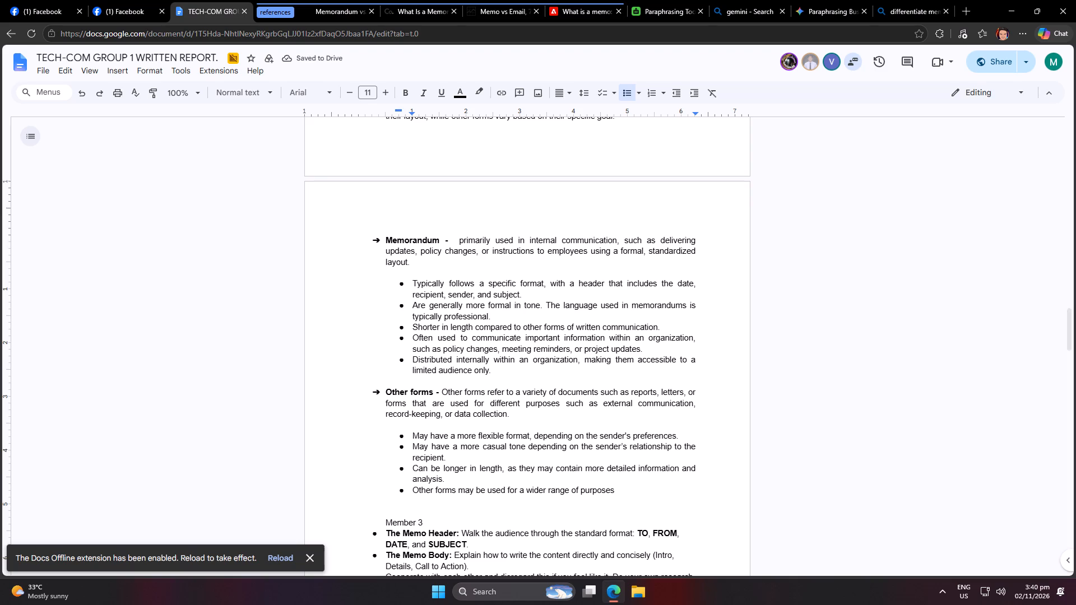
Consult the reference page's Purpose section and extend the fourth "Other forms" sub-bullet with ", such as personal communication, sales,".
{"action": "left_click", "coordinate": [333, 0]}
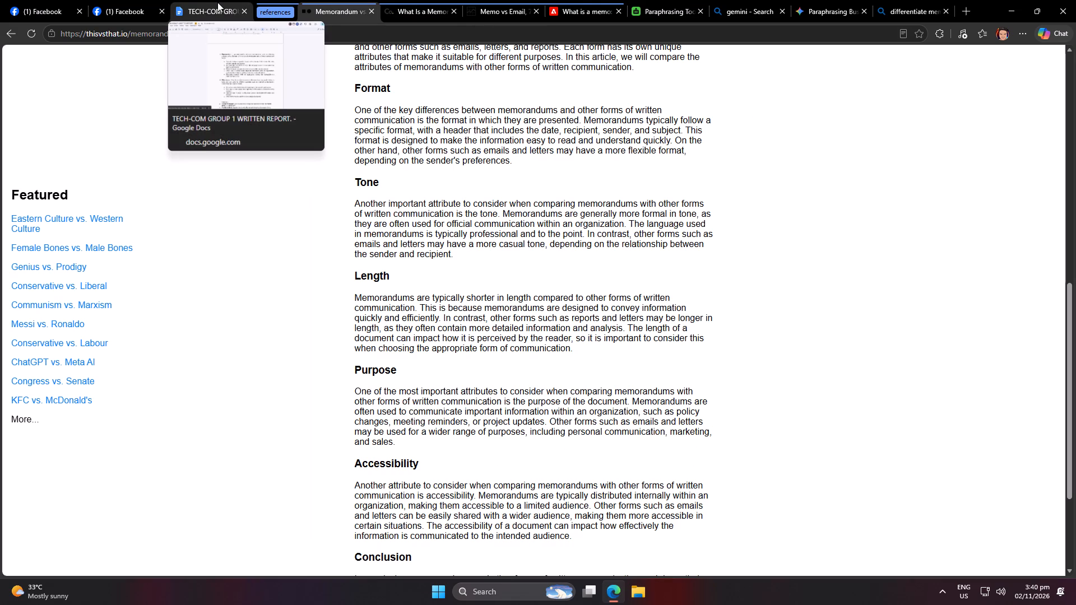
{"action": "left_click", "coordinate": [217, 2]}
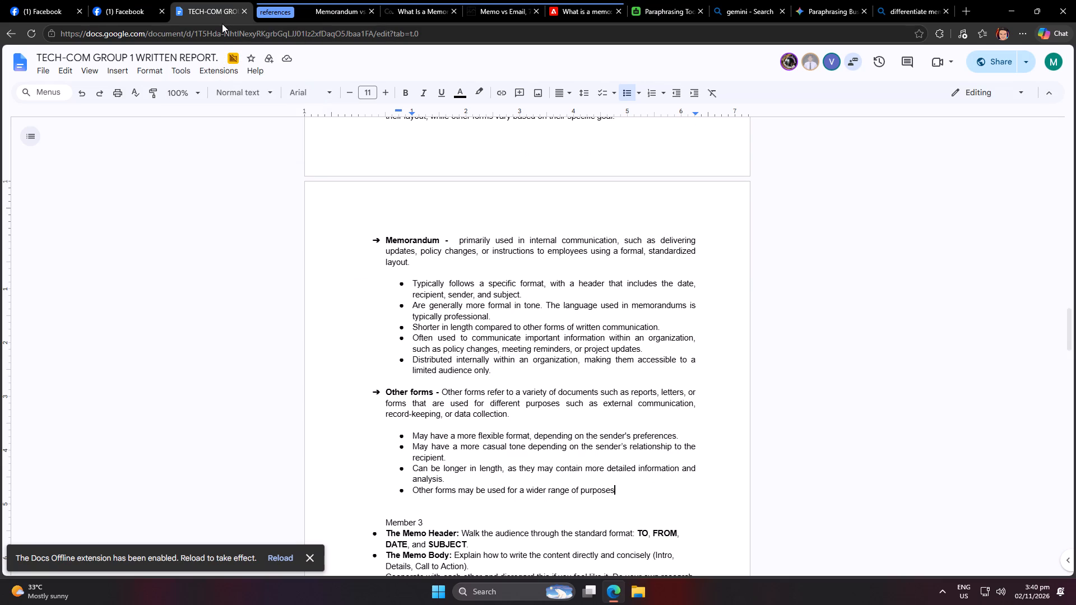
{"action": "type", "text": ", such as personal communication, sa"}
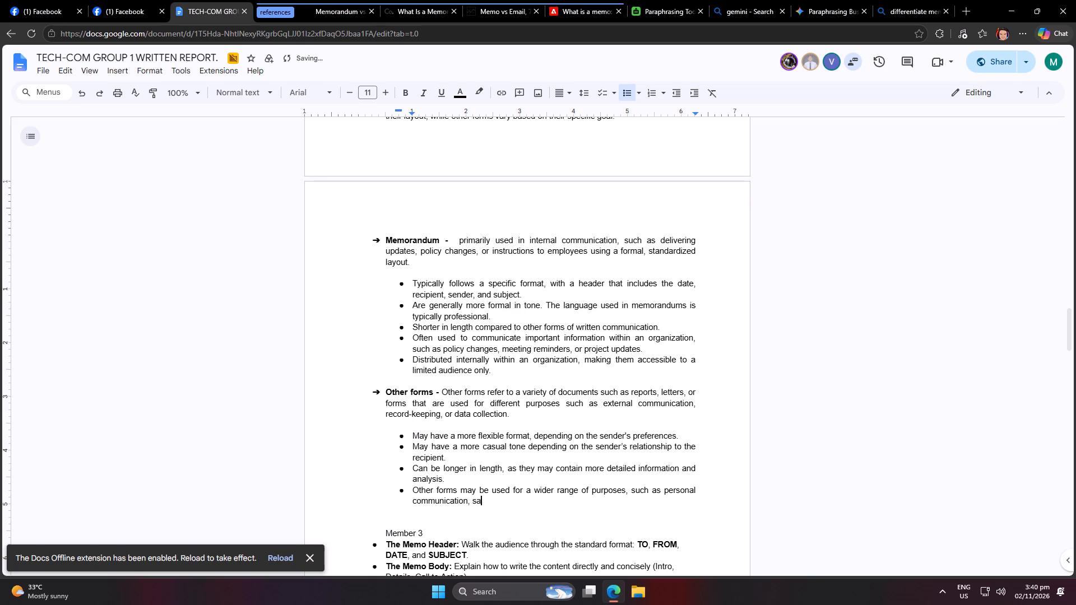
{"action": "type", "text": "les,"}
{"action": "key", "text": "space"}
Recheck the reference page's Purpose section and finish the fourth "Other forms" sub-bullet with "and marketing.".
{"action": "left_click", "coordinate": [319, 0]}
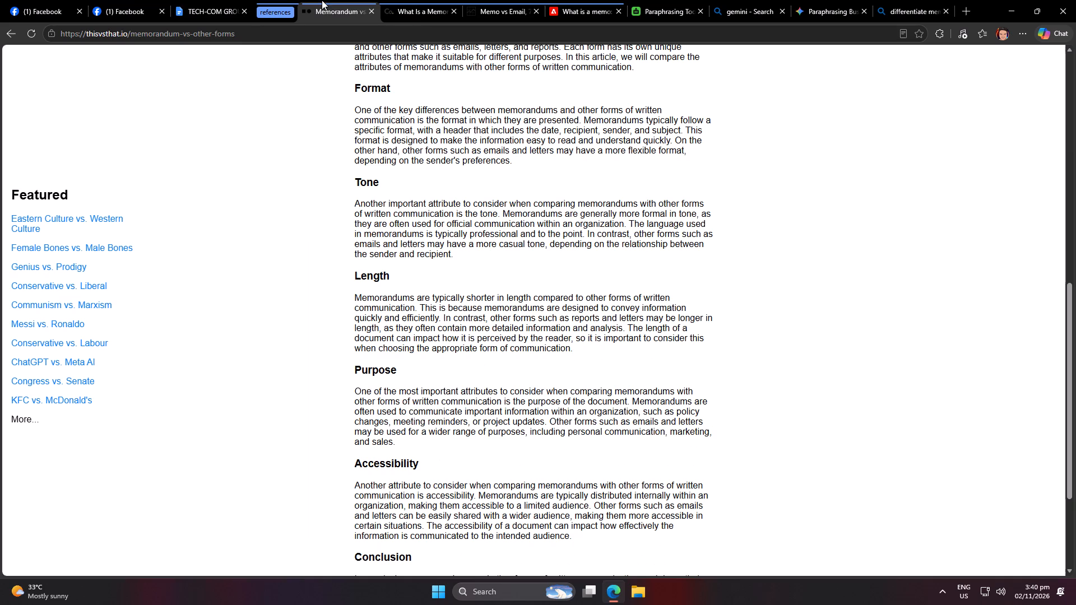
{"action": "left_click", "coordinate": [206, 0]}
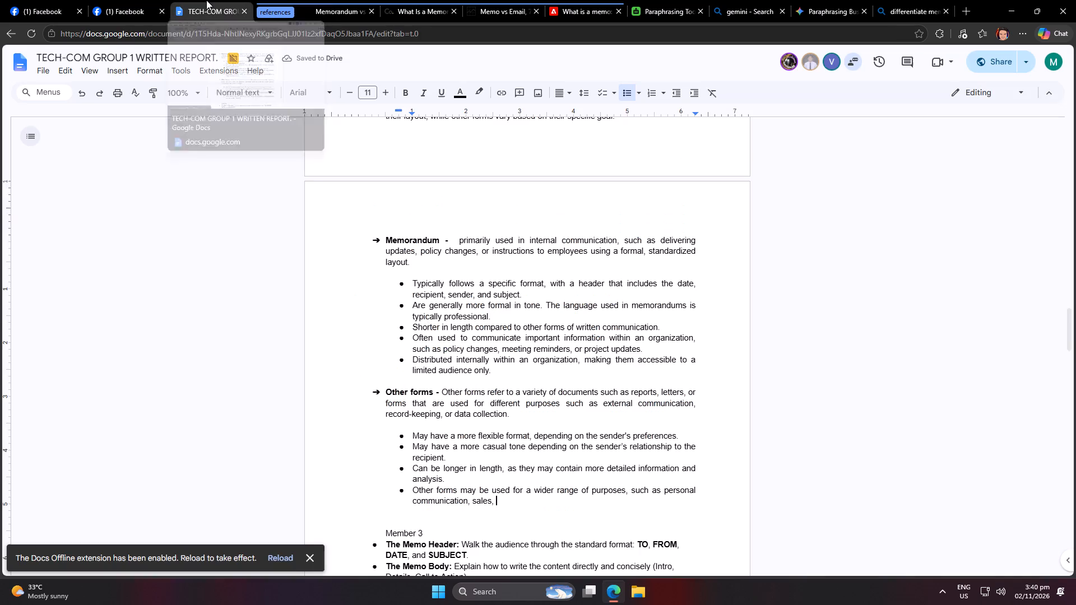
{"action": "type", "text": "asn m"}
{"action": "key", "text": "BackSpace"}
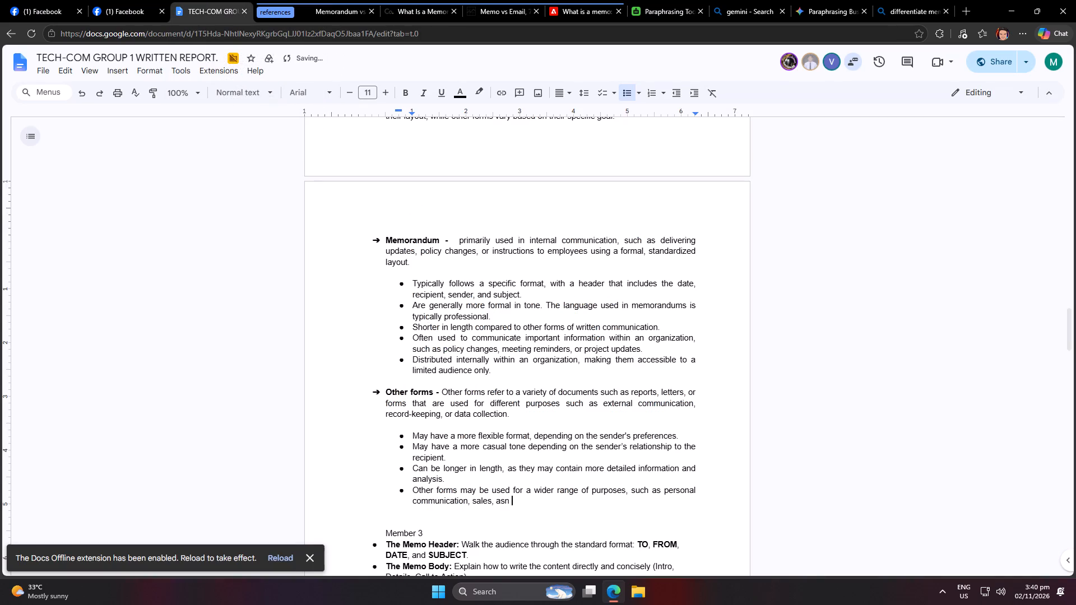
{"action": "key", "text": "BackSpace"}
{"action": "key", "text": "BackSpace"}
{"action": "key", "text": "BackSpace"}
{"action": "type", "text": "nd marketing"}
{"action": "left_click", "coordinate": [324, 0]}
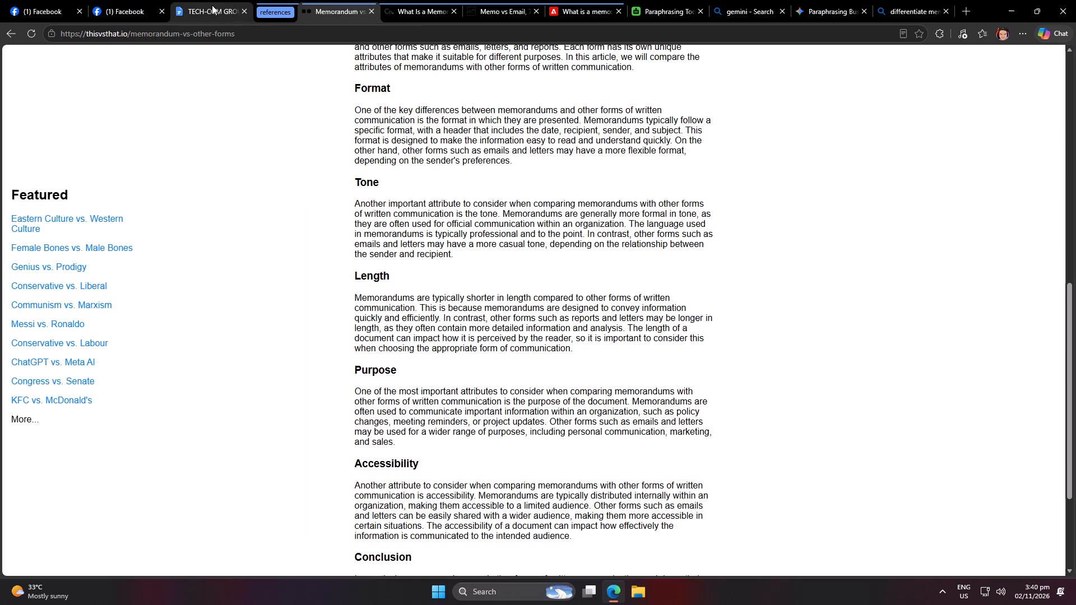
{"action": "left_click", "coordinate": [215, 0]}
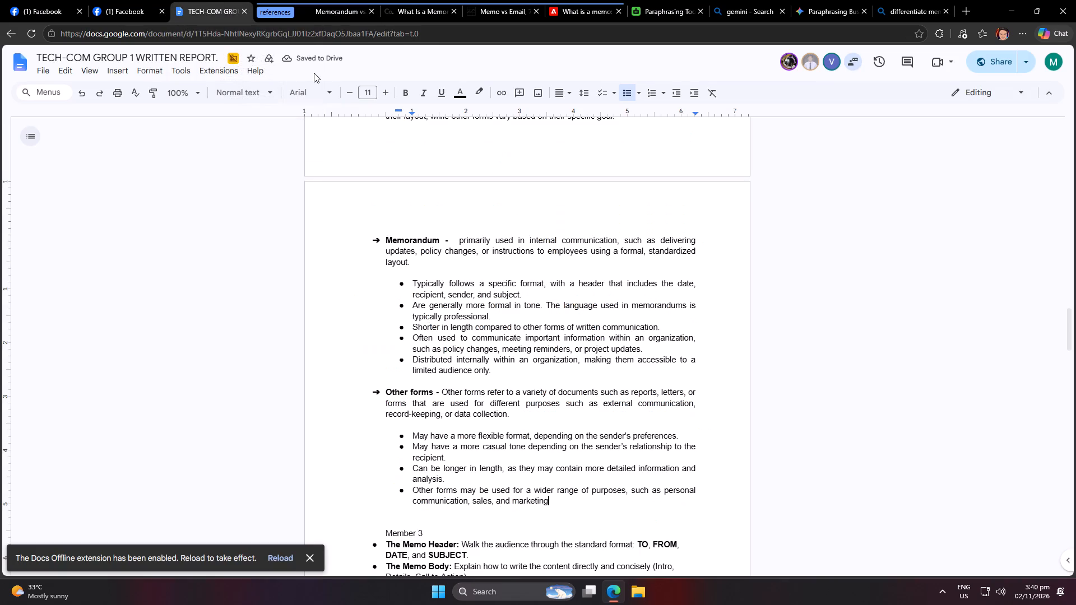
{"action": "key", "text": "period"}
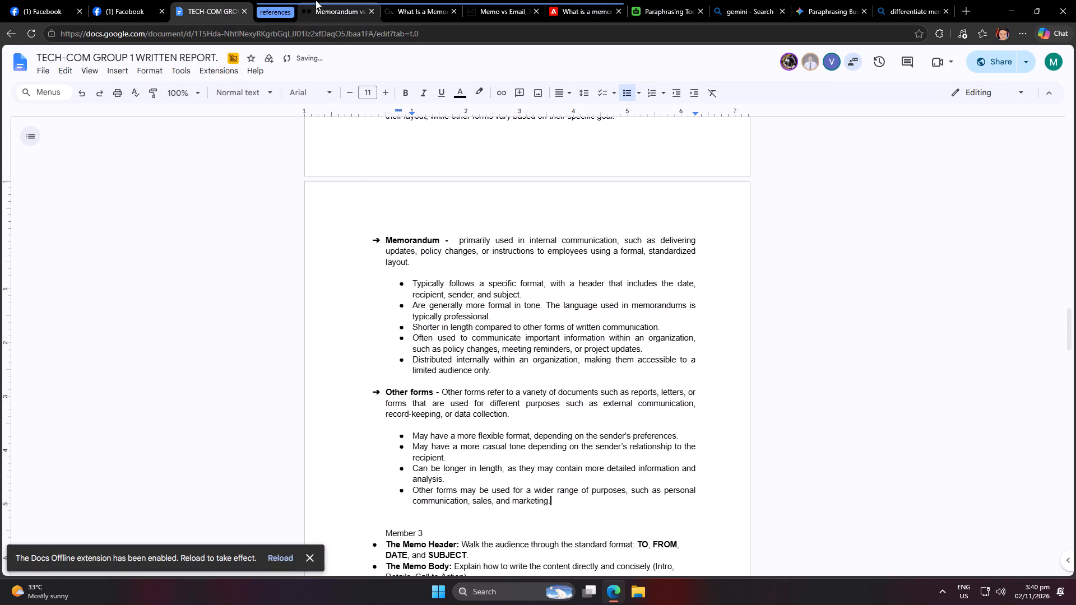
Consult the reference page's Accessibility section and add a fifth "Other forms" sub-bullet reading "Other forms can be easily shared".
{"action": "left_click", "coordinate": [322, 0]}
{"action": "scroll", "coordinate": [384, 231], "scroll_direction": "down", "scroll_amount": 4}
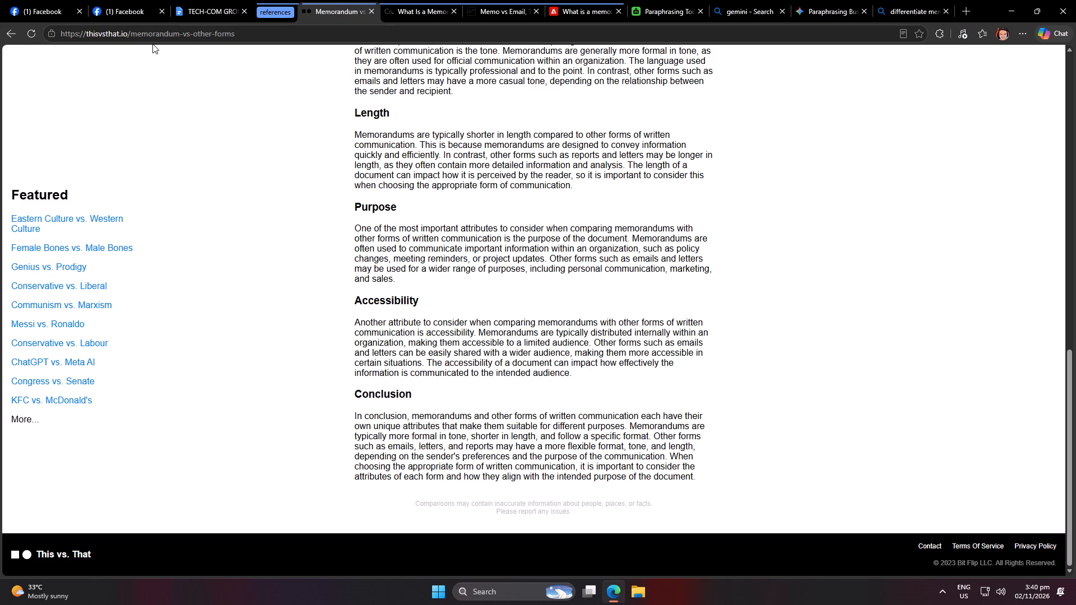
{"action": "left_click", "coordinate": [195, 0]}
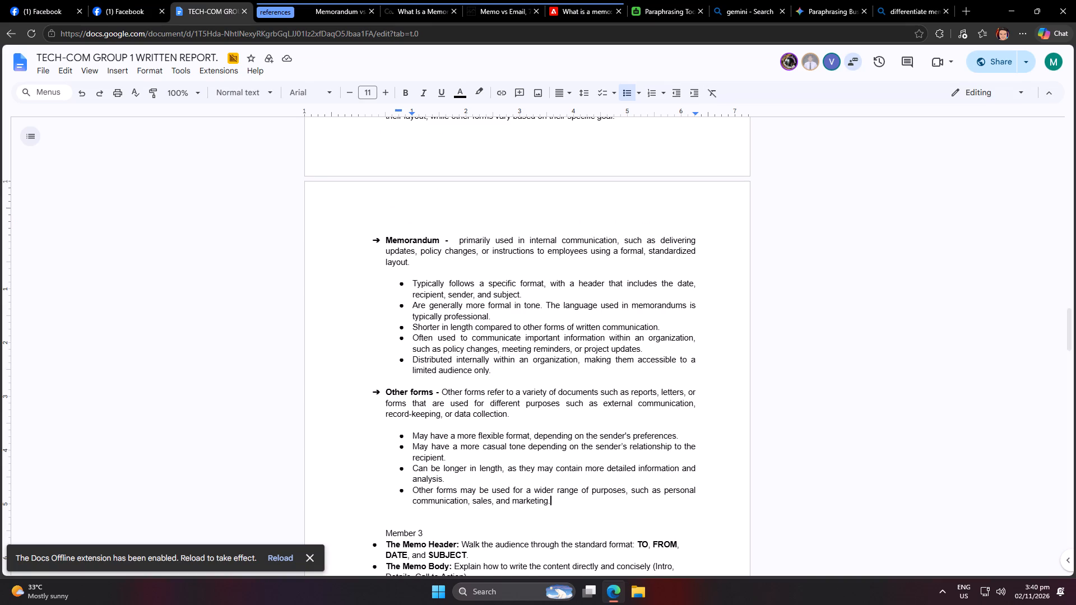
{"action": "key", "text": "Return"}
{"action": "type", "text": "Other forms can be ac"}
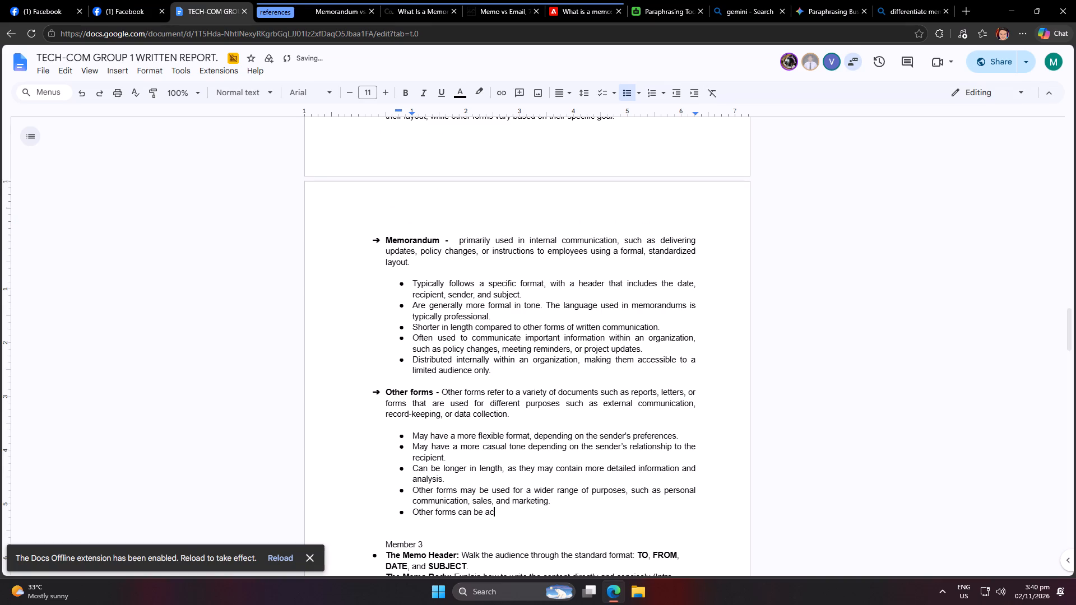
{"action": "left_click", "coordinate": [325, 0]}
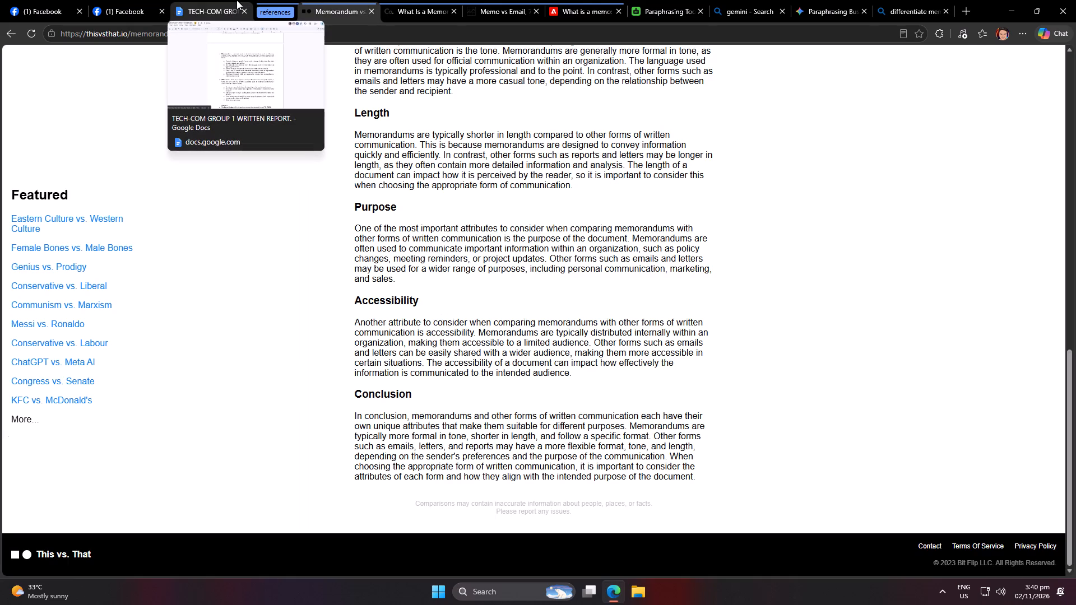
{"action": "left_click", "coordinate": [236, 0]}
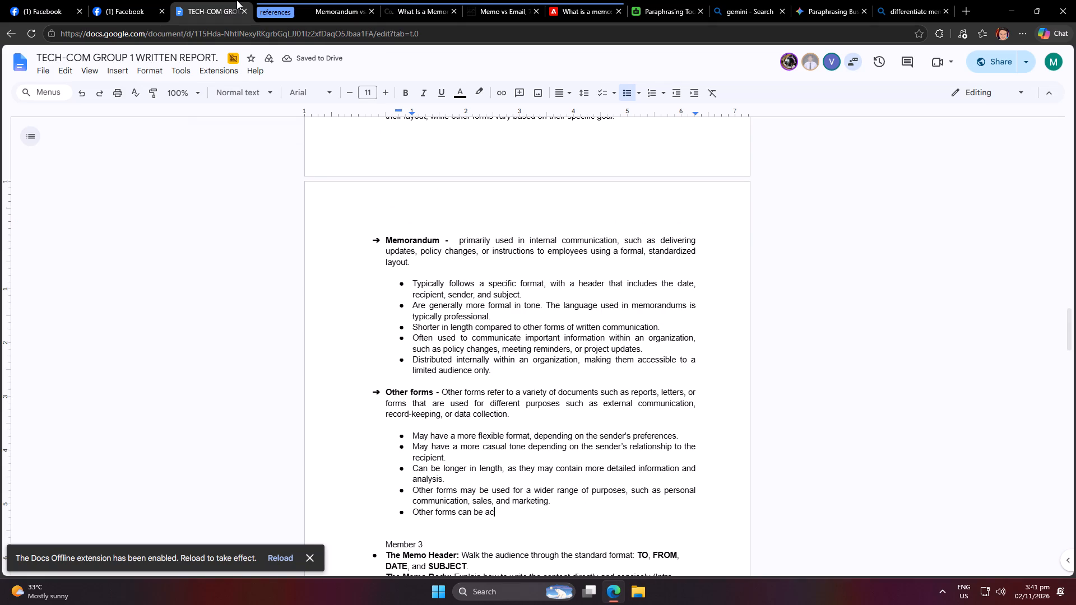
{"action": "key", "text": "BackSpace"}
{"action": "key", "text": "BackSpace"}
{"action": "type", "text": "easily sharedd"}
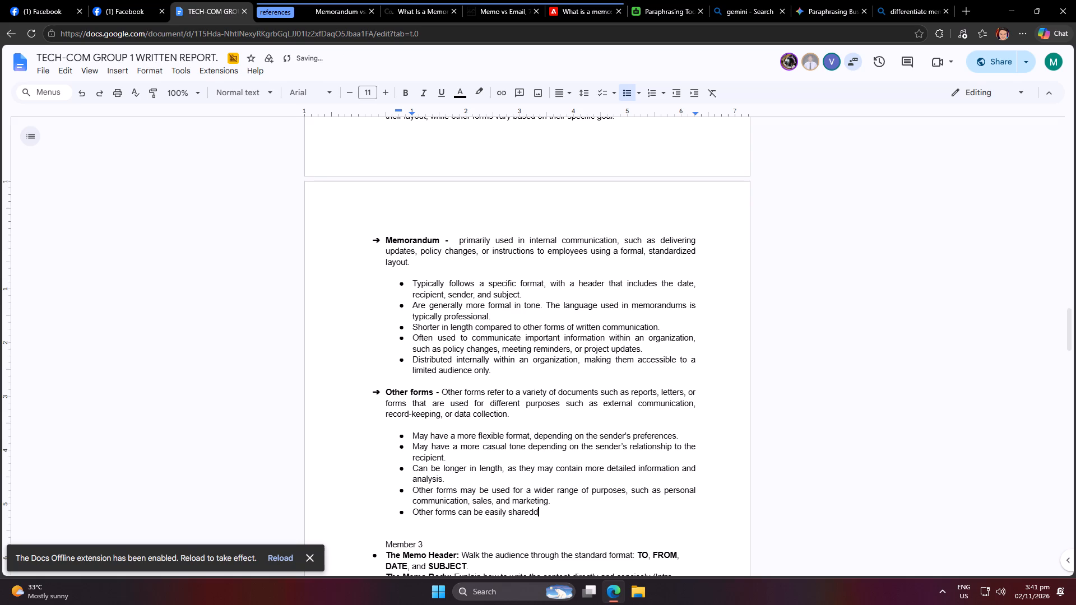
{"action": "key", "text": "BackSpace"}
{"action": "key", "text": "space"}
Recheck the reference page and continue the fifth "Other forms" sub-bullet with "with a wider audience".
{"action": "left_click", "coordinate": [304, 0]}
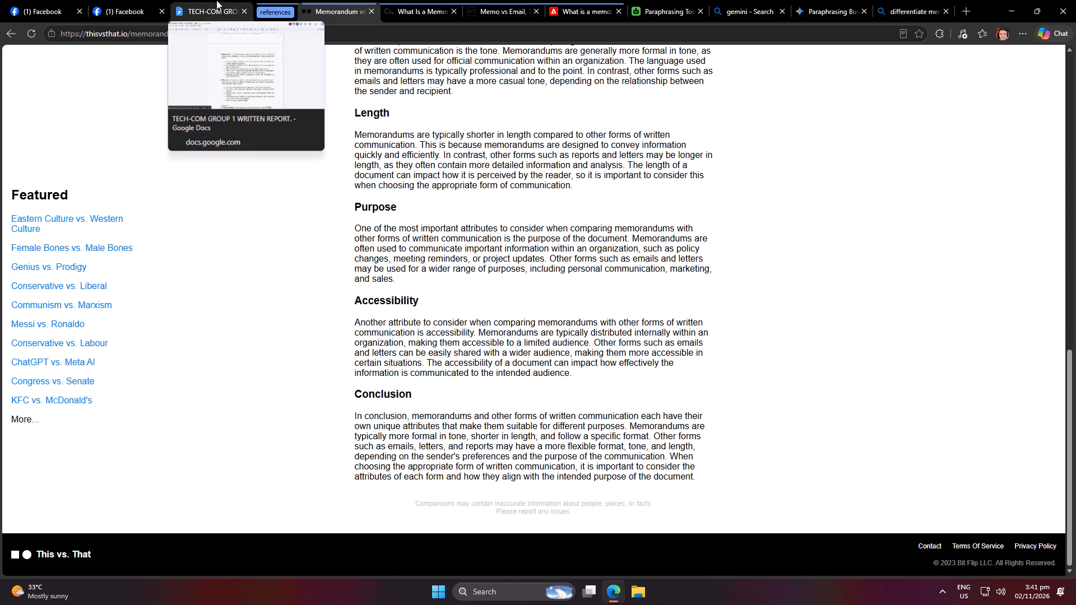
{"action": "left_click", "coordinate": [216, 0]}
{"action": "type", "text": "with"}
{"action": "key", "text": "space"}
{"action": "key", "text": "BackSpace"}
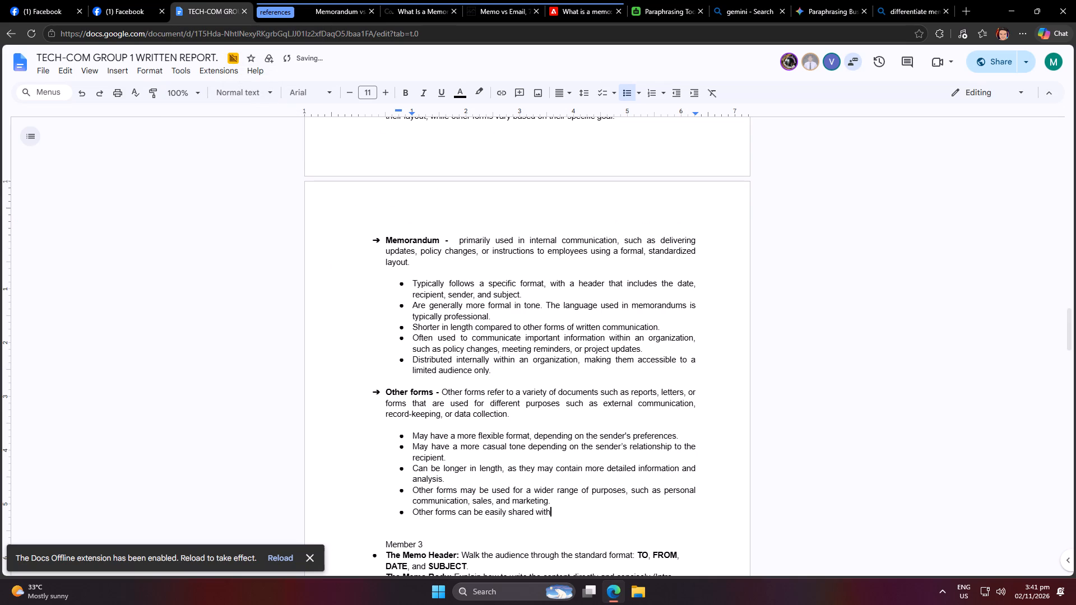
{"action": "key", "text": "BackSpace"}
{"action": "key", "text": "BackSpace"}
{"action": "key", "text": "BackSpace"}
{"action": "type", "text": "ith a wider"}
{"action": "key", "text": "space"}
{"action": "key", "text": "Tab"}
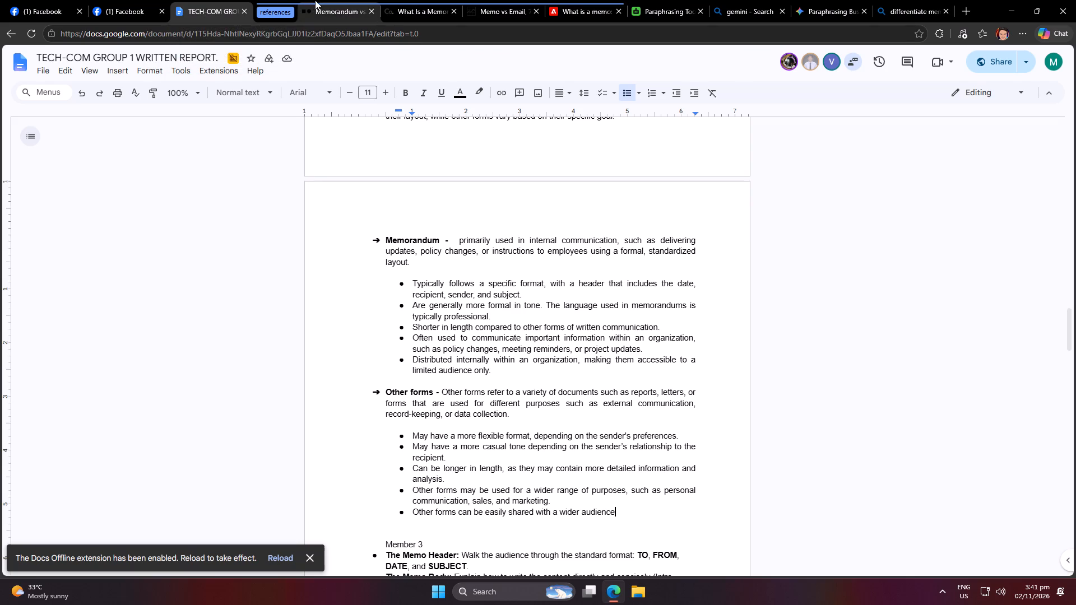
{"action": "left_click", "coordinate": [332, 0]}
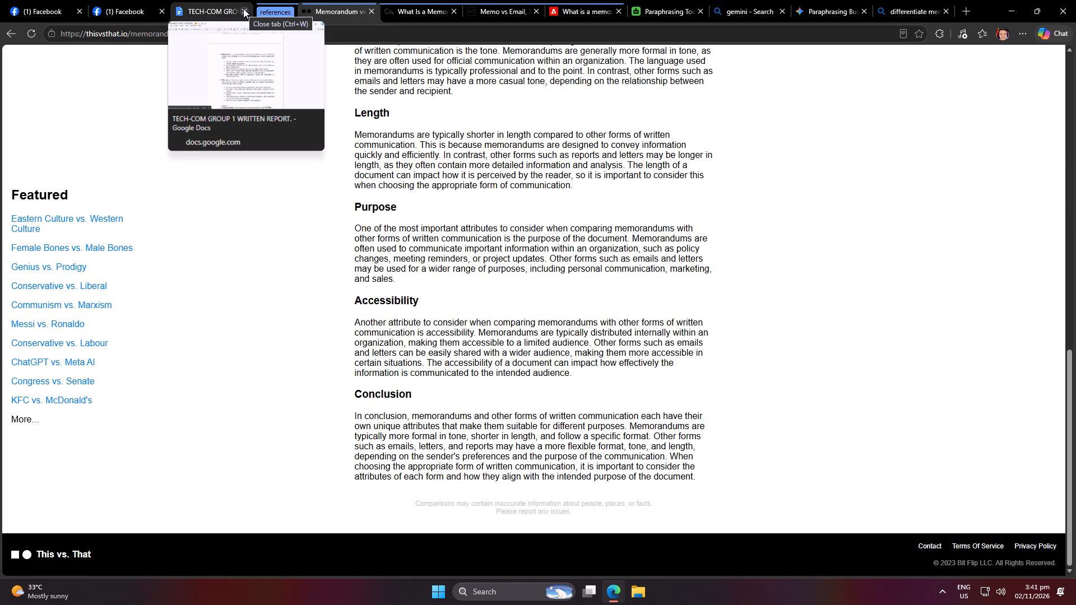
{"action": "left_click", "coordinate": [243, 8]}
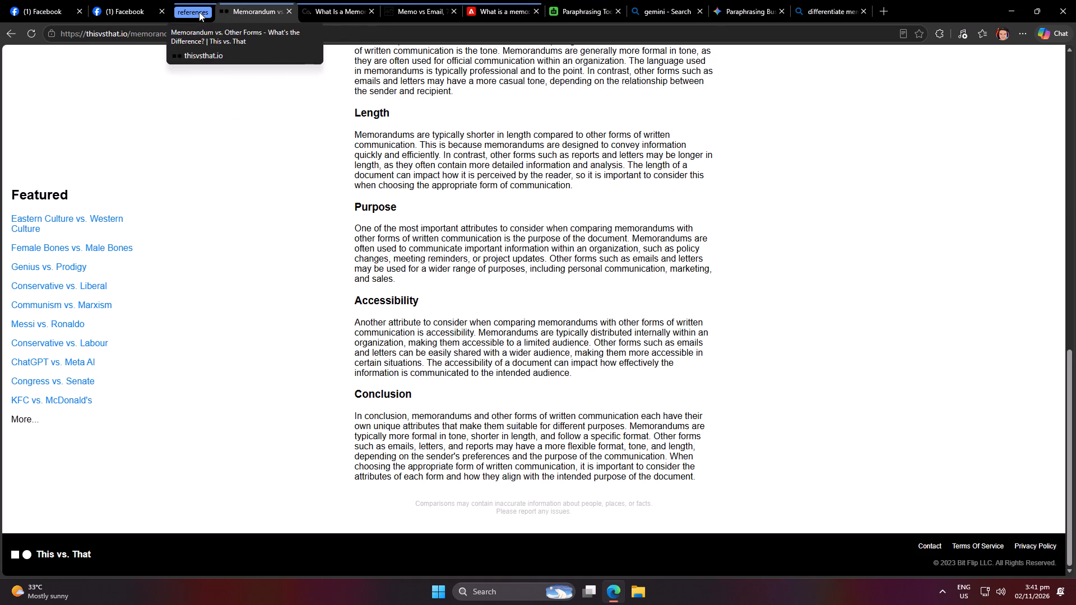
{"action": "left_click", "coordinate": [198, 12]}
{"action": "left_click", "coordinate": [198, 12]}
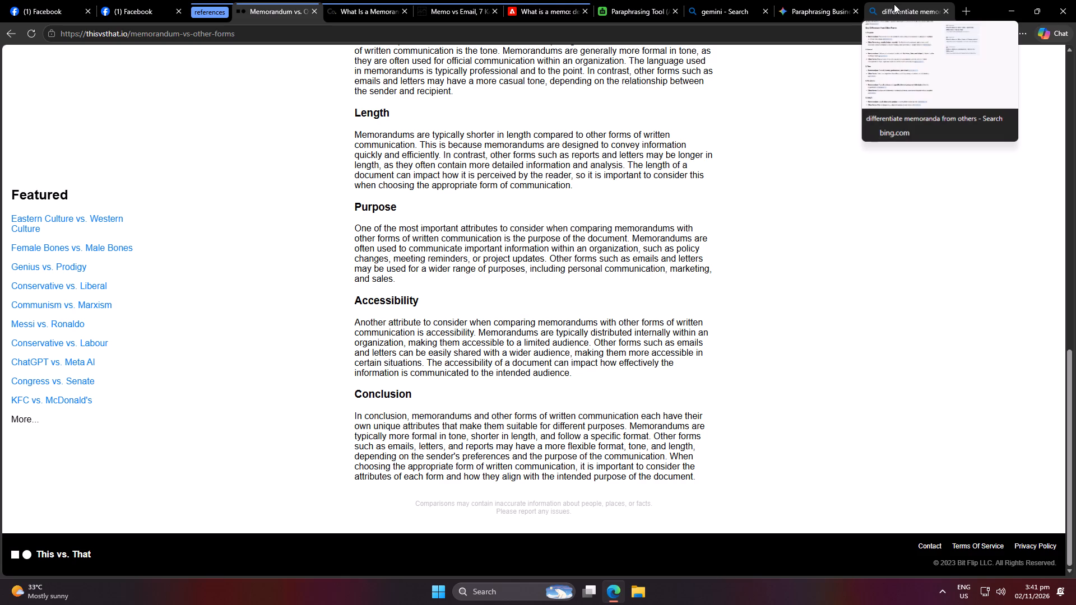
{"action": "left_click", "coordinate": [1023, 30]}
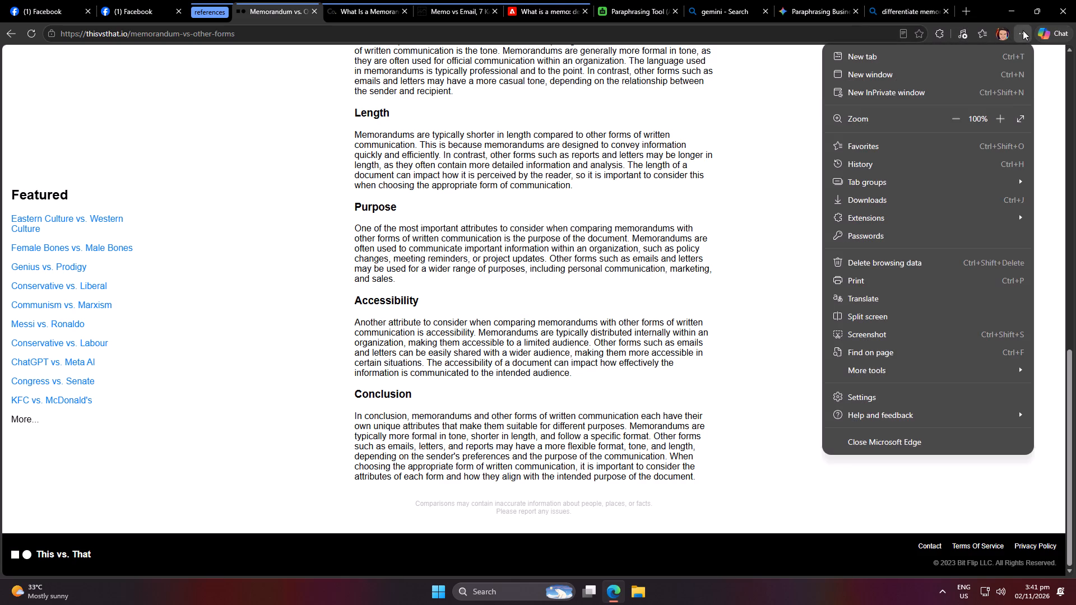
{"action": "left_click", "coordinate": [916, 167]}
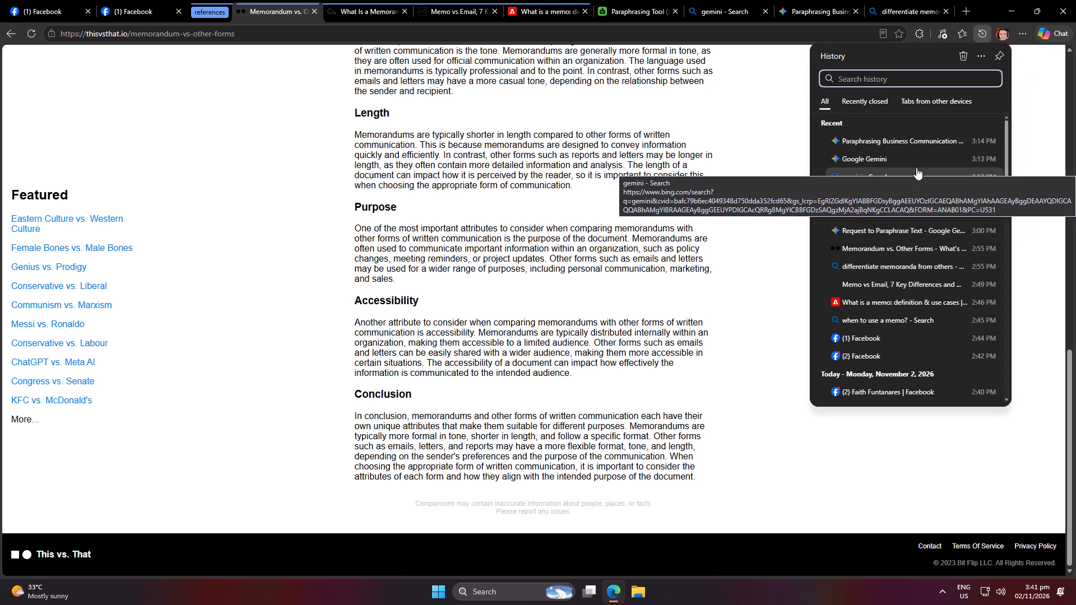
Search "docs" in a new tab, reopen the TECH-COM GROUP 1 report under the university account, and move its tab before the references group.
{"action": "left_click", "coordinate": [963, 13]}
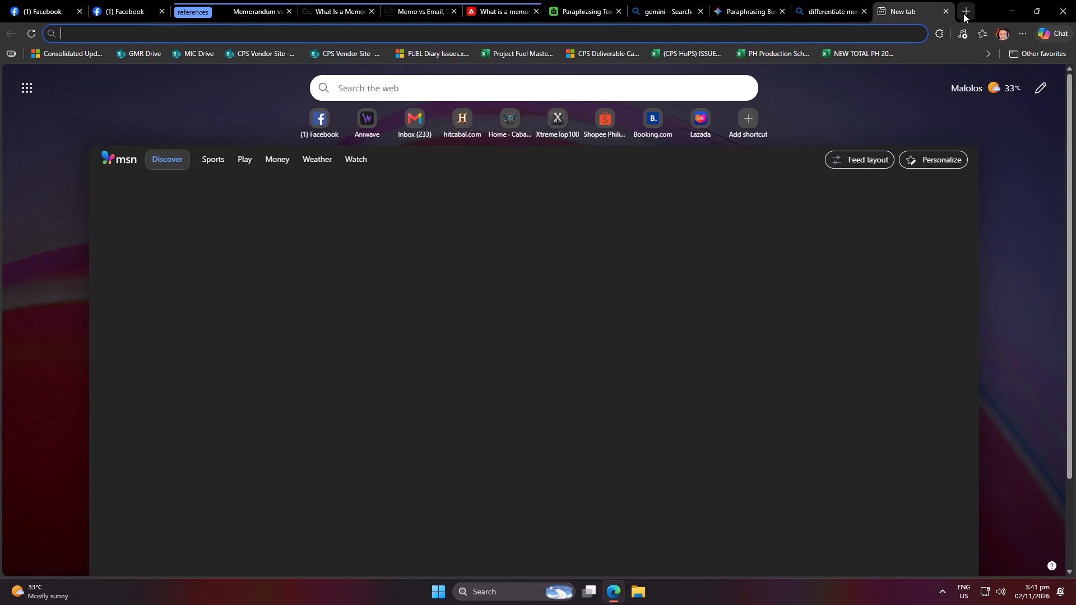
{"action": "type", "text": "do"}
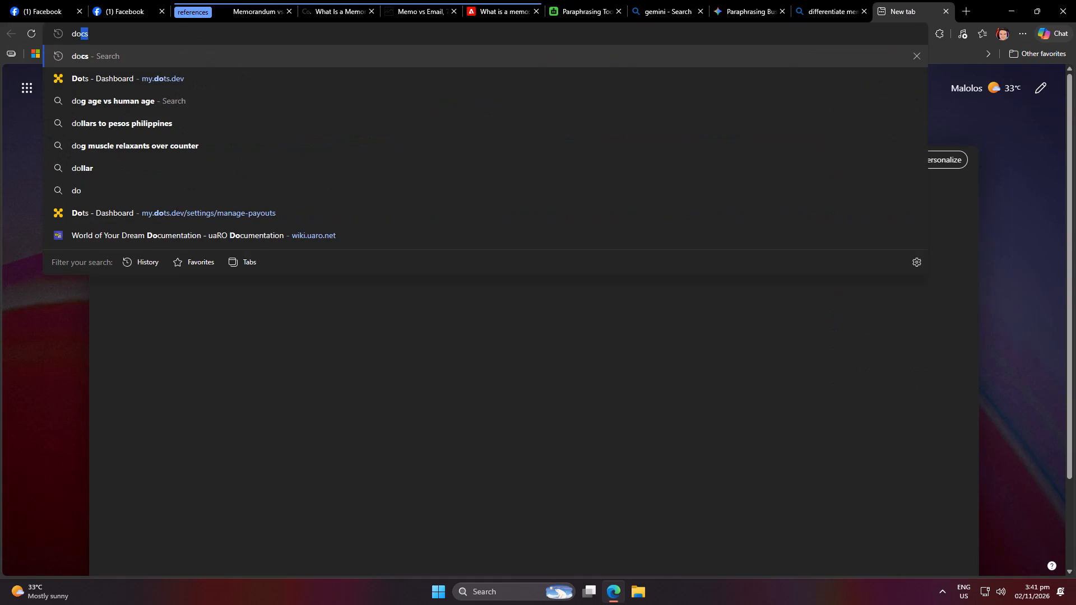
{"action": "key", "text": "Return"}
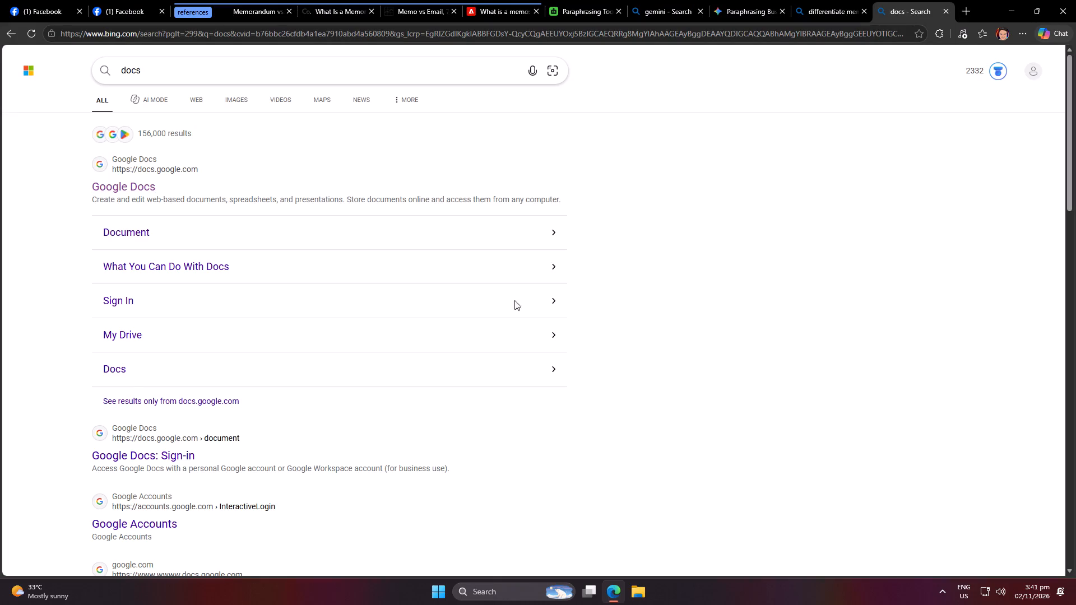
{"action": "left_click", "coordinate": [126, 194]}
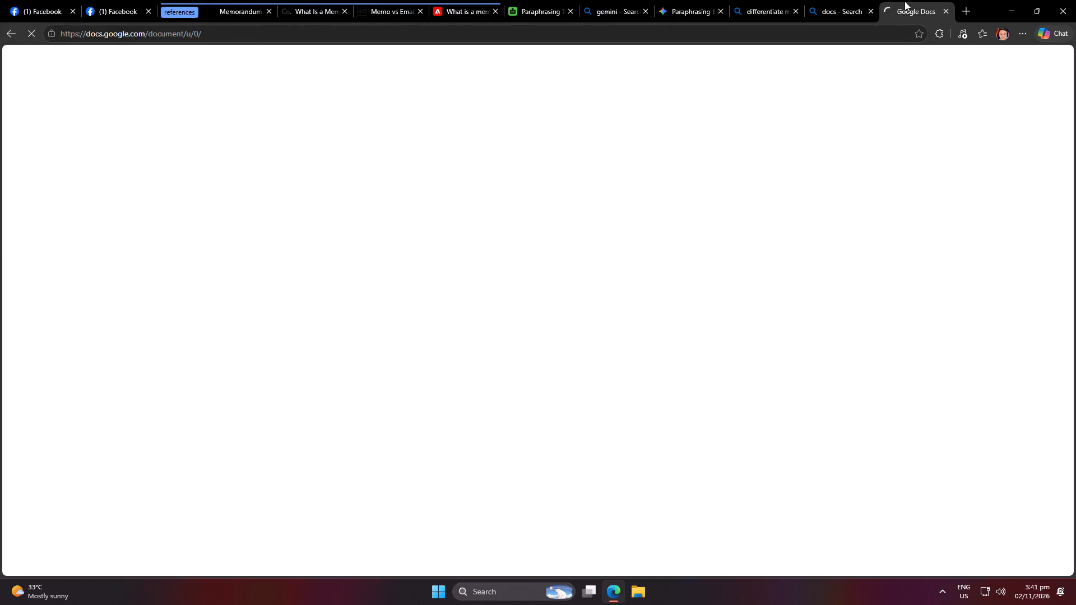
{"action": "left_click", "coordinate": [1051, 59]}
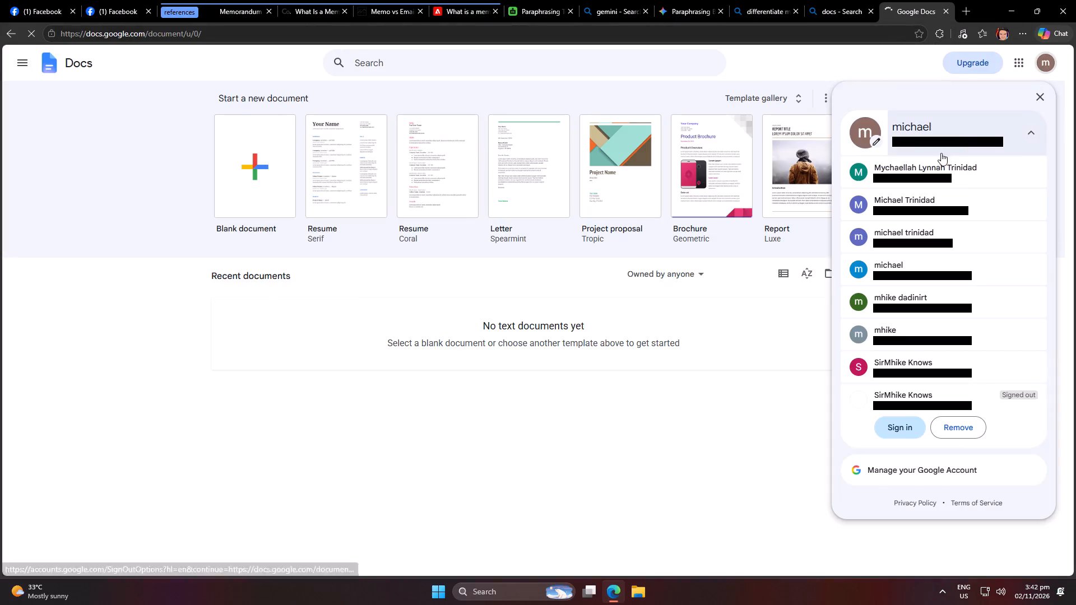
{"action": "left_click", "coordinate": [923, 165]}
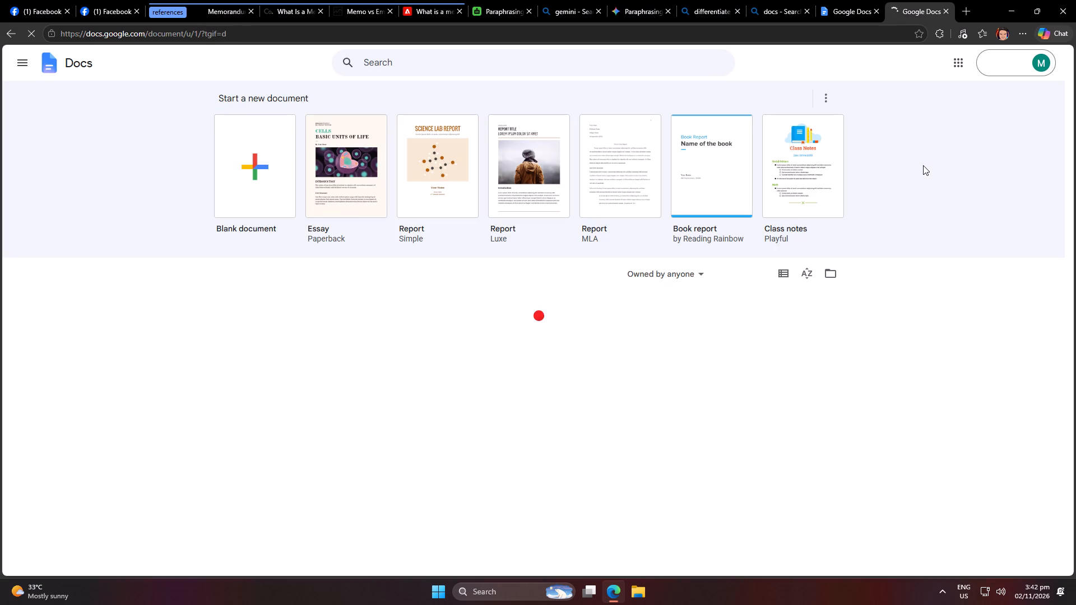
{"action": "left_click", "coordinate": [274, 356]}
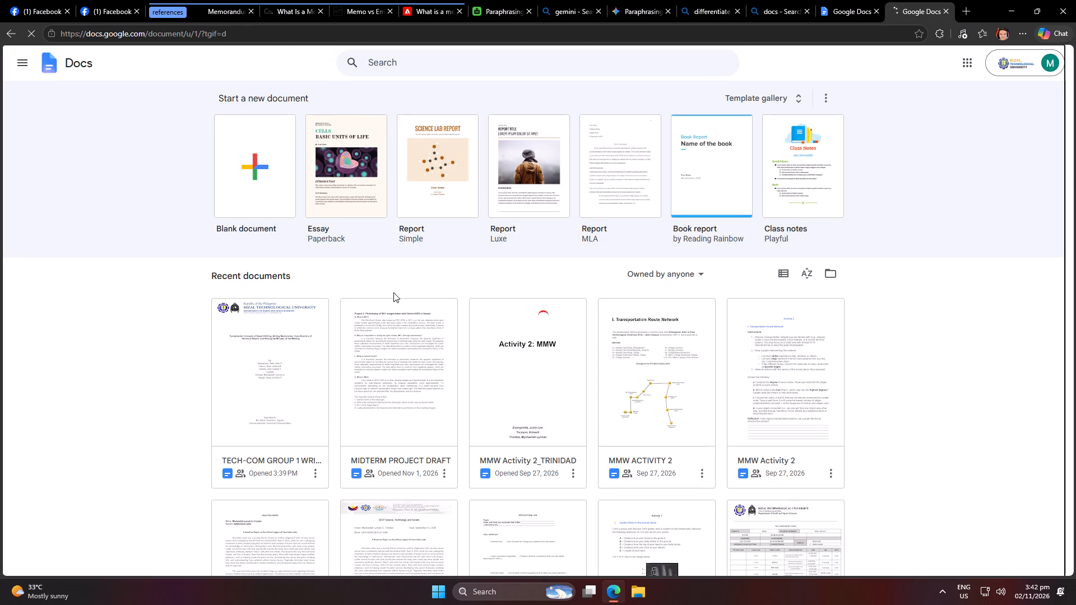
{"action": "left_click_drag", "start_coordinate": [926, 4], "coordinate": [188, 0]}
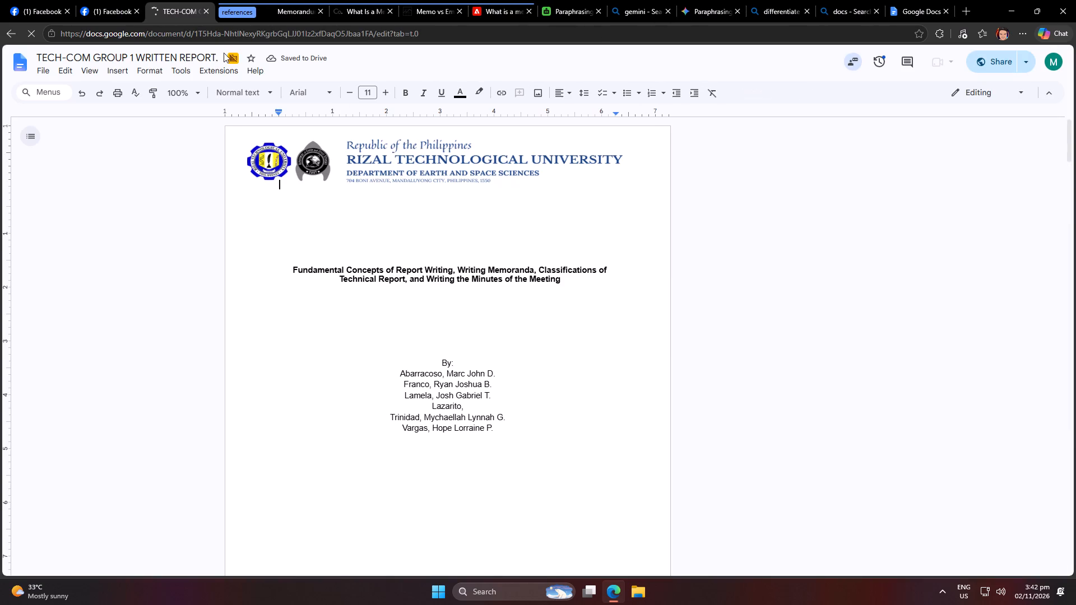
Return to the fifth "Other forms" sub-bullet and complete it with ", making it easier for people to access.".
{"action": "scroll", "coordinate": [461, 366], "scroll_direction": "down", "scroll_amount": 20}
{"action": "scroll", "coordinate": [461, 366], "scroll_direction": "down", "scroll_amount": 13}
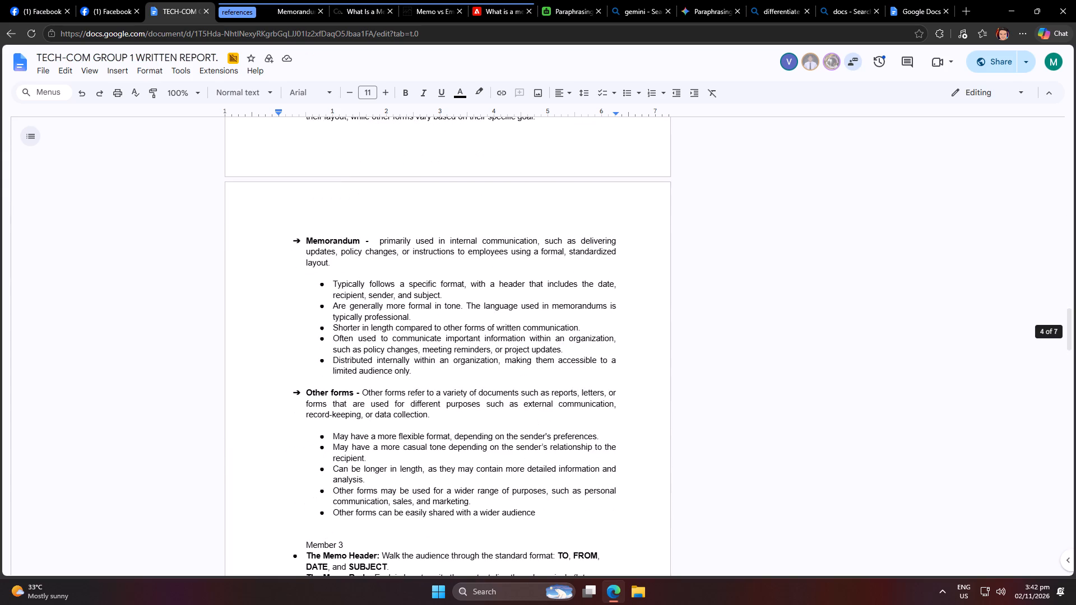
{"action": "scroll", "coordinate": [461, 366], "scroll_direction": "down", "scroll_amount": 3}
{"action": "left_click", "coordinate": [537, 344]}
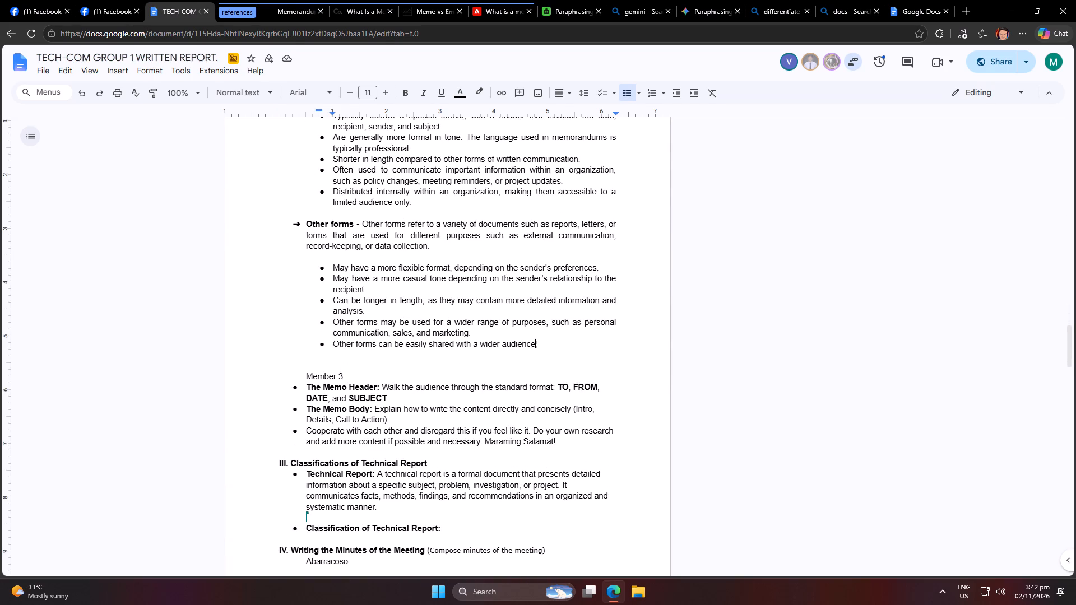
{"action": "type", "text": ", making the"}
{"action": "key", "text": "BackSpace"}
{"action": "key", "text": "BackSpace"}
{"action": "key", "text": "BackSpace"}
{"action": "type", "text": "it easier f"}
{"action": "type", "text": "or people to access."}
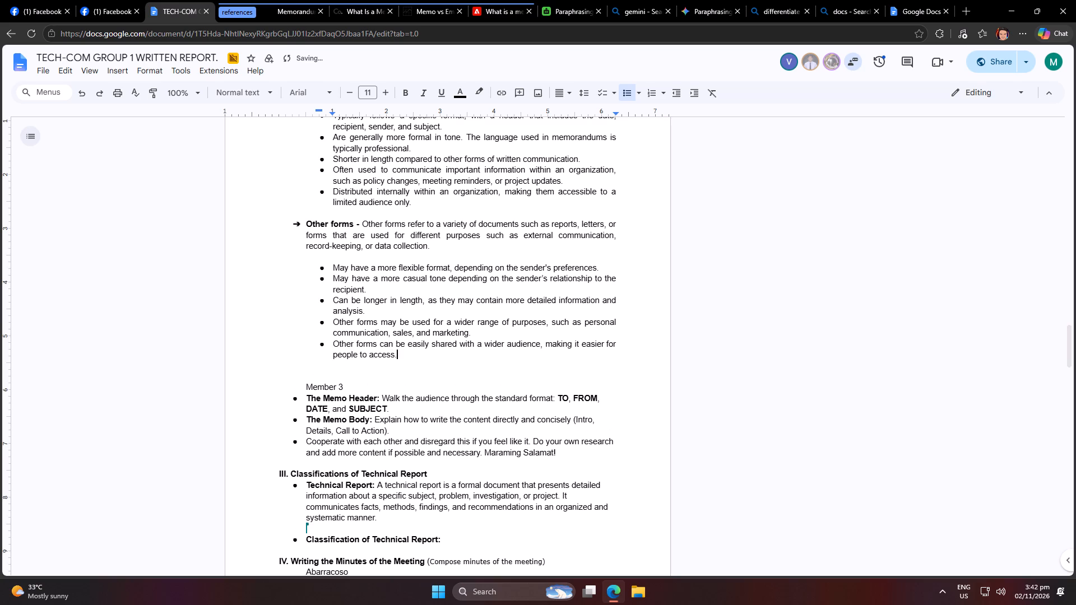
Recheck the reference page's Accessibility section and reword the fifth sub-bullet's ending after "making it easier" as "to access in certain situations.".
{"action": "left_click", "coordinate": [291, 0]}
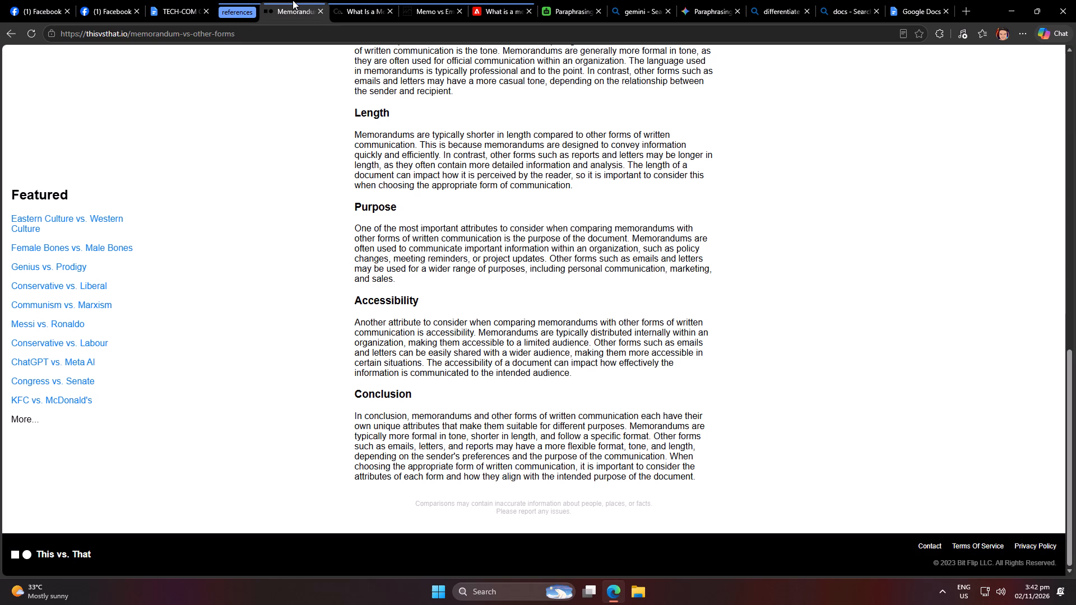
{"action": "left_click", "coordinate": [194, 0]}
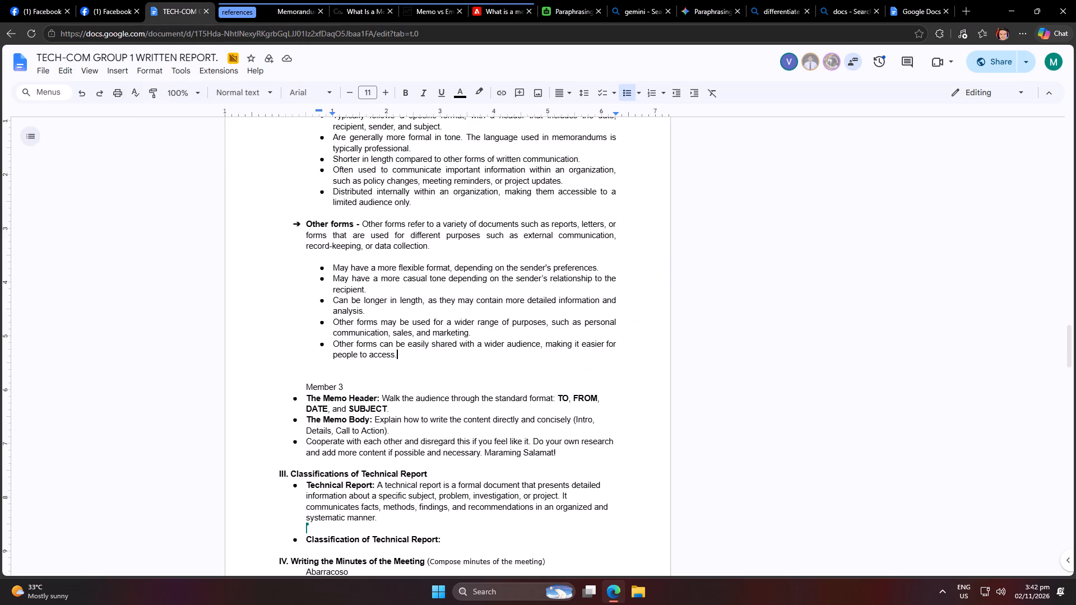
{"action": "left_click_drag", "start_coordinate": [407, 353], "coordinate": [494, 345]}
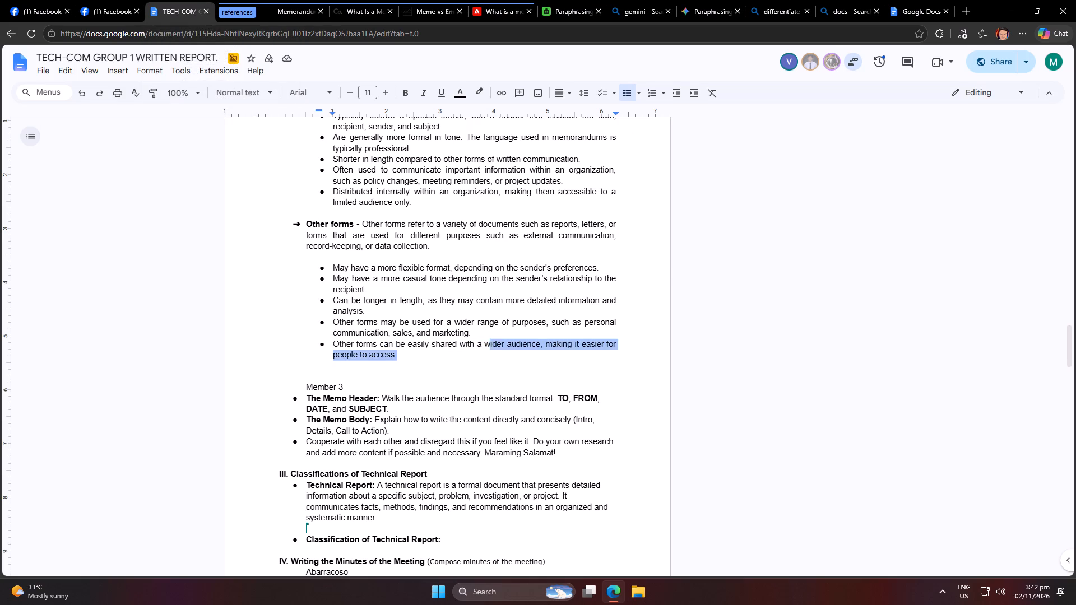
{"action": "left_click_drag", "start_coordinate": [494, 345], "coordinate": [574, 360]}
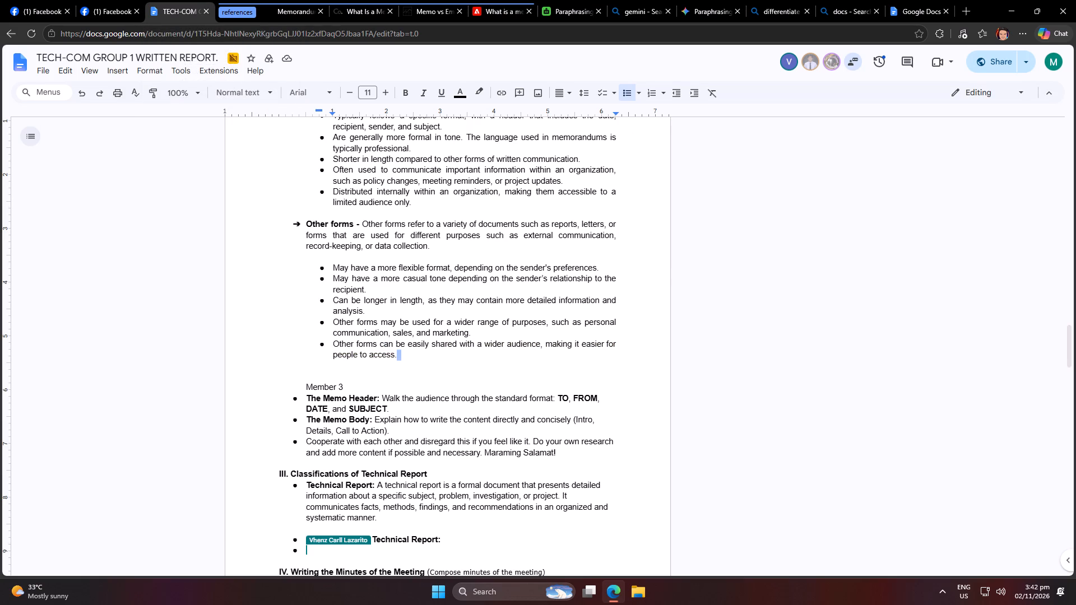
{"action": "left_click_drag", "start_coordinate": [574, 360], "coordinate": [616, 350]}
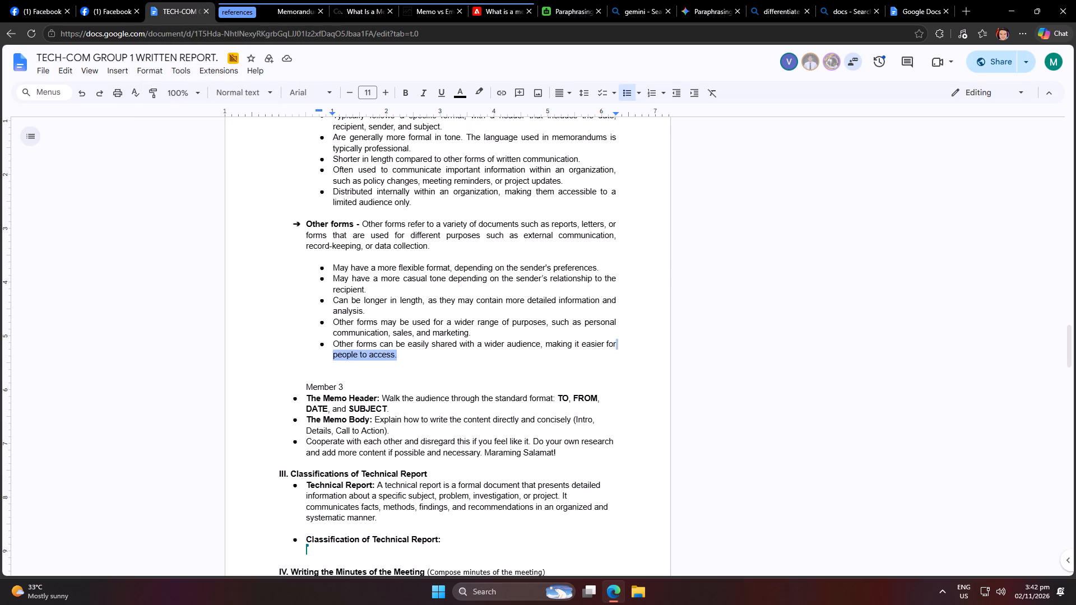
{"action": "left_click_drag", "start_coordinate": [616, 350], "coordinate": [606, 346]}
{"action": "key", "text": "BackSpace"}
{"action": "type", "text": "to access in certai"}
{"action": "key", "text": "Tab"}
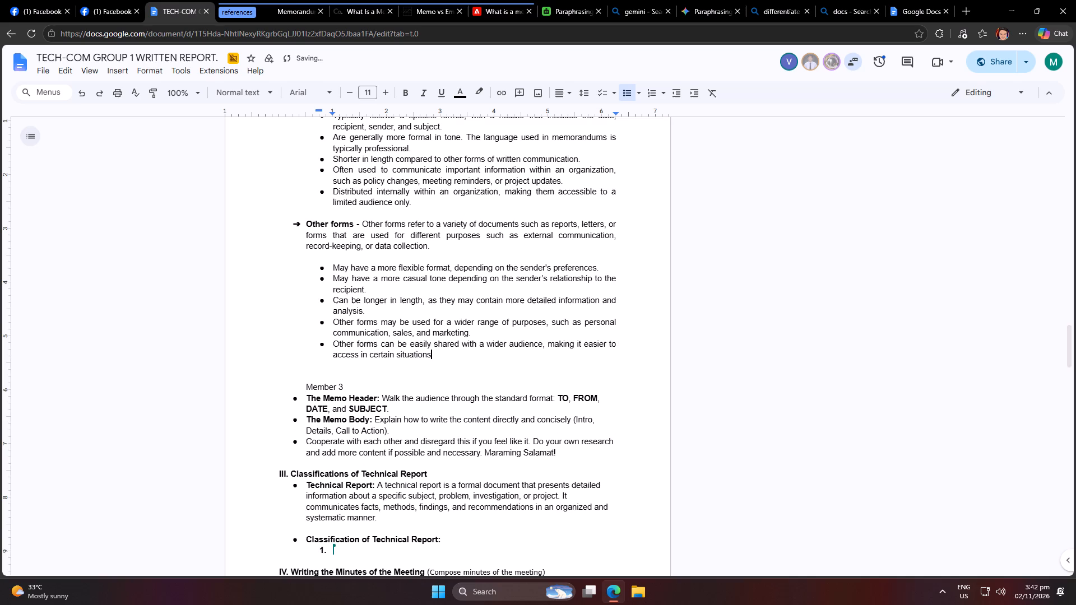
{"action": "key", "text": "period"}
Compare the reference page's Accessibility section with the report and review the Memorandum and "Other forms" bullets.
{"action": "left_click", "coordinate": [300, 0]}
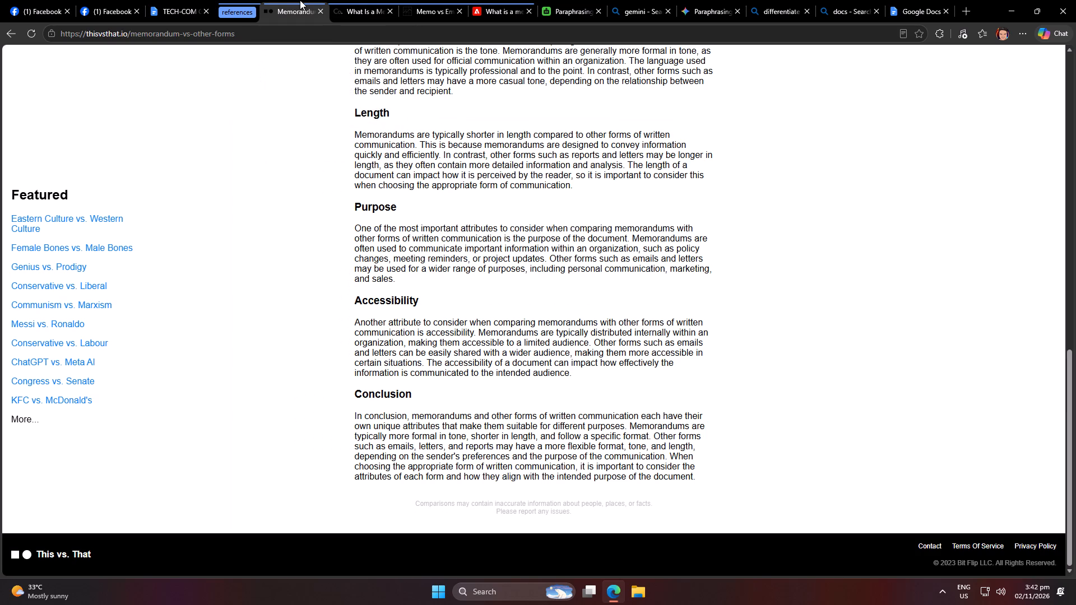
{"action": "double_click", "coordinate": [184, 0]}
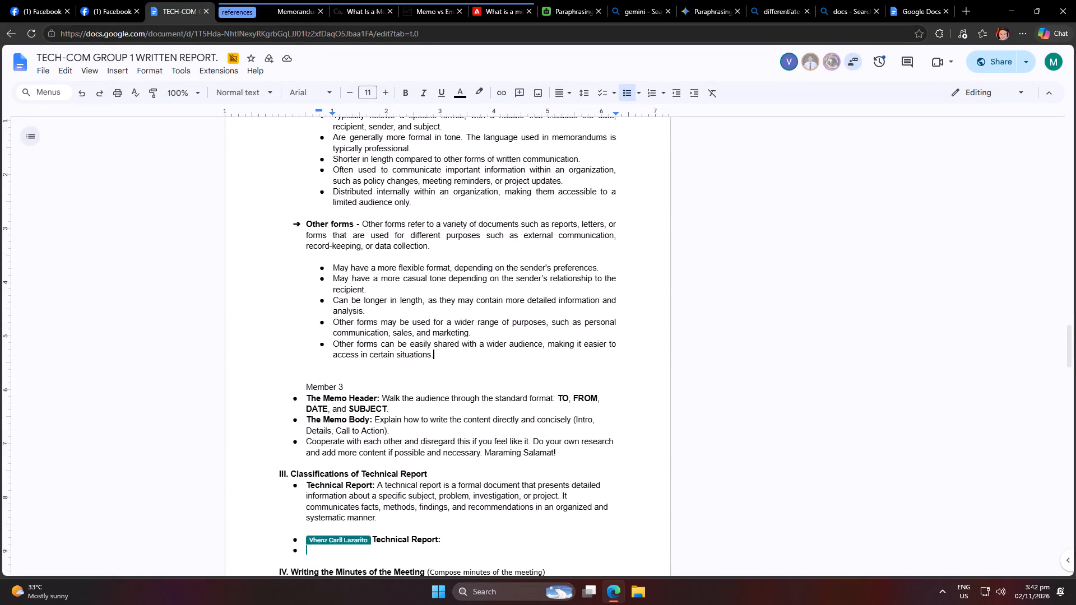
{"action": "scroll", "coordinate": [651, 326], "scroll_direction": "up", "scroll_amount": 3}
{"action": "scroll", "coordinate": [587, 291], "scroll_direction": "down", "scroll_amount": 1}
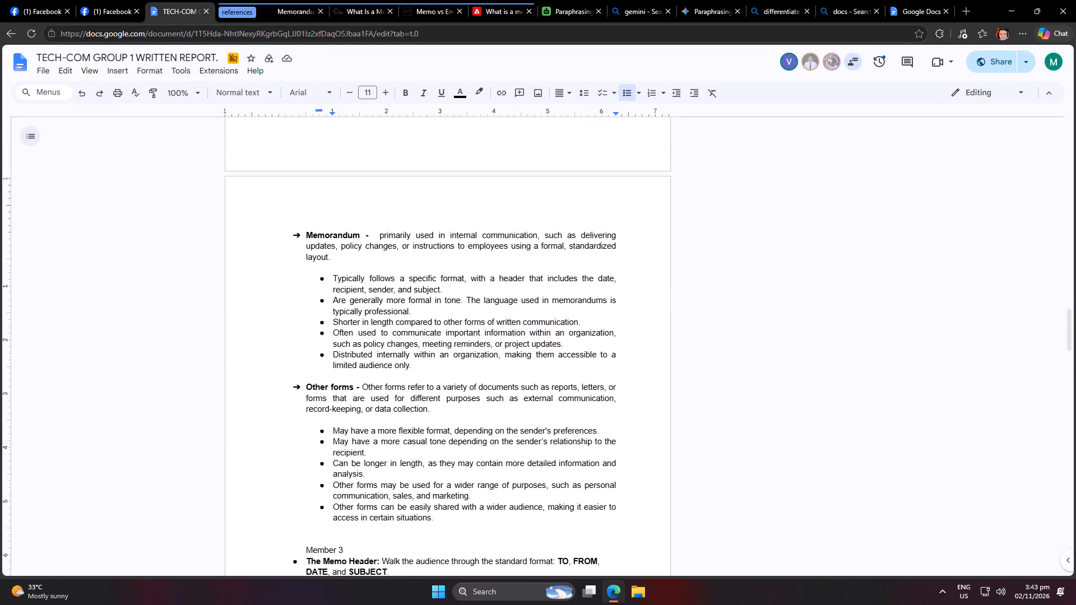
{"action": "scroll", "coordinate": [585, 290], "scroll_direction": "down", "scroll_amount": 1}
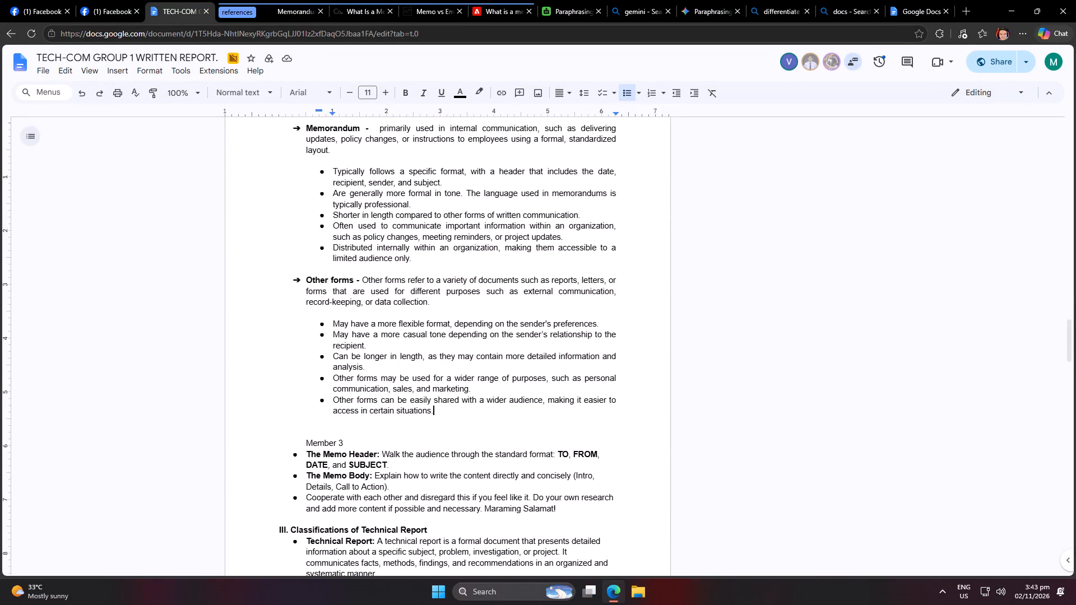
{"action": "scroll", "coordinate": [560, 294], "scroll_direction": "up", "scroll_amount": 3}
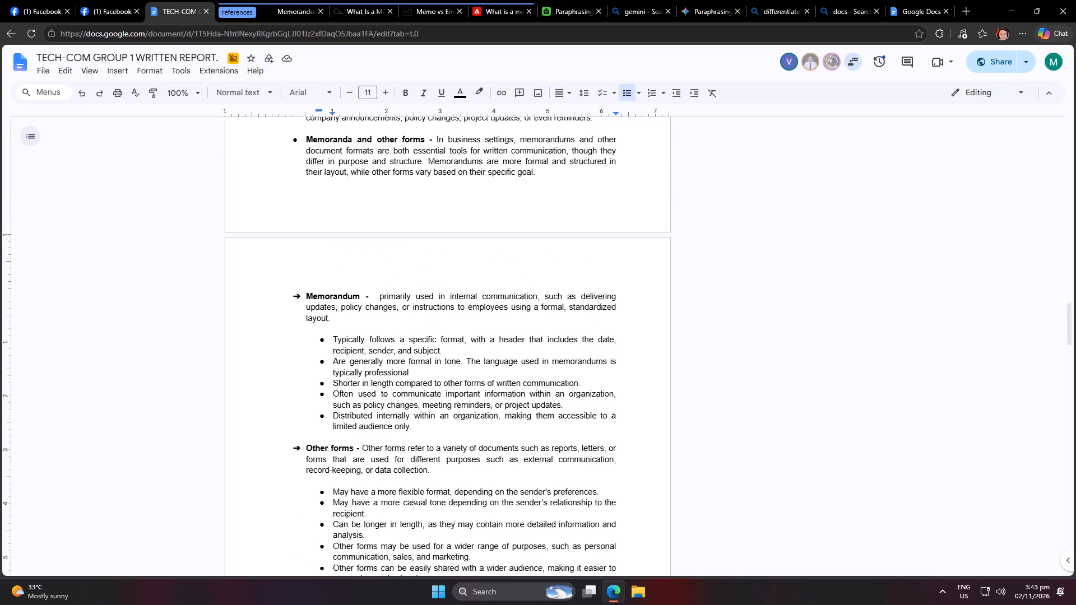
{"action": "scroll", "coordinate": [560, 294], "scroll_direction": "down", "scroll_amount": 3}
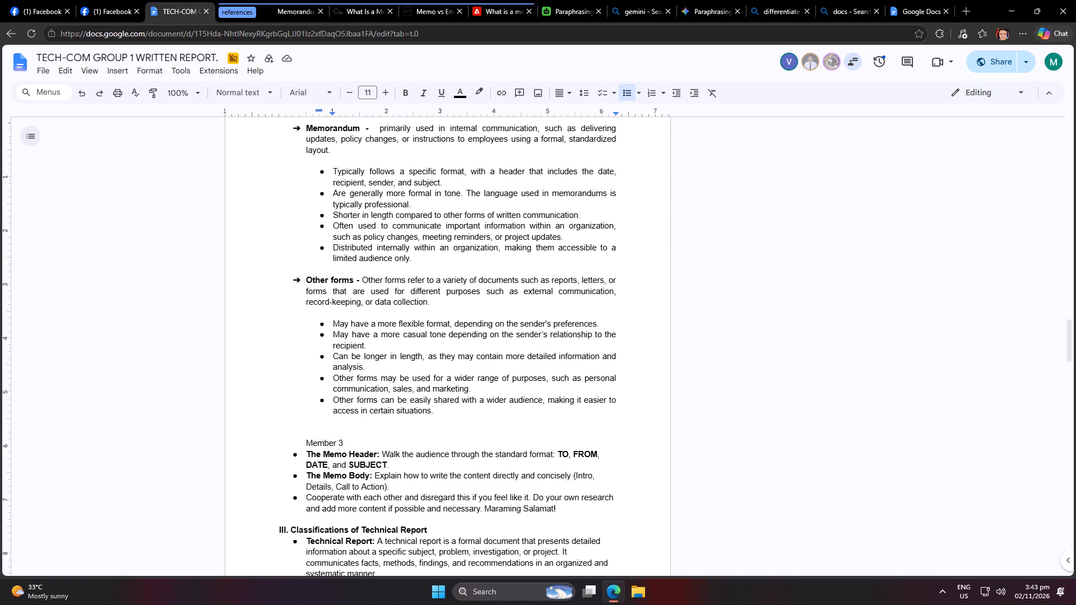
Add two blank unbulleted lines below the last "Other forms" sub-bullet, above the Member 3 part.
{"action": "key", "text": "Return"}
{"action": "key", "text": "BackSpace"}
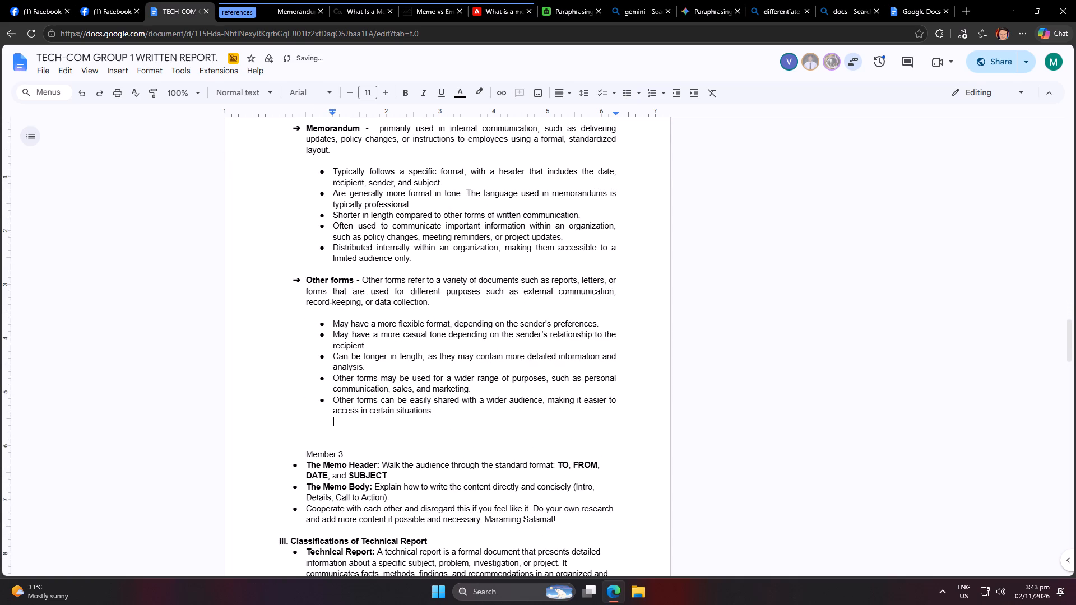
{"action": "key", "text": "Return"}
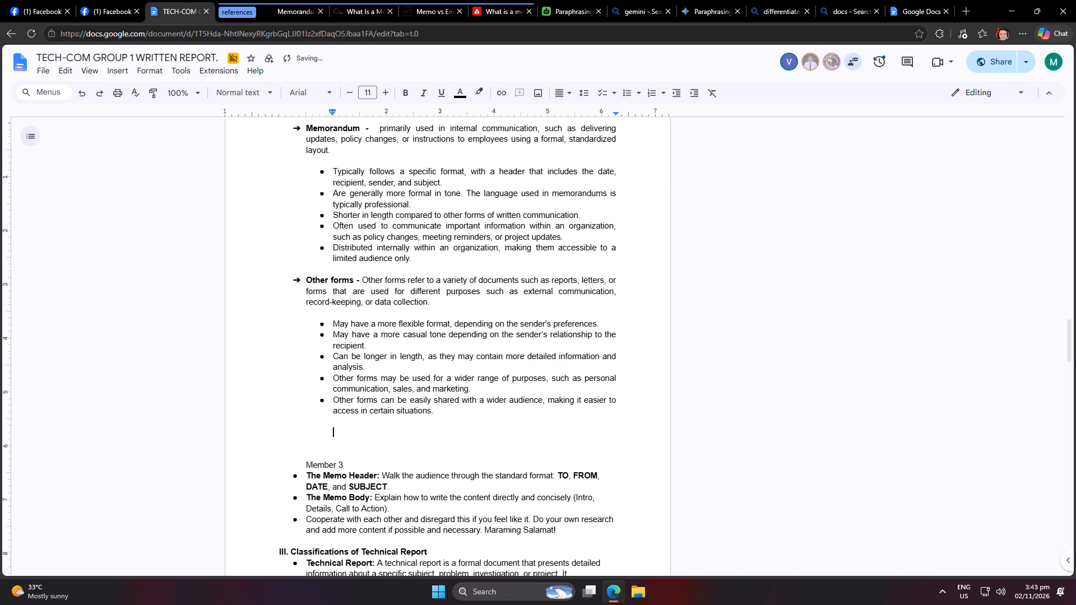
Look through the report's earlier sections and its remaining pages down to the REFERENCES heading.
{"action": "scroll", "coordinate": [545, 362], "scroll_direction": "up", "scroll_amount": 15}
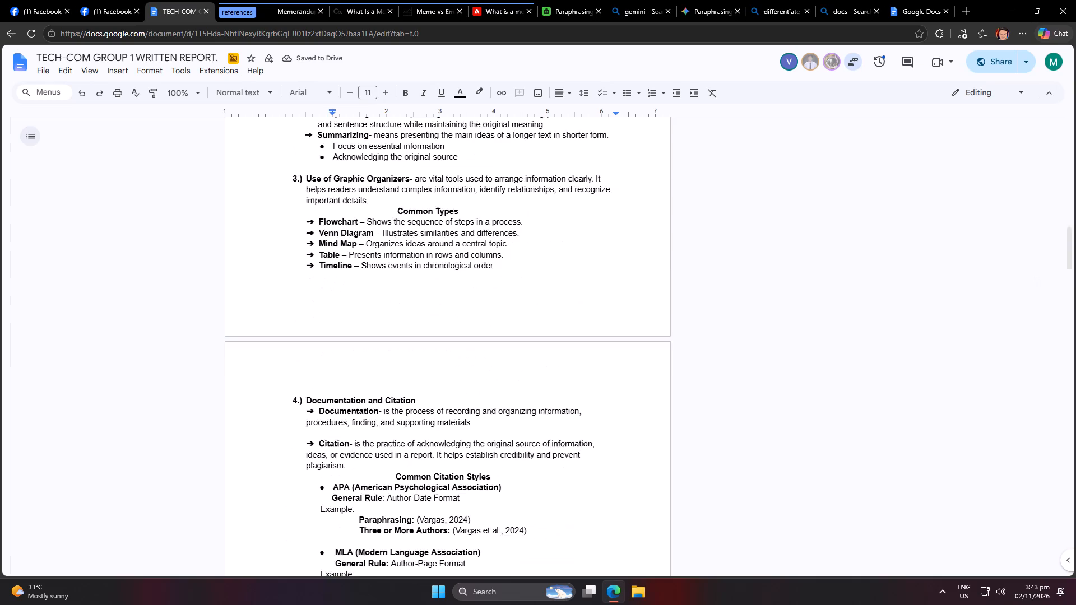
{"action": "scroll", "coordinate": [545, 362], "scroll_direction": "up", "scroll_amount": 10}
{"action": "scroll", "coordinate": [545, 362], "scroll_direction": "down", "scroll_amount": 20}
{"action": "scroll", "coordinate": [545, 362], "scroll_direction": "down", "scroll_amount": 8}
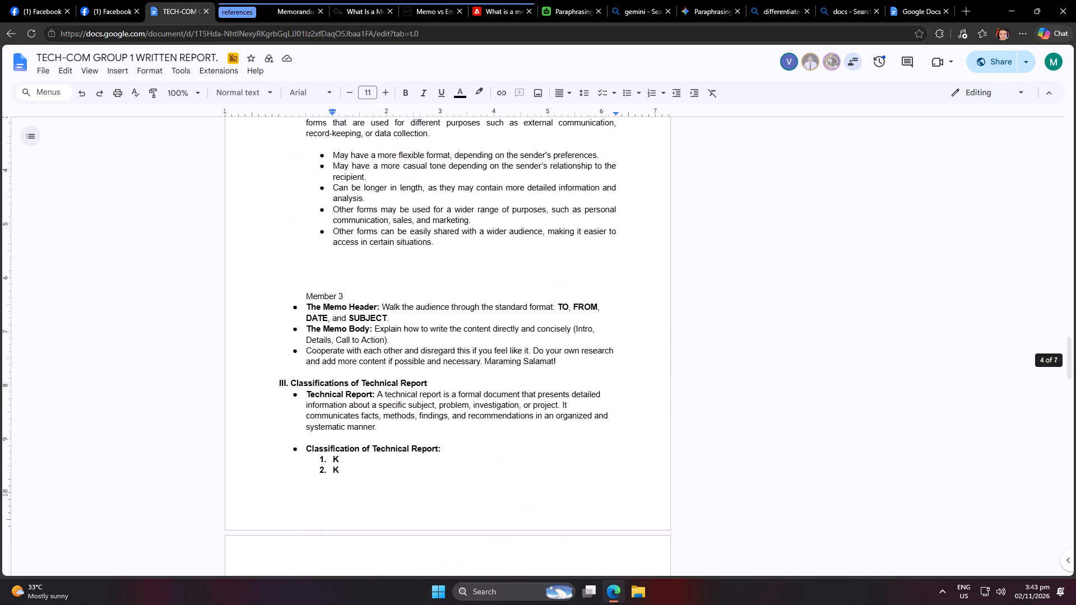
{"action": "scroll", "coordinate": [545, 362], "scroll_direction": "down", "scroll_amount": 20}
{"action": "scroll", "coordinate": [545, 362], "scroll_direction": "down", "scroll_amount": 19}
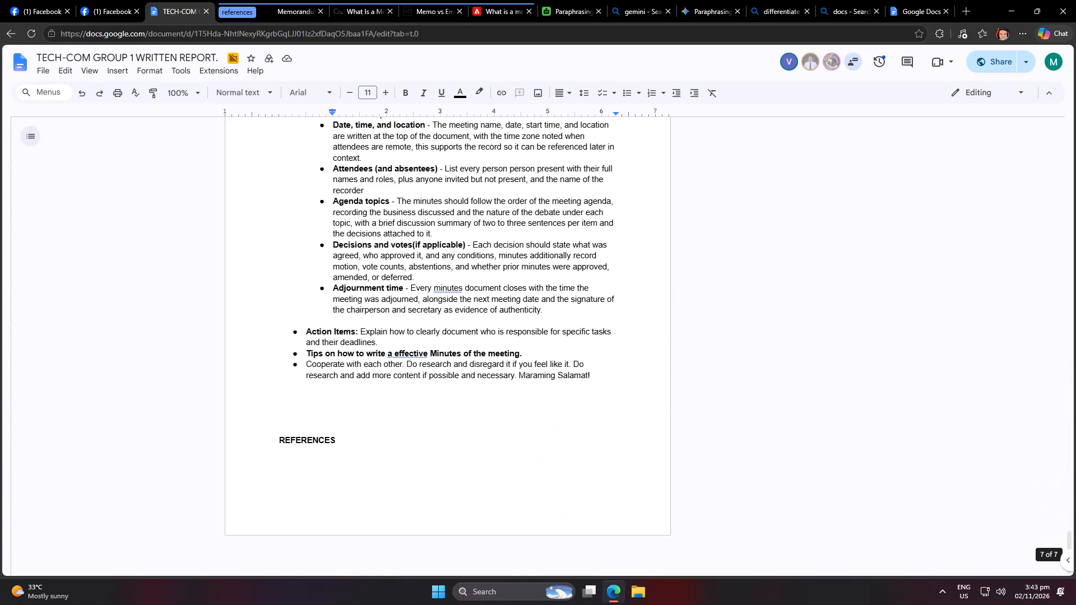
{"action": "scroll", "coordinate": [545, 362], "scroll_direction": "up", "scroll_amount": 1}
{"action": "scroll", "coordinate": [545, 362], "scroll_direction": "down", "scroll_amount": 3}
{"action": "scroll", "coordinate": [545, 362], "scroll_direction": "up", "scroll_amount": 2}
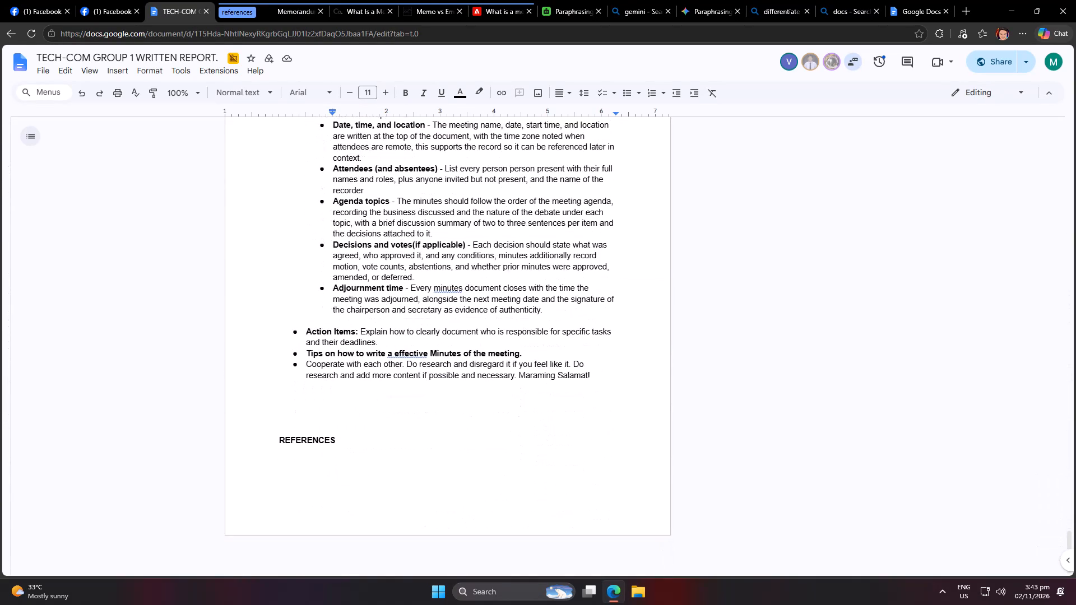
{"action": "scroll", "coordinate": [545, 362], "scroll_direction": "up", "scroll_amount": 3}
{"action": "scroll", "coordinate": [545, 362], "scroll_direction": "down", "scroll_amount": 8}
Look through the open memo reference pages and the source links saved in the Messenger self-chat for the report's REFERENCES section.
{"action": "left_click", "coordinate": [190, 0]}
{"action": "left_click", "coordinate": [275, 0]}
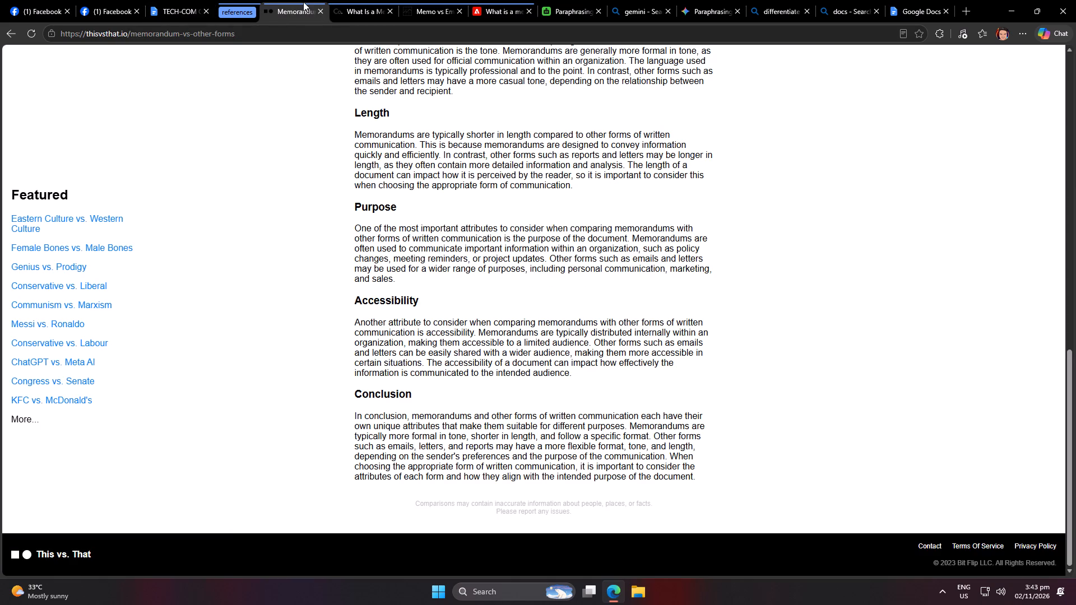
{"action": "left_click", "coordinate": [338, 0]}
{"action": "left_click", "coordinate": [418, 0]}
{"action": "left_click", "coordinate": [494, 0]}
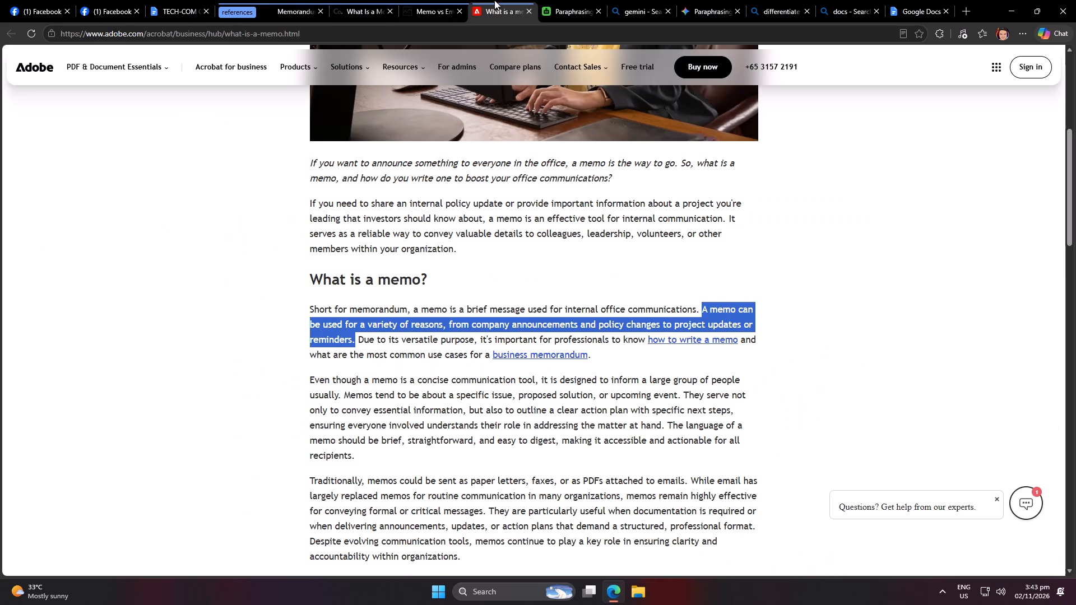
{"action": "left_click", "coordinate": [283, 2]}
{"action": "left_click", "coordinate": [176, 0]}
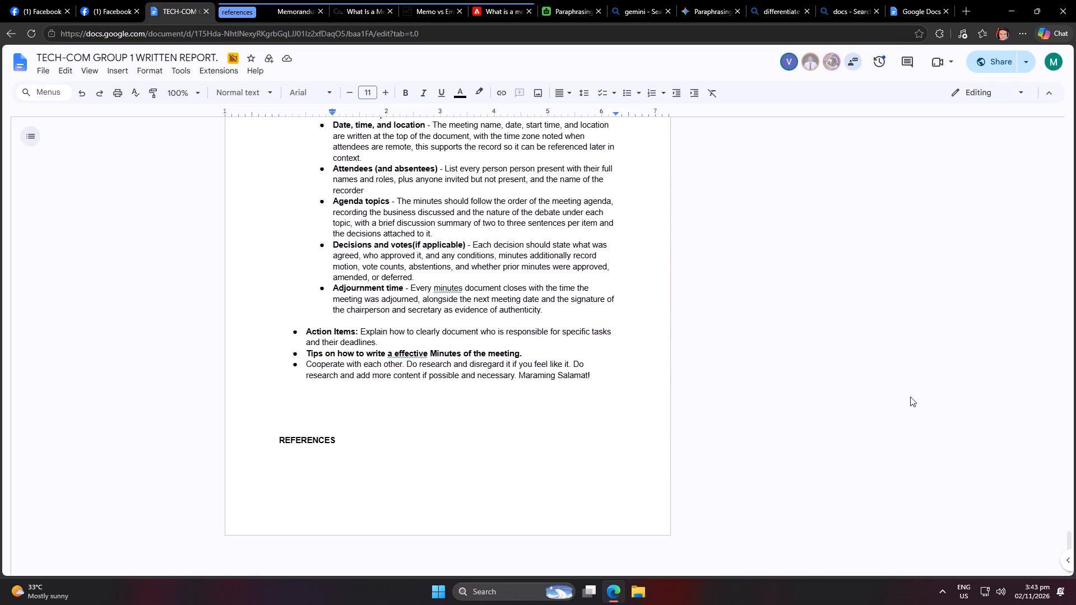
{"action": "left_click", "coordinate": [107, 0]}
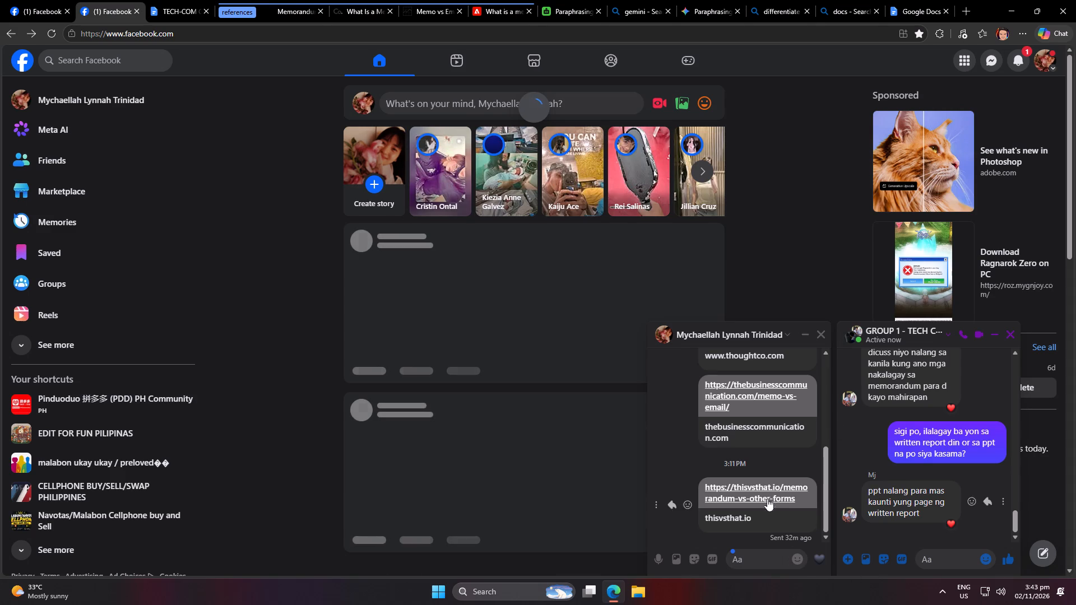
{"action": "scroll", "coordinate": [763, 492], "scroll_direction": "up", "scroll_amount": 4}
{"action": "scroll", "coordinate": [763, 492], "scroll_direction": "down", "scroll_amount": 3}
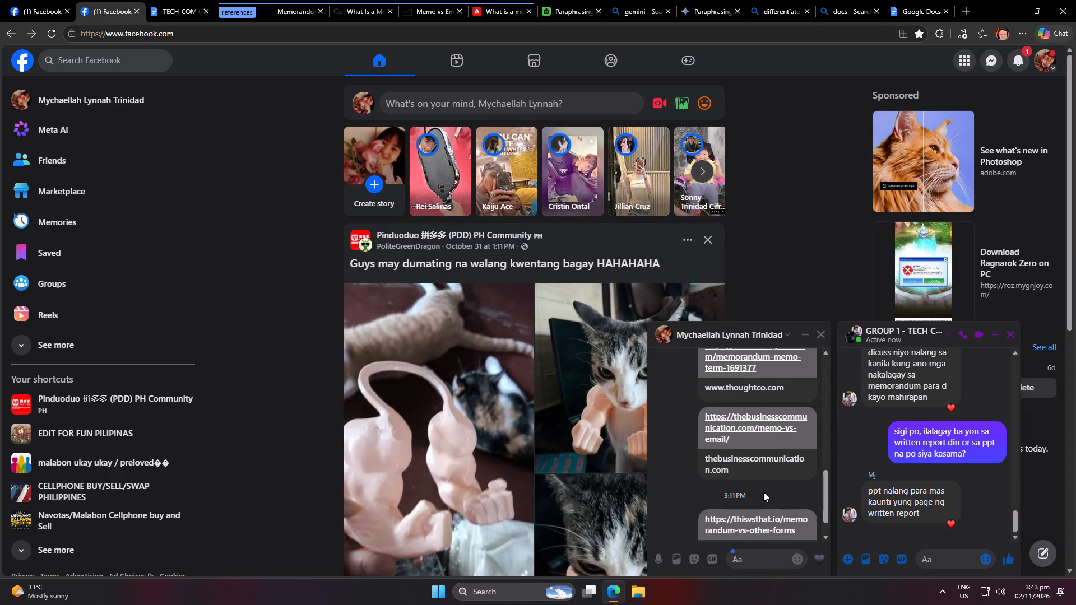
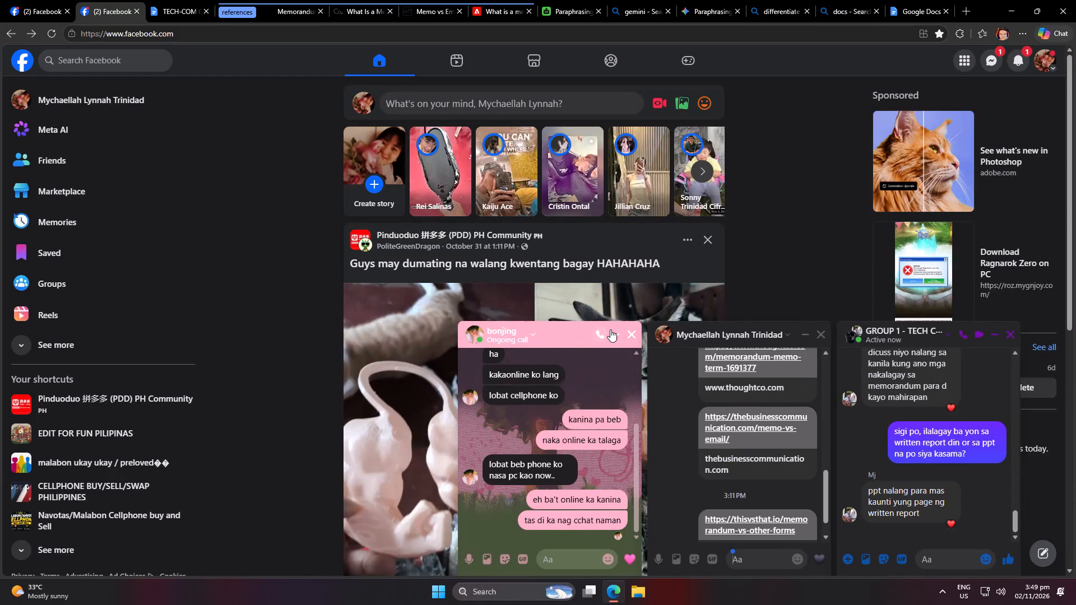
Minimize the ongoing-call chat window, return to the TECH-COM Group 1 report and examine the entries under its REFERENCES heading.
{"action": "left_click", "coordinate": [616, 331]}
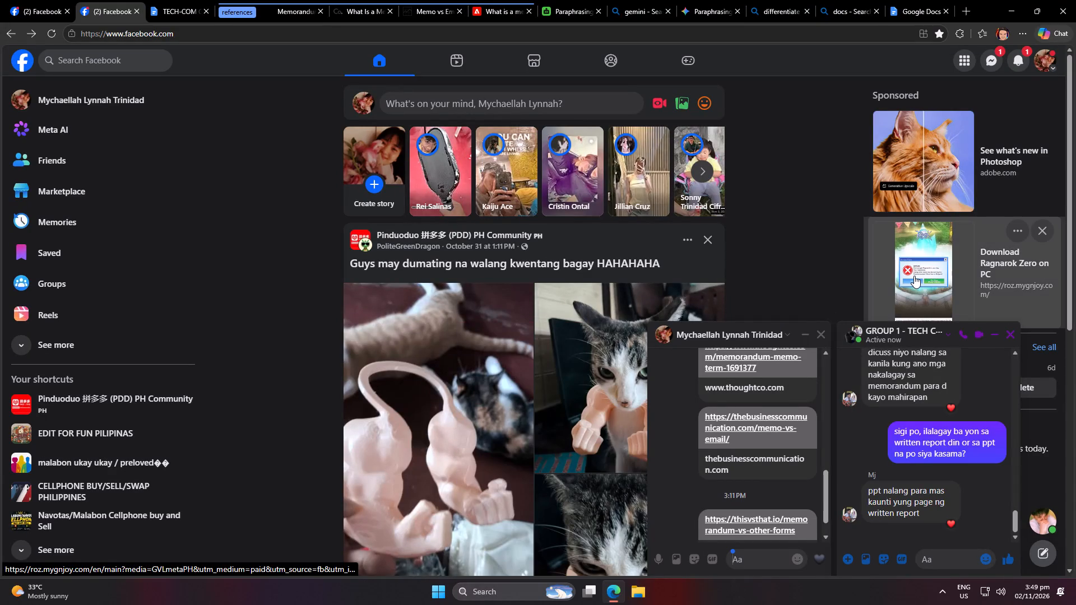
{"action": "left_click", "coordinate": [170, 0]}
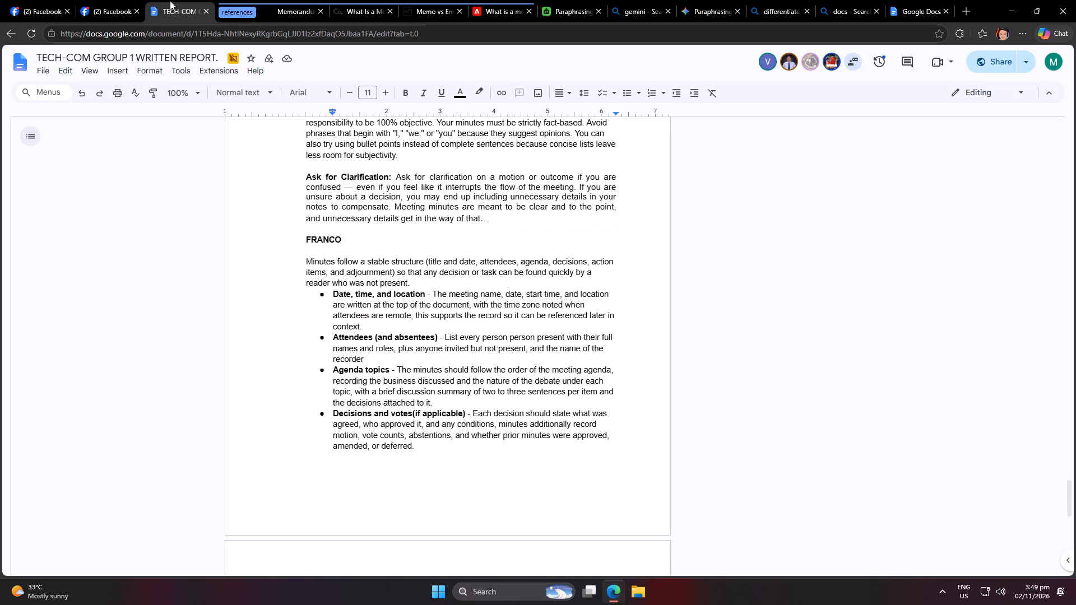
{"action": "scroll", "coordinate": [307, 312], "scroll_direction": "down", "scroll_amount": 7}
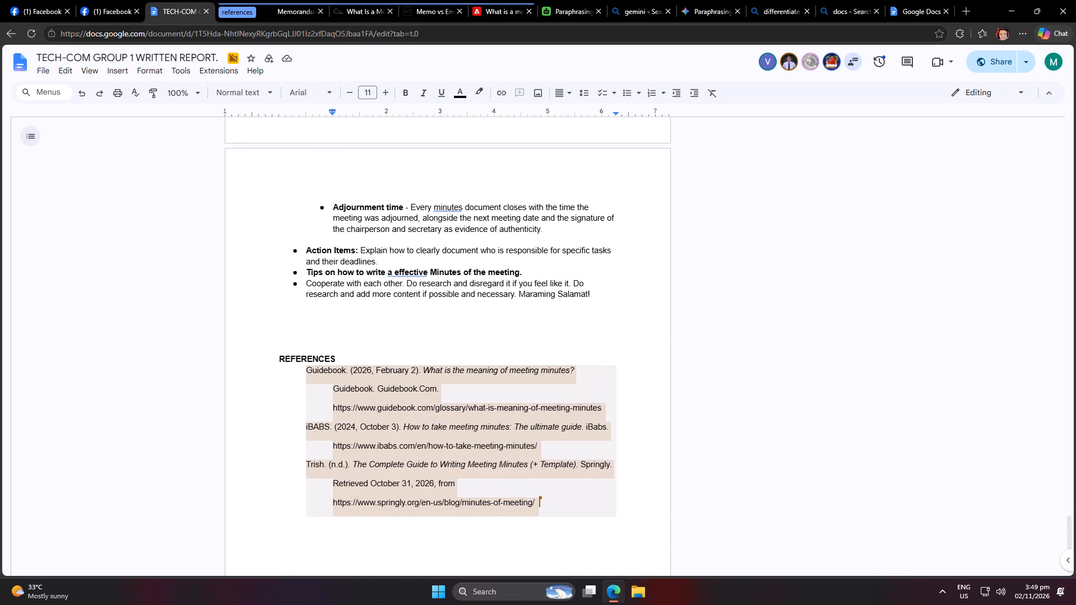
{"action": "scroll", "coordinate": [307, 312], "scroll_direction": "down", "scroll_amount": 2}
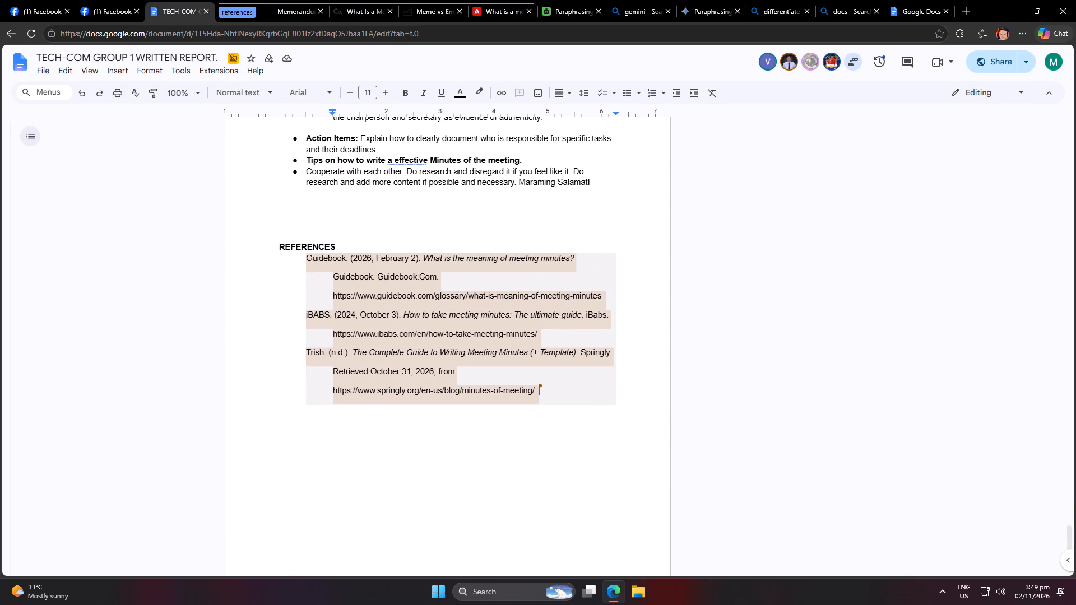
Review the written report from the REFERENCES section back to Writing Memoranda, including the Memorandum and Other forms bullet lists.
{"action": "scroll", "coordinate": [597, 314], "scroll_direction": "up", "scroll_amount": 1}
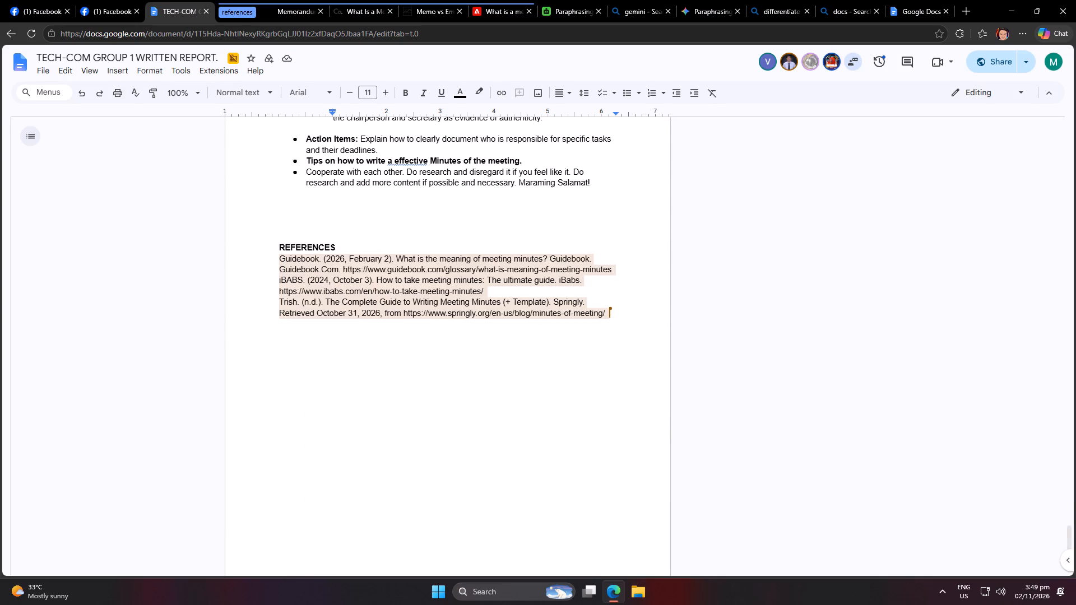
{"action": "scroll", "coordinate": [597, 314], "scroll_direction": "up", "scroll_amount": 19}
{"action": "scroll", "coordinate": [597, 314], "scroll_direction": "up", "scroll_amount": 5}
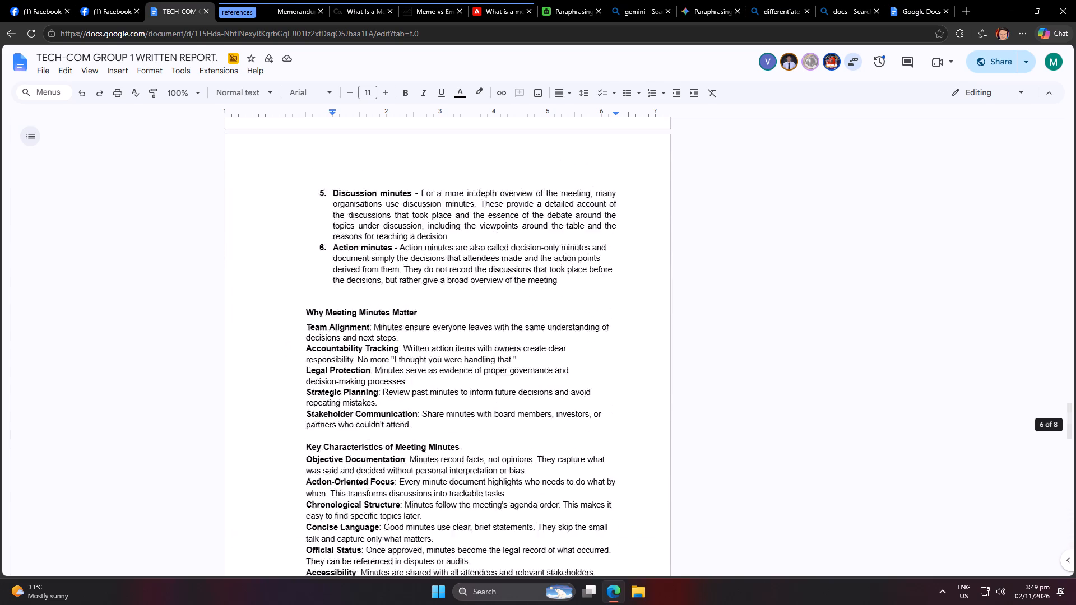
{"action": "scroll", "coordinate": [597, 314], "scroll_direction": "up", "scroll_amount": 20}
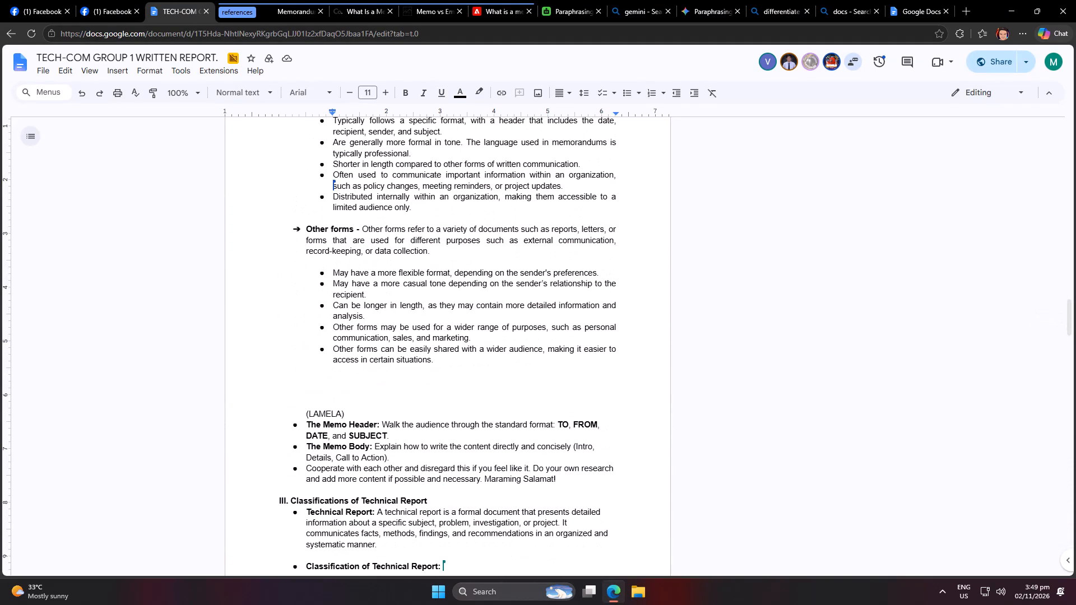
{"action": "left_click", "coordinate": [474, 359]}
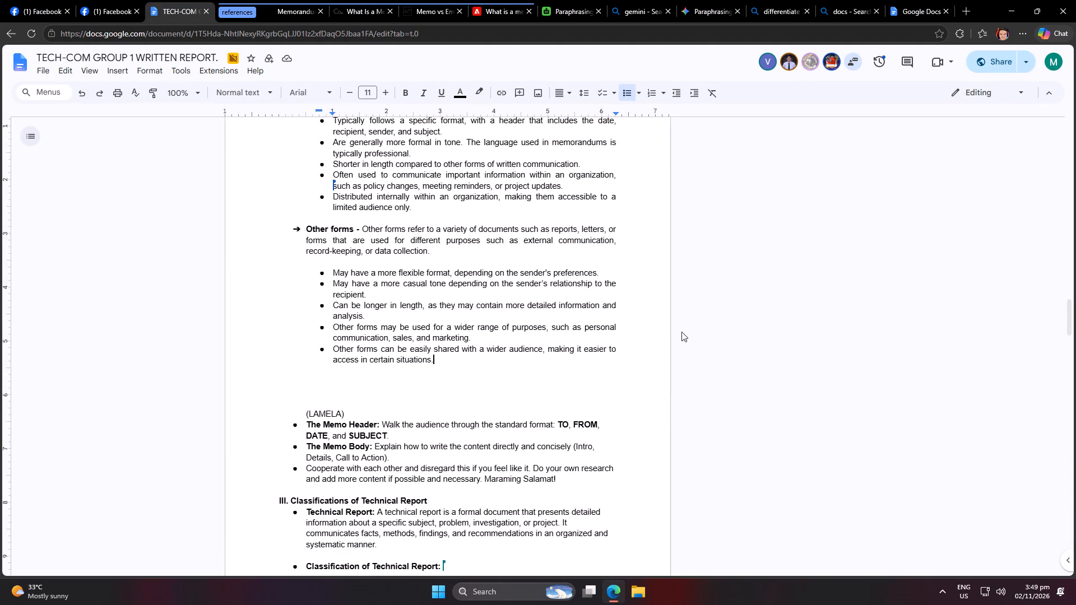
{"action": "left_click", "coordinate": [711, 318]}
{"action": "scroll", "coordinate": [711, 318], "scroll_direction": "up", "scroll_amount": 7}
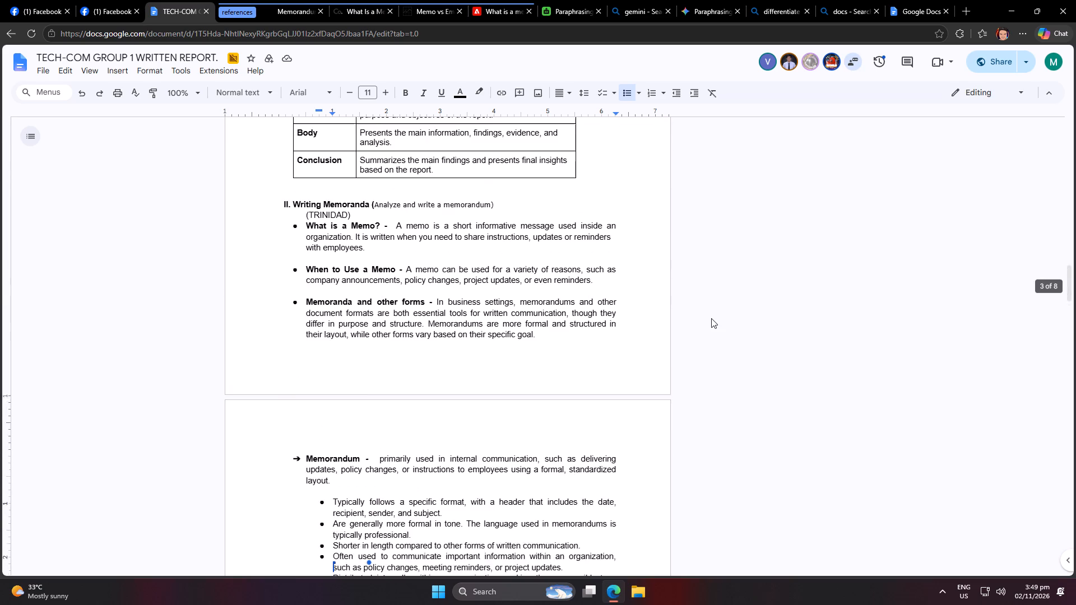
{"action": "scroll", "coordinate": [711, 318], "scroll_direction": "up", "scroll_amount": 1}
{"action": "scroll", "coordinate": [711, 318], "scroll_direction": "down", "scroll_amount": 5}
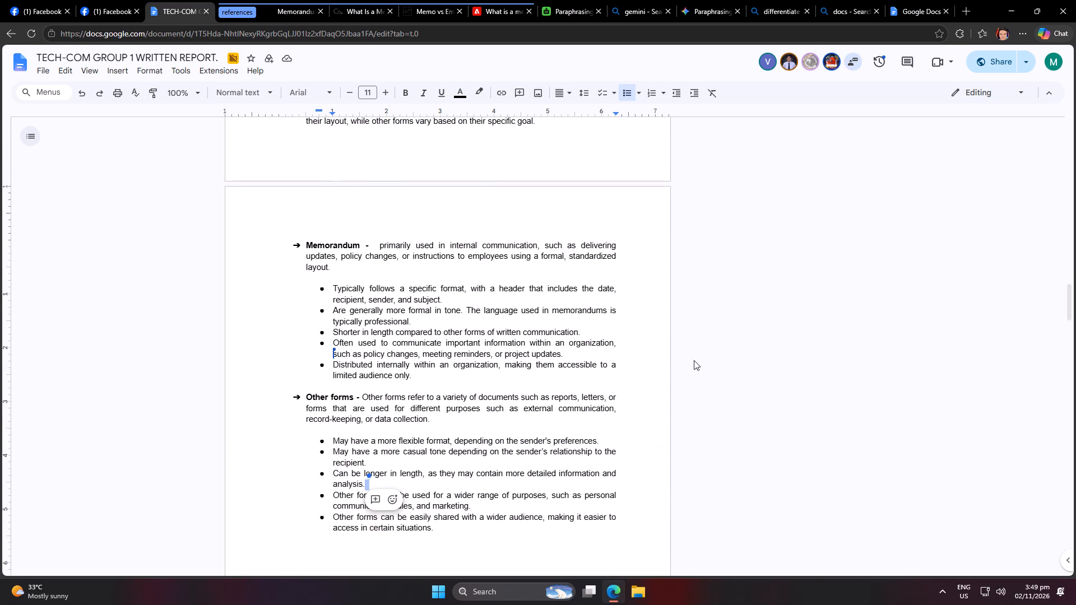
{"action": "left_click", "coordinate": [661, 393]}
{"action": "scroll", "coordinate": [828, 335], "scroll_direction": "down", "scroll_amount": 4}
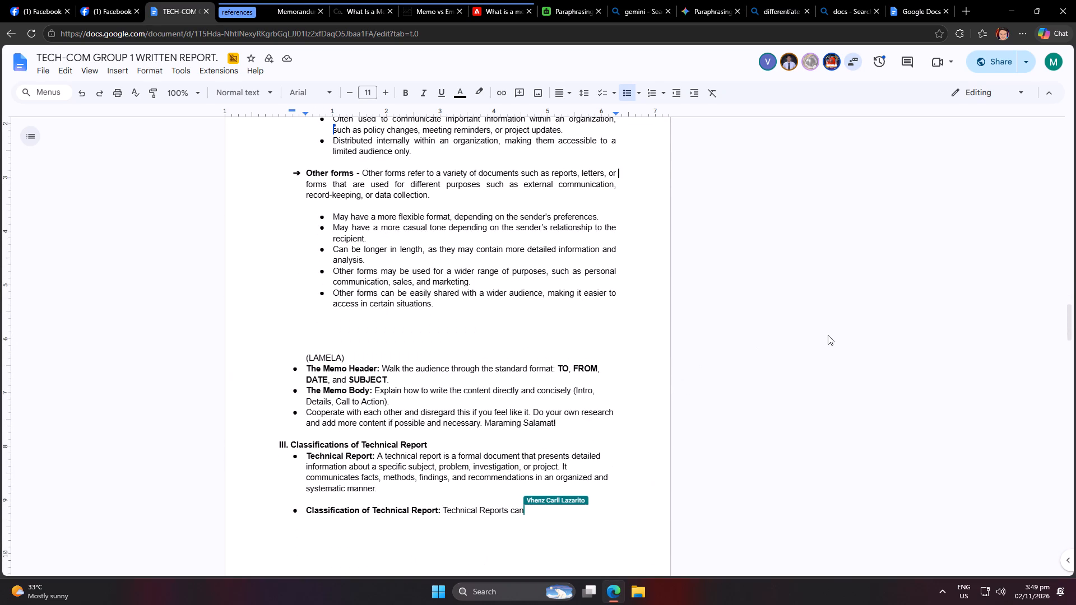
{"action": "scroll", "coordinate": [828, 335], "scroll_direction": "up", "scroll_amount": 1}
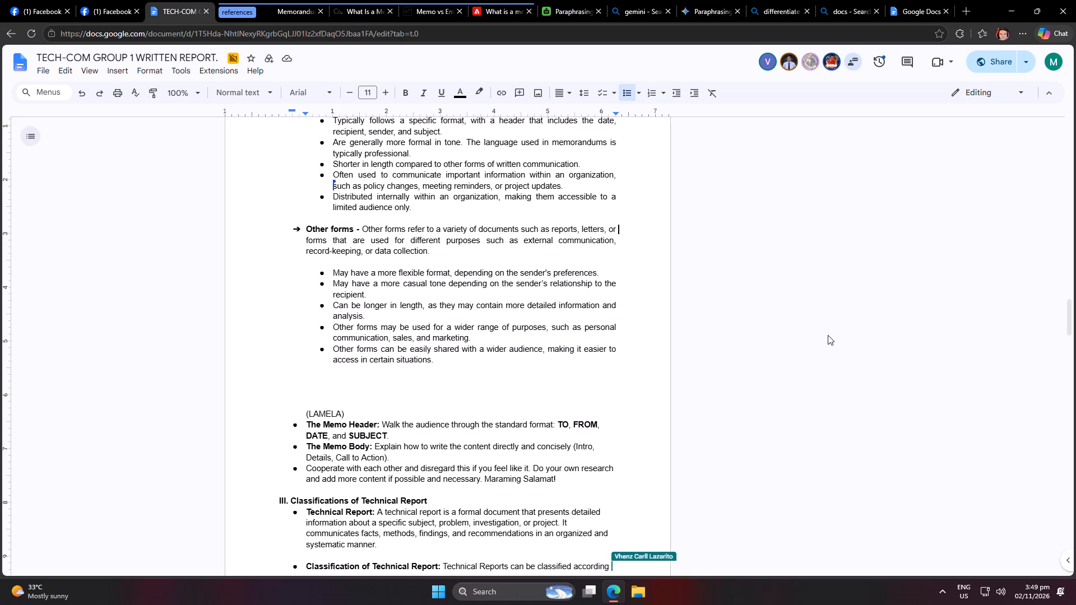
Check the open thisvsthat.io, ThoughtCo and thebusinesscommunication.com source pages against the links saved in the Facebook self-chat.
{"action": "scroll", "coordinate": [646, 303], "scroll_direction": "up", "scroll_amount": 3}
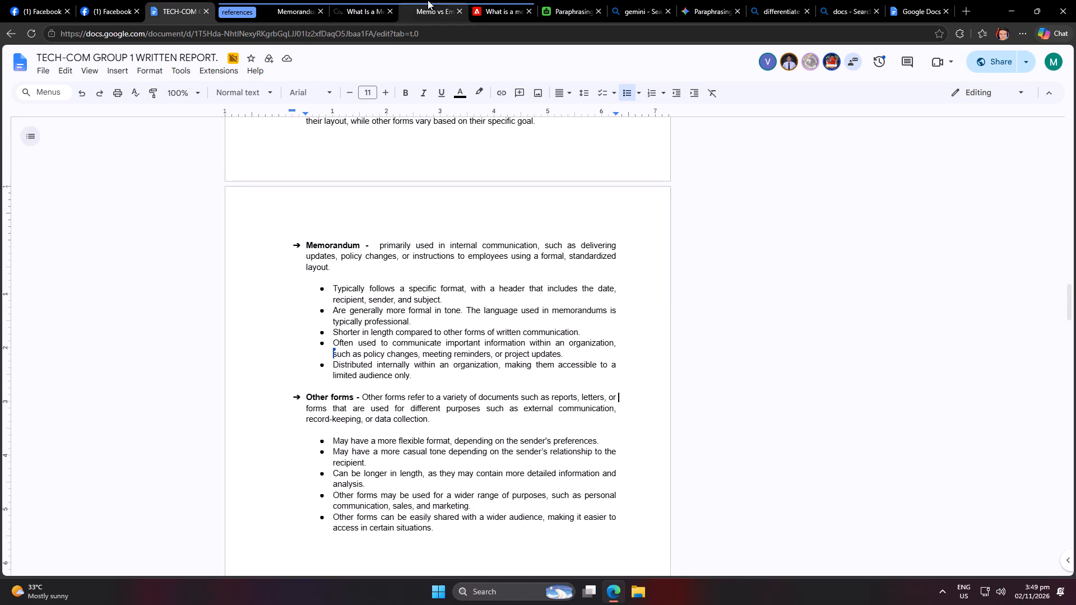
{"action": "left_click", "coordinate": [294, 2]}
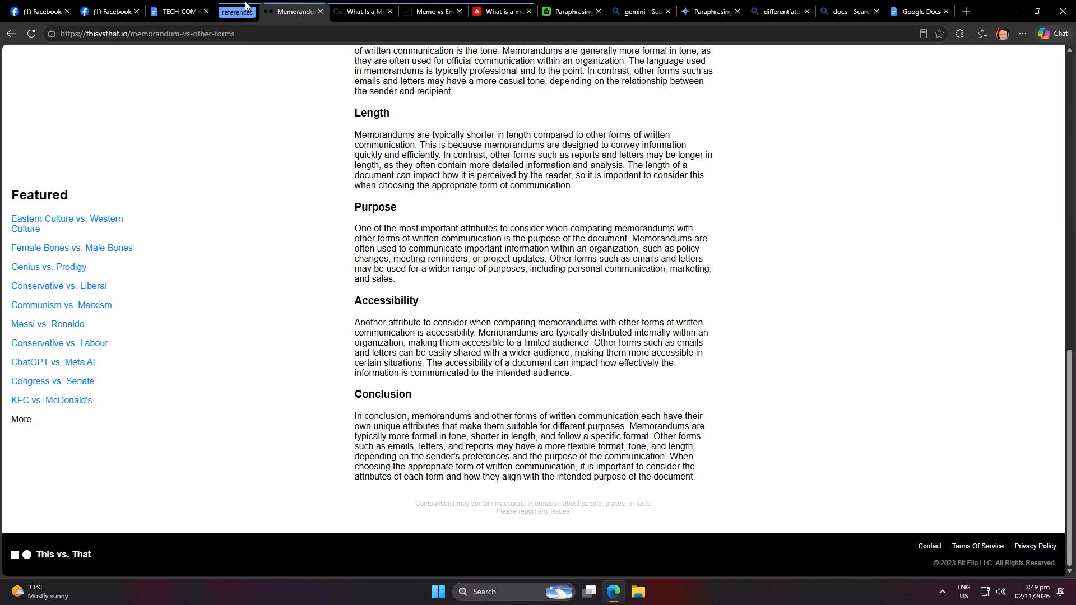
{"action": "left_click", "coordinate": [174, 0]}
{"action": "left_click", "coordinate": [117, 3]}
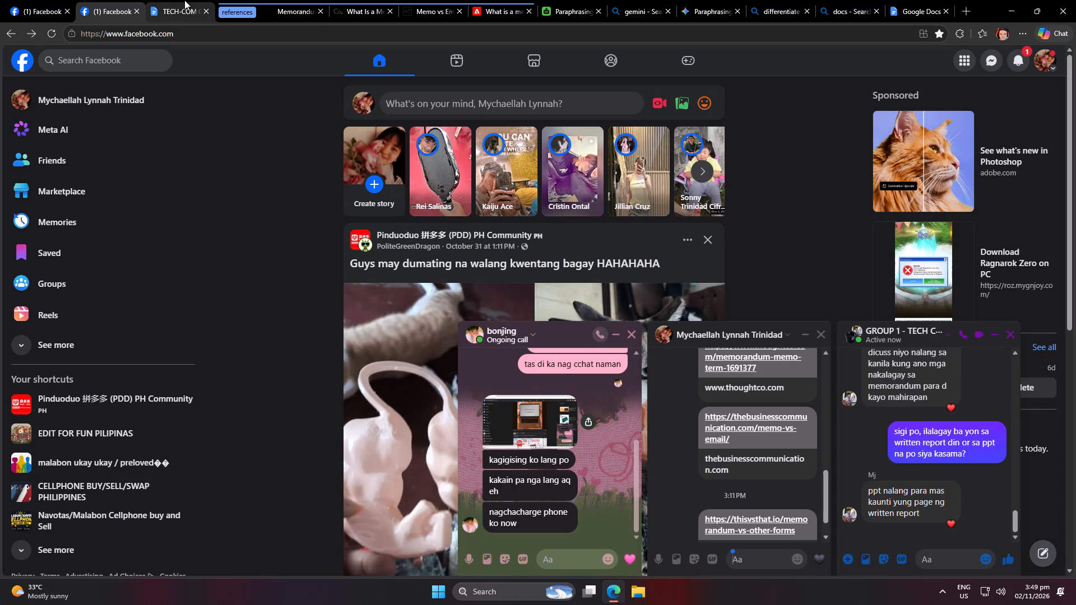
{"action": "scroll", "coordinate": [748, 485], "scroll_direction": "down", "scroll_amount": 1}
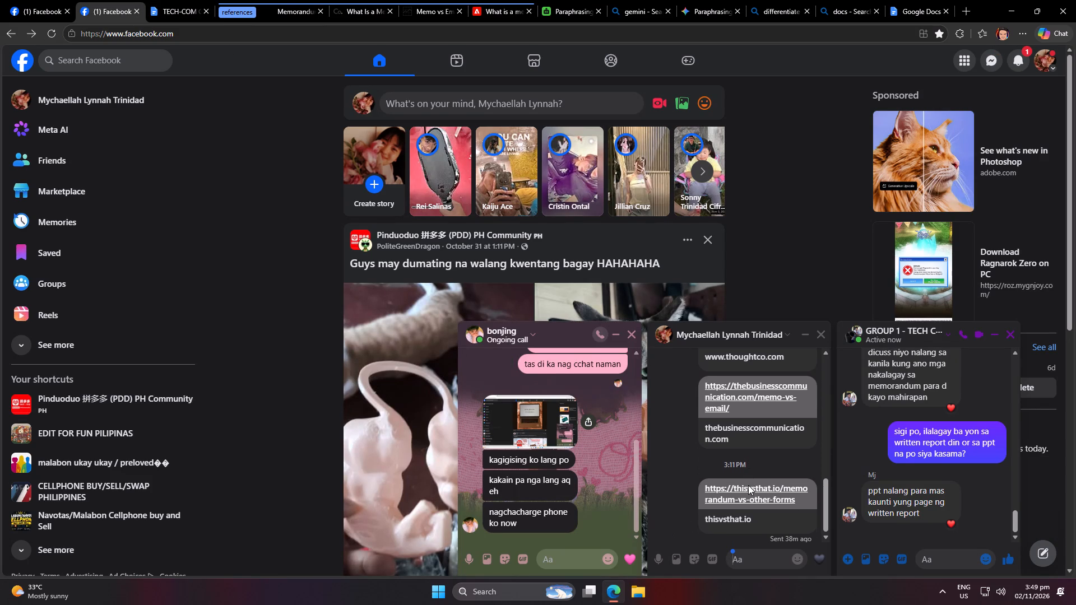
{"action": "left_click", "coordinate": [282, 0]}
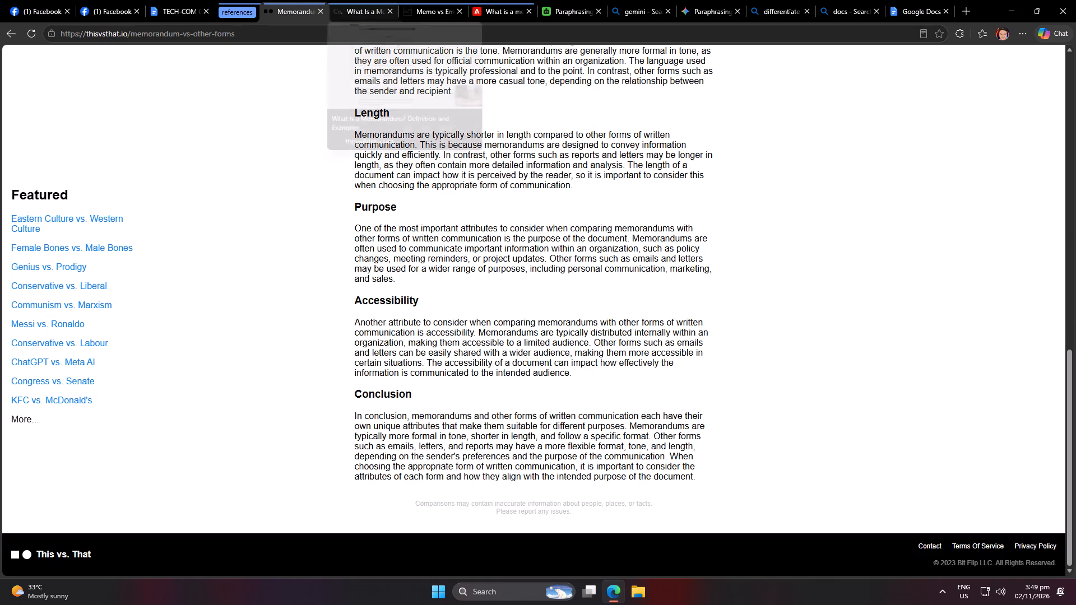
{"action": "left_click", "coordinate": [359, 0]}
{"action": "scroll", "coordinate": [531, 269], "scroll_direction": "down", "scroll_amount": 4}
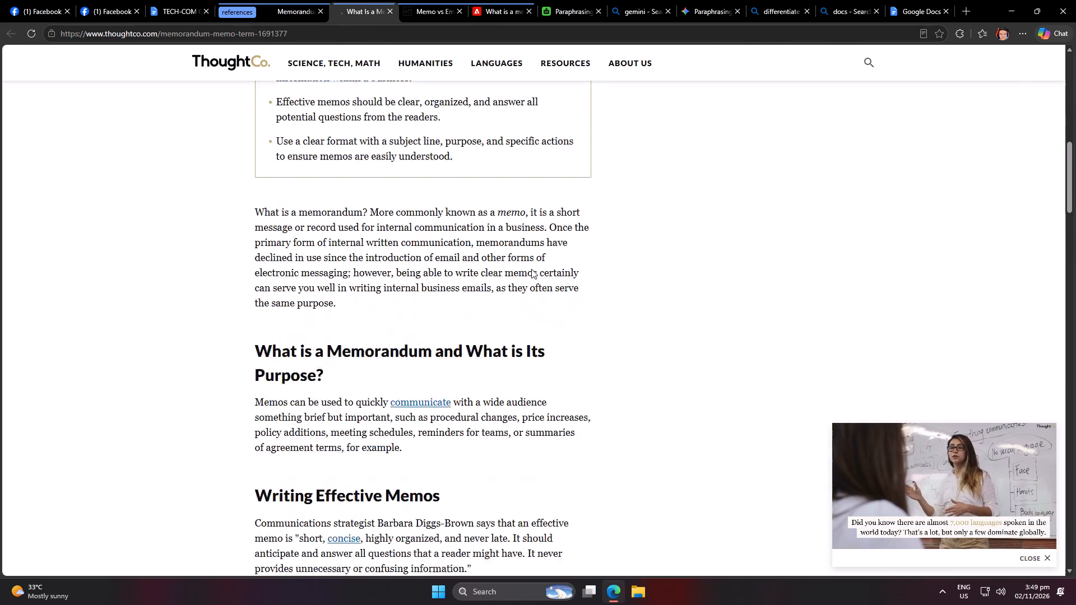
{"action": "scroll", "coordinate": [531, 269], "scroll_direction": "up", "scroll_amount": 14}
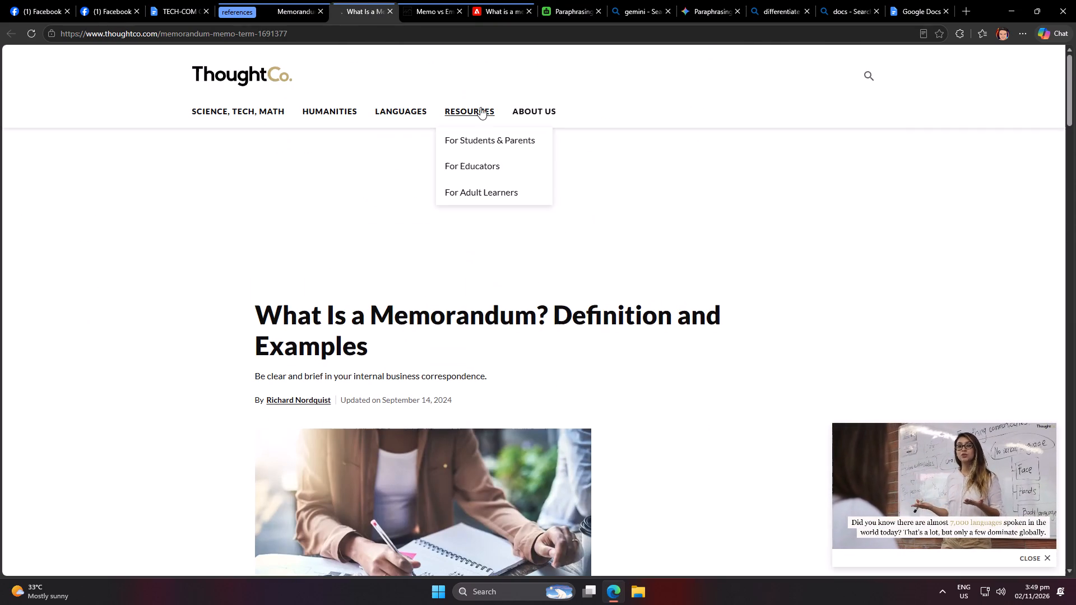
{"action": "left_click", "coordinate": [111, 1]}
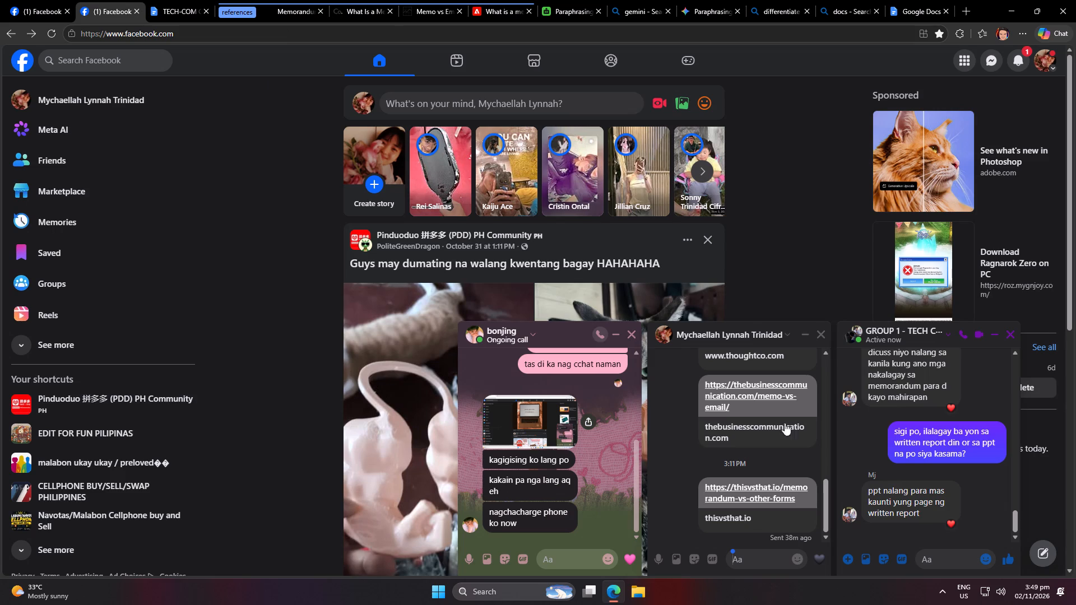
{"action": "scroll", "coordinate": [784, 433], "scroll_direction": "up", "scroll_amount": 2}
{"action": "scroll", "coordinate": [784, 433], "scroll_direction": "down", "scroll_amount": 2}
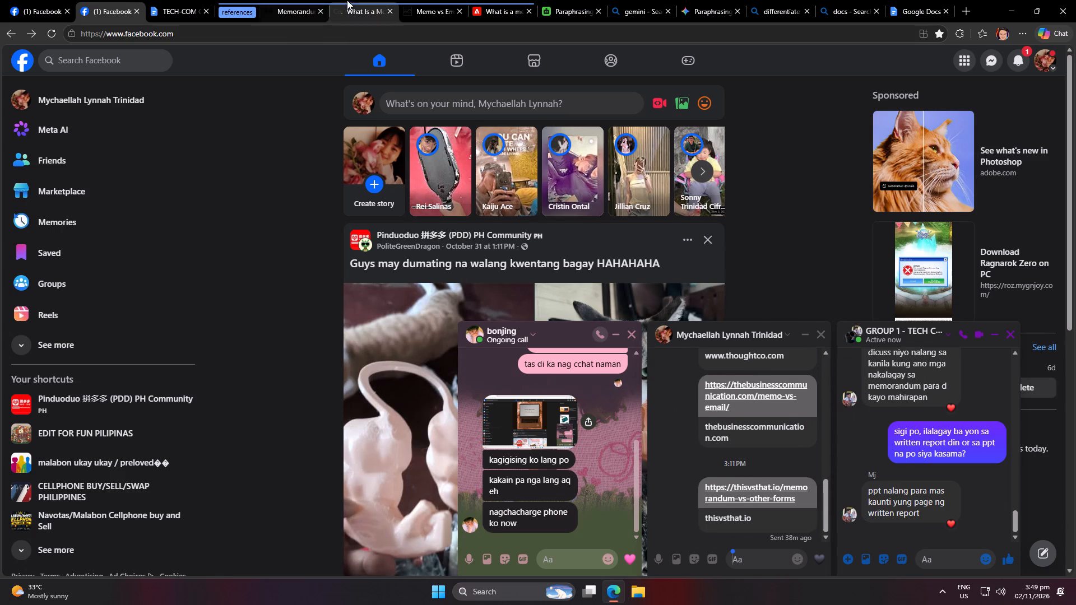
{"action": "left_click", "coordinate": [369, 0]}
{"action": "left_click", "coordinate": [416, 0]}
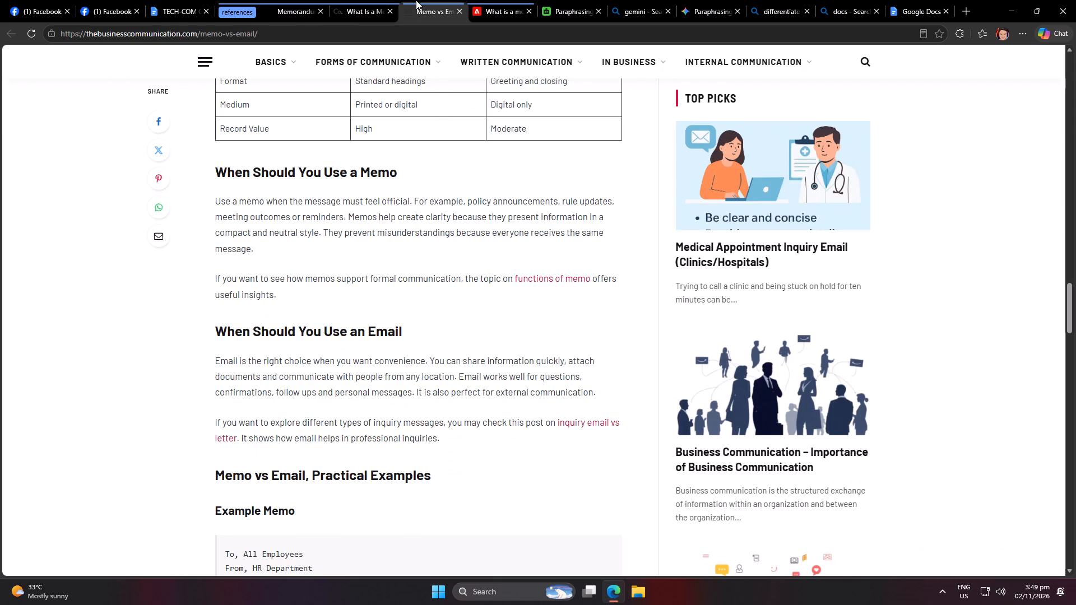
{"action": "left_click", "coordinate": [105, 0]}
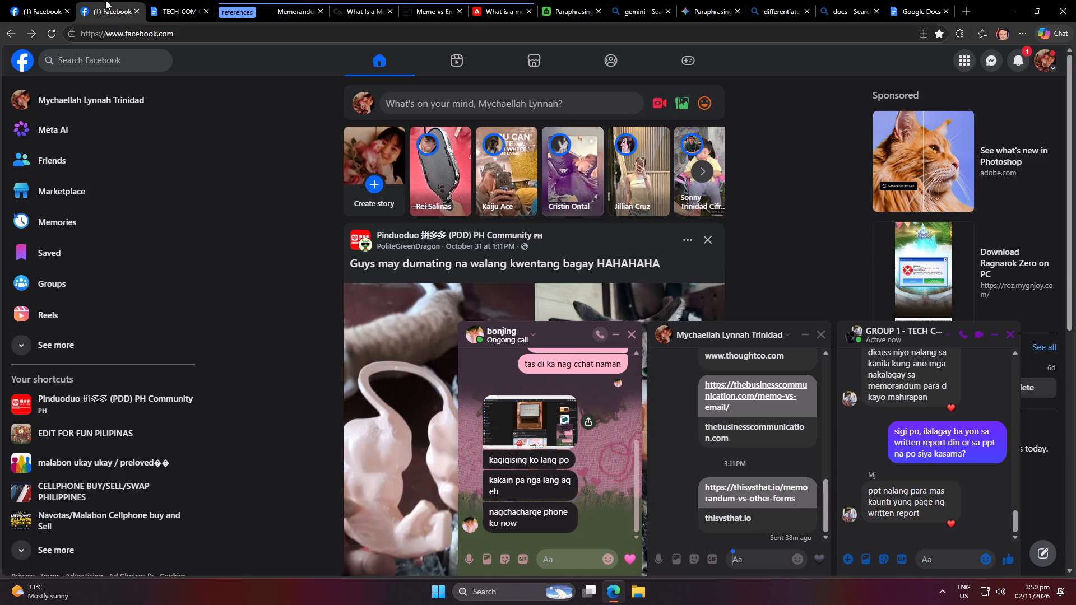
{"action": "left_click", "coordinate": [497, 0]}
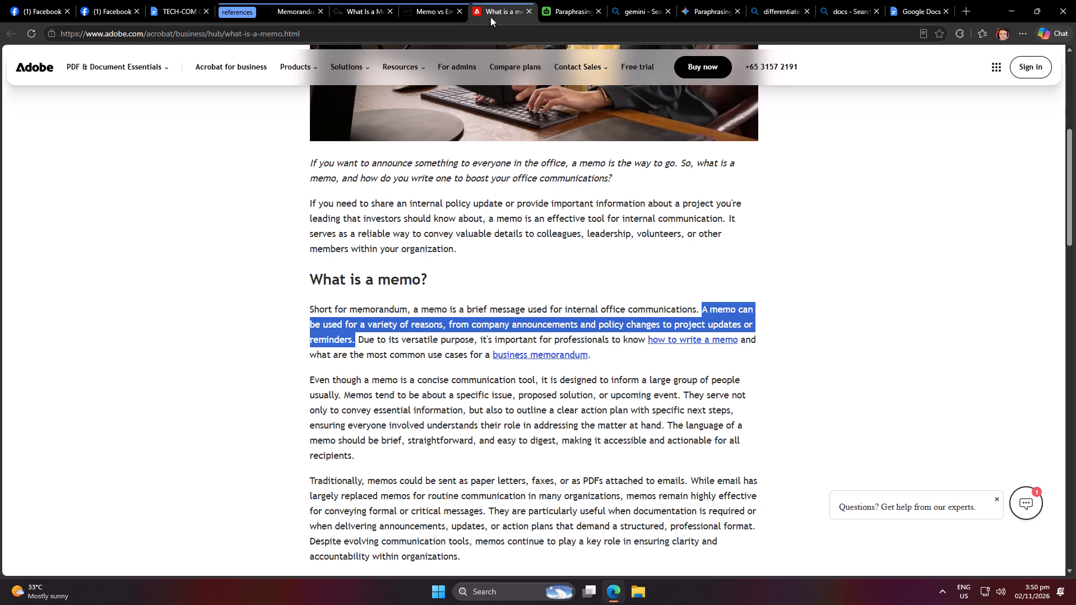
{"action": "left_click", "coordinate": [239, 36]}
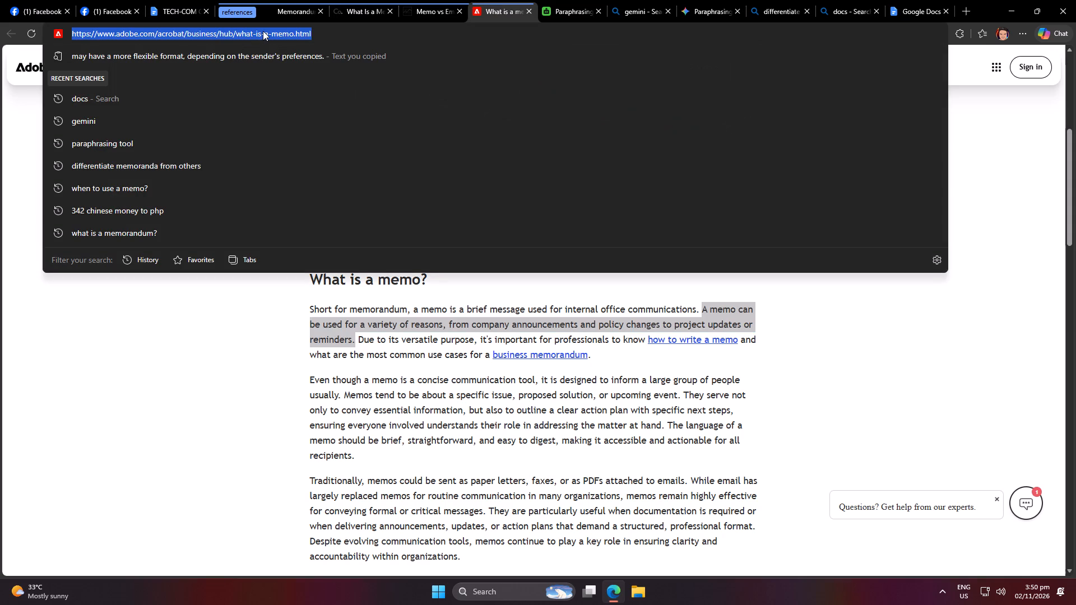
{"action": "key", "text": "ctrl+c"}
{"action": "left_click", "coordinate": [115, 0]}
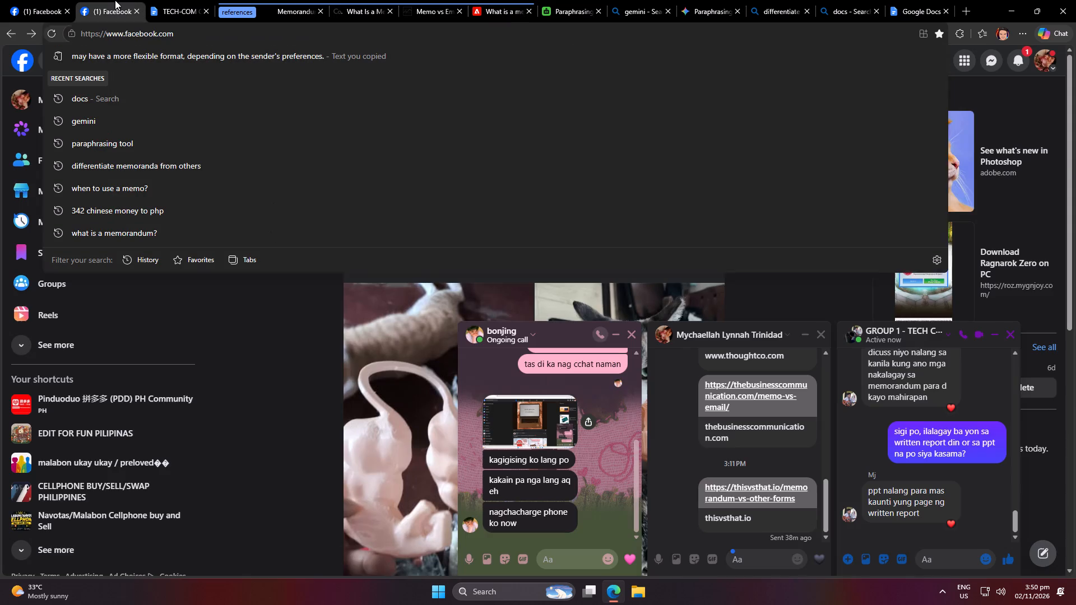
{"action": "left_click", "coordinate": [767, 548]}
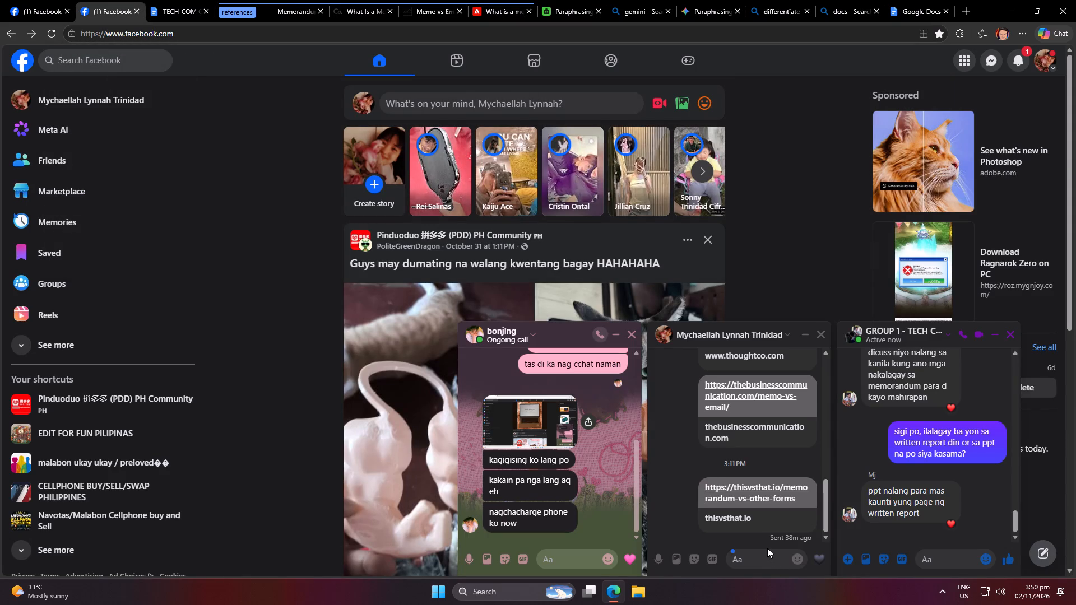
{"action": "key", "text": "ctrl+v"}
{"action": "key", "text": "Return"}
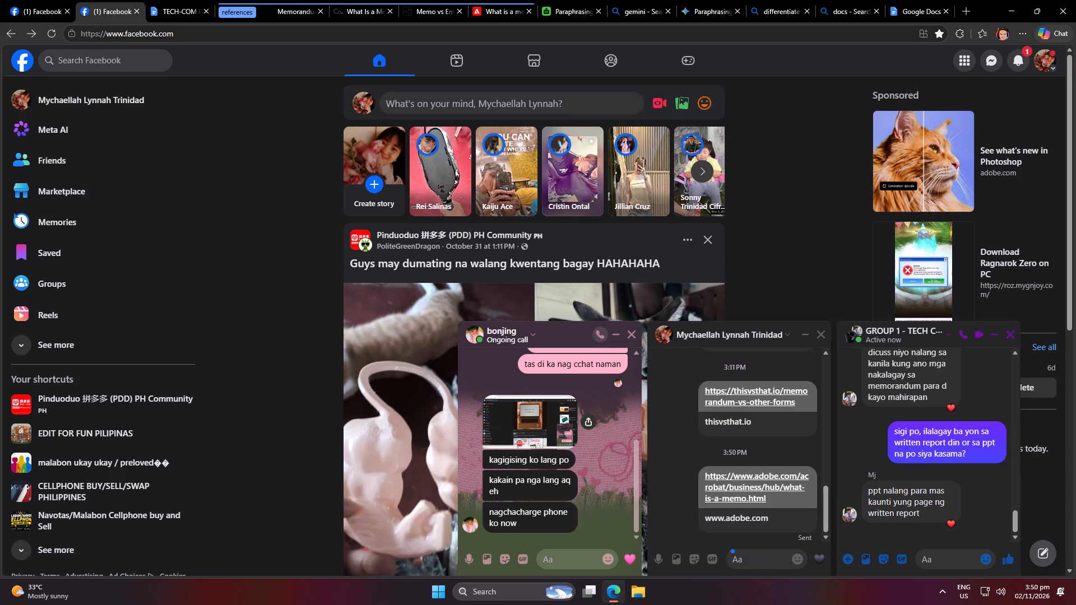
Check the remaining search pages for unsaved sources and compare them with the self-chat's saved links.
{"action": "left_click", "coordinate": [785, 0]}
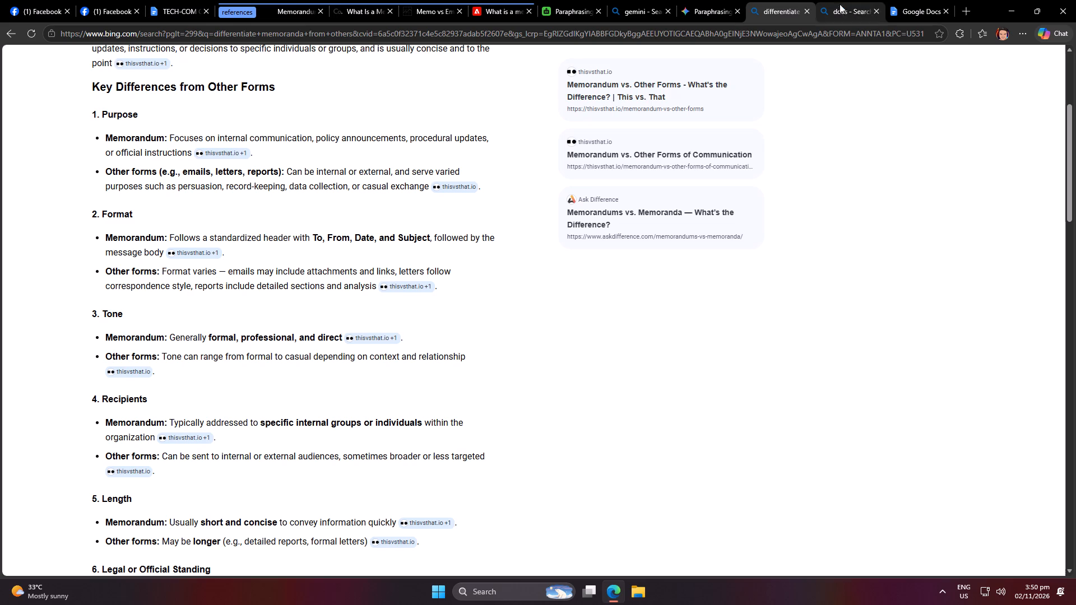
{"action": "left_click", "coordinate": [864, 0]}
{"action": "left_click", "coordinate": [90, 0]}
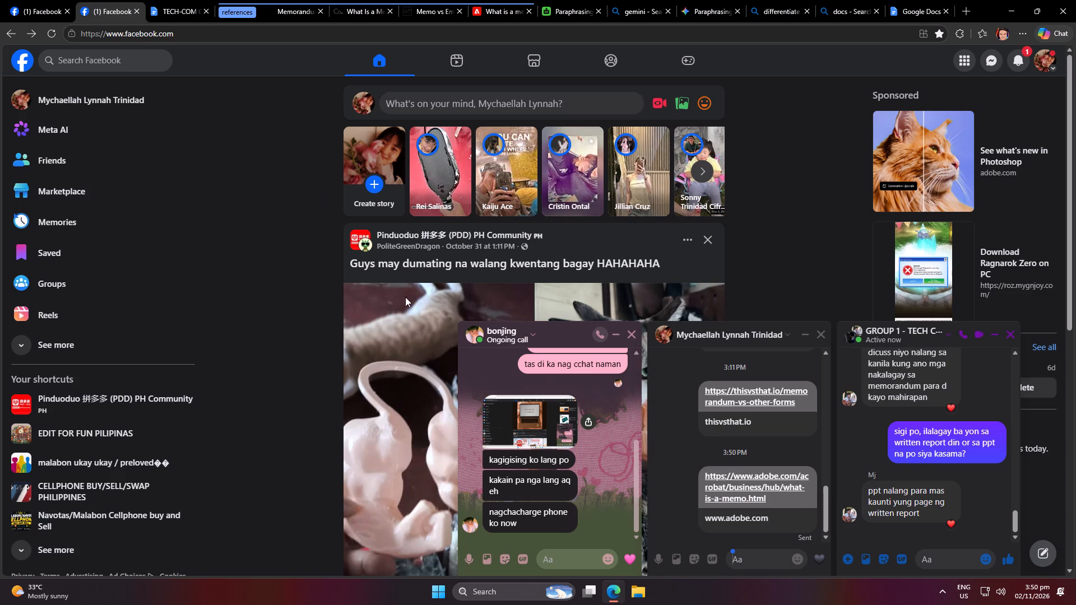
Return to the TECH-COM Group 1 written report and go through its final pages to the REFERENCES section.
{"action": "left_click", "coordinate": [164, 4]}
{"action": "scroll", "coordinate": [525, 407], "scroll_direction": "down", "scroll_amount": 20}
{"action": "scroll", "coordinate": [525, 407], "scroll_direction": "down", "scroll_amount": 9}
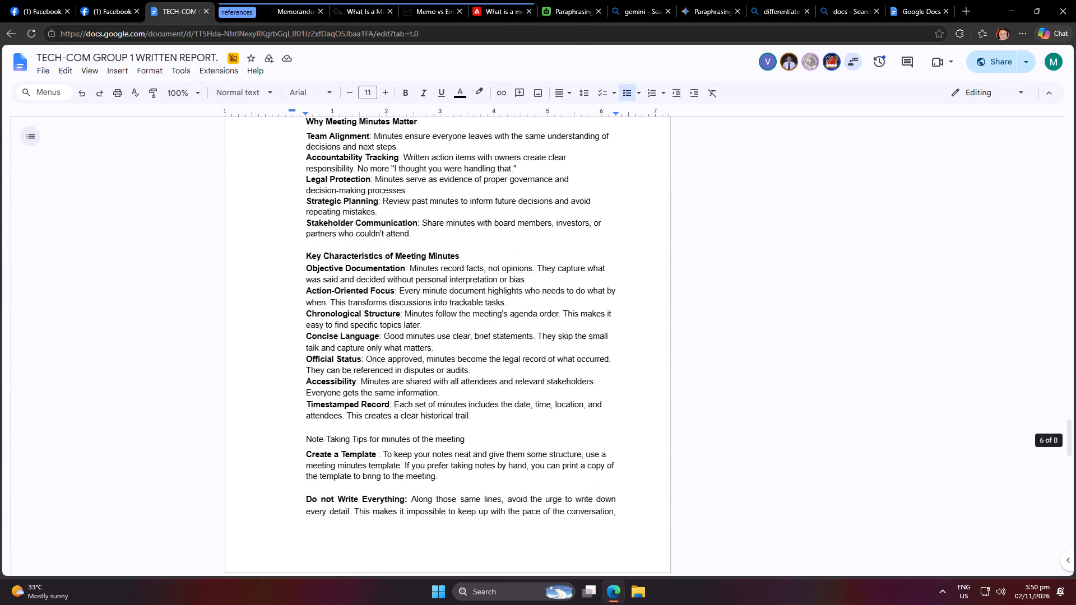
{"action": "scroll", "coordinate": [525, 407], "scroll_direction": "down", "scroll_amount": 15}
{"action": "scroll", "coordinate": [525, 407], "scroll_direction": "down", "scroll_amount": 9}
{"action": "scroll", "coordinate": [525, 407], "scroll_direction": "up", "scroll_amount": 2}
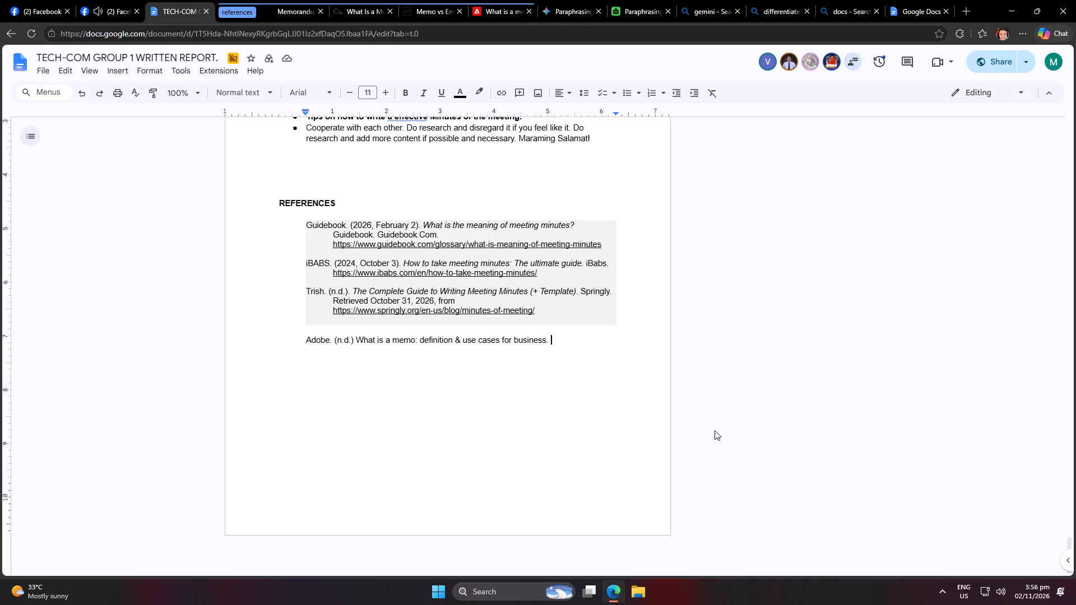
{"action": "key", "text": "ctrl+v"}
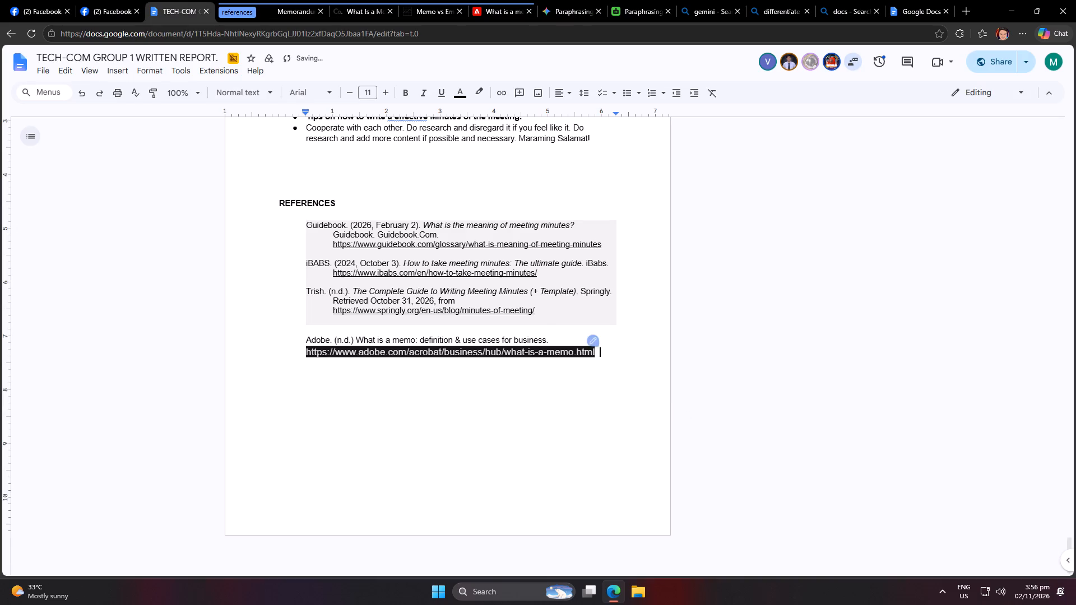
Undo the formatted link paste and paste the Adobe link without formatting on a new line below the reference's title.
{"action": "left_click", "coordinate": [78, 93]}
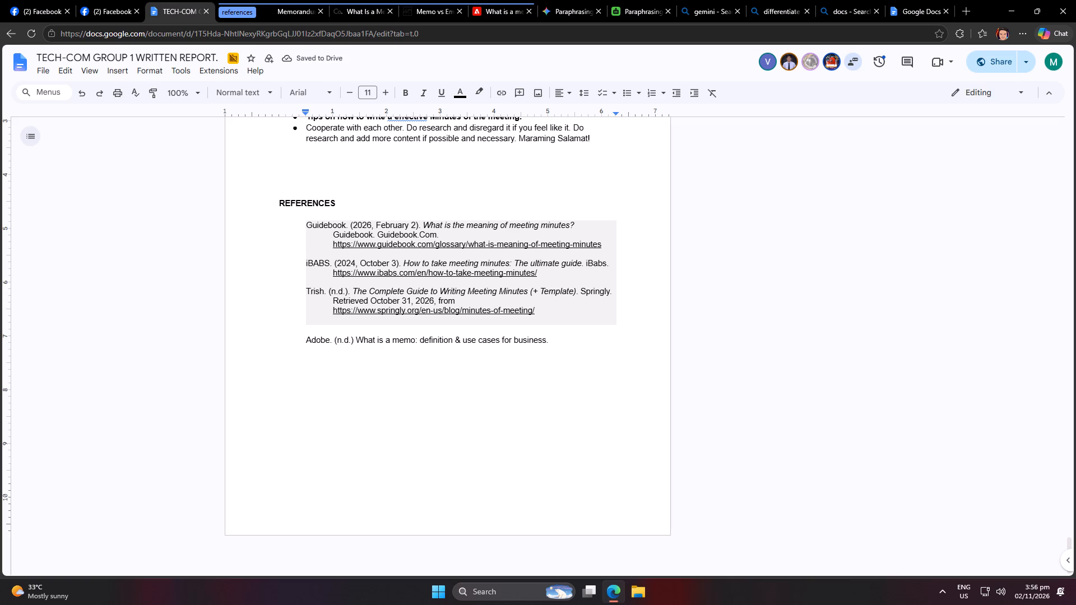
{"action": "key", "text": "Return"}
{"action": "right_click", "coordinate": [355, 351]}
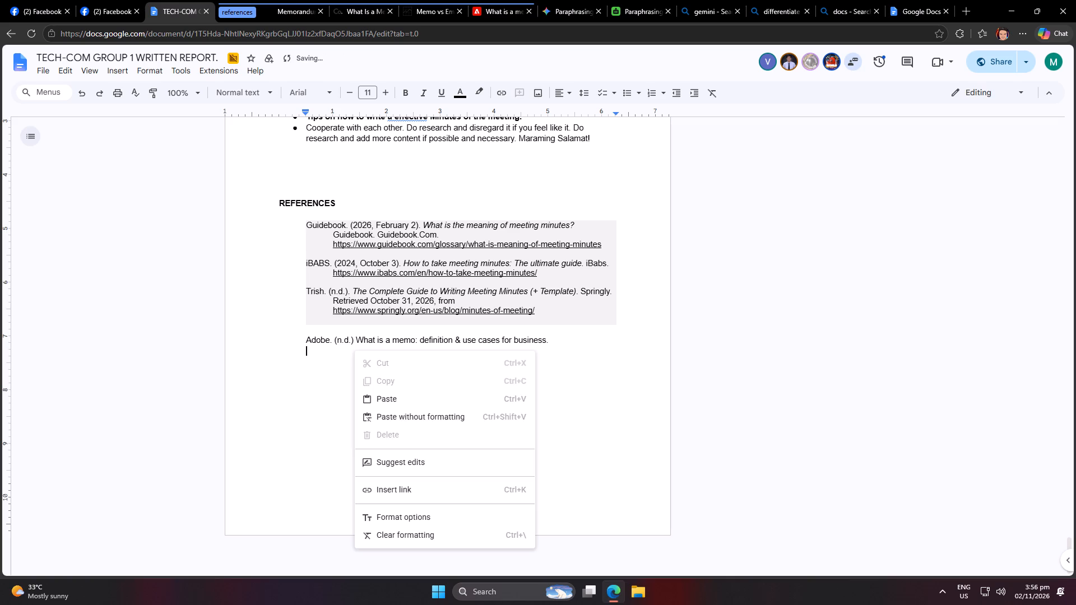
{"action": "left_click", "coordinate": [391, 417]}
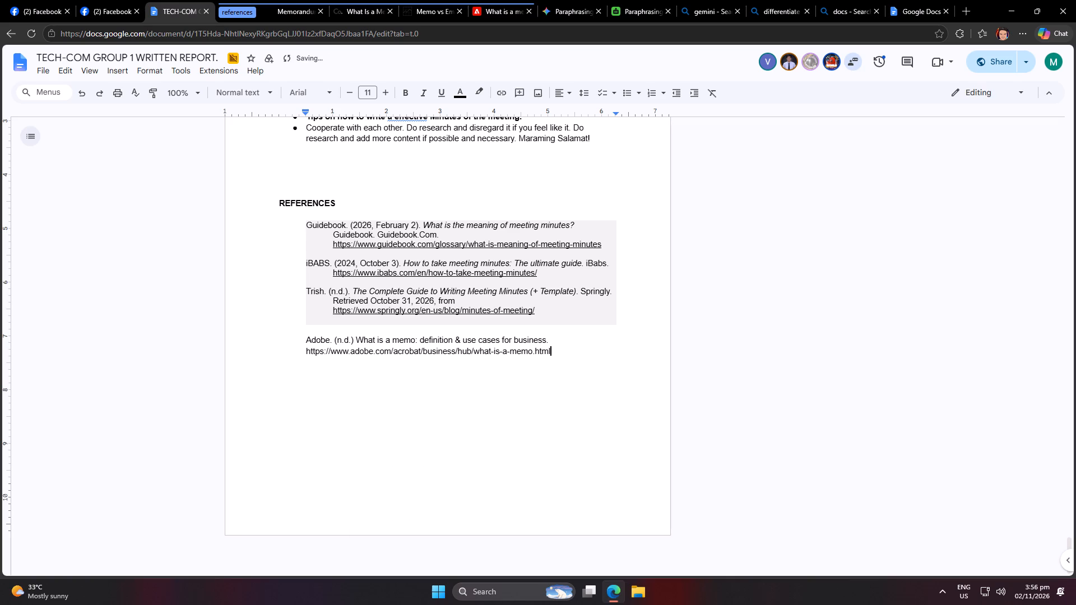
Turn the plain Adobe URL into a hyperlink by adding a line break at its end.
{"action": "left_click_drag", "start_coordinate": [560, 286], "coordinate": [331, 277]}
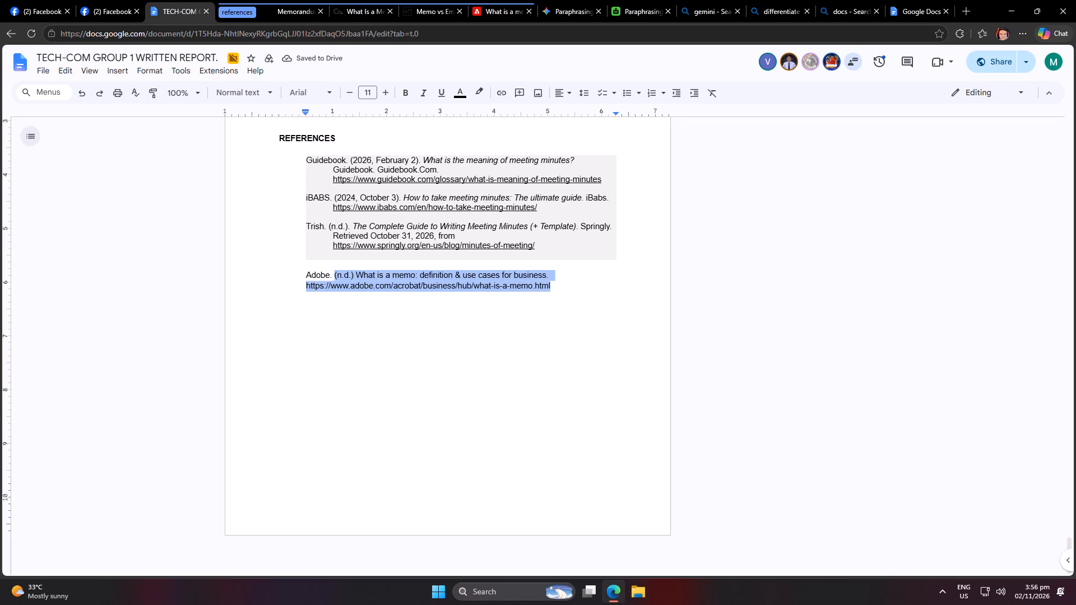
{"action": "left_click_drag", "start_coordinate": [331, 277], "coordinate": [296, 278]}
{"action": "left_click", "coordinate": [546, 281]}
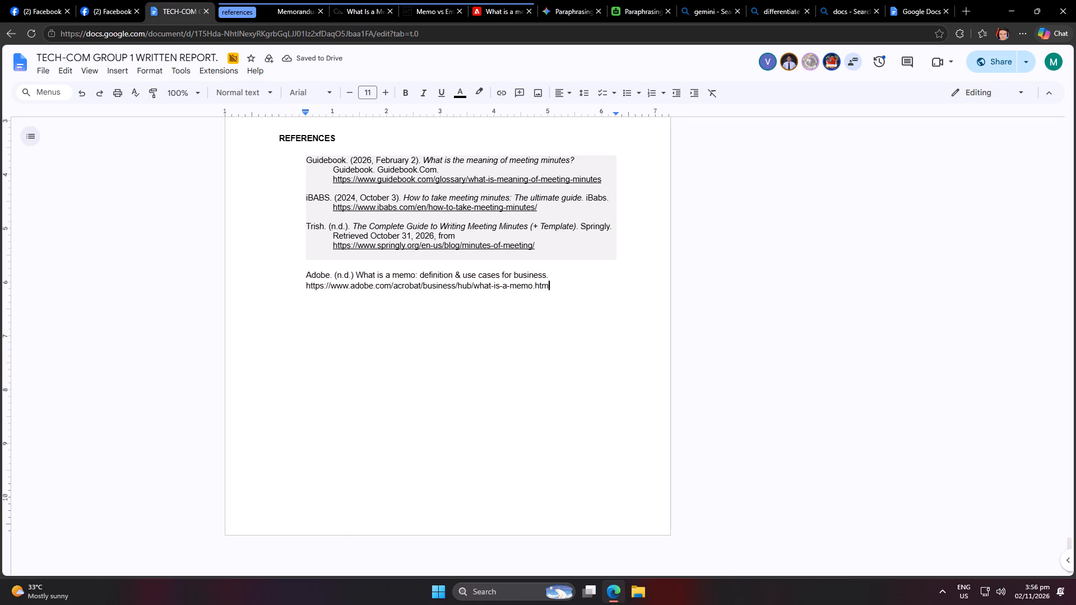
{"action": "key", "text": "Return"}
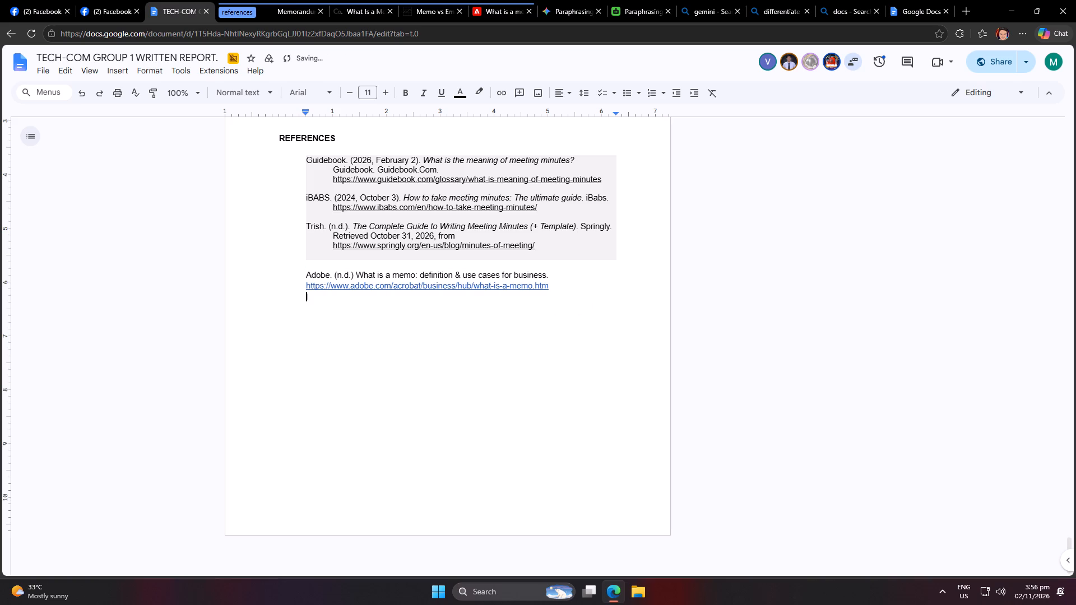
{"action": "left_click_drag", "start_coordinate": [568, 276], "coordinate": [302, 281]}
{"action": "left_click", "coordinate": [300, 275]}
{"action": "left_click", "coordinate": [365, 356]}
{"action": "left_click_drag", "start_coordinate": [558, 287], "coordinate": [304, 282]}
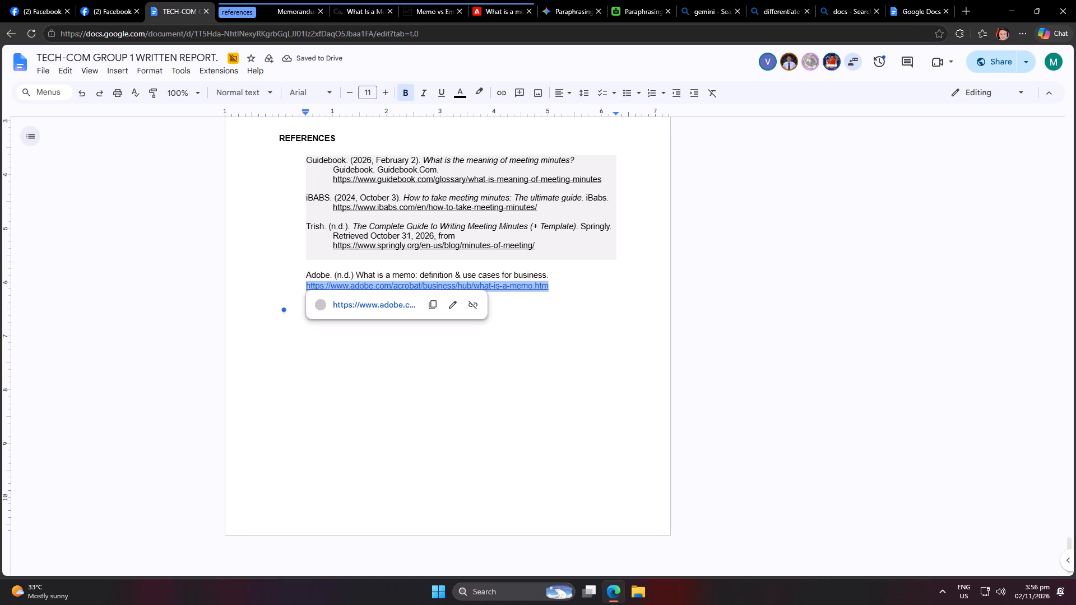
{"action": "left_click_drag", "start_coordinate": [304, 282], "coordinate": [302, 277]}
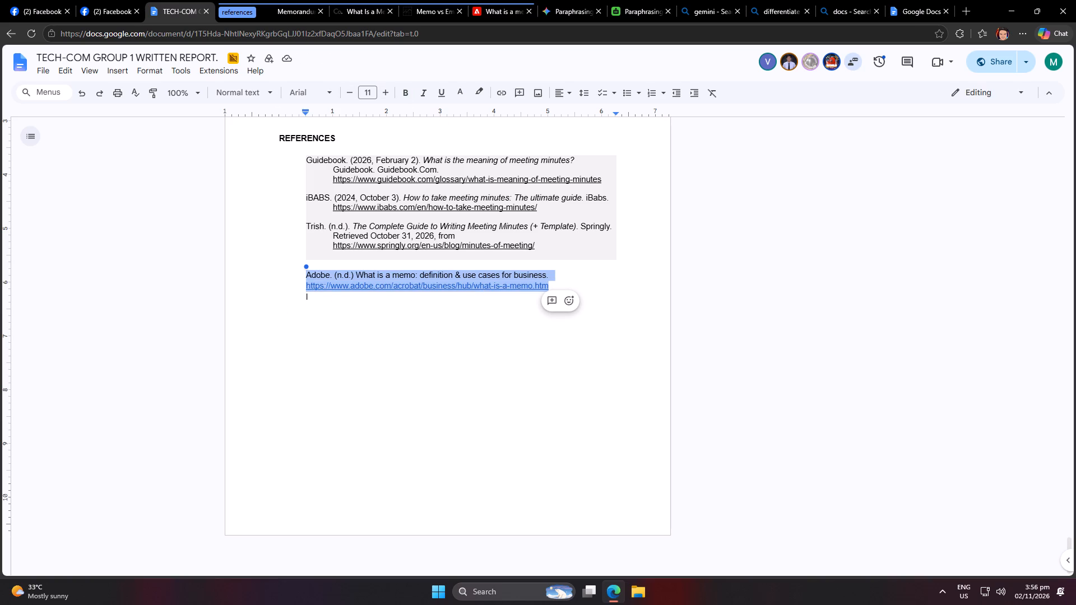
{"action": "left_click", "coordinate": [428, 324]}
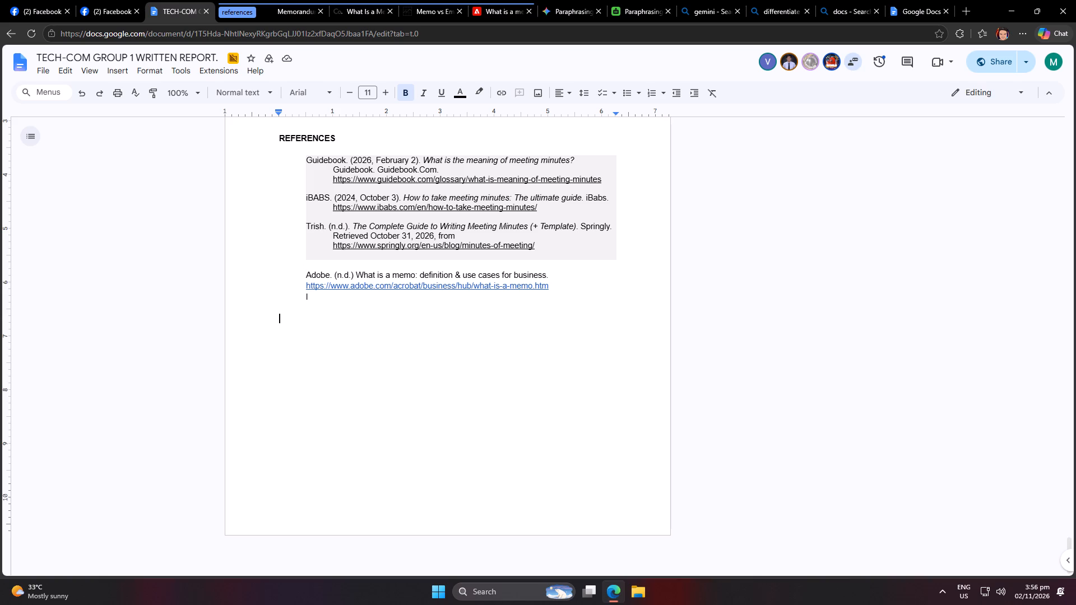
Italicize the title "What is a memo: definition & use cases for business." in the Adobe reference.
{"action": "left_click_drag", "start_coordinate": [354, 273], "coordinate": [528, 278]}
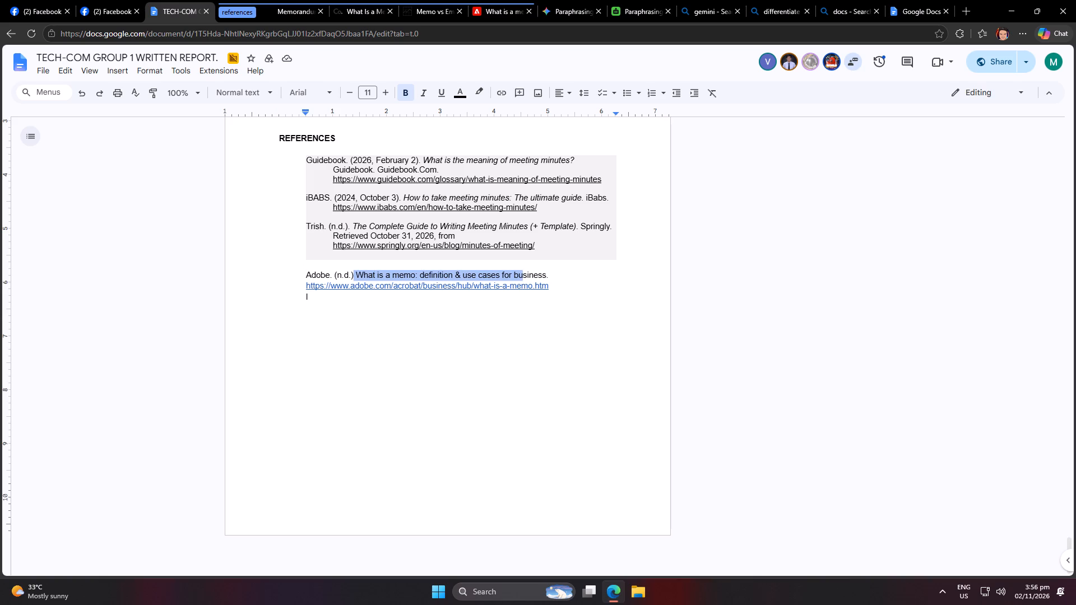
{"action": "left_click_drag", "start_coordinate": [528, 278], "coordinate": [549, 277]}
{"action": "left_click", "coordinate": [420, 92]}
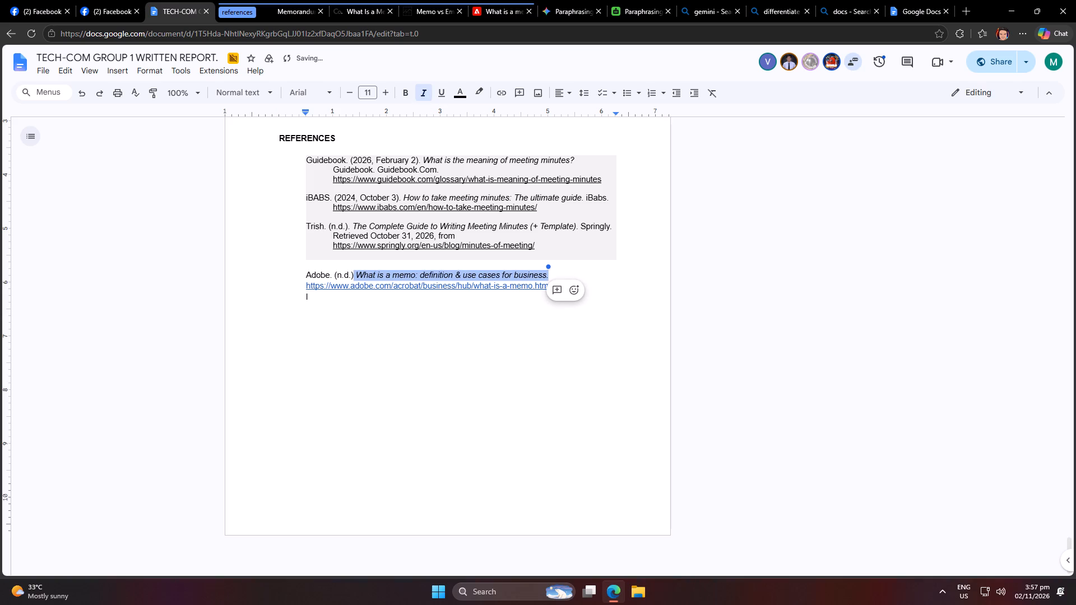
{"action": "left_click", "coordinate": [582, 264]}
Remove the stray "l" below the Adobe link and complete the URL's ending as "what-is-a-memo.html".
{"action": "left_click", "coordinate": [558, 292]}
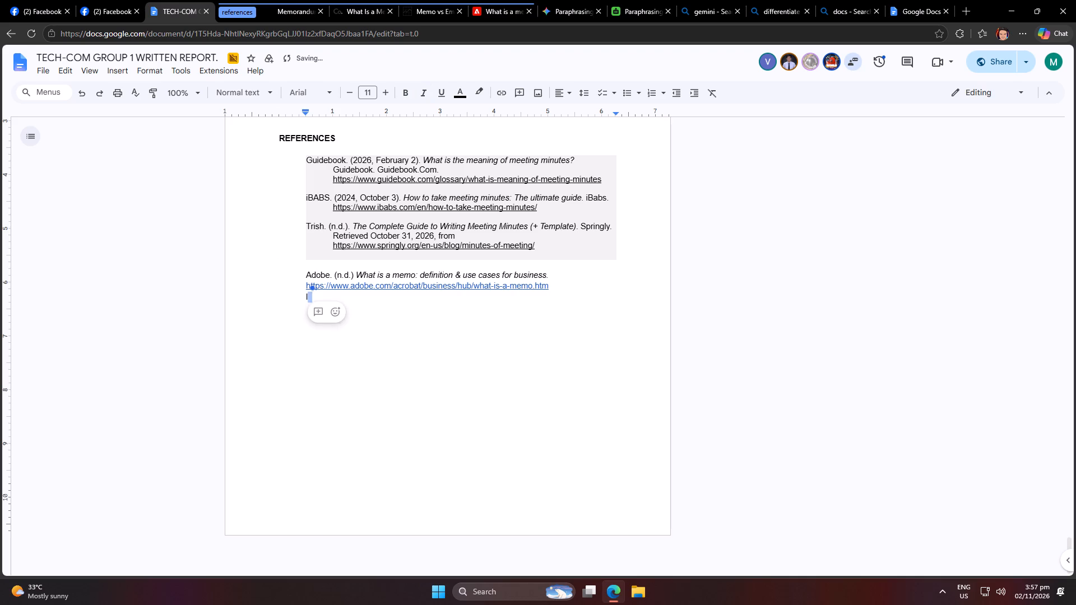
{"action": "left_click", "coordinate": [562, 290]}
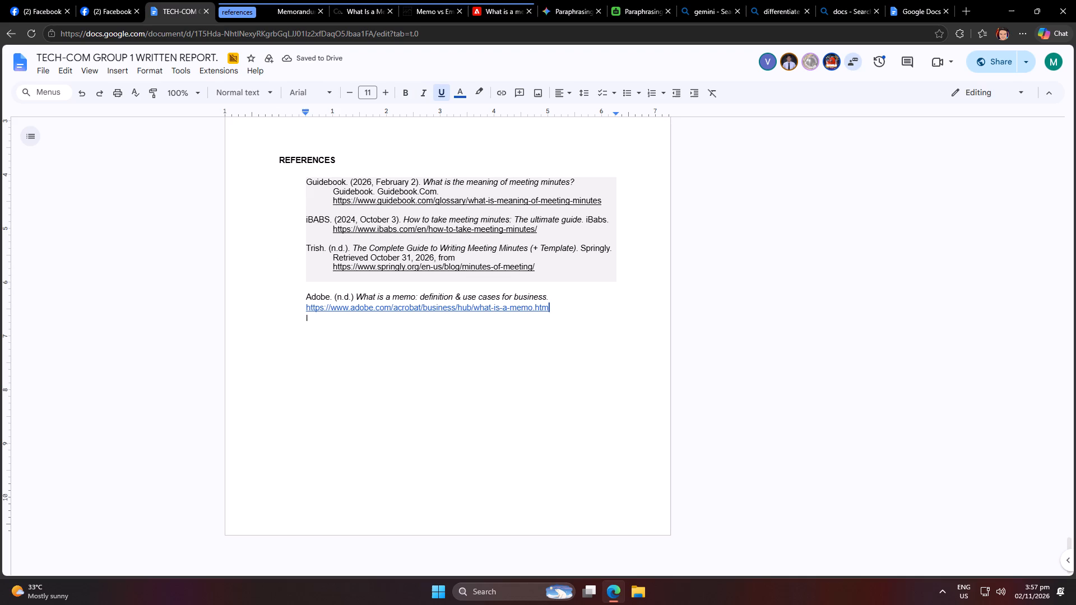
{"action": "left_click", "coordinate": [323, 320]}
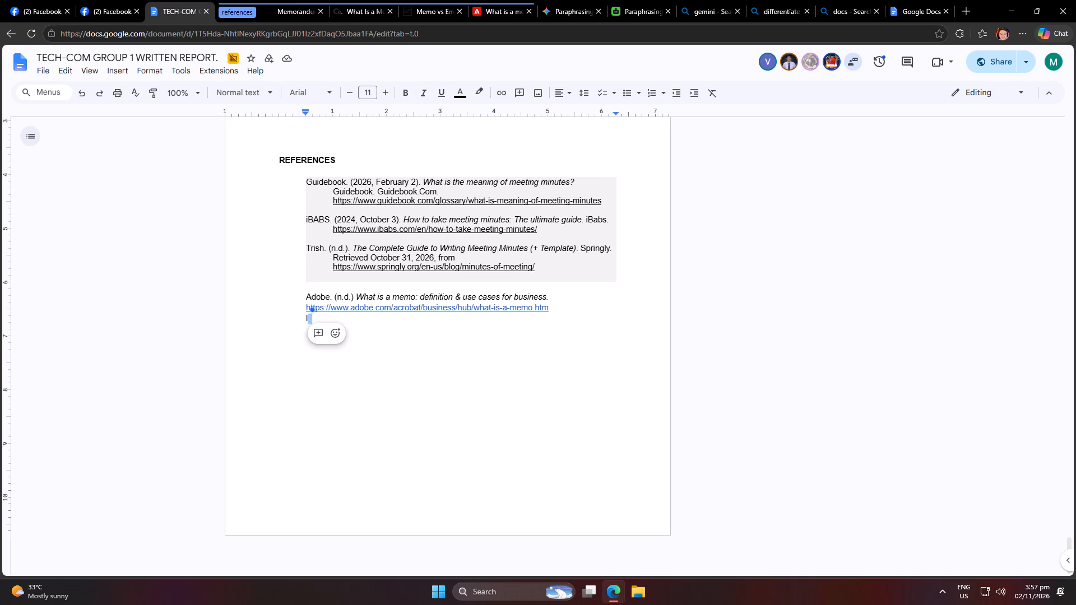
{"action": "key", "text": "BackSpace"}
{"action": "key", "text": "BackSpace"}
{"action": "key", "text": "BackSpace"}
{"action": "key", "text": "BackSpace"}
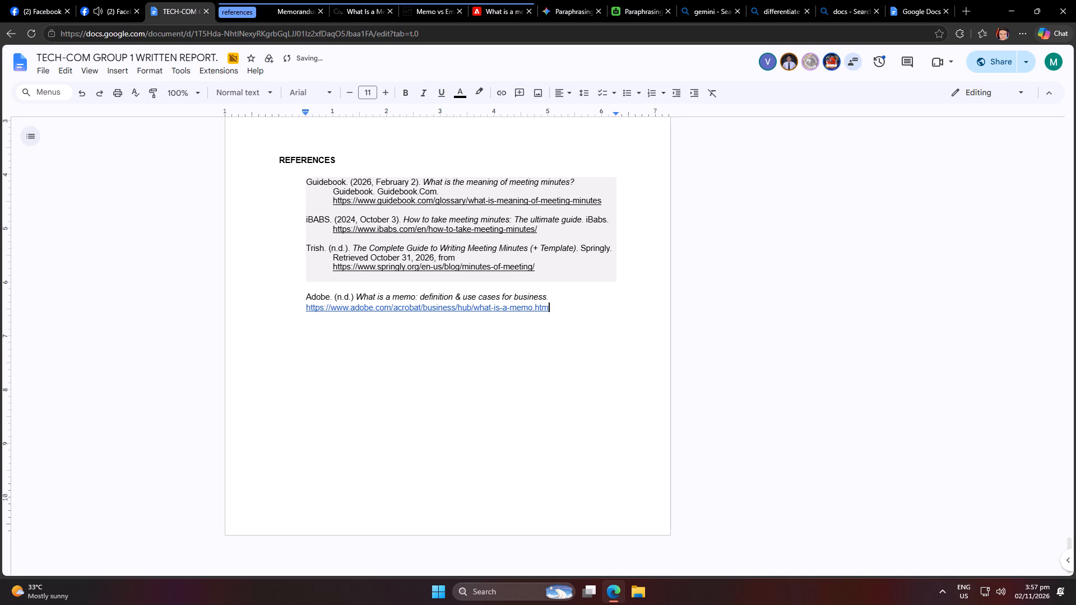
{"action": "key", "text": "l"}
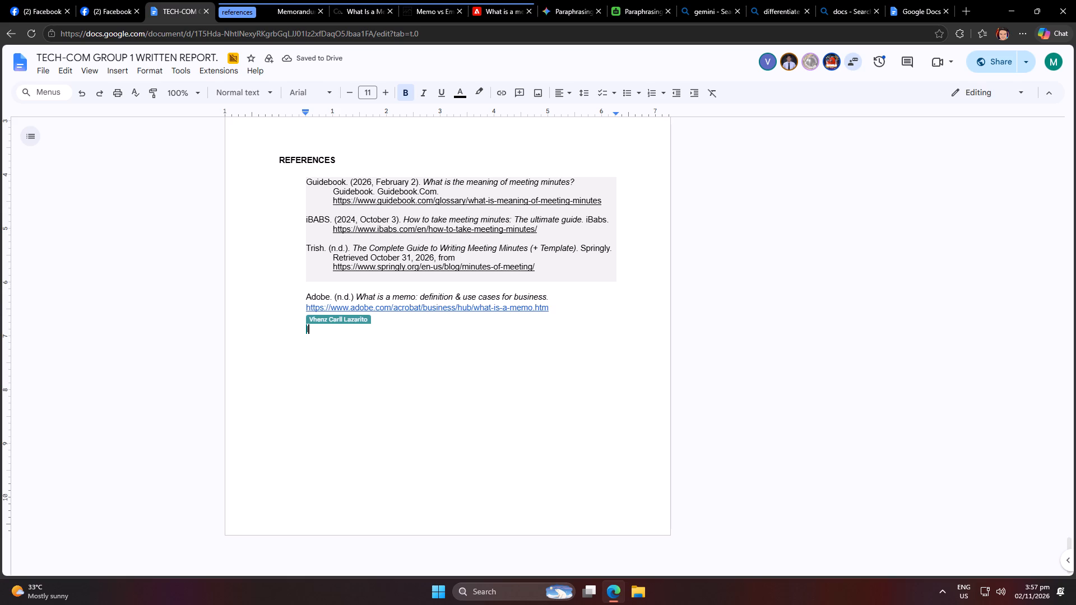
{"action": "left_click", "coordinate": [507, 315]}
{"action": "left_click", "coordinate": [554, 308]}
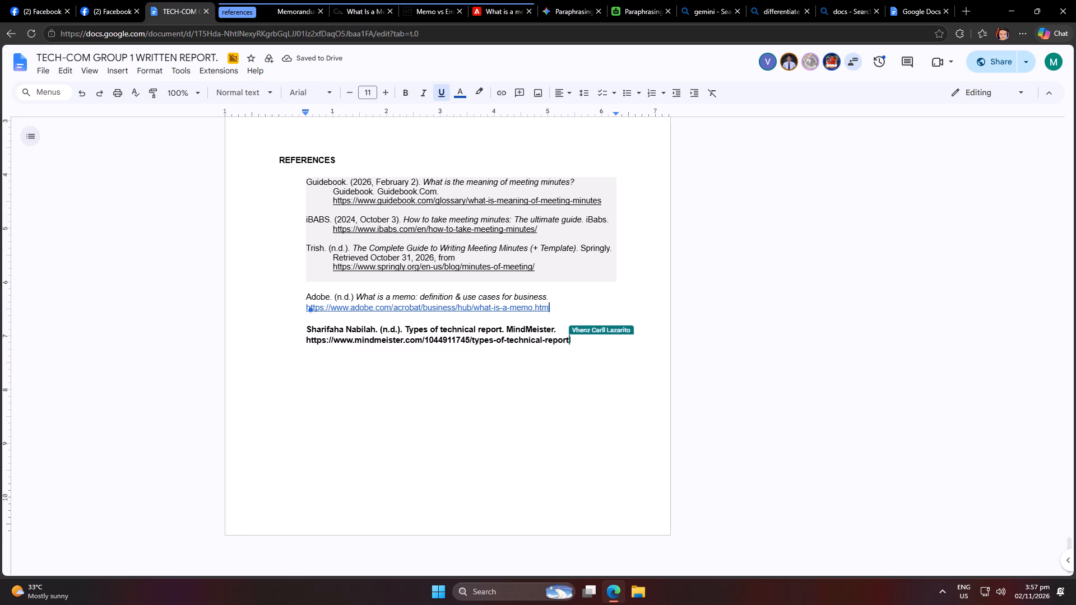
{"action": "key", "text": "l"}
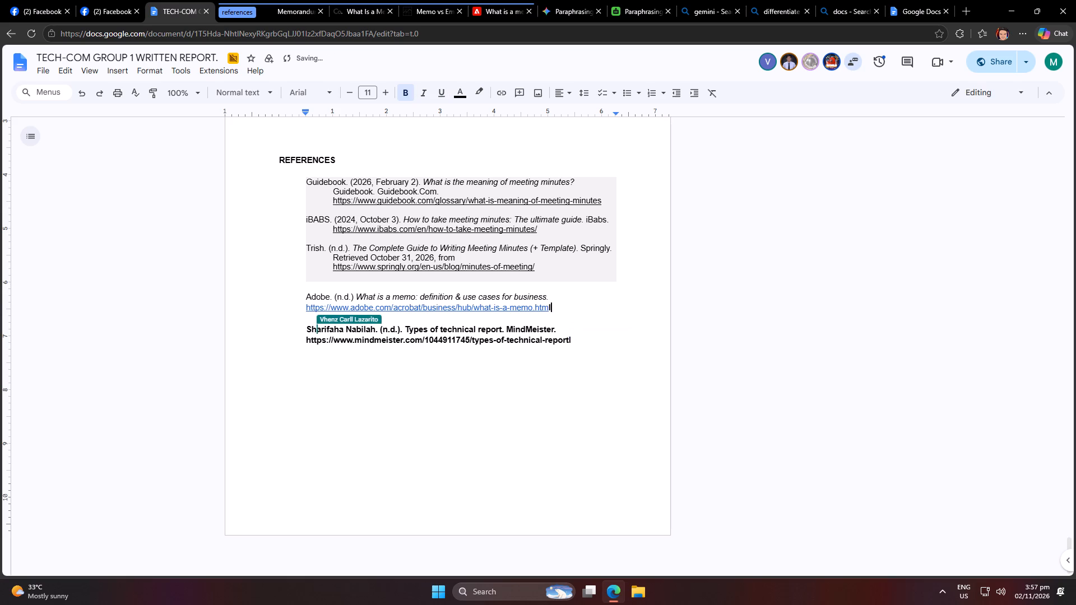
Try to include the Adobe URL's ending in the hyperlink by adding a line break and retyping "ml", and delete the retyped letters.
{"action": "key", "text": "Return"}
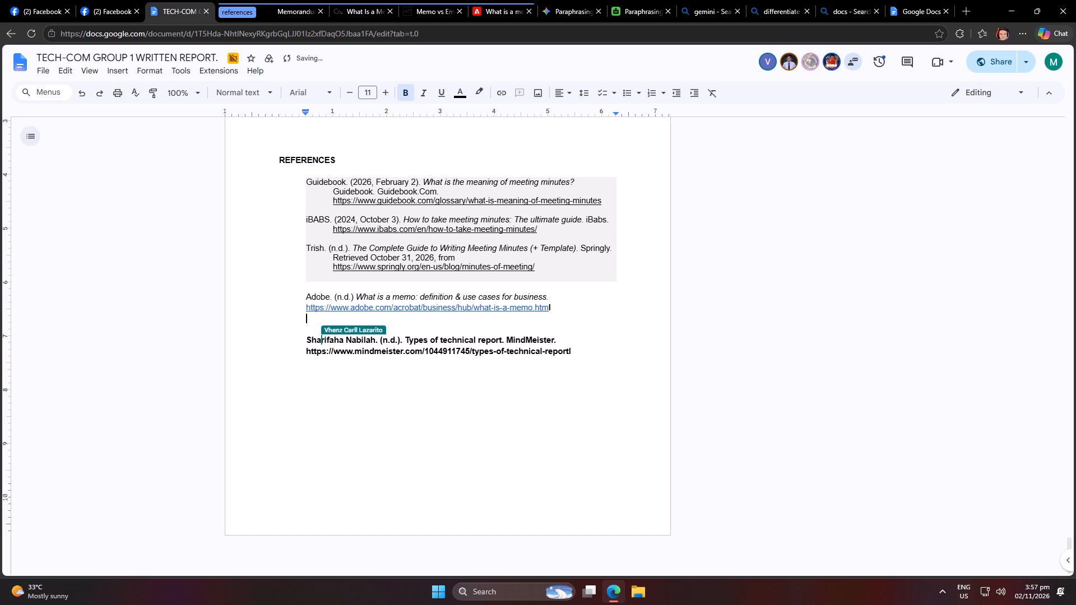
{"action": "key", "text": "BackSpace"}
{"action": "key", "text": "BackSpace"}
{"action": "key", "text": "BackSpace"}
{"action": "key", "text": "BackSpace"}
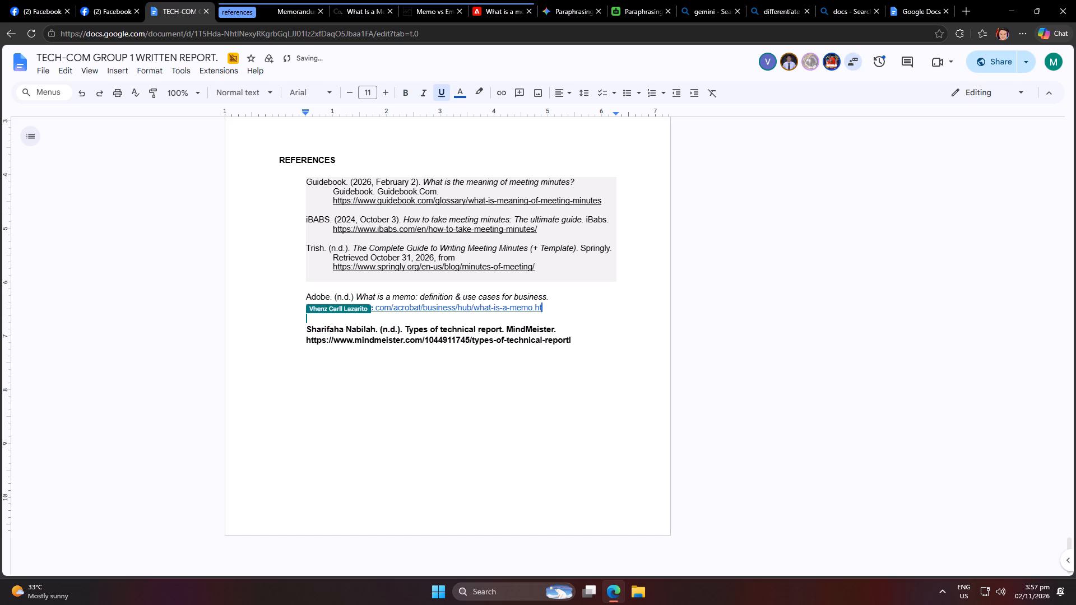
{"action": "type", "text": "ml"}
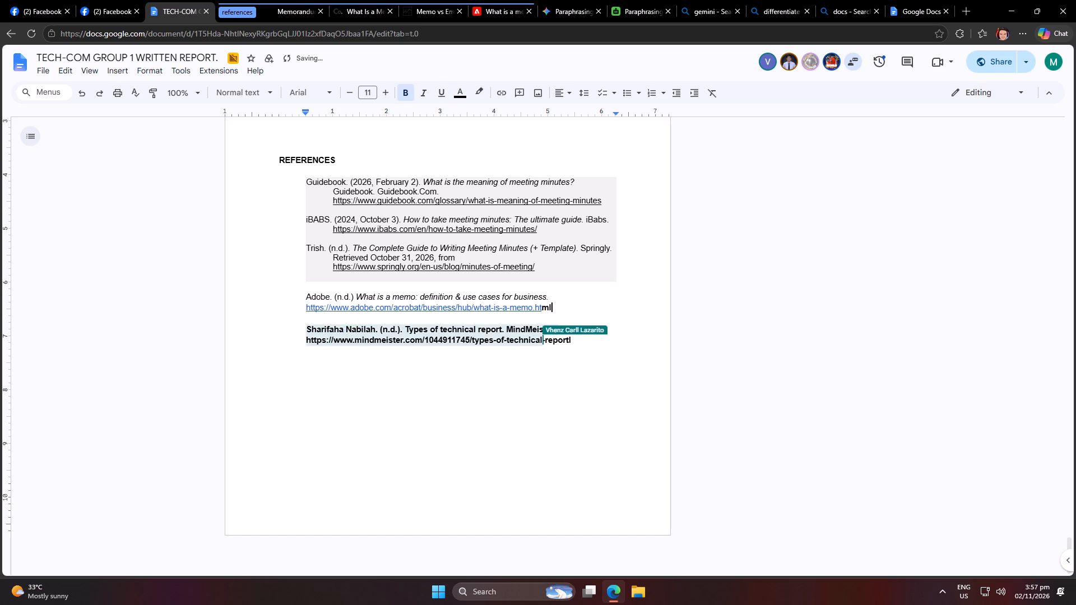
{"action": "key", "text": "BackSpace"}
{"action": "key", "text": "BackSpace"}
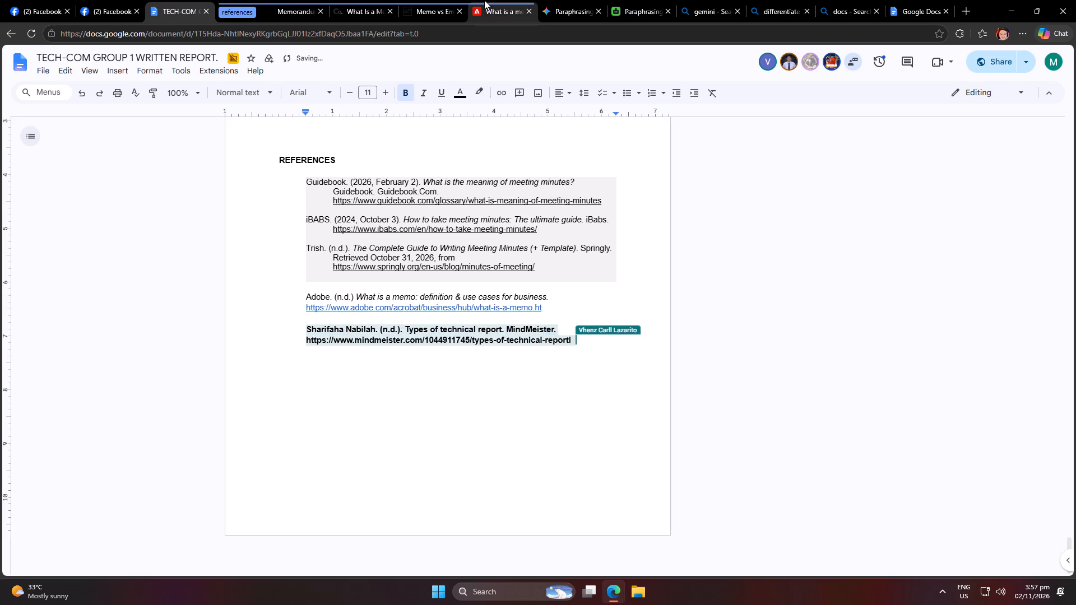
Copy the address of Adobe's memo article and delete the incomplete link below the Adobe reference's title in the report.
{"action": "left_click", "coordinate": [491, 0]}
{"action": "left_click", "coordinate": [317, 30]}
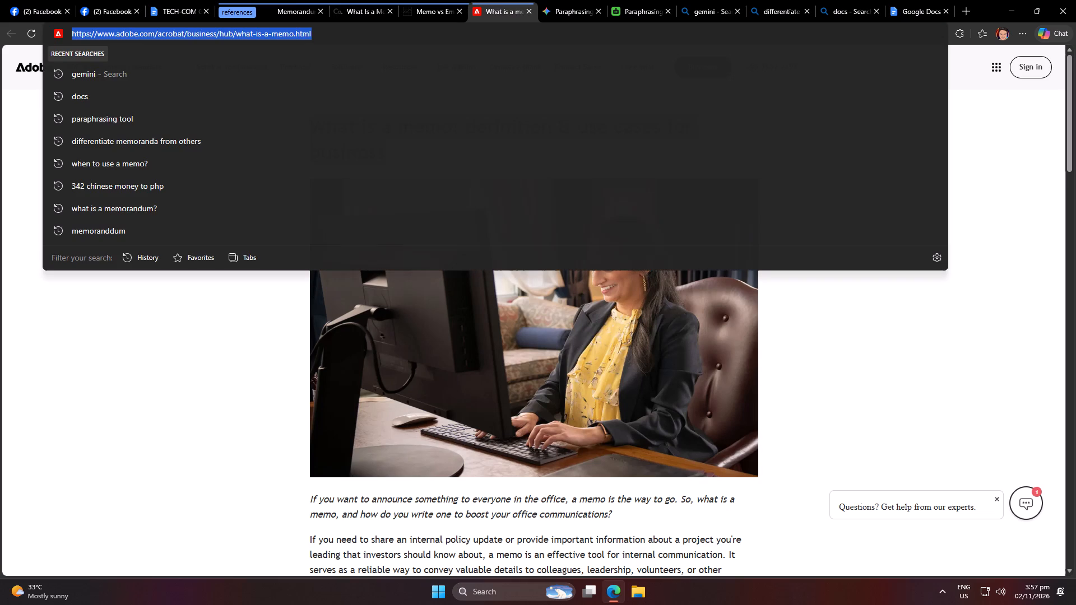
{"action": "key", "text": "ctrl+c"}
{"action": "left_click", "coordinate": [123, 0]}
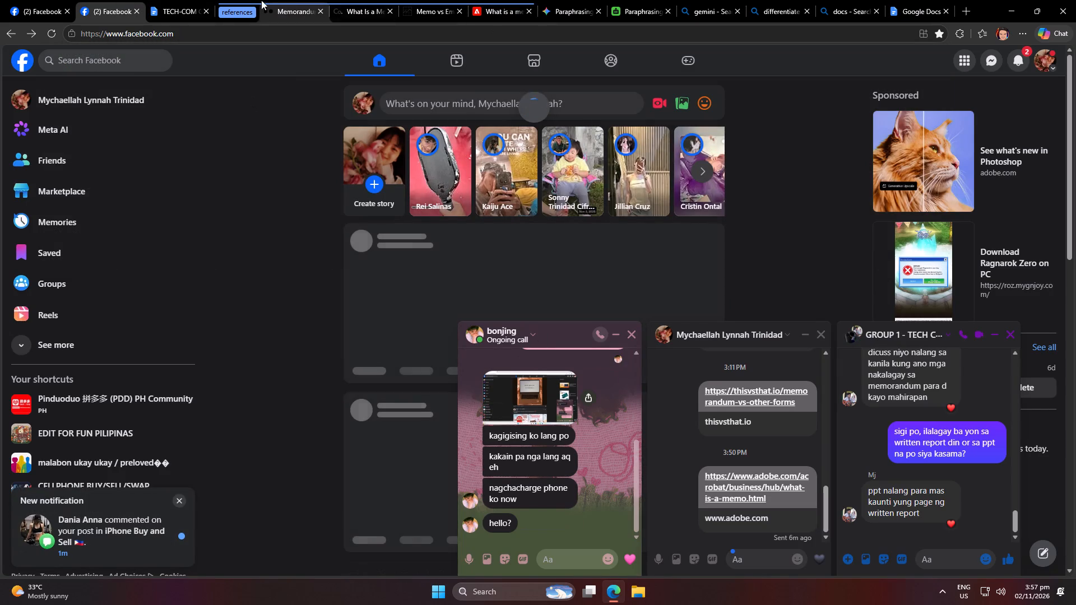
{"action": "left_click", "coordinate": [193, 1]}
{"action": "left_click_drag", "start_coordinate": [545, 308], "coordinate": [312, 308]}
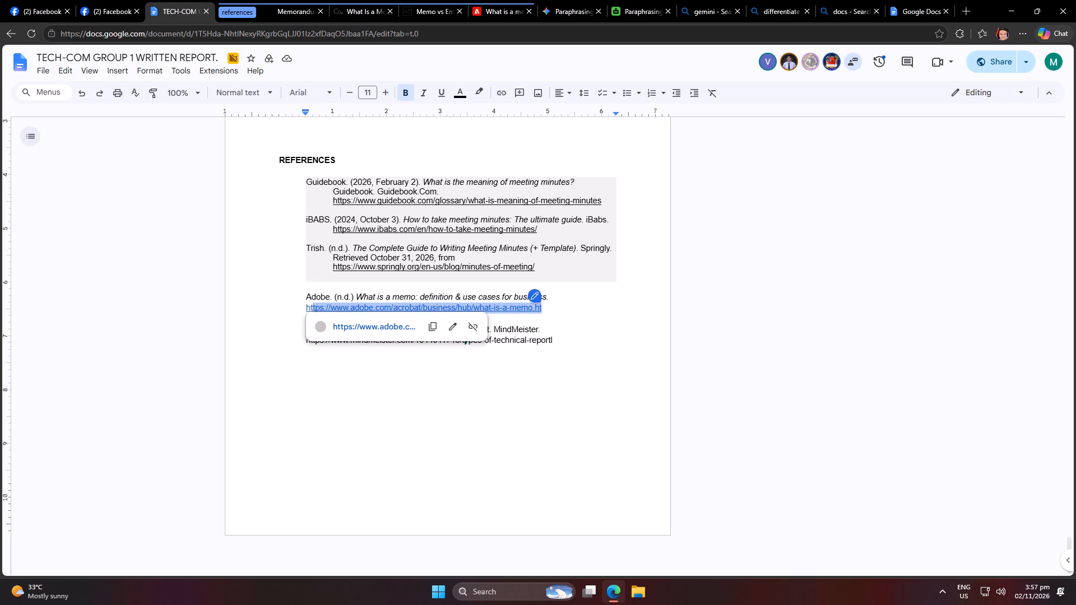
{"action": "left_click_drag", "start_coordinate": [312, 308], "coordinate": [308, 308]}
{"action": "key", "text": "BackSpace"}
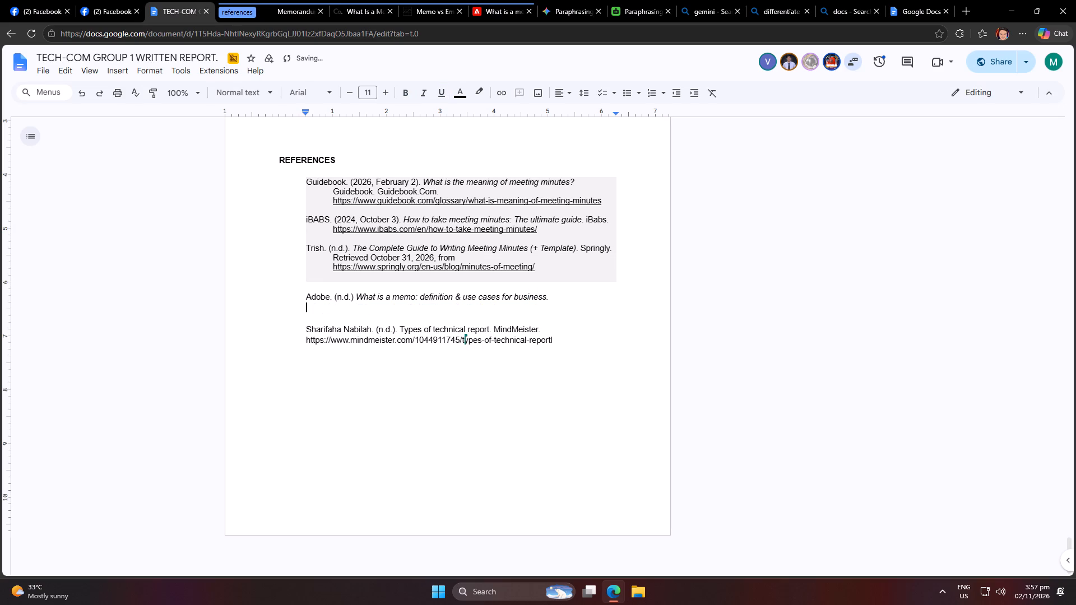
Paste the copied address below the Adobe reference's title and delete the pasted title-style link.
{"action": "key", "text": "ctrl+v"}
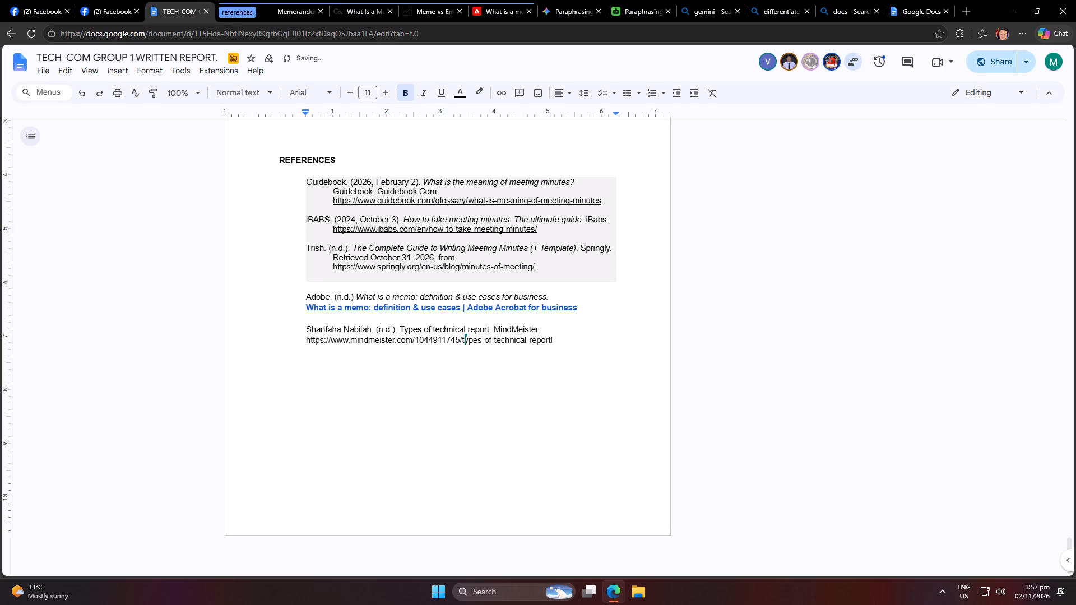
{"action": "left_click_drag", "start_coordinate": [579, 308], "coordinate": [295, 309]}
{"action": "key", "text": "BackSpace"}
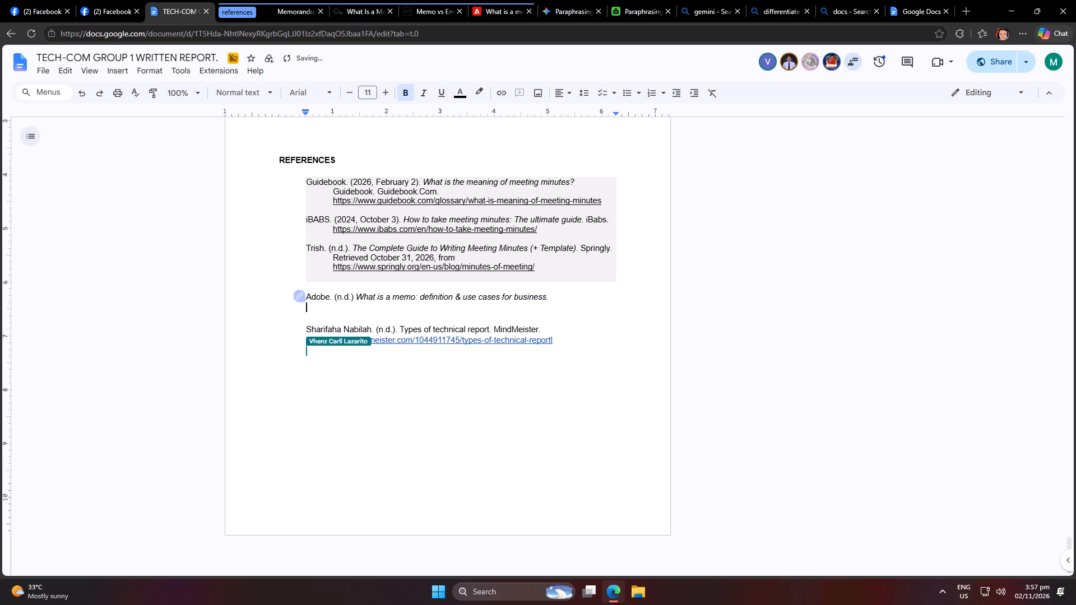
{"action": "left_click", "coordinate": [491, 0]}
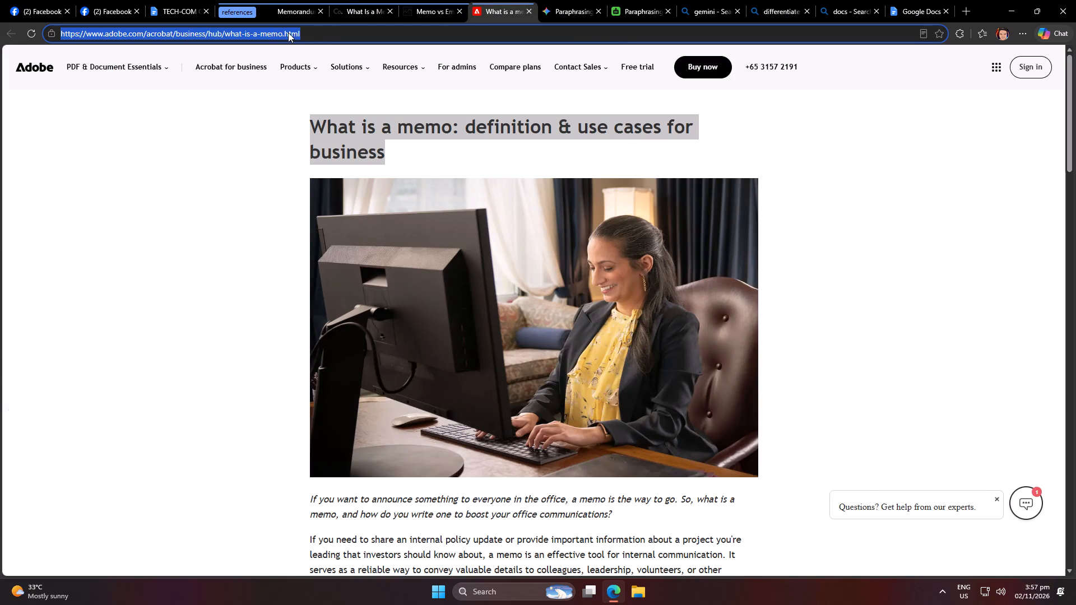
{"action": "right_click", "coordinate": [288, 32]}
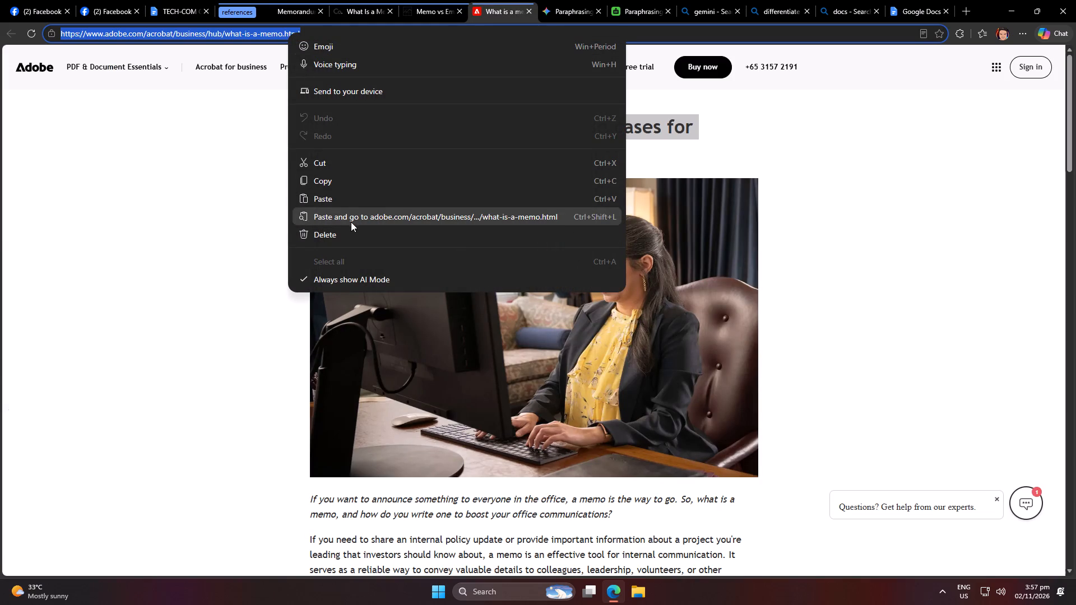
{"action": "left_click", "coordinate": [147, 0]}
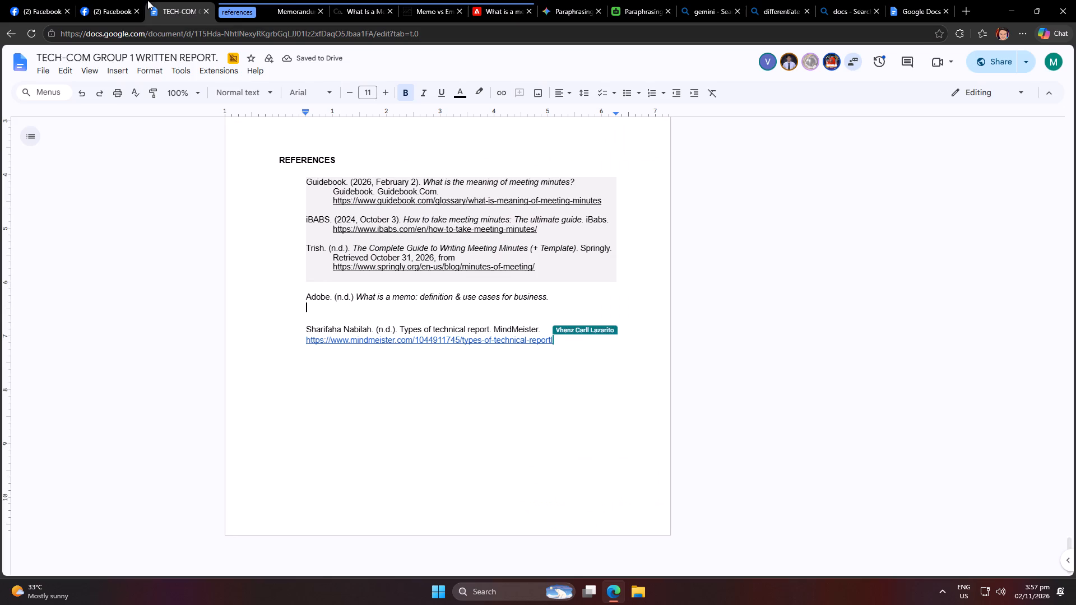
Switch to Facebook, copy the Adobe memo link from the self-chat, and return to the report.
{"action": "left_click", "coordinate": [122, 1]}
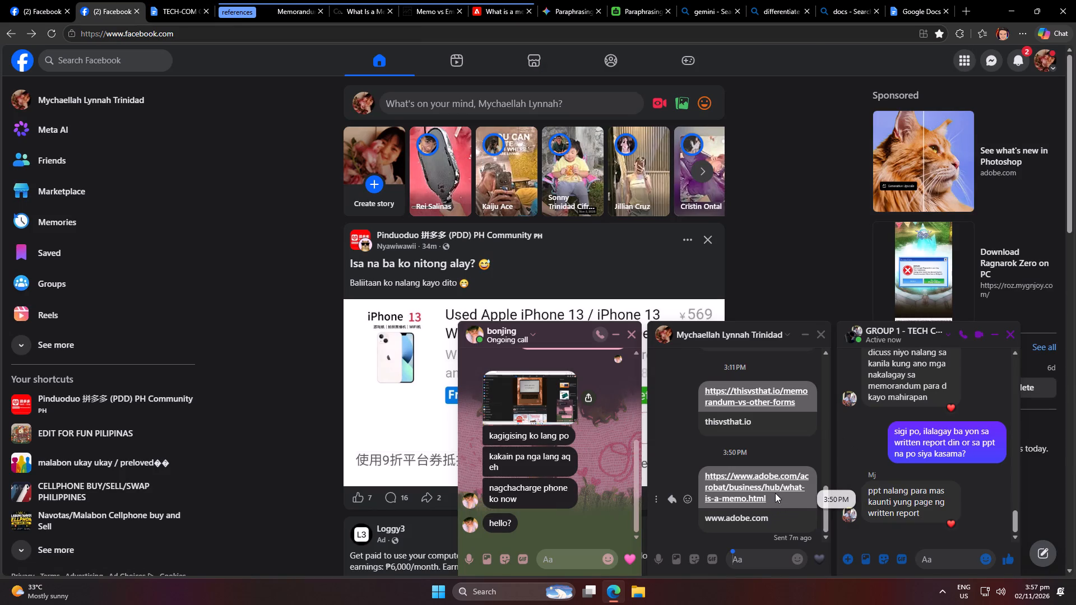
{"action": "left_click_drag", "start_coordinate": [771, 497], "coordinate": [699, 475]}
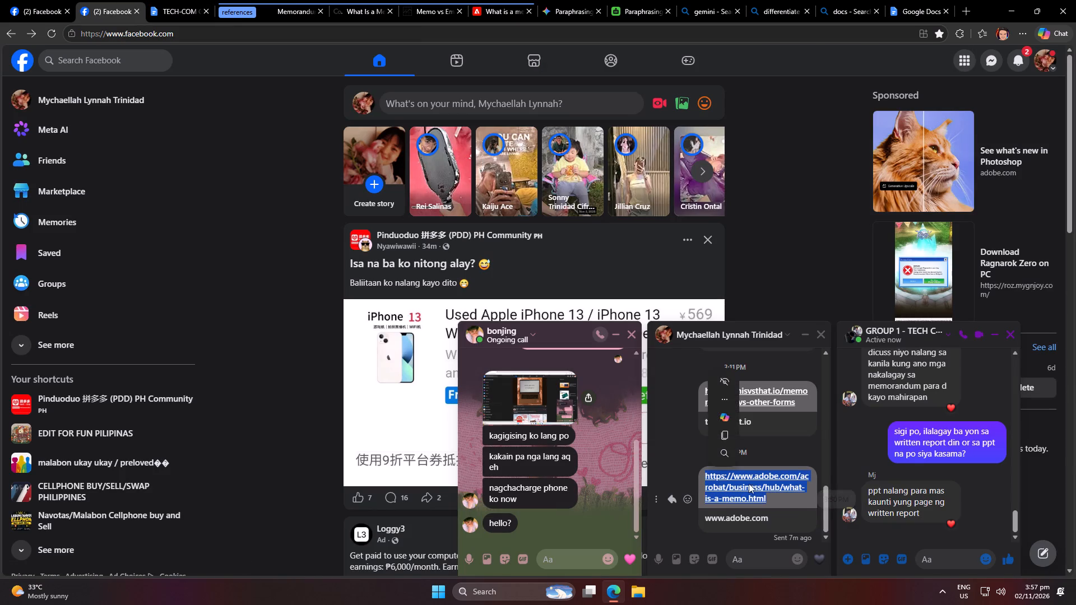
{"action": "key", "text": "ctrl+c"}
{"action": "left_click", "coordinate": [182, 0]}
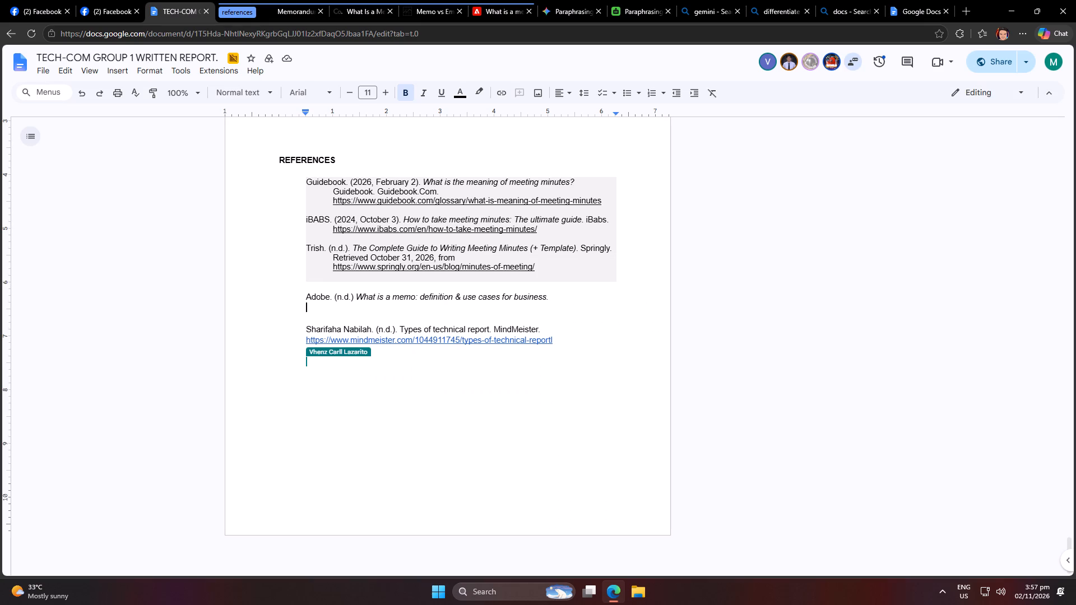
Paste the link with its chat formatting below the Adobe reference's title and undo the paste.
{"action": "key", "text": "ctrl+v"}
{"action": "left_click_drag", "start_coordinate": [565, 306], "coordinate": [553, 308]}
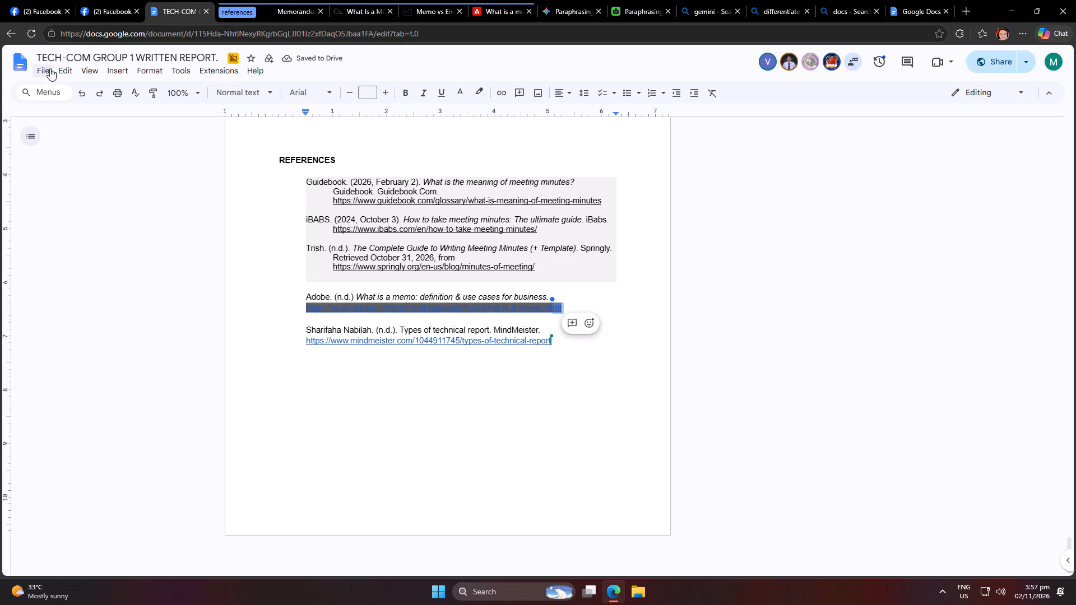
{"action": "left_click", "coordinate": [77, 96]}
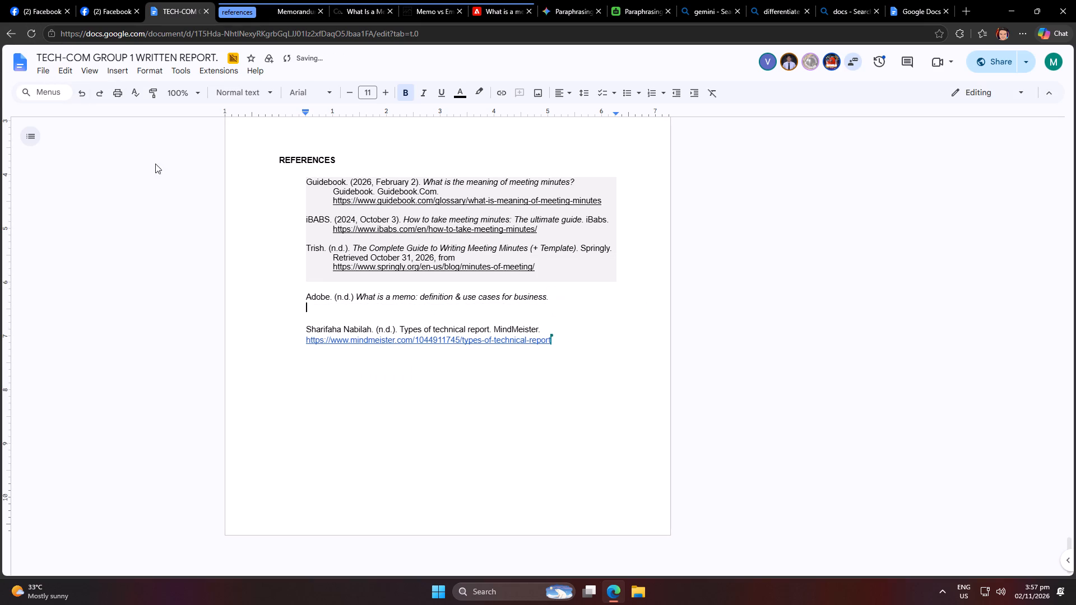
Paste the Adobe link without formatting below the reference's title and add a line break to turn it into a hyperlink.
{"action": "right_click", "coordinate": [316, 304]}
{"action": "left_click", "coordinate": [383, 369]}
{"action": "key", "text": "Return"}
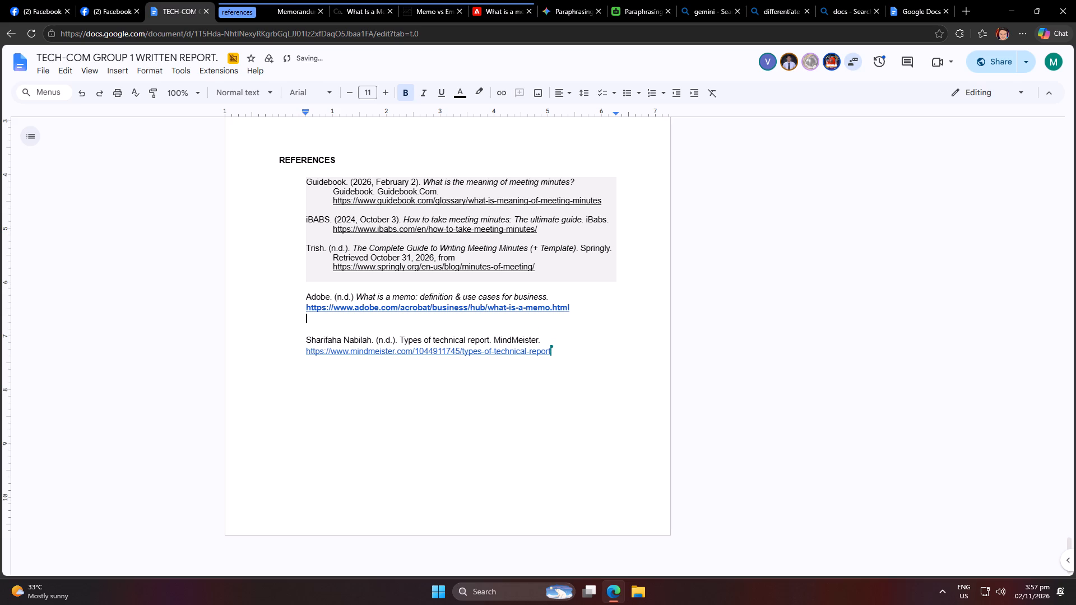
Remove the bold formatting from the Adobe link in the reference list.
{"action": "left_click_drag", "start_coordinate": [561, 318], "coordinate": [567, 317]}
{"action": "left_click", "coordinate": [575, 310]}
{"action": "left_click_drag", "start_coordinate": [573, 309], "coordinate": [304, 306]}
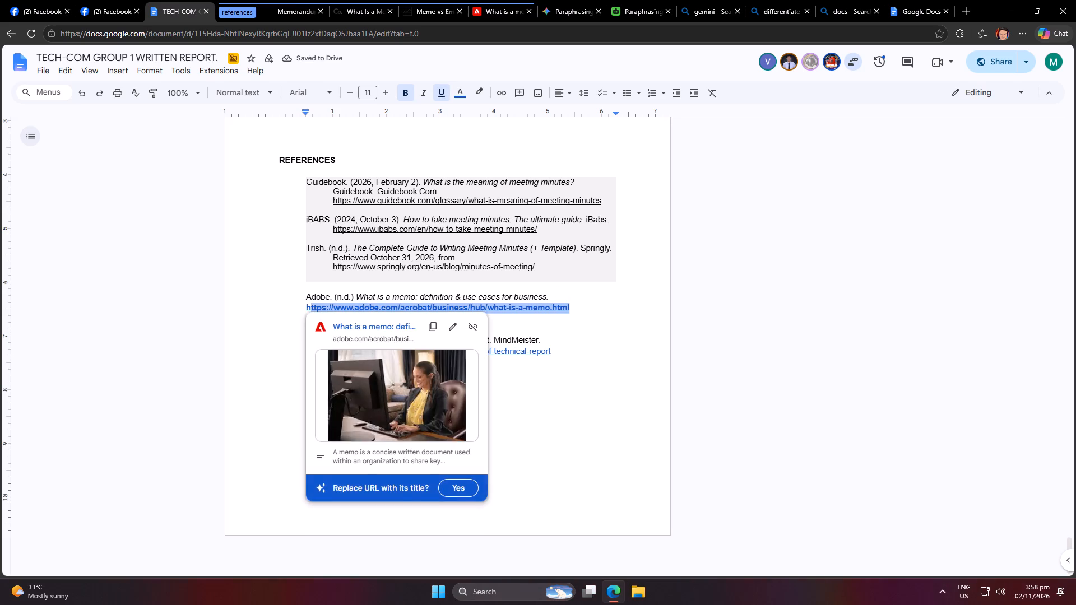
{"action": "left_click_drag", "start_coordinate": [304, 306], "coordinate": [303, 307]}
{"action": "left_click", "coordinate": [401, 91]}
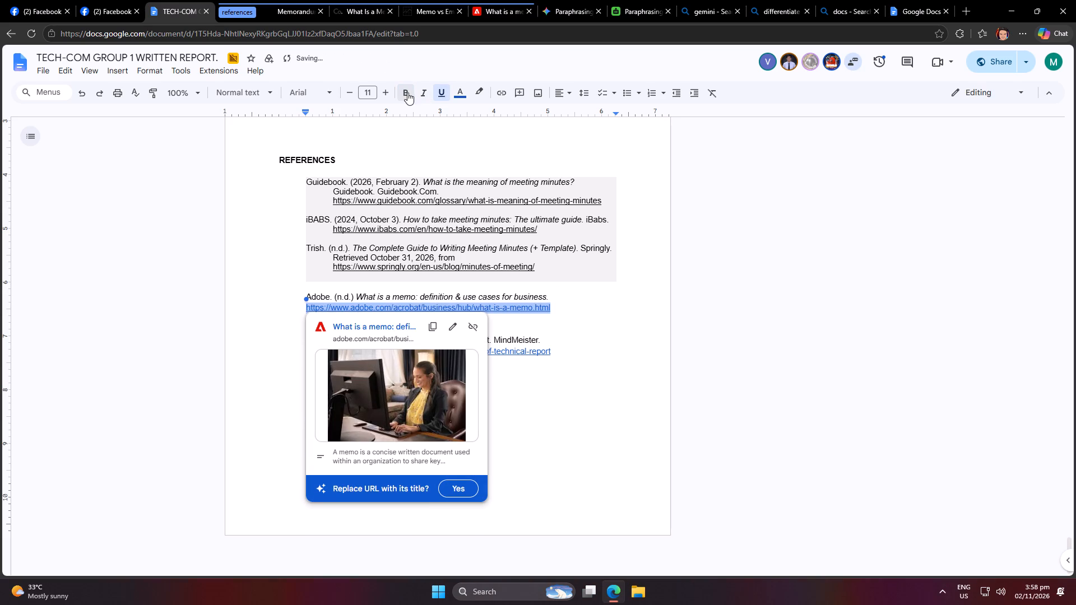
{"action": "left_click", "coordinate": [588, 302]}
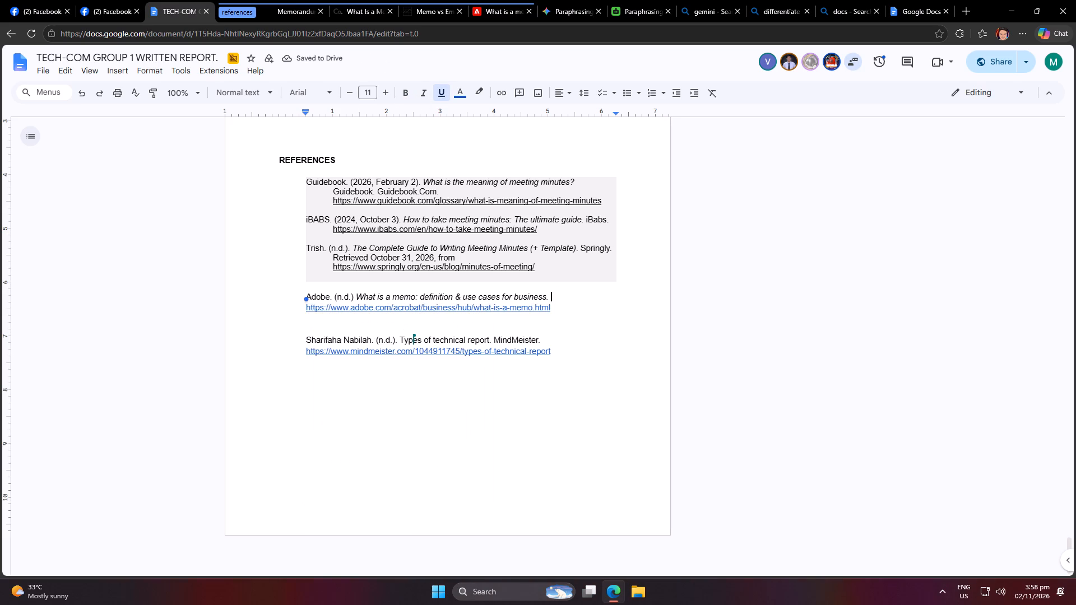
Add two line breaks after the Adobe link to make room before the MindMeister reference.
{"action": "left_click", "coordinate": [558, 308]}
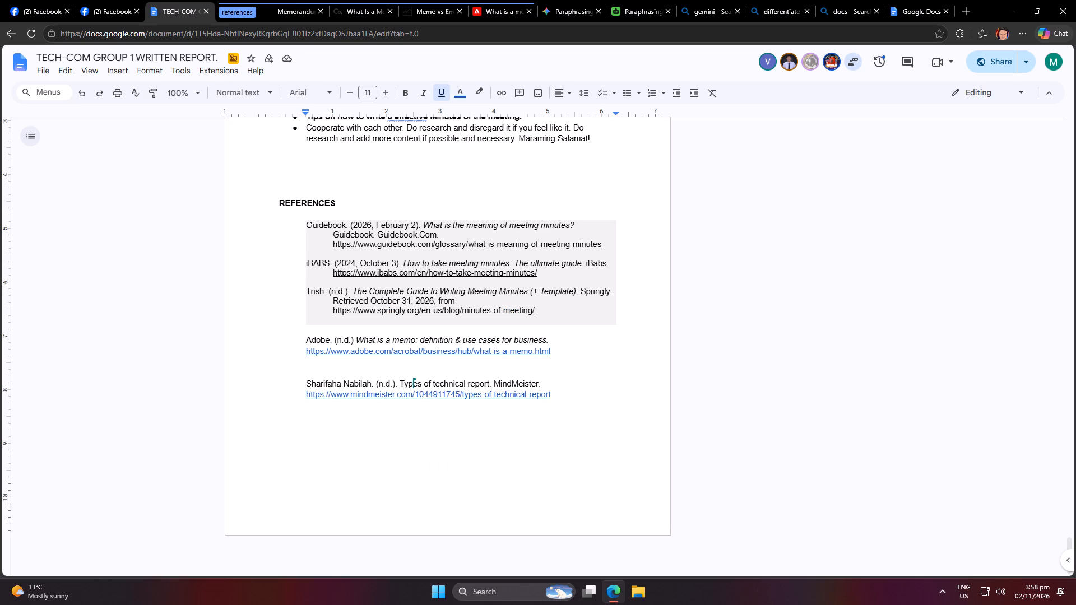
{"action": "key", "text": "Return"}
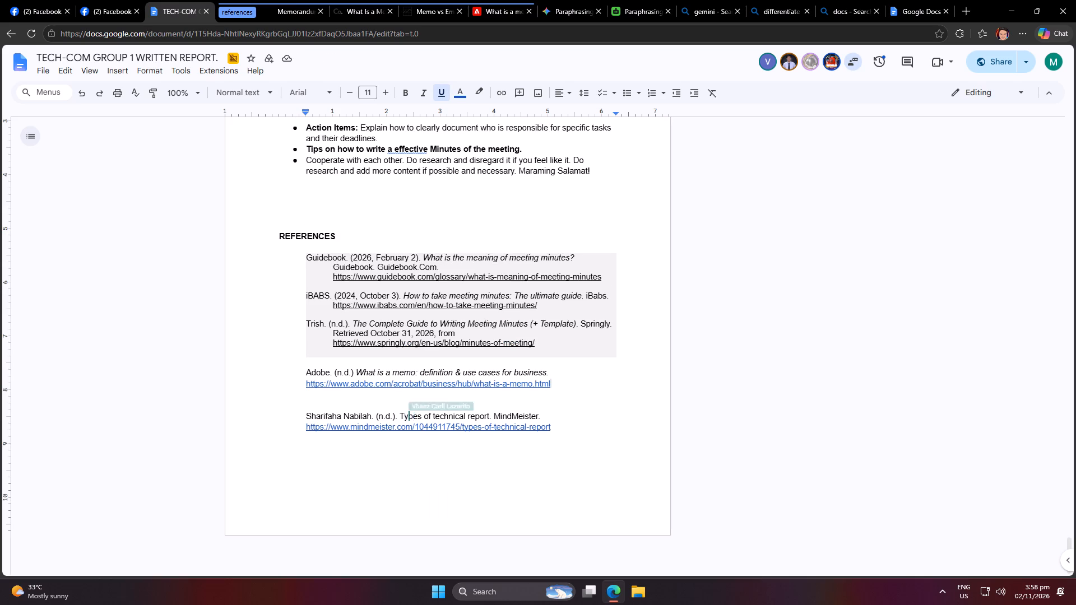
{"action": "key", "text": "Return"}
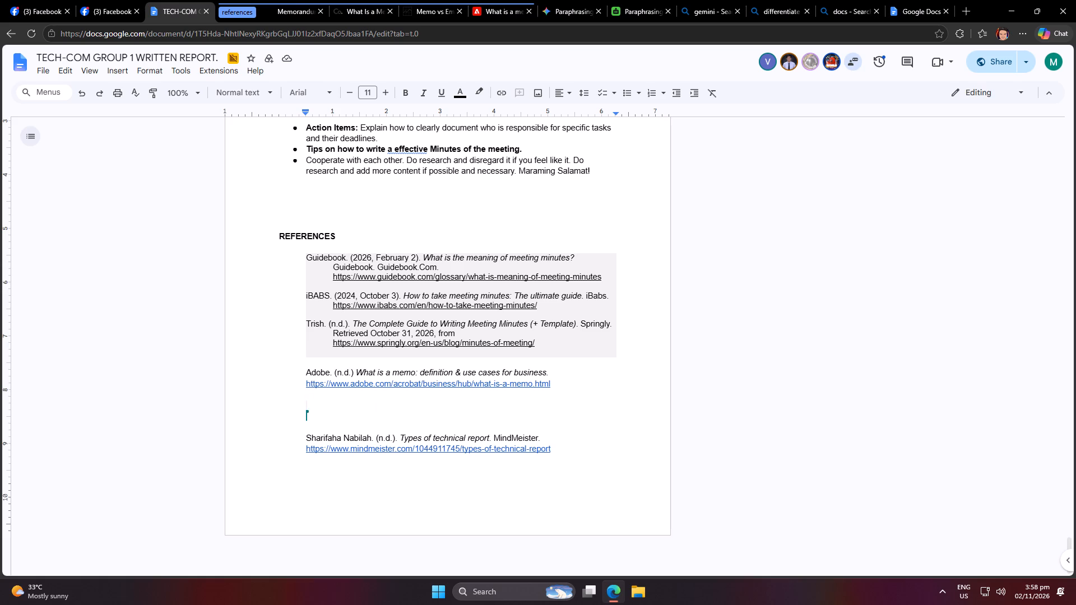
Close the browser's Gemini search page.
{"action": "left_click", "coordinate": [741, 12]}
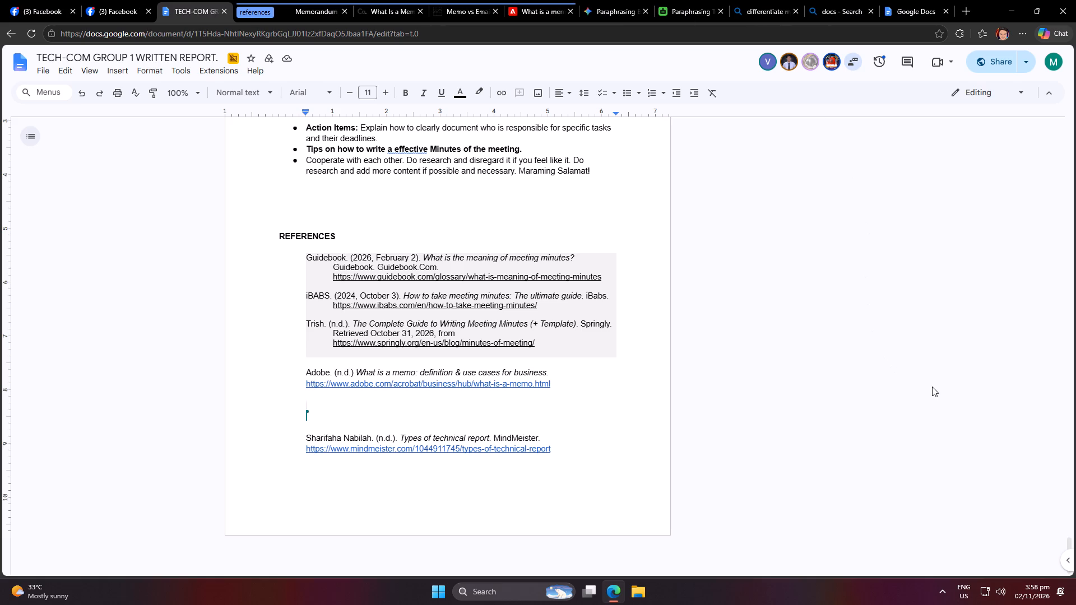
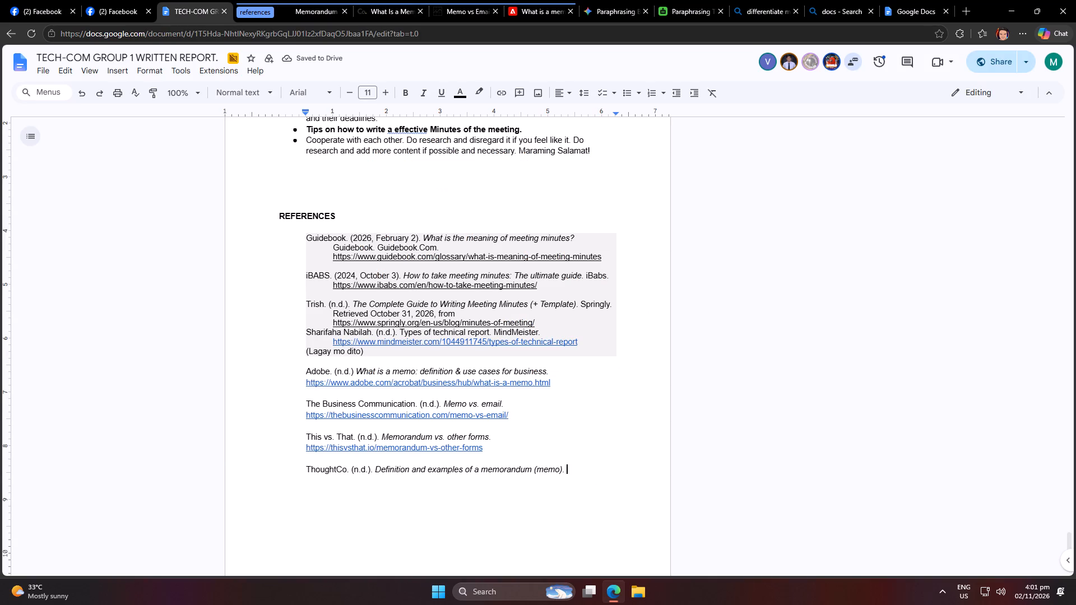
Check the This vs. That page's title, then copy the headline "What Is a Memorandum? Definition and Examples" from the ThoughtCo article.
{"action": "left_click", "coordinate": [302, 0]}
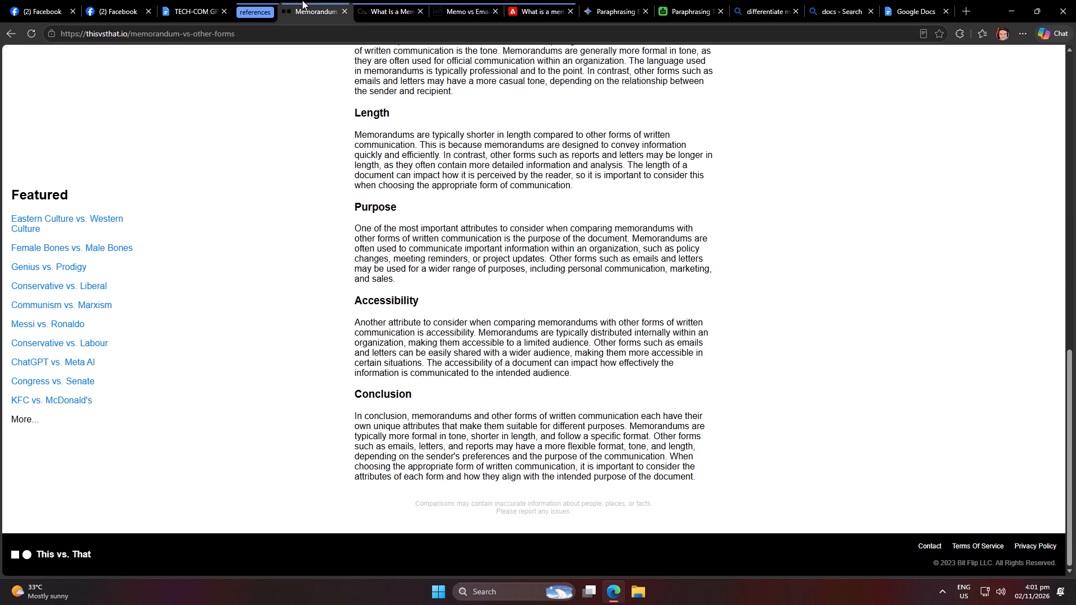
{"action": "scroll", "coordinate": [423, 342], "scroll_direction": "up", "scroll_amount": 20}
{"action": "scroll", "coordinate": [423, 342], "scroll_direction": "up", "scroll_amount": 1}
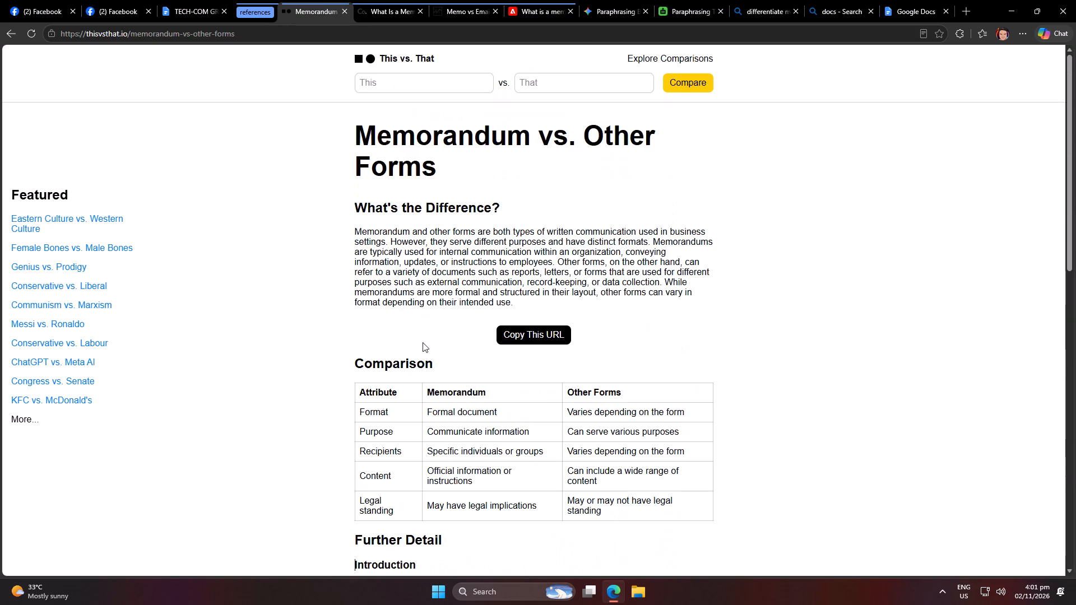
{"action": "left_click", "coordinate": [373, 0]}
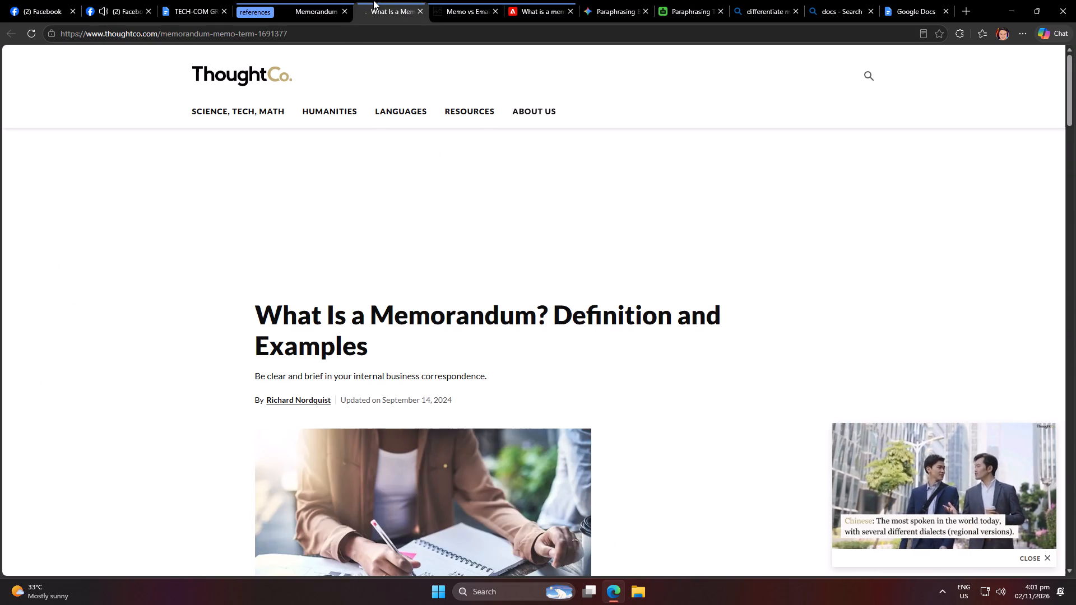
{"action": "scroll", "coordinate": [387, 136], "scroll_direction": "down", "scroll_amount": 1}
{"action": "left_click_drag", "start_coordinate": [387, 300], "coordinate": [286, 288]}
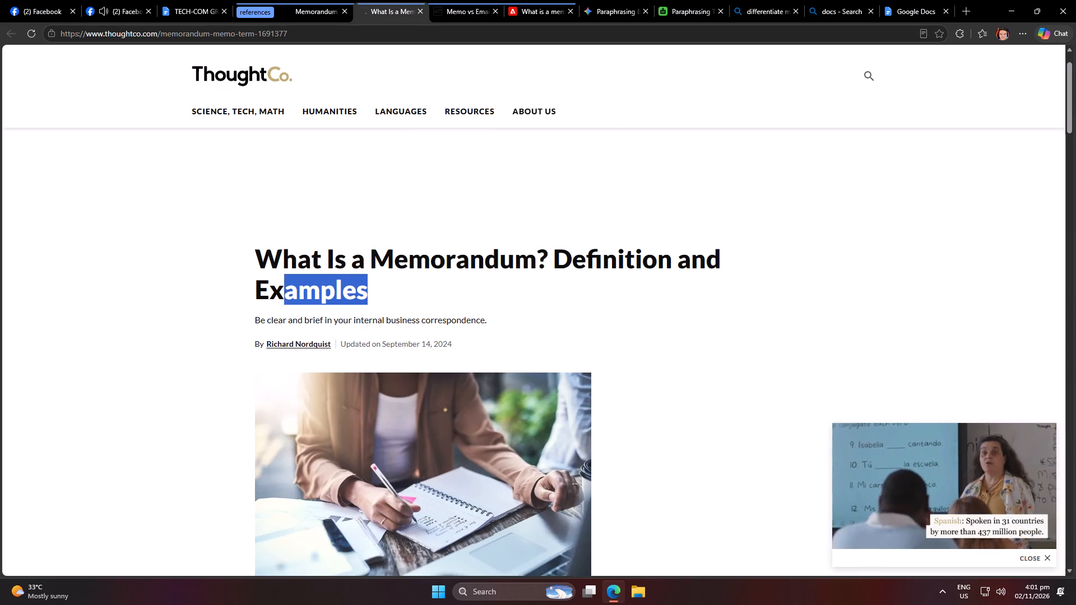
{"action": "left_click_drag", "start_coordinate": [286, 288], "coordinate": [247, 270]}
{"action": "key", "text": "ctrl+c"}
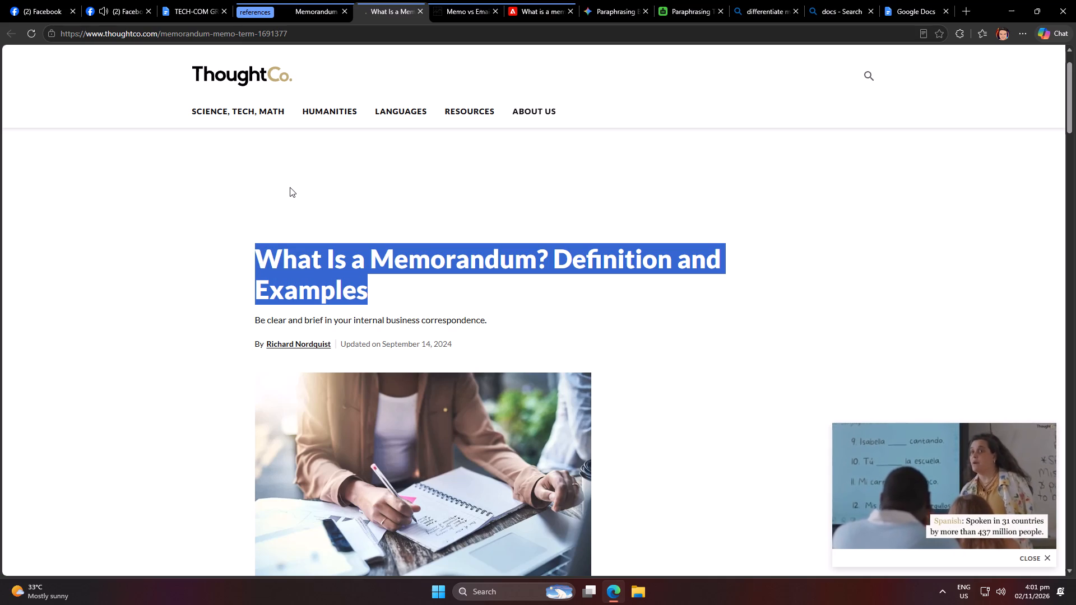
{"action": "left_click", "coordinate": [201, 1]}
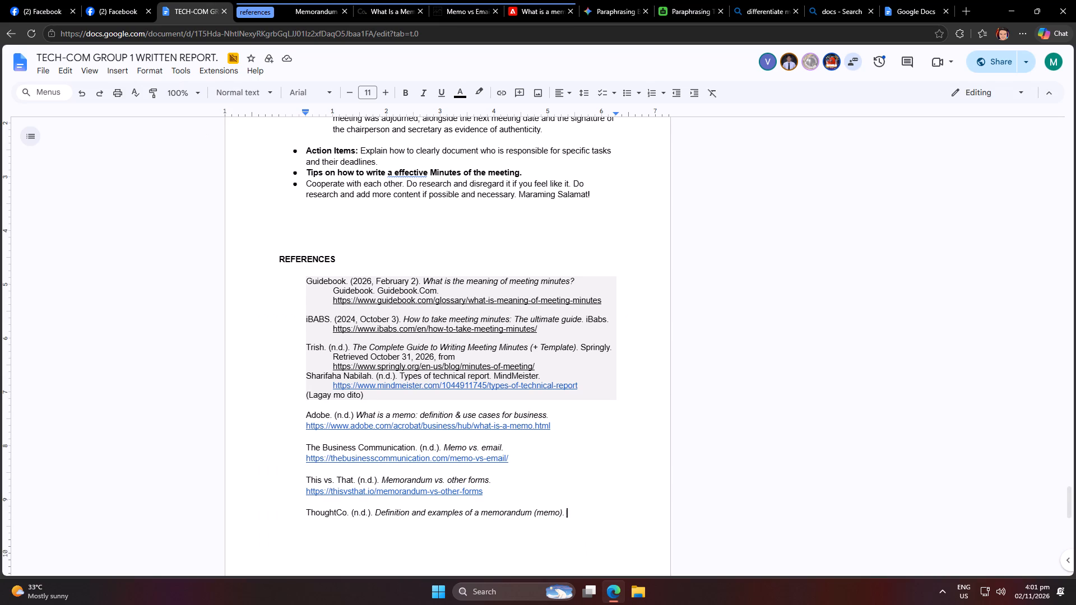
{"action": "scroll", "coordinate": [511, 404], "scroll_direction": "down", "scroll_amount": 1}
{"action": "left_click_drag", "start_coordinate": [374, 455], "coordinate": [538, 464]}
{"action": "scroll", "coordinate": [538, 464], "scroll_direction": "down", "scroll_amount": 4}
{"action": "scroll", "coordinate": [536, 459], "scroll_direction": "up", "scroll_amount": 3}
{"action": "scroll", "coordinate": [537, 453], "scroll_direction": "down", "scroll_amount": 2}
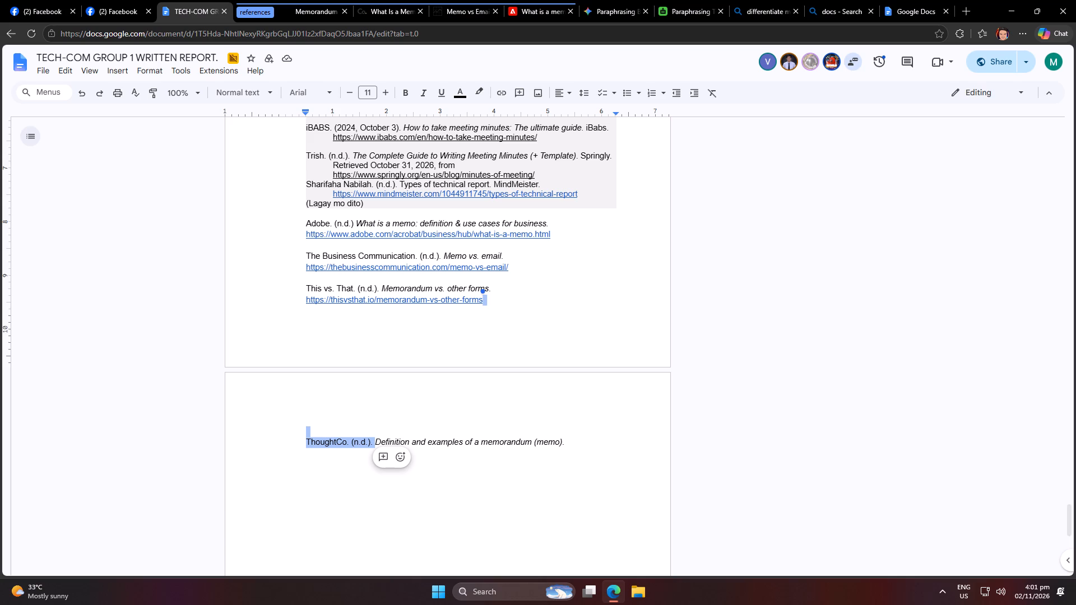
{"action": "left_click", "coordinate": [562, 457]}
{"action": "left_click", "coordinate": [565, 442]}
{"action": "left_click_drag", "start_coordinate": [562, 443], "coordinate": [535, 445]}
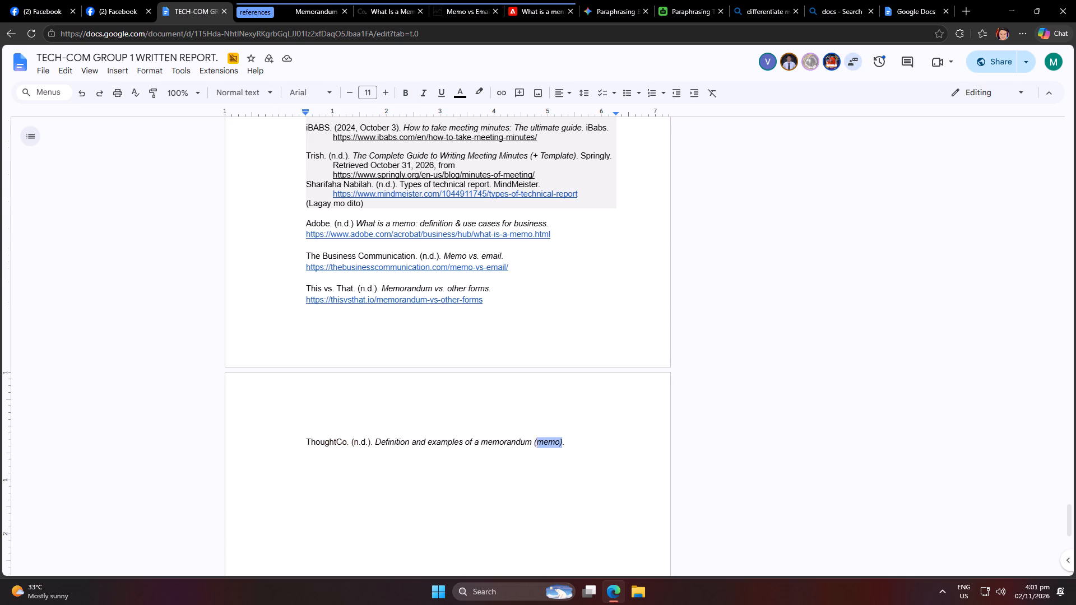
Replace the title in the ThoughtCo reference with "What Is a Memorandum? Definition and Examples", pasted without its source formatting.
{"action": "left_click_drag", "start_coordinate": [535, 445], "coordinate": [376, 448]}
{"action": "left_click", "coordinate": [376, 448]}
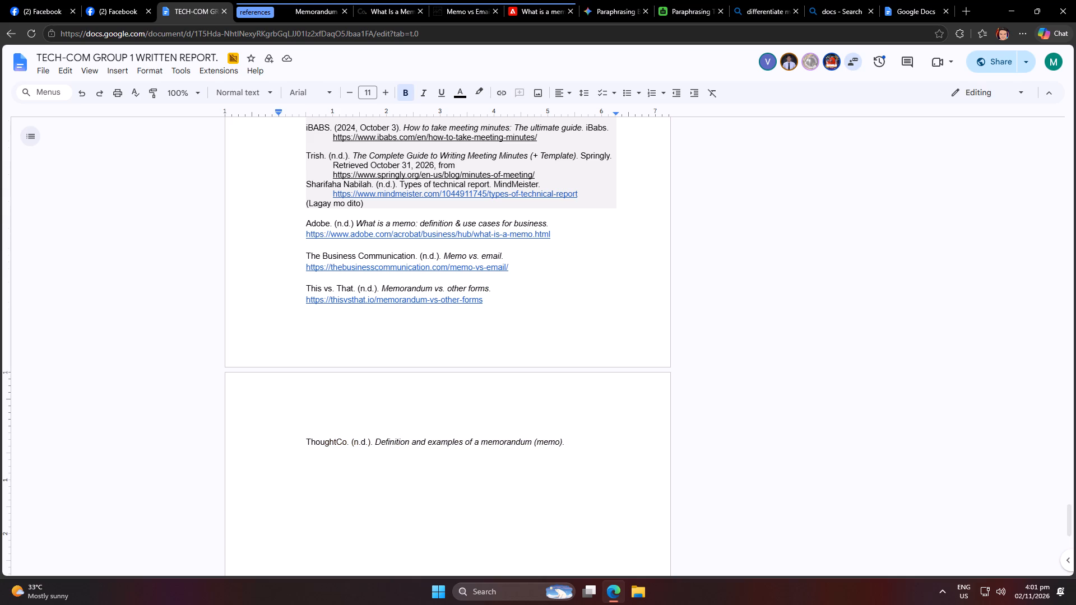
{"action": "left_click_drag", "start_coordinate": [562, 441], "coordinate": [382, 447]}
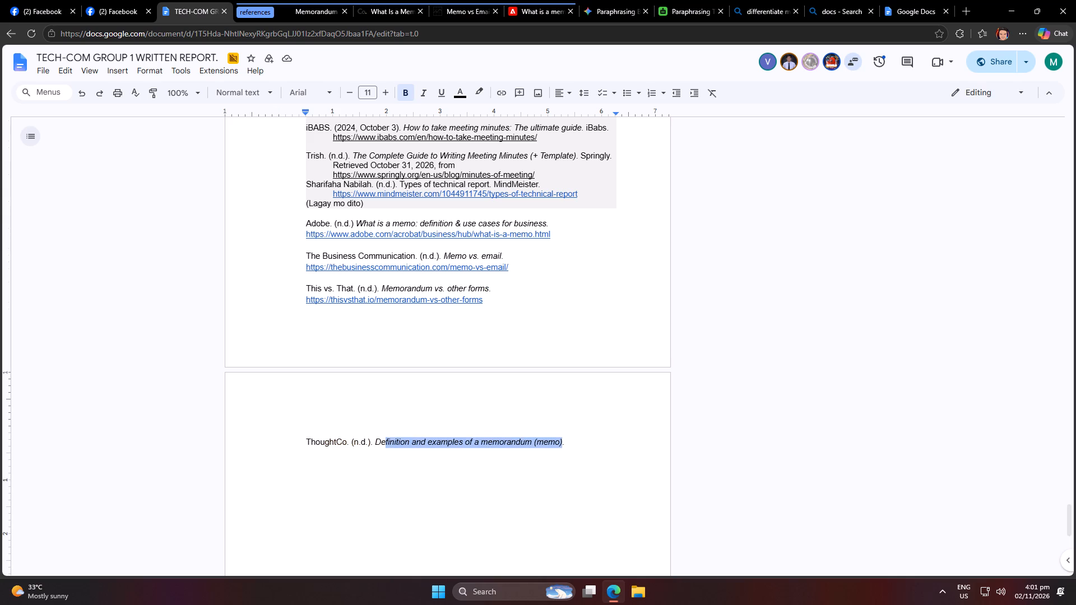
{"action": "left_click_drag", "start_coordinate": [382, 447], "coordinate": [376, 446]}
{"action": "right_click", "coordinate": [381, 439]}
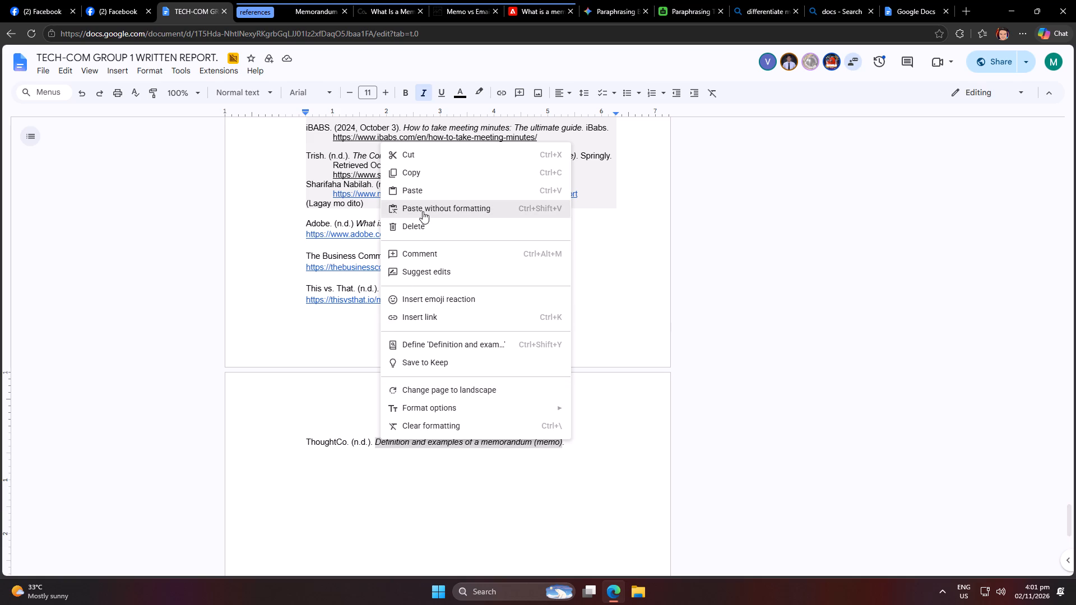
{"action": "left_click", "coordinate": [424, 206]}
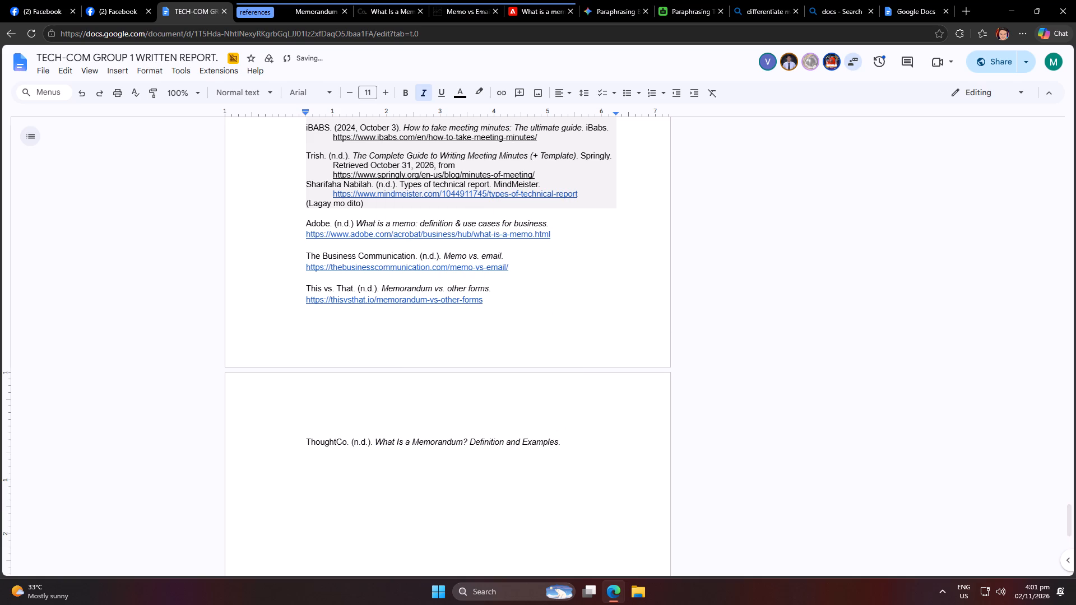
Start a new line below the ThoughtCo citation and copy the full ThoughtCo link from the saved references message in the Facebook chat.
{"action": "left_click", "coordinate": [569, 447]}
{"action": "left_click", "coordinate": [556, 446]}
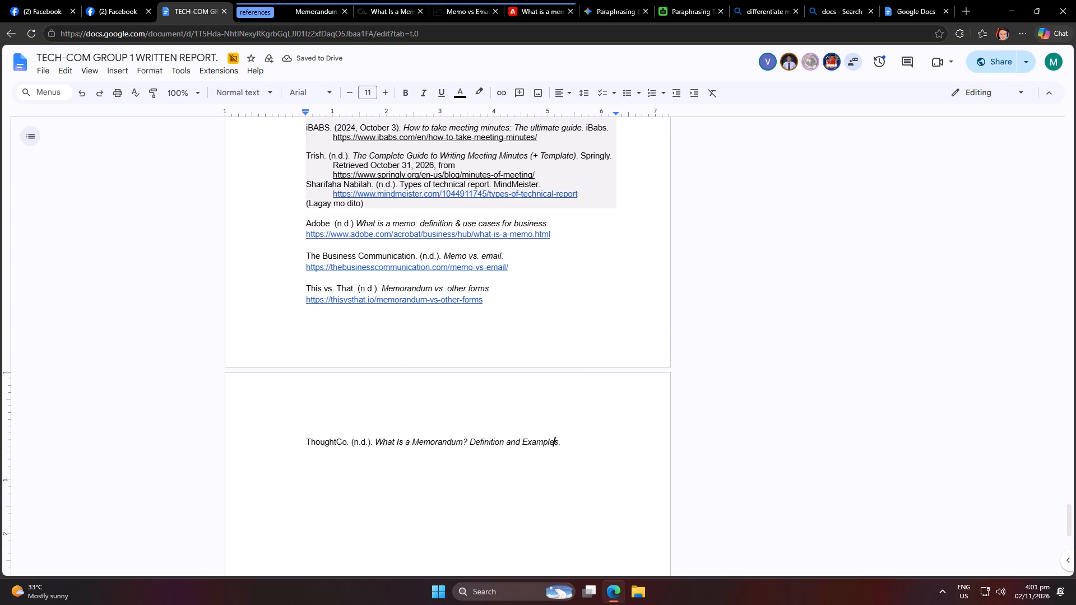
{"action": "left_click", "coordinate": [564, 441]}
{"action": "key", "text": "Return"}
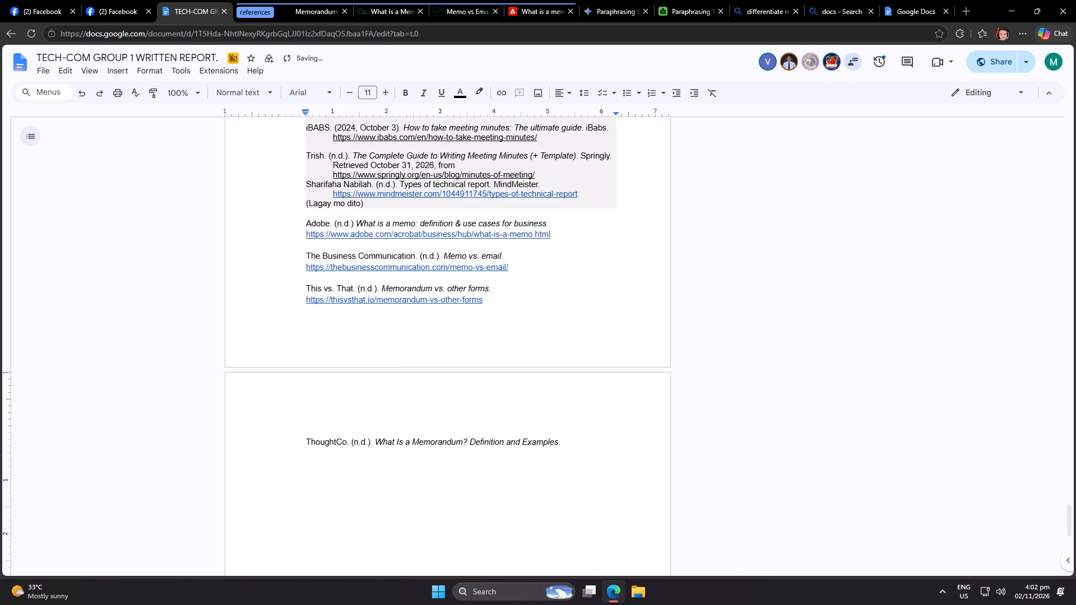
{"action": "left_click", "coordinate": [124, 0]}
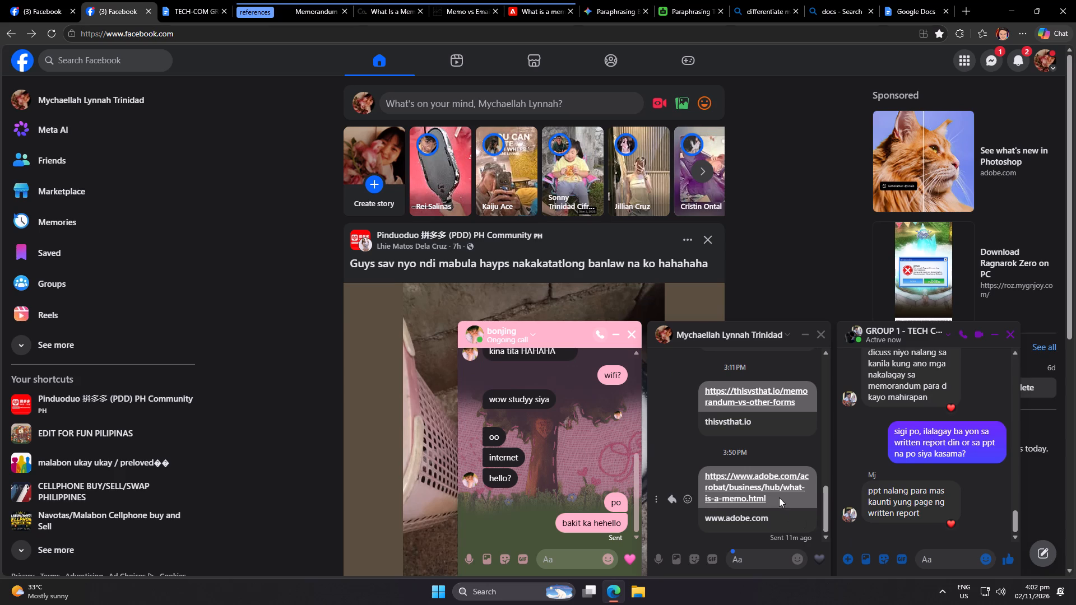
{"action": "scroll", "coordinate": [752, 483], "scroll_direction": "up", "scroll_amount": 1}
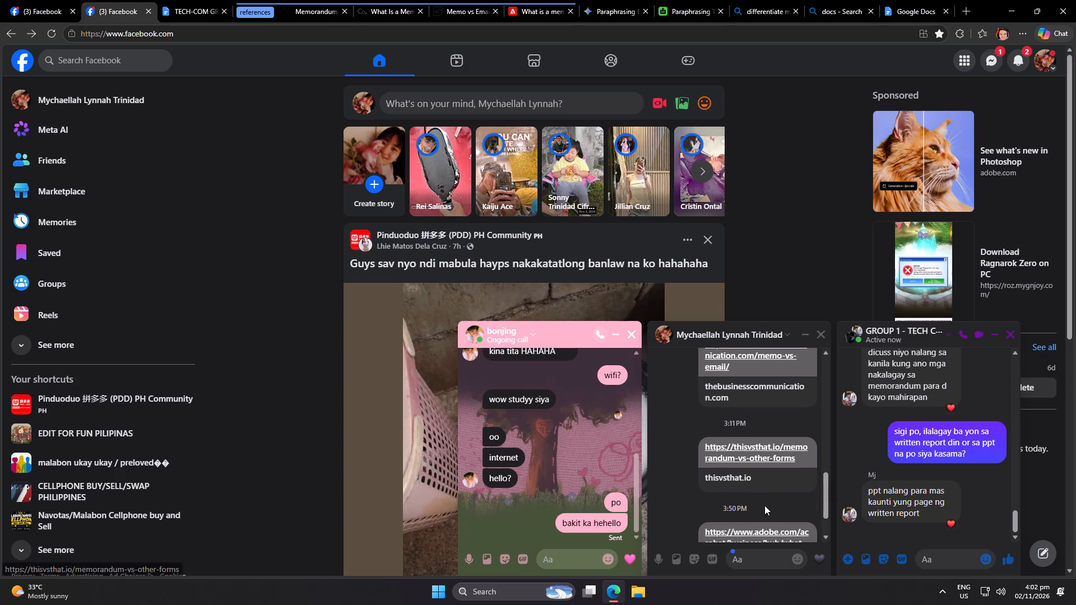
{"action": "scroll", "coordinate": [763, 500], "scroll_direction": "up", "scroll_amount": 2}
{"action": "scroll", "coordinate": [683, 438], "scroll_direction": "down", "scroll_amount": 2}
{"action": "left_click", "coordinate": [324, 0]}
{"action": "left_click", "coordinate": [190, 0]}
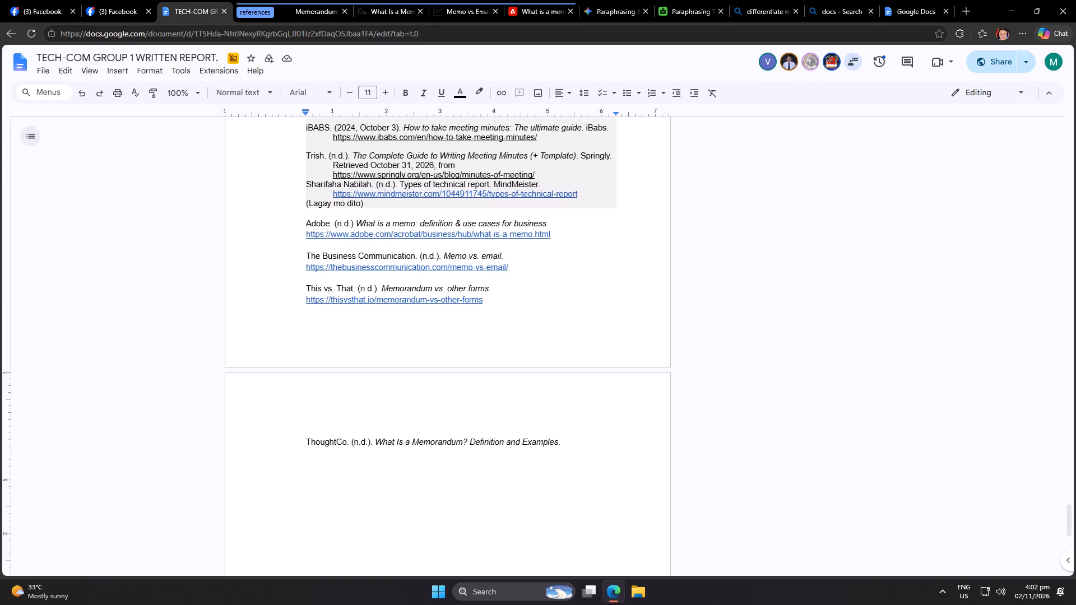
{"action": "left_click", "coordinate": [356, 0]}
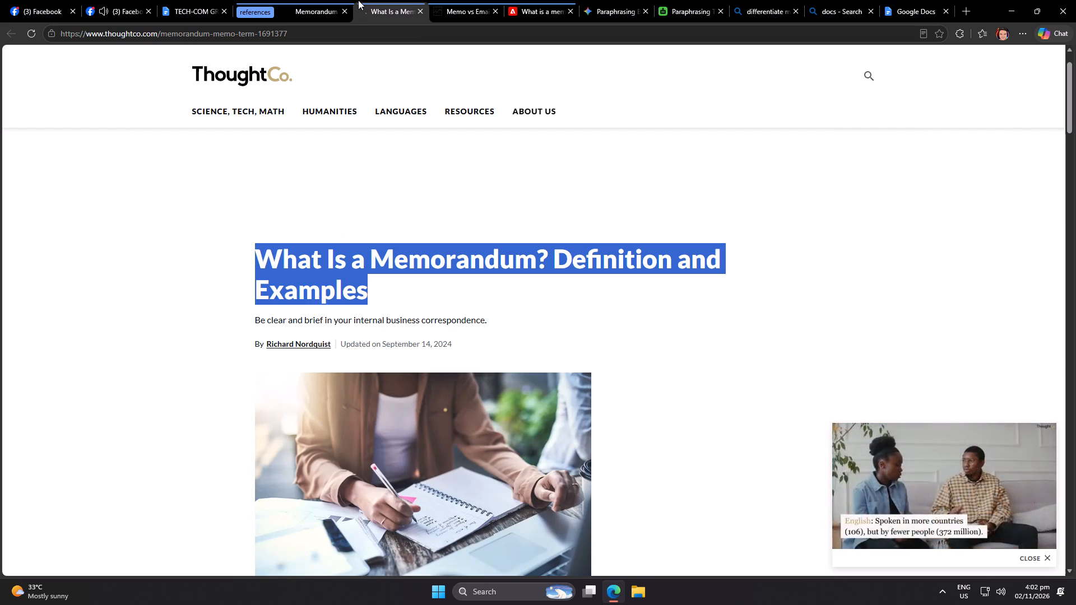
{"action": "left_click", "coordinate": [117, 0]}
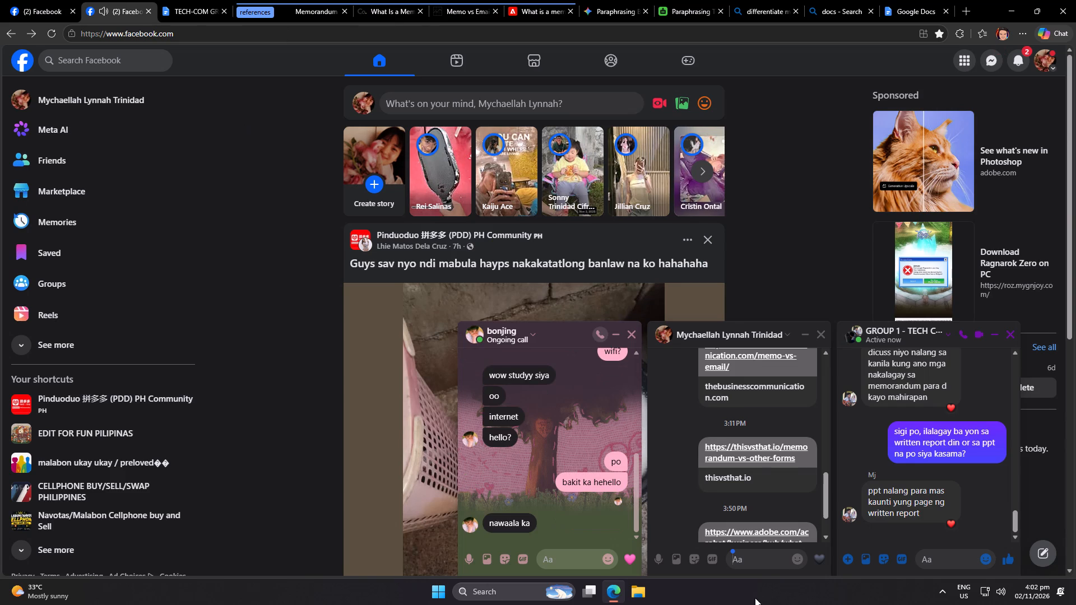
{"action": "scroll", "coordinate": [731, 404], "scroll_direction": "up", "scroll_amount": 3}
{"action": "left_click_drag", "start_coordinate": [764, 464], "coordinate": [706, 443]}
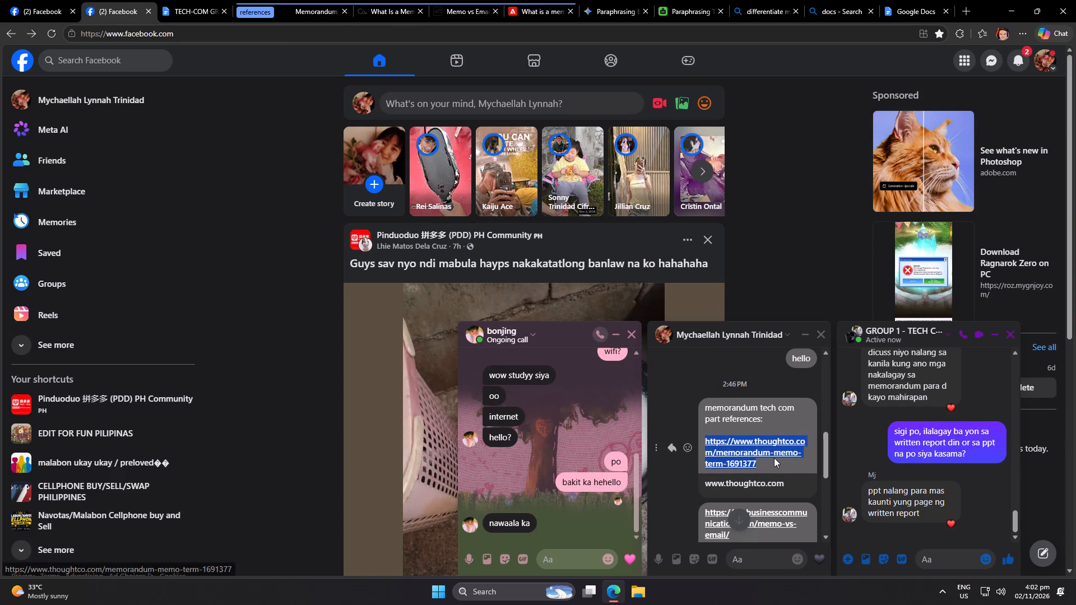
{"action": "key", "text": "ctrl+c"}
{"action": "left_click", "coordinate": [319, 1]}
{"action": "left_click", "coordinate": [187, 0]}
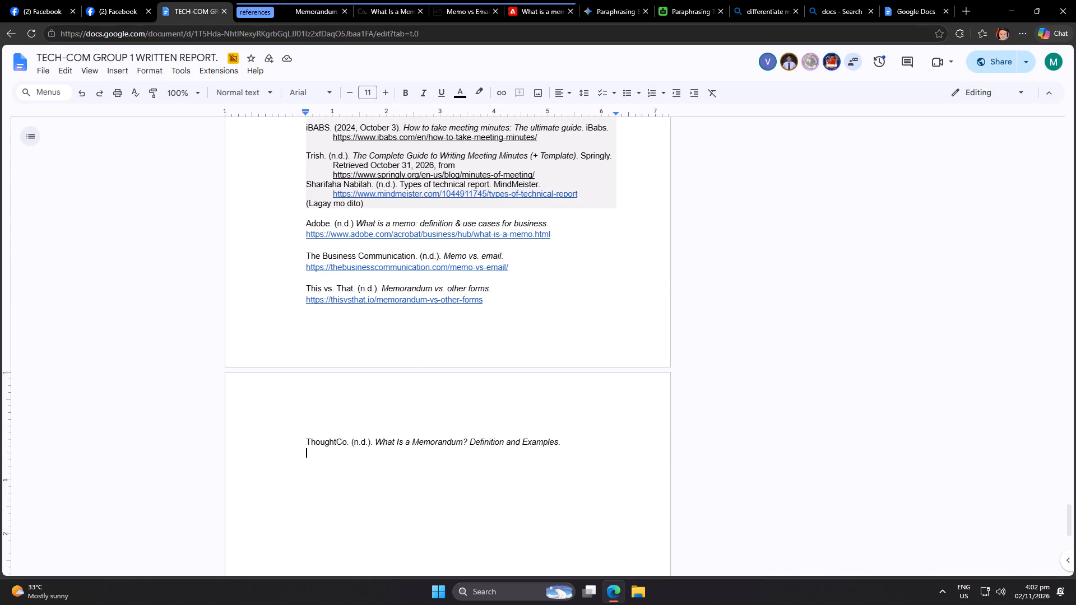
{"action": "key", "text": "ctrl+v"}
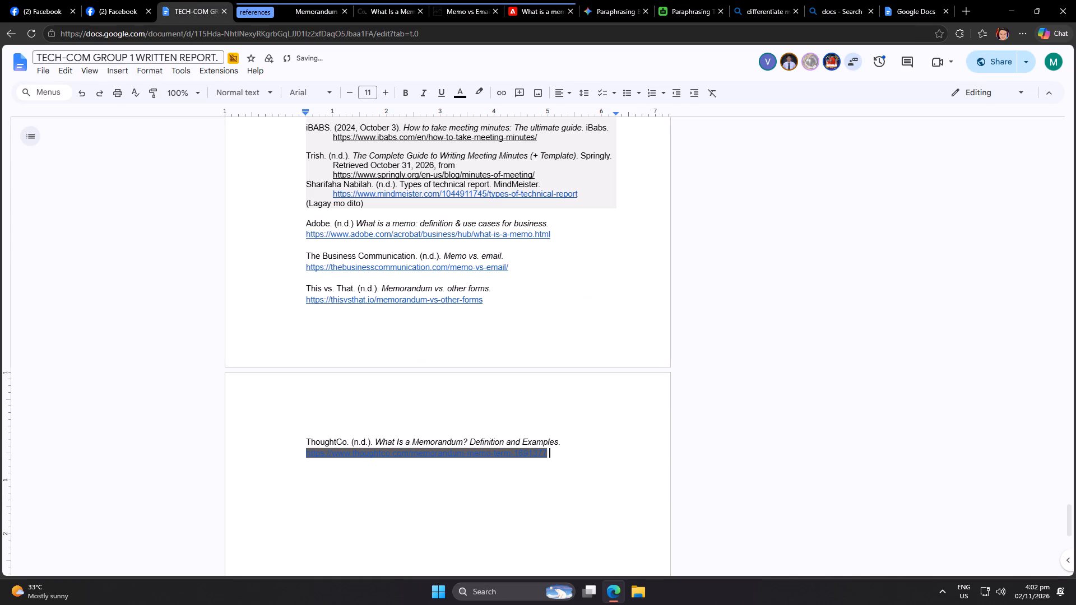
{"action": "left_click", "coordinate": [83, 89]}
{"action": "right_click", "coordinate": [316, 452]}
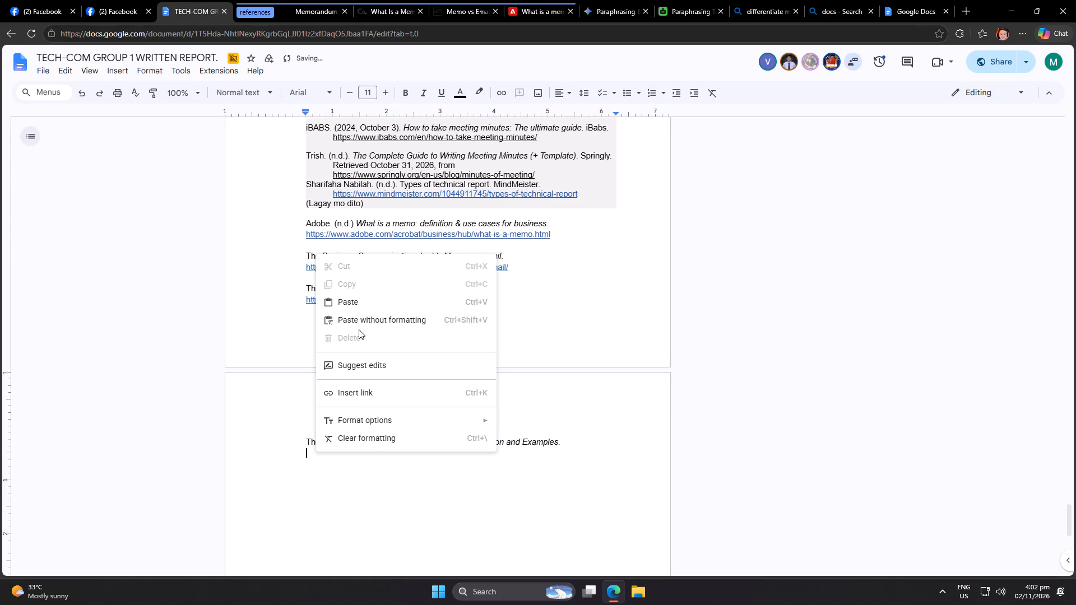
{"action": "left_click", "coordinate": [359, 322]}
{"action": "key", "text": "Return"}
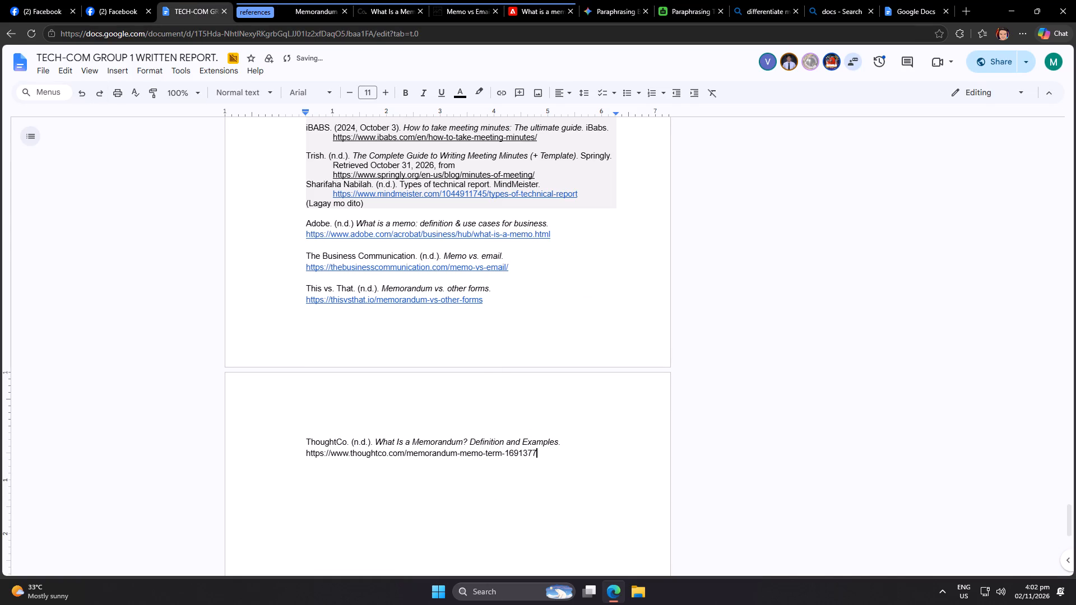
{"action": "scroll", "coordinate": [586, 441], "scroll_direction": "up", "scroll_amount": 1}
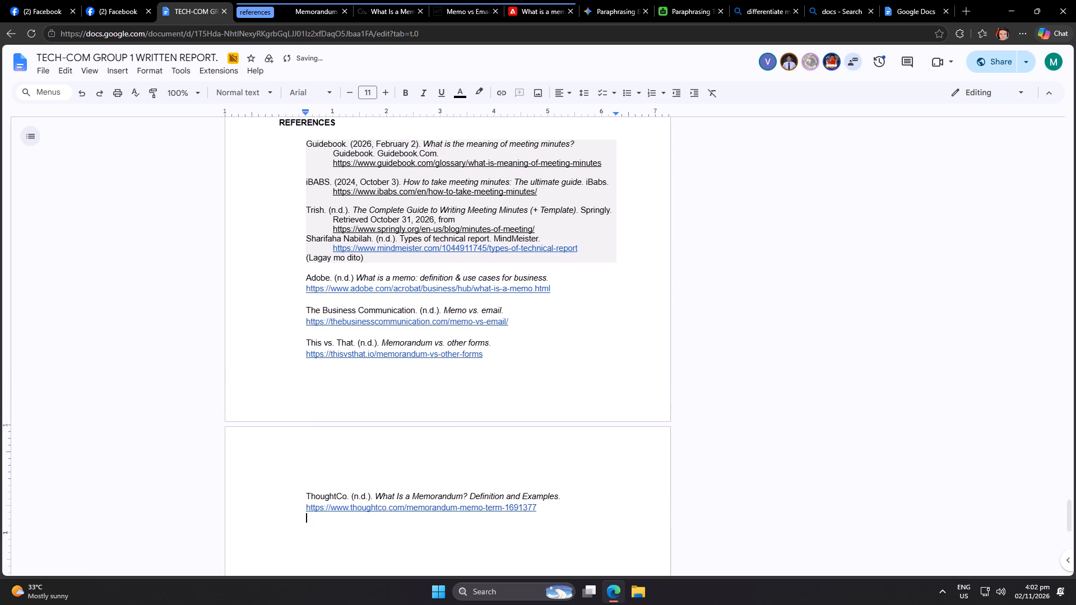
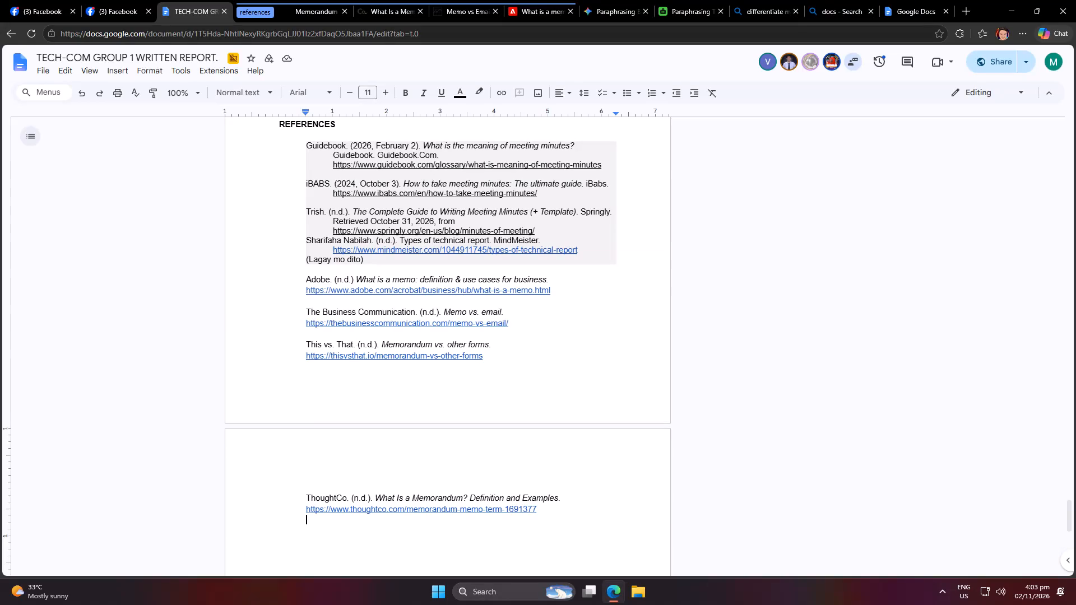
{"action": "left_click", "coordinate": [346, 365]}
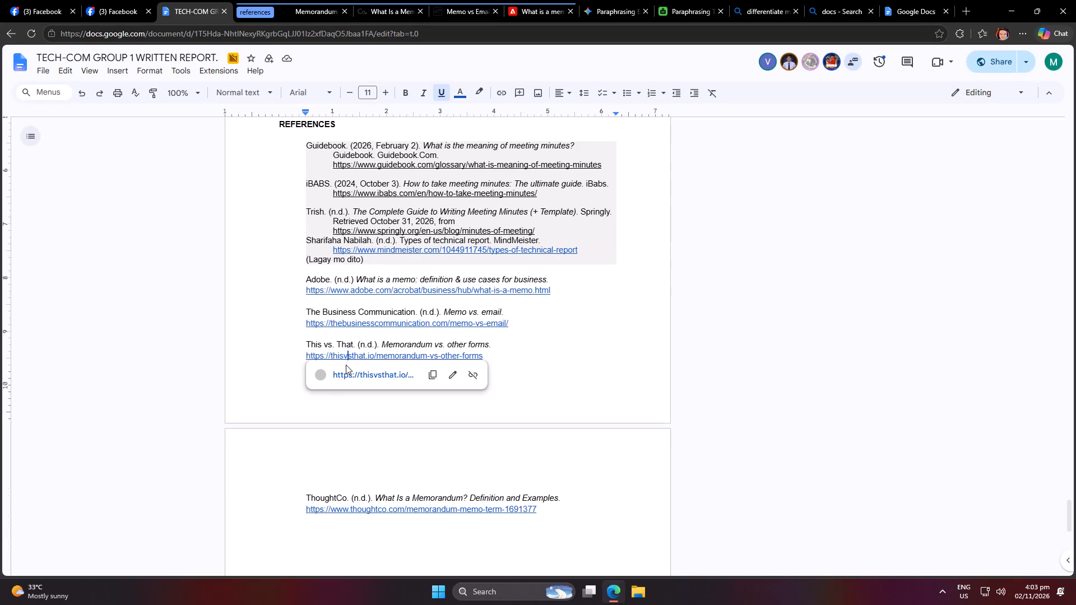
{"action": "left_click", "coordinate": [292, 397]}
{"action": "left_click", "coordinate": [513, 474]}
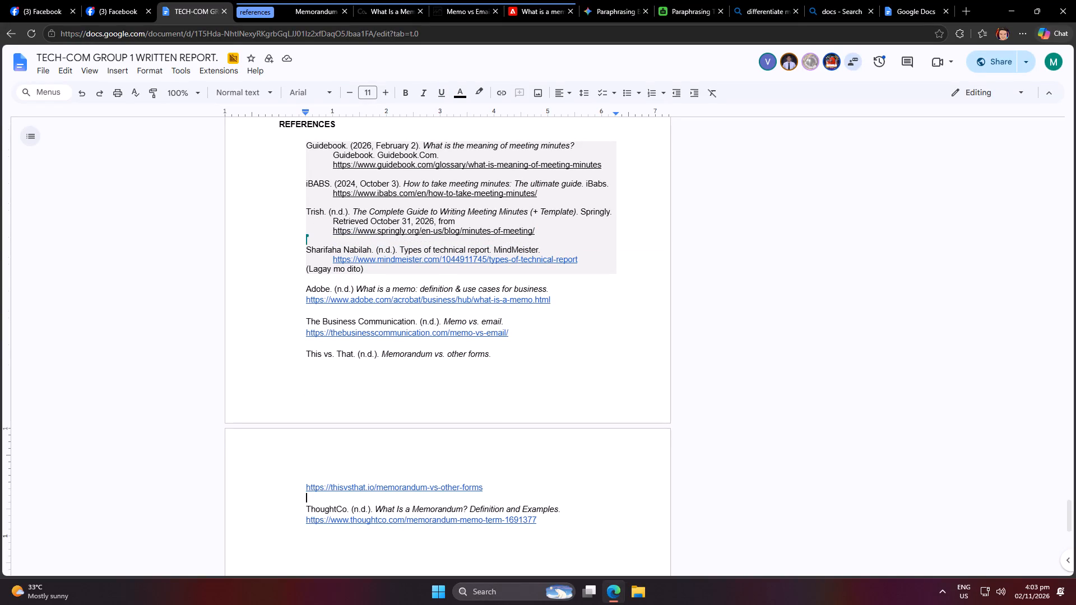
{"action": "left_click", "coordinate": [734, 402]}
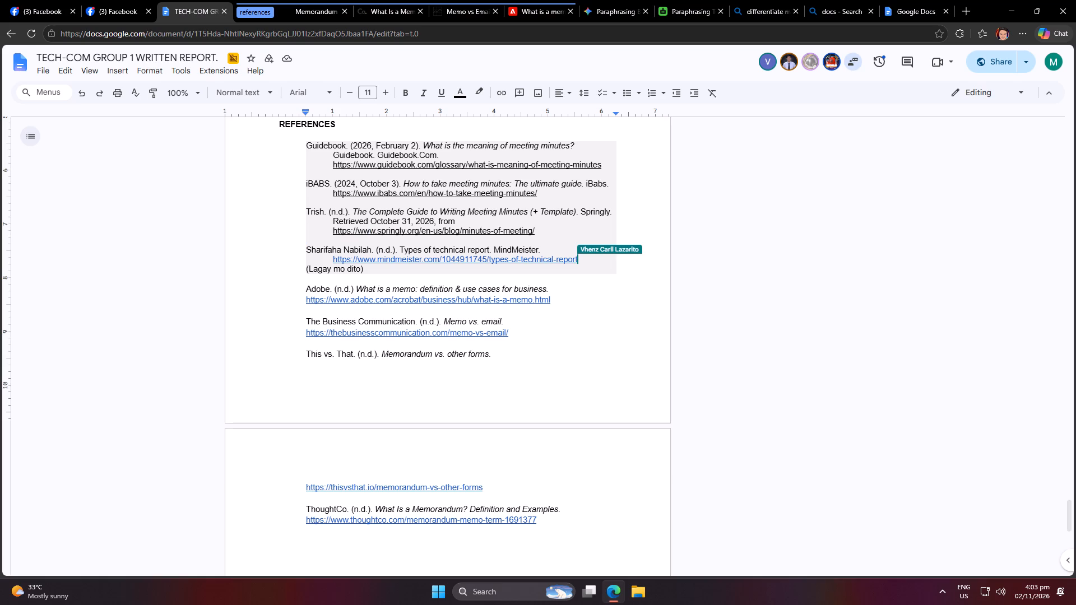
Cut the Adobe, Business Communication, This vs. That and ThoughtCo references from below the shaded reference block.
{"action": "scroll", "coordinate": [810, 320], "scroll_direction": "up", "scroll_amount": 1}
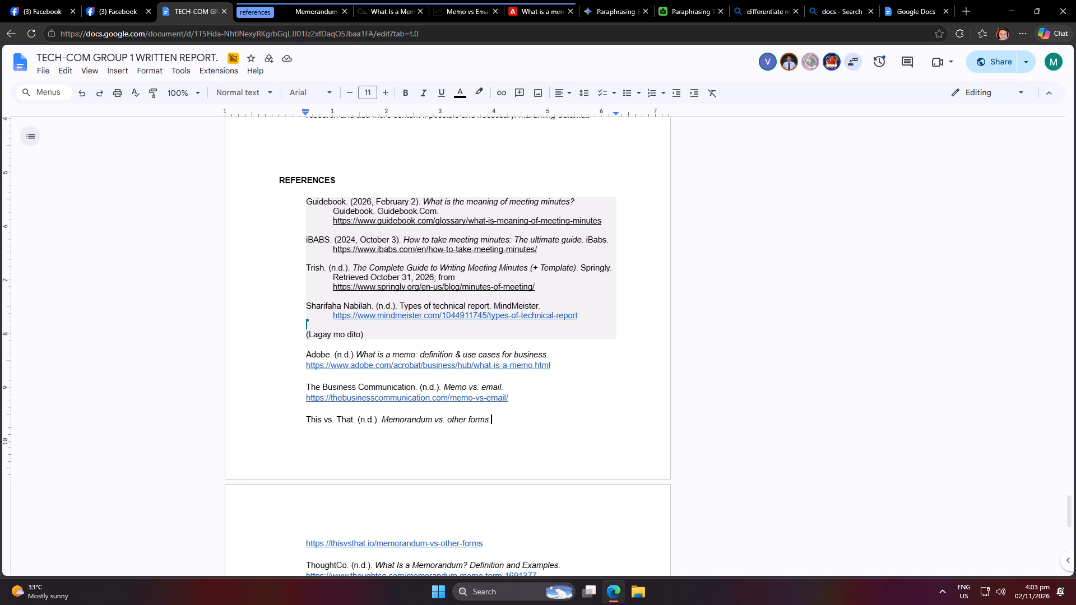
{"action": "left_click_drag", "start_coordinate": [305, 353], "coordinate": [553, 508]}
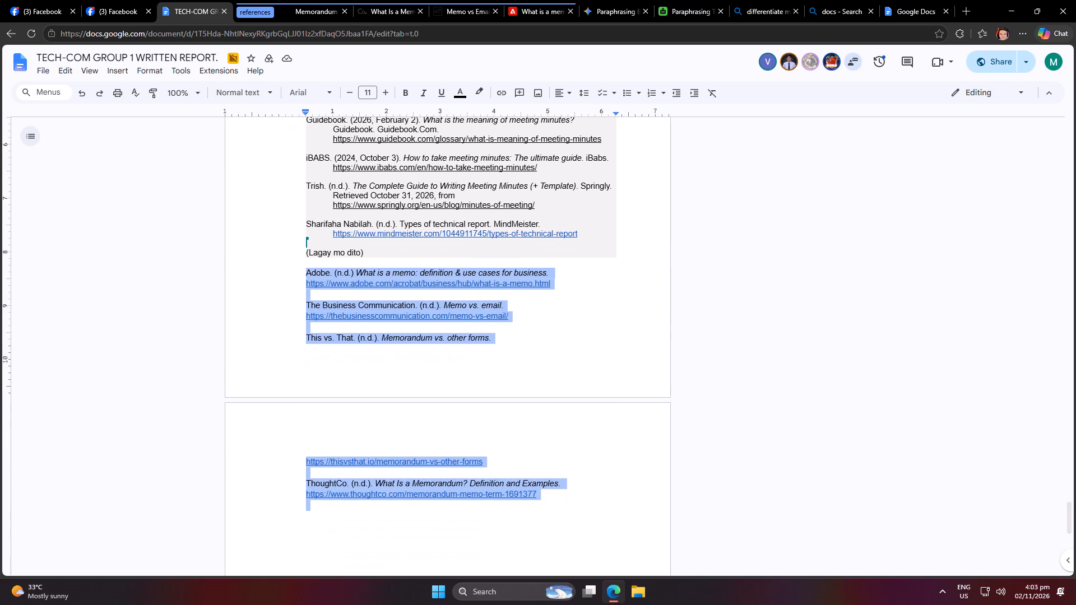
{"action": "left_click_drag", "start_coordinate": [553, 508], "coordinate": [540, 499]}
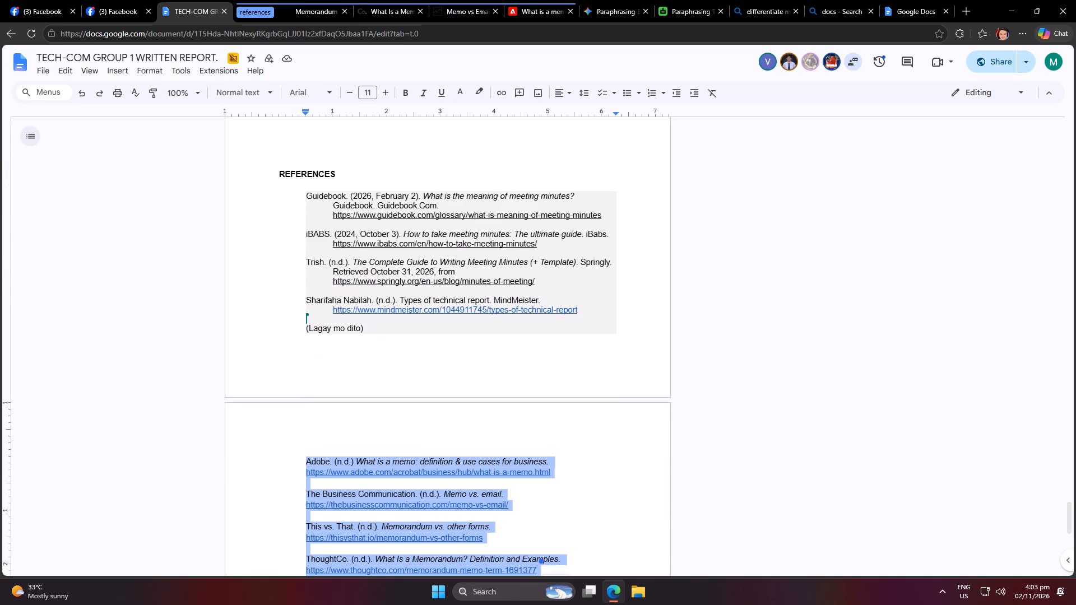
{"action": "scroll", "coordinate": [419, 482], "scroll_direction": "down", "scroll_amount": 1}
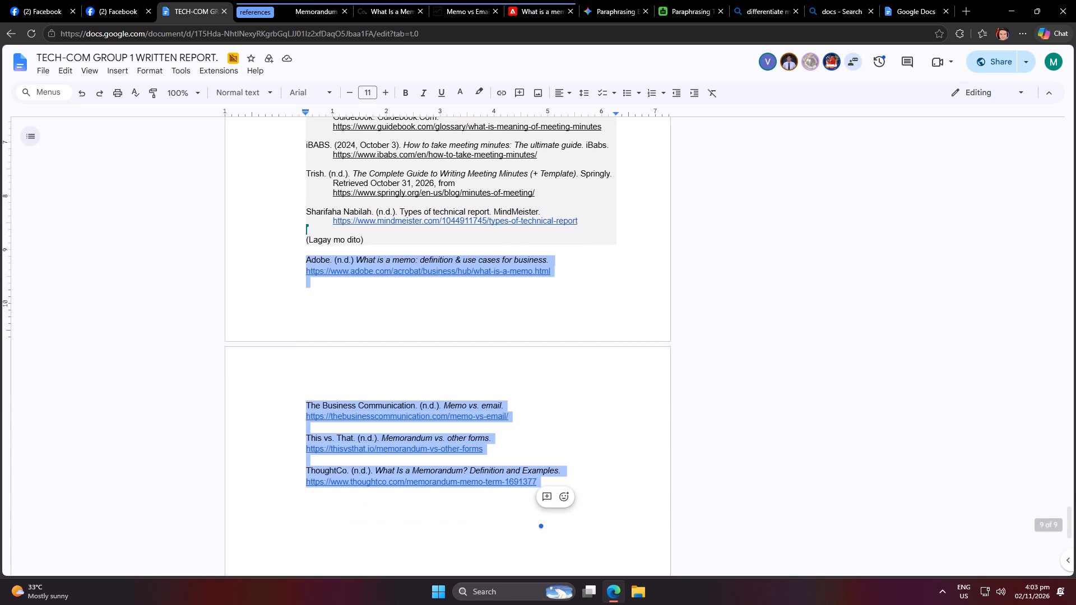
{"action": "right_click", "coordinate": [398, 412]}
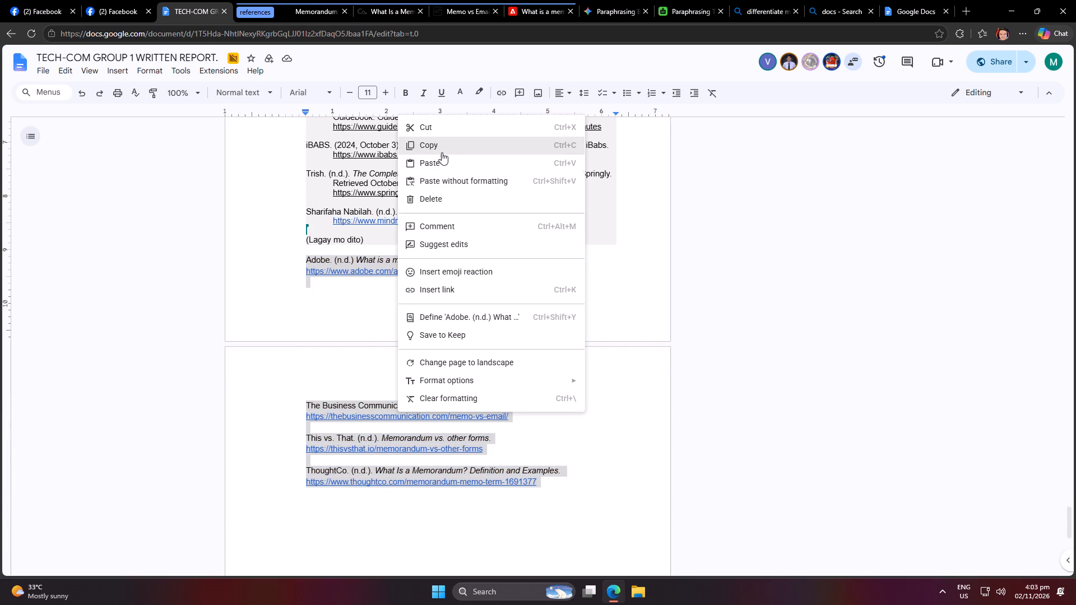
{"action": "left_click", "coordinate": [445, 133]}
Delete the "(Lagay mo dito)" placeholder at the end of the shaded reference block.
{"action": "scroll", "coordinate": [427, 336], "scroll_direction": "up", "scroll_amount": 1}
{"action": "left_click", "coordinate": [374, 292]}
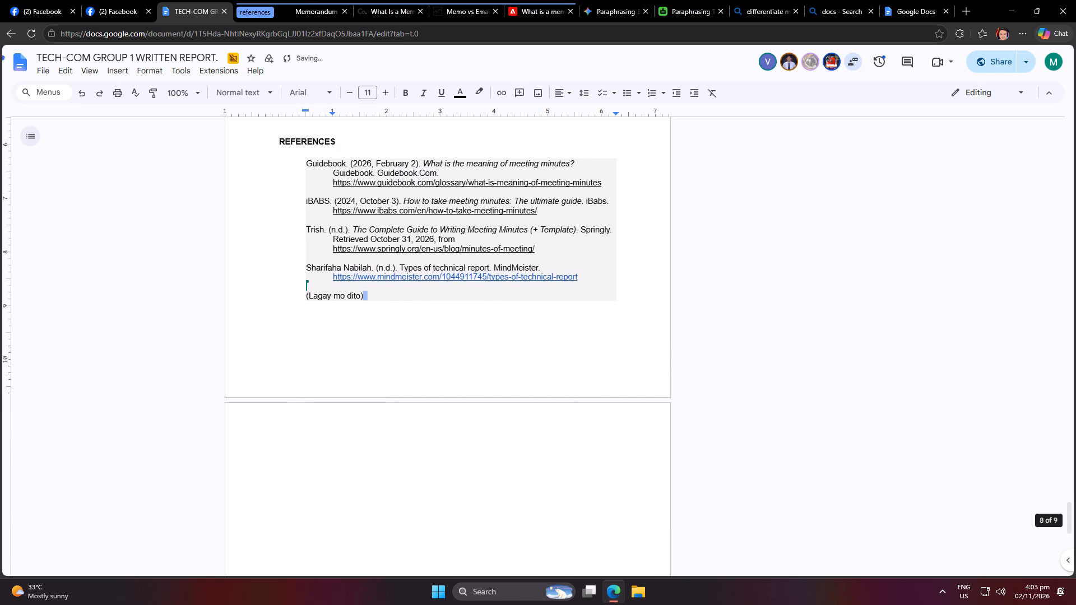
{"action": "left_click_drag", "start_coordinate": [381, 297], "coordinate": [320, 292]}
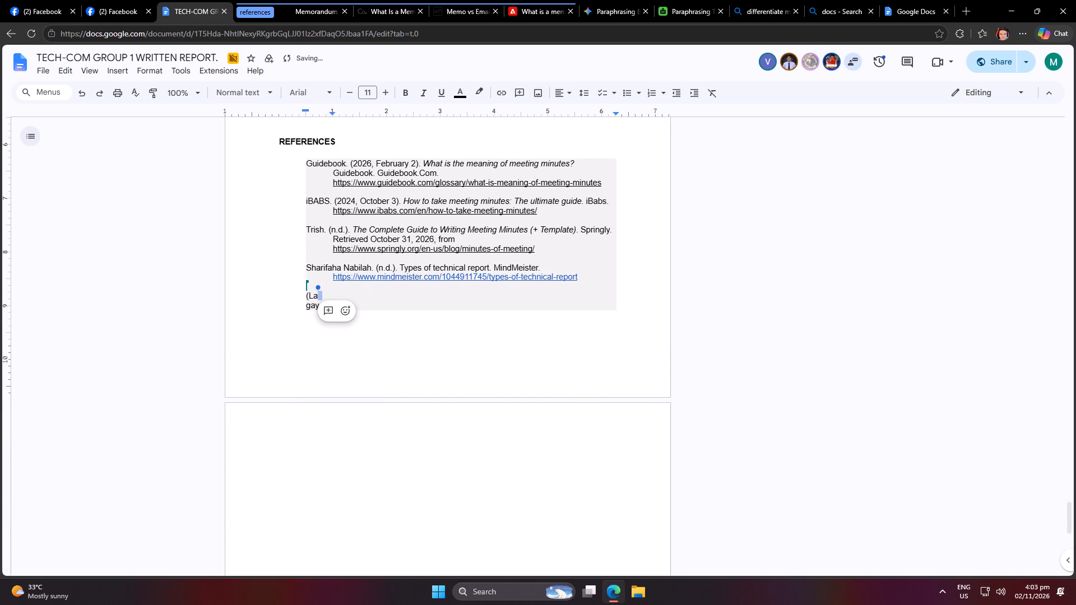
{"action": "left_click", "coordinate": [363, 296]}
{"action": "left_click_drag", "start_coordinate": [360, 302], "coordinate": [307, 298]}
{"action": "key", "text": "BackSpace"}
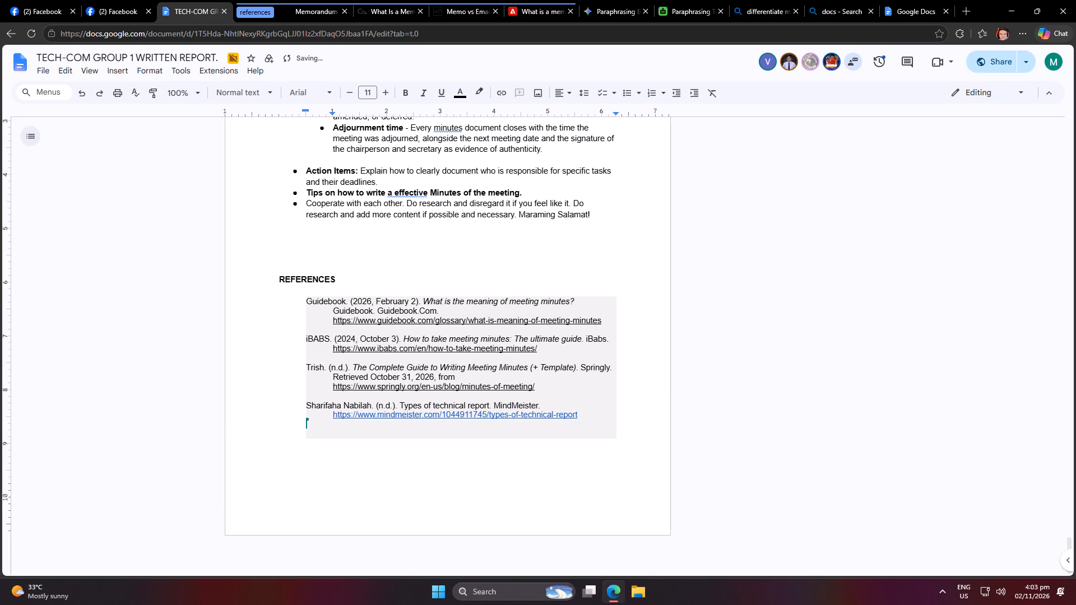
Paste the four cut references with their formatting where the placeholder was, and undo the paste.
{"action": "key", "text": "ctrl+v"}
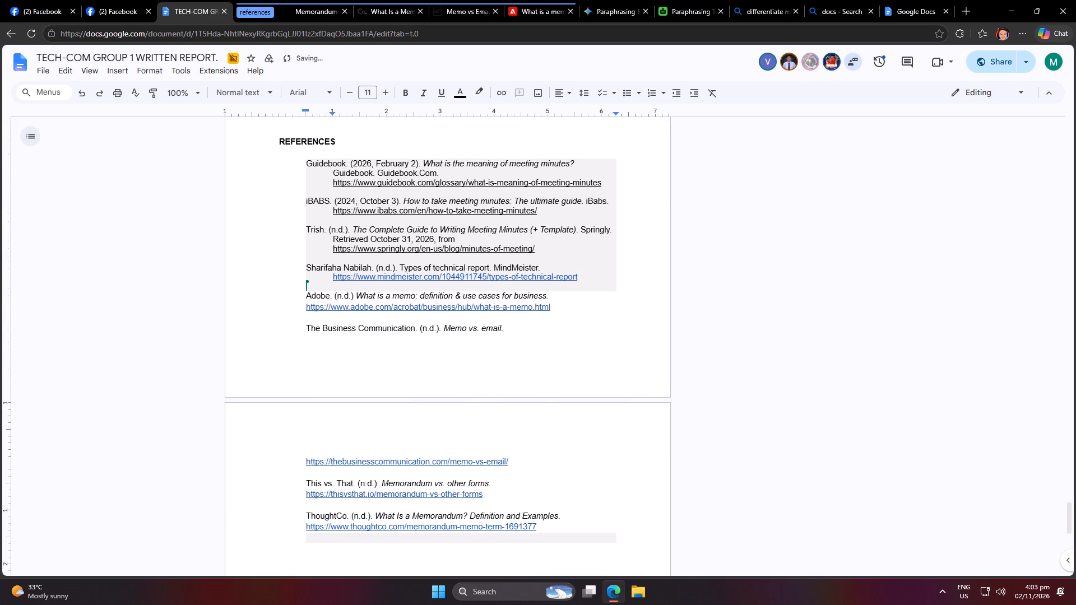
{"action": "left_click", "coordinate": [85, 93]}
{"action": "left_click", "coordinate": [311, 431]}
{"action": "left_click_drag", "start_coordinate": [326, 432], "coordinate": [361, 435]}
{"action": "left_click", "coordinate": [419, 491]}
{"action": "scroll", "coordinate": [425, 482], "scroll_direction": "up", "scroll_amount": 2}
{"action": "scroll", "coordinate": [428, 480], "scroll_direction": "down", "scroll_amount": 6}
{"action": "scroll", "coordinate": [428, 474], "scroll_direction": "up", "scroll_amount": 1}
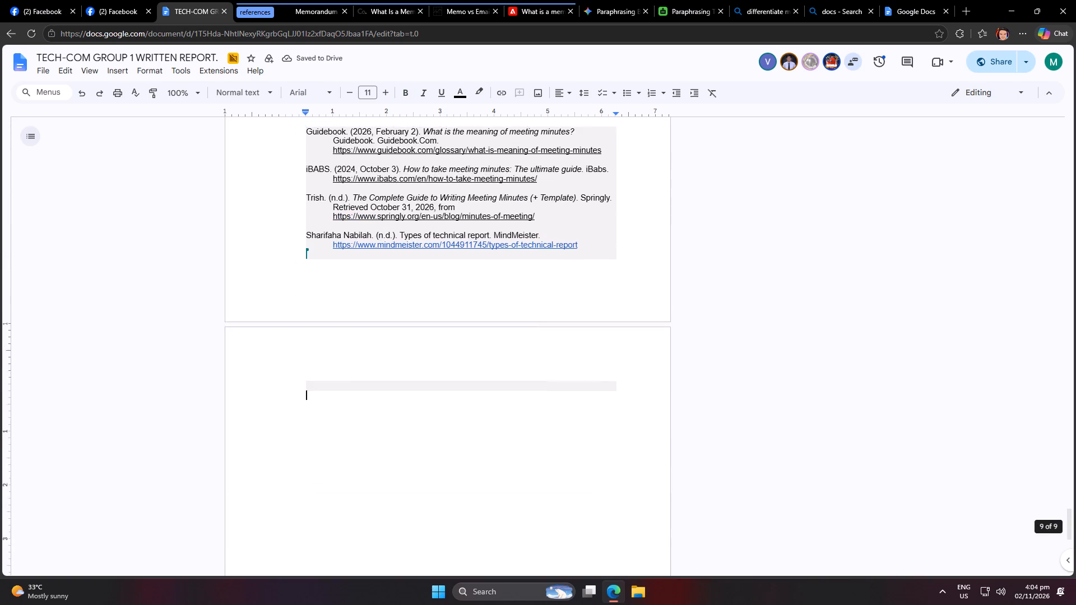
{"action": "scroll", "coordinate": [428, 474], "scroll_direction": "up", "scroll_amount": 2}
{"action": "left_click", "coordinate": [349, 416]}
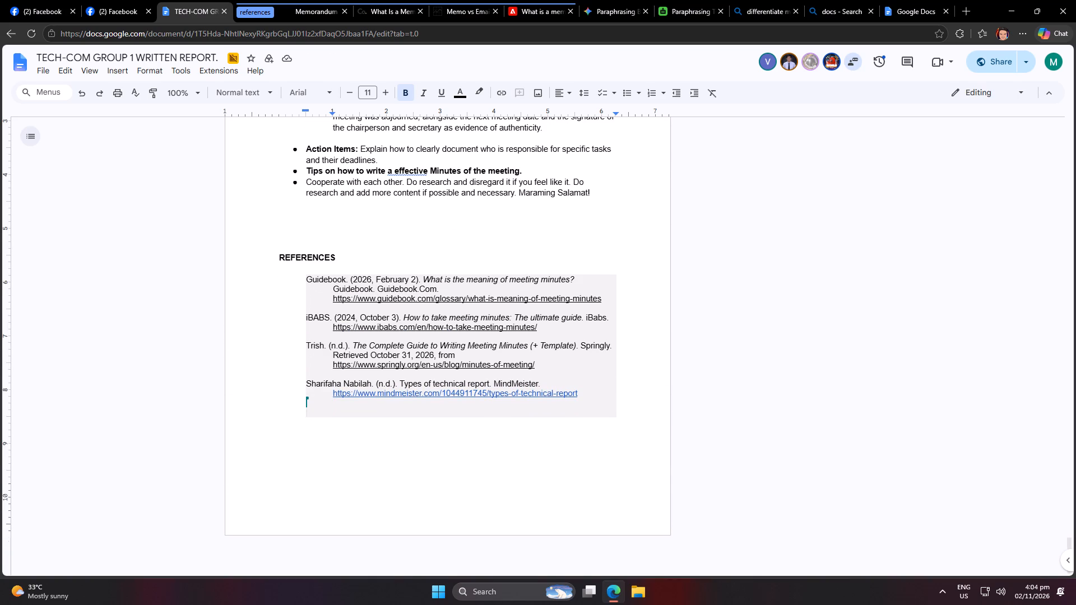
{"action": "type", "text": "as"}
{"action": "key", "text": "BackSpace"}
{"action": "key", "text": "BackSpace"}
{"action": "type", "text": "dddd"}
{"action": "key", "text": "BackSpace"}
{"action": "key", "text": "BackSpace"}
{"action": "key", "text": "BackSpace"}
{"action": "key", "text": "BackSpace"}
Turn off bold on the empty last line of the shaded block and paste the four references there without formatting.
{"action": "left_click", "coordinate": [406, 88]}
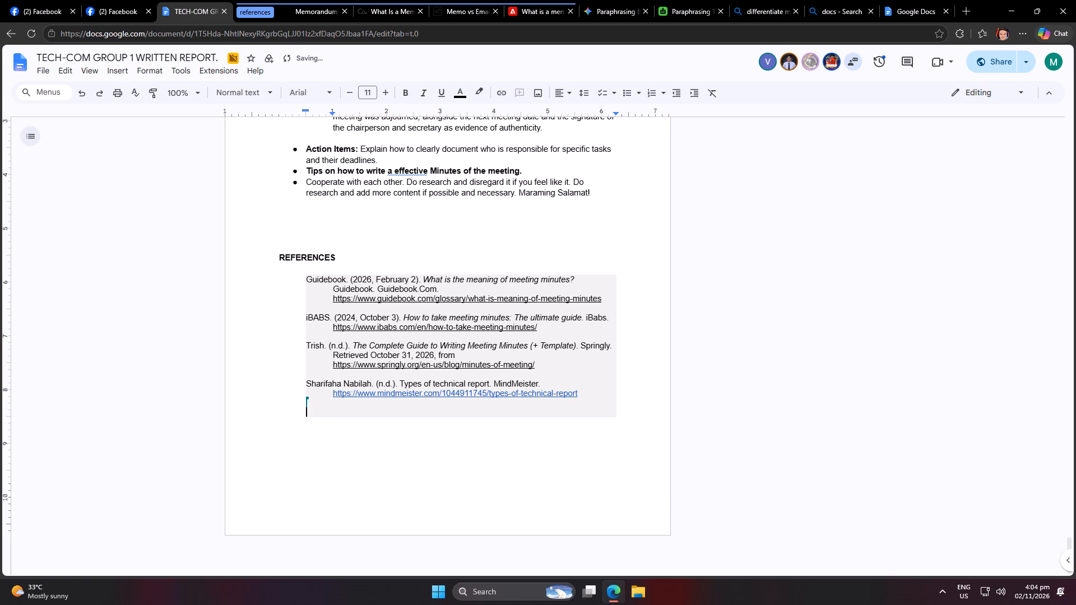
{"action": "right_click", "coordinate": [315, 411]}
{"action": "left_click", "coordinate": [379, 272]}
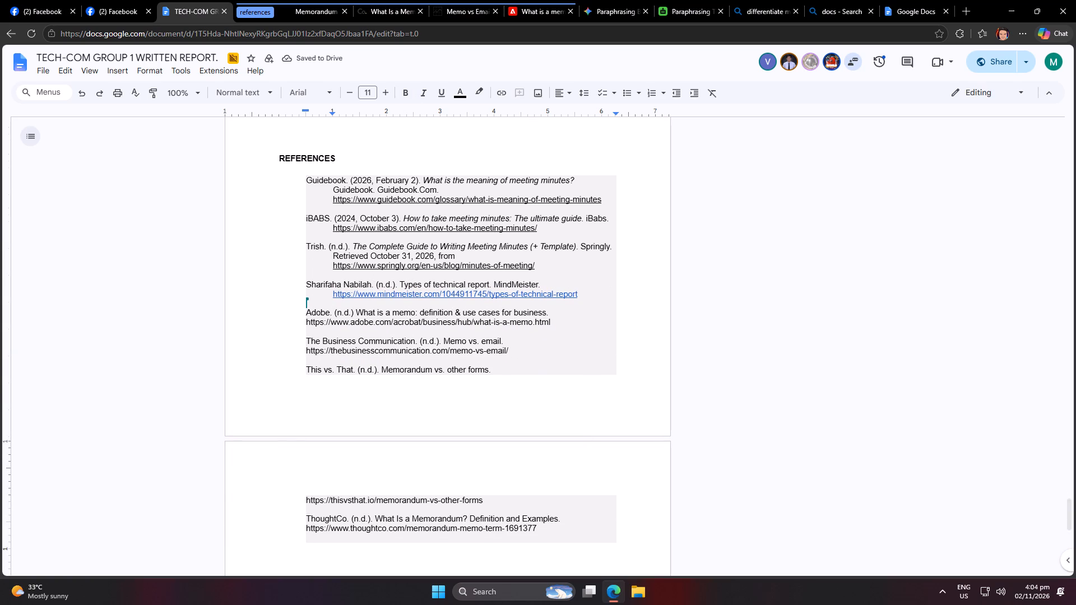
Insert a blank line before the This vs. That reference so the whole entry starts on the following page.
{"action": "left_click", "coordinate": [322, 388]}
{"action": "left_click", "coordinate": [332, 412]}
{"action": "left_click", "coordinate": [308, 373]}
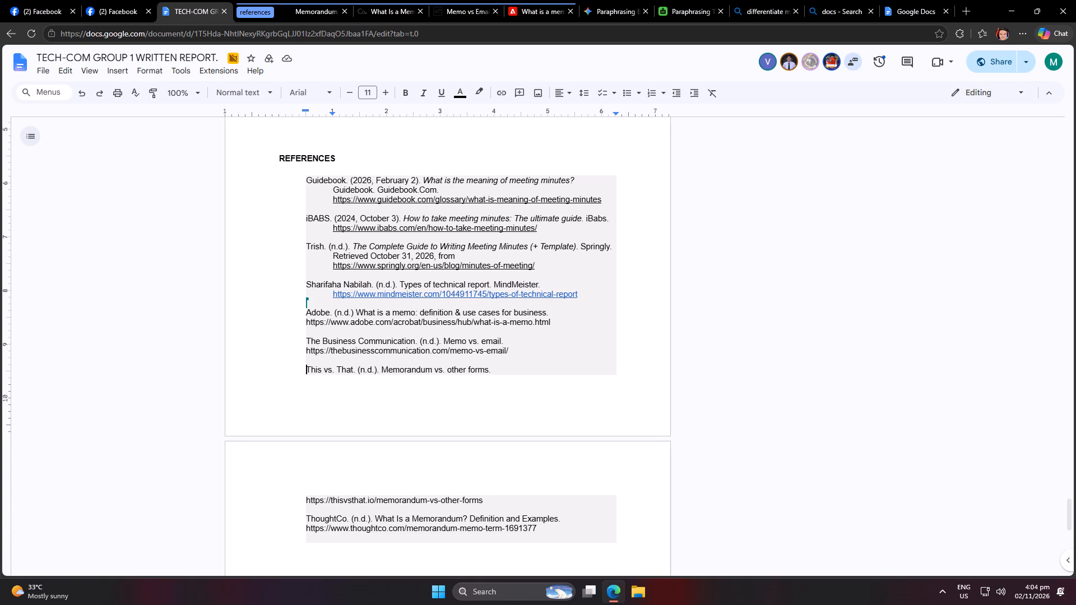
{"action": "key", "text": "Return"}
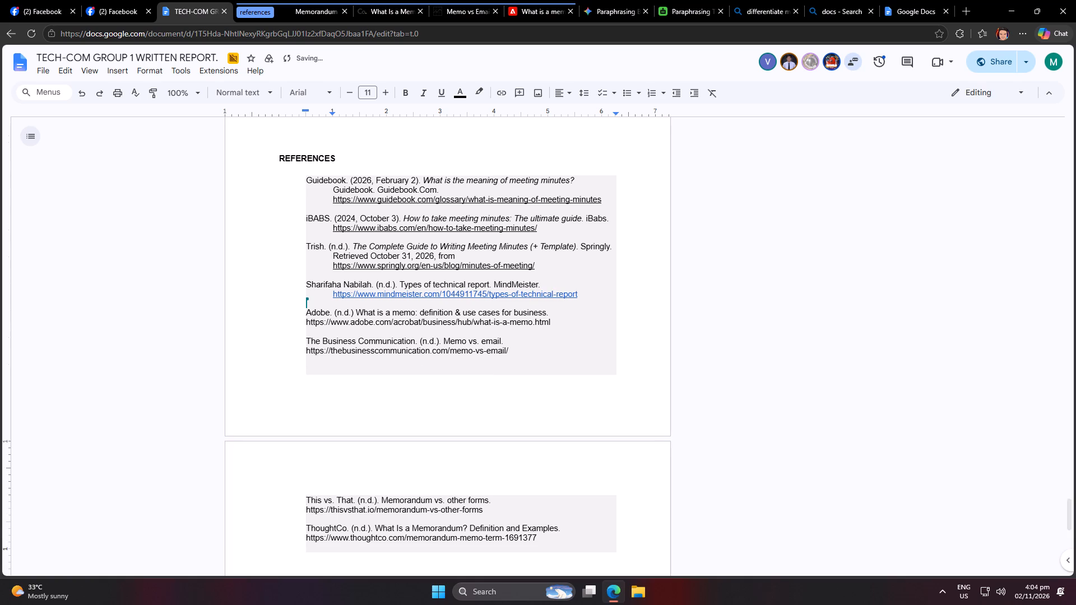
{"action": "left_click", "coordinate": [555, 320]}
{"action": "key", "text": "Return"}
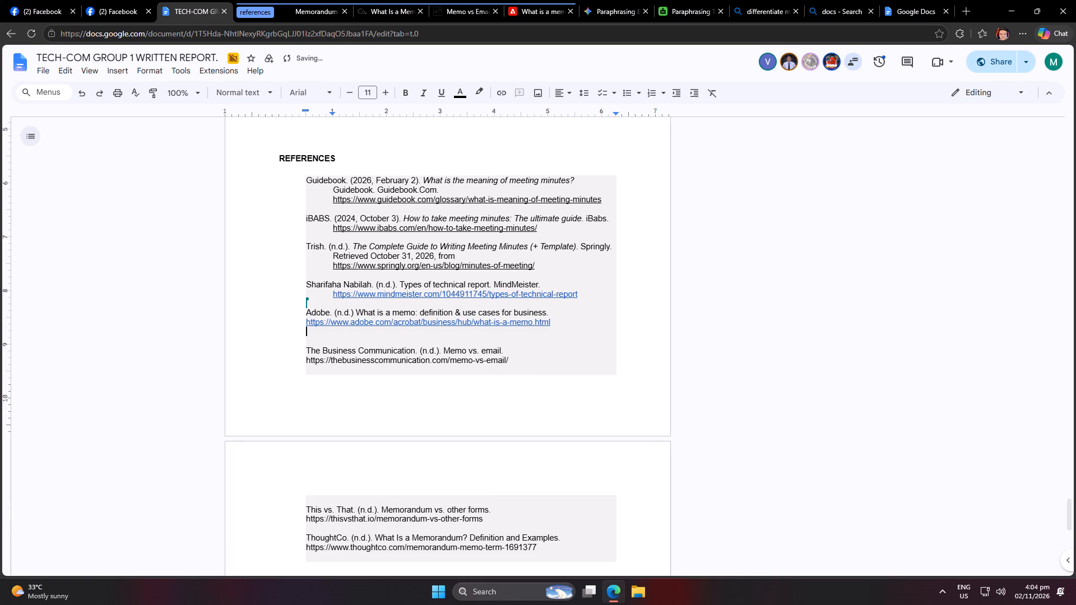
{"action": "key", "text": "BackSpace"}
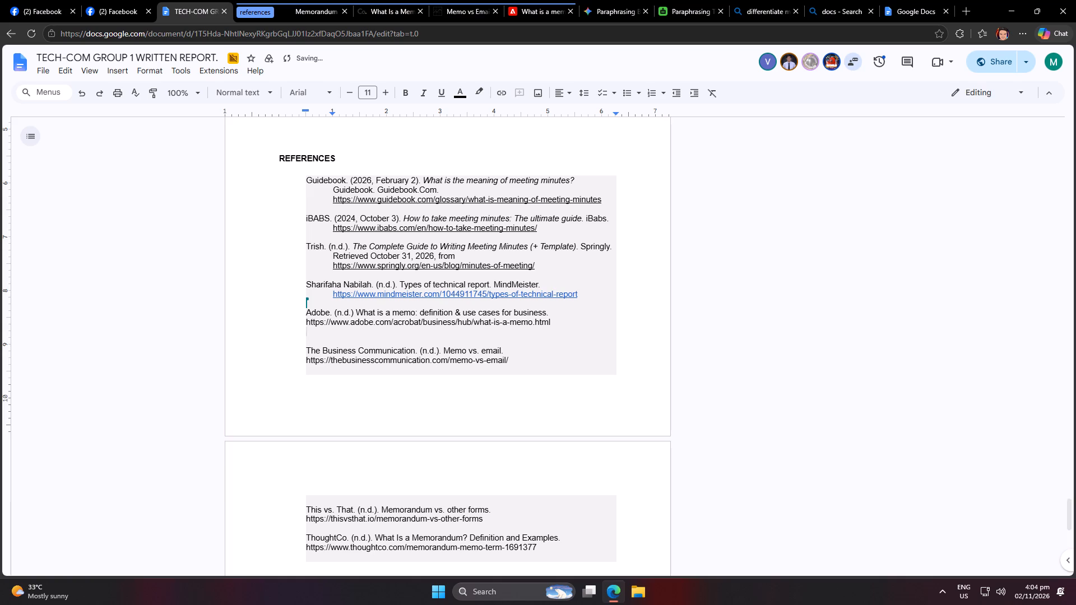
{"action": "left_click", "coordinate": [558, 321]}
{"action": "key", "text": "BackSpace"}
{"action": "key", "text": "l"}
{"action": "key", "text": "Return"}
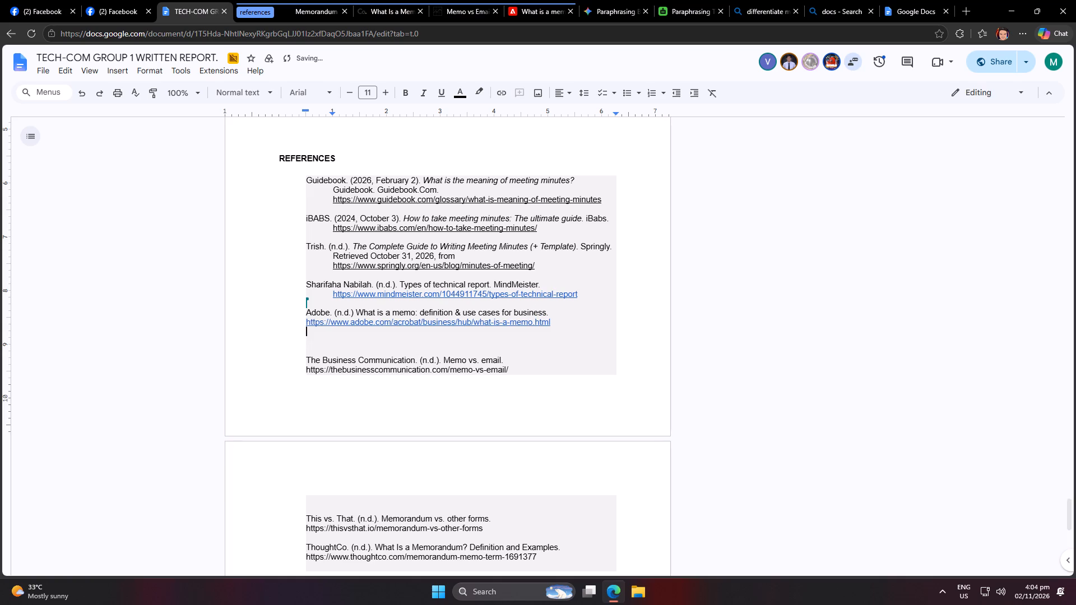
Remove the extra blank lines above The Business Communication reference and increase its indent to align it with the other entries.
{"action": "left_click", "coordinate": [305, 357]}
{"action": "key", "text": "BackSpace"}
{"action": "key", "text": "BackSpace"}
{"action": "key", "text": "BackSpace"}
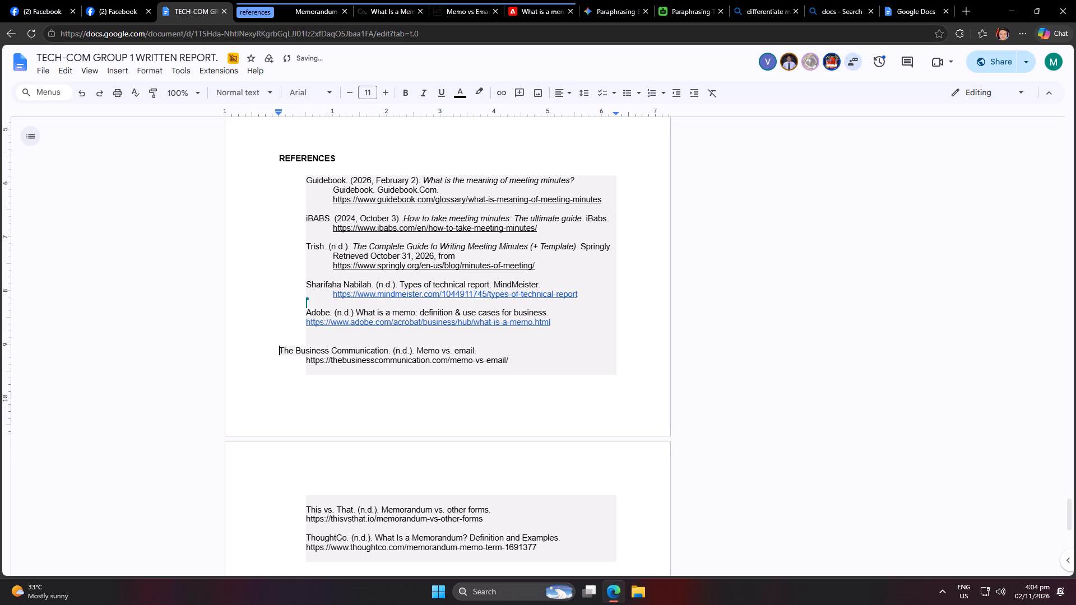
{"action": "key", "text": "BackSpace"}
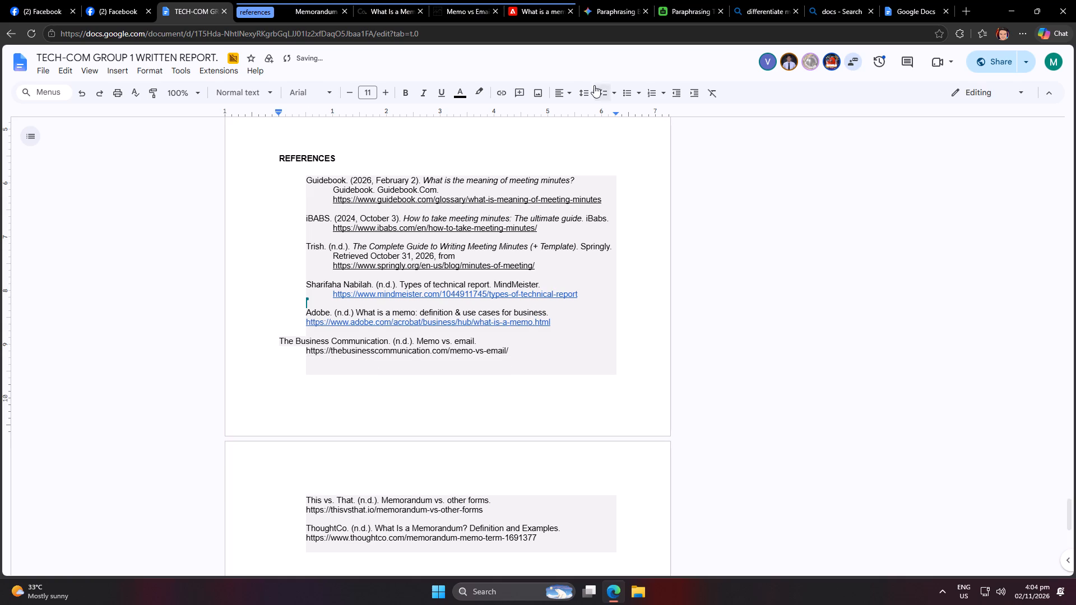
{"action": "left_click", "coordinate": [691, 90]}
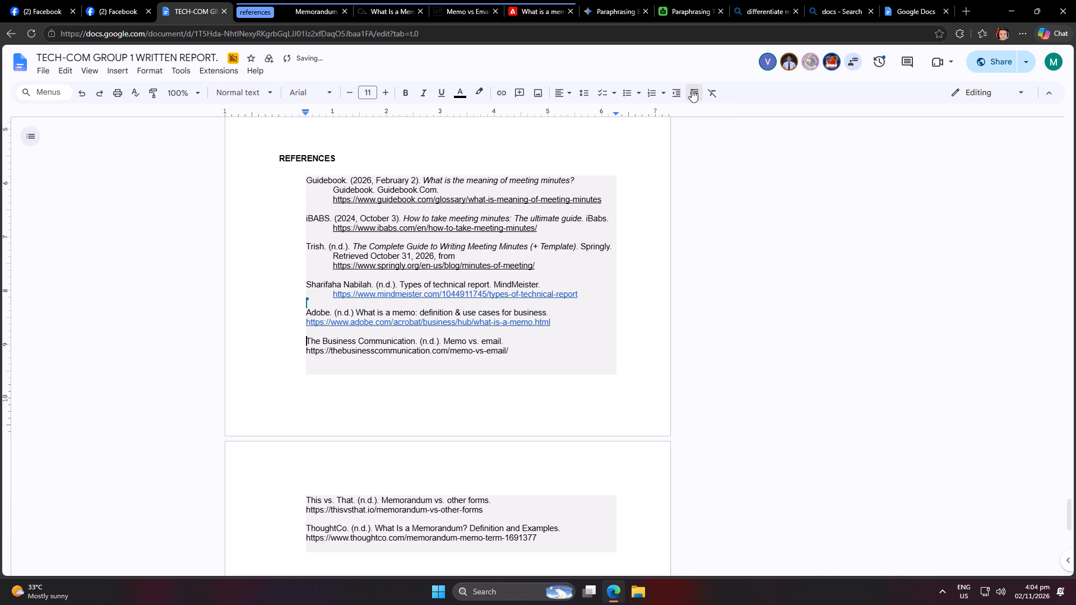
{"action": "left_click", "coordinate": [514, 355]}
{"action": "key", "text": "Return"}
{"action": "left_click", "coordinate": [318, 404]}
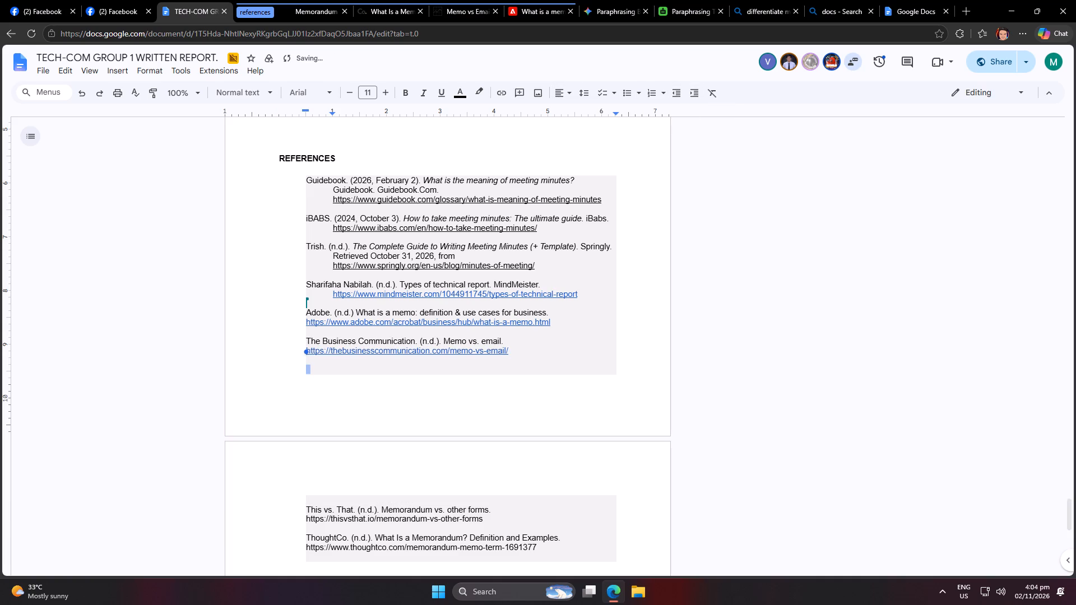
{"action": "left_click", "coordinate": [315, 497]}
{"action": "key", "text": "BackSpace"}
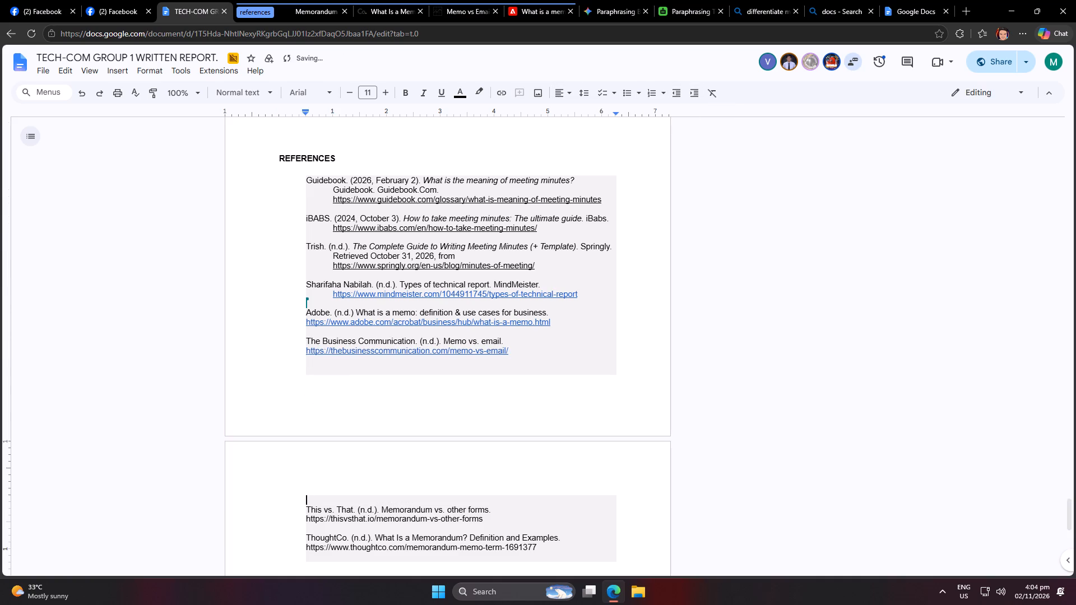
{"action": "key", "text": "BackSpace"}
{"action": "key", "text": "BackSpace"}
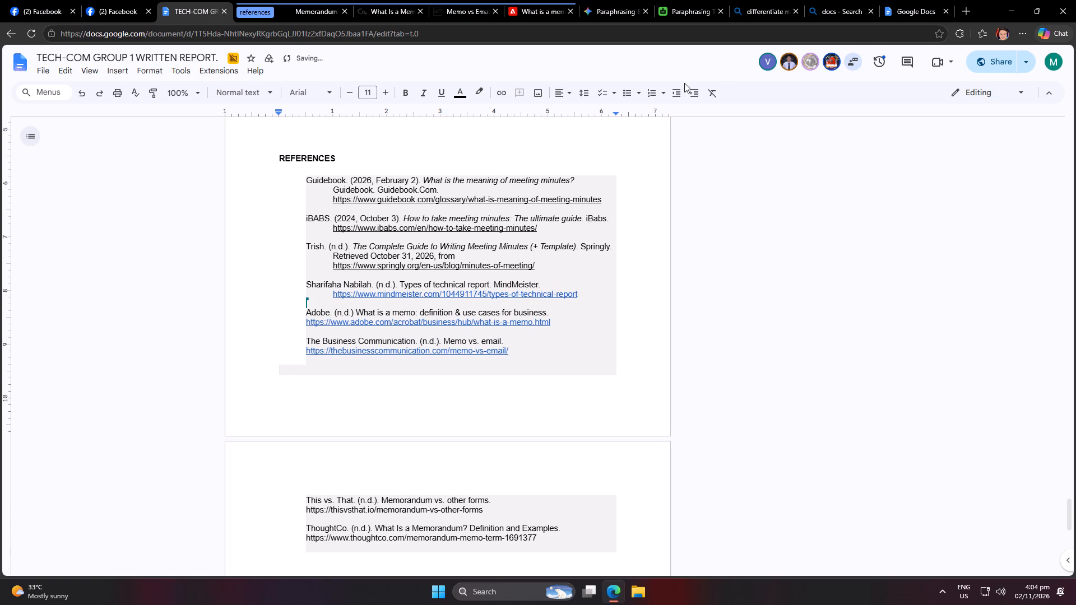
{"action": "left_click", "coordinate": [690, 90]}
{"action": "scroll", "coordinate": [321, 486], "scroll_direction": "down", "scroll_amount": 1}
{"action": "left_click", "coordinate": [319, 431]}
{"action": "left_click", "coordinate": [328, 420]}
{"action": "left_click", "coordinate": [486, 455]}
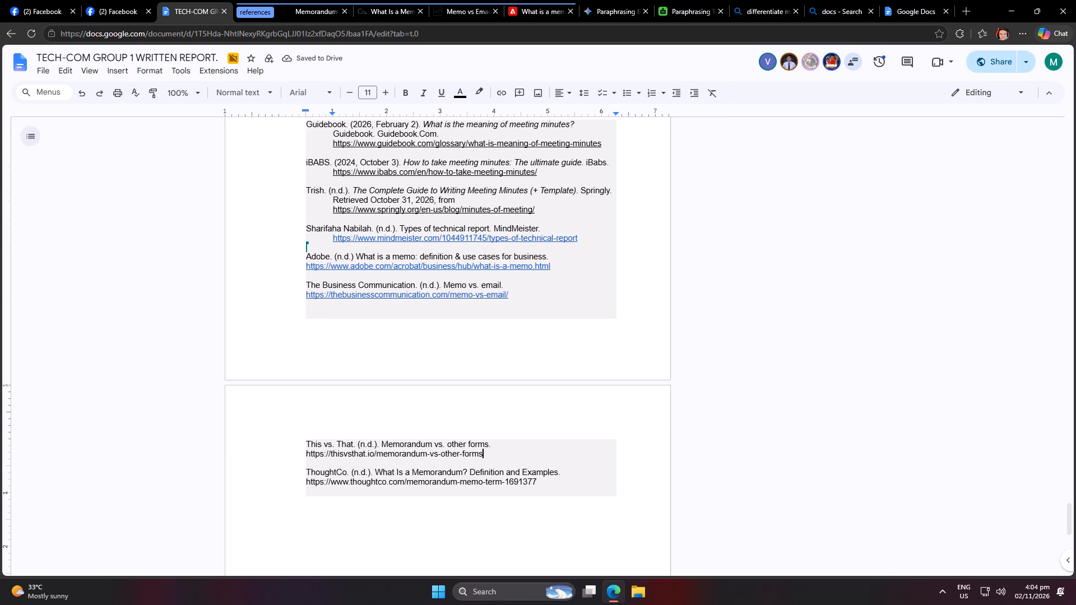
{"action": "key", "text": "Return"}
Remove the extra blank line above the ThoughtCo reference and indent the remaining blank line to match the shaded block.
{"action": "left_click", "coordinate": [307, 477]}
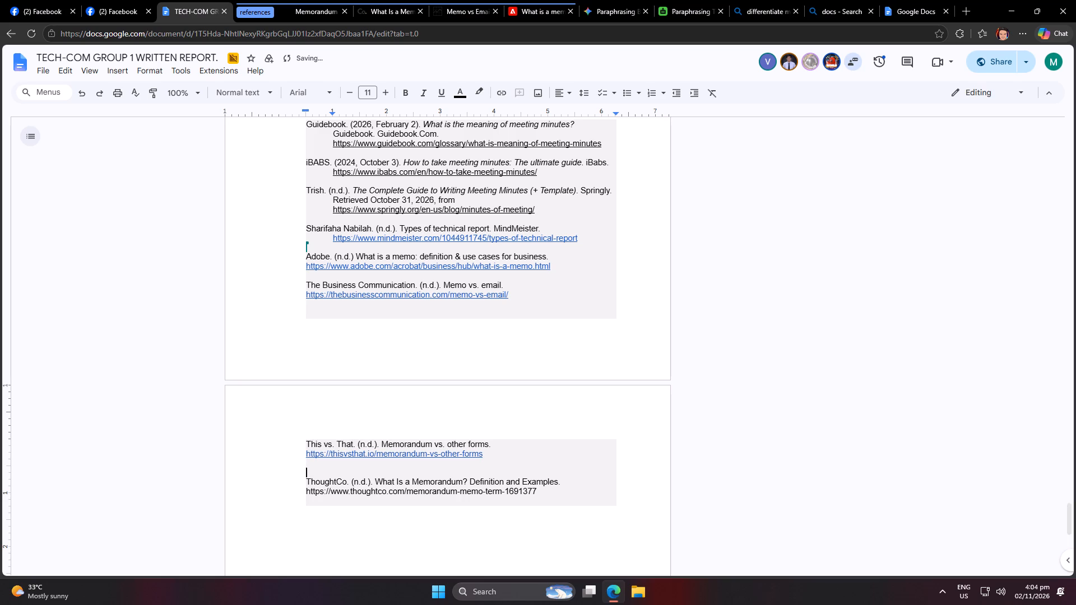
{"action": "key", "text": "BackSpace"}
{"action": "key", "text": "BackSpace"}
{"action": "key", "text": "BackSpace"}
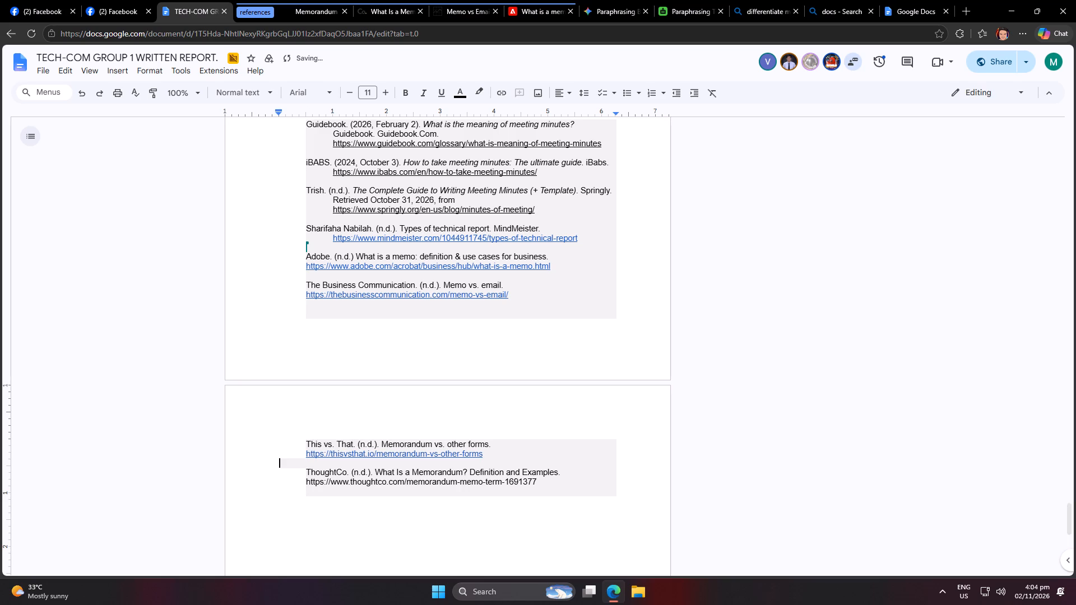
{"action": "left_click", "coordinate": [695, 90]}
{"action": "left_click", "coordinate": [543, 482]}
{"action": "key", "text": "Return"}
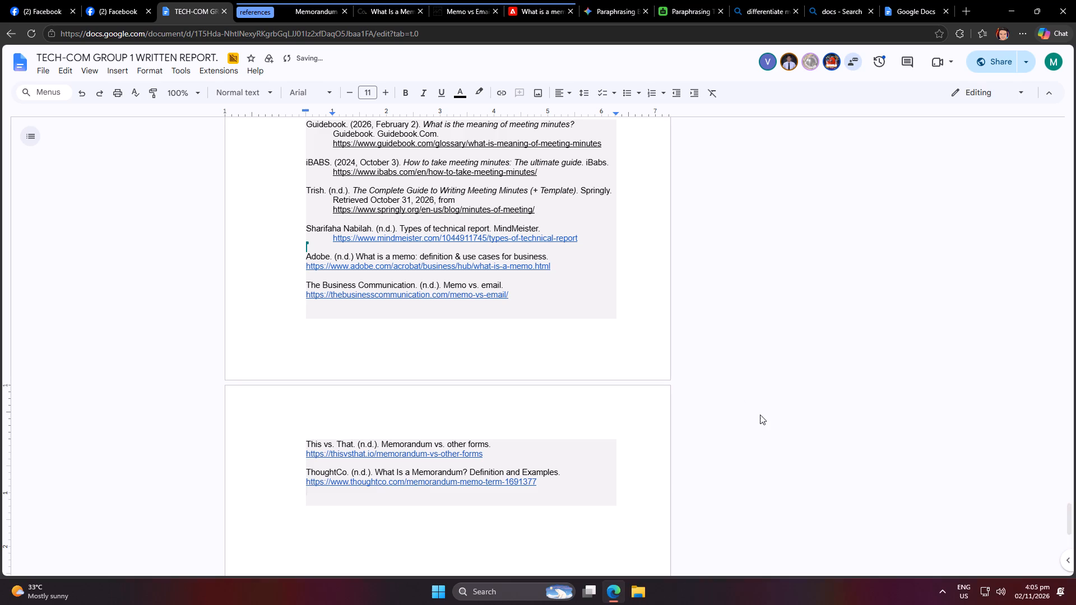
{"action": "left_click", "coordinate": [773, 418]}
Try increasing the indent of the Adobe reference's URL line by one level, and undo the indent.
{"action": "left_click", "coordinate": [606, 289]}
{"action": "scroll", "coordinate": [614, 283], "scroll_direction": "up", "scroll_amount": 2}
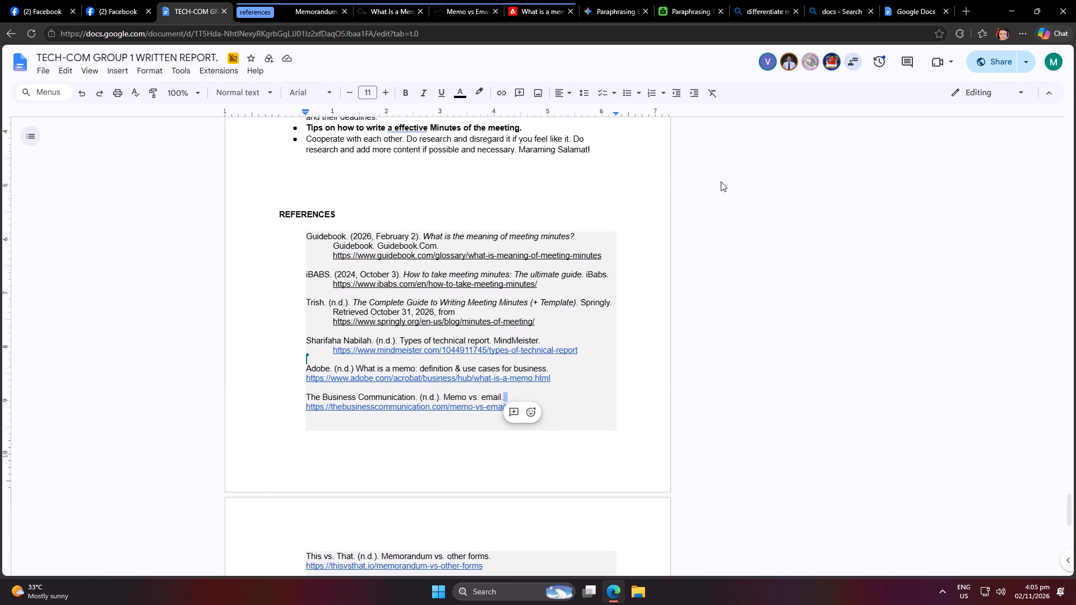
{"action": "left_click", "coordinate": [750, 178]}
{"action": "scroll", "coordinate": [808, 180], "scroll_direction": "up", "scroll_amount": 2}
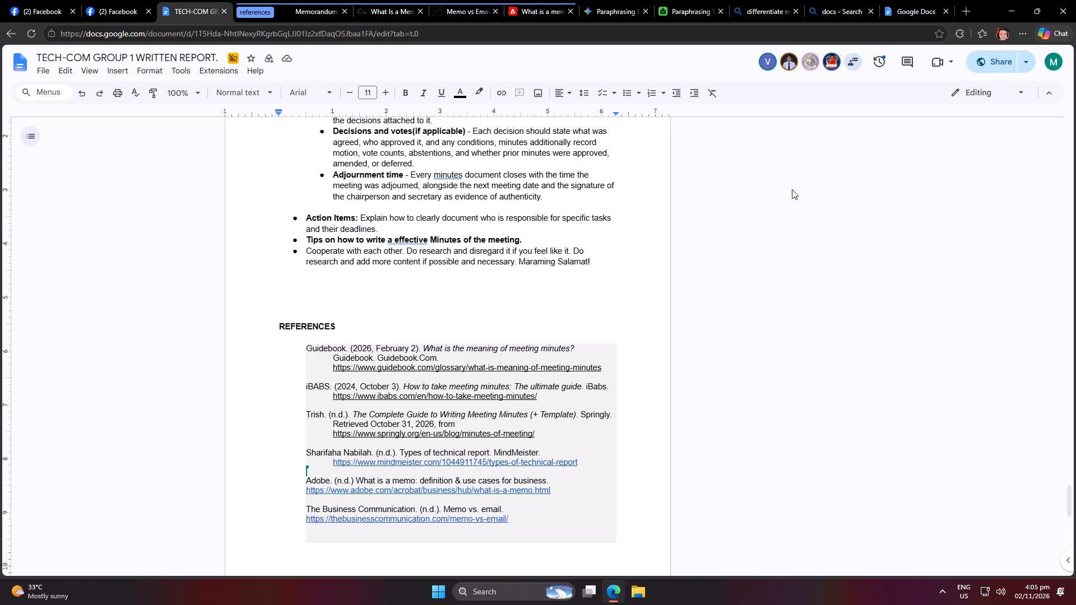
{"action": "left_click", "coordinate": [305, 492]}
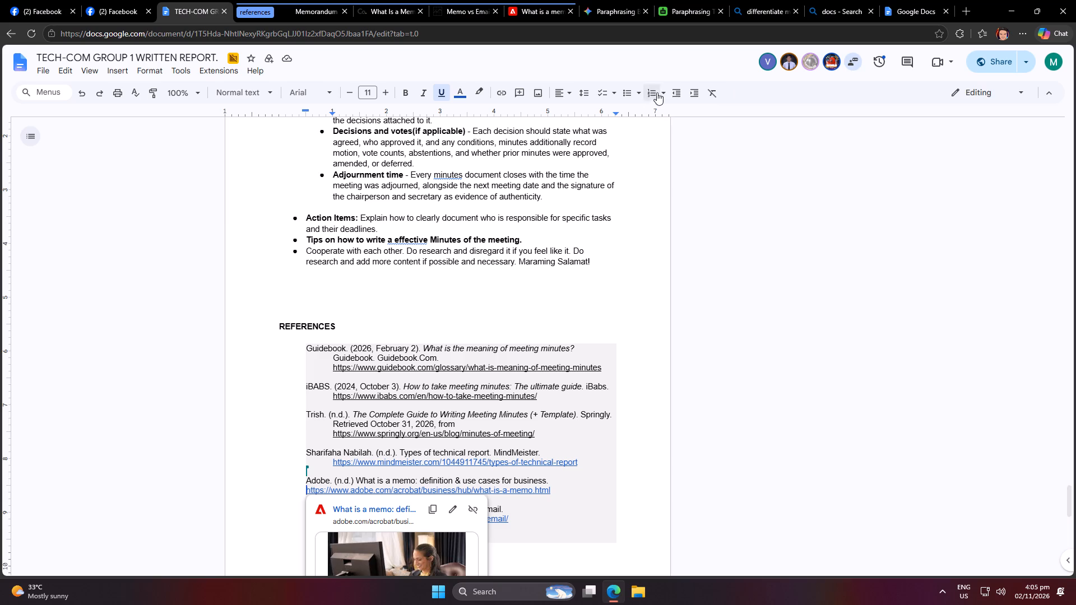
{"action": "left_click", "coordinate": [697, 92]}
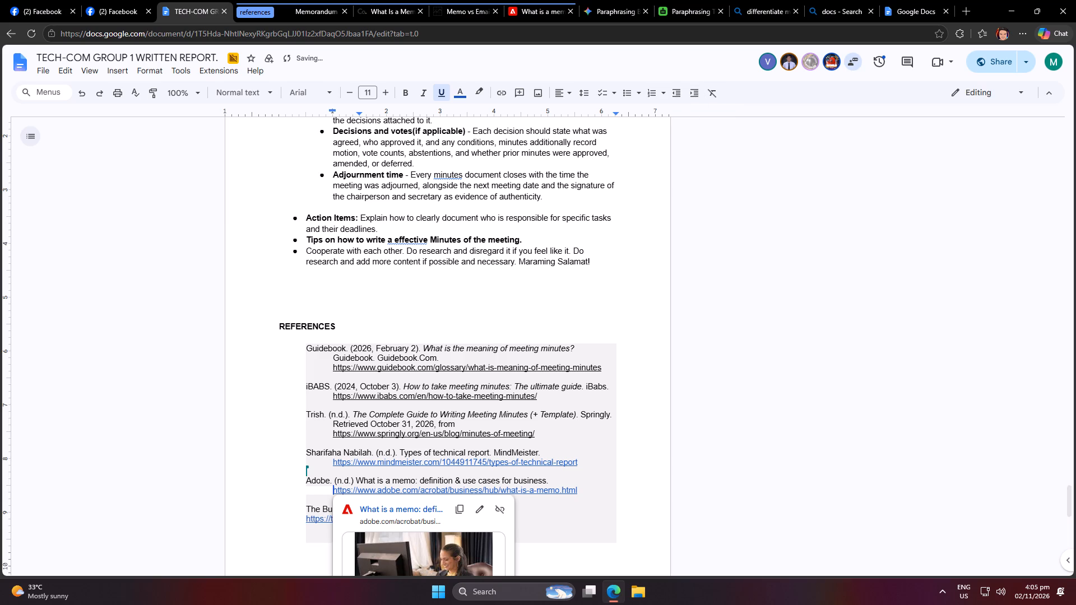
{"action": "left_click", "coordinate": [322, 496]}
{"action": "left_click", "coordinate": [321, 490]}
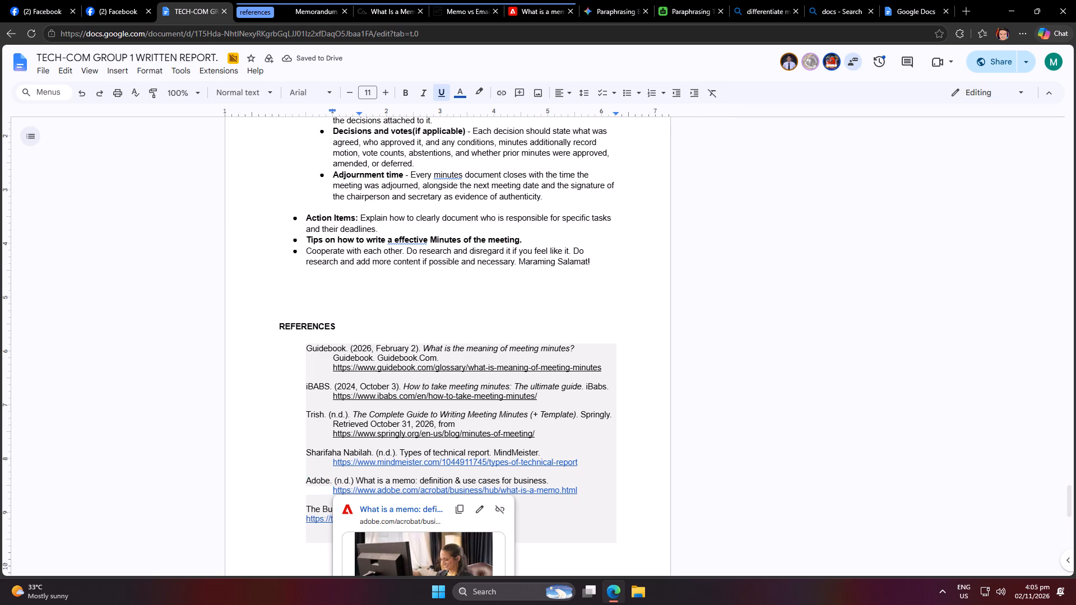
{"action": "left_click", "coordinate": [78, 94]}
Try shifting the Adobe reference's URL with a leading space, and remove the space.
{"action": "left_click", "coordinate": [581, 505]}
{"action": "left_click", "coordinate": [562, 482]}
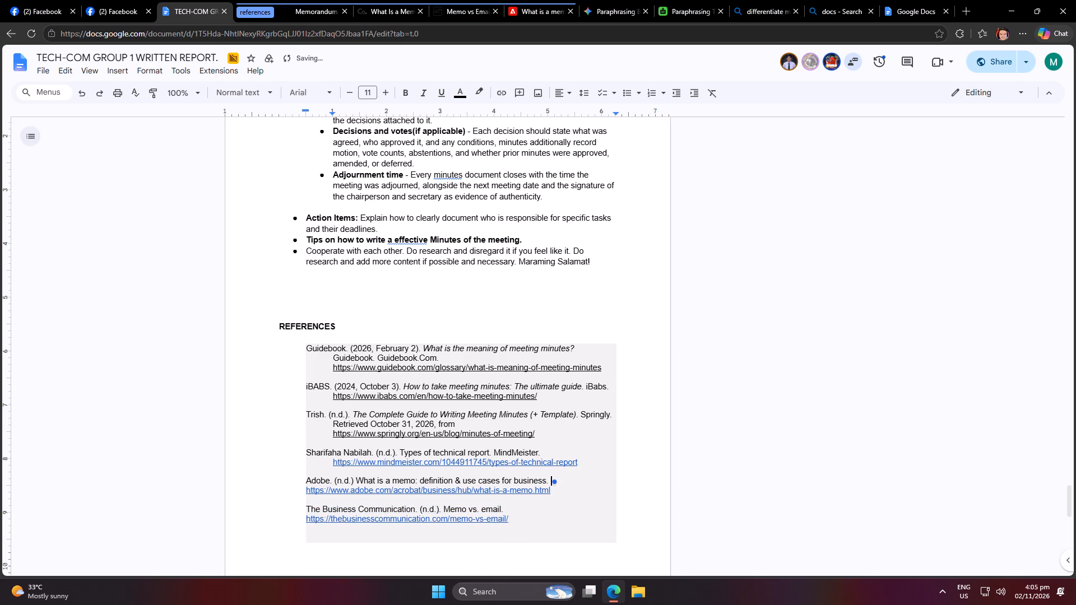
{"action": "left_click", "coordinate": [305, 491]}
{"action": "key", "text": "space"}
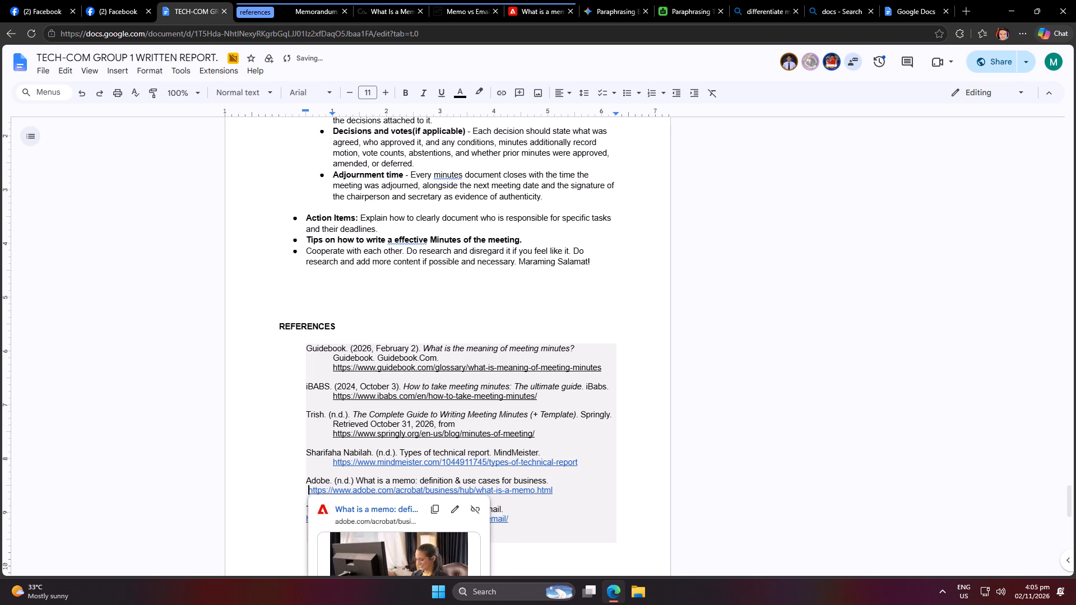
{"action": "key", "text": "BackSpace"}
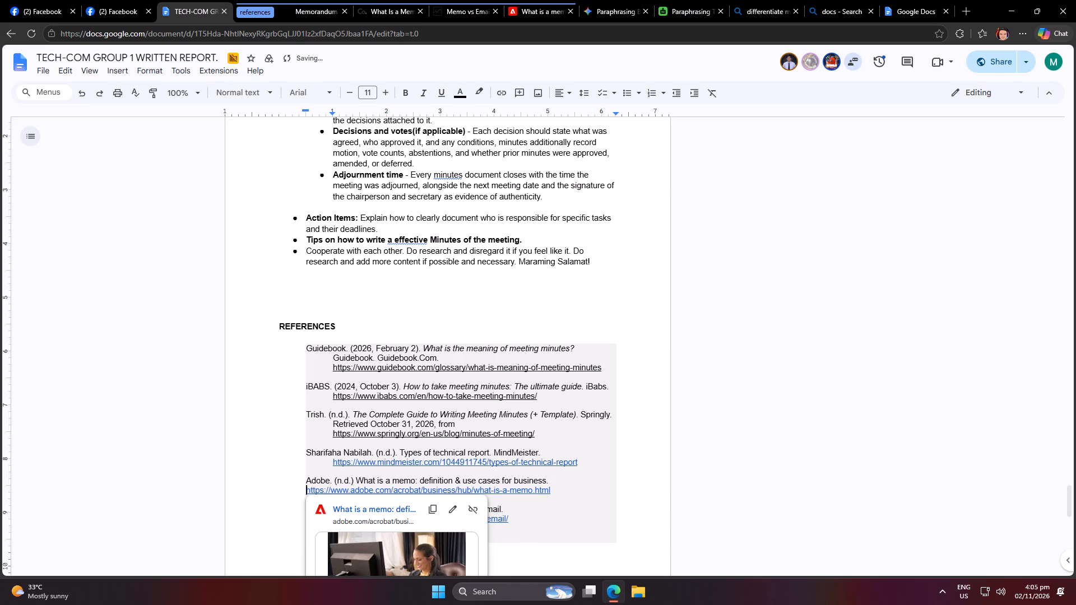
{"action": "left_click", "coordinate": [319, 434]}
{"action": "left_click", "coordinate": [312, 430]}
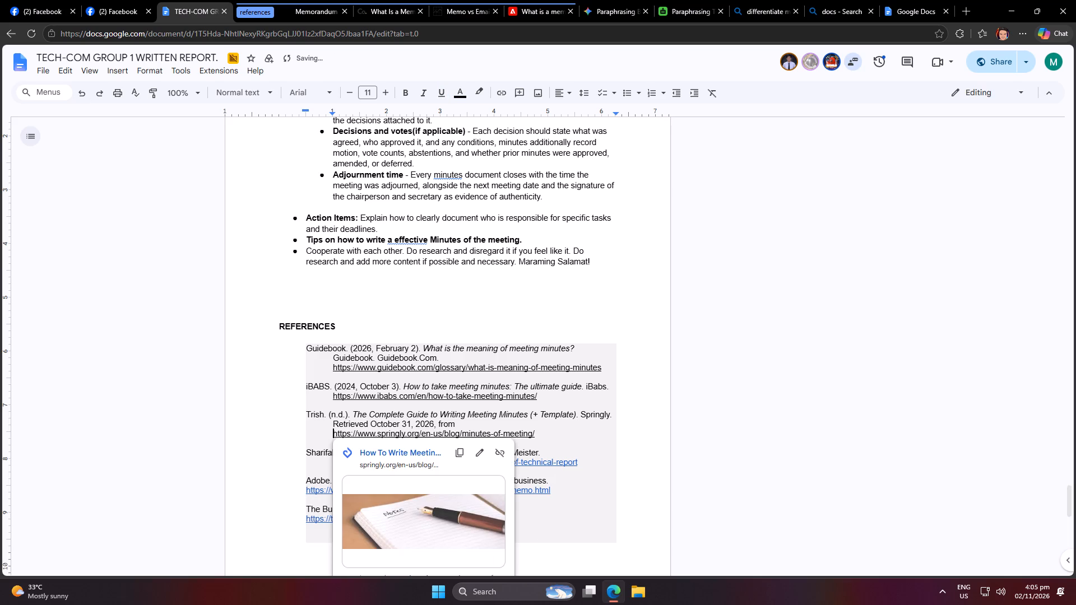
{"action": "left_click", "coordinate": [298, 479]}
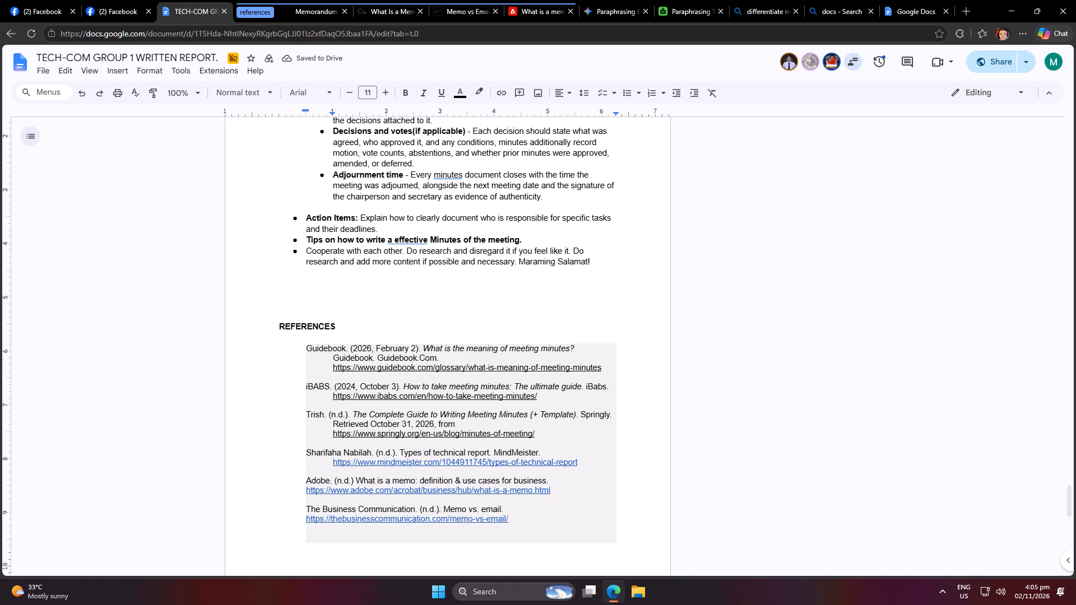
Review the entries in the REFERENCES block across both pages for consistent spacing, indentation and links.
{"action": "left_click_drag", "start_coordinate": [613, 522], "coordinate": [587, 514]}
{"action": "scroll", "coordinate": [678, 492], "scroll_direction": "down", "scroll_amount": 3}
{"action": "left_click", "coordinate": [736, 443]}
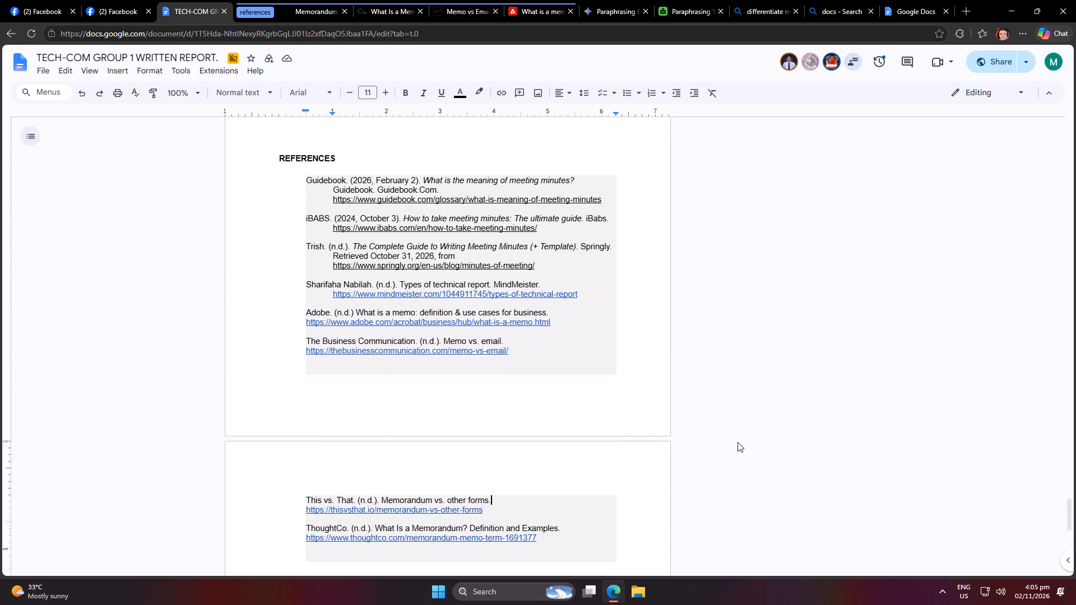
{"action": "left_click", "coordinate": [735, 425]}
{"action": "scroll", "coordinate": [730, 417], "scroll_direction": "up", "scroll_amount": 1}
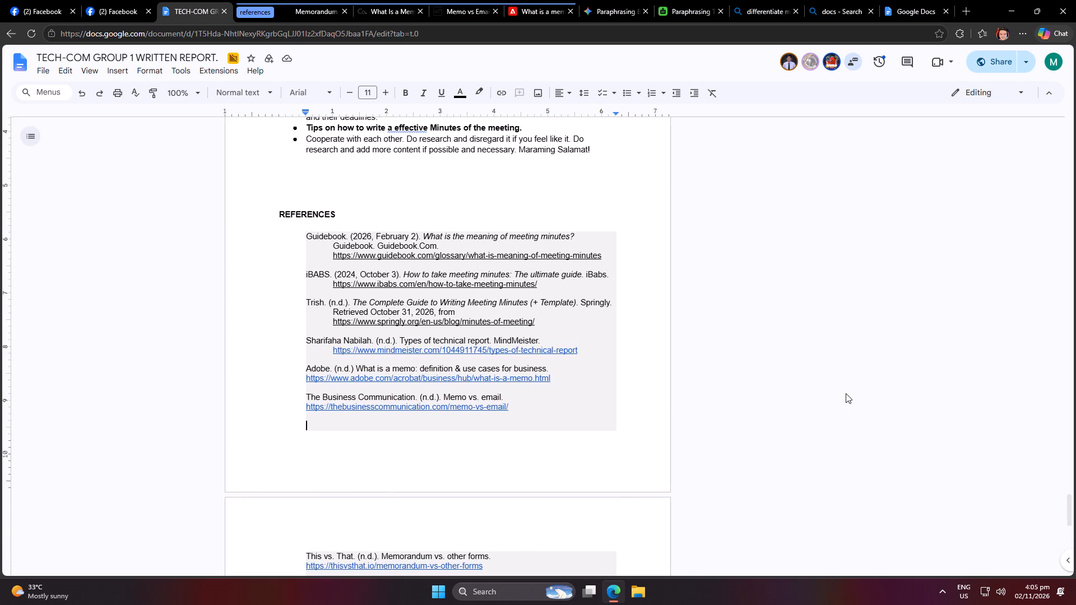
{"action": "scroll", "coordinate": [846, 393], "scroll_direction": "down", "scroll_amount": 3}
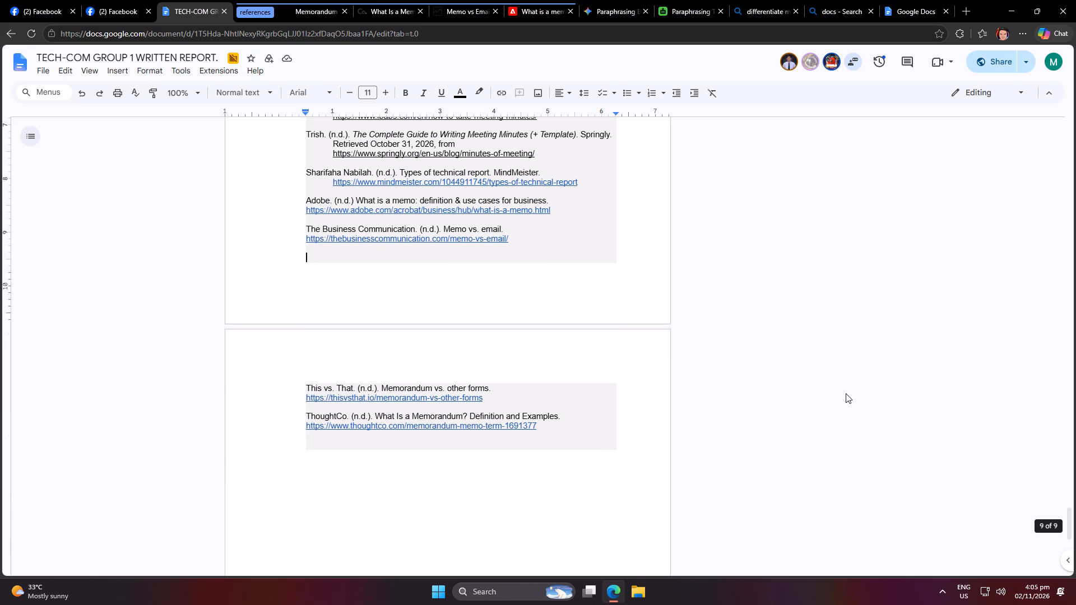
{"action": "scroll", "coordinate": [846, 393], "scroll_direction": "up", "scroll_amount": 3}
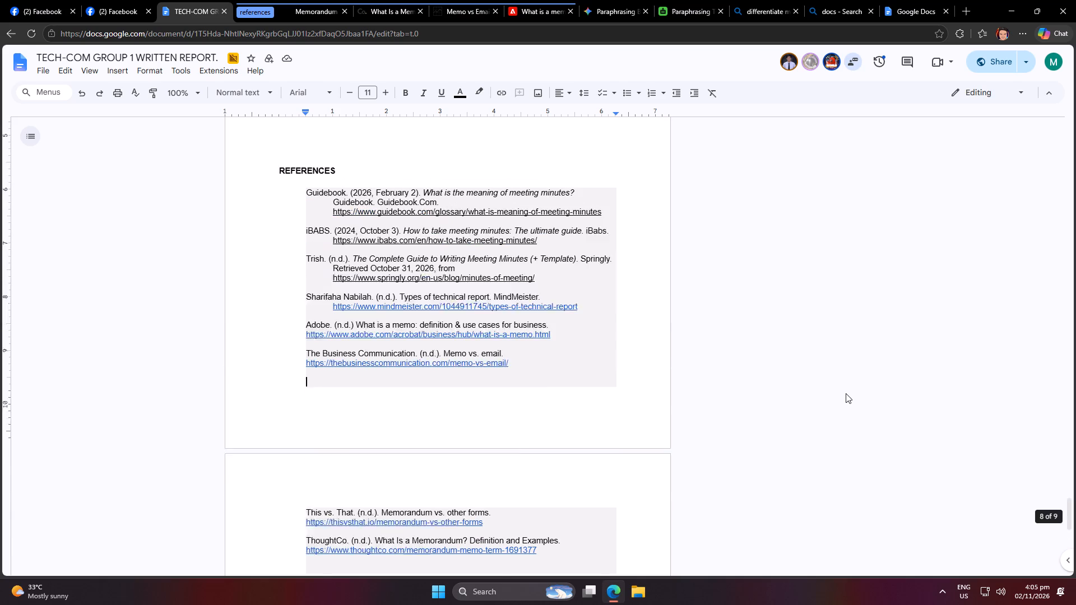
{"action": "scroll", "coordinate": [846, 393], "scroll_direction": "down", "scroll_amount": 3}
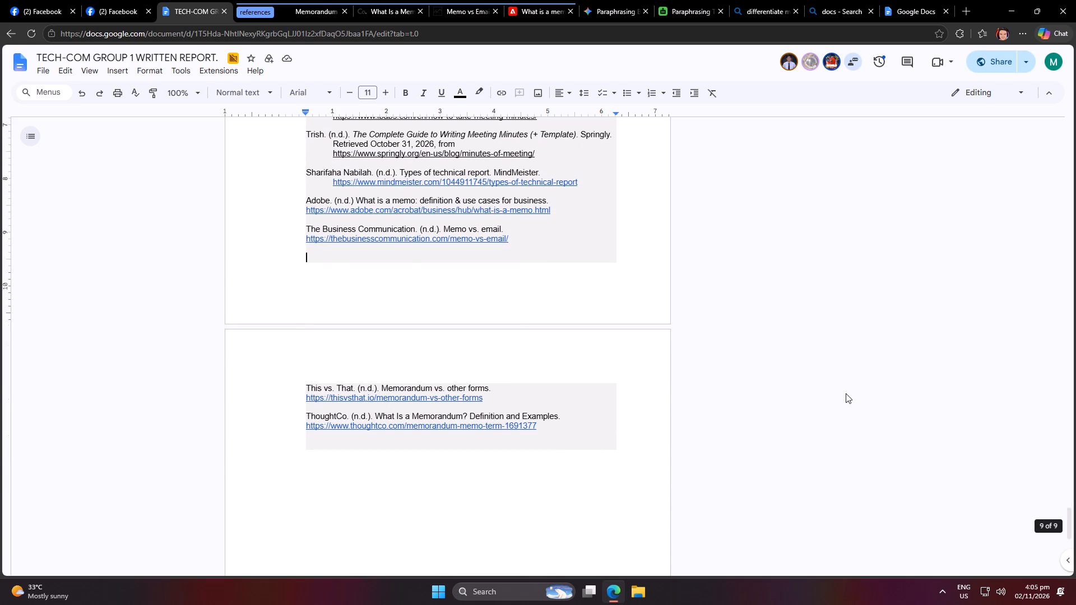
Look back through the report's body from the references up to the section comparing memoranda and other forms.
{"action": "scroll", "coordinate": [752, 384], "scroll_direction": "up", "scroll_amount": 19}
{"action": "scroll", "coordinate": [752, 384], "scroll_direction": "up", "scroll_amount": 6}
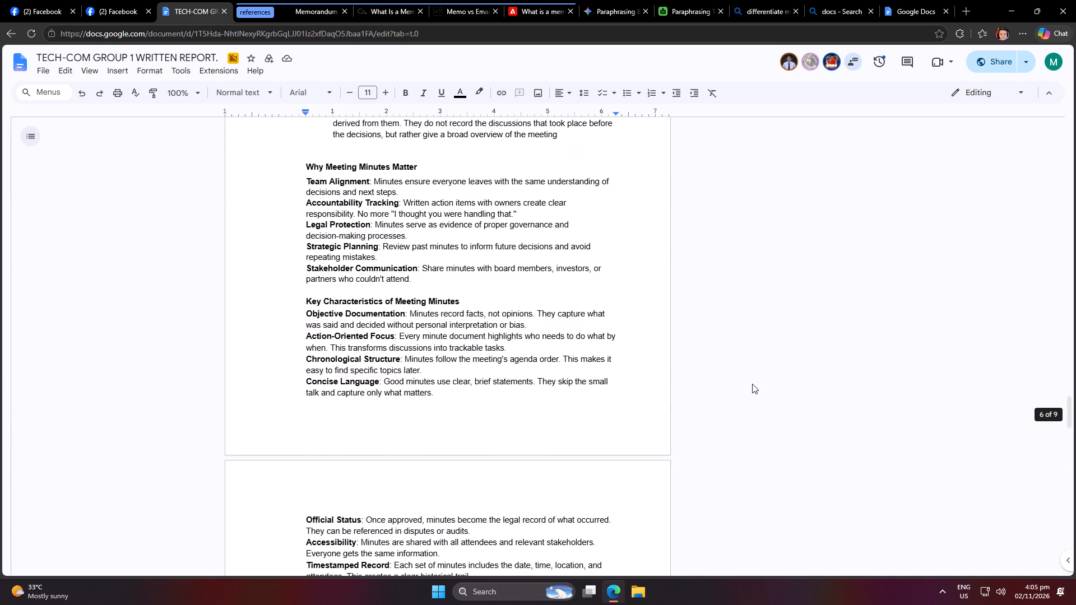
{"action": "scroll", "coordinate": [752, 384], "scroll_direction": "up", "scroll_amount": 14}
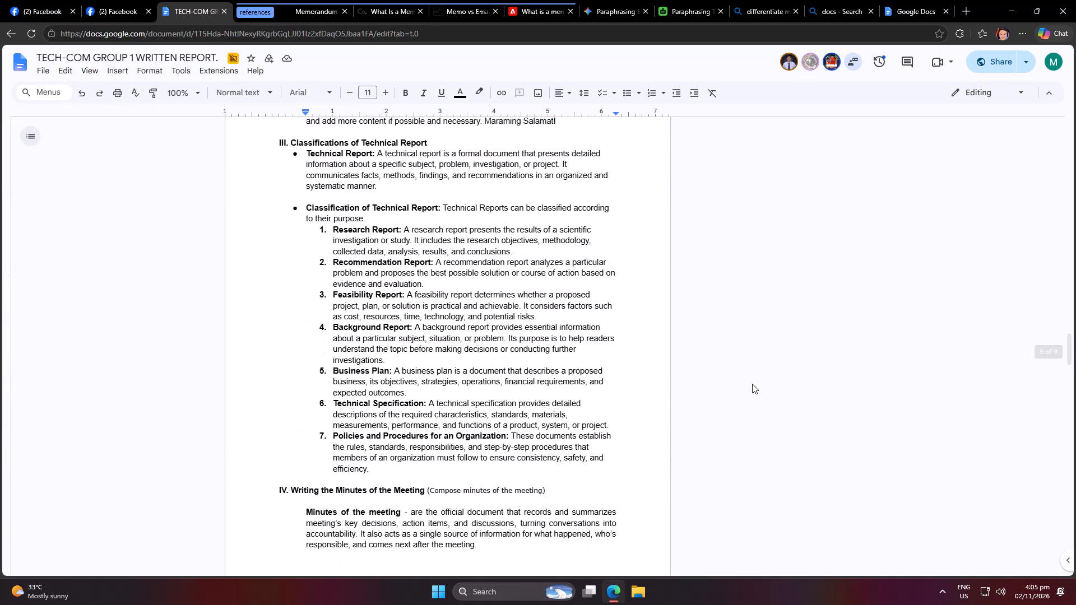
{"action": "scroll", "coordinate": [752, 384], "scroll_direction": "up", "scroll_amount": 9}
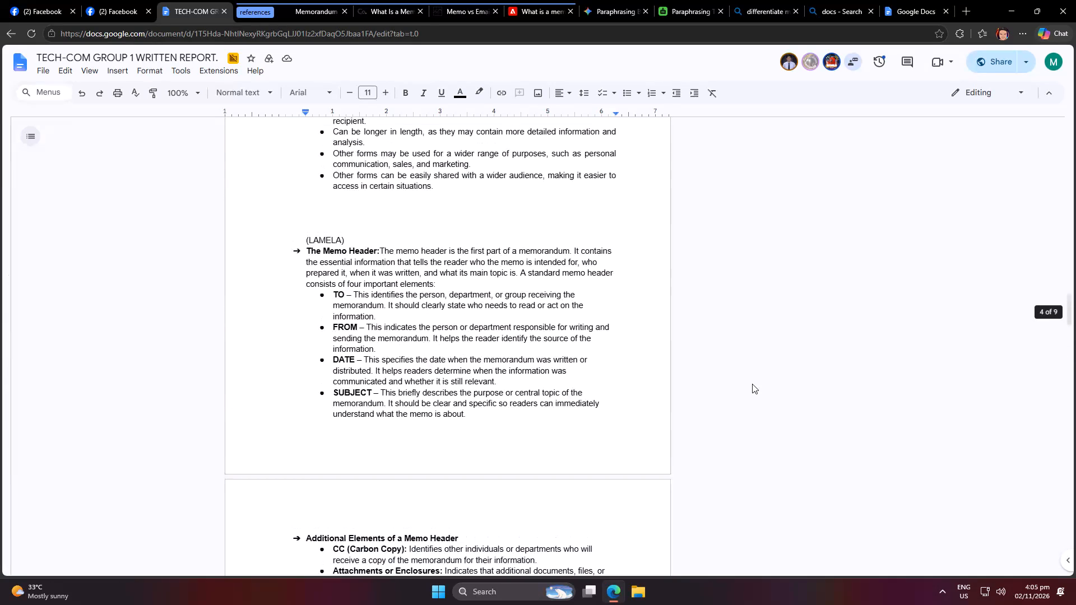
{"action": "scroll", "coordinate": [752, 384], "scroll_direction": "up", "scroll_amount": 4}
{"action": "scroll", "coordinate": [752, 384], "scroll_direction": "down", "scroll_amount": 2}
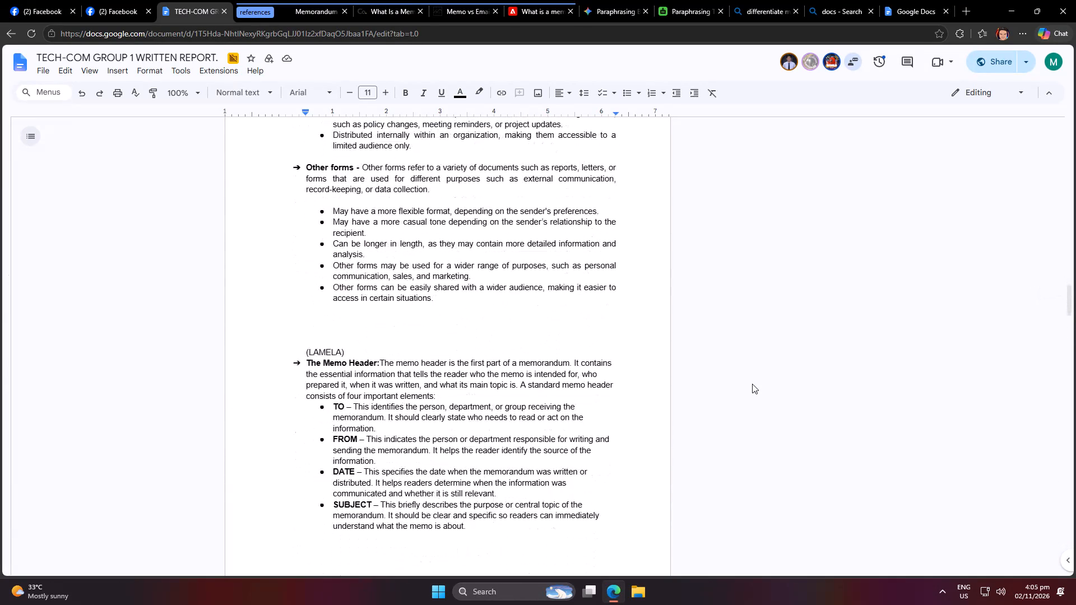
{"action": "scroll", "coordinate": [752, 384], "scroll_direction": "up", "scroll_amount": 1}
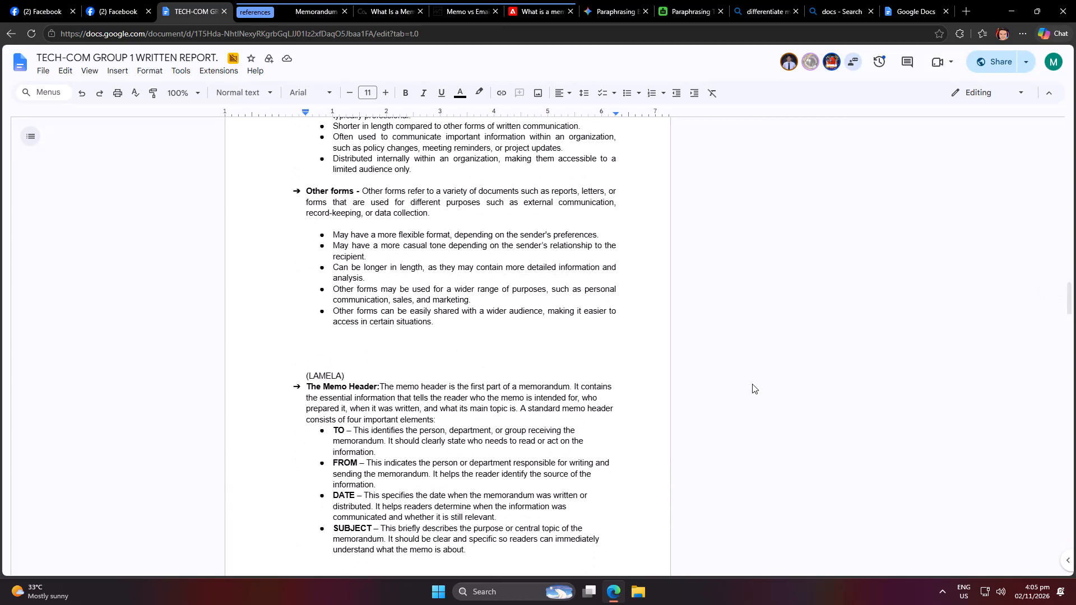
{"action": "scroll", "coordinate": [752, 384], "scroll_direction": "up", "scroll_amount": 2}
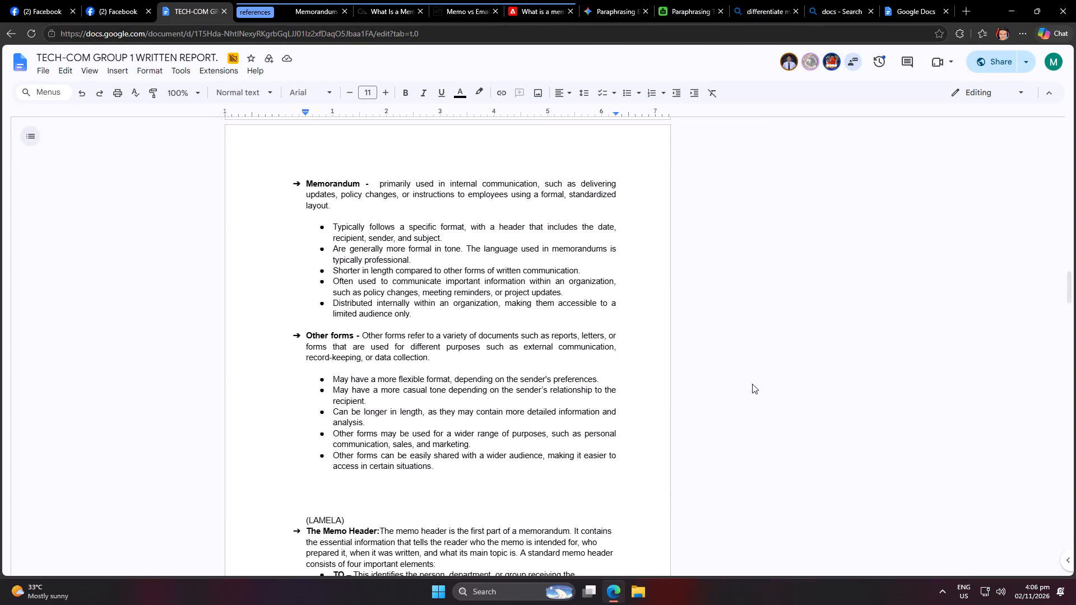
{"action": "scroll", "coordinate": [752, 384], "scroll_direction": "up", "scroll_amount": 2}
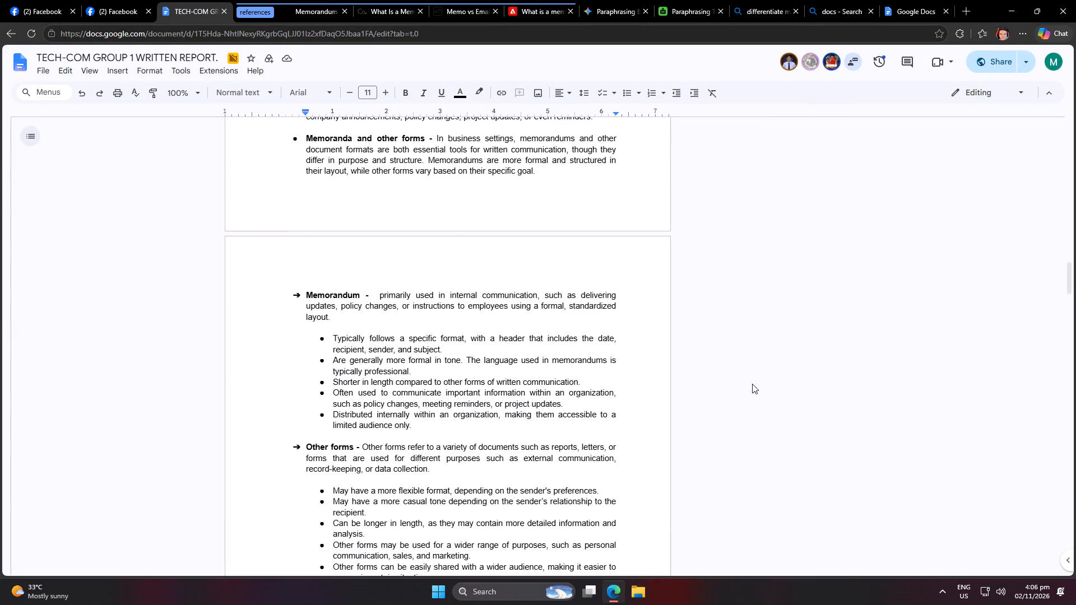
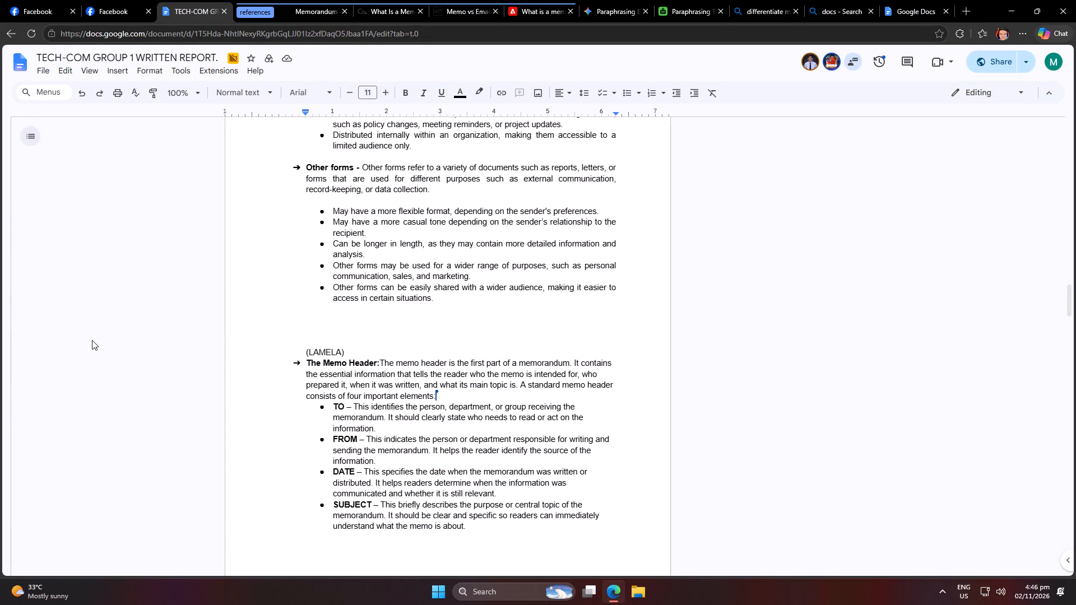
Read through the memo header, memo body and effective-memorandum guidelines, up to the start of Classifications of Technical Report.
{"action": "scroll", "coordinate": [92, 340], "scroll_direction": "down", "scroll_amount": 5}
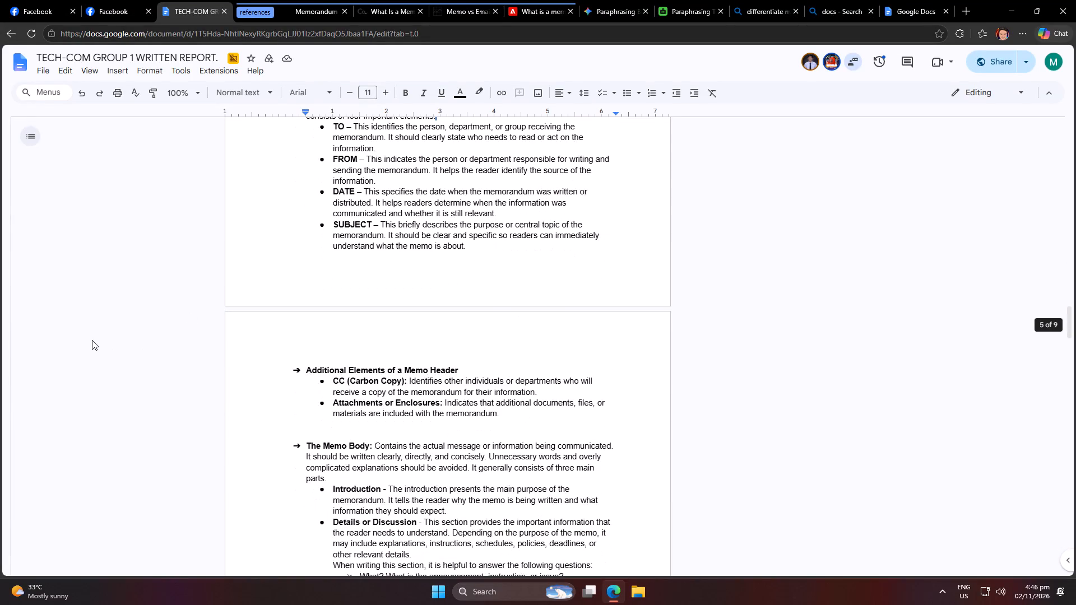
{"action": "scroll", "coordinate": [92, 340], "scroll_direction": "down", "scroll_amount": 3}
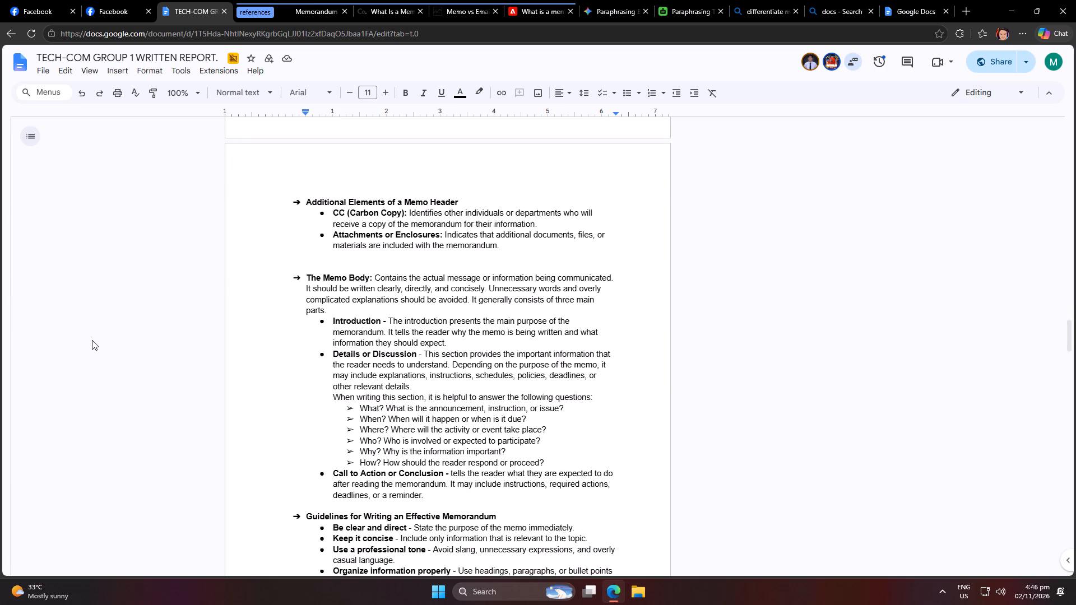
{"action": "scroll", "coordinate": [92, 340], "scroll_direction": "up", "scroll_amount": 3}
{"action": "scroll", "coordinate": [92, 340], "scroll_direction": "down", "scroll_amount": 2}
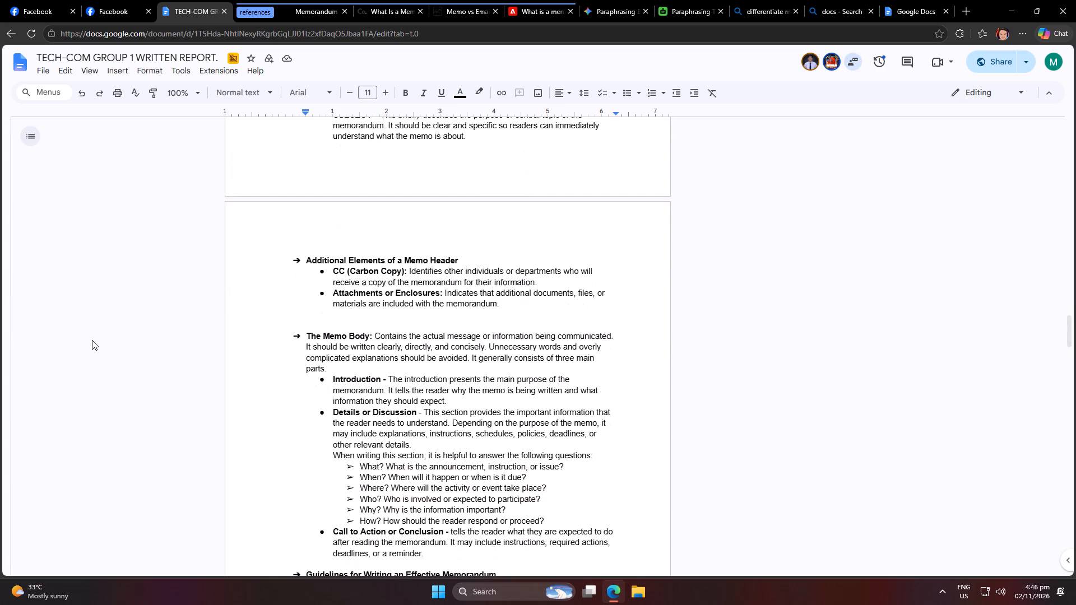
{"action": "scroll", "coordinate": [92, 340], "scroll_direction": "down", "scroll_amount": 5}
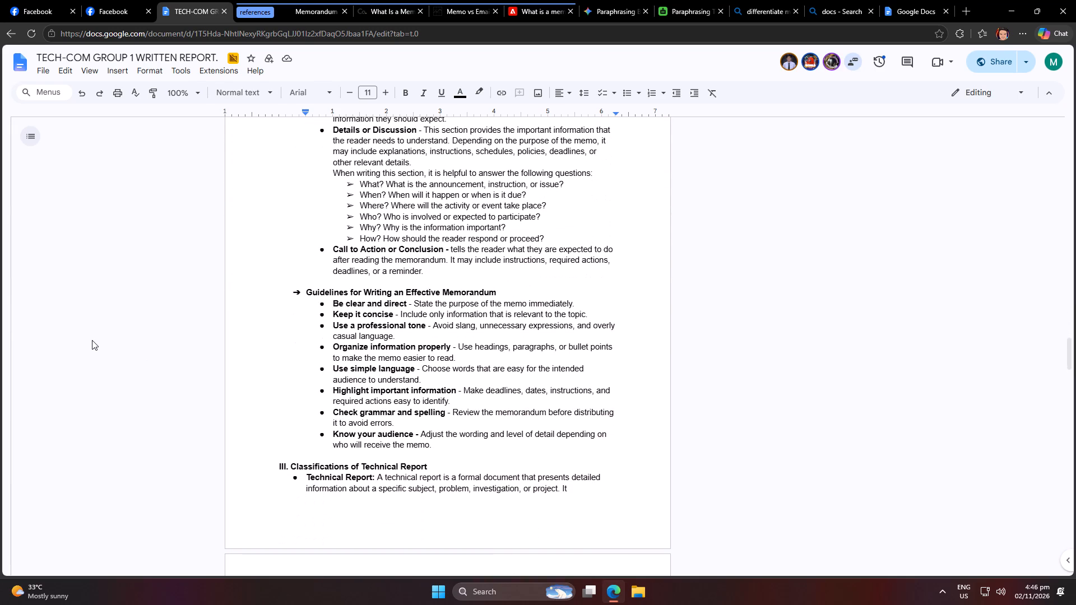
Look back over the Writing Memoranda section, from the memo body up to What is a Memo, comparing memorandum and other forms.
{"action": "scroll", "coordinate": [92, 340], "scroll_direction": "up", "scroll_amount": 5}
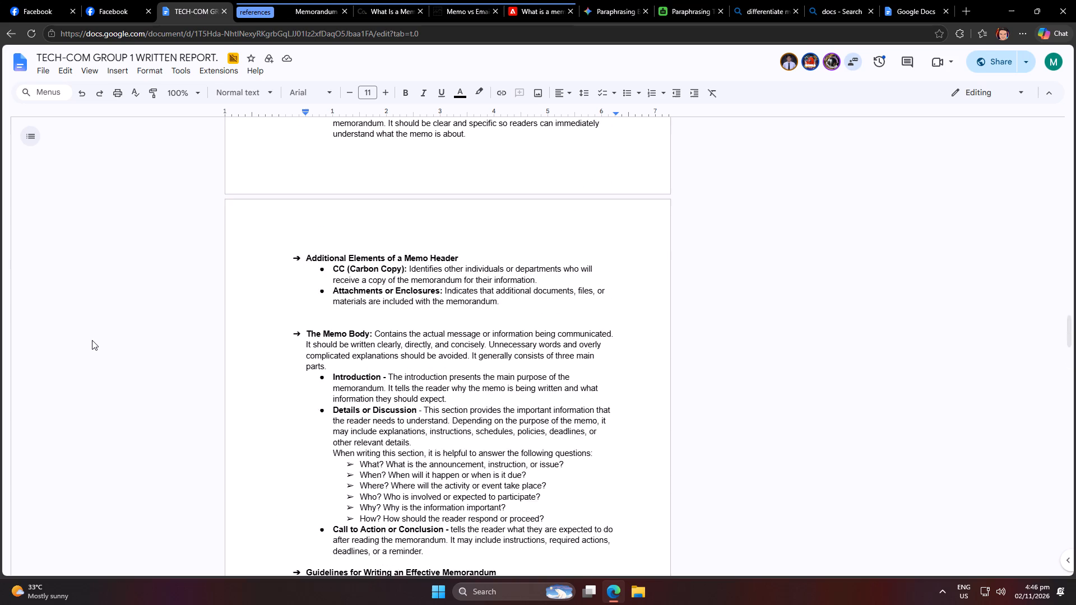
{"action": "scroll", "coordinate": [92, 340], "scroll_direction": "up", "scroll_amount": 11}
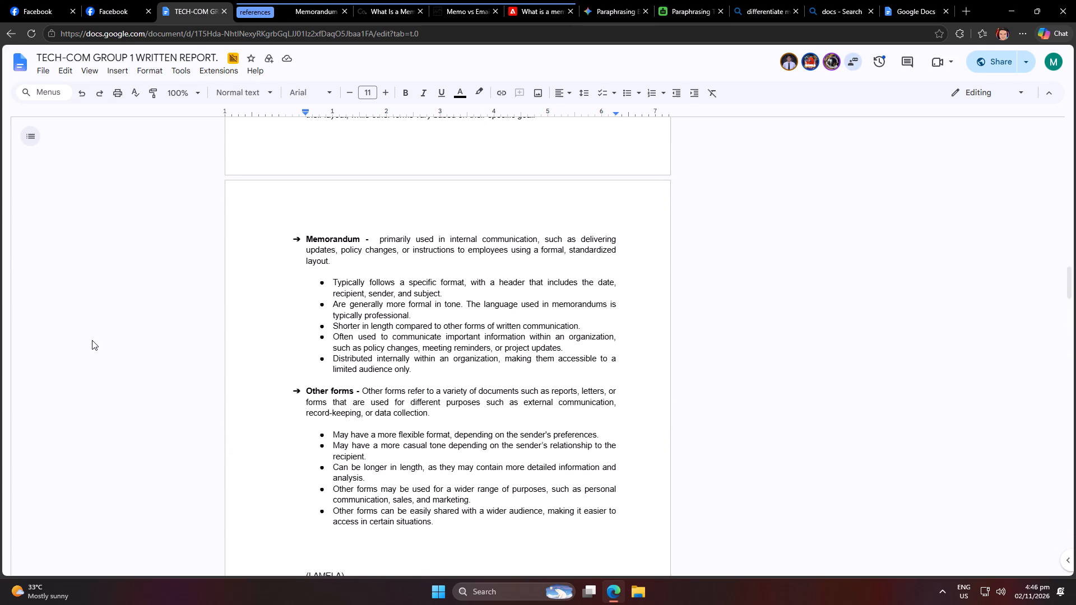
{"action": "scroll", "coordinate": [92, 340], "scroll_direction": "up", "scroll_amount": 5}
{"action": "scroll", "coordinate": [92, 340], "scroll_direction": "down", "scroll_amount": 4}
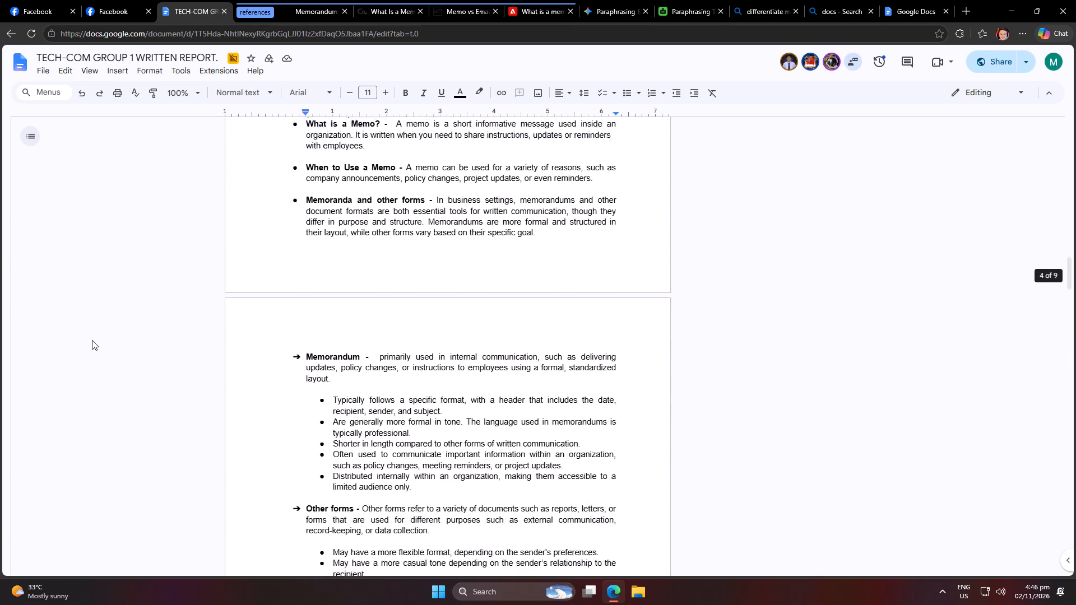
{"action": "scroll", "coordinate": [92, 340], "scroll_direction": "up", "scroll_amount": 2}
{"action": "scroll", "coordinate": [92, 340], "scroll_direction": "down", "scroll_amount": 1}
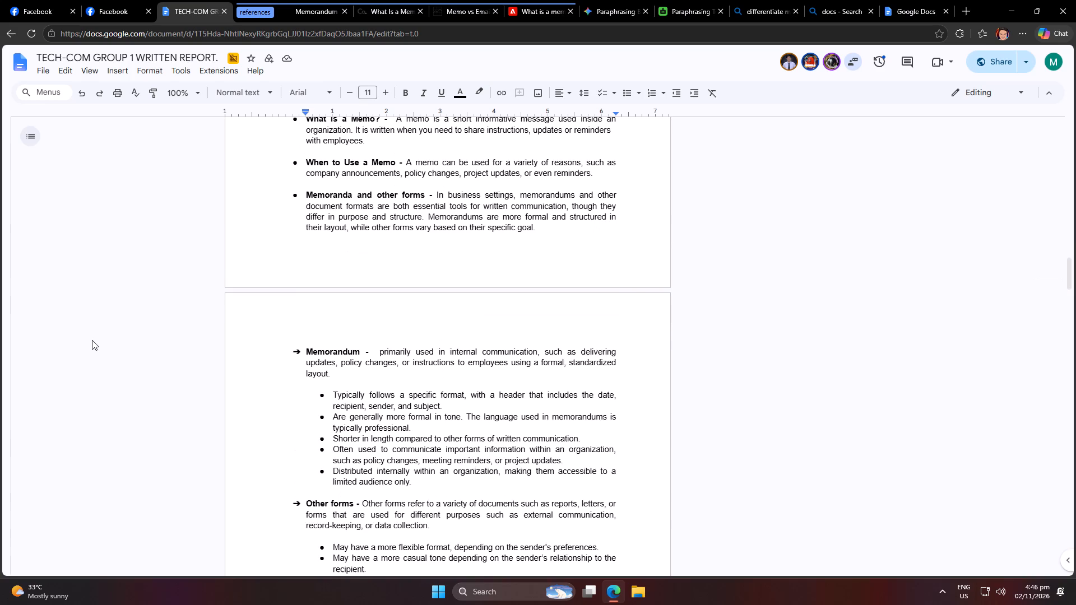
{"action": "scroll", "coordinate": [92, 340], "scroll_direction": "up", "scroll_amount": 1}
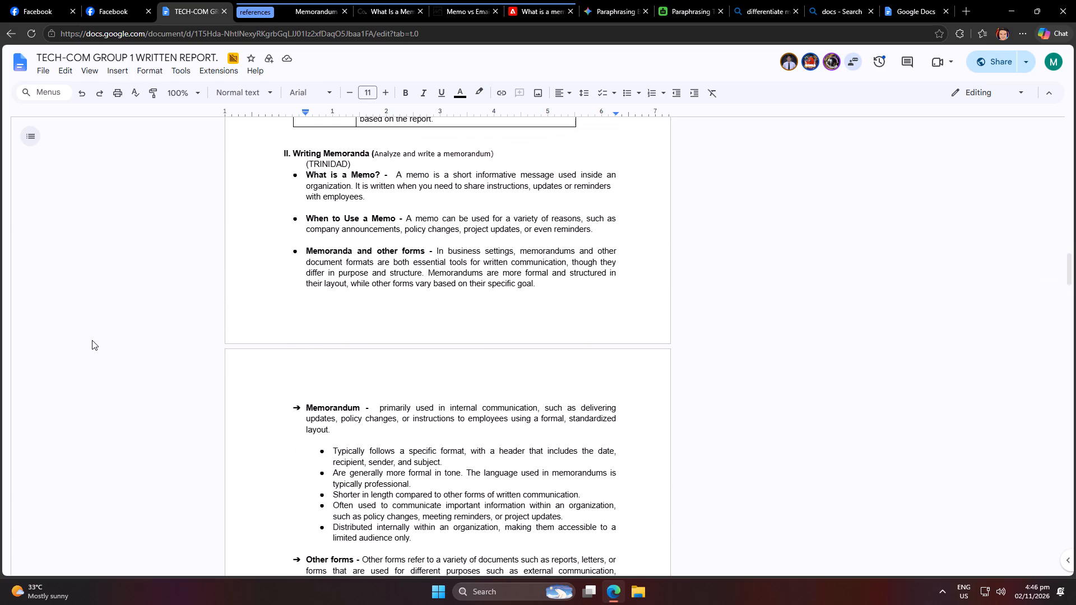